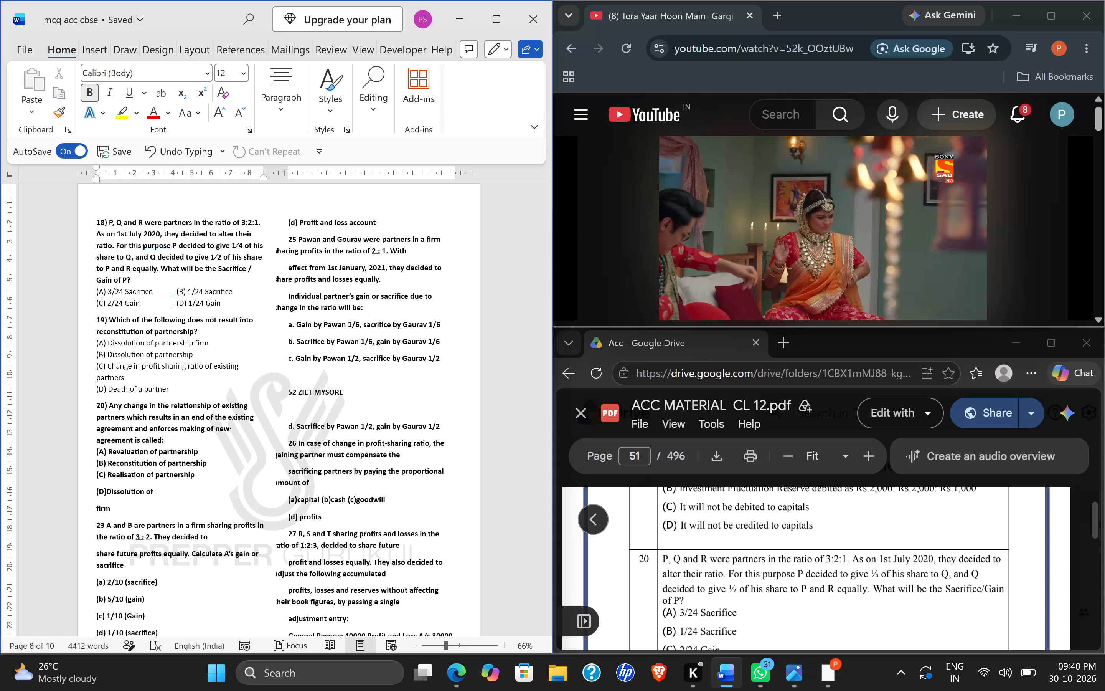
Resume playback of the YouTube video.
{"action": "left_click", "coordinate": [629, 243]}
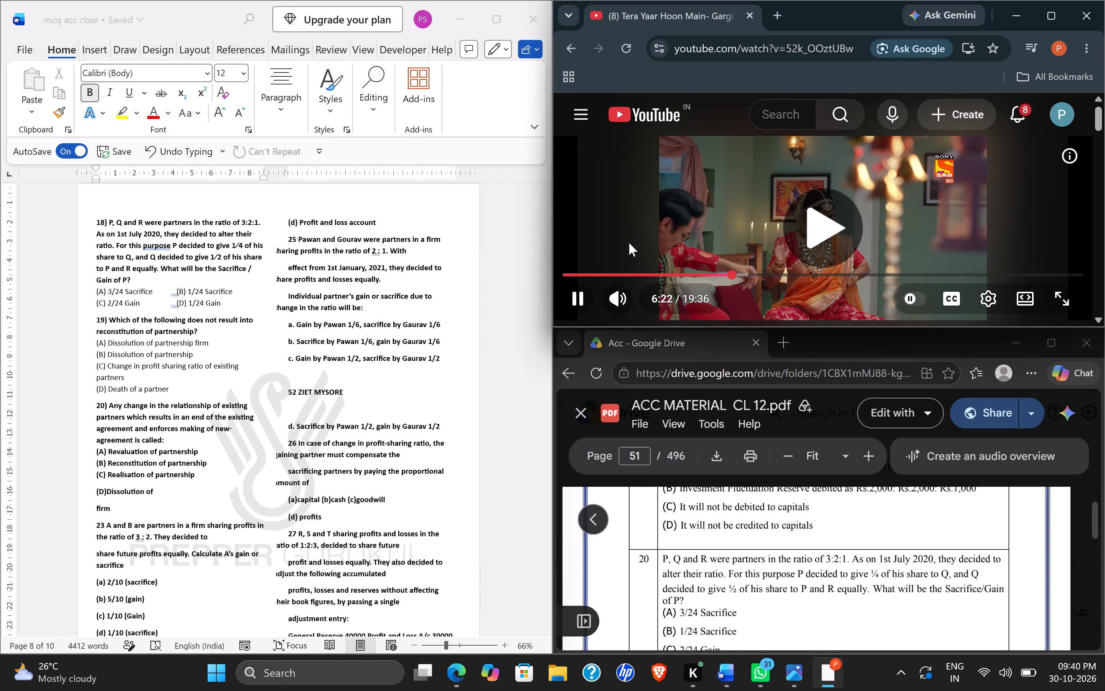
In the Word document, place question 20's option (D) directly under option (C) with a line break and join "firm" onto its line.
{"action": "scroll", "coordinate": [325, 398], "scroll_direction": "down", "scroll_amount": 1}
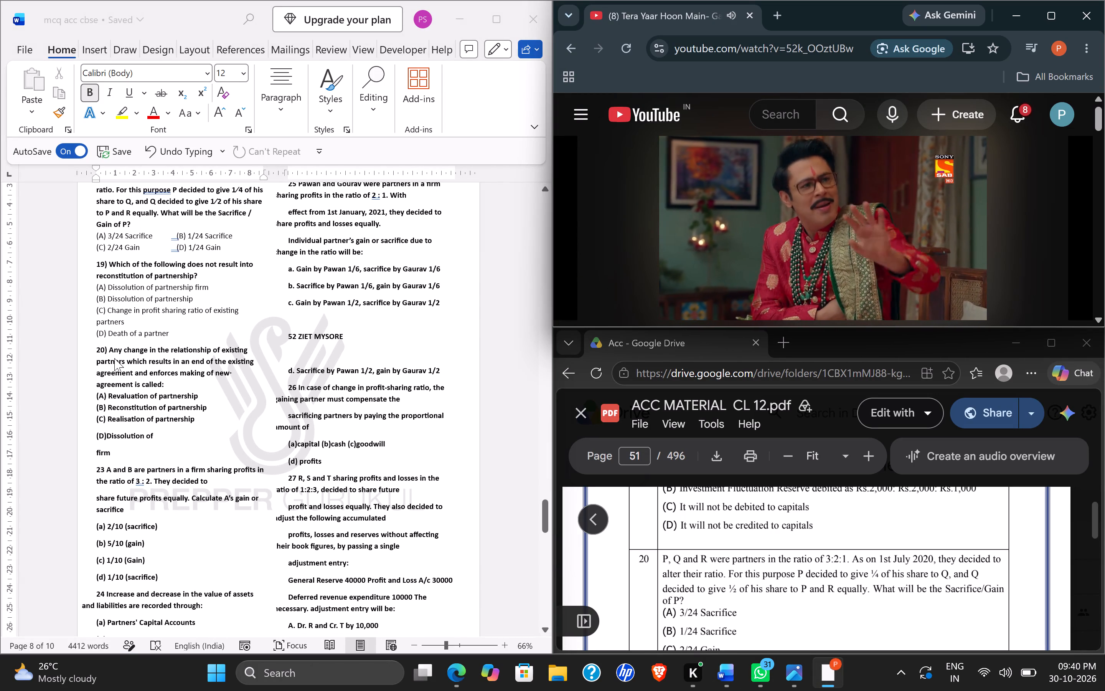
{"action": "left_click", "coordinate": [99, 392]}
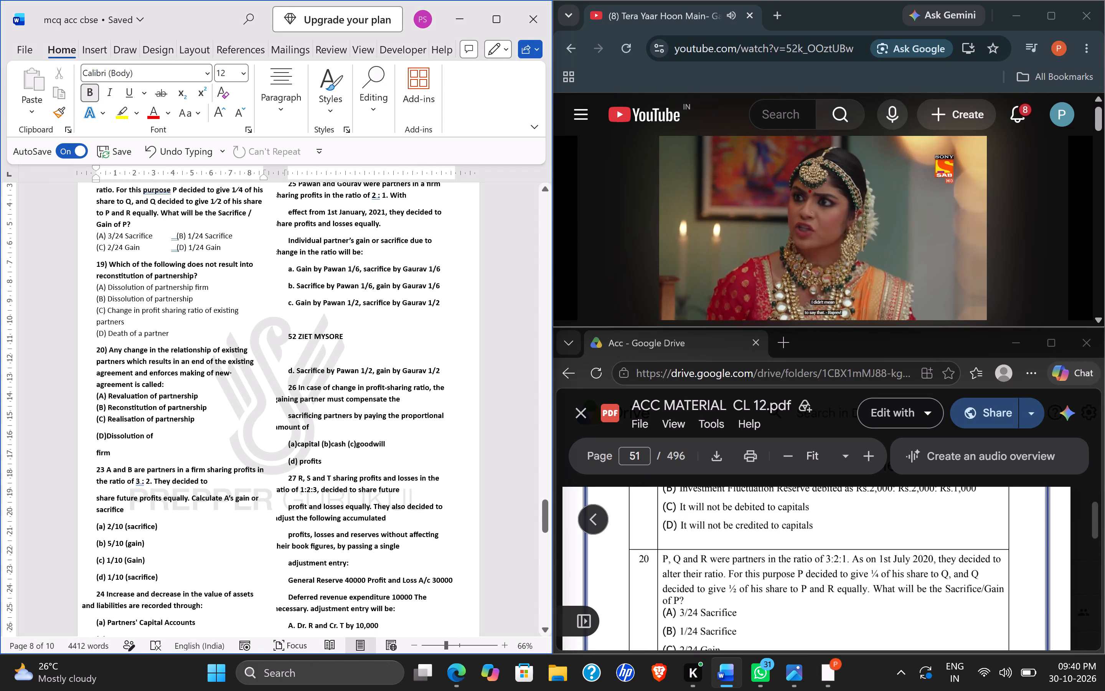
{"action": "left_click", "coordinate": [93, 440]}
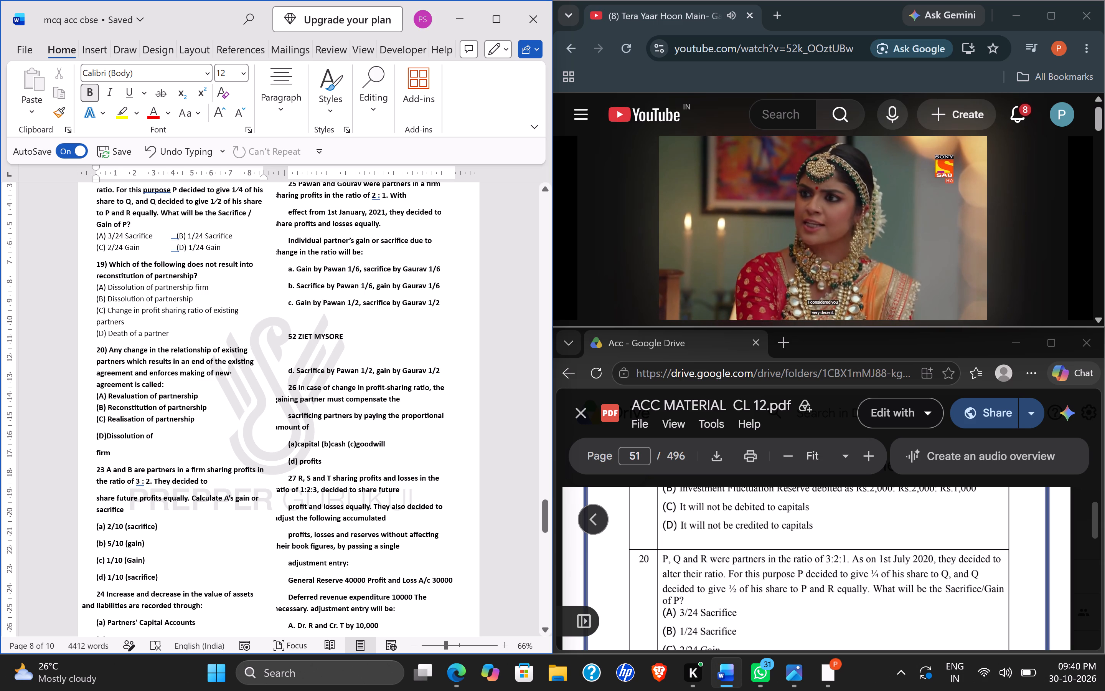
{"action": "key", "text": "BackSpace"}
{"action": "key", "text": "shift+Return"}
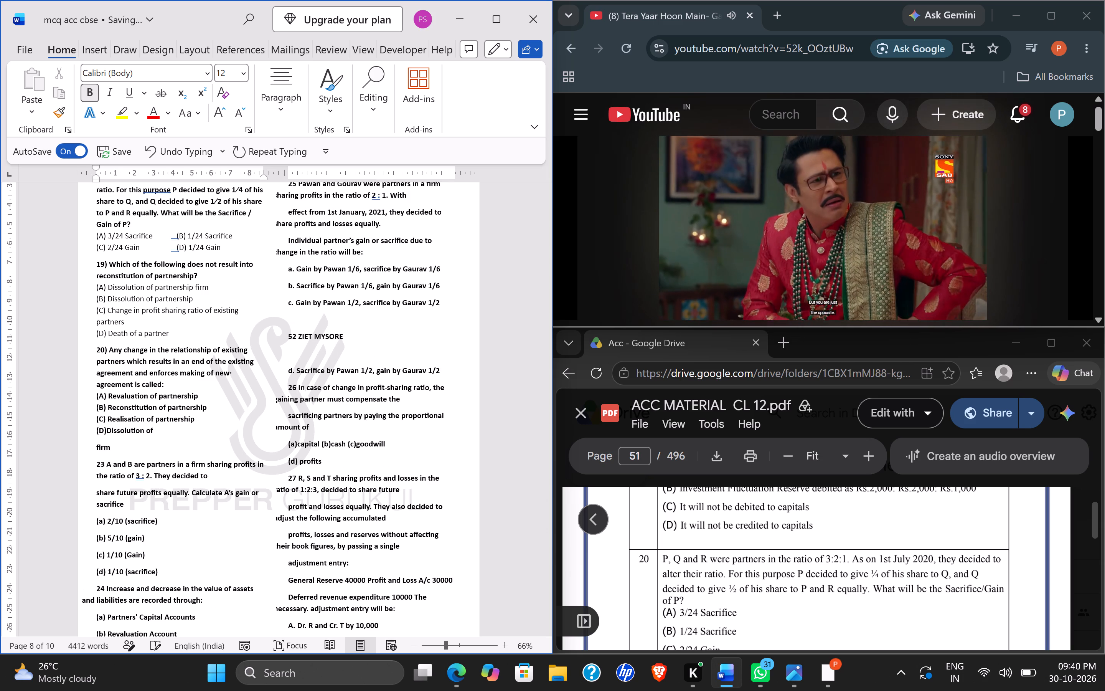
{"action": "key", "text": "Down"}
{"action": "key", "text": "BackSpace"}
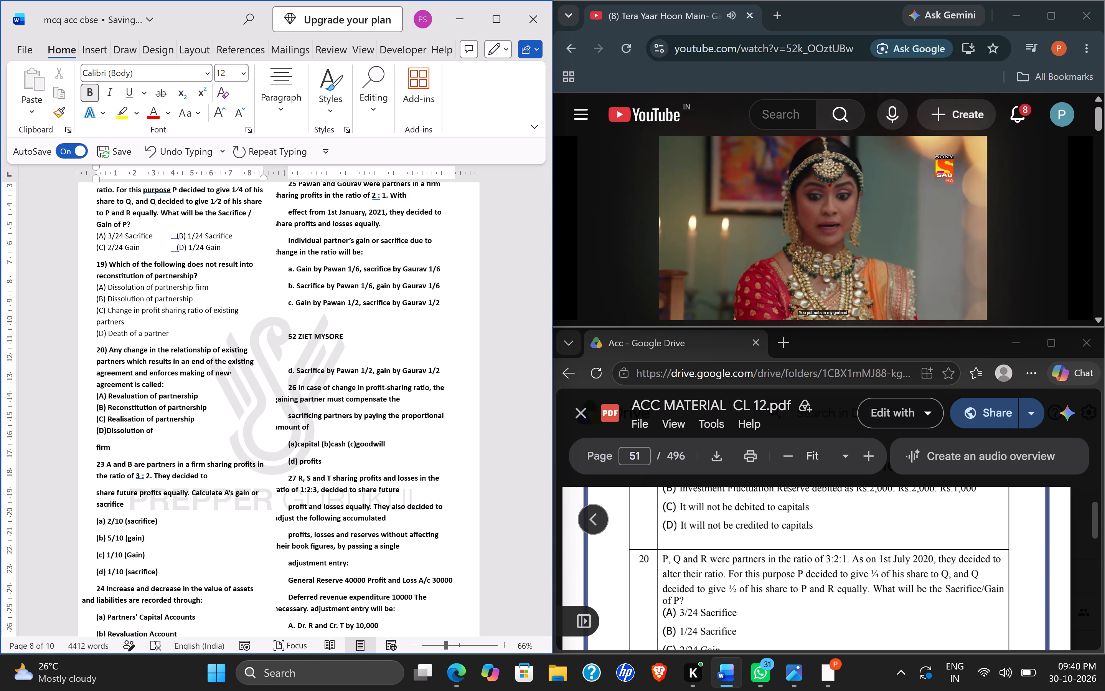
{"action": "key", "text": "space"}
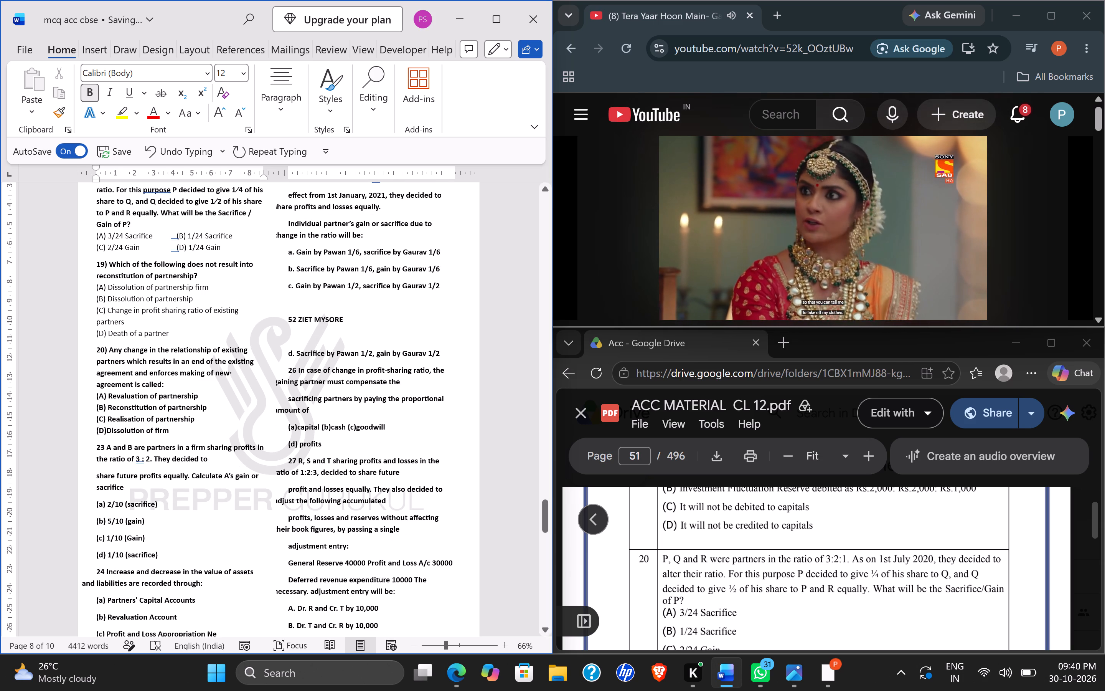
Remove the bold formatting from options (A) to (D) of question 20.
{"action": "left_click_drag", "start_coordinate": [95, 398], "coordinate": [188, 440]}
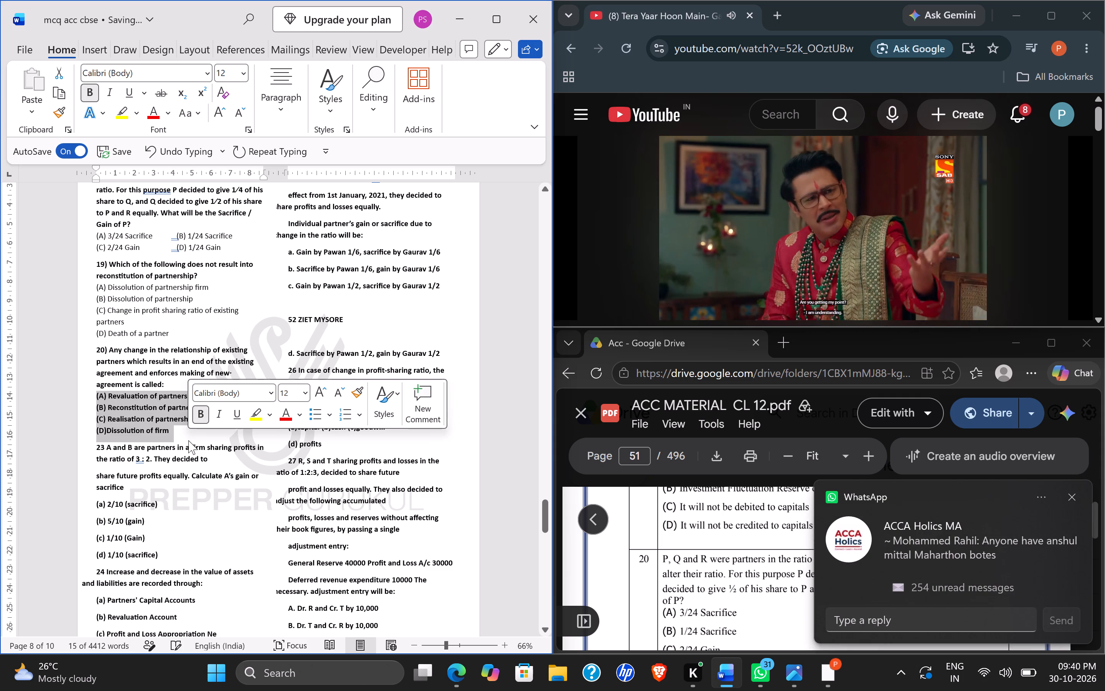
{"action": "key", "text": "ctrl+b"}
{"action": "left_click", "coordinate": [246, 501]}
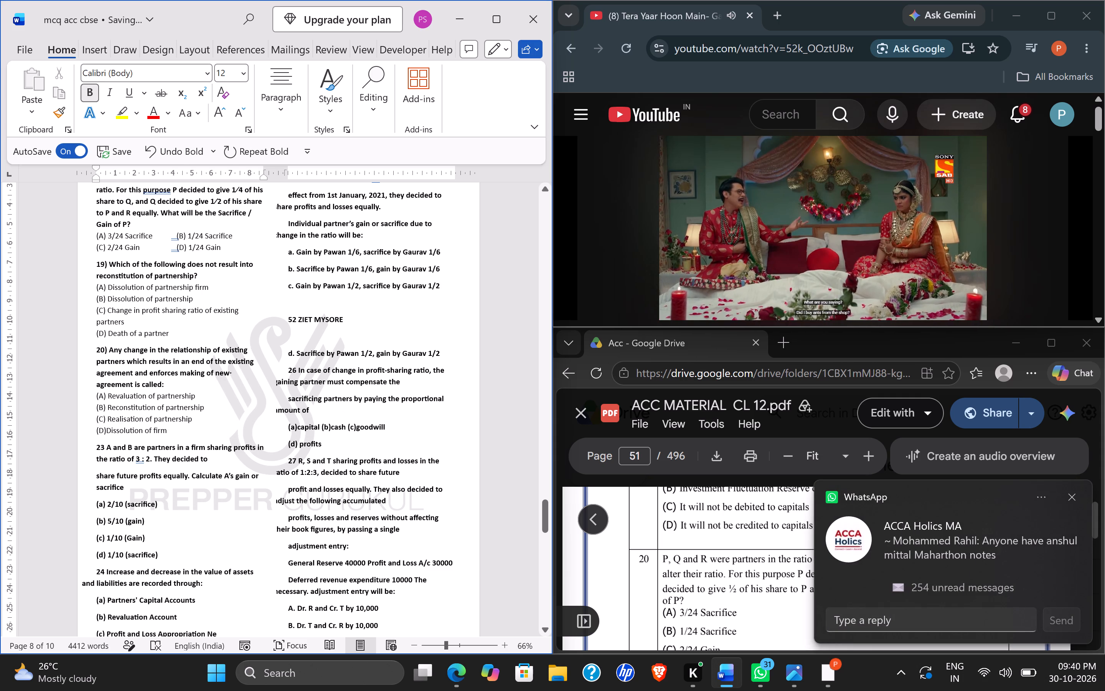
Renumber question 23, about partners A and B, as "21)".
{"action": "left_click", "coordinate": [103, 446]}
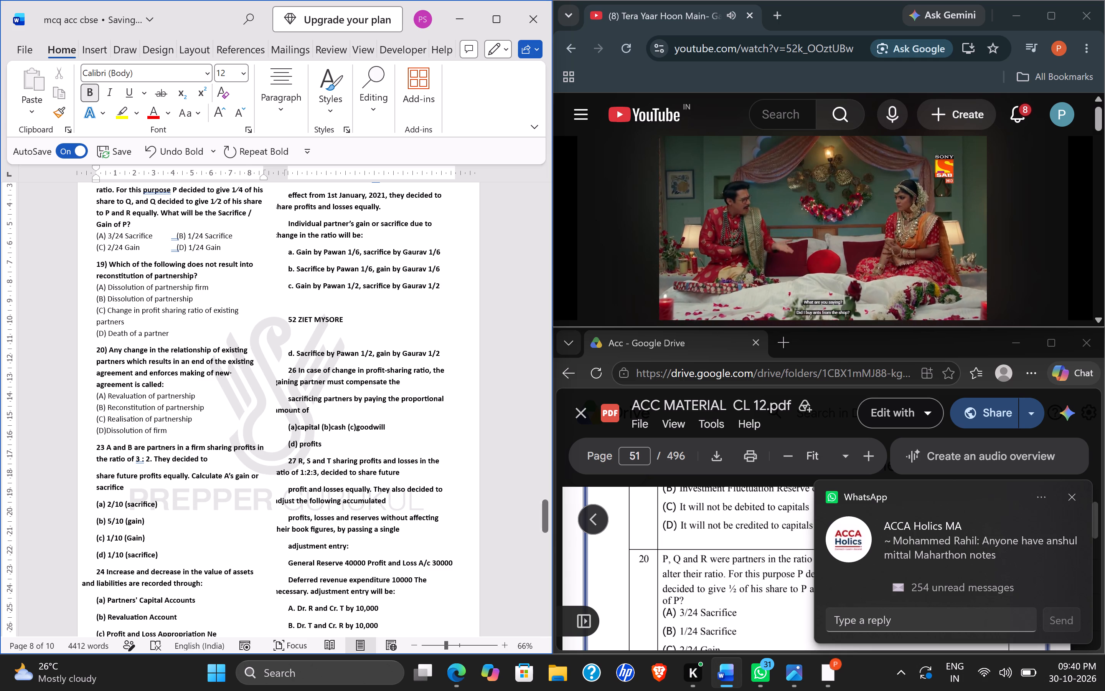
{"action": "key", "text": "BackSpace"}
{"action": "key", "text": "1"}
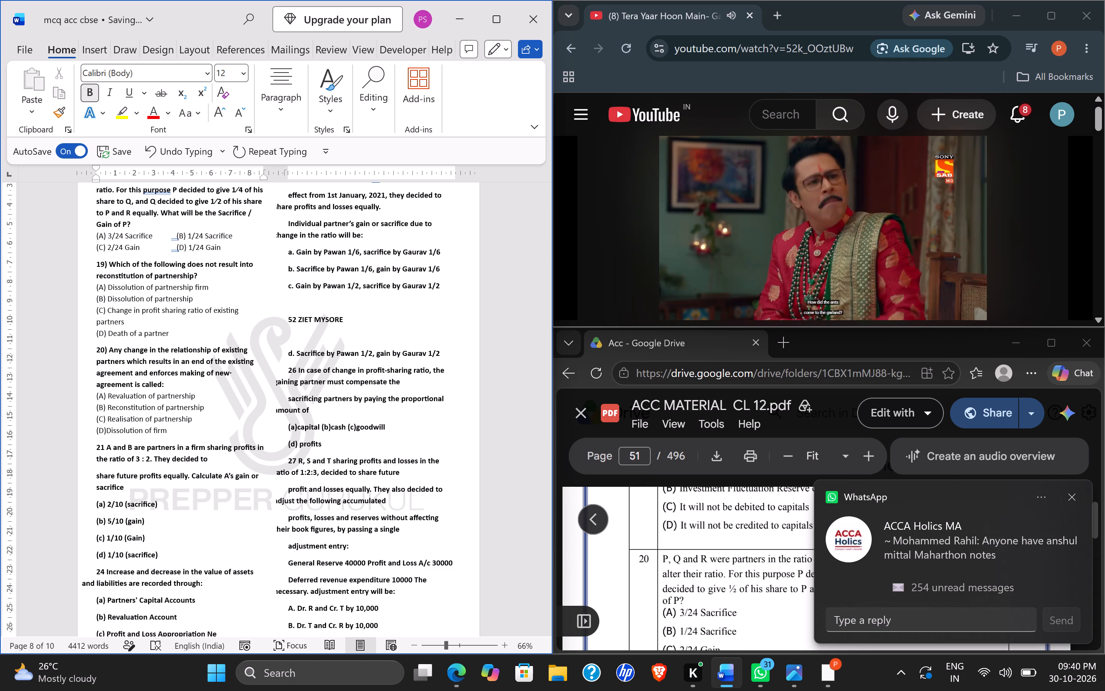
{"action": "key", "text": "shift+parenright"}
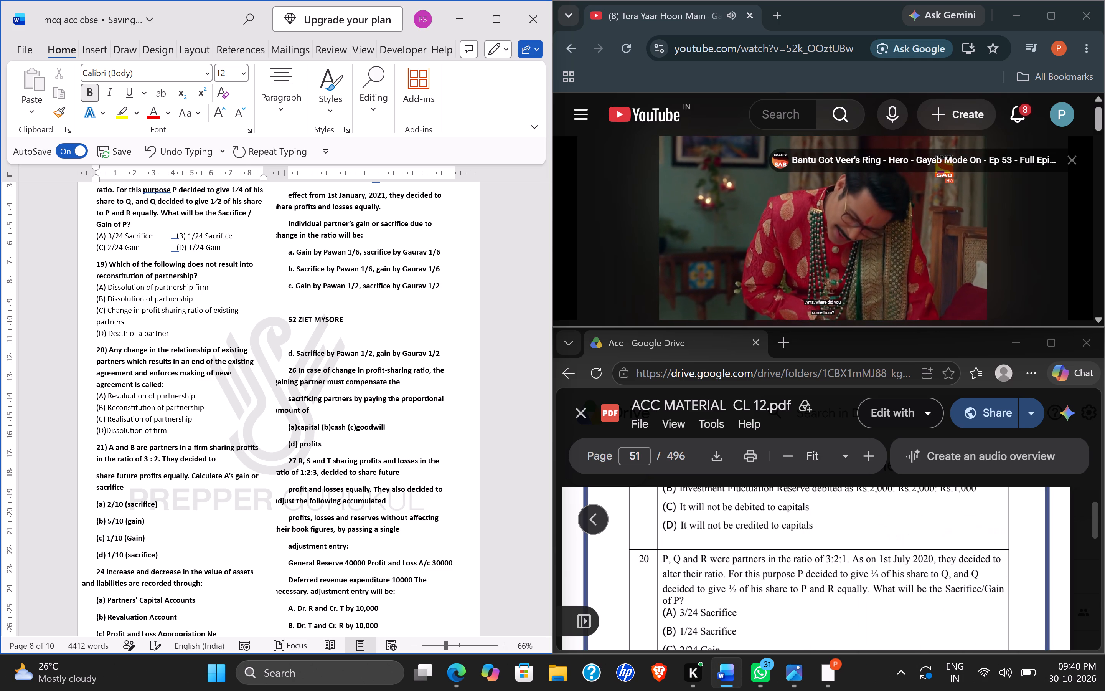
Join the "share future profits equally" line onto the preceding text of question 21 with a space.
{"action": "left_click", "coordinate": [97, 479]}
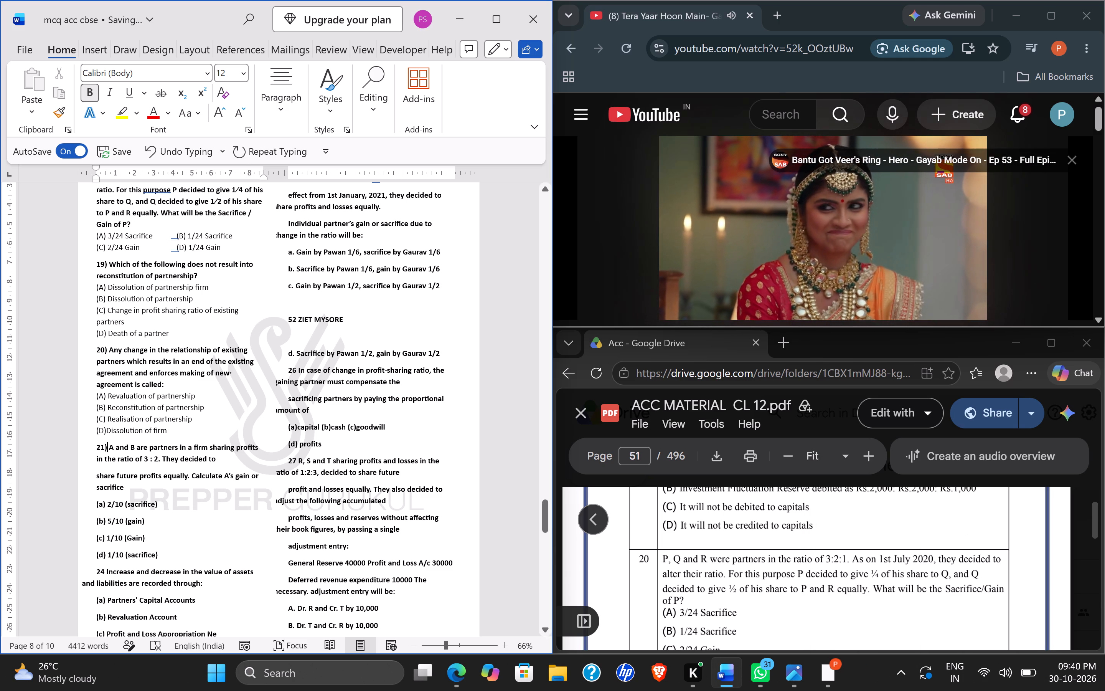
{"action": "key", "text": "BackSpace"}
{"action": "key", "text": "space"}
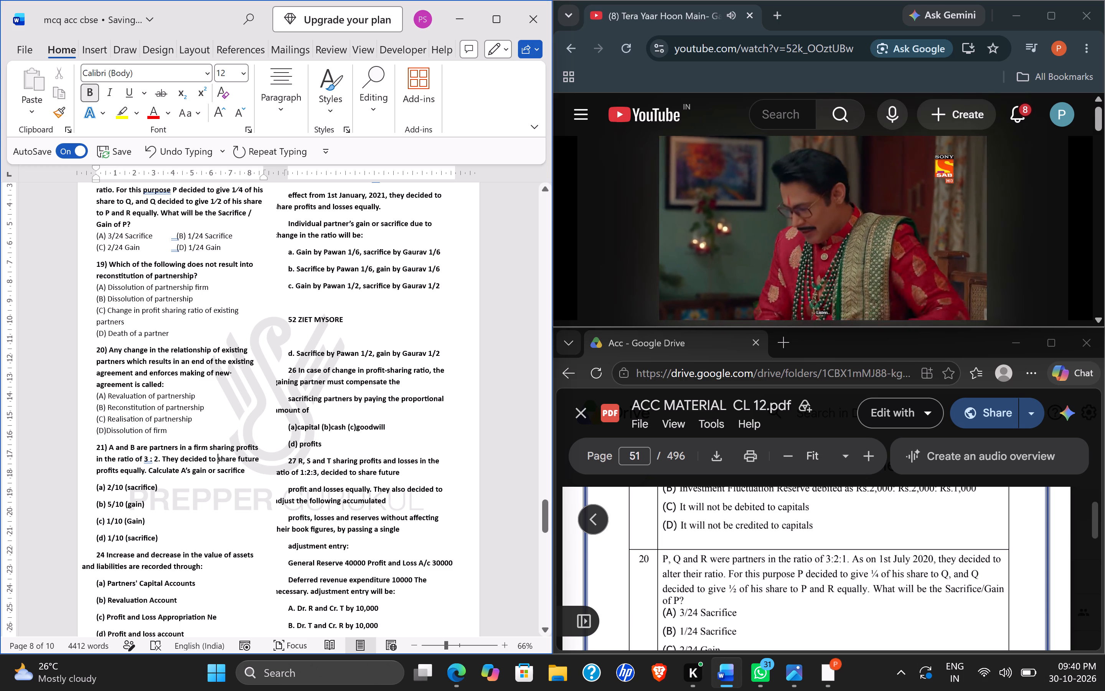
Insert a run of blank paragraphs between question 21's text and its option (a) 2/10 (sacrifice).
{"action": "left_click", "coordinate": [96, 492]}
{"action": "key", "text": "BackSpace"}
{"action": "key", "text": "Return"}
{"action": "key", "text": "Return"}
{"action": "key", "text": "Return"}
{"action": "key", "text": "Return"}
{"action": "key", "text": "Return"}
{"action": "key", "text": "Return"}
{"action": "key", "text": "Return"}
{"action": "key", "text": "Return"}
{"action": "key", "text": "Return"}
{"action": "key", "text": "Return"}
{"action": "key", "text": "Return"}
{"action": "key", "text": "Return"}
{"action": "key", "text": "Return"}
{"action": "key", "text": "Return"}
{"action": "key", "text": "Return"}
{"action": "key", "text": "Return"}
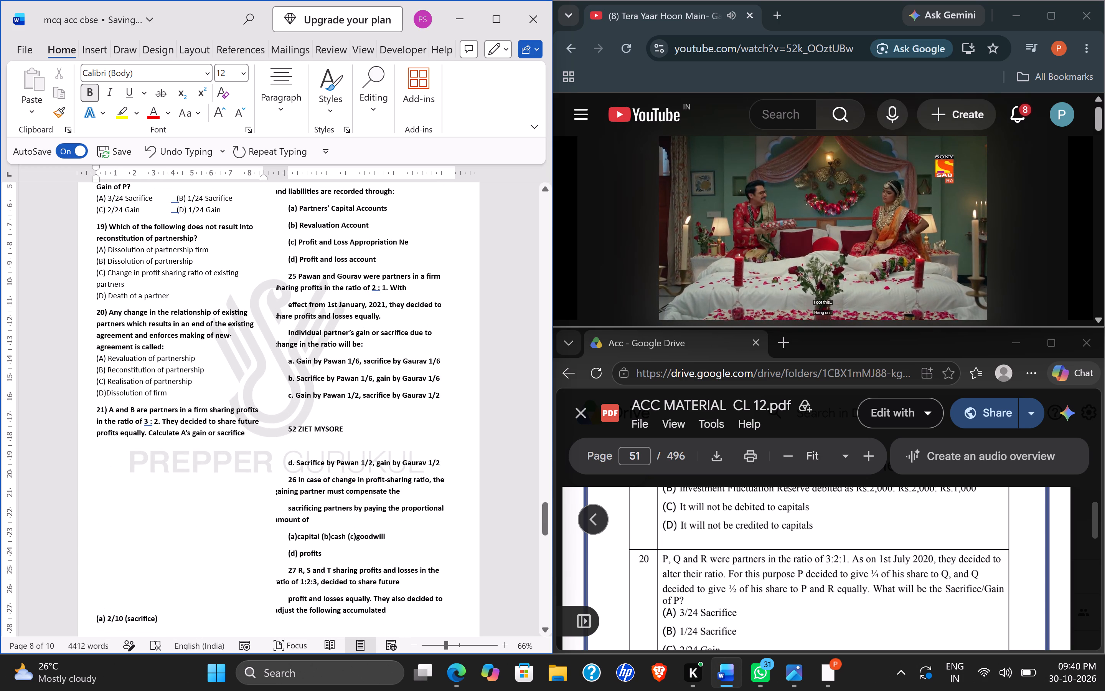
Remove the blank lines below question 21 and place option (a) directly under the question text with a line break.
{"action": "key", "text": "BackSpace"}
{"action": "key", "text": "BackSpace"}
{"action": "key", "text": "BackSpace"}
{"action": "key", "text": "BackSpace"}
{"action": "key", "text": "BackSpace"}
{"action": "key", "text": "BackSpace"}
{"action": "key", "text": "BackSpace"}
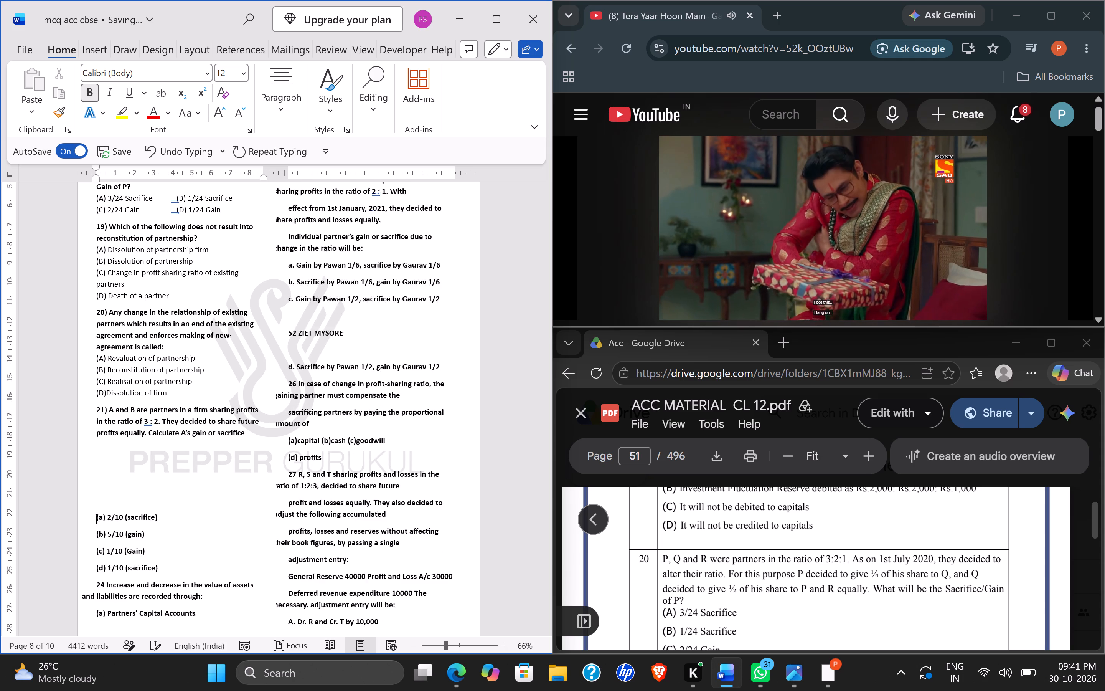
{"action": "key", "text": "BackSpace"}
{"action": "key", "text": "BackSpace"}
{"action": "key", "text": "BackSpace"}
{"action": "key", "text": "BackSpace"}
{"action": "key", "text": "Return"}
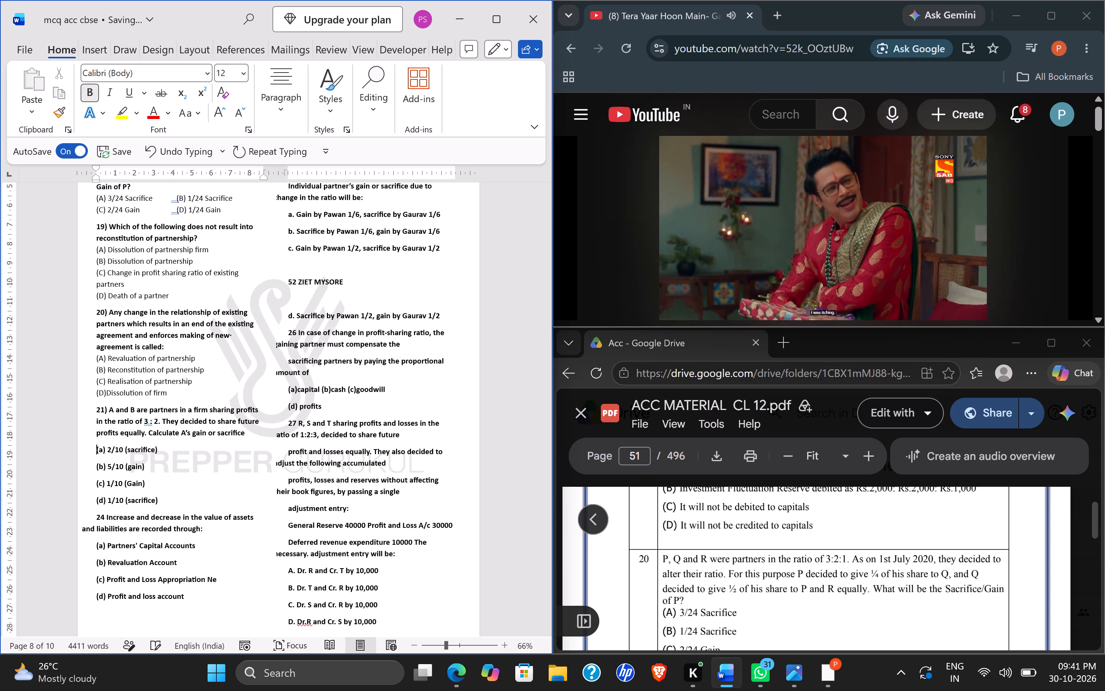
{"action": "key", "text": "BackSpace"}
{"action": "key", "text": "shift+Return"}
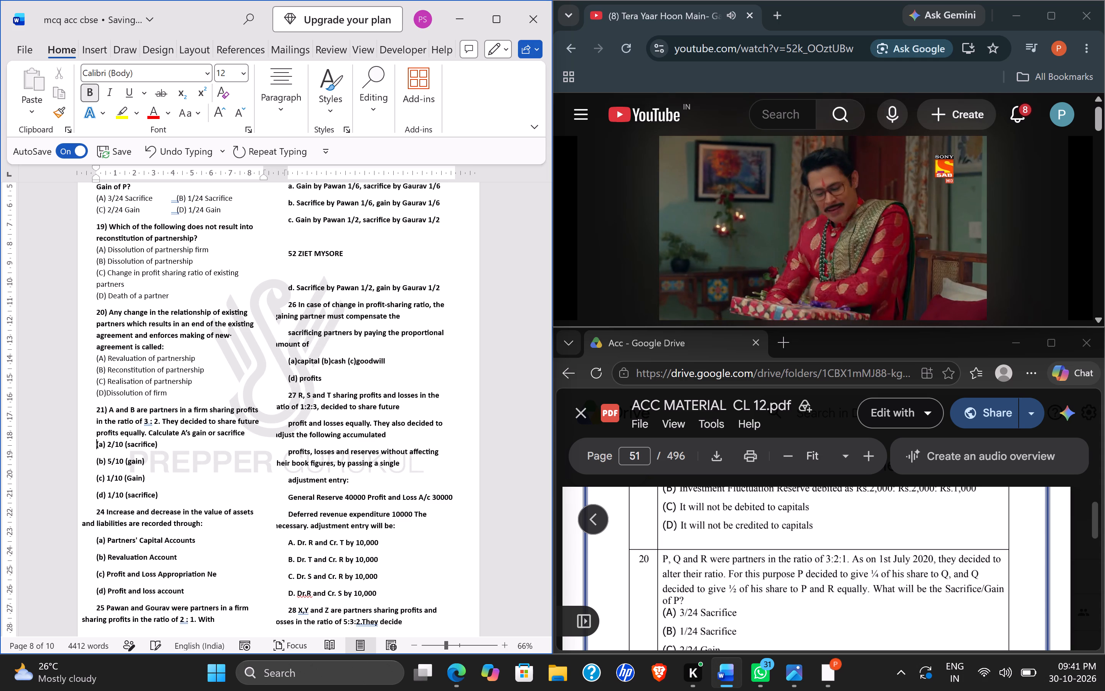
Bring question 21's option (b) 5/10 (gain) onto the same line as option (a), spaced apart as a second column.
{"action": "key", "text": "Down"}
{"action": "key", "text": "BackSpace"}
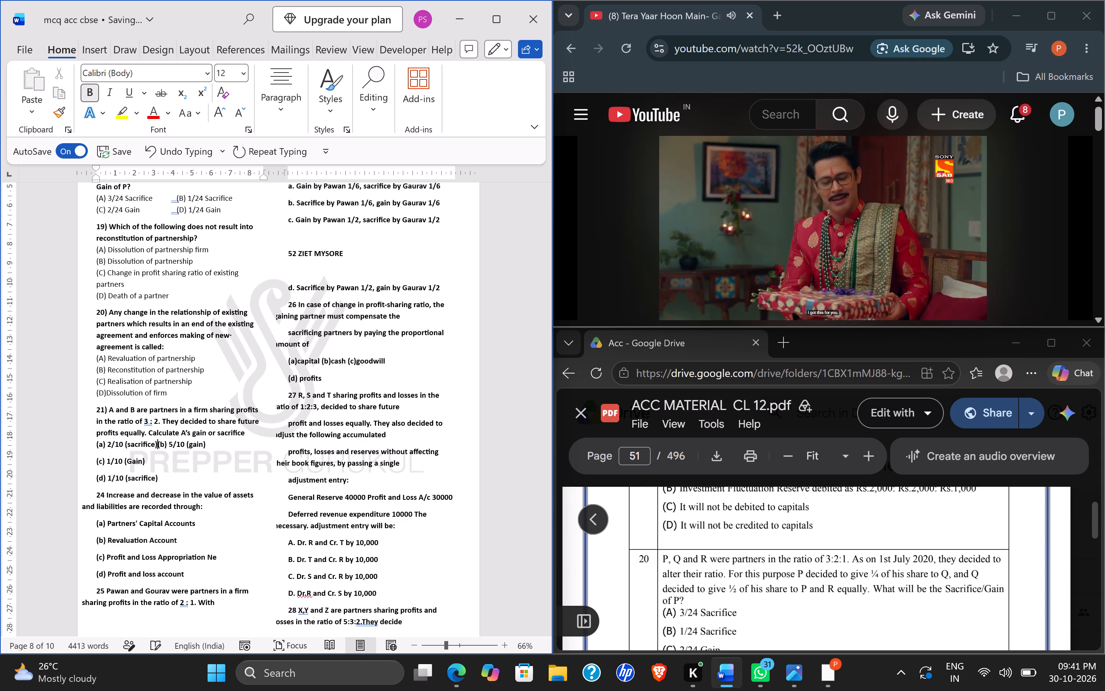
{"action": "key", "text": "space"}
{"action": "key", "text": "space"}
{"action": "key", "text": "space"}
{"action": "key", "text": "space"}
{"action": "key", "text": "space"}
{"action": "key", "text": "space"}
{"action": "key", "text": "space"}
{"action": "key", "text": "space"}
{"action": "key", "text": "space"}
{"action": "key", "text": "space"}
{"action": "key", "text": "space"}
{"action": "key", "text": "space"}
{"action": "key", "text": "space"}
{"action": "key", "text": "space"}
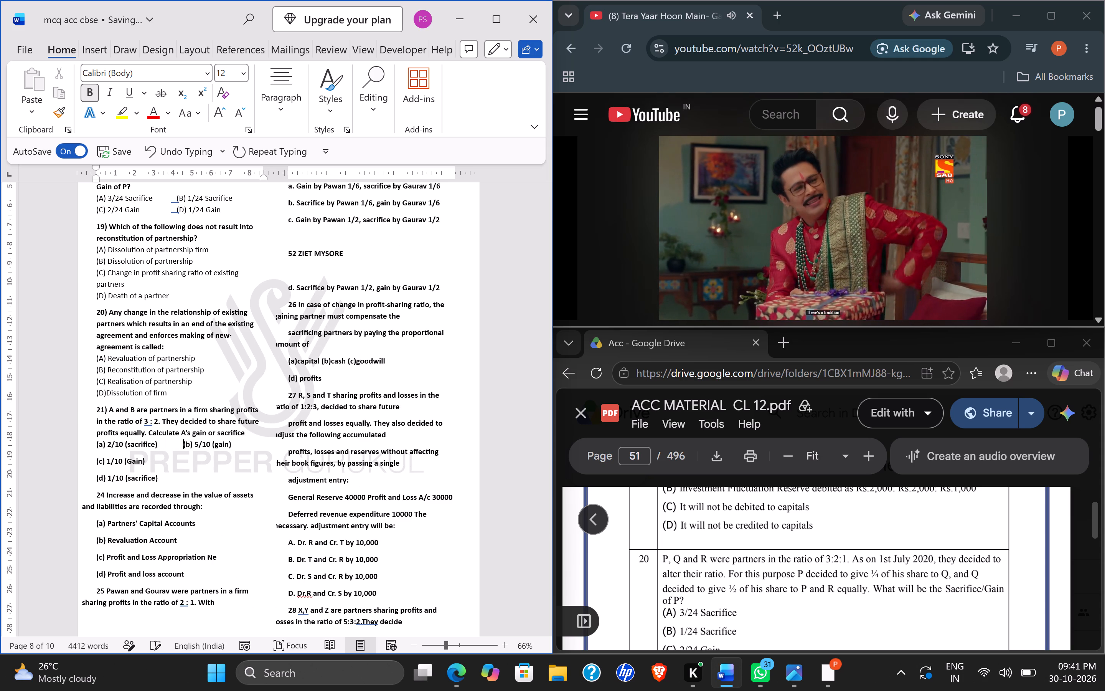
Bring question 21's option (d) 1/10 (sacrifice) onto option (c)'s line and space it to align beneath option (b).
{"action": "left_click", "coordinate": [96, 482]}
{"action": "key", "text": "BackSpace"}
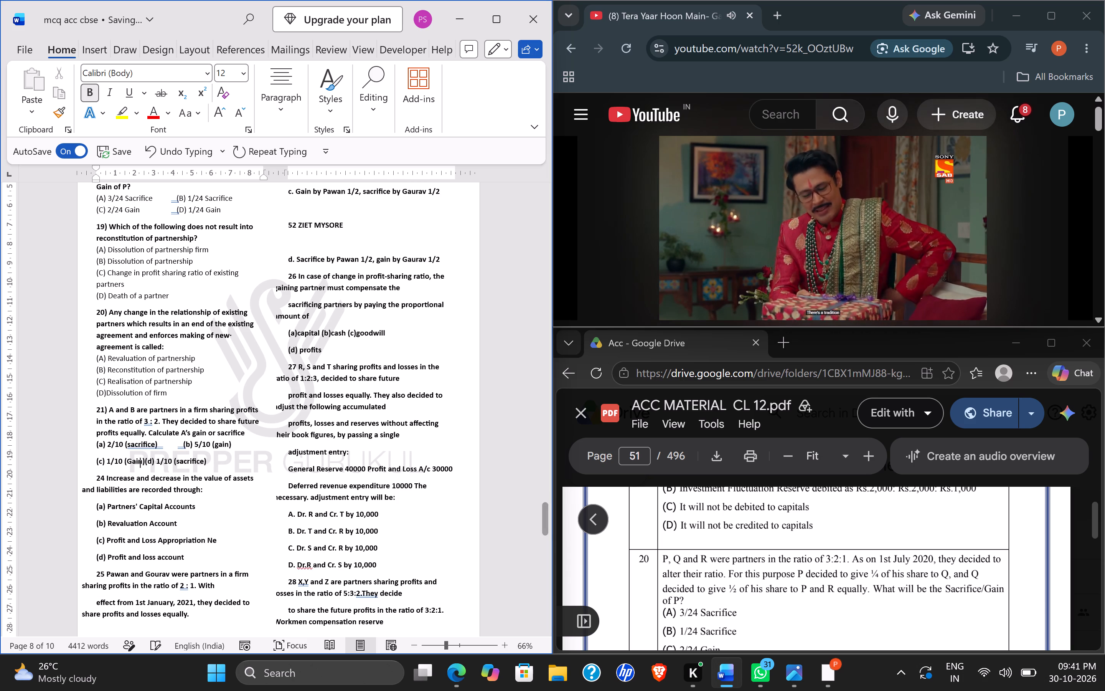
{"action": "key", "text": "space"}
{"action": "key", "text": "space"}
{"action": "key", "text": "space"}
{"action": "key", "text": "space"}
{"action": "key", "text": "space"}
{"action": "key", "text": "space"}
{"action": "key", "text": "space"}
{"action": "key", "text": "space"}
{"action": "key", "text": "space"}
{"action": "key", "text": "space"}
{"action": "key", "text": "space"}
{"action": "key", "text": "space"}
{"action": "key", "text": "space"}
{"action": "key", "text": "space"}
{"action": "key", "text": "space"}
{"action": "key", "text": "space"}
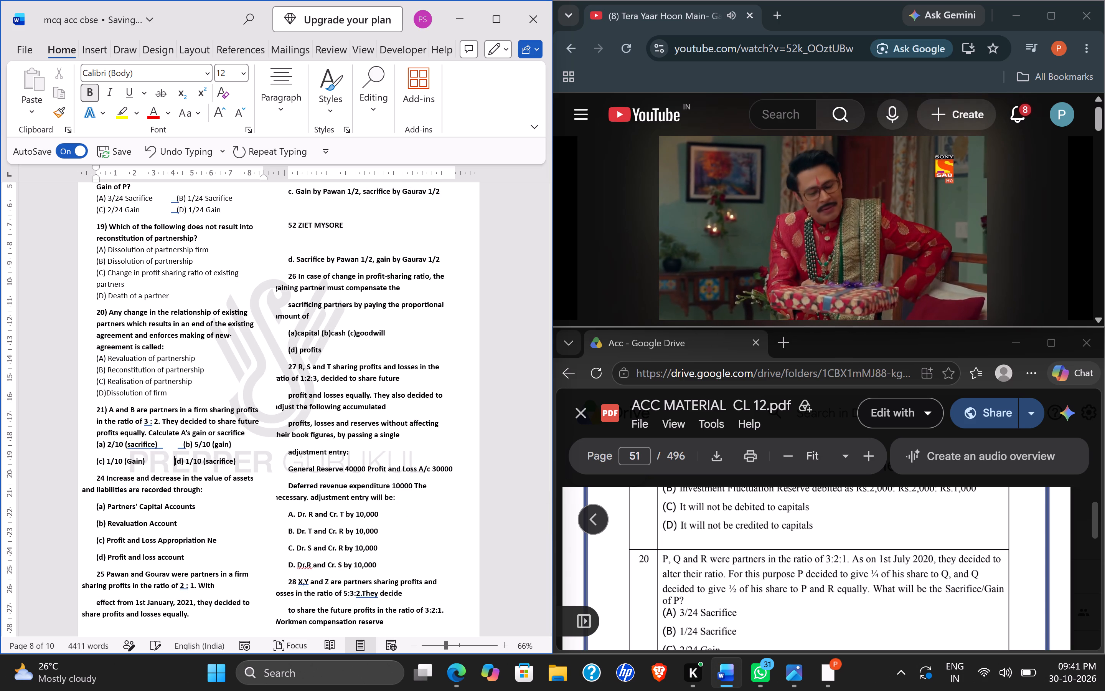
{"action": "key", "text": "space"}
{"action": "key", "text": "space"}
{"action": "key", "text": "space"}
{"action": "key", "text": "space"}
{"action": "key", "text": "space"}
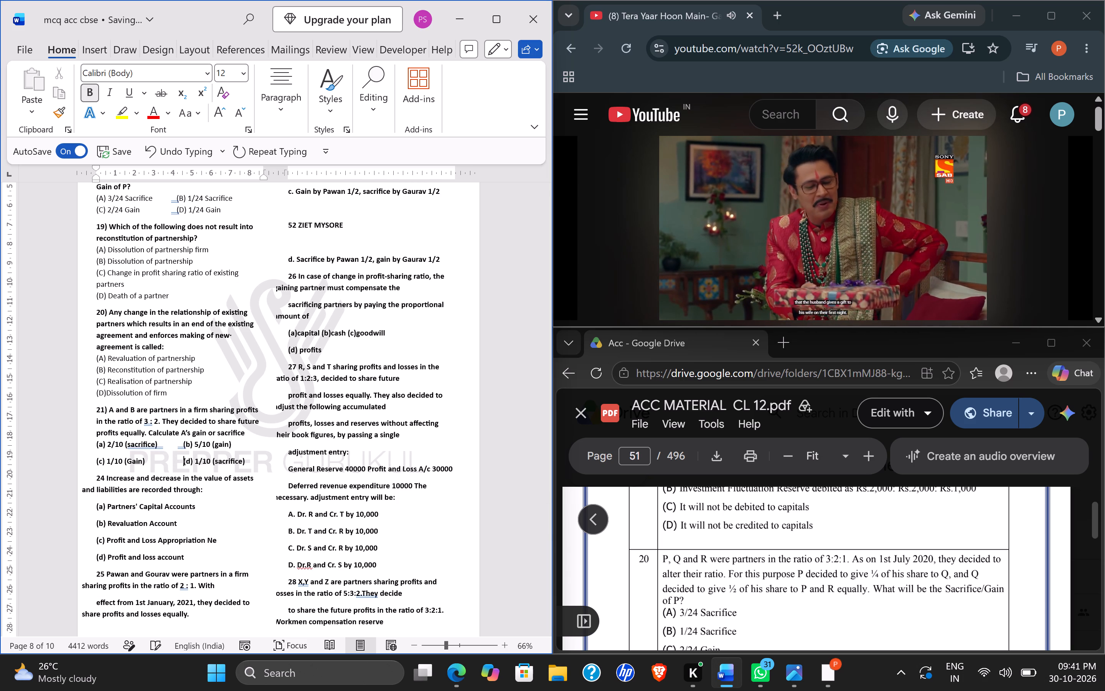
Replace the paragraph gap before question 21's option (c) with a line break so both option rows sit together.
{"action": "left_click", "coordinate": [92, 465]}
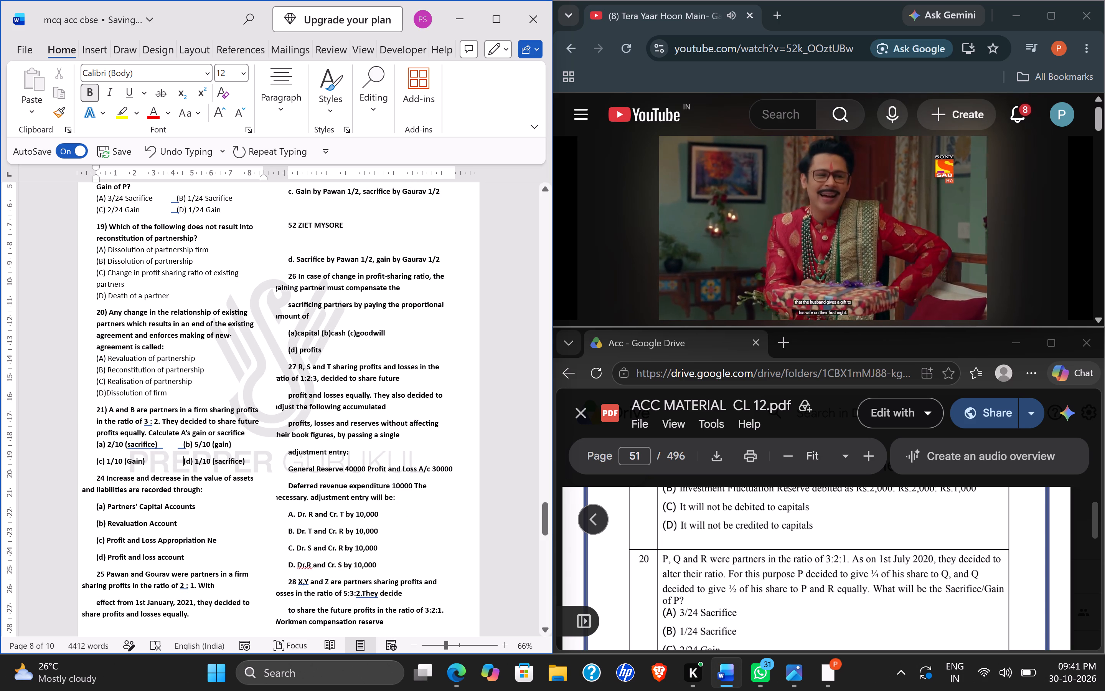
{"action": "key", "text": "BackSpace"}
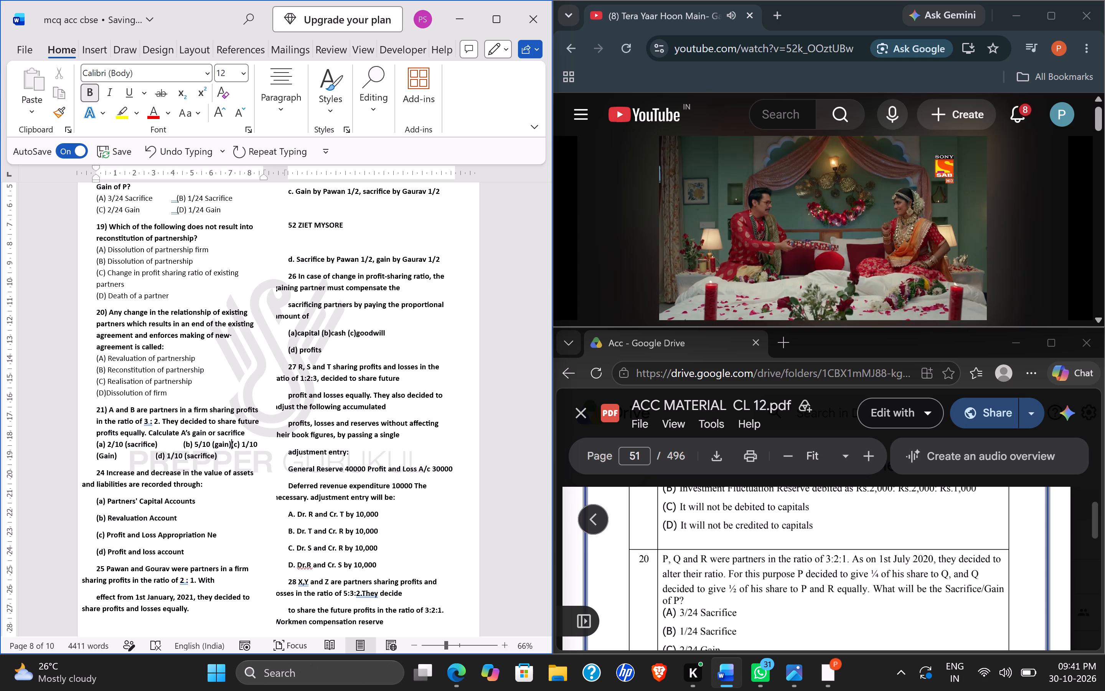
{"action": "key", "text": "shift+Return"}
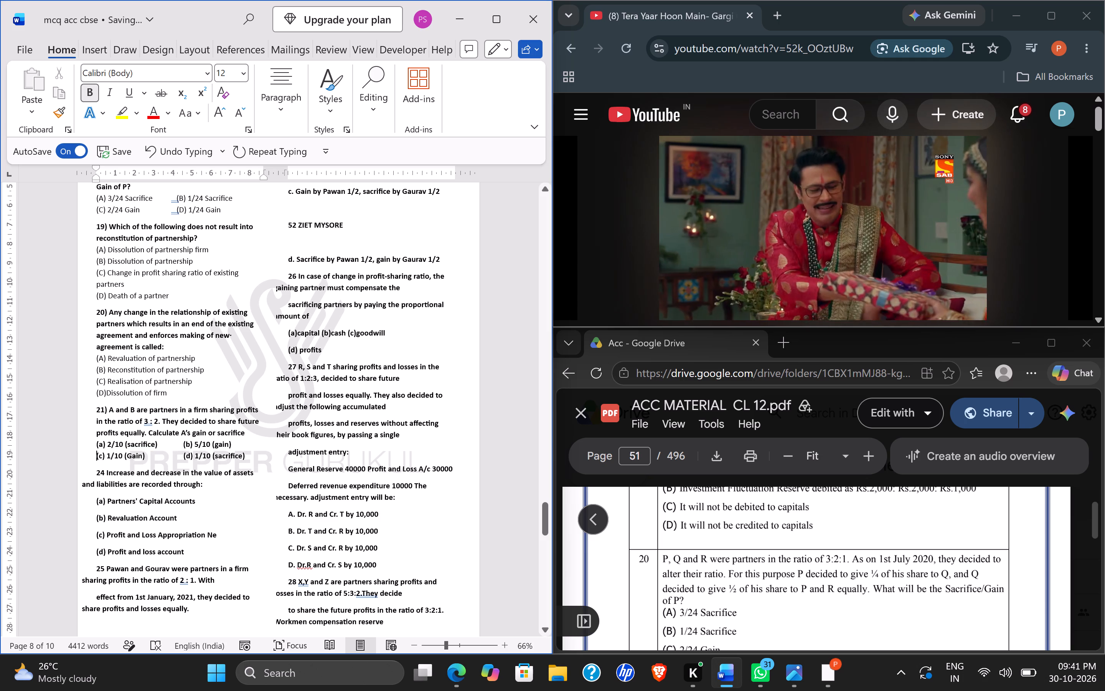
Remove the bold formatting from question 21's four answer options.
{"action": "left_click_drag", "start_coordinate": [94, 444], "coordinate": [254, 461]}
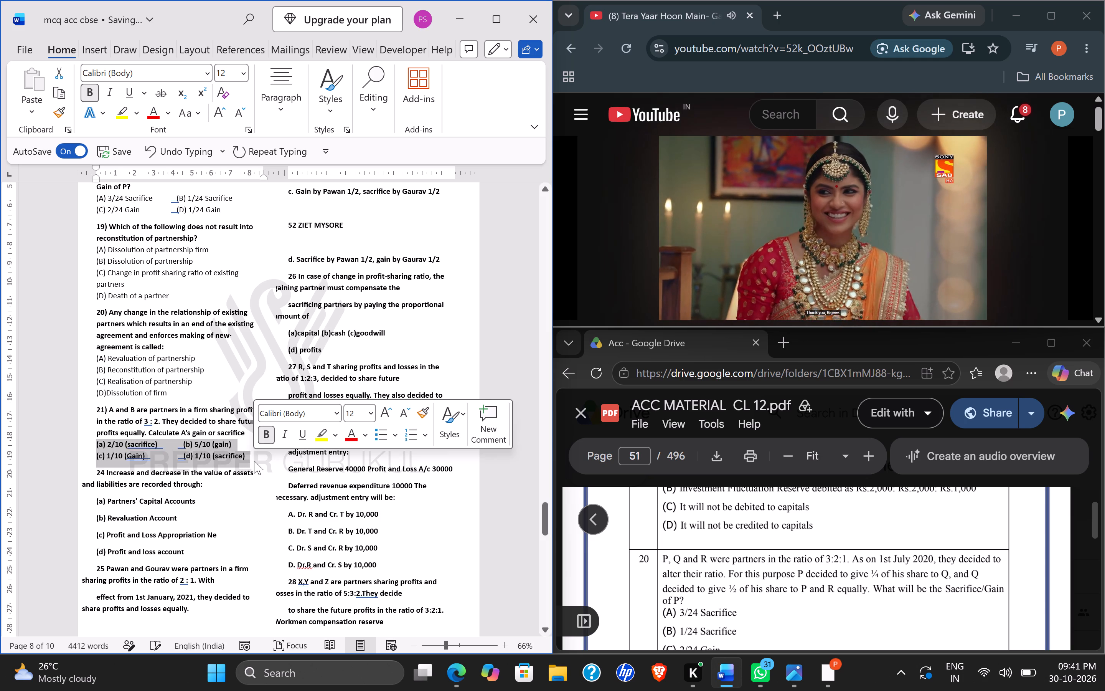
{"action": "key", "text": "ctrl+b"}
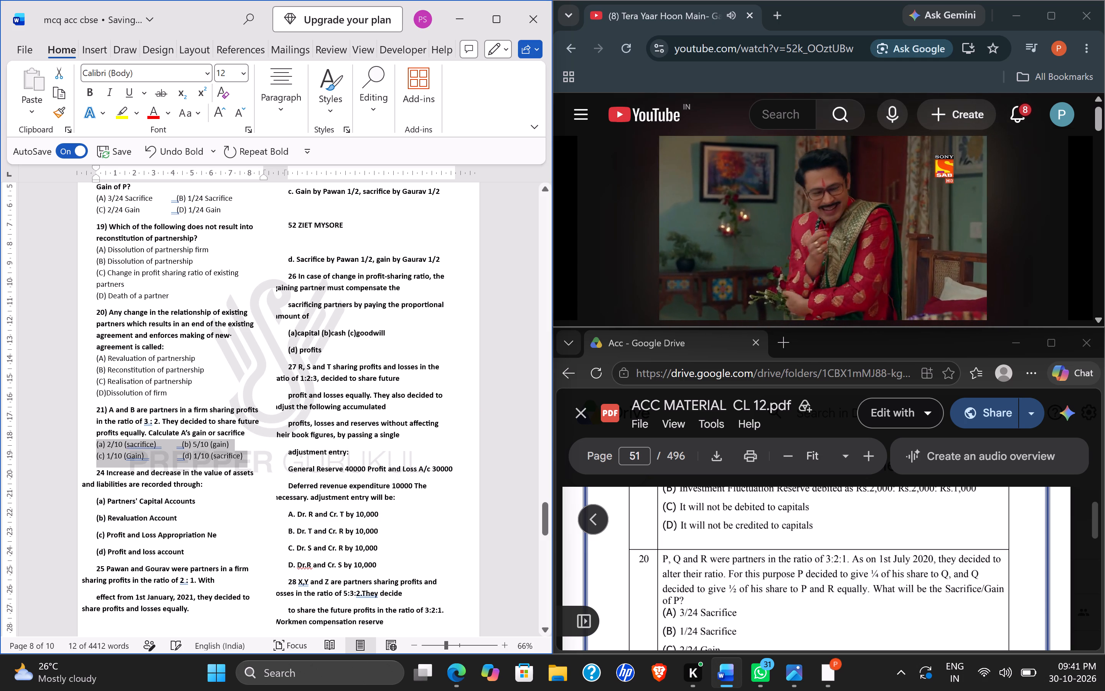
{"action": "left_click", "coordinate": [146, 476]}
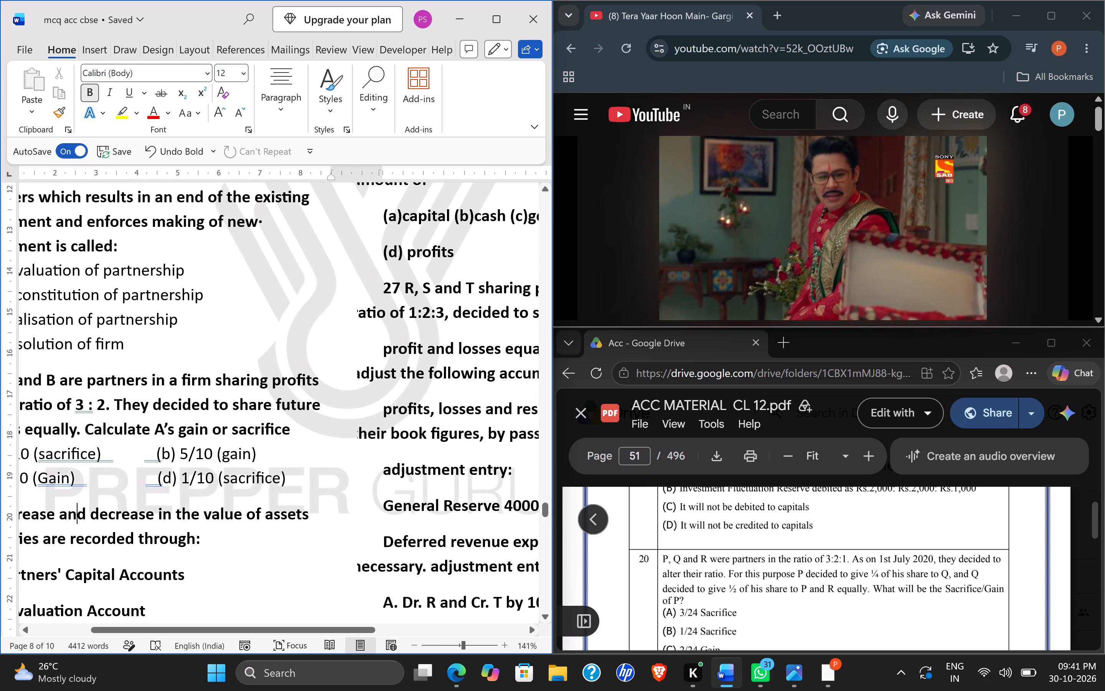
Review the formatted questions 18 to 21 and the unformatted questions that follow at a larger zoom.
{"action": "scroll", "coordinate": [147, 436], "scroll_direction": "right", "scroll_amount": 1}
{"action": "scroll", "coordinate": [147, 436], "scroll_direction": "down", "scroll_amount": 1}
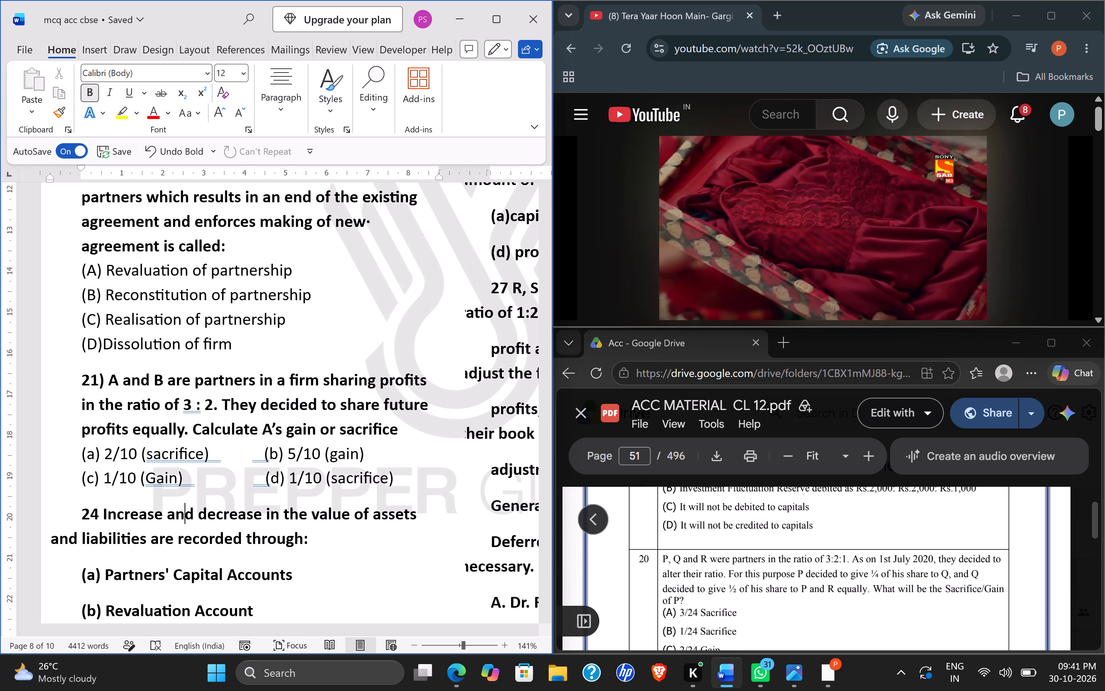
{"action": "scroll", "coordinate": [147, 436], "scroll_direction": "down", "scroll_amount": 1}
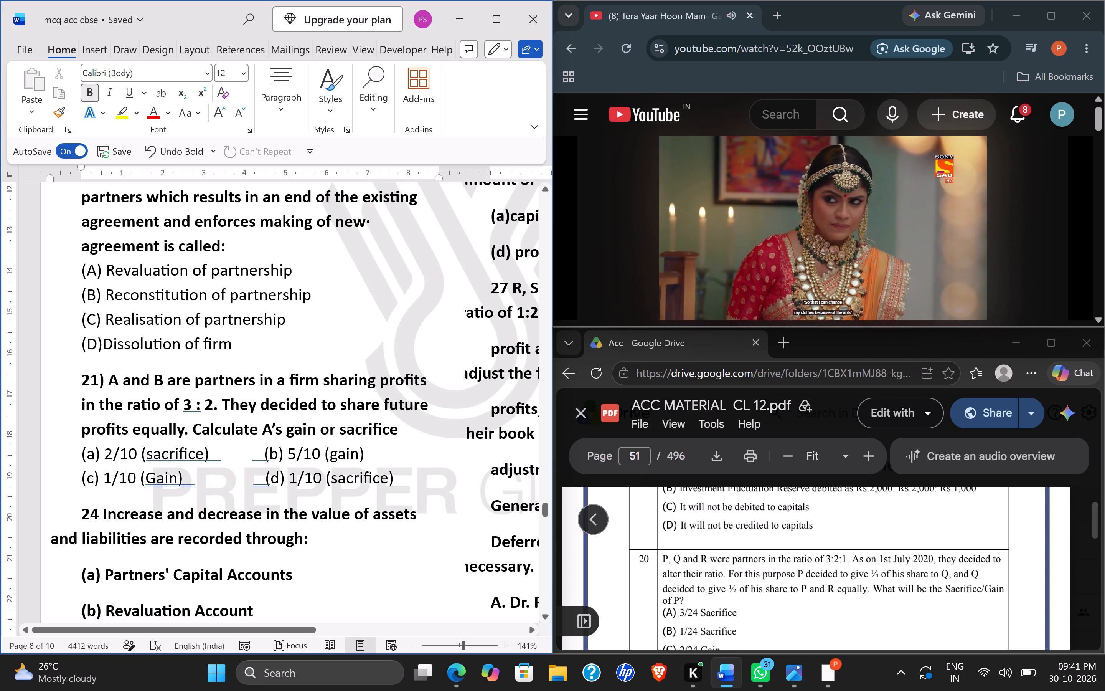
{"action": "scroll", "coordinate": [186, 445], "scroll_direction": "down", "scroll_amount": 1}
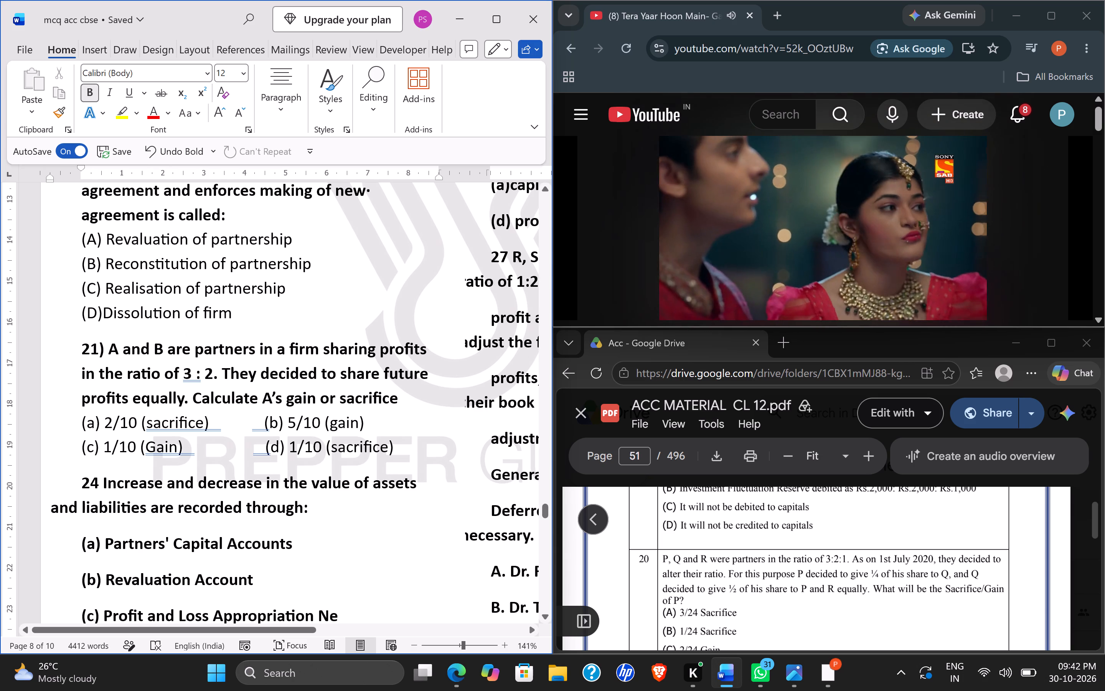
{"action": "scroll", "coordinate": [158, 405], "scroll_direction": "up", "scroll_amount": 2}
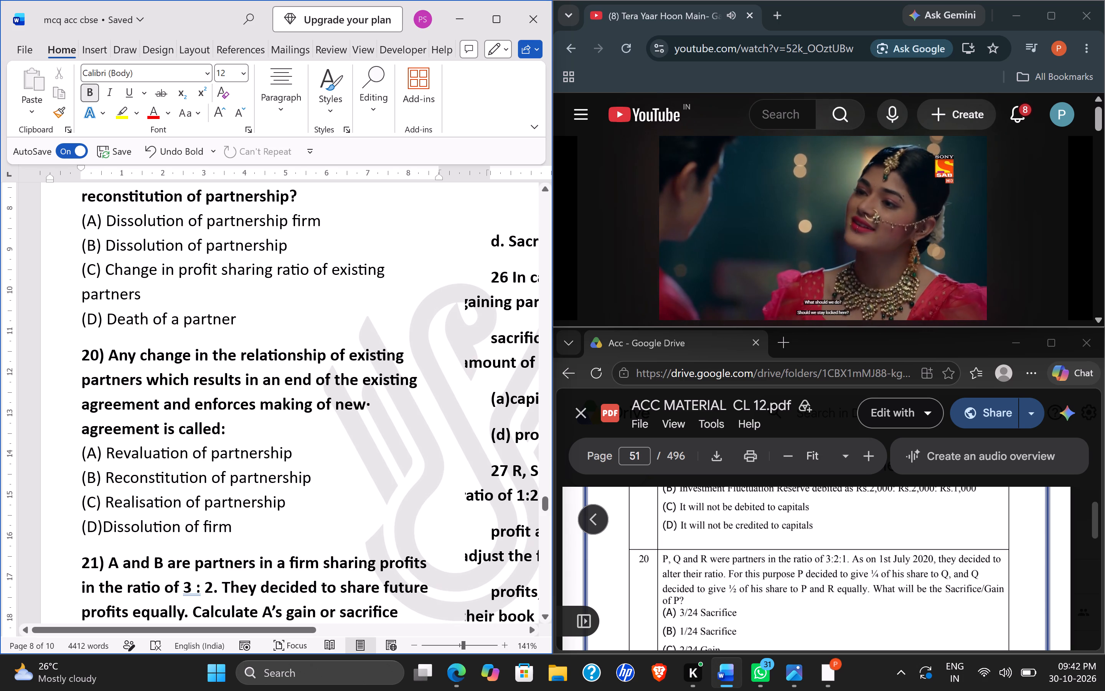
{"action": "scroll", "coordinate": [294, 423], "scroll_direction": "up", "scroll_amount": 2}
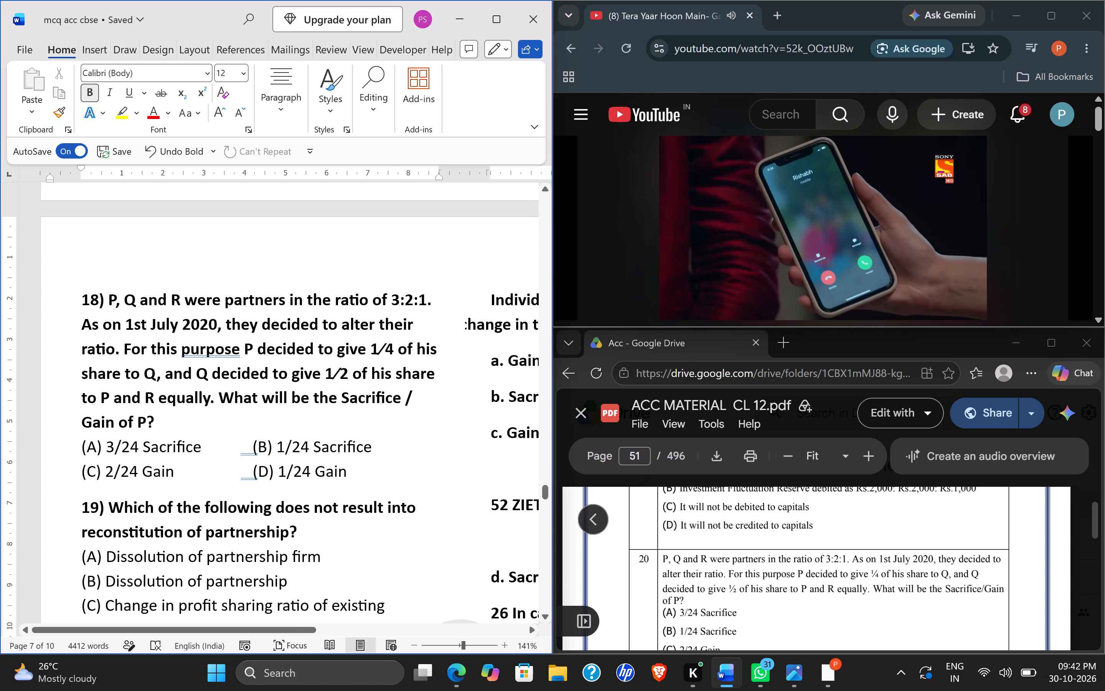
{"action": "scroll", "coordinate": [294, 423], "scroll_direction": "down", "scroll_amount": 3}
{"action": "scroll", "coordinate": [294, 423], "scroll_direction": "up", "scroll_amount": 1}
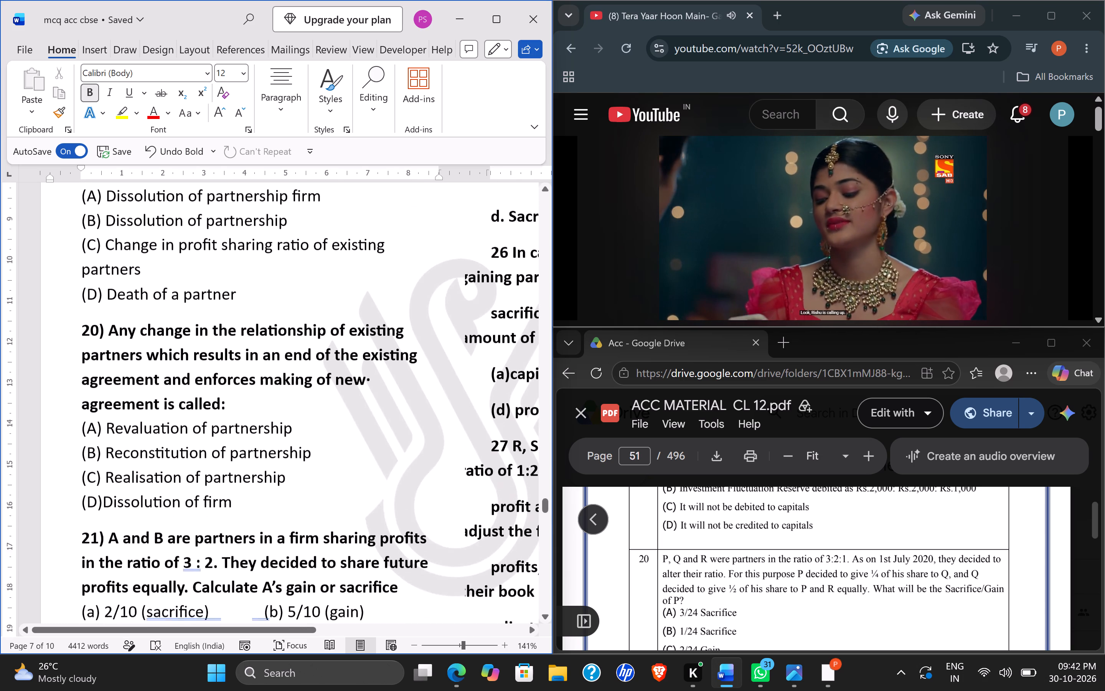
{"action": "scroll", "coordinate": [294, 423], "scroll_direction": "up", "scroll_amount": 1}
{"action": "scroll", "coordinate": [294, 423], "scroll_direction": "down", "scroll_amount": 3}
{"action": "scroll", "coordinate": [294, 423], "scroll_direction": "up", "scroll_amount": 2}
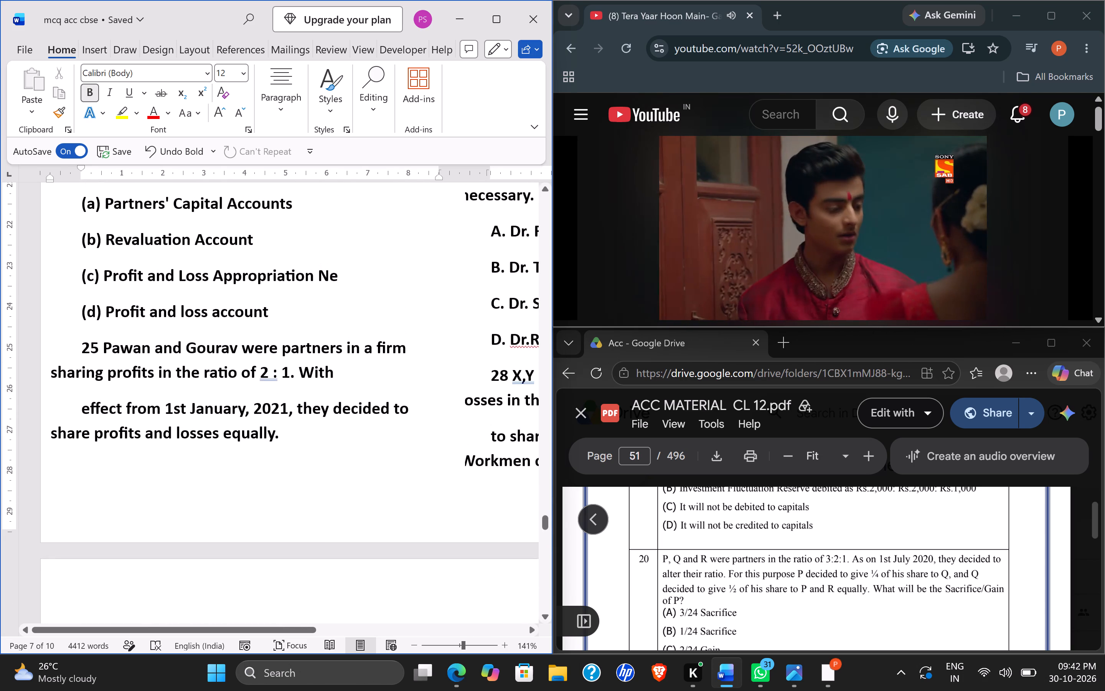
{"action": "scroll", "coordinate": [294, 423], "scroll_direction": "up", "scroll_amount": 3}
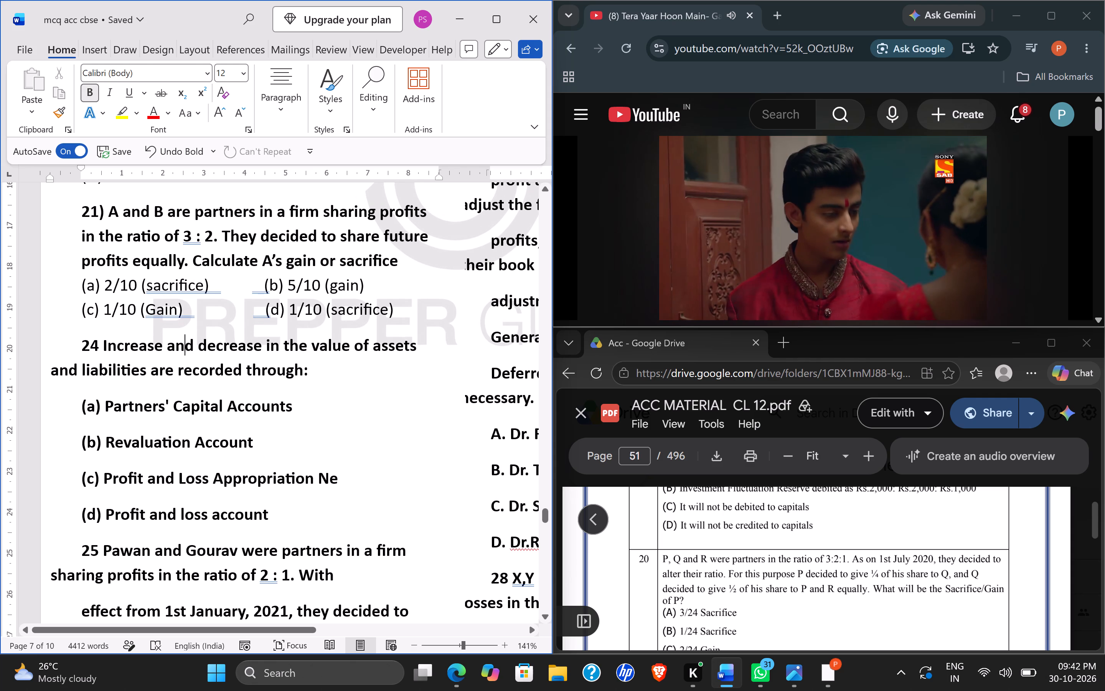
{"action": "scroll", "coordinate": [291, 325], "scroll_direction": "up", "scroll_amount": 1}
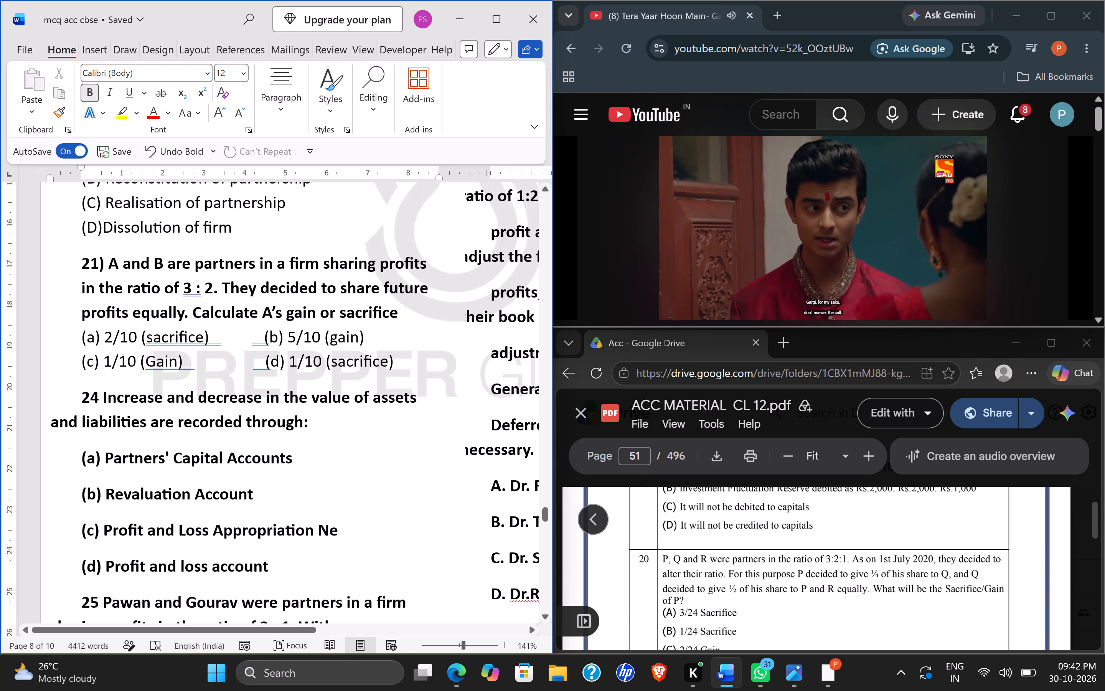
{"action": "scroll", "coordinate": [291, 325], "scroll_direction": "up", "scroll_amount": 1}
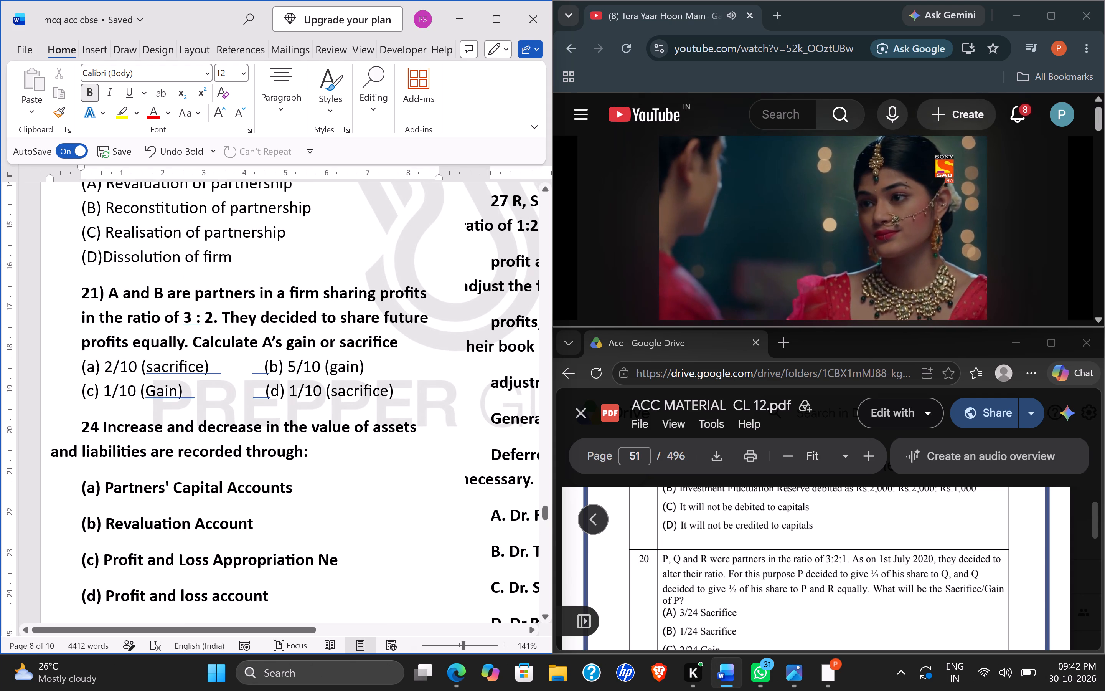
Renumber the question on increase and decrease in the value of assets and liabilities as "22)".
{"action": "left_click", "coordinate": [89, 425]}
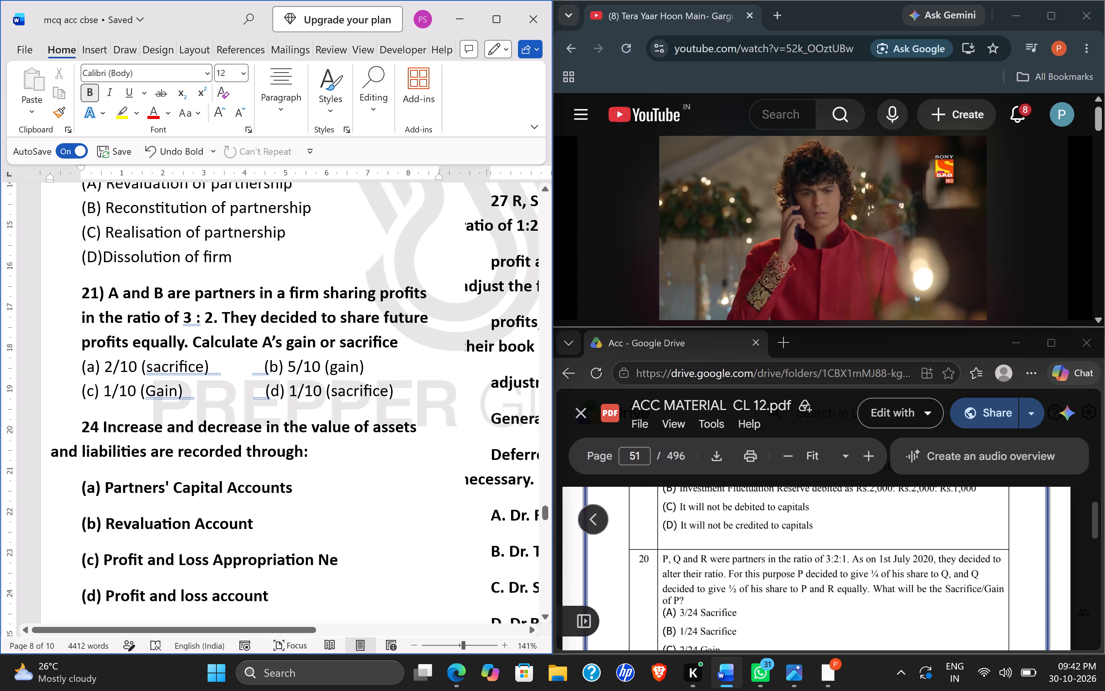
{"action": "key", "text": "Right"}
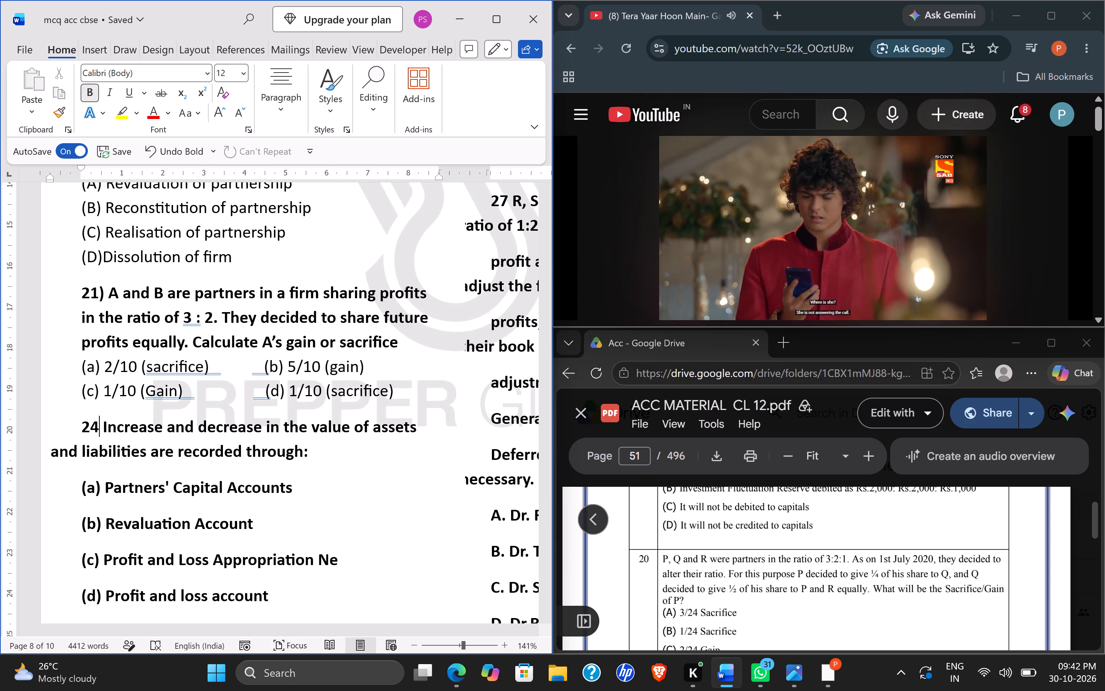
{"action": "key", "text": "BackSpace"}
{"action": "key", "text": "2"}
{"action": "key", "text": "shift+parenright"}
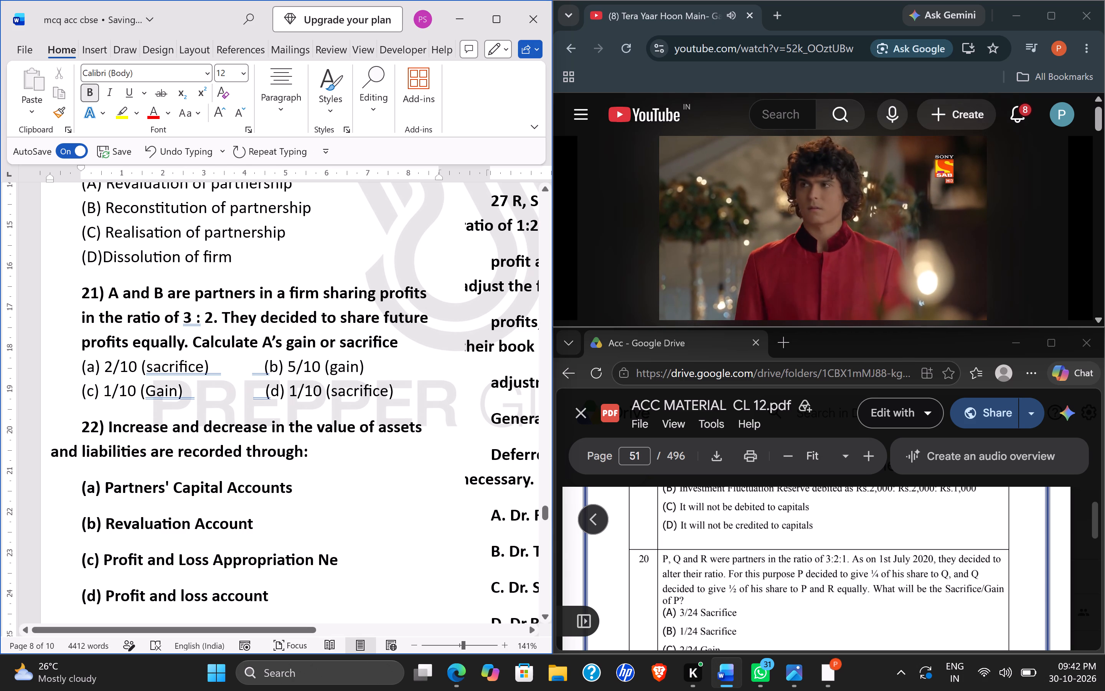
Select the text from question 22 through "share profits and losses equally." in question 25.
{"action": "scroll", "coordinate": [86, 422], "scroll_direction": "down", "scroll_amount": 1}
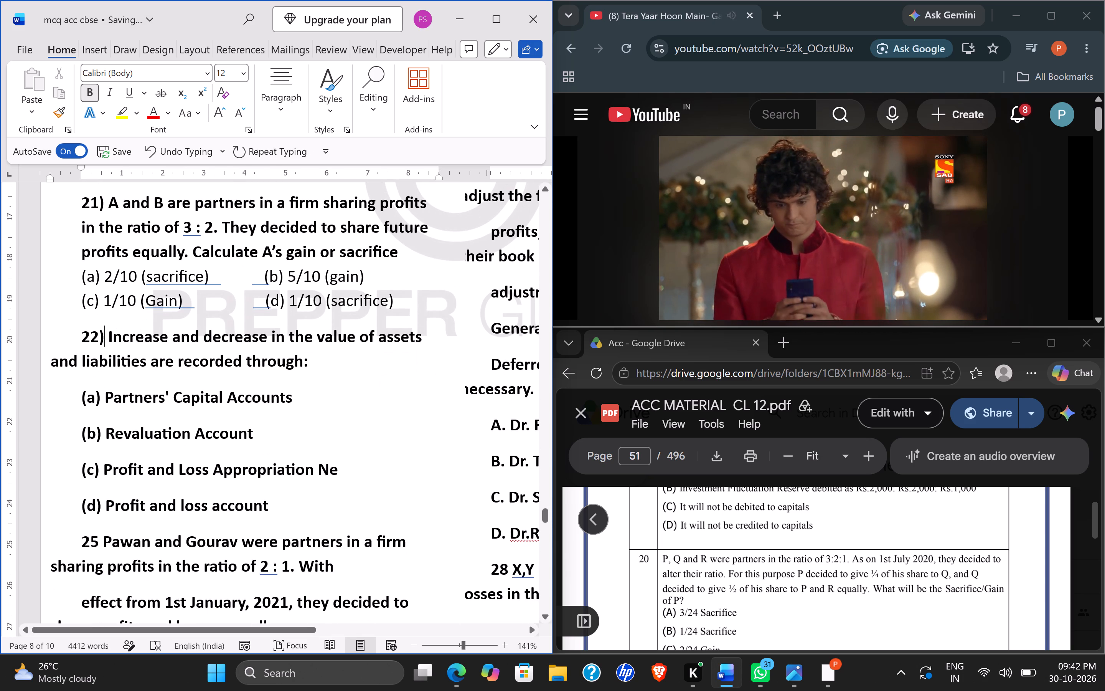
{"action": "left_click_drag", "start_coordinate": [82, 337], "coordinate": [161, 462]}
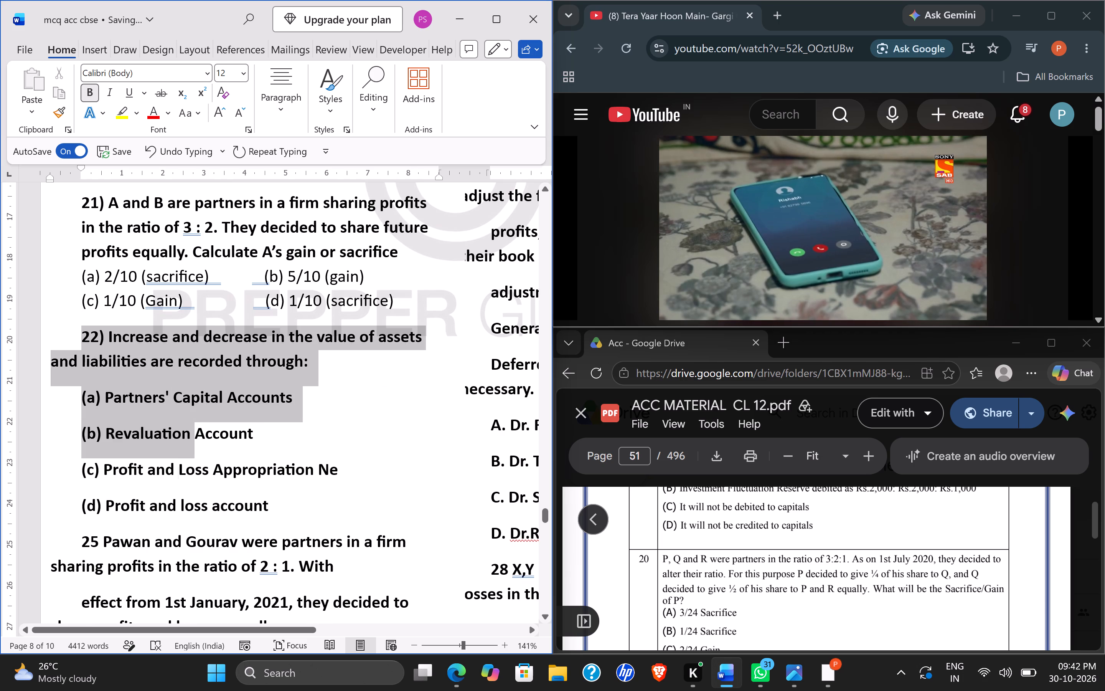
{"action": "left_click_drag", "start_coordinate": [161, 462], "coordinate": [158, 553]}
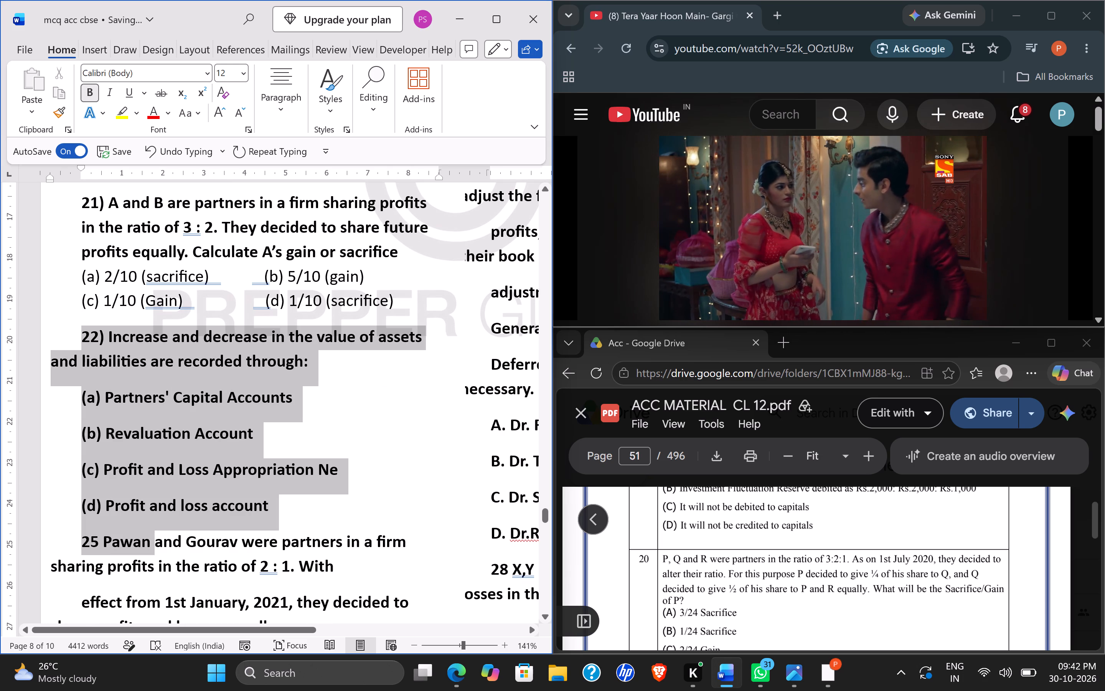
{"action": "left_click_drag", "start_coordinate": [158, 553], "coordinate": [172, 605]}
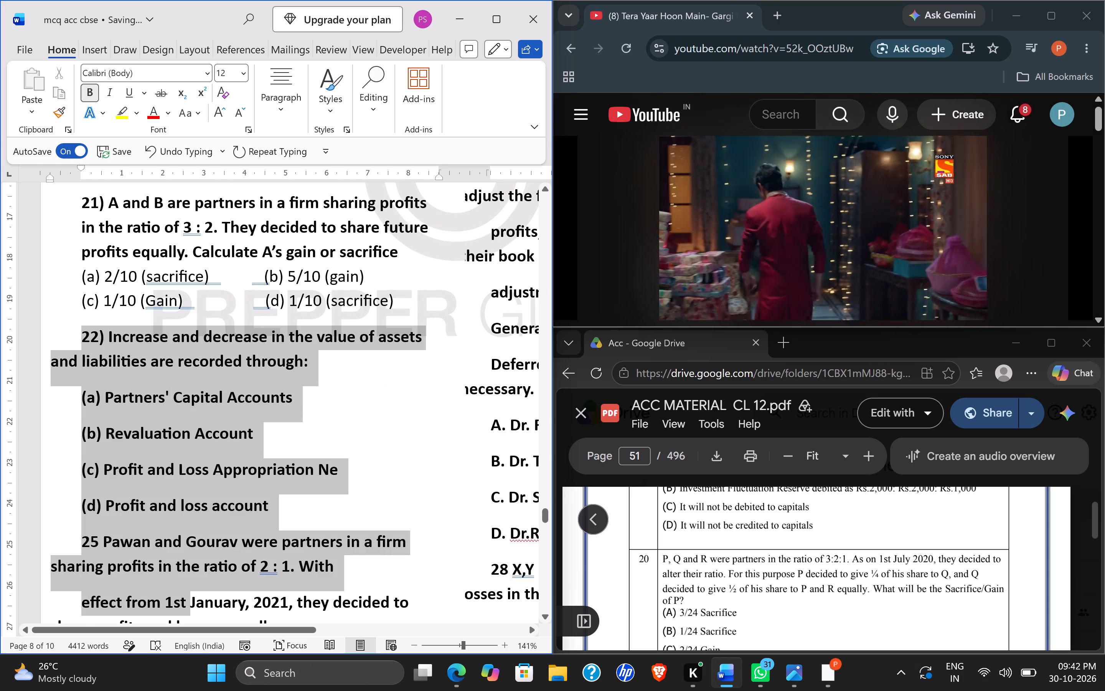
{"action": "left_click_drag", "start_coordinate": [172, 605], "coordinate": [285, 485]}
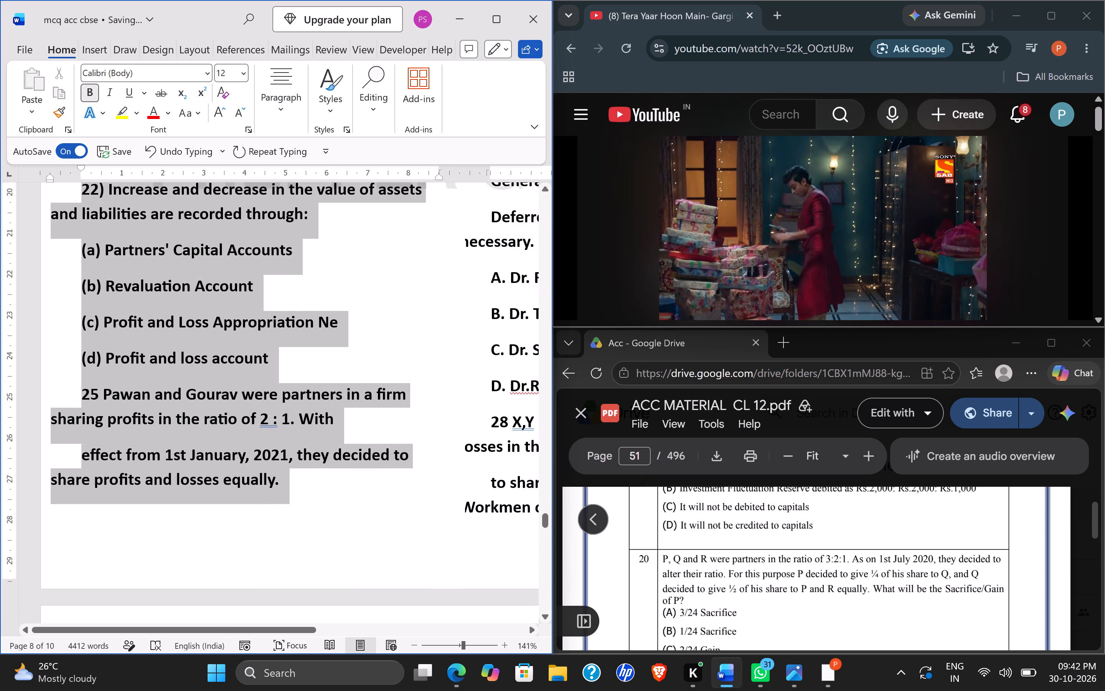
Align the left and first-line indents of the selected question 22 to 25 text at the ruler's zero mark, so every line starts flush.
{"action": "left_click_drag", "start_coordinate": [285, 485], "coordinate": [285, 484]}
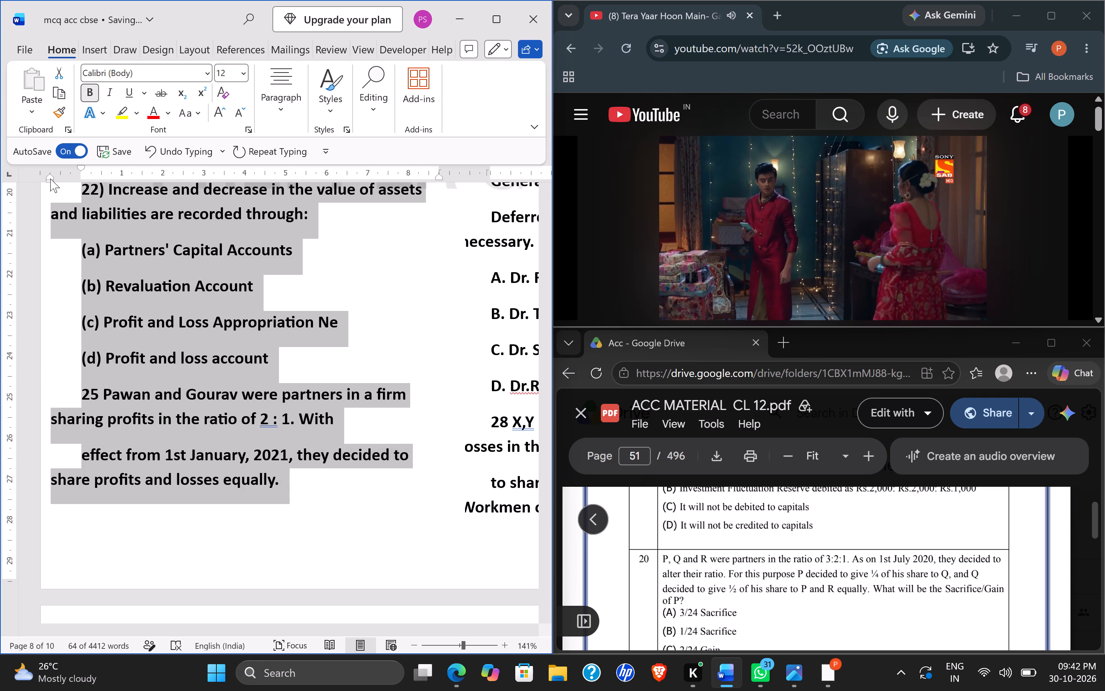
{"action": "left_click_drag", "start_coordinate": [49, 179], "coordinate": [80, 184]}
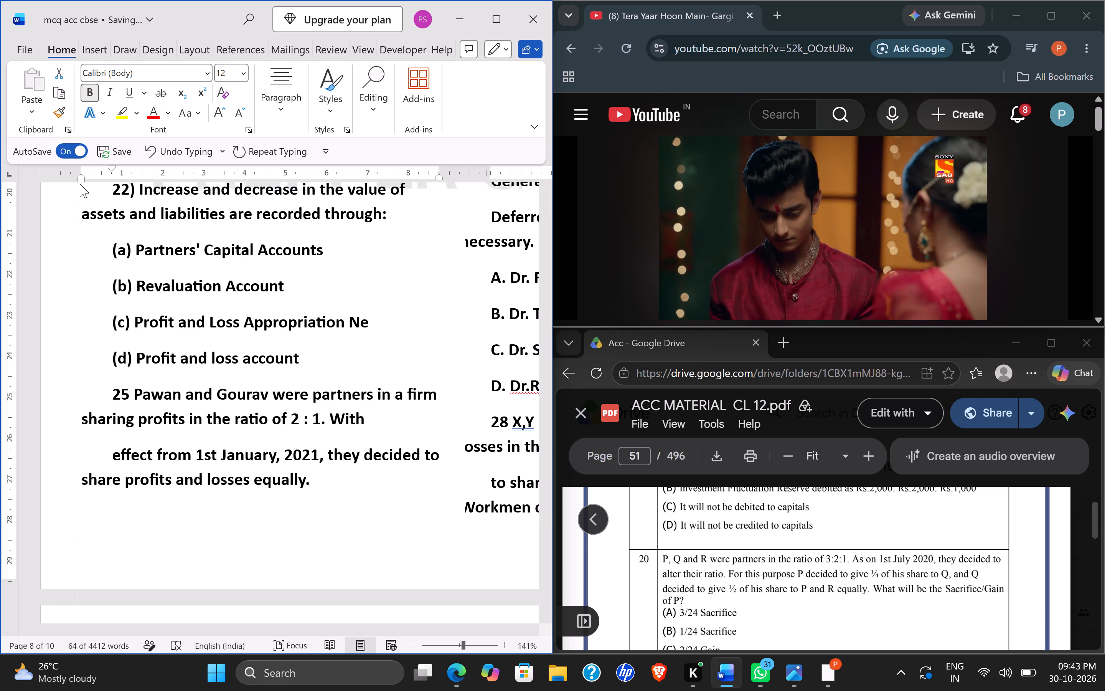
{"action": "left_click_drag", "start_coordinate": [80, 184], "coordinate": [81, 184]}
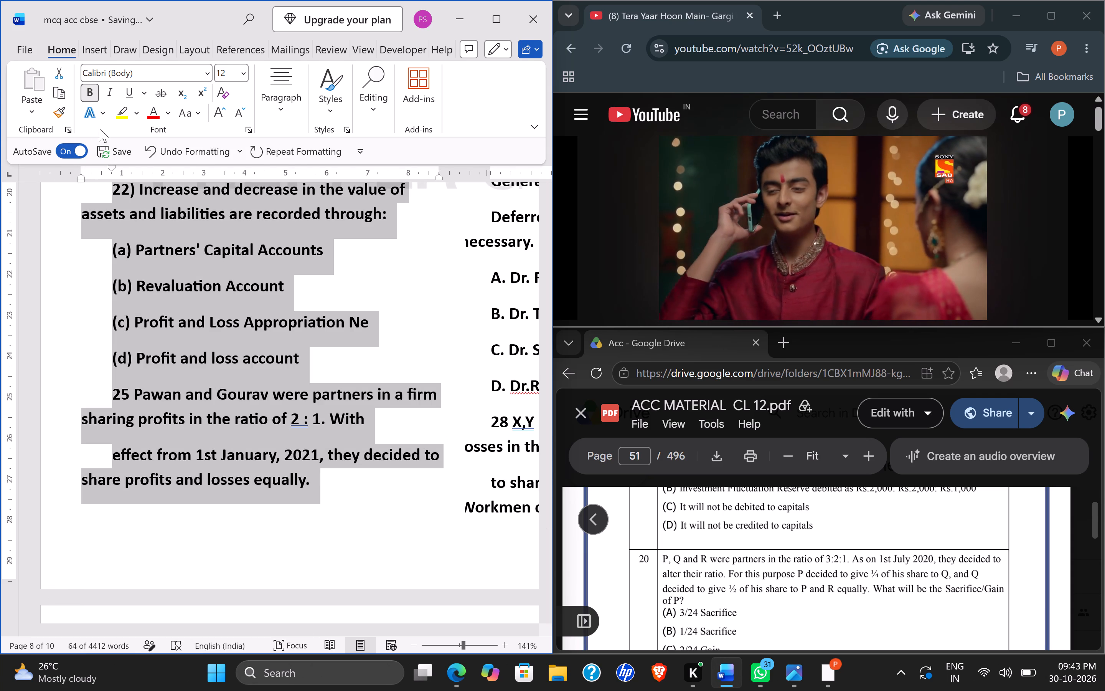
{"action": "left_click_drag", "start_coordinate": [109, 171], "coordinate": [106, 171]}
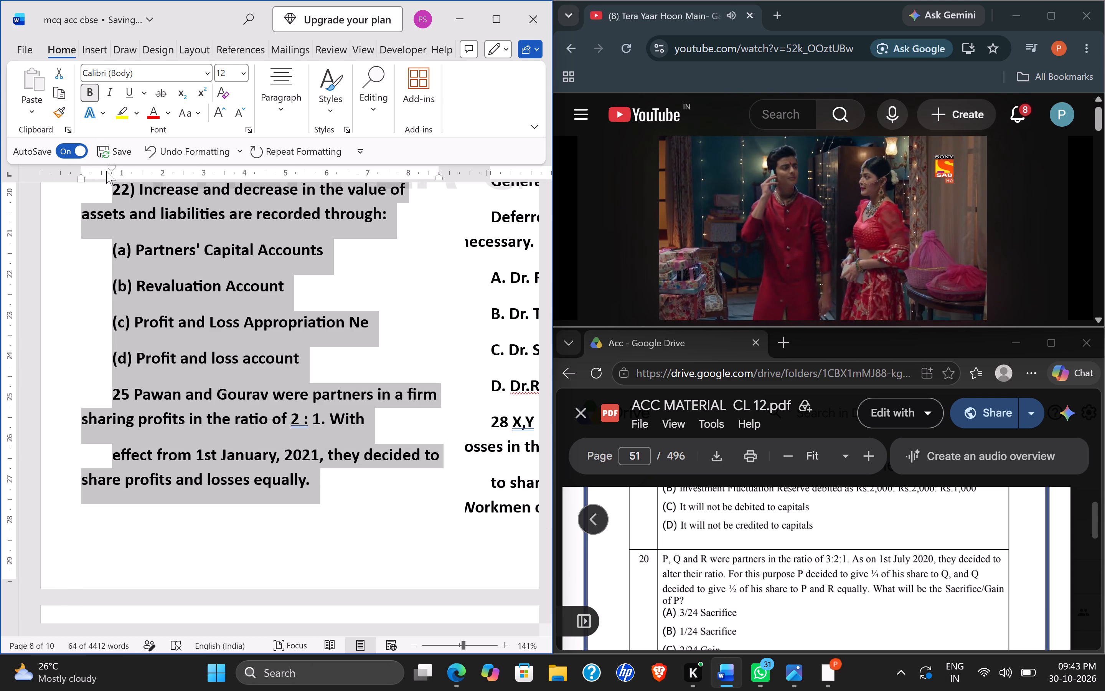
{"action": "left_click_drag", "start_coordinate": [106, 171], "coordinate": [84, 164]}
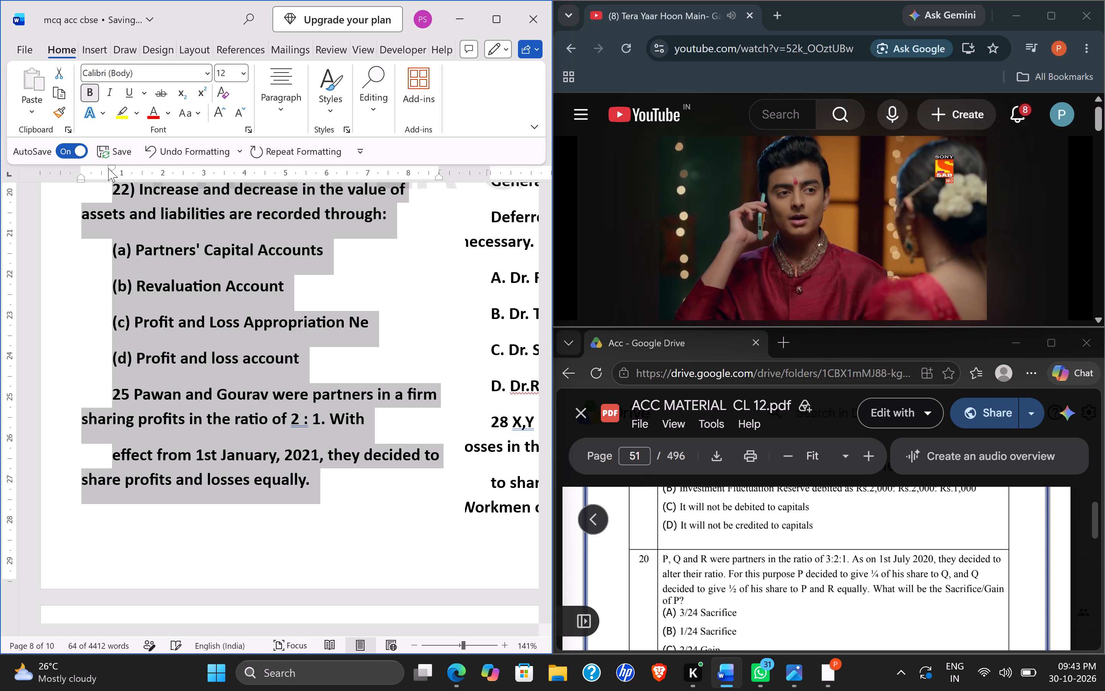
{"action": "left_click_drag", "start_coordinate": [110, 168], "coordinate": [93, 168]}
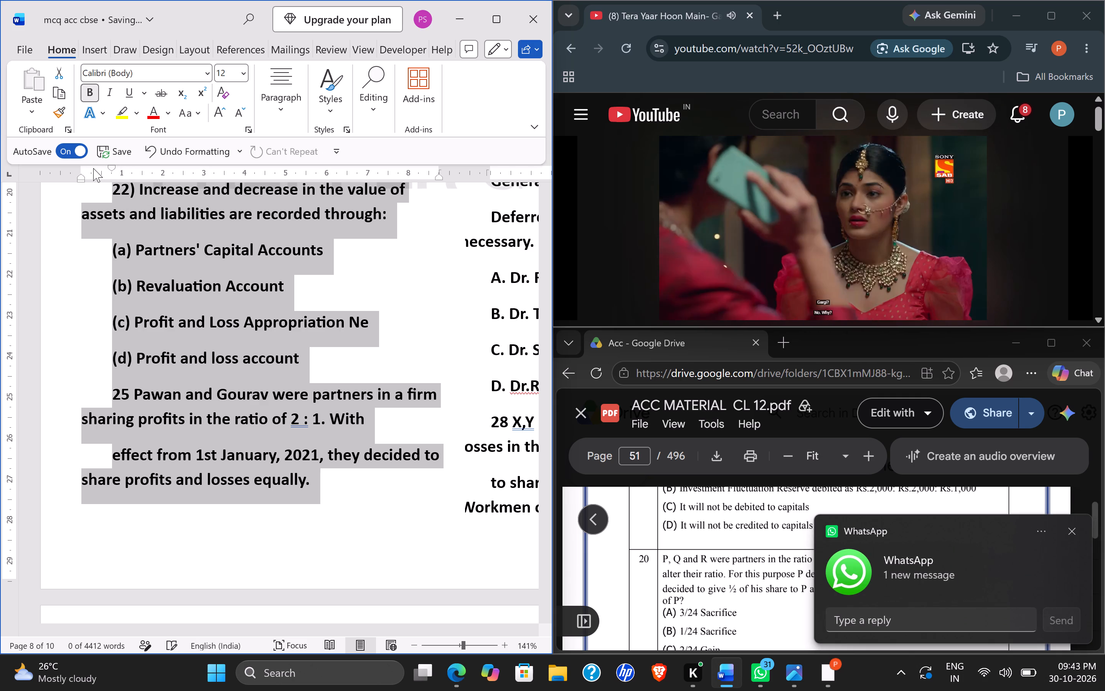
{"action": "left_click_drag", "start_coordinate": [93, 168], "coordinate": [86, 168]}
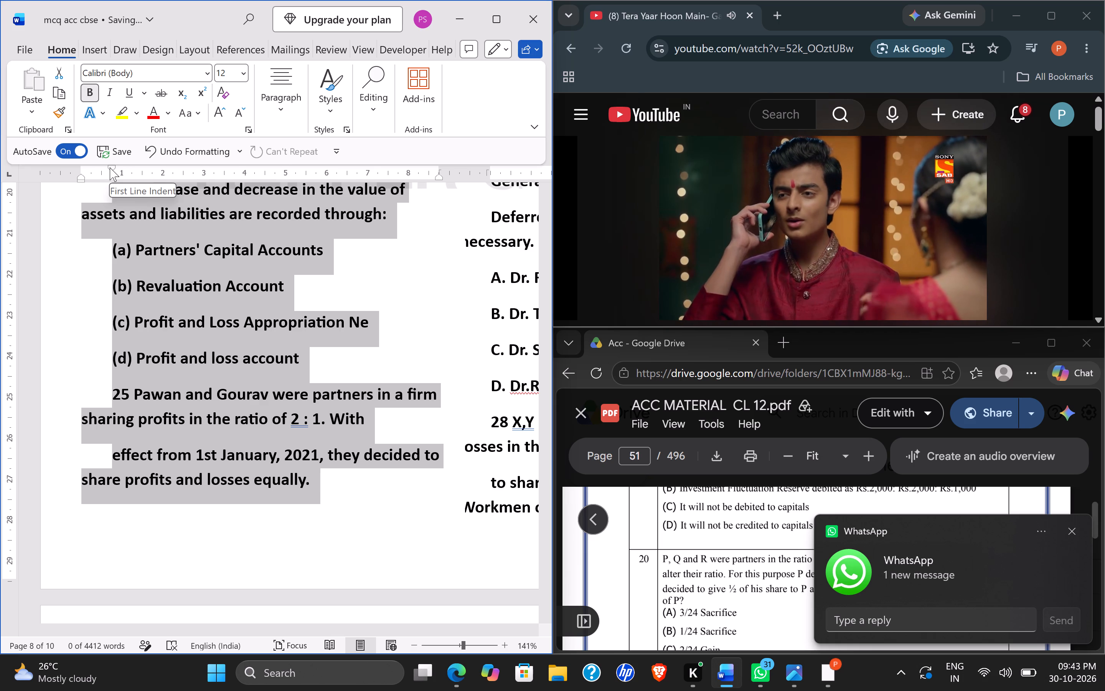
{"action": "left_click_drag", "start_coordinate": [110, 167], "coordinate": [85, 167]}
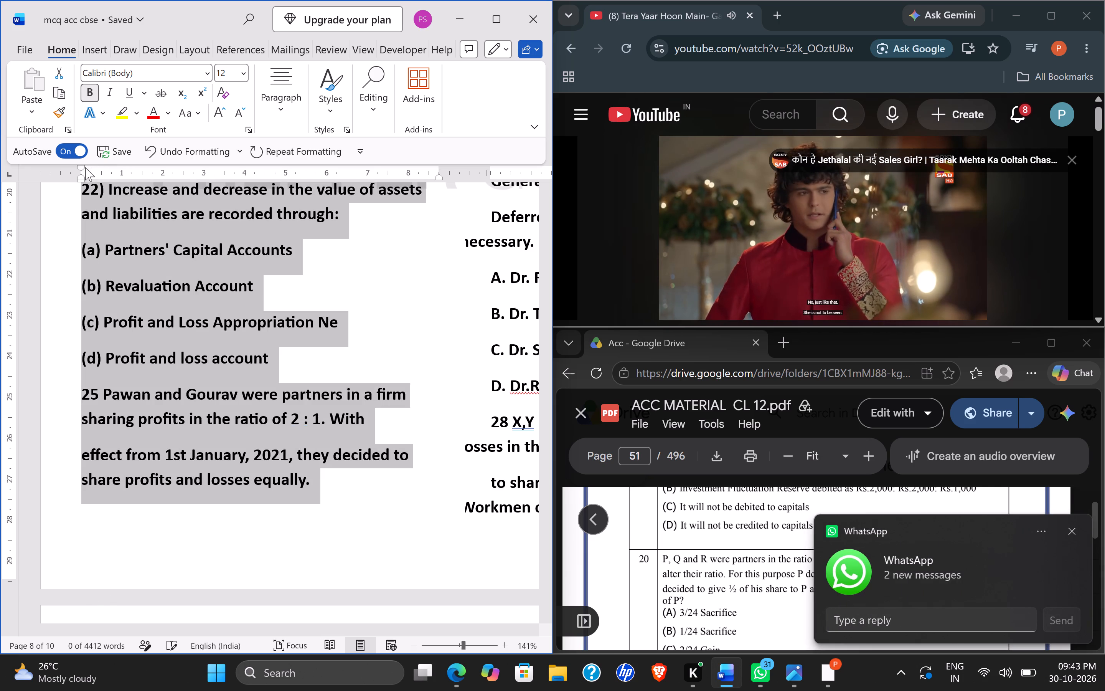
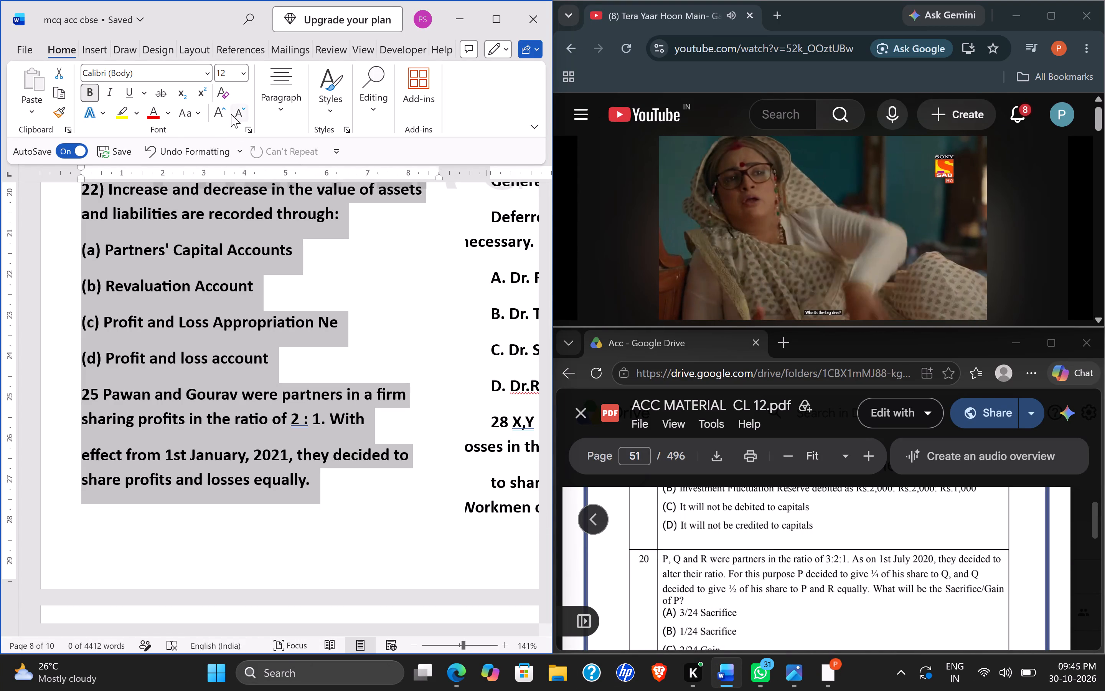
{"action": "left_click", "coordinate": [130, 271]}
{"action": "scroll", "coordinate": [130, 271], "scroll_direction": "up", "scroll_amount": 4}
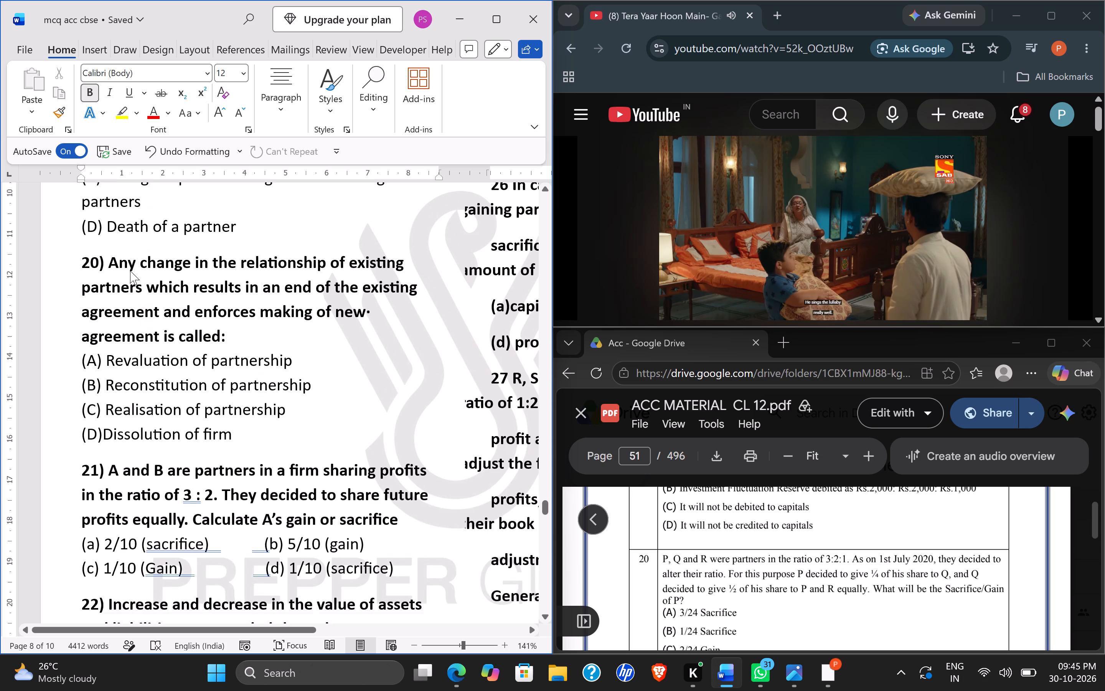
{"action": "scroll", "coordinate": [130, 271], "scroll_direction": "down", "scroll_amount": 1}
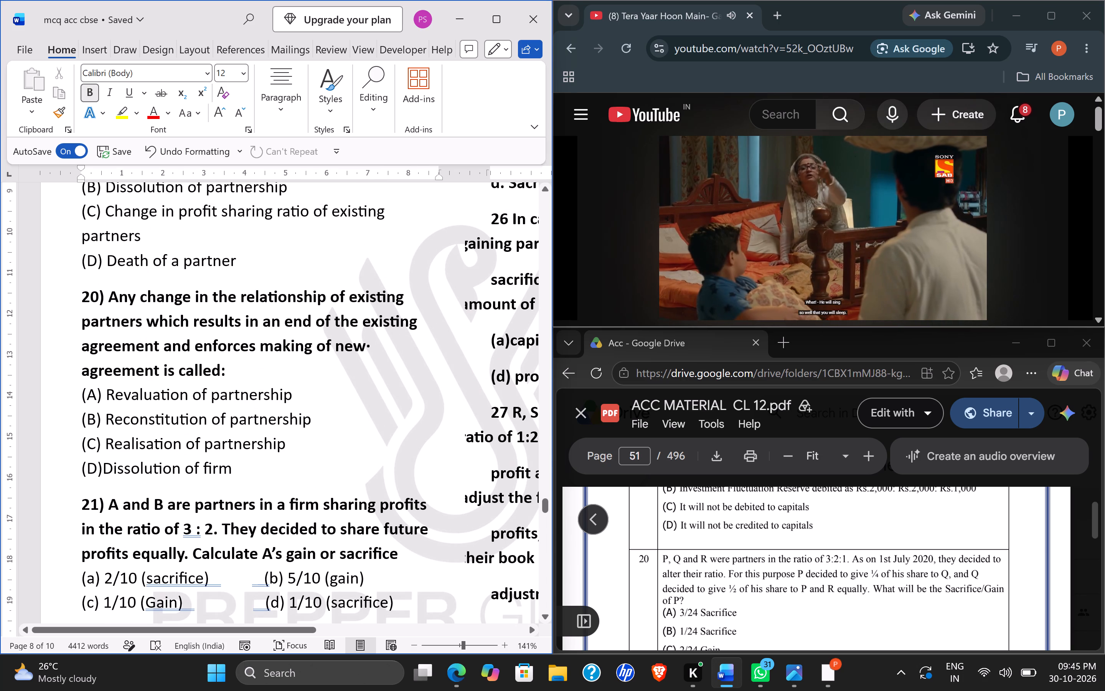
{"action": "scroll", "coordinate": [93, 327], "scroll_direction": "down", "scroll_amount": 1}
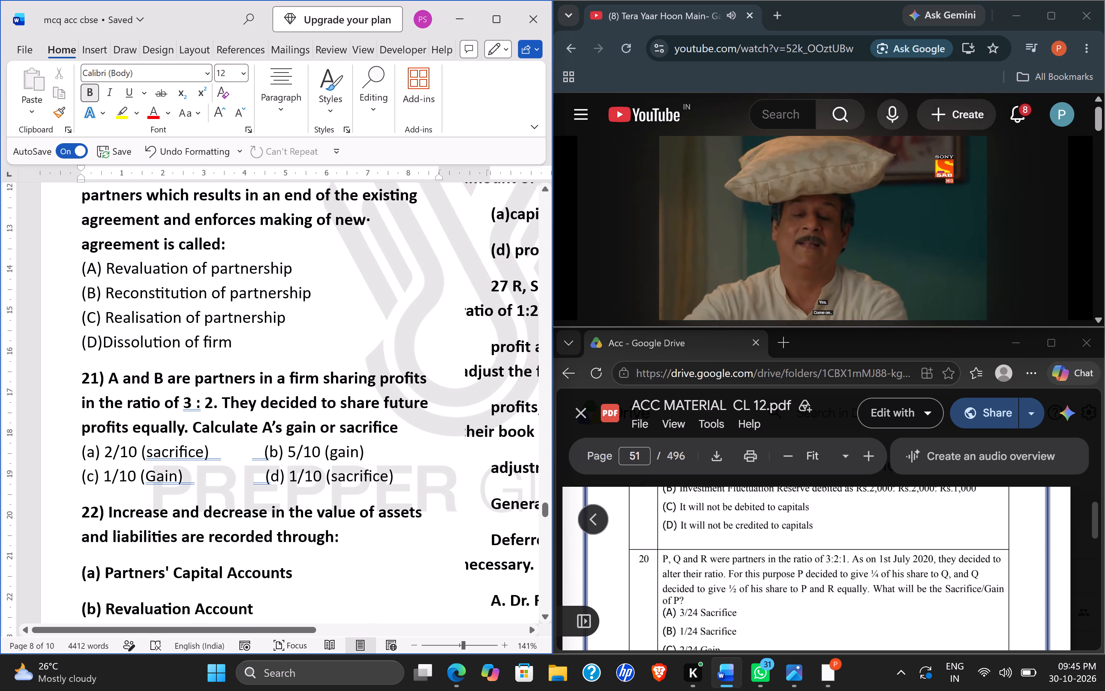
In question 22, replace the paragraph breaks before options (a) and (b) with single line breaks to close the gaps.
{"action": "left_click", "coordinate": [114, 500]}
{"action": "scroll", "coordinate": [114, 500], "scroll_direction": "down", "scroll_amount": 1}
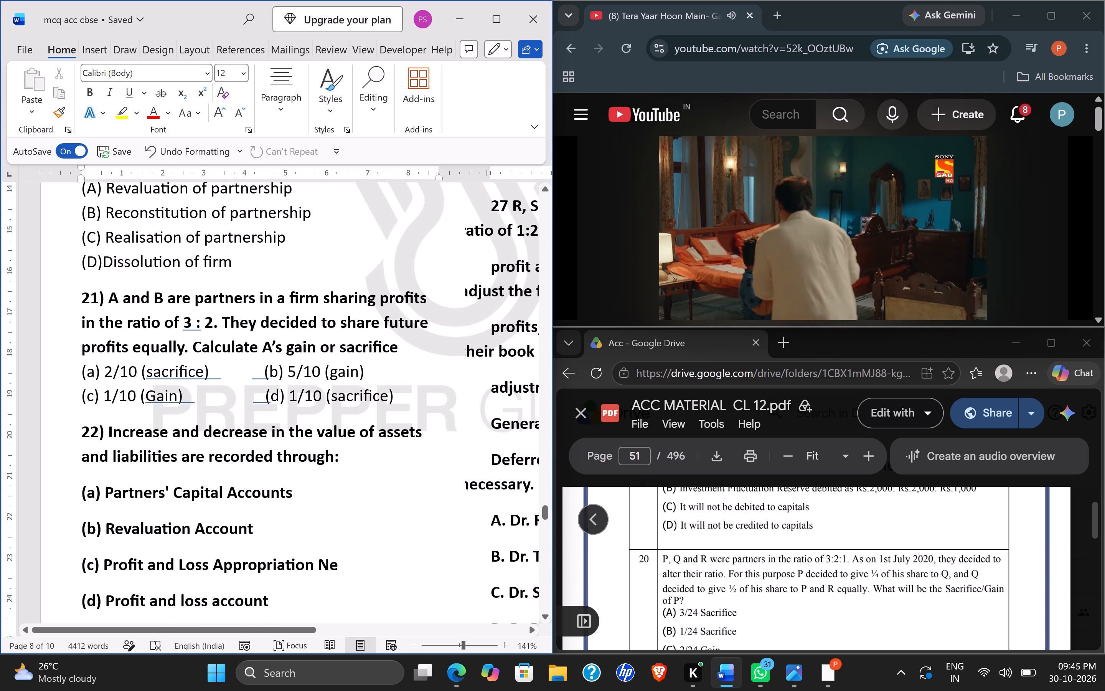
{"action": "left_click", "coordinate": [83, 493]}
{"action": "key", "text": "BackSpace"}
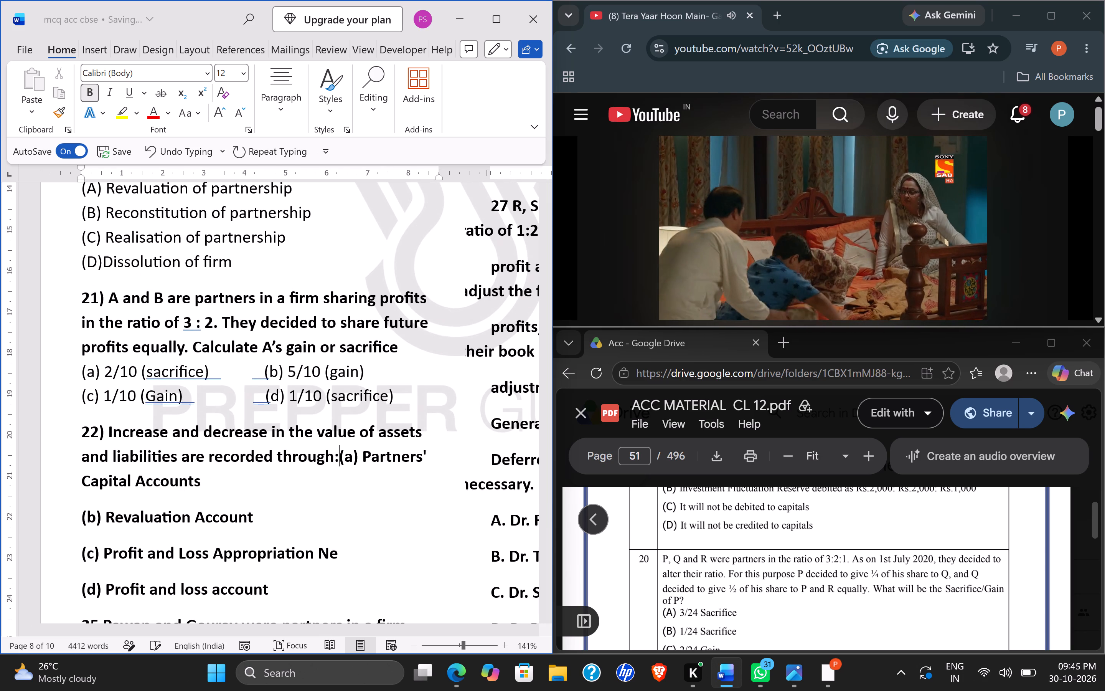
{"action": "key", "text": "shift+Return"}
{"action": "key", "text": "Down"}
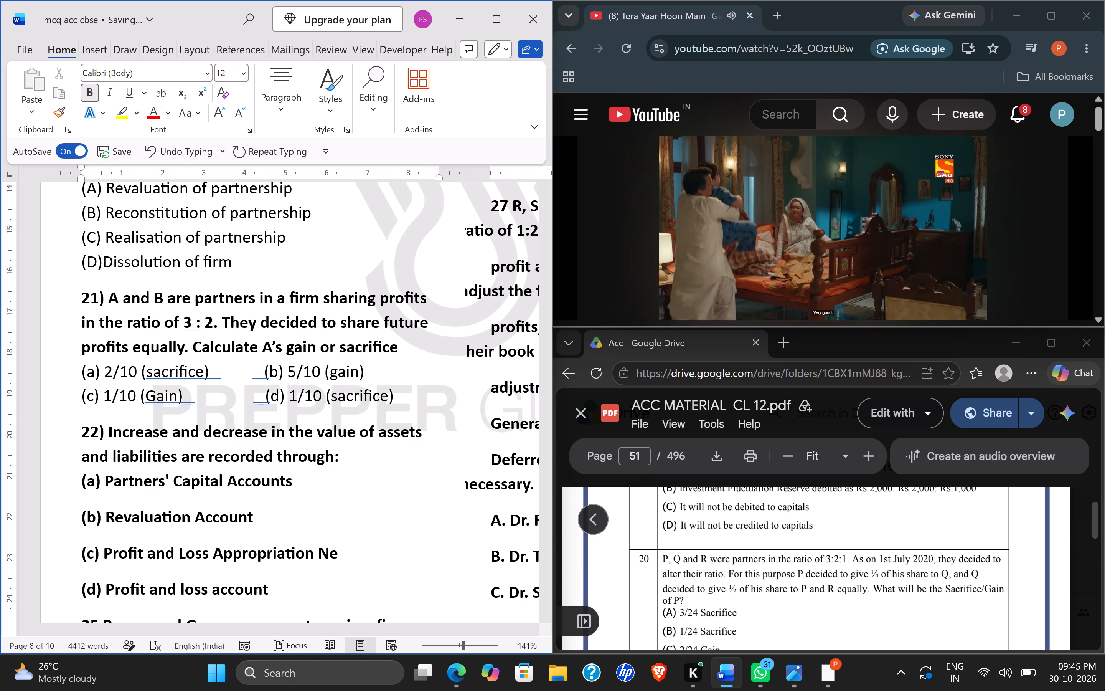
{"action": "key", "text": "BackSpace"}
{"action": "key", "text": "shift+Return"}
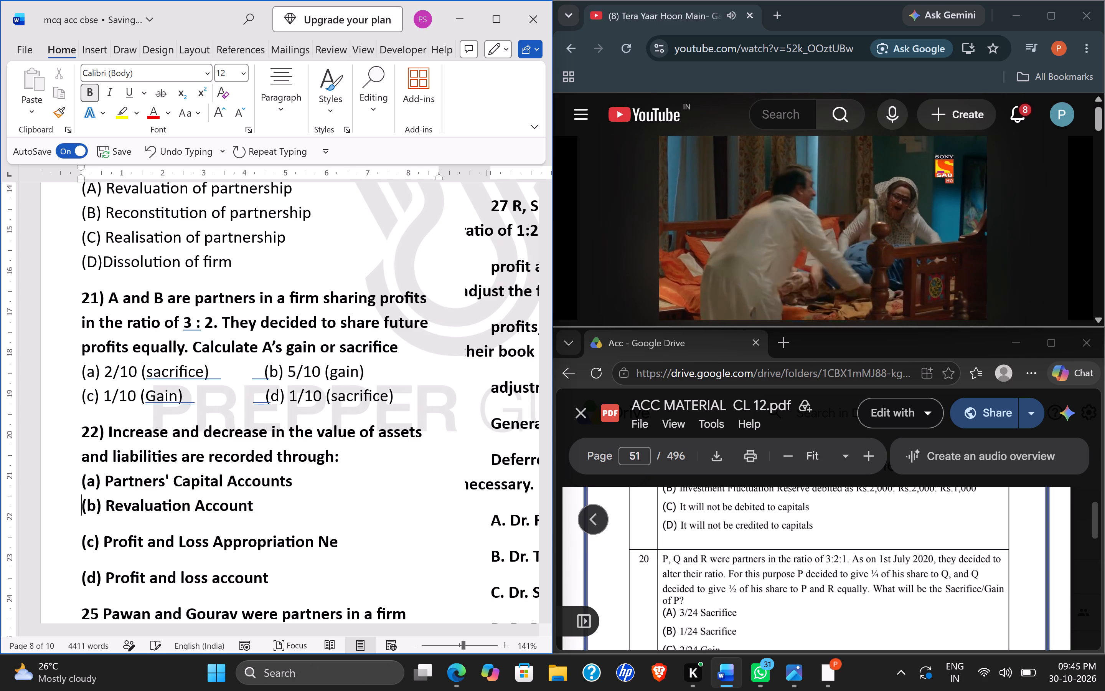
Replace the paragraph breaks before question 22's options (c) and (d) with single line breaks.
{"action": "key", "text": "Down"}
{"action": "type", "text": "]\\\\"}
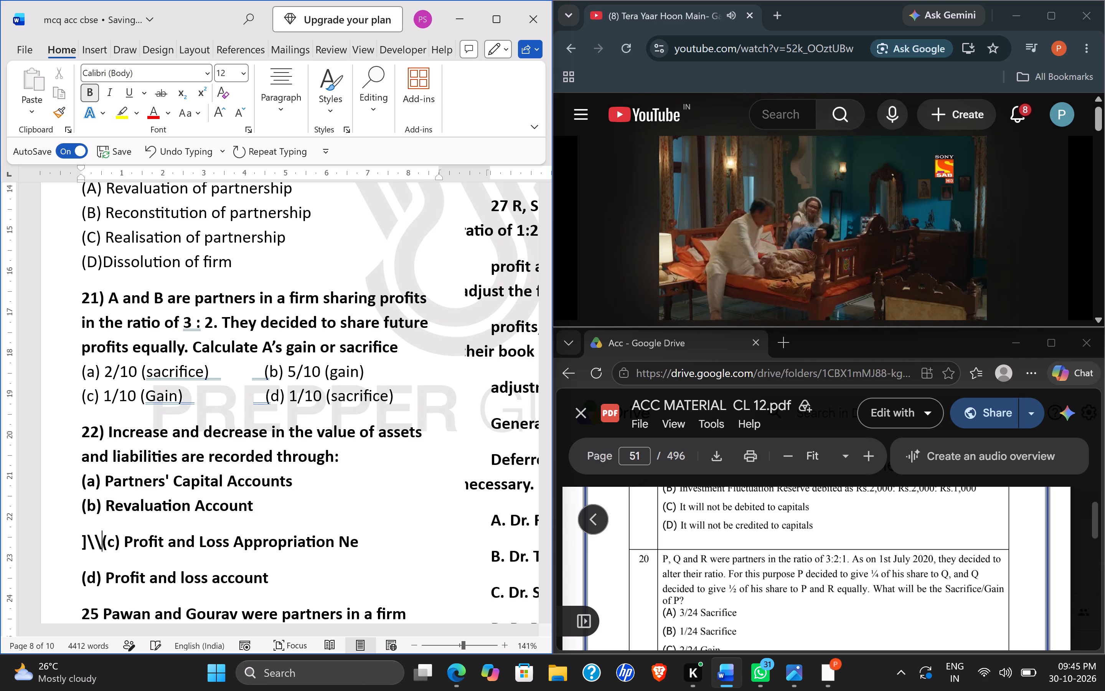
{"action": "key", "text": "BackSpace"}
{"action": "key", "text": "BackSpace"}
{"action": "key", "text": "BackSpace"}
{"action": "key", "text": "BackSpace"}
{"action": "key", "text": "shift+Return"}
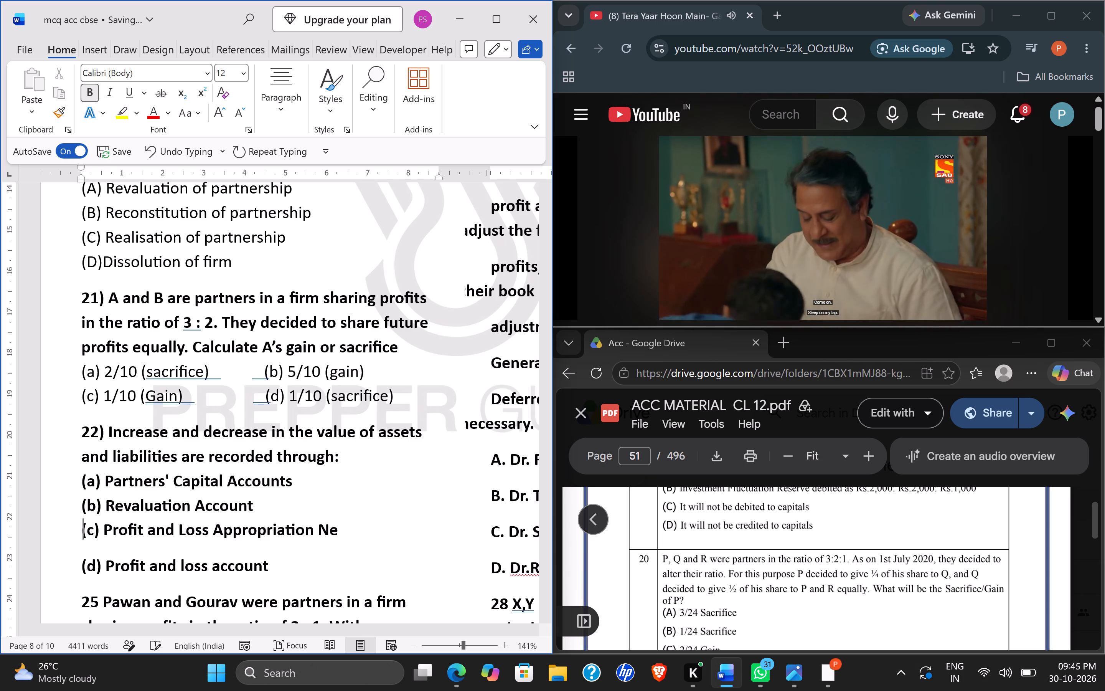
{"action": "key", "text": "Right"}
{"action": "key", "text": "Down"}
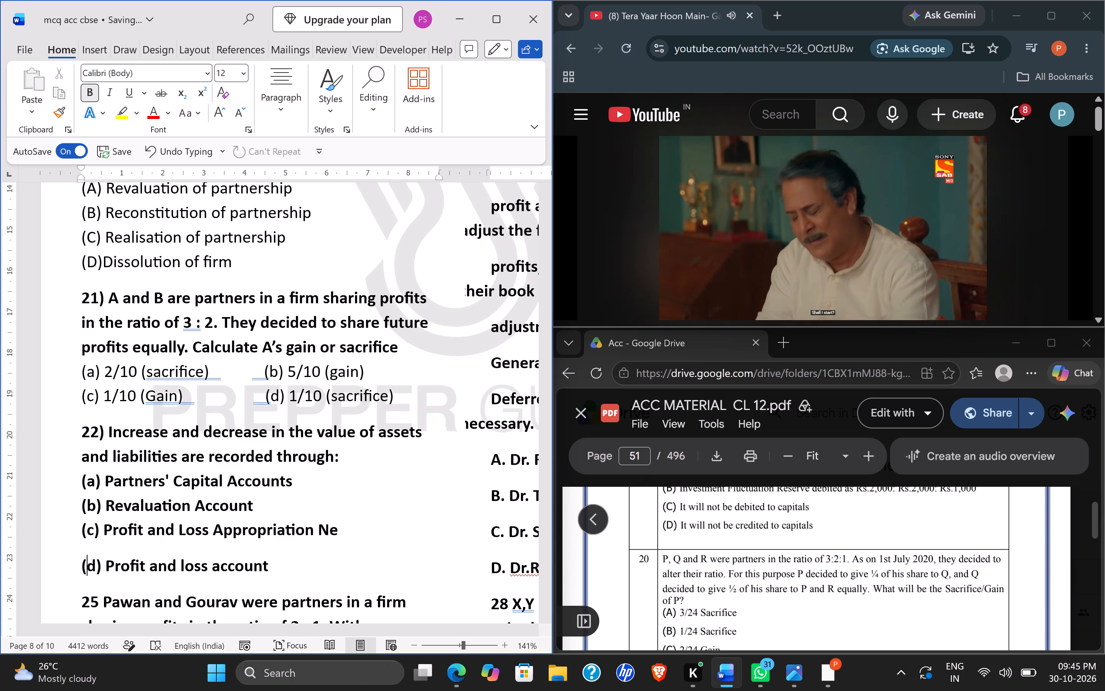
{"action": "key", "text": "BackSpace"}
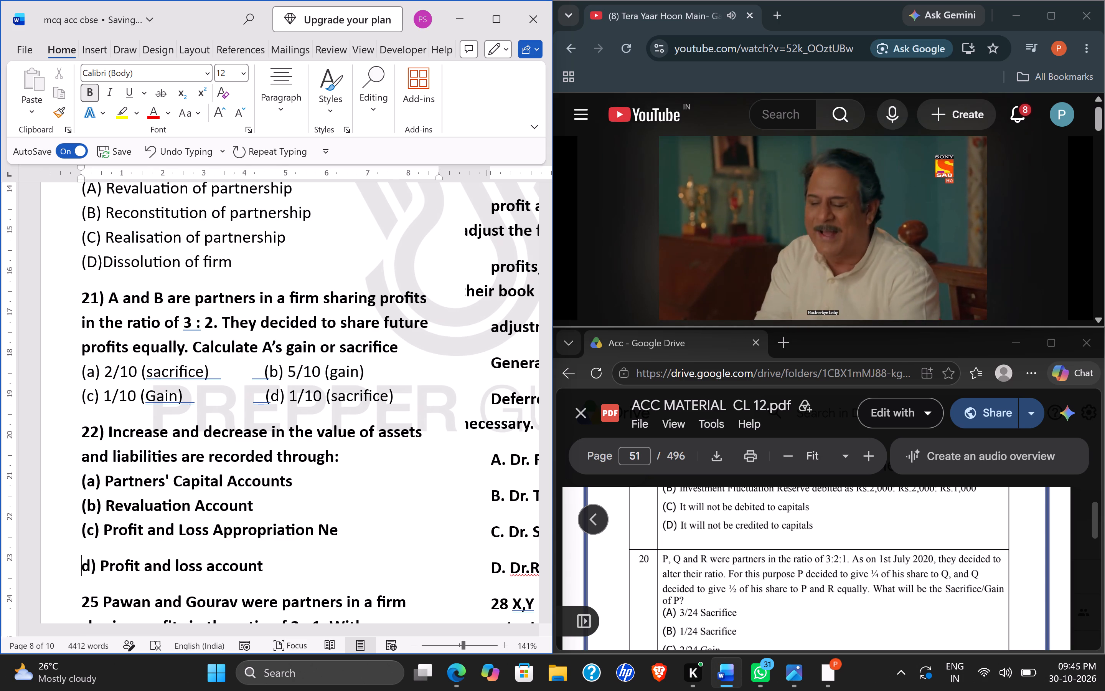
{"action": "key", "text": "shift+parenleft"}
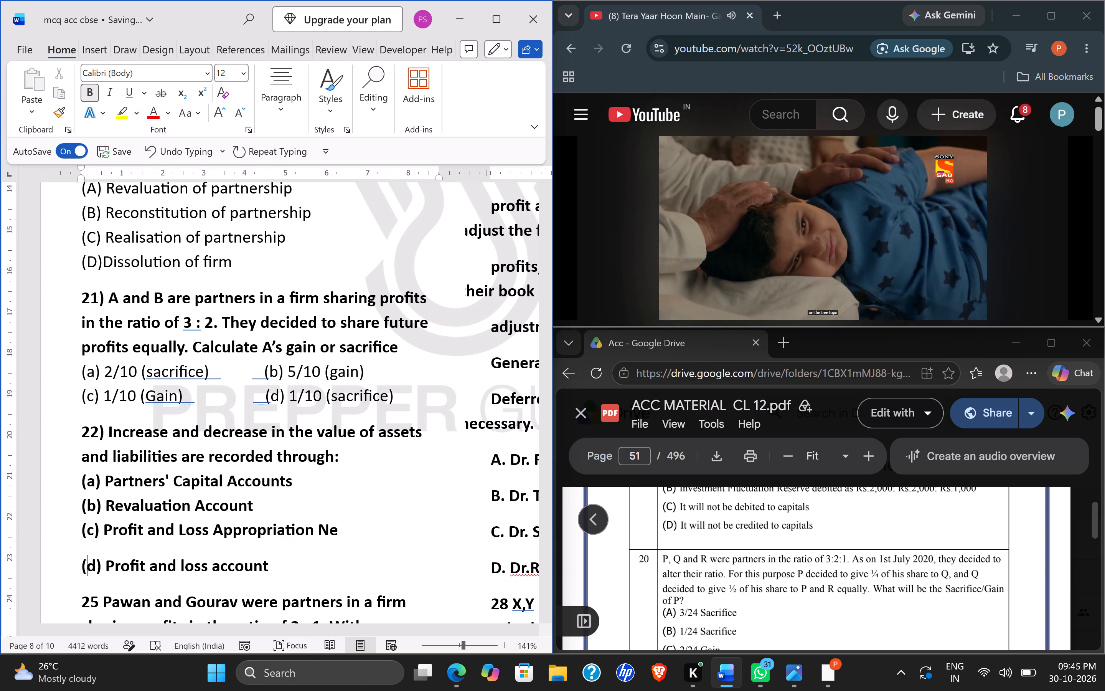
{"action": "key", "text": "Left"}
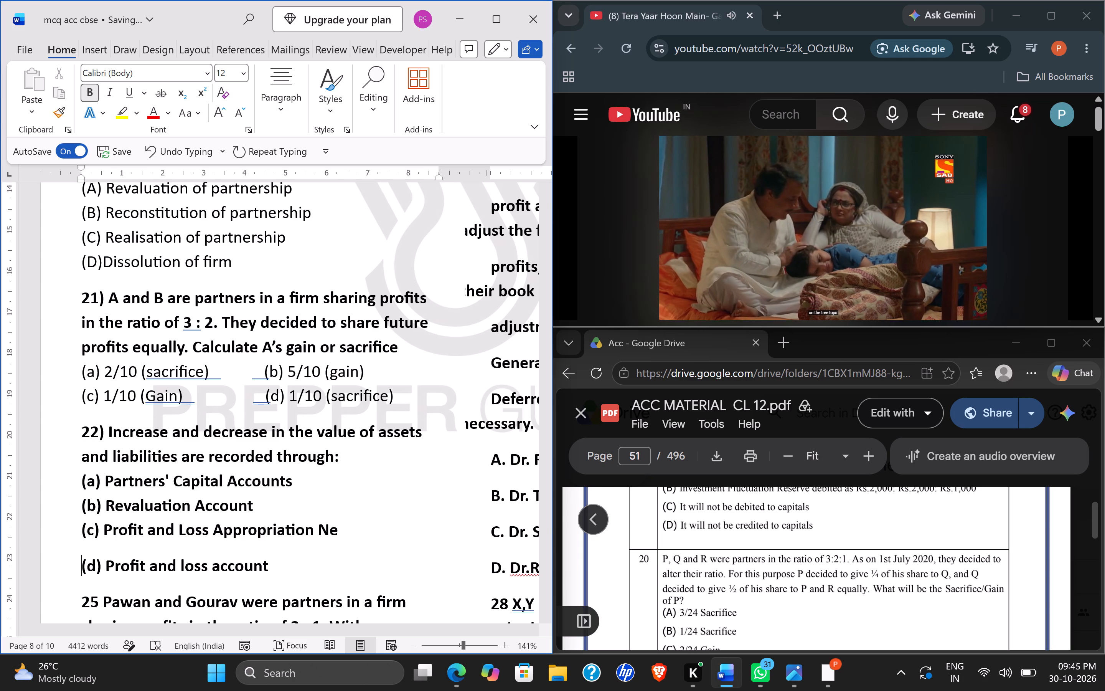
{"action": "key", "text": "BackSpace"}
{"action": "key", "text": "shift+Return"}
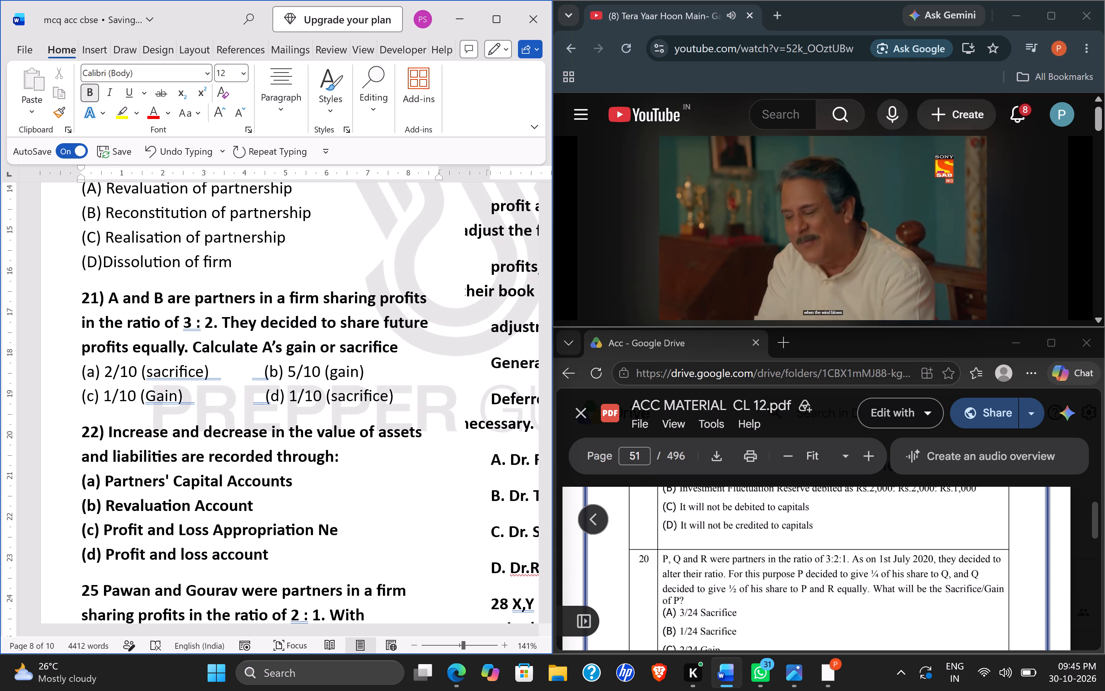
Check question 22's option (c) against question 24 in the source PDF and delete the stray "Ne" after "Profit and Loss Appropriation".
{"action": "left_click", "coordinate": [346, 538]}
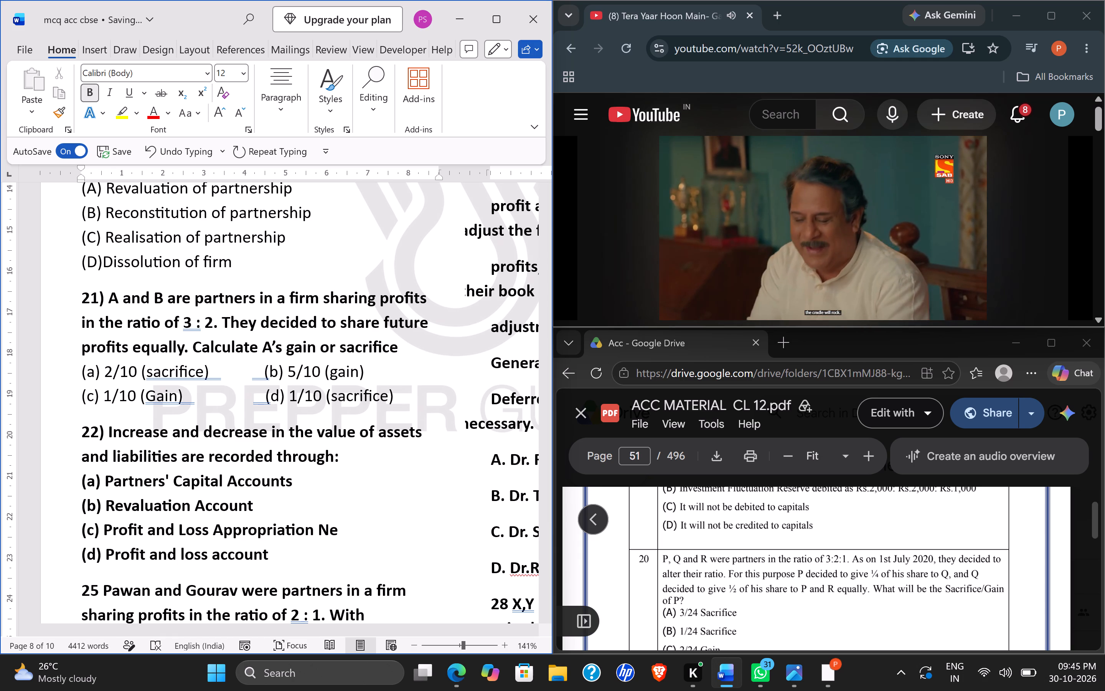
{"action": "scroll", "coordinate": [665, 552], "scroll_direction": "down", "scroll_amount": 3}
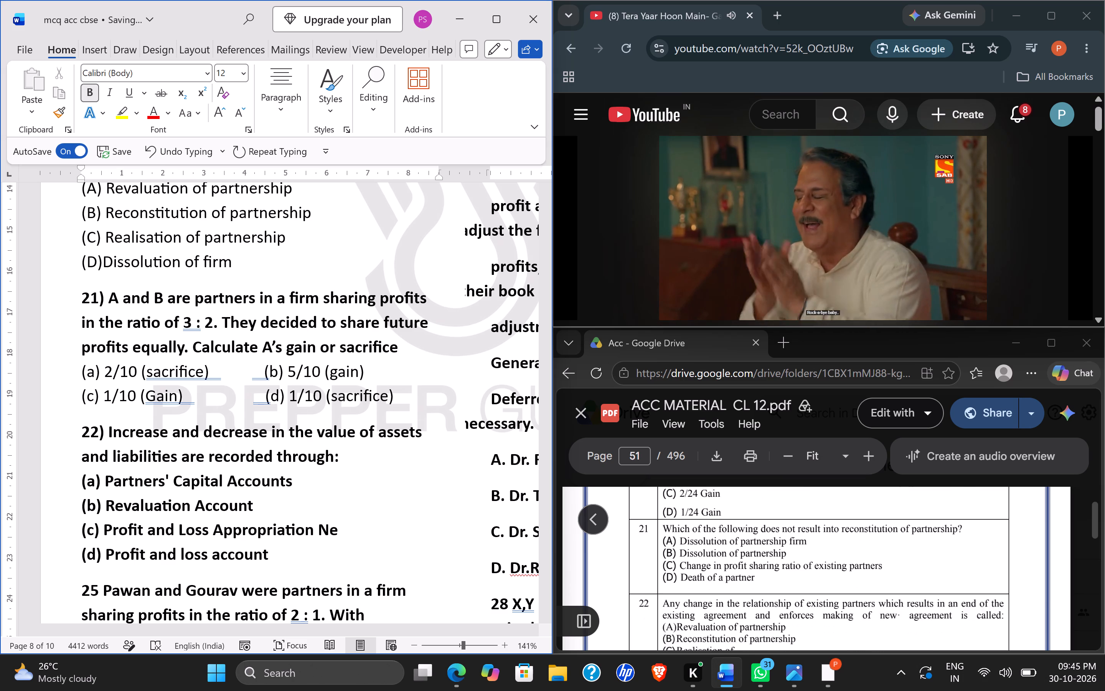
{"action": "scroll", "coordinate": [665, 552], "scroll_direction": "down", "scroll_amount": 1}
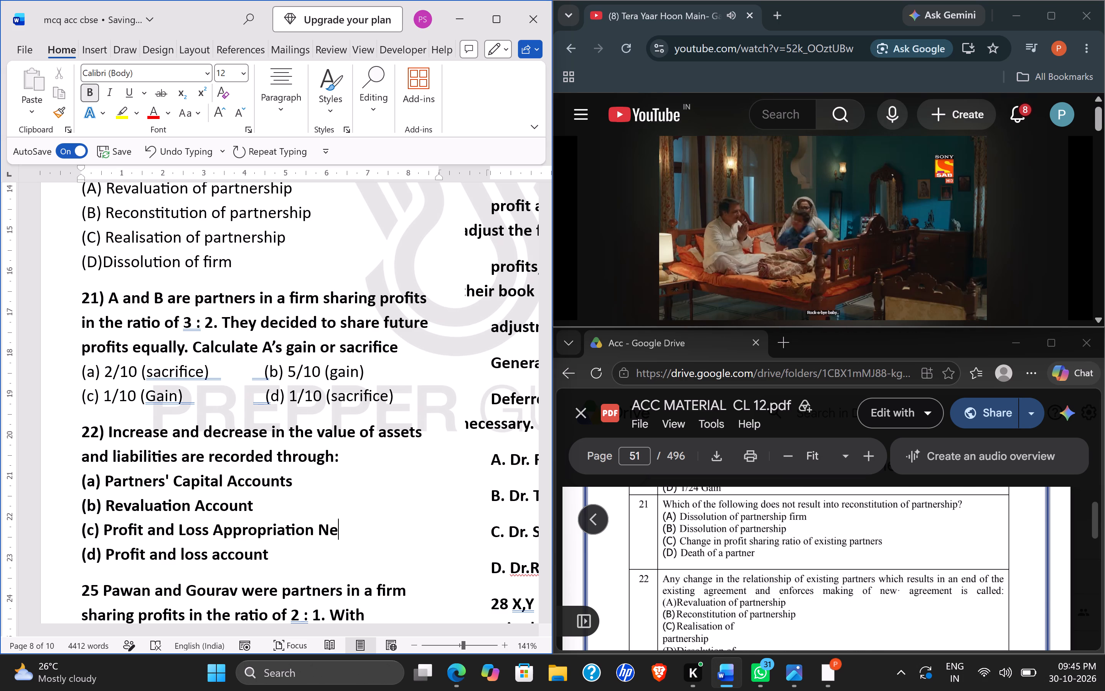
{"action": "scroll", "coordinate": [666, 550], "scroll_direction": "down", "scroll_amount": 1}
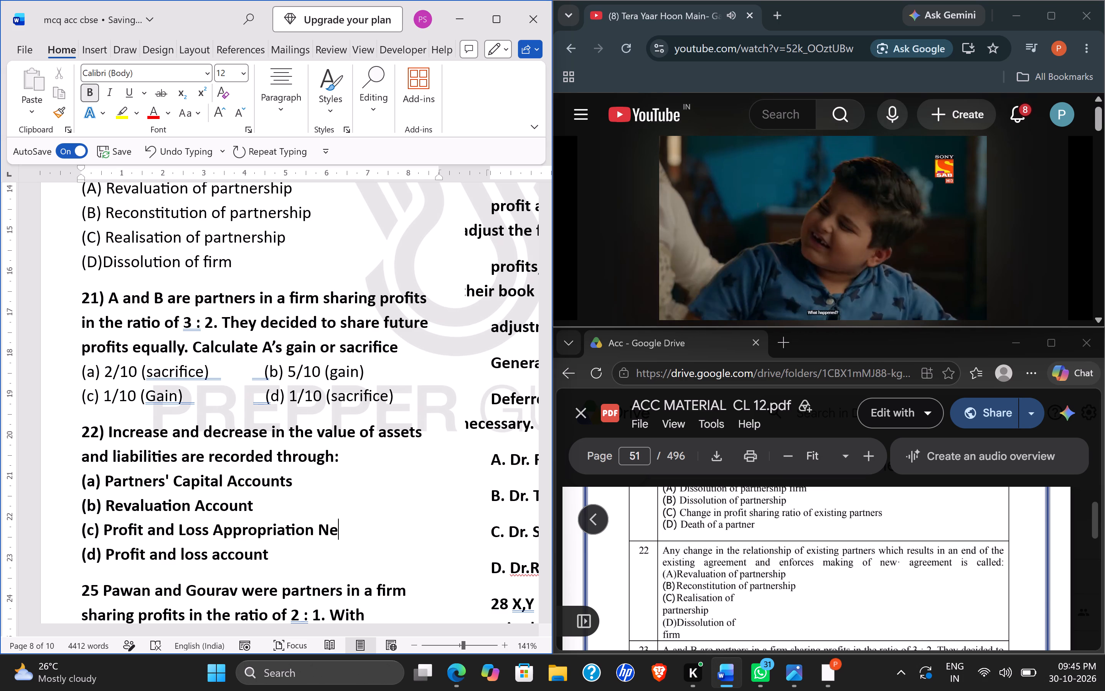
{"action": "scroll", "coordinate": [666, 550], "scroll_direction": "up", "scroll_amount": 2}
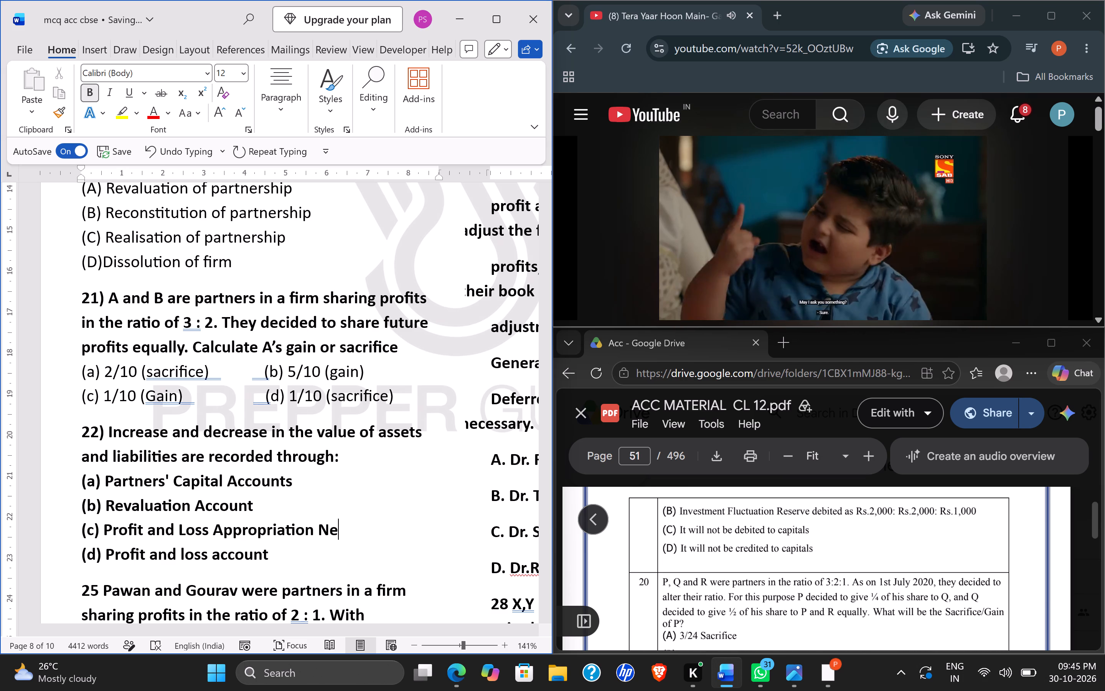
{"action": "scroll", "coordinate": [666, 550], "scroll_direction": "up", "scroll_amount": 2}
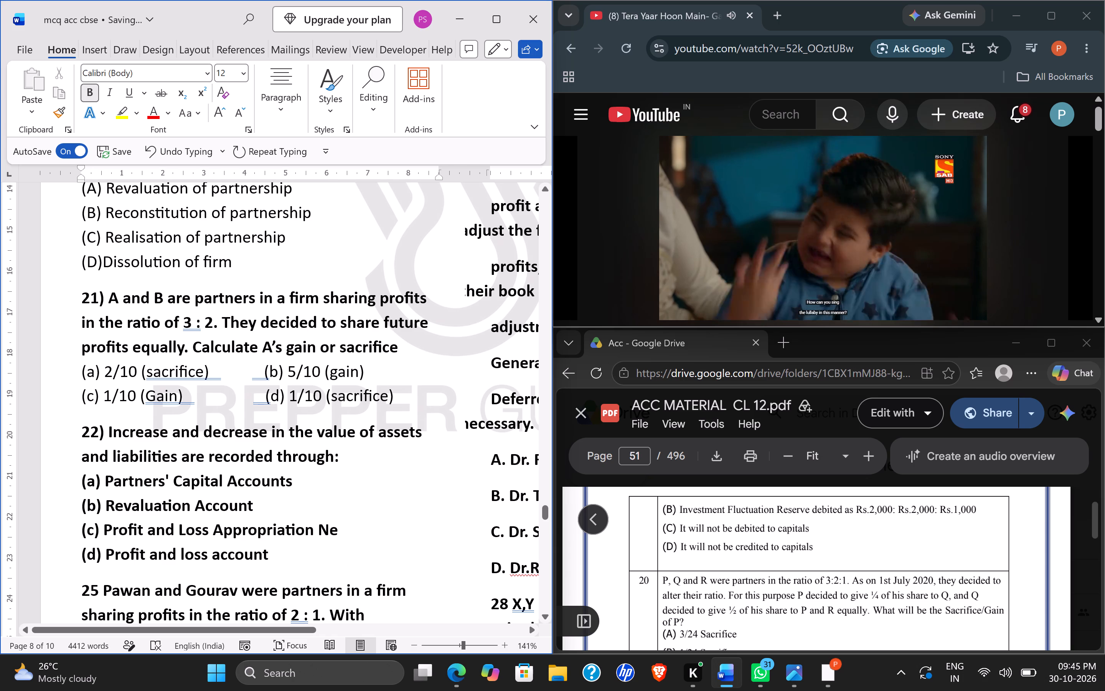
{"action": "scroll", "coordinate": [670, 531], "scroll_direction": "down", "scroll_amount": 4}
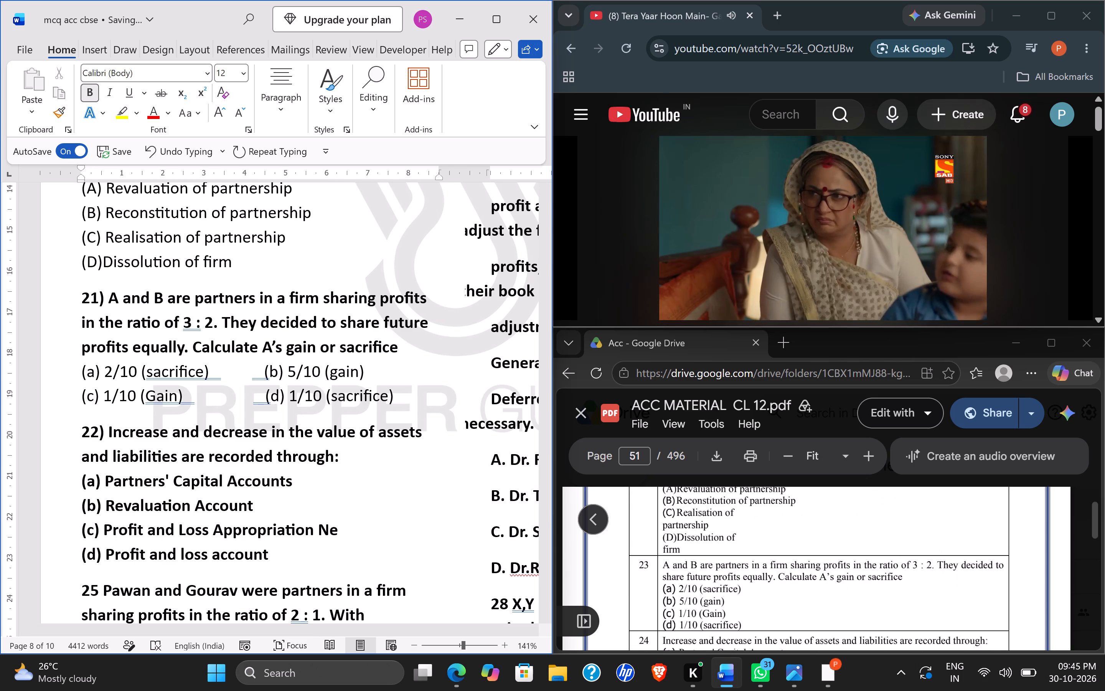
{"action": "scroll", "coordinate": [670, 531], "scroll_direction": "down", "scroll_amount": 2}
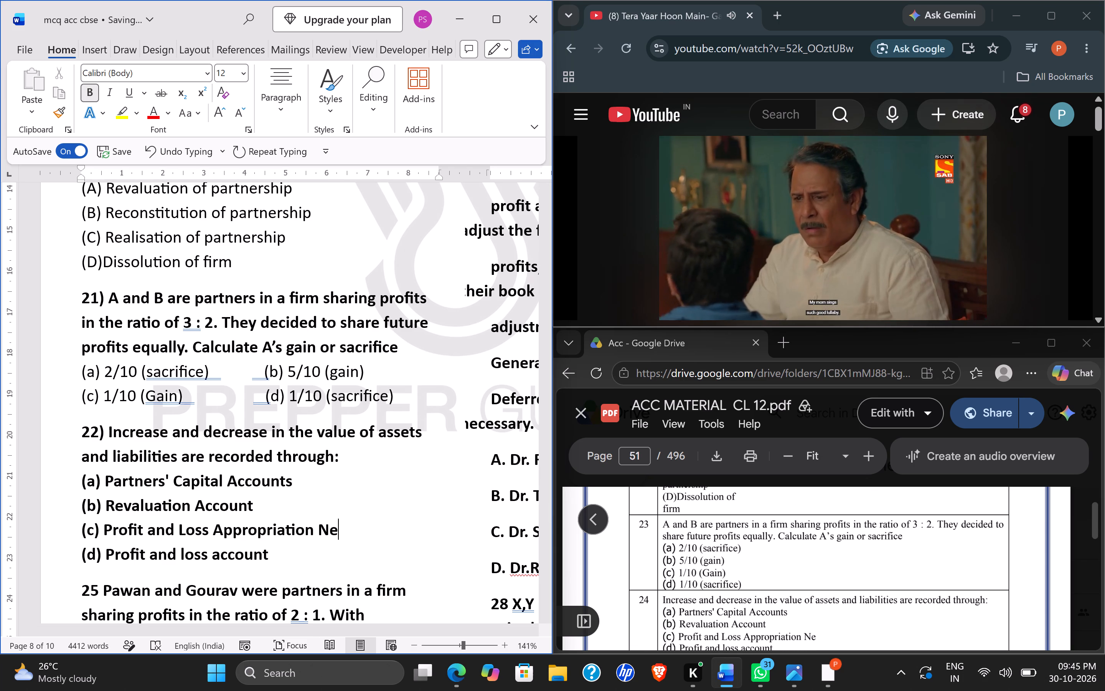
{"action": "scroll", "coordinate": [756, 609], "scroll_direction": "down", "scroll_amount": 1}
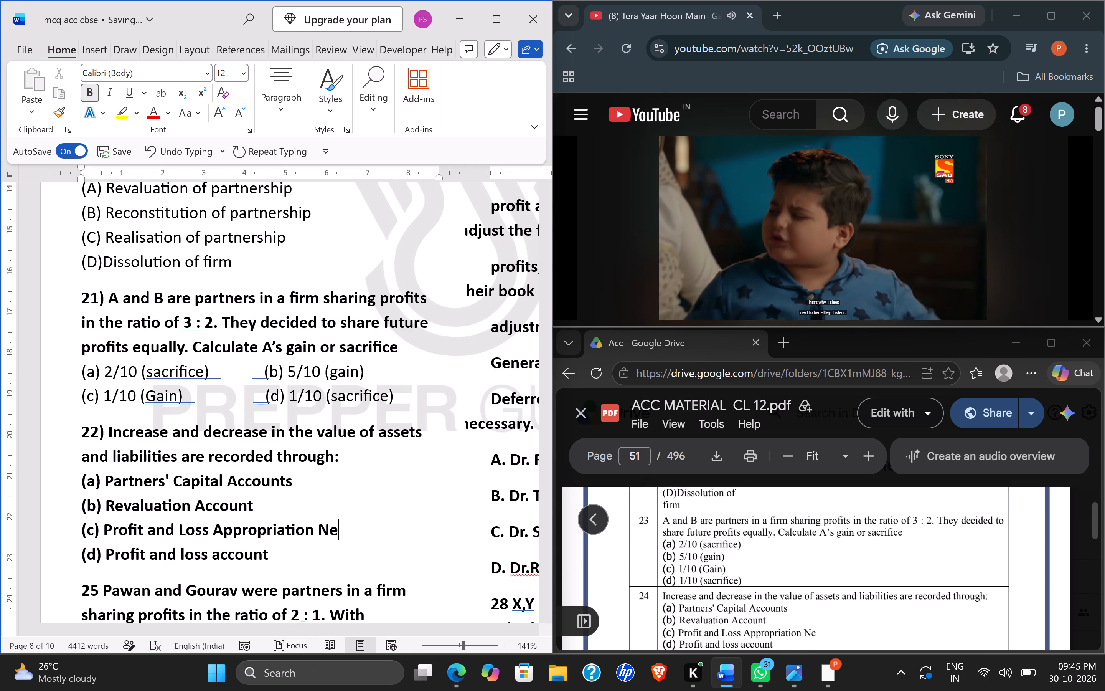
{"action": "scroll", "coordinate": [756, 609], "scroll_direction": "down", "scroll_amount": 1}
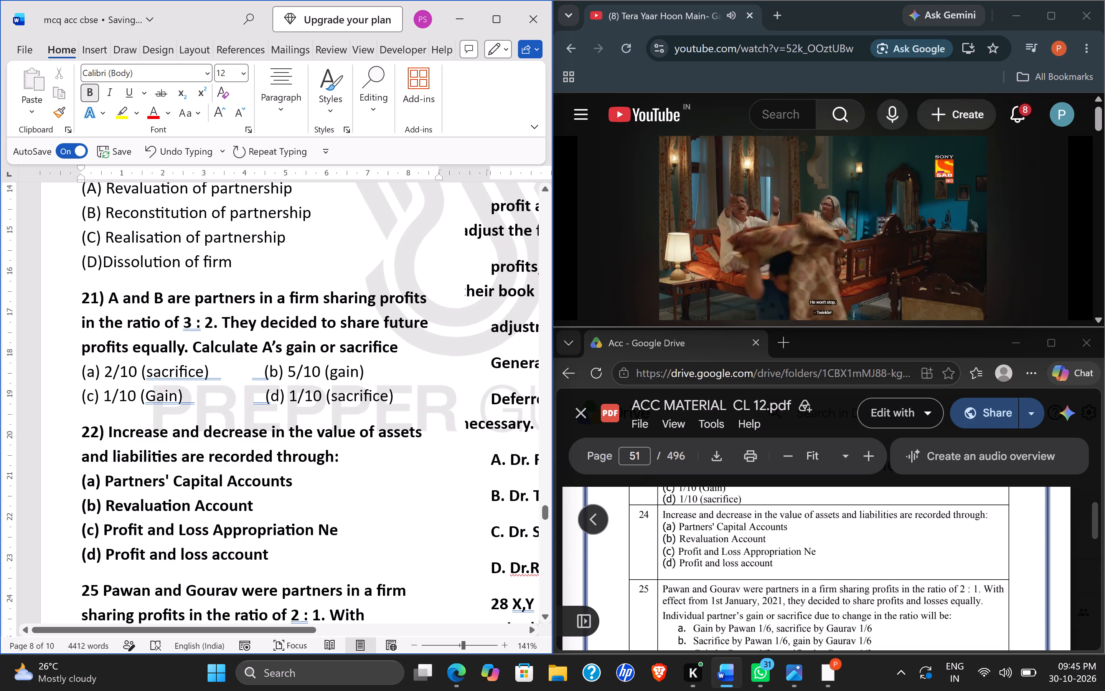
{"action": "key", "text": "BackSpace"}
{"action": "key", "text": "BackSpace"}
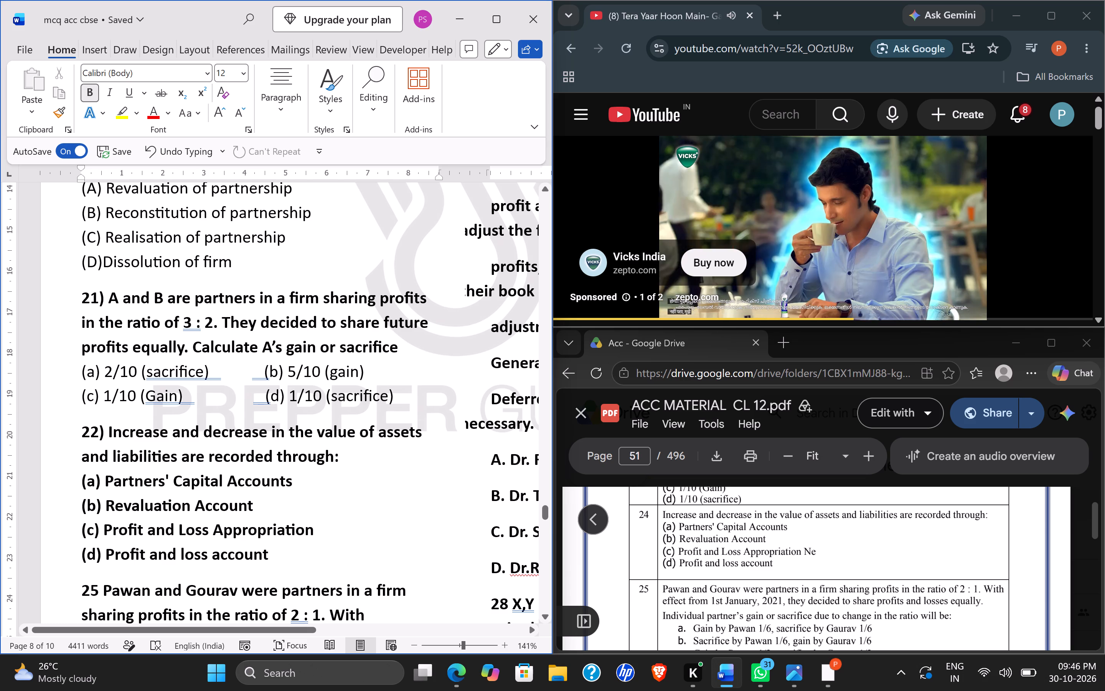
Remove the bold formatting from question 22's four answer options.
{"action": "scroll", "coordinate": [257, 437], "scroll_direction": "down", "scroll_amount": 1}
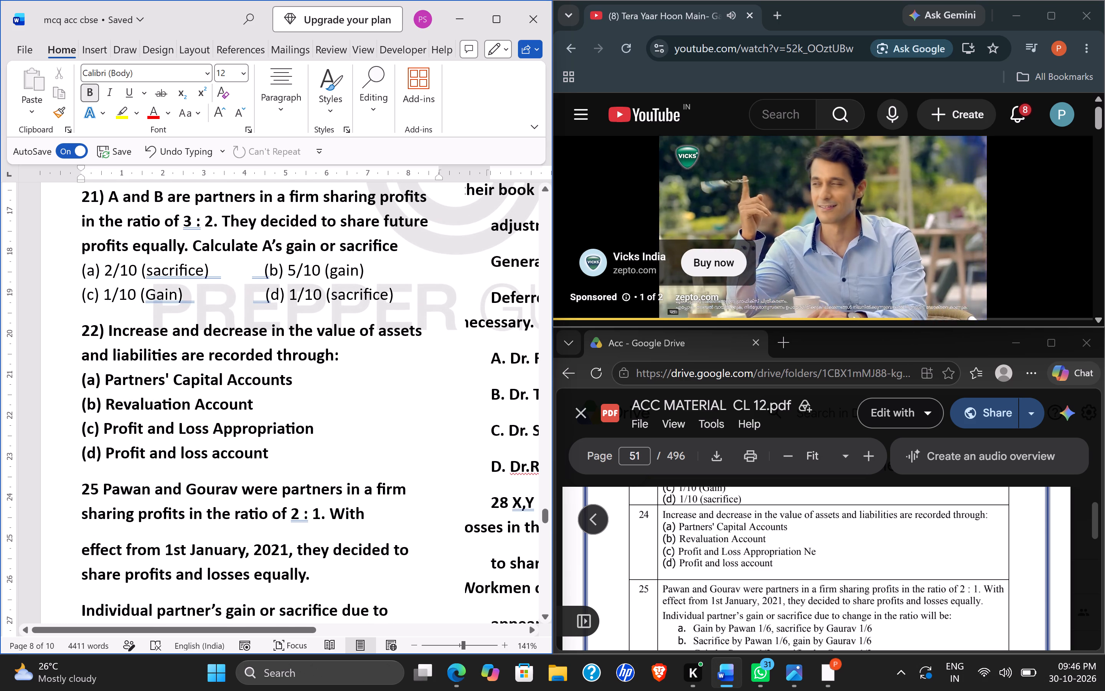
{"action": "left_click_drag", "start_coordinate": [79, 378], "coordinate": [295, 460]}
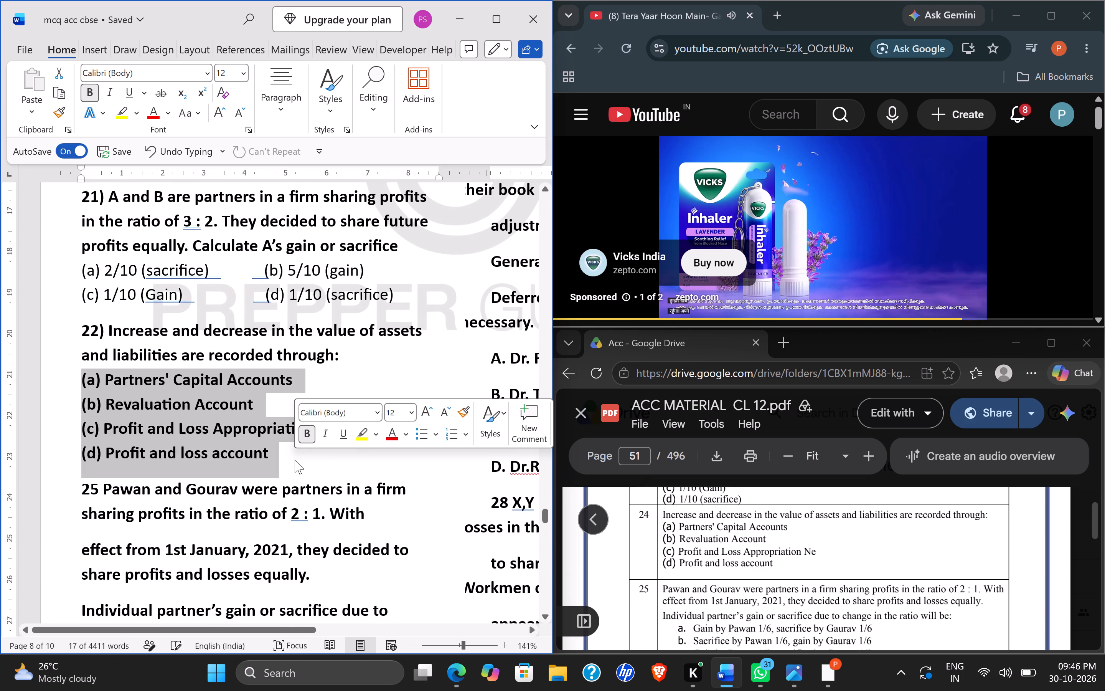
{"action": "key", "text": "ctrl+b"}
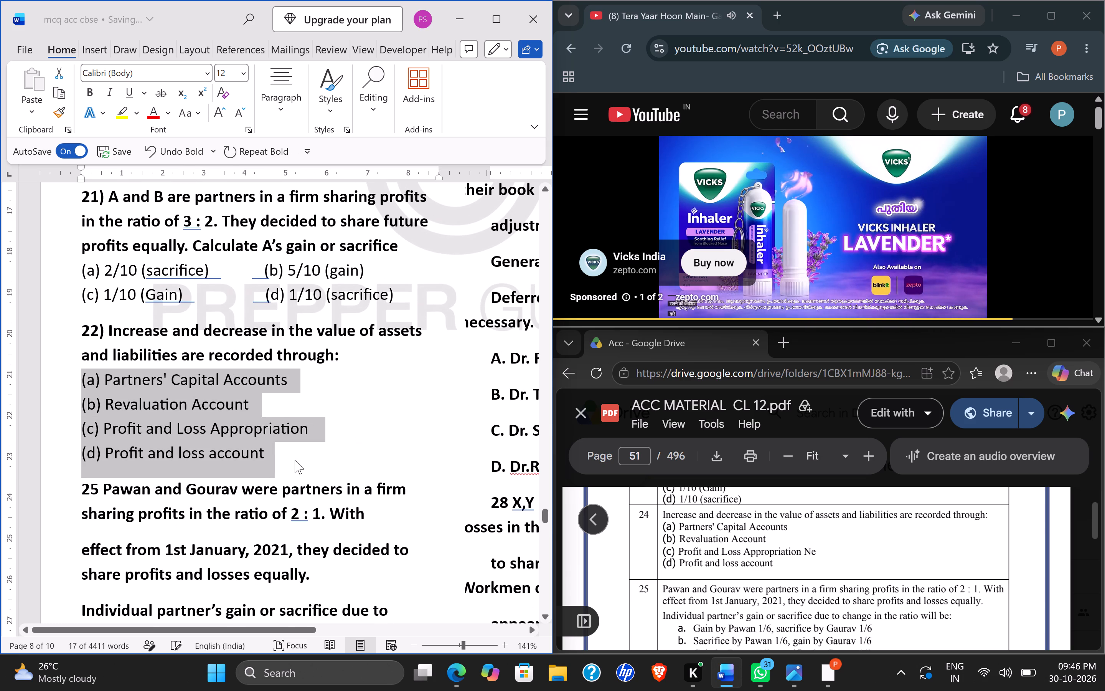
Change question 22's option letters to capitals (A), (B), (C) and (D).
{"action": "left_click", "coordinate": [94, 385]}
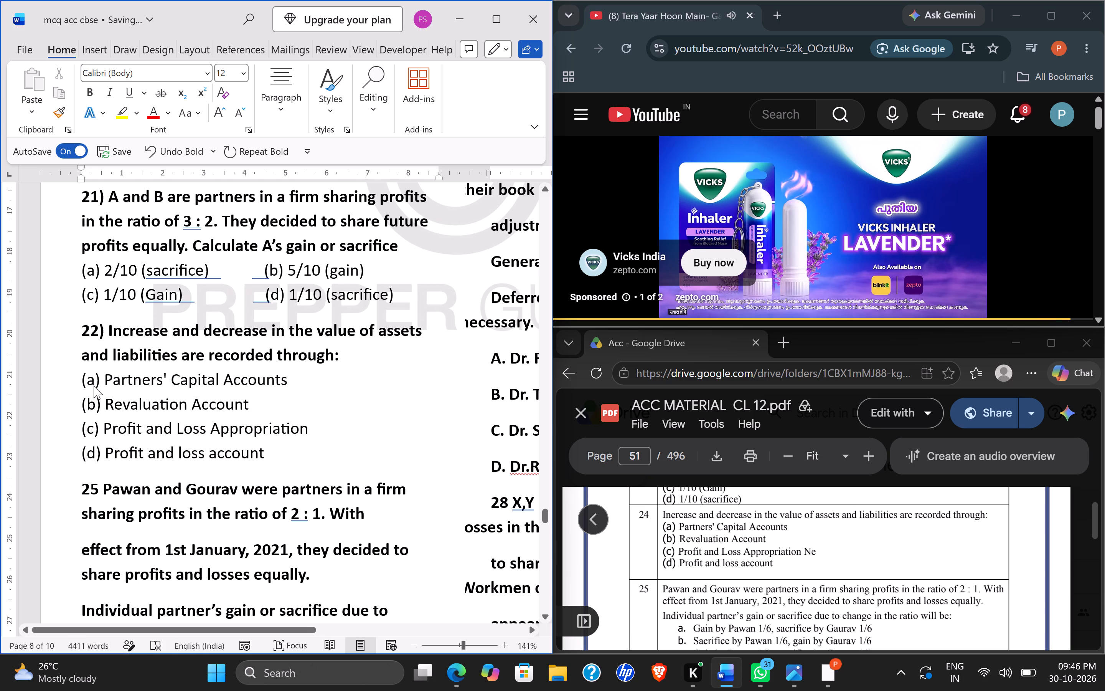
{"action": "key", "text": "BackSpace"}
{"action": "key", "text": "shift+a"}
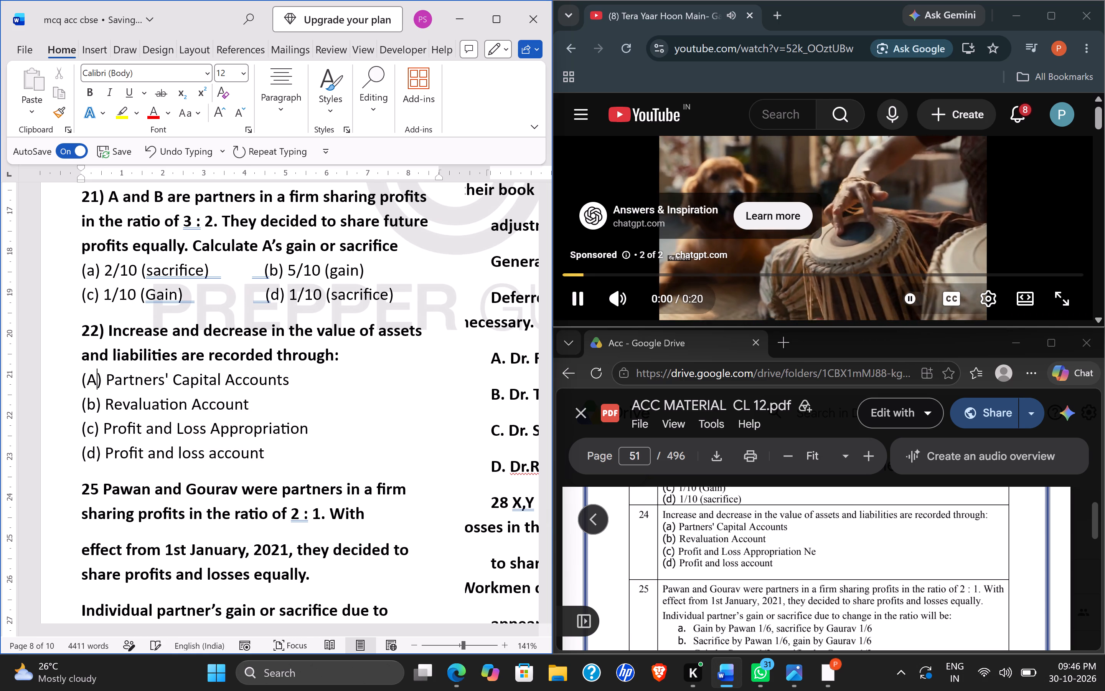
{"action": "key", "text": "Down"}
{"action": "key", "text": "BackSpace"}
{"action": "key", "text": "shift+b"}
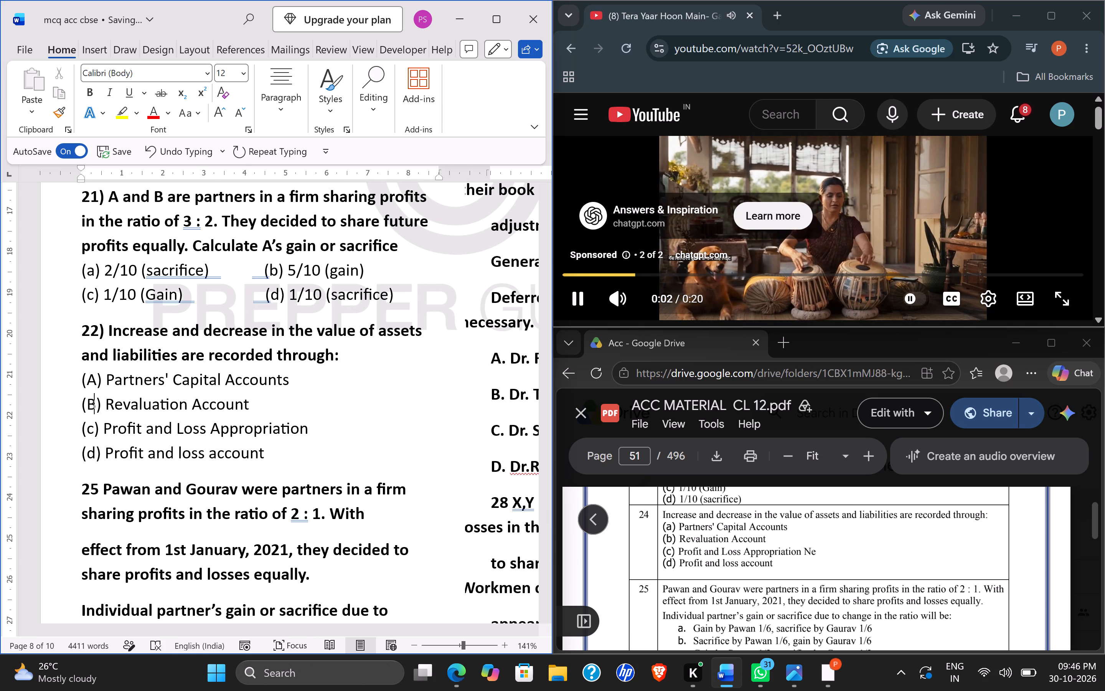
{"action": "key", "text": "Down"}
{"action": "key", "text": "BackSpace"}
{"action": "key", "text": "shift+c"}
{"action": "key", "text": "Down"}
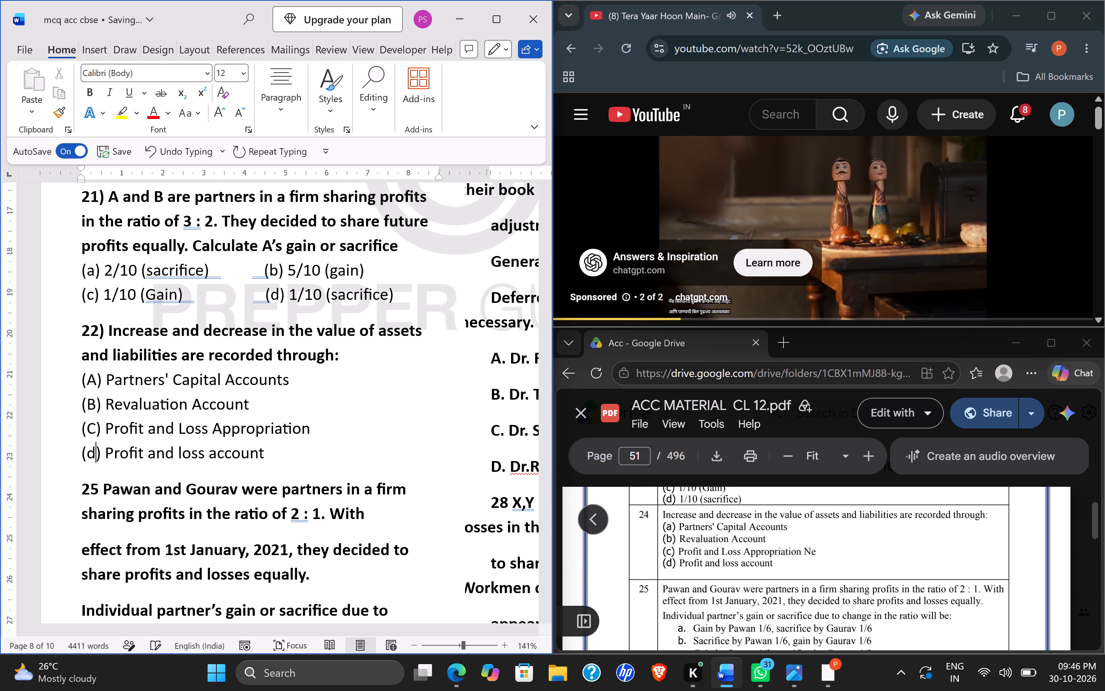
{"action": "key", "text": "BackSpace"}
{"action": "key", "text": "shift+d"}
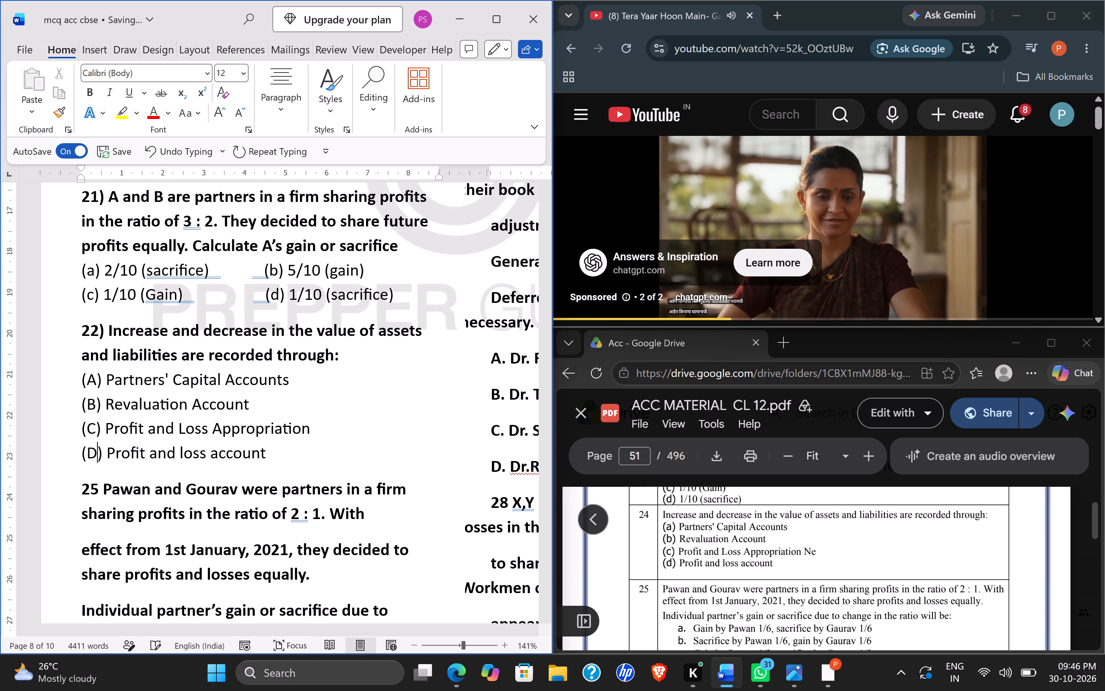
Renumber the question about Pawan and Gourav as "23)".
{"action": "scroll", "coordinate": [53, 403], "scroll_direction": "down", "scroll_amount": 1}
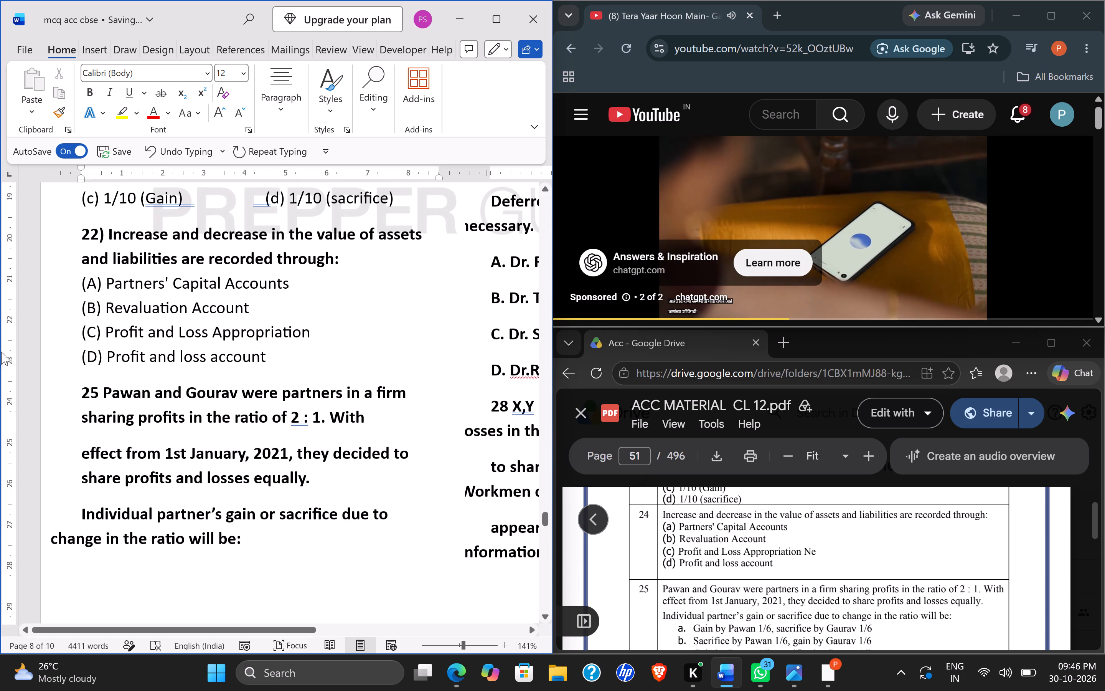
{"action": "left_click", "coordinate": [99, 390]}
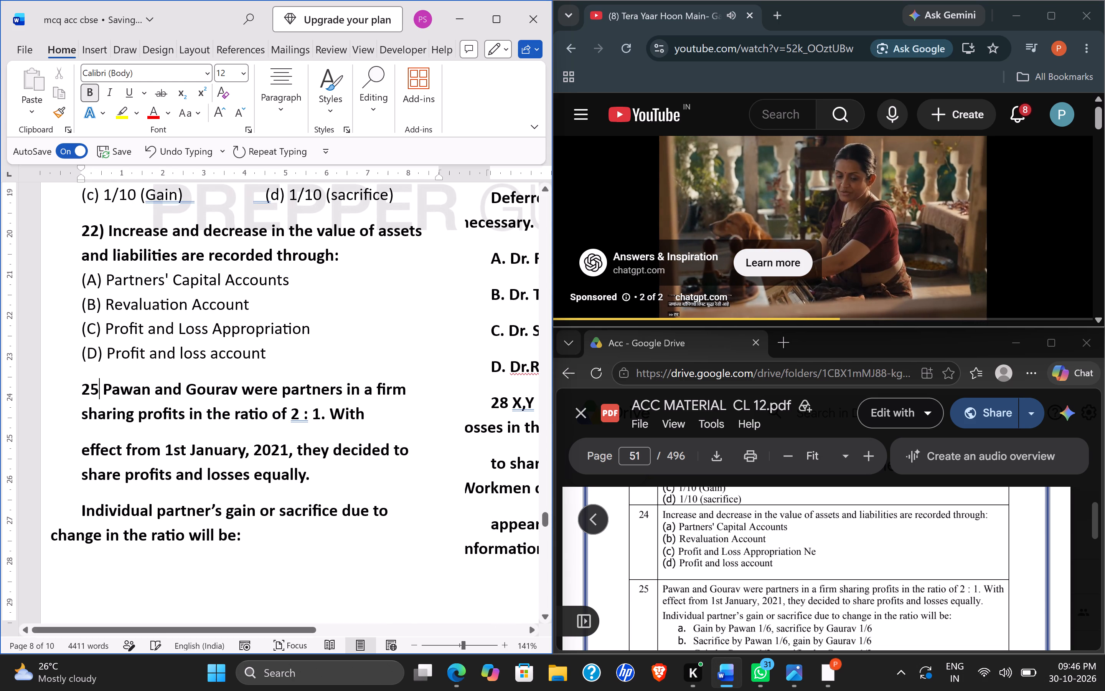
{"action": "key", "text": "BackSpace"}
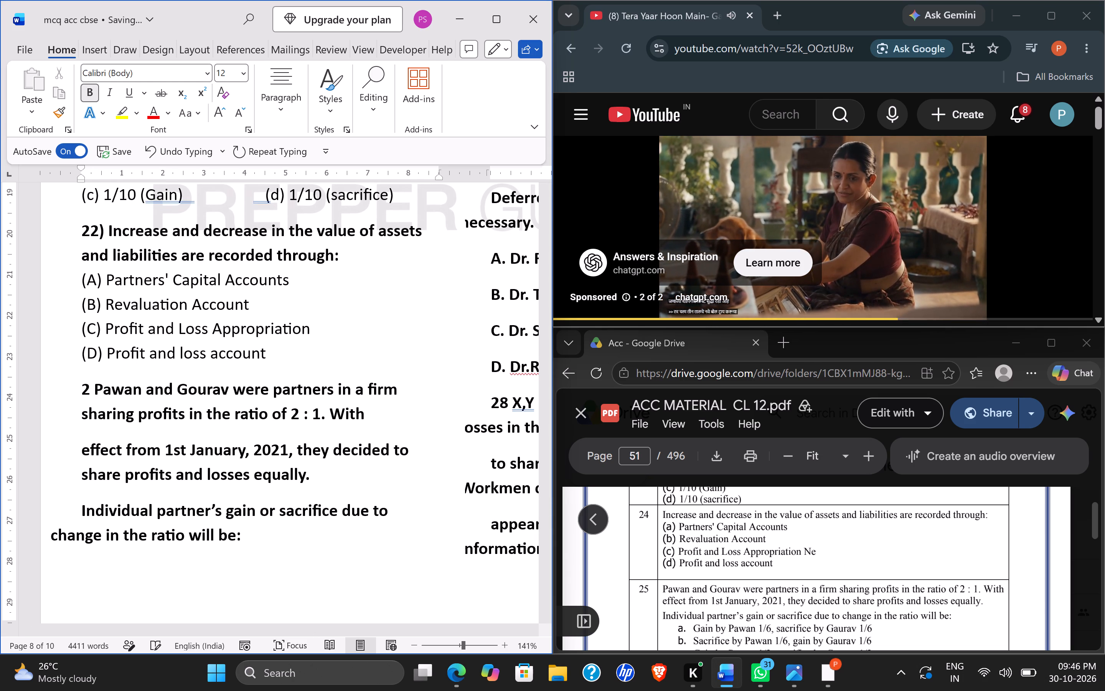
{"action": "type", "text": "3)"}
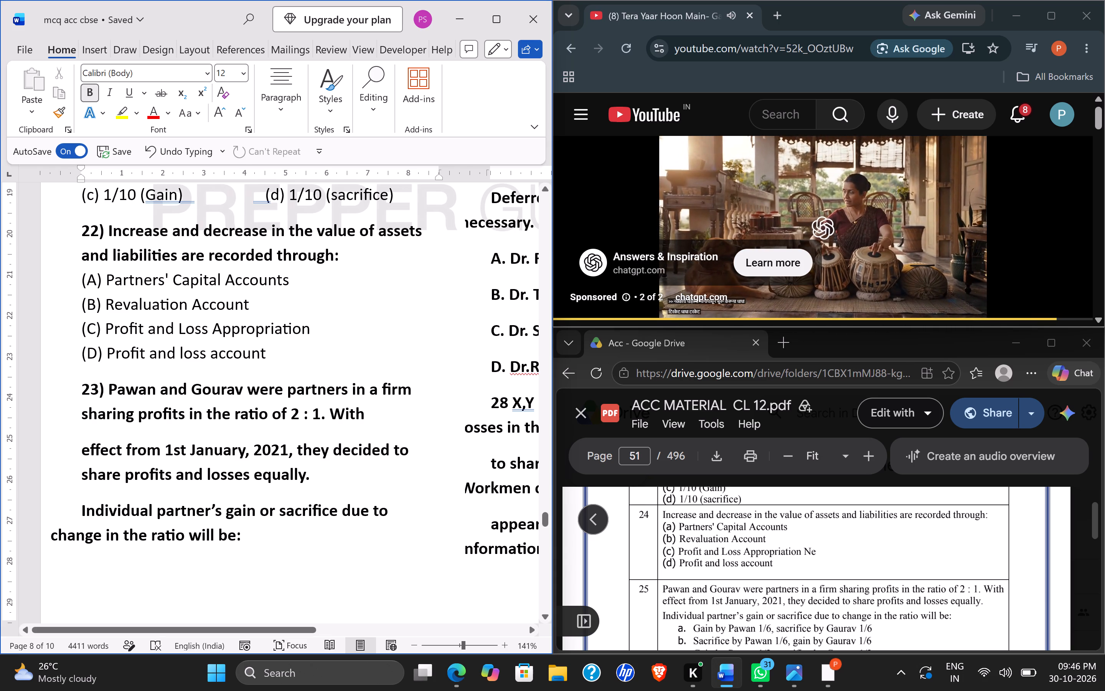
Join question 23's broken lines into one continuous paragraph, with single spaces before "effect" and "Individual partner's gain".
{"action": "left_click", "coordinate": [82, 454]}
{"action": "key", "text": "BackSpace"}
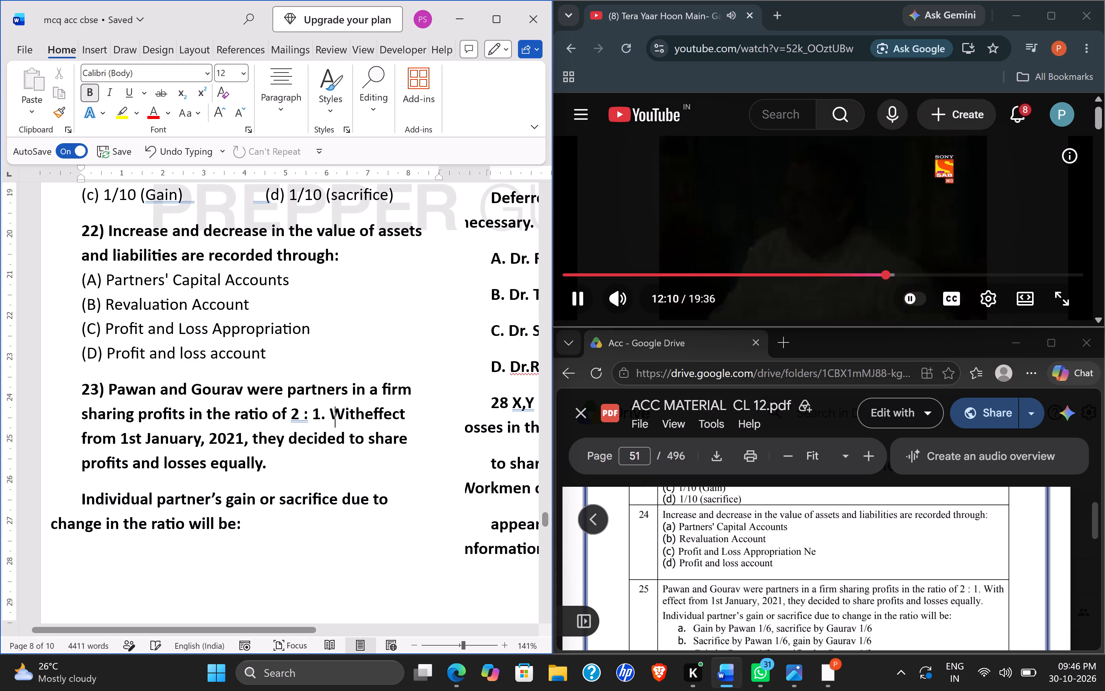
{"action": "key", "text": "space"}
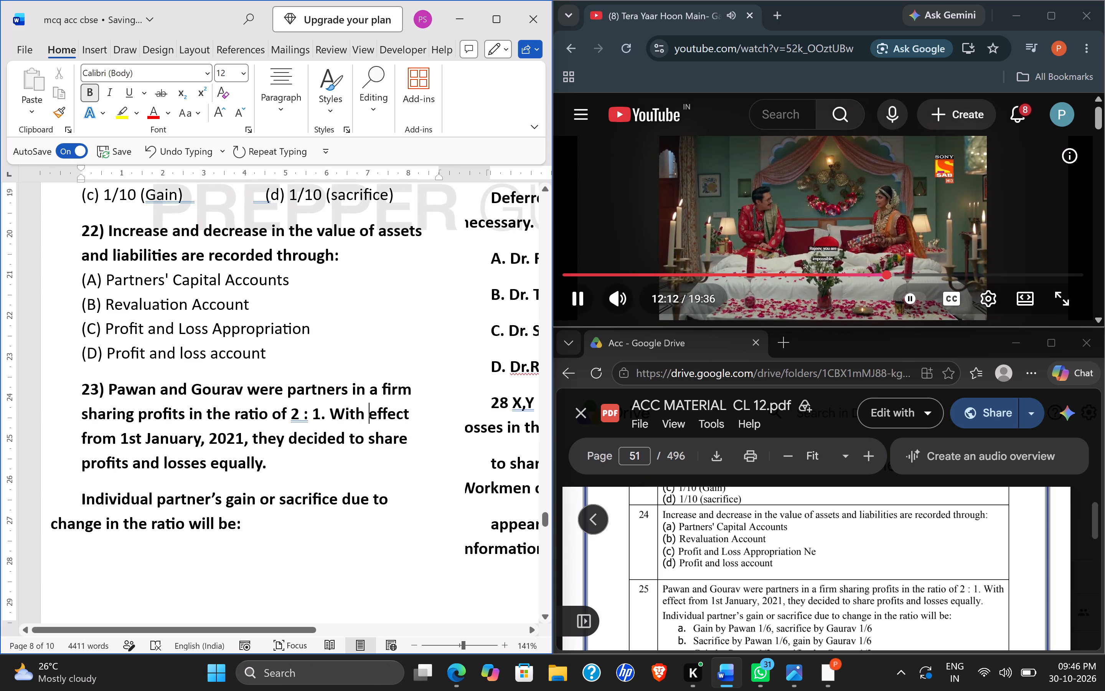
{"action": "left_click", "coordinate": [87, 508]}
{"action": "key", "text": "Left"}
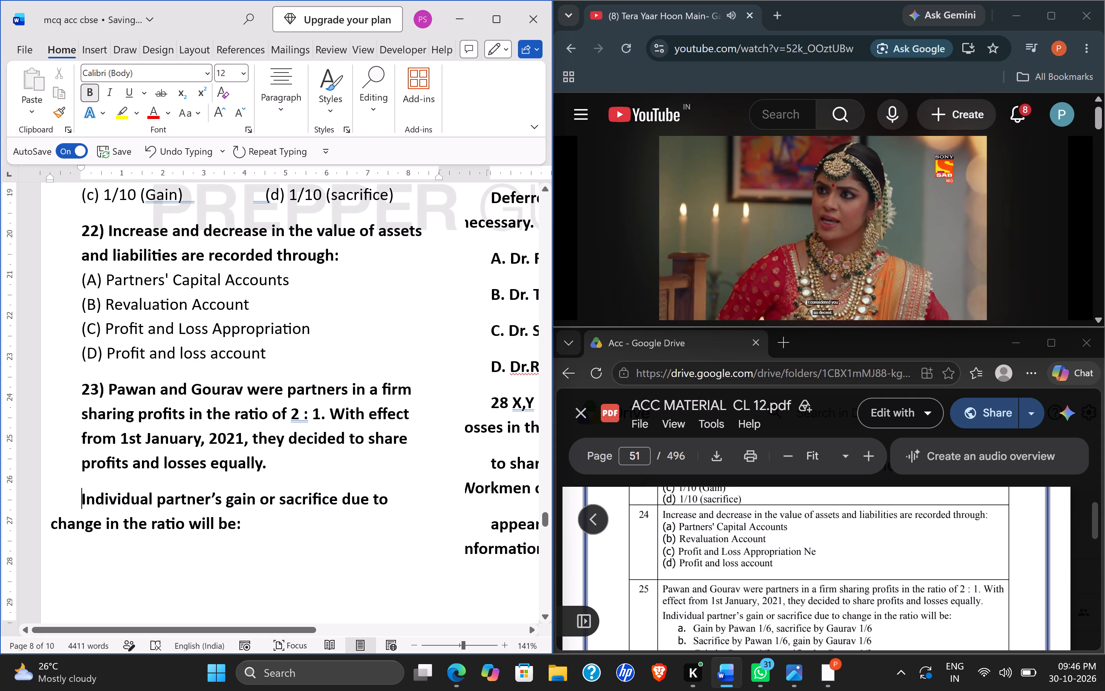
{"action": "key", "text": "BackSpace"}
{"action": "key", "text": "BackSpace"}
{"action": "key", "text": "BackSpace"}
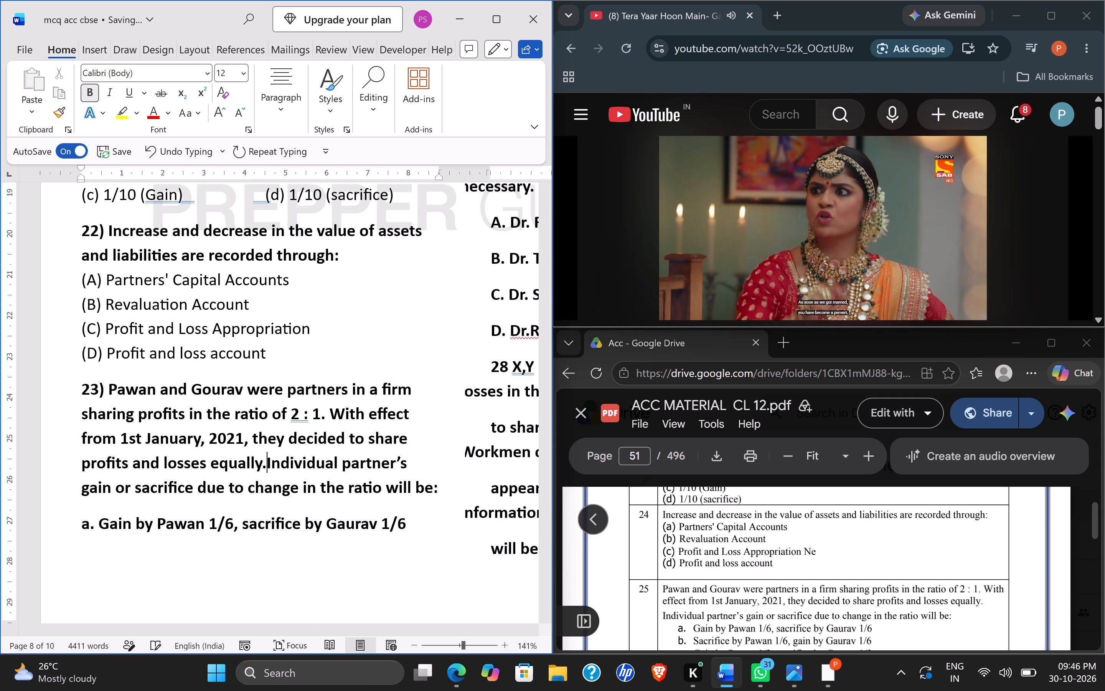
{"action": "key", "text": "space"}
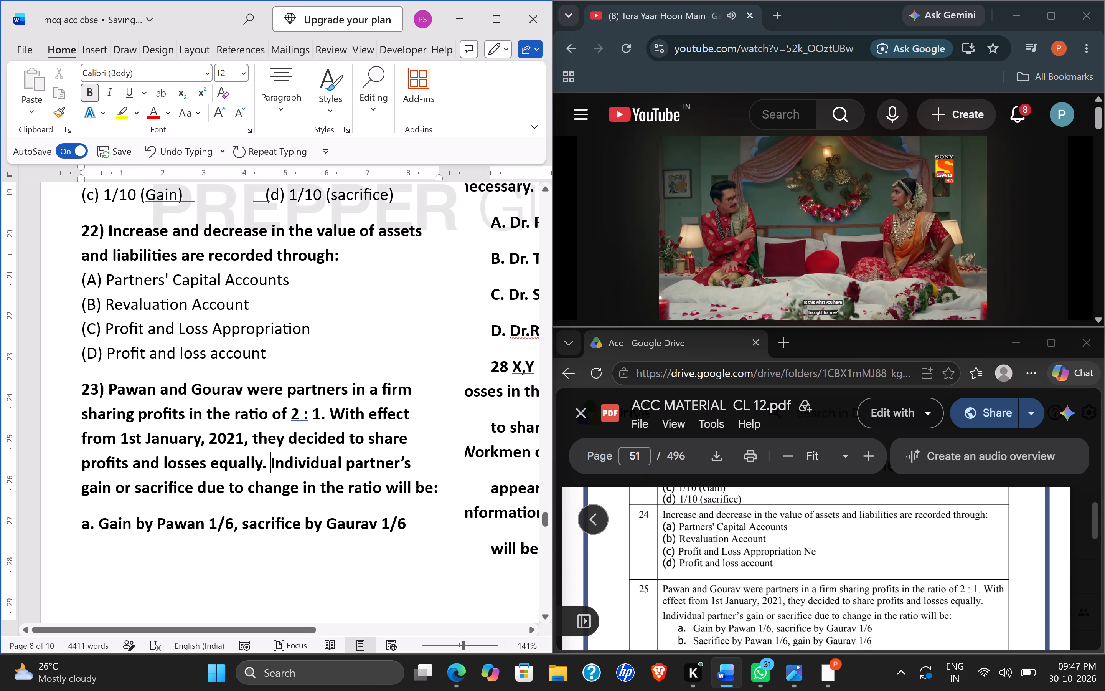
Move the right indent of question 23's paragraph slightly inward.
{"action": "left_click_drag", "start_coordinate": [435, 179], "coordinate": [432, 179]}
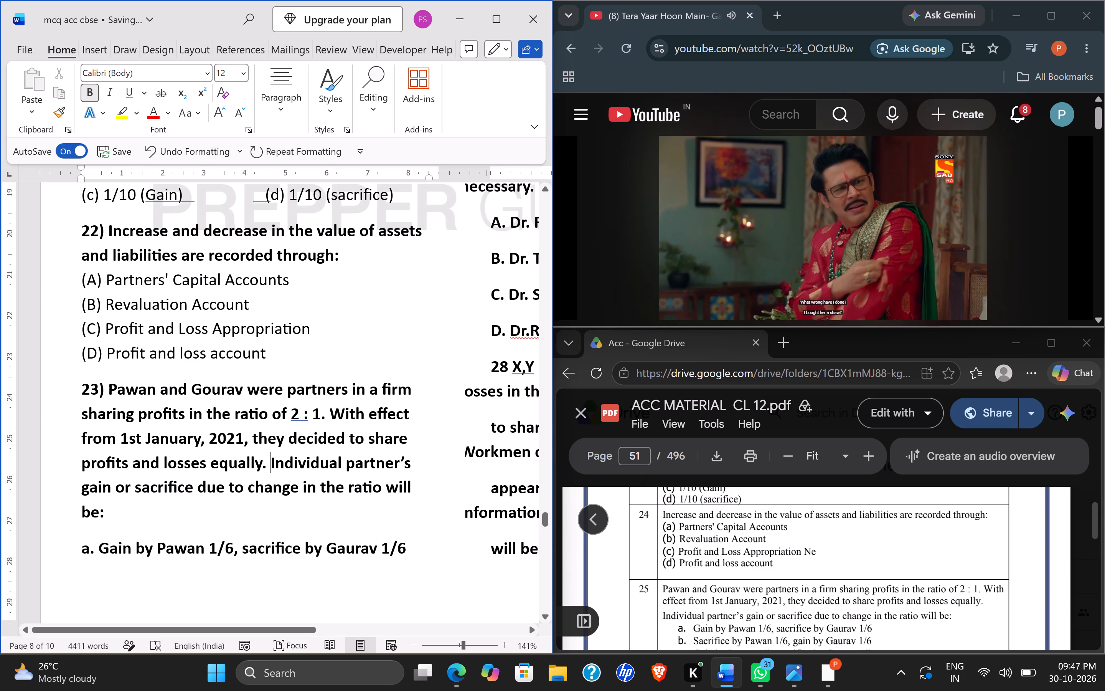
Remove the indent and paragraph break before option a so it joins question 23's paragraph.
{"action": "left_click", "coordinate": [81, 560]}
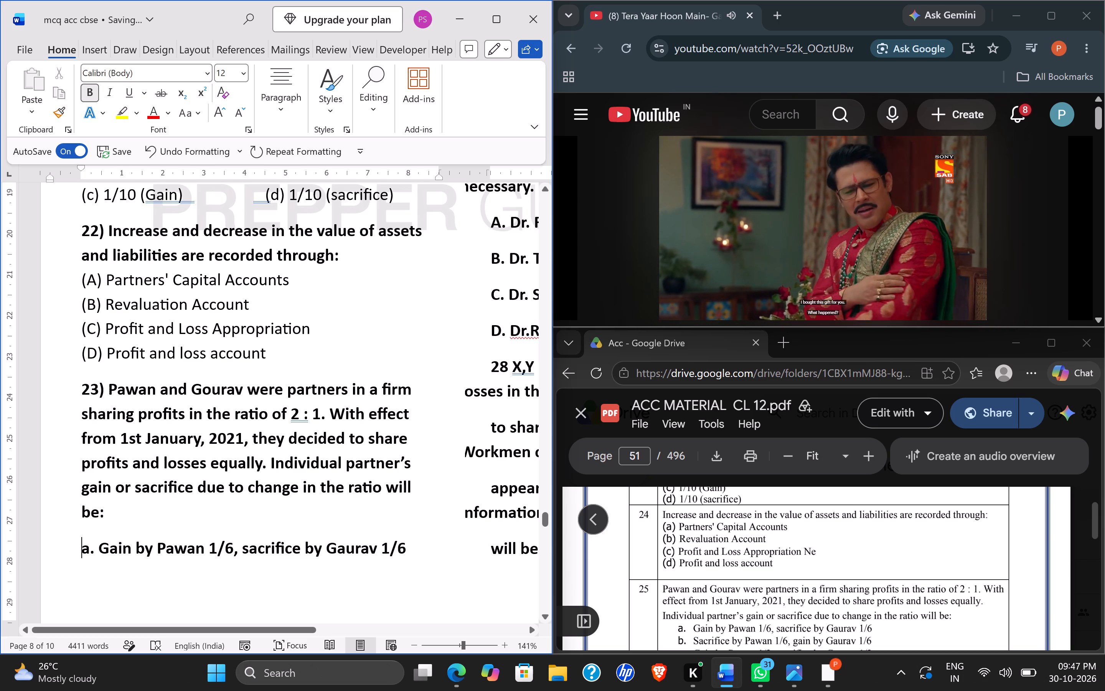
{"action": "key", "text": "BackSpace"}
{"action": "key", "text": "BackSpace"}
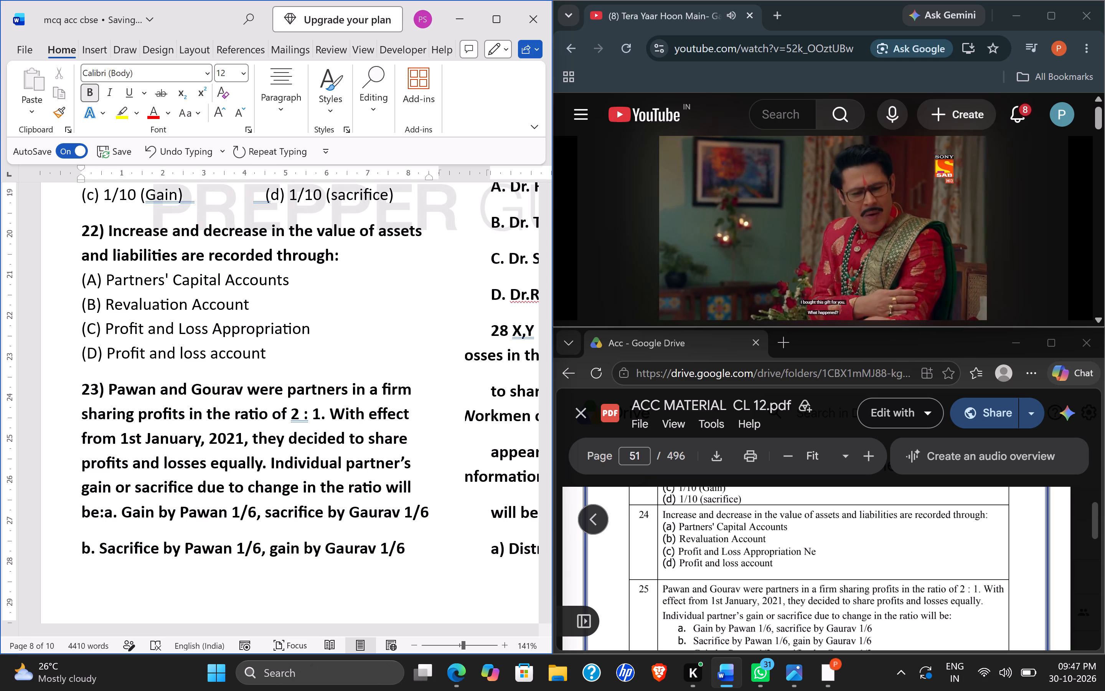
Put question 23's first option on its own line below the question text and change its label to "(A)".
{"action": "key", "text": "shift+Return"}
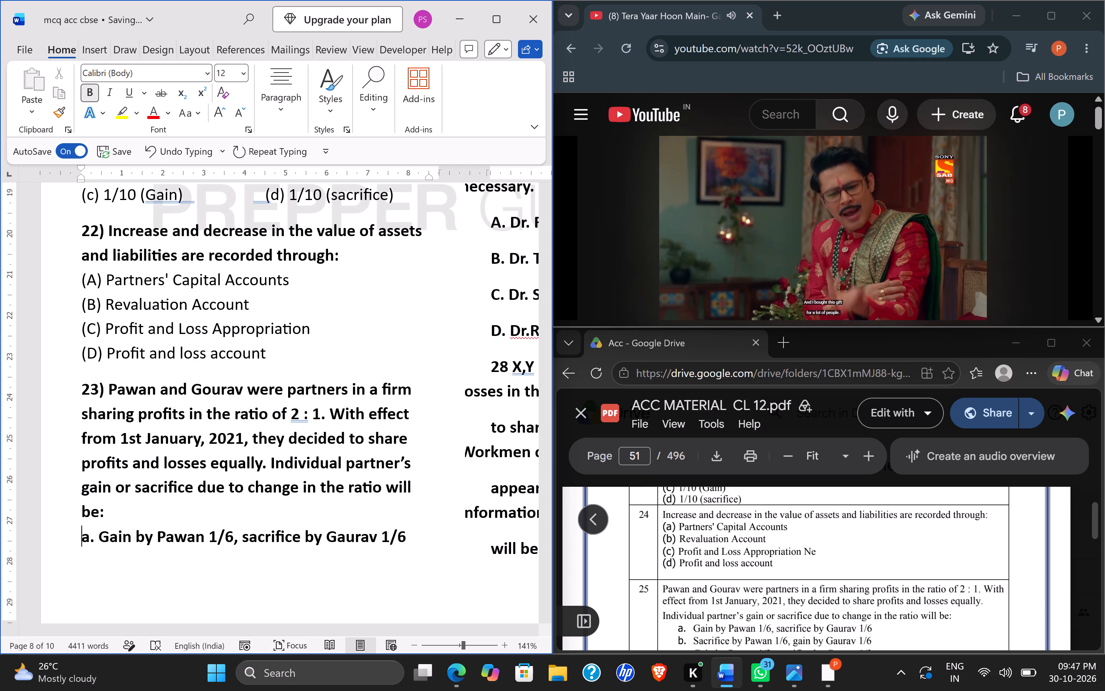
{"action": "key", "text": "Right"}
{"action": "key", "text": "Right"}
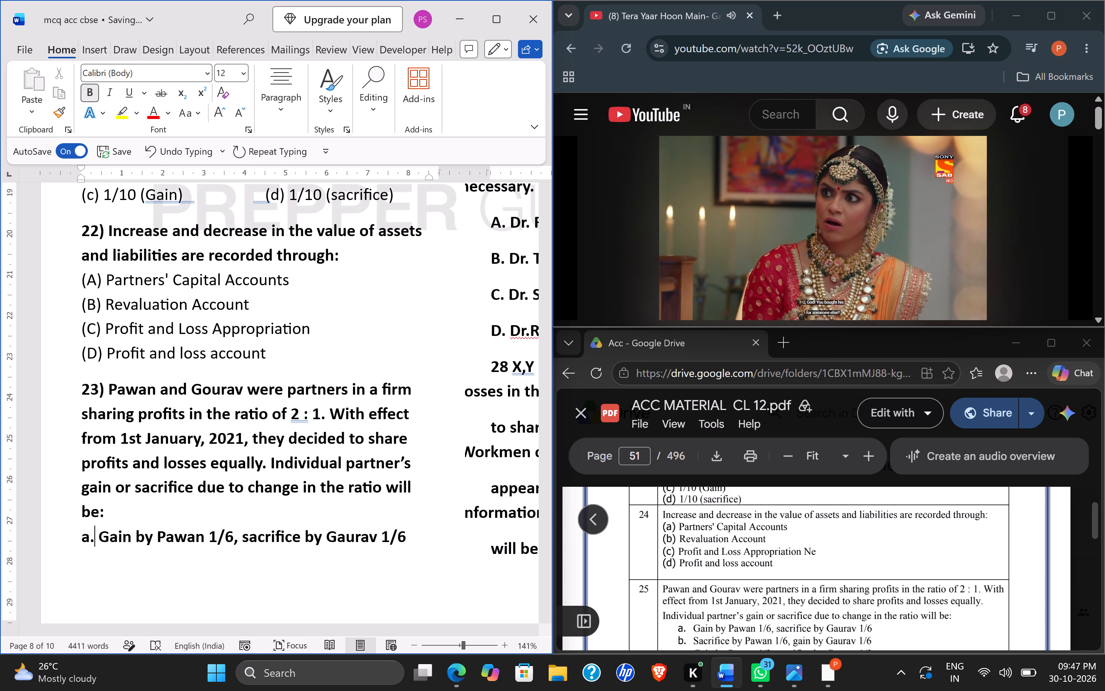
{"action": "key", "text": "BackSpace"}
{"action": "key", "text": "BackSpace"}
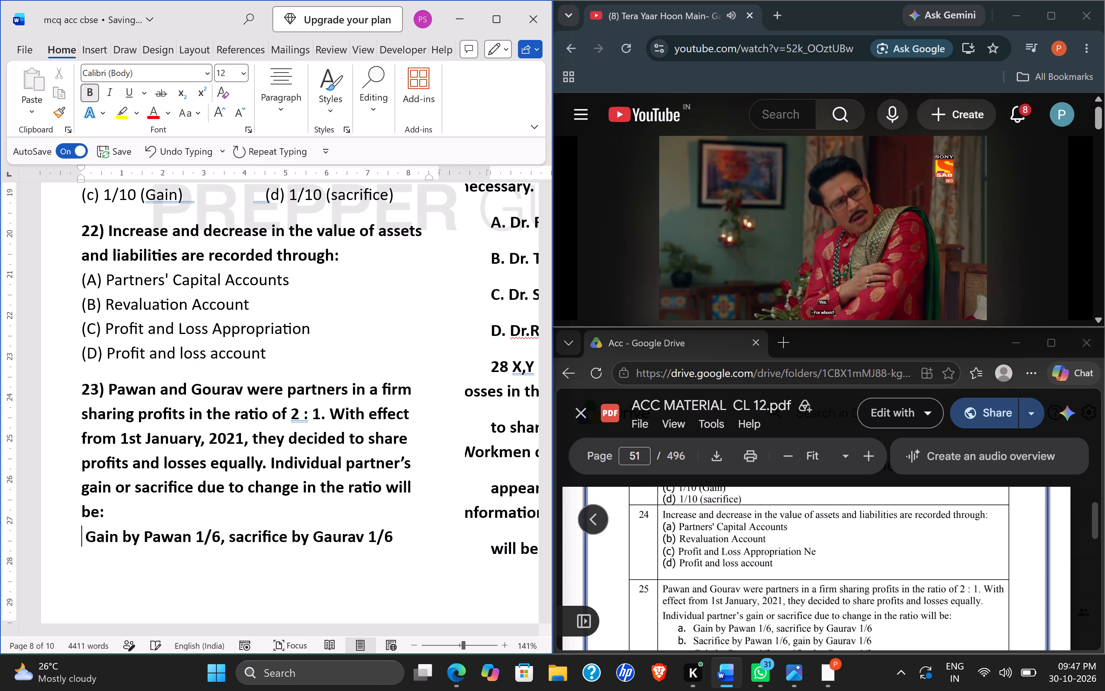
{"action": "key", "text": "shift+parenleft"}
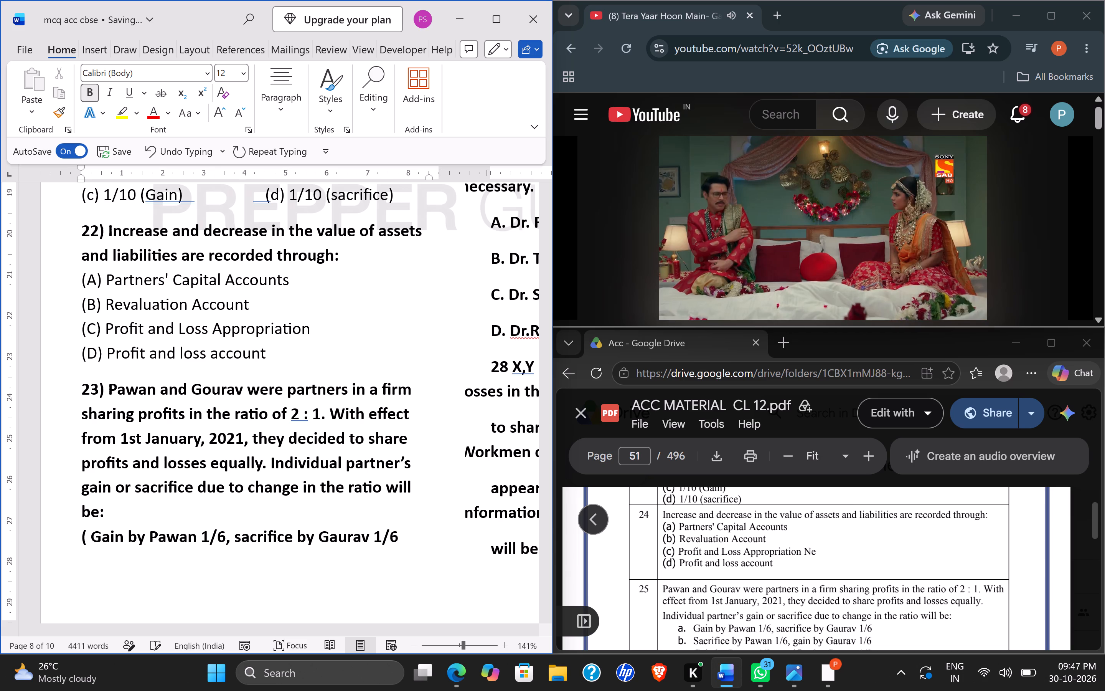
{"action": "key", "text": "shift+parenright"}
{"action": "key", "text": "Left"}
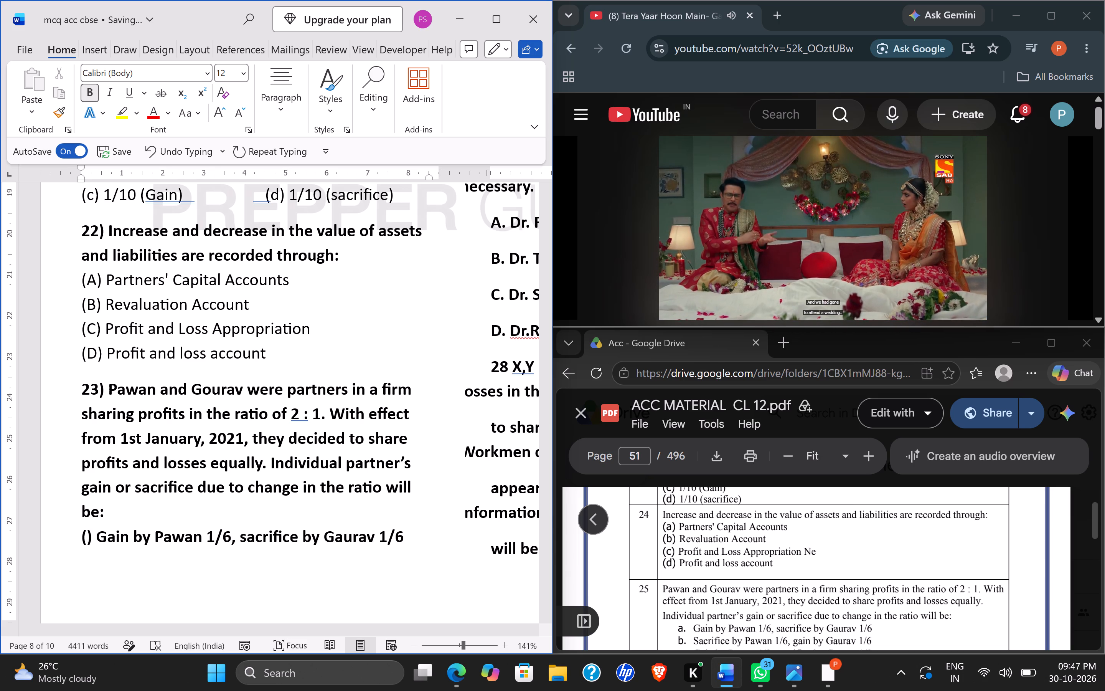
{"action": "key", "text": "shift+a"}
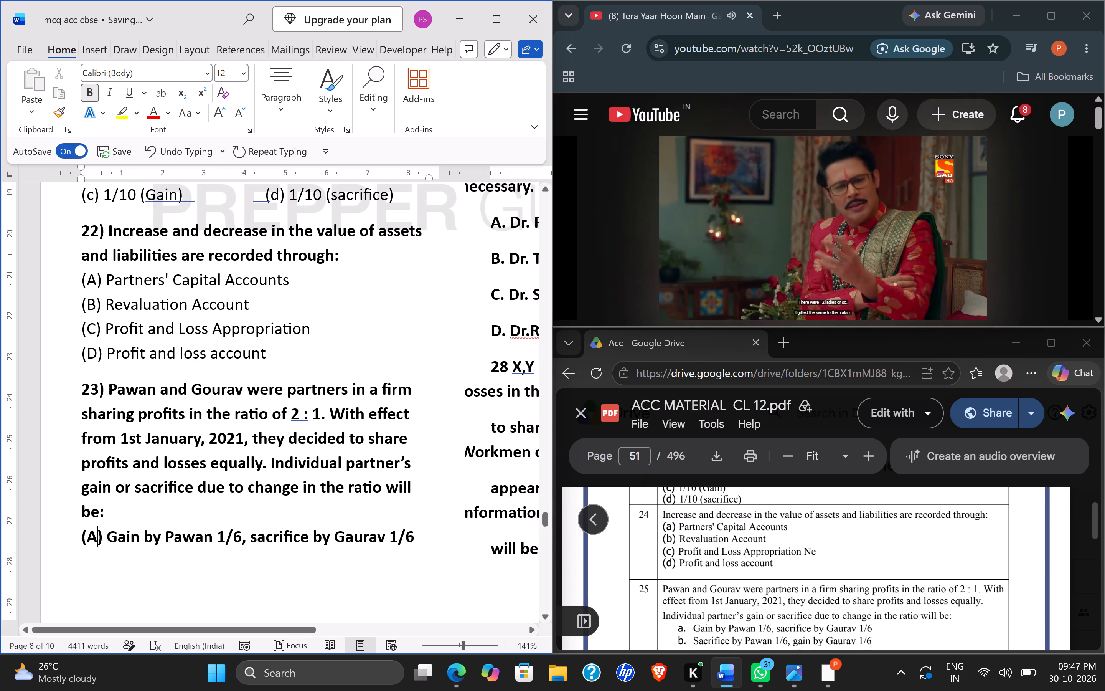
Remove the bold formatting from question 23's option (A) line, "Gain by Pawan 1/6, sacrifice by Gaurav 1/6".
{"action": "scroll", "coordinate": [181, 432], "scroll_direction": "down", "scroll_amount": 1}
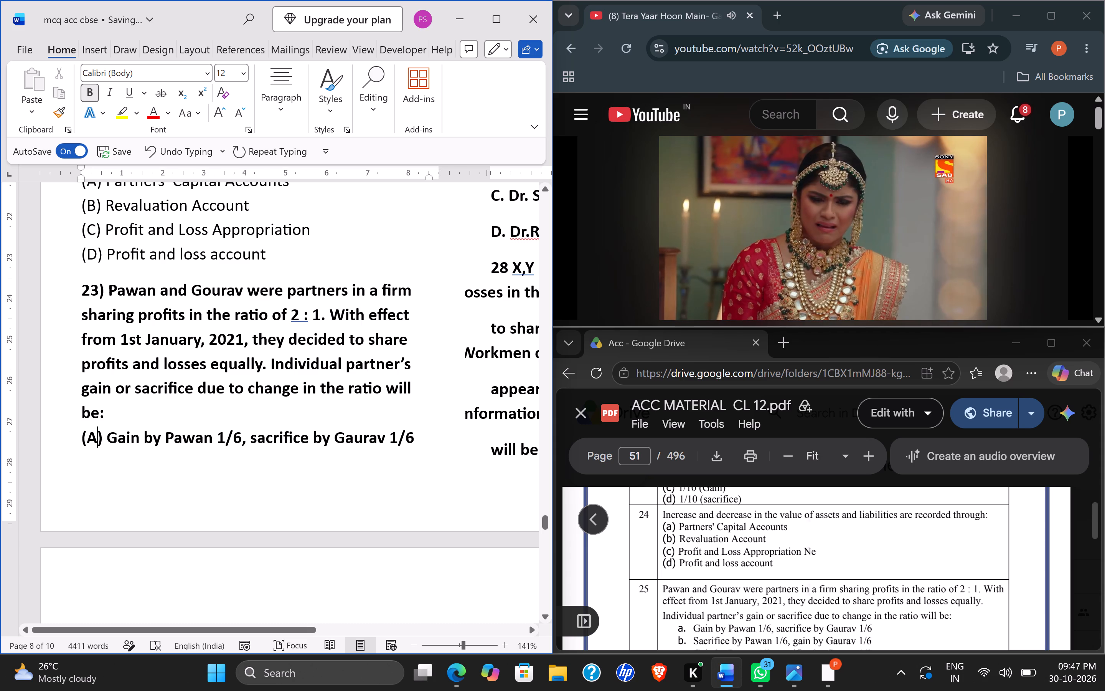
{"action": "scroll", "coordinate": [183, 429], "scroll_direction": "up", "scroll_amount": 6}
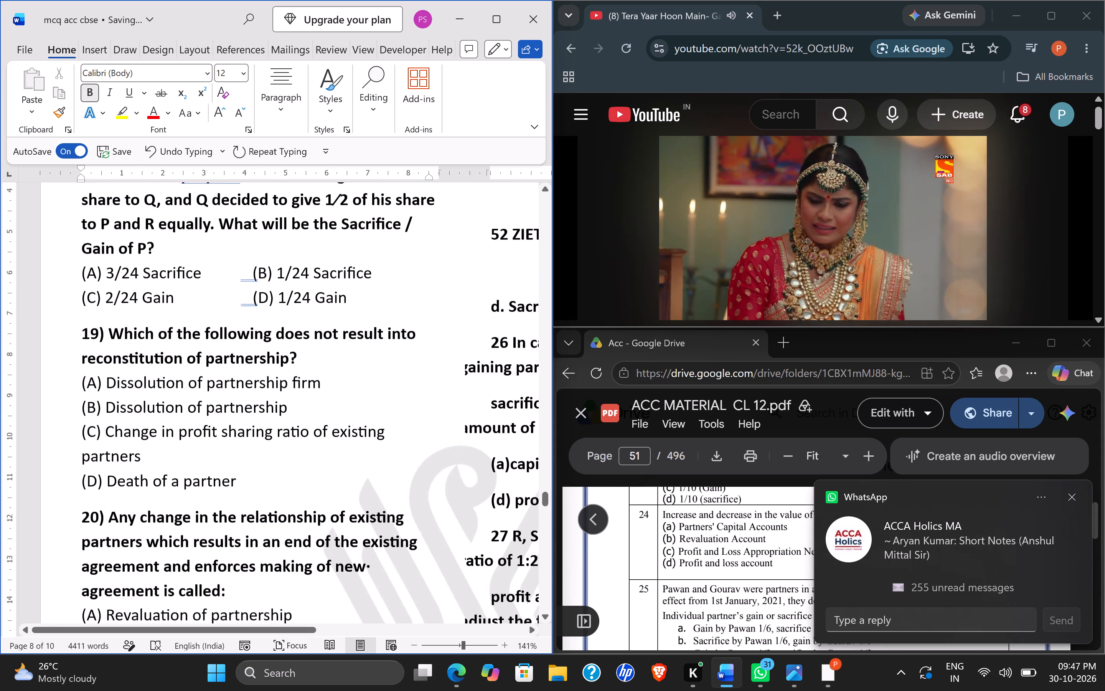
{"action": "scroll", "coordinate": [183, 429], "scroll_direction": "left", "scroll_amount": 1}
{"action": "scroll", "coordinate": [183, 429], "scroll_direction": "down", "scroll_amount": 3}
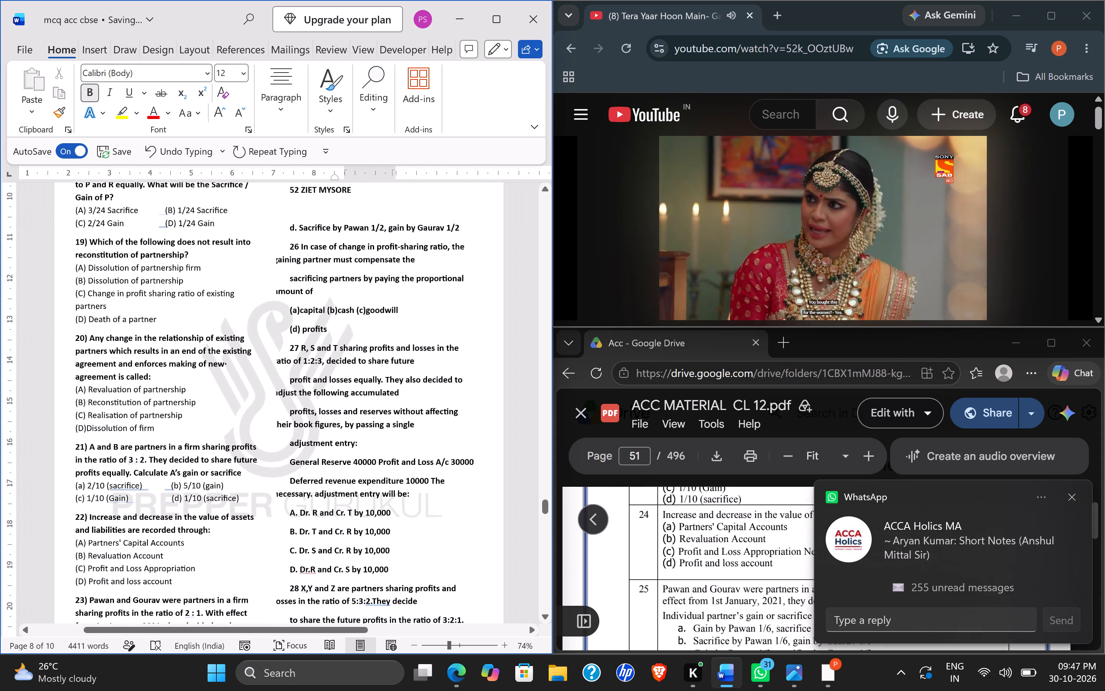
{"action": "scroll", "coordinate": [183, 429], "scroll_direction": "down", "scroll_amount": 1}
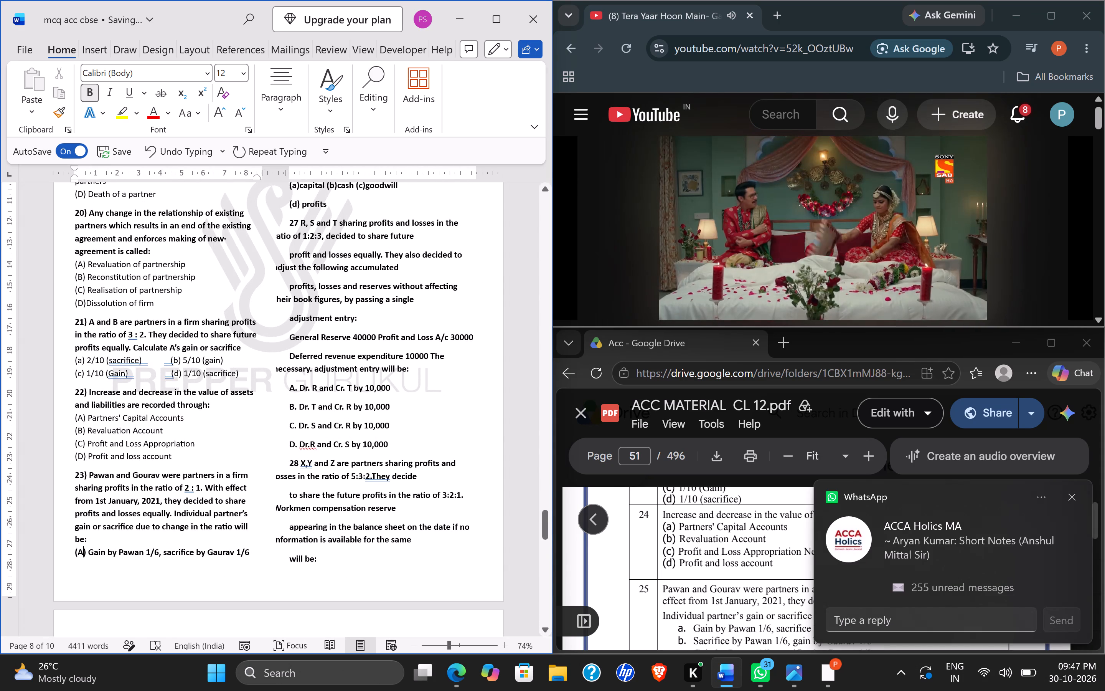
{"action": "left_click_drag", "start_coordinate": [69, 558], "coordinate": [250, 559]}
{"action": "key", "text": "ctrl+b"}
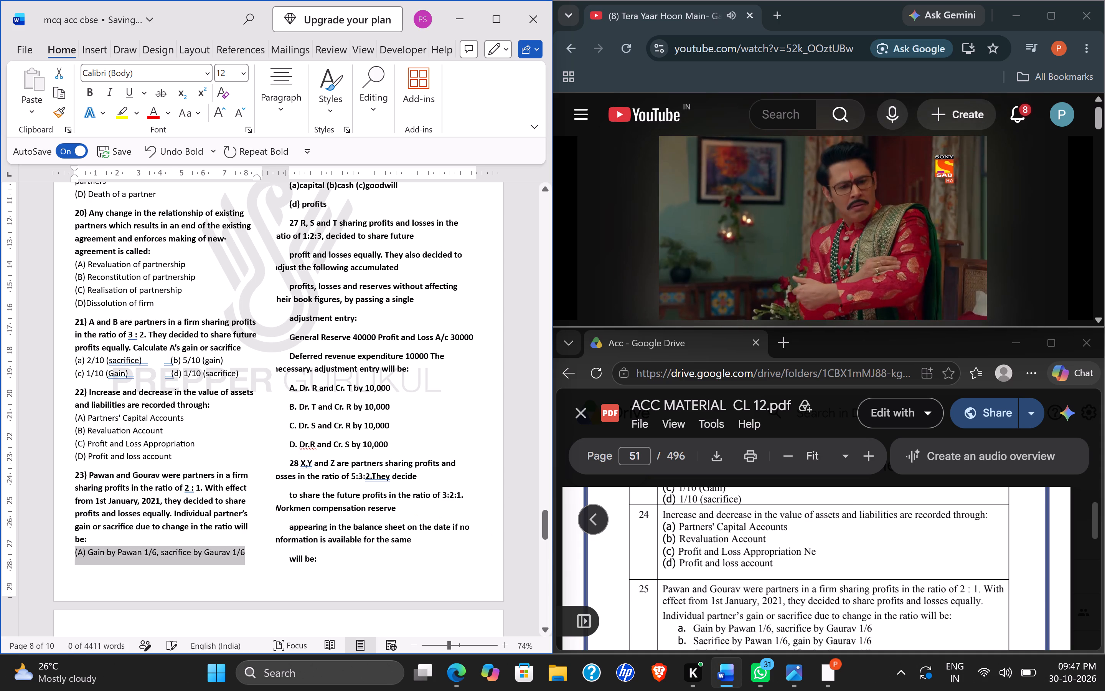
{"action": "left_click", "coordinate": [232, 460]}
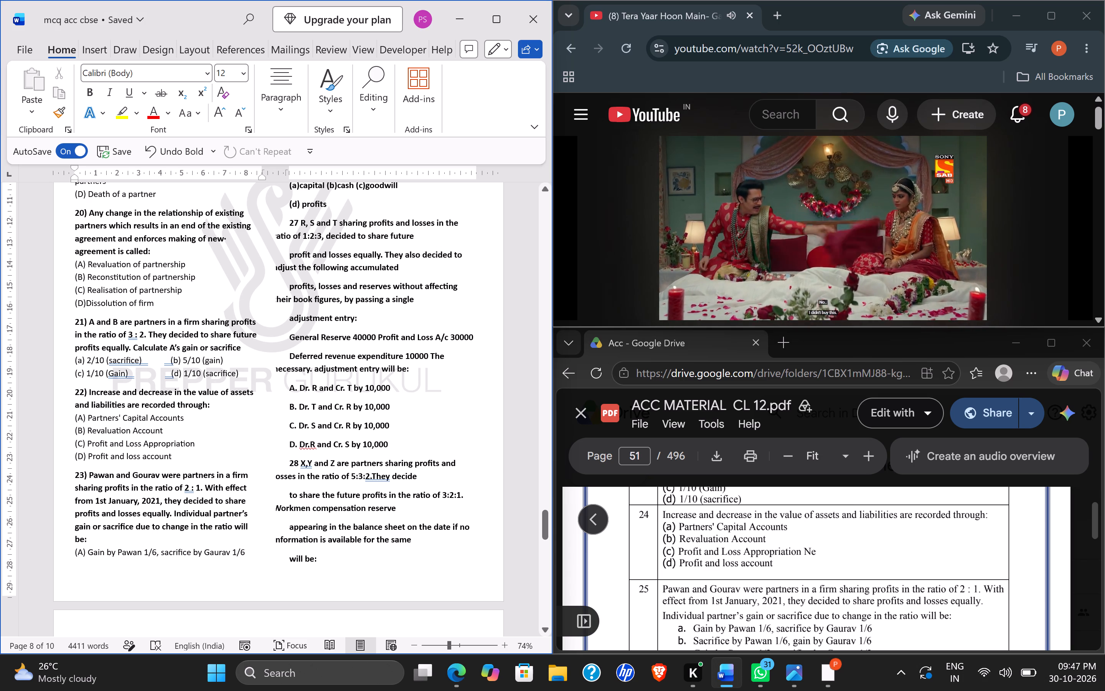
Delete the stray "52 ZIET MYSORE" line and the blank space between question 23's options c and d.
{"action": "scroll", "coordinate": [298, 281], "scroll_direction": "up", "scroll_amount": 3}
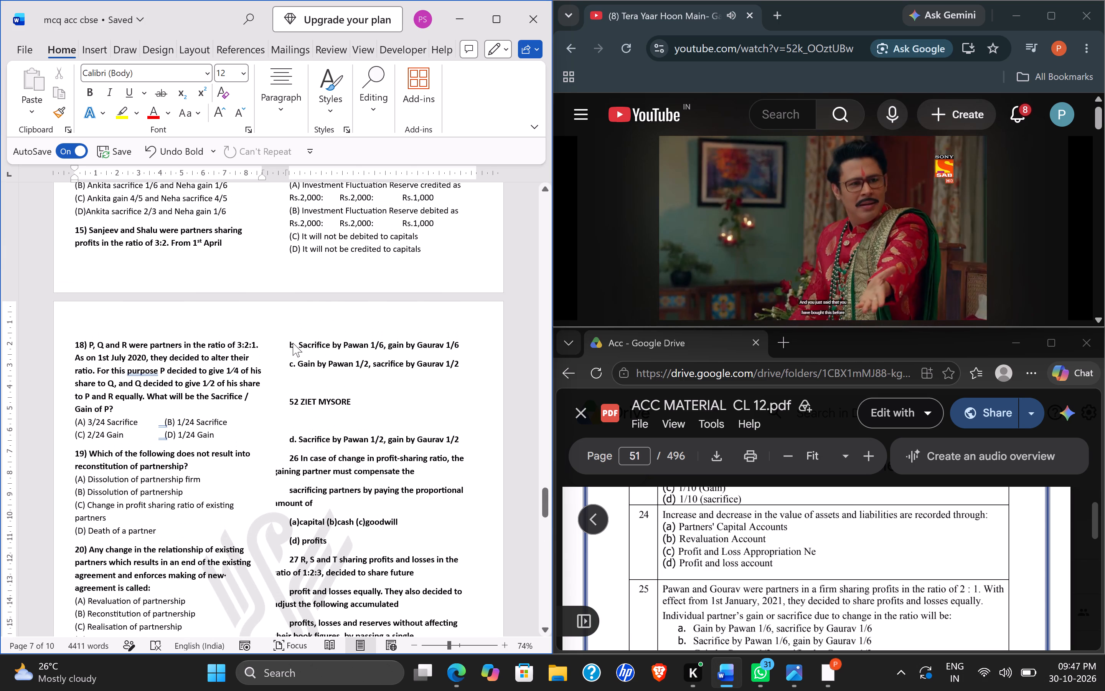
{"action": "left_click_drag", "start_coordinate": [282, 395], "coordinate": [377, 403]}
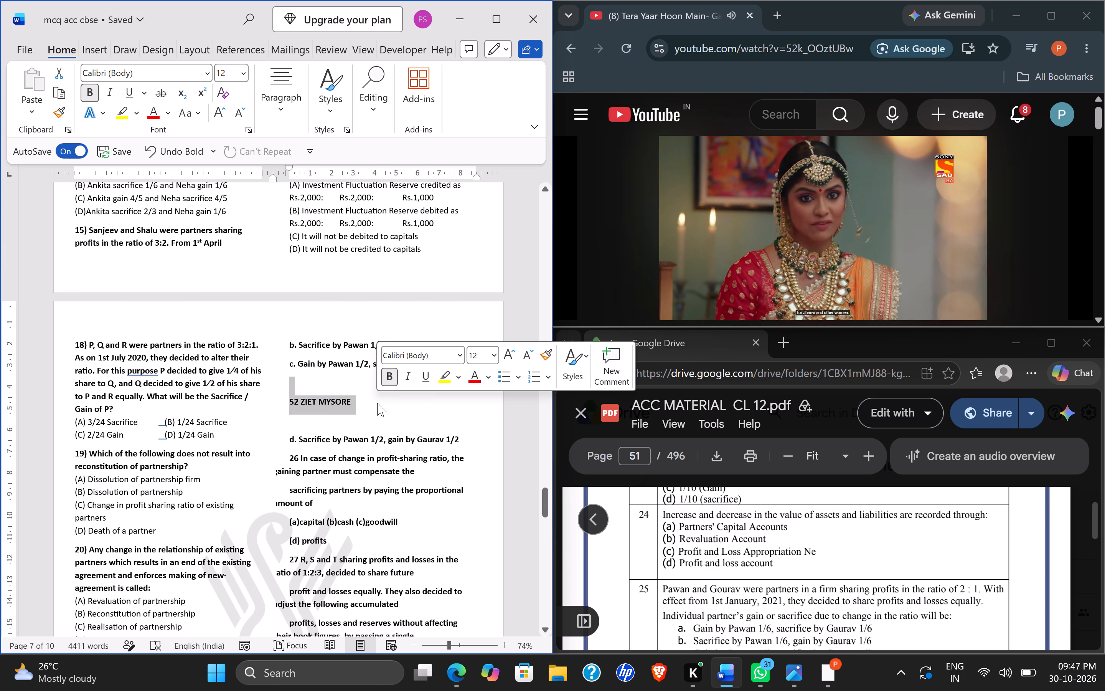
{"action": "key", "text": "Delete"}
{"action": "key", "text": "Delete"}
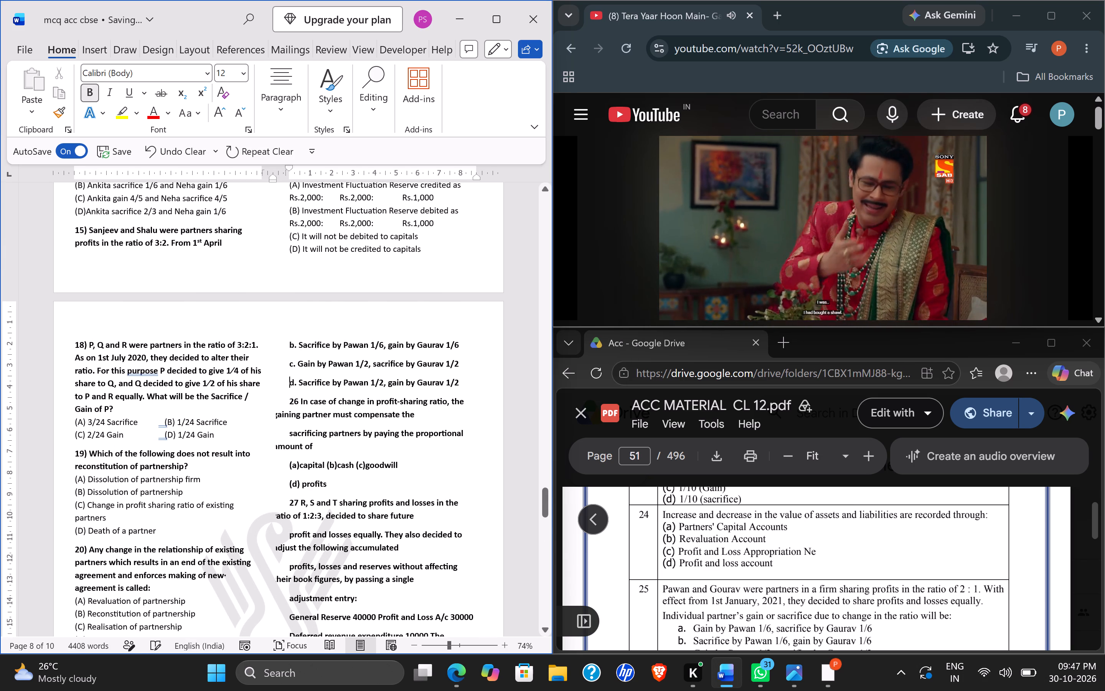
Merge option b into question 23's paragraph on its own line directly beneath option (A).
{"action": "left_click", "coordinate": [285, 346]}
{"action": "key", "text": "BackSpace"}
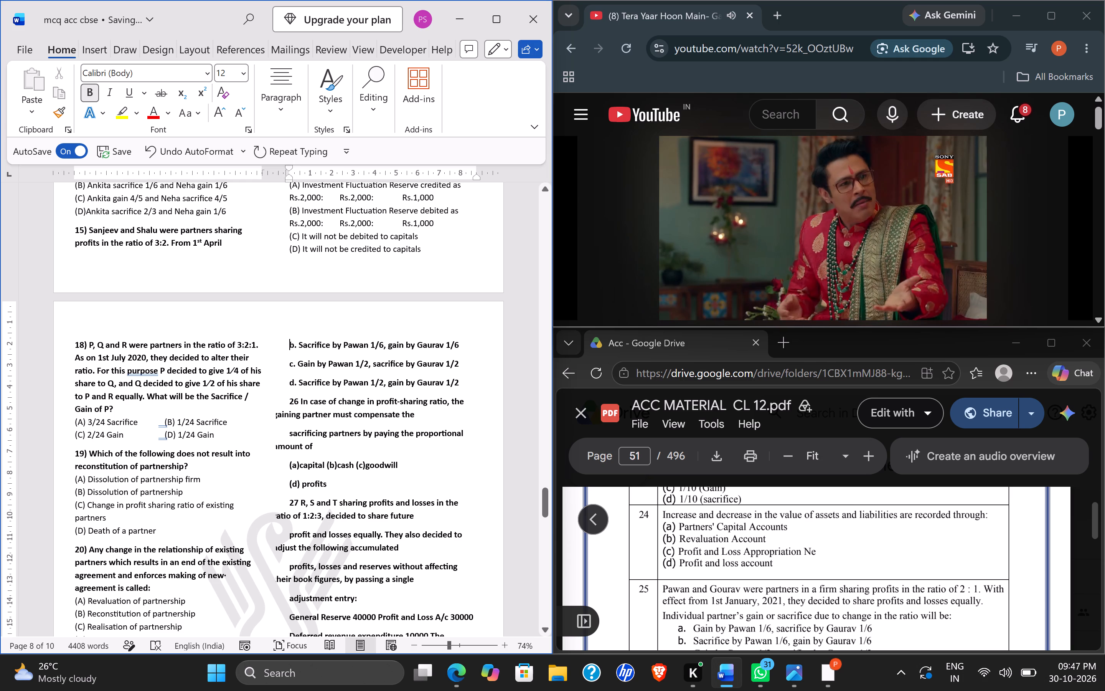
{"action": "key", "text": "BackSpace"}
{"action": "scroll", "coordinate": [285, 346], "scroll_direction": "down", "scroll_amount": 1}
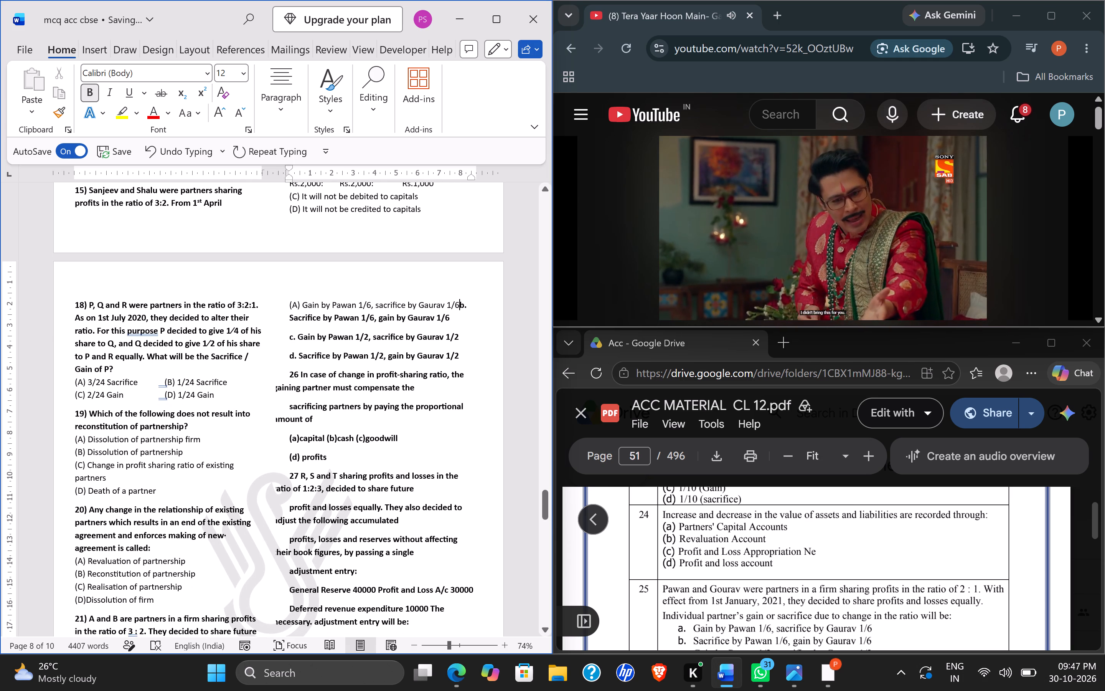
{"action": "key", "text": "shift+Return"}
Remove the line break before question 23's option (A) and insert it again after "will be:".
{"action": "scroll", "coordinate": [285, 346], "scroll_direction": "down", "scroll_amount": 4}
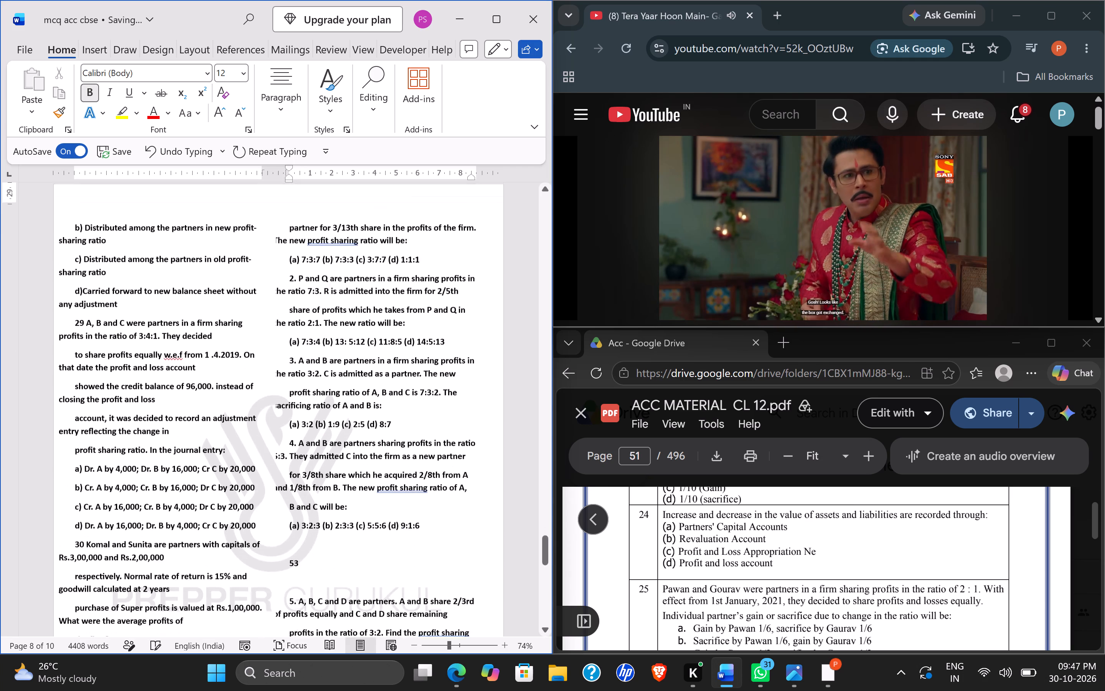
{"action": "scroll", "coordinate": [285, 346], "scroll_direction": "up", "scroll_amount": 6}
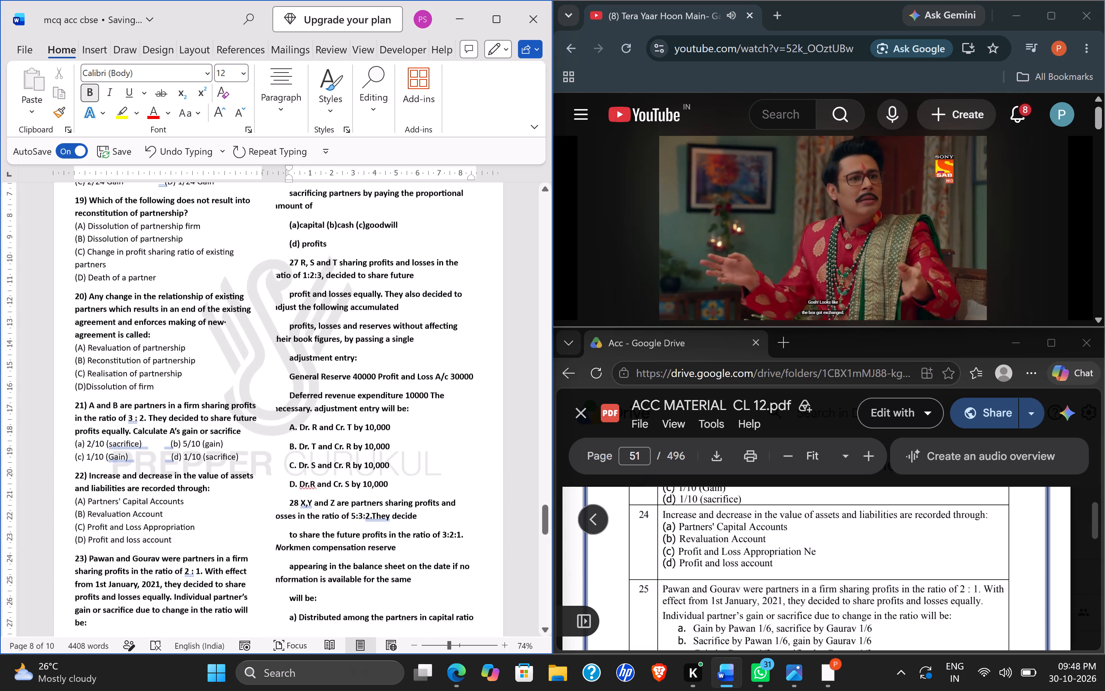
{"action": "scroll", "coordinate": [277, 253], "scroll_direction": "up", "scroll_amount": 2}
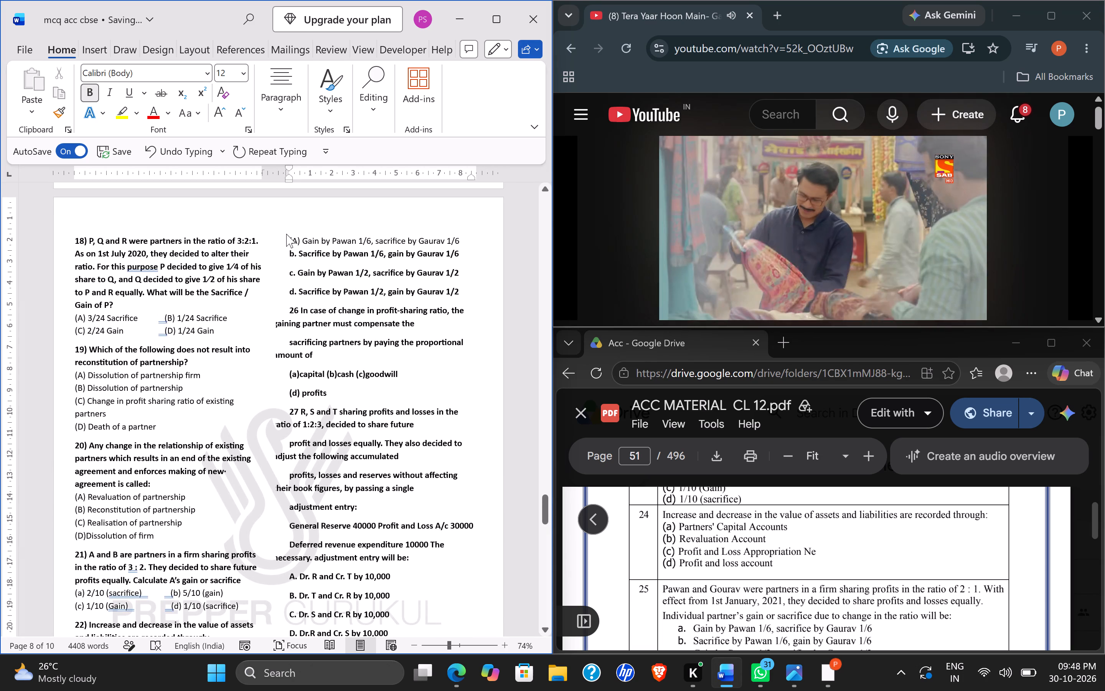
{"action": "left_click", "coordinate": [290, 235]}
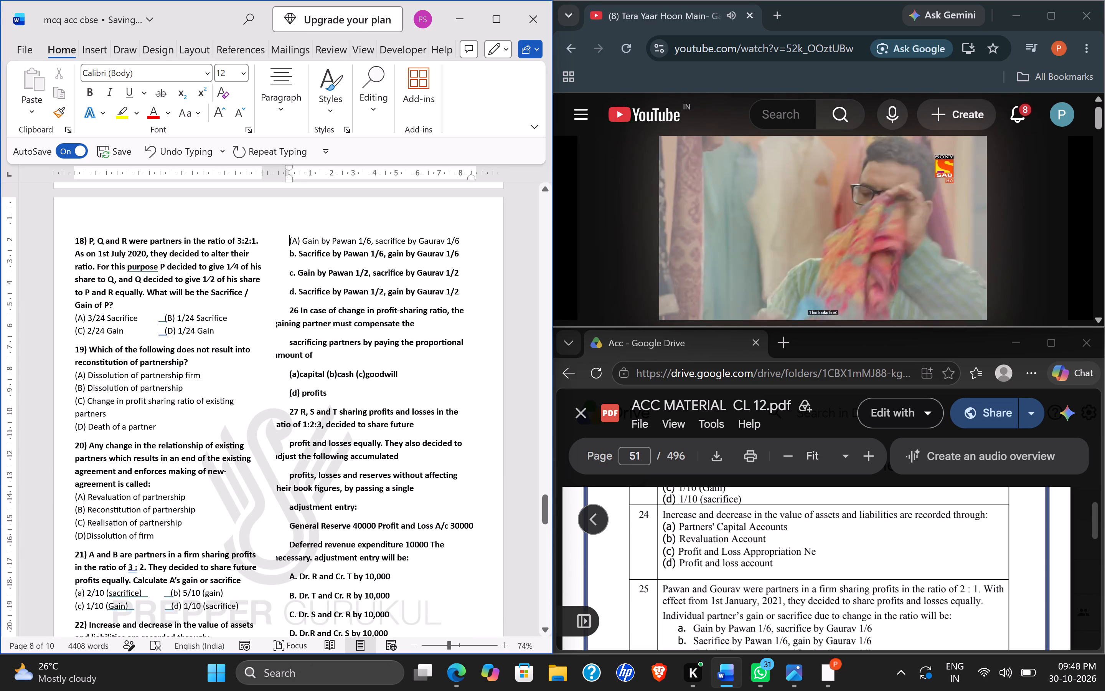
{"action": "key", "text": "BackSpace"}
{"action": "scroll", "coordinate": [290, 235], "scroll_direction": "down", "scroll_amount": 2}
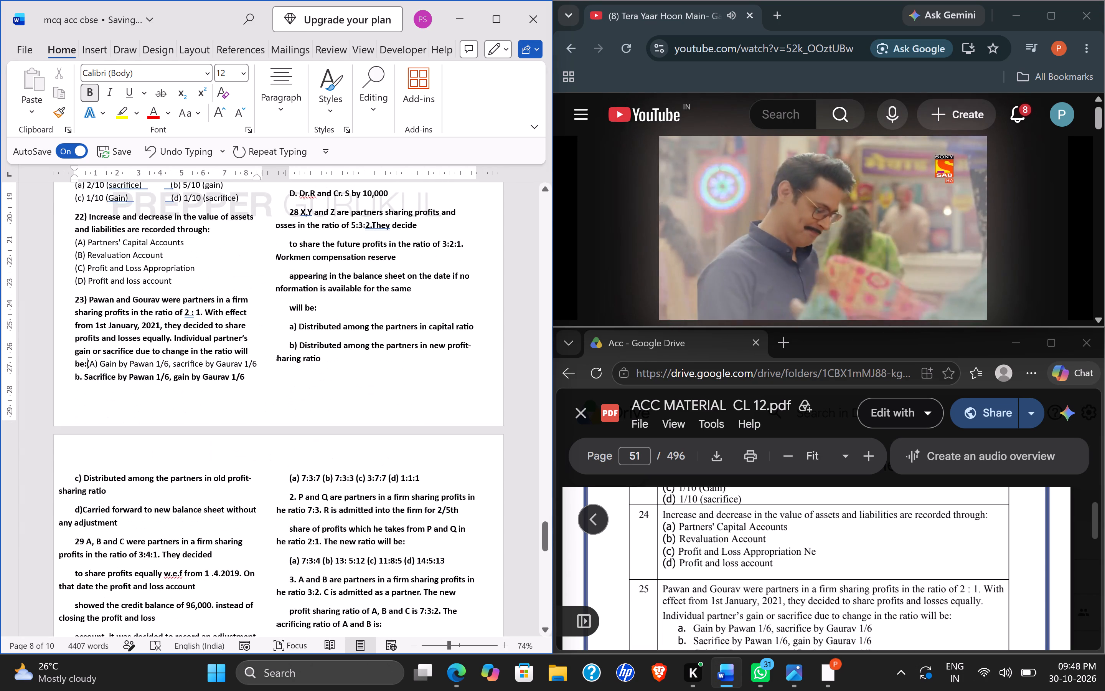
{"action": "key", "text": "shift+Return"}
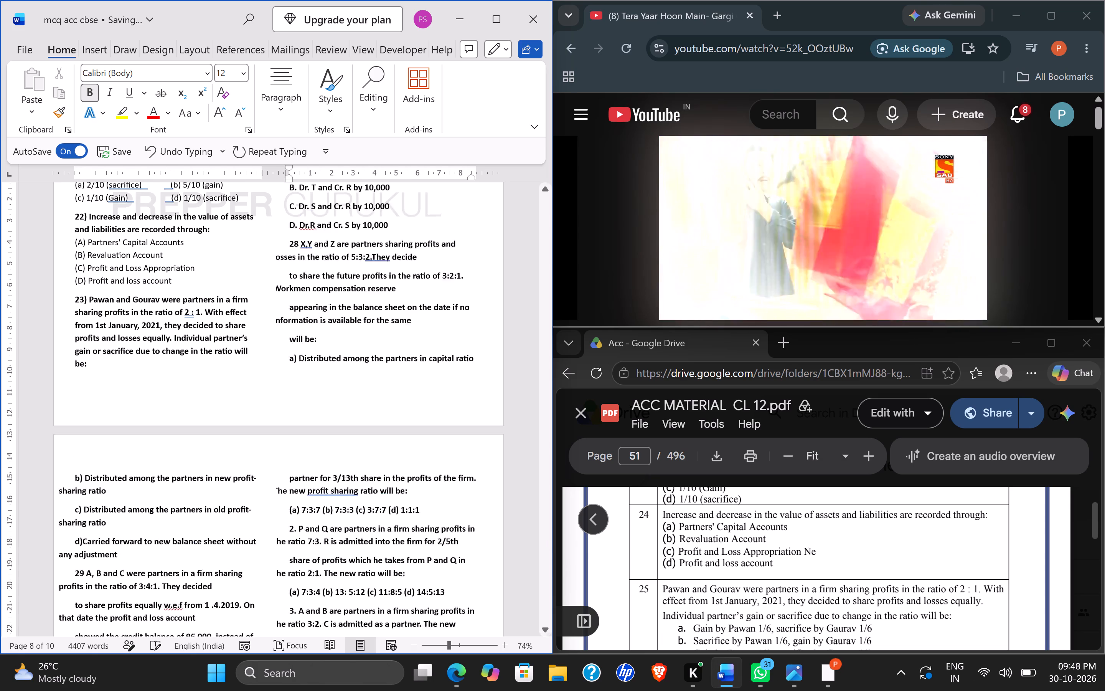
Examine how question 23's text and its options flow across the columns and pages.
{"action": "scroll", "coordinate": [158, 288], "scroll_direction": "up", "scroll_amount": 1}
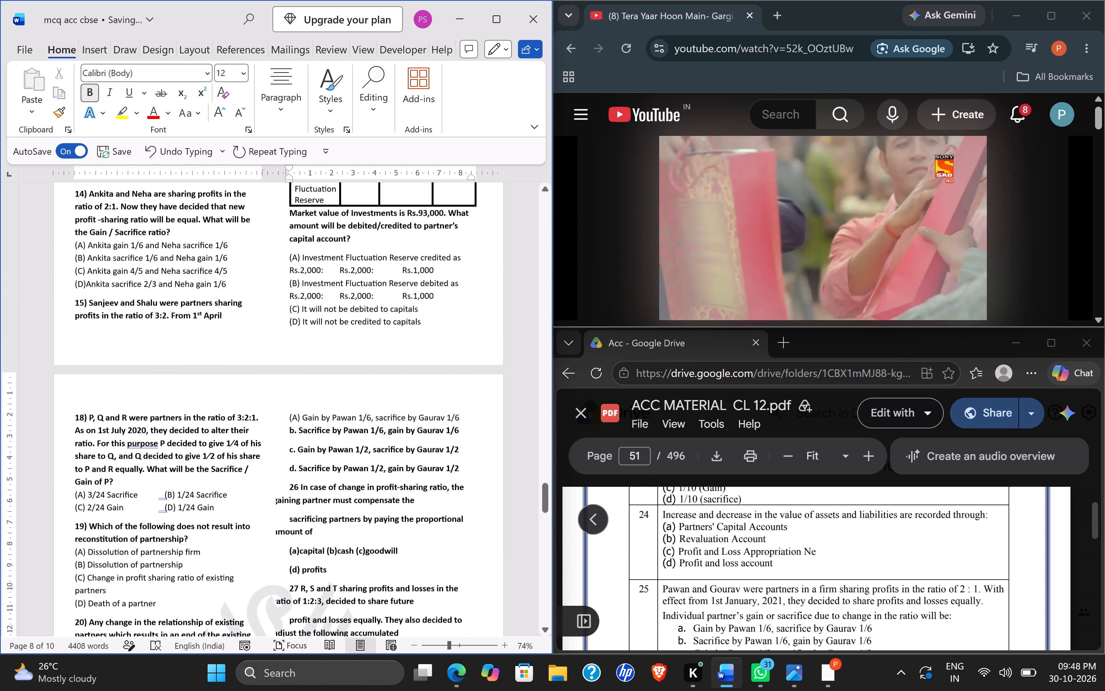
{"action": "scroll", "coordinate": [158, 288], "scroll_direction": "down", "scroll_amount": 4}
{"action": "scroll", "coordinate": [158, 288], "scroll_direction": "up", "scroll_amount": 2}
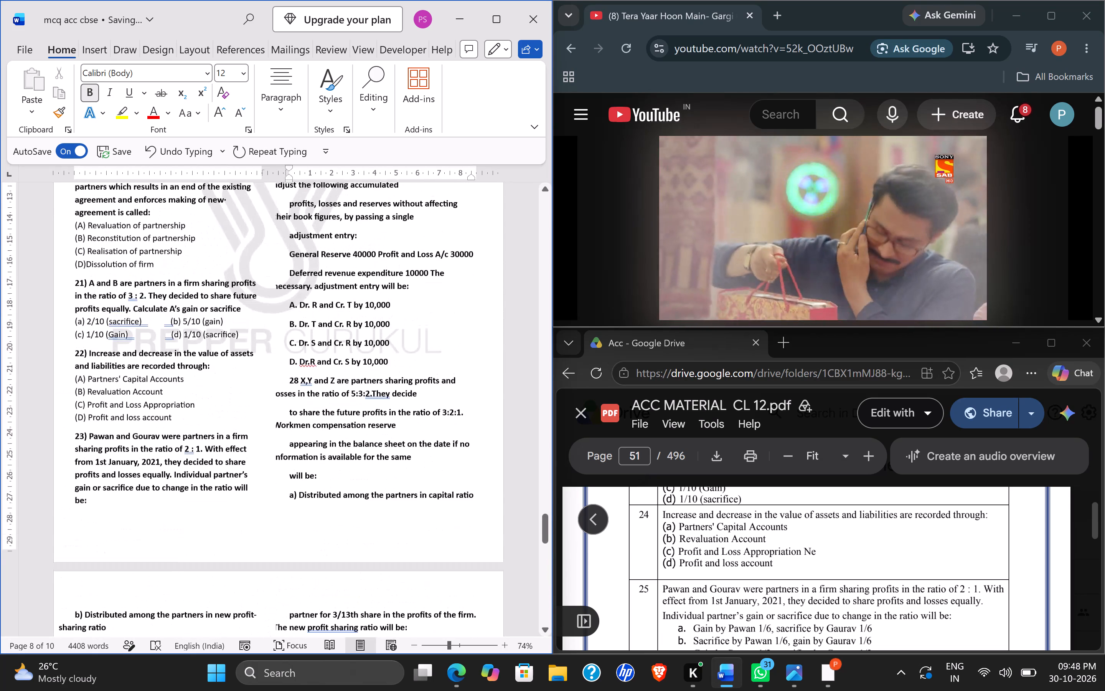
{"action": "scroll", "coordinate": [158, 288], "scroll_direction": "up", "scroll_amount": 5}
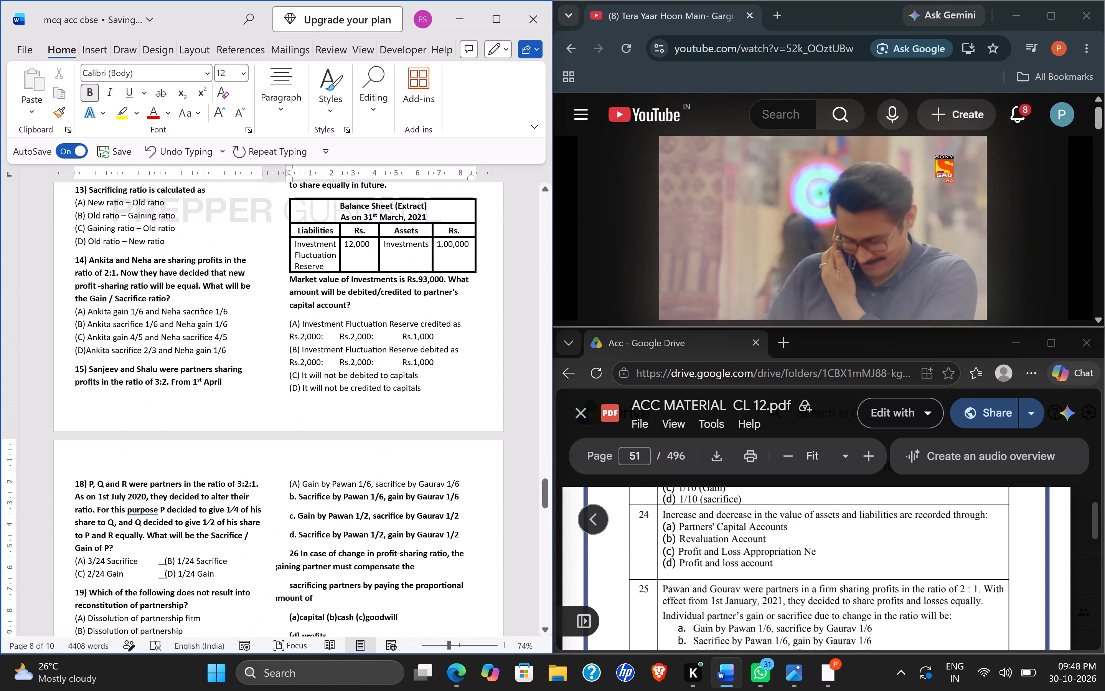
{"action": "scroll", "coordinate": [158, 288], "scroll_direction": "down", "scroll_amount": 4}
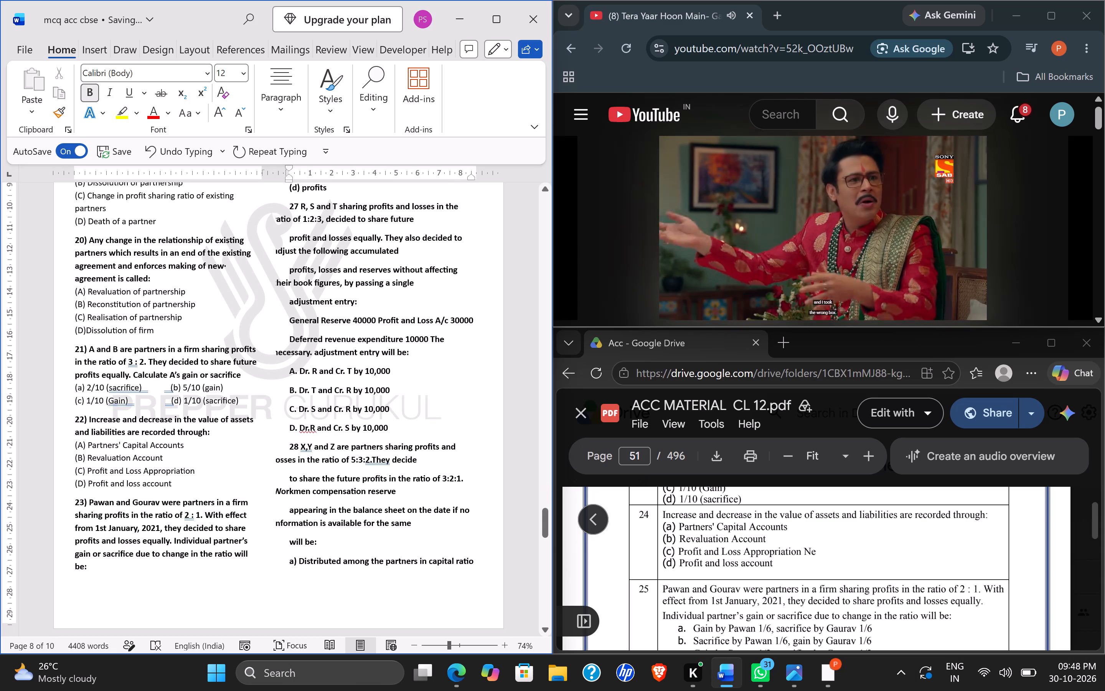
Relabel question 23's option b, "Sacrifice by Pawan 1/6, gain by Gaurav 1/6", as "(B)".
{"action": "scroll", "coordinate": [158, 288], "scroll_direction": "up", "scroll_amount": 3}
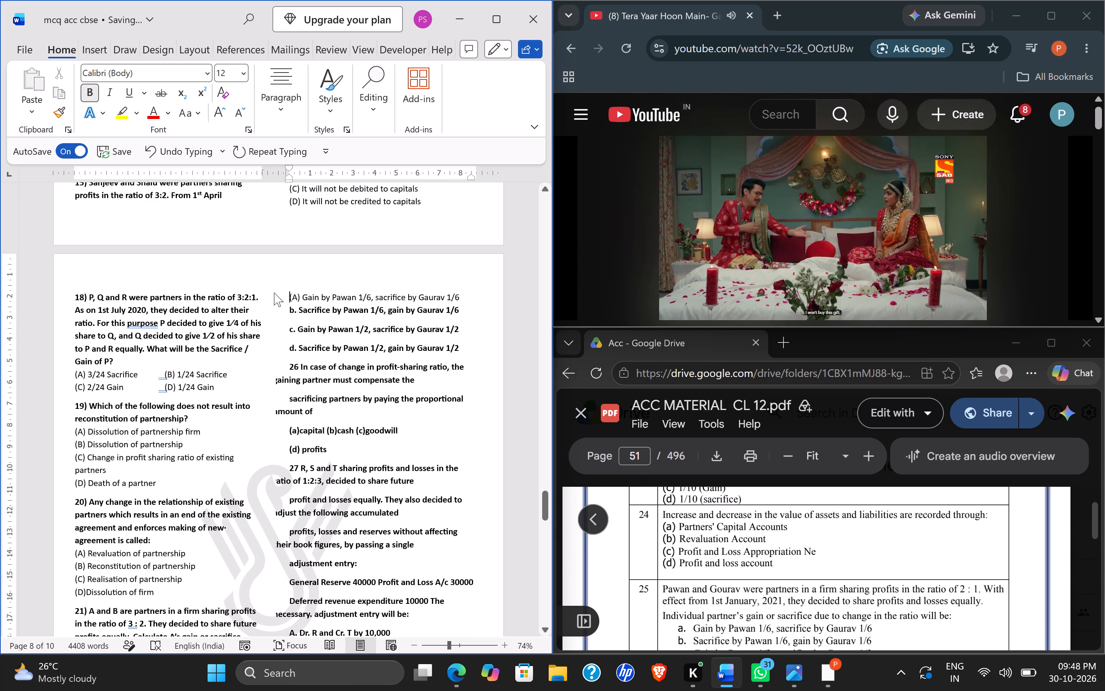
{"action": "left_click", "coordinate": [294, 310]}
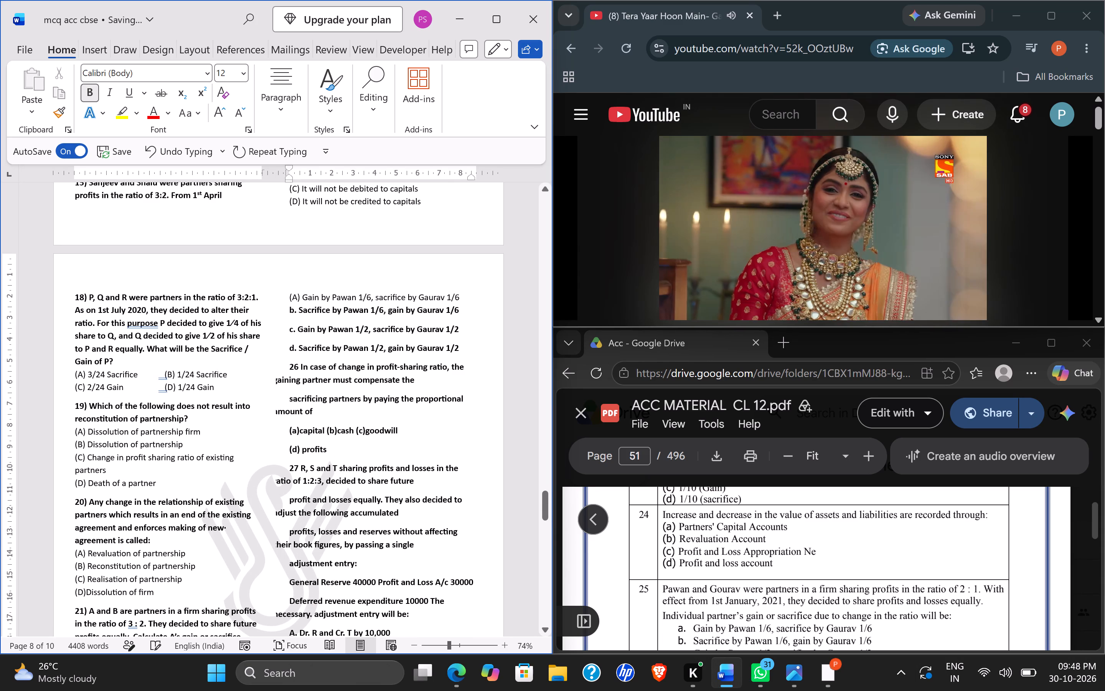
{"action": "left_click", "coordinate": [295, 310]}
{"action": "key", "text": "Right"}
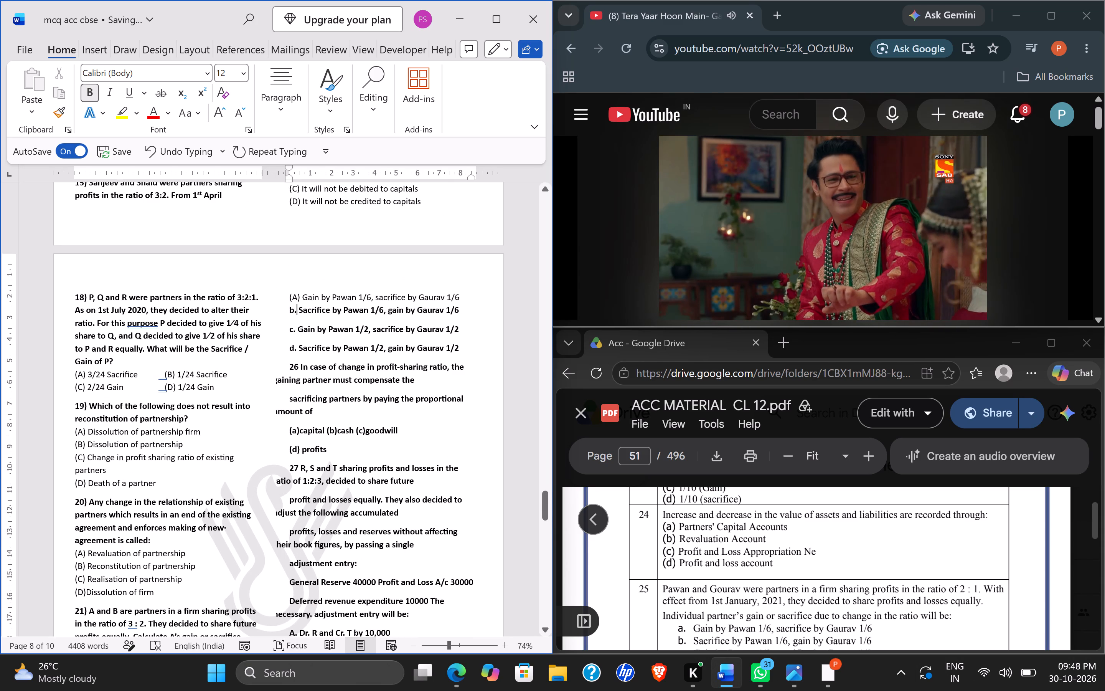
{"action": "key", "text": "BackSpace"}
{"action": "key", "text": "BackSpace"}
{"action": "key", "text": "shift+parenleft"}
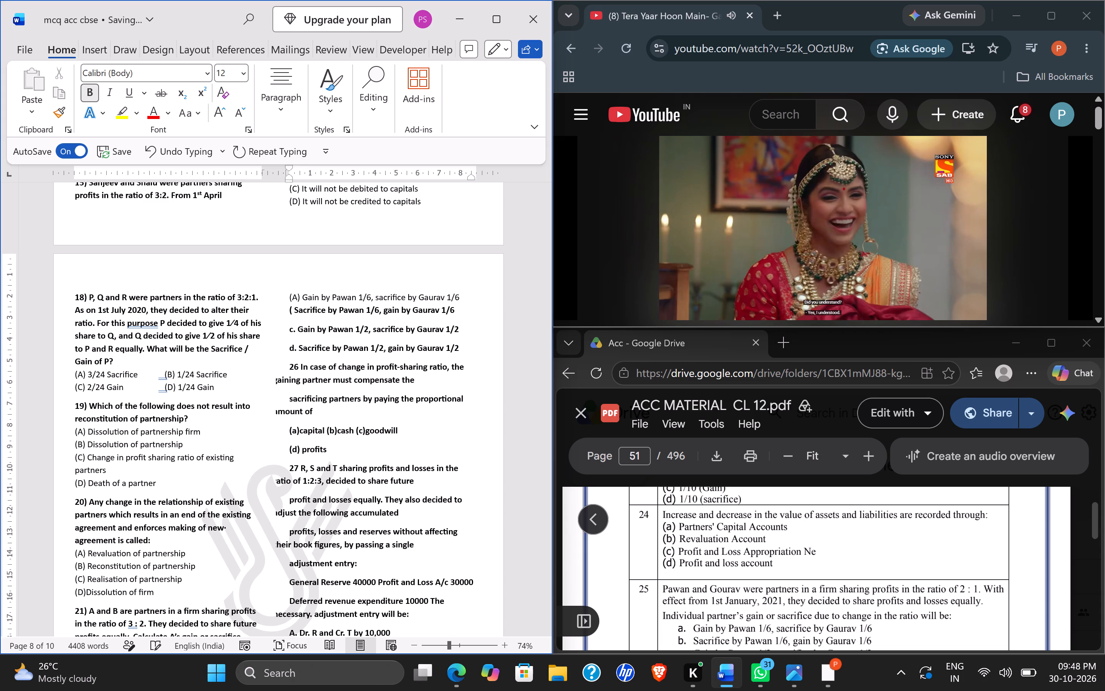
{"action": "type", "text": "B)"}
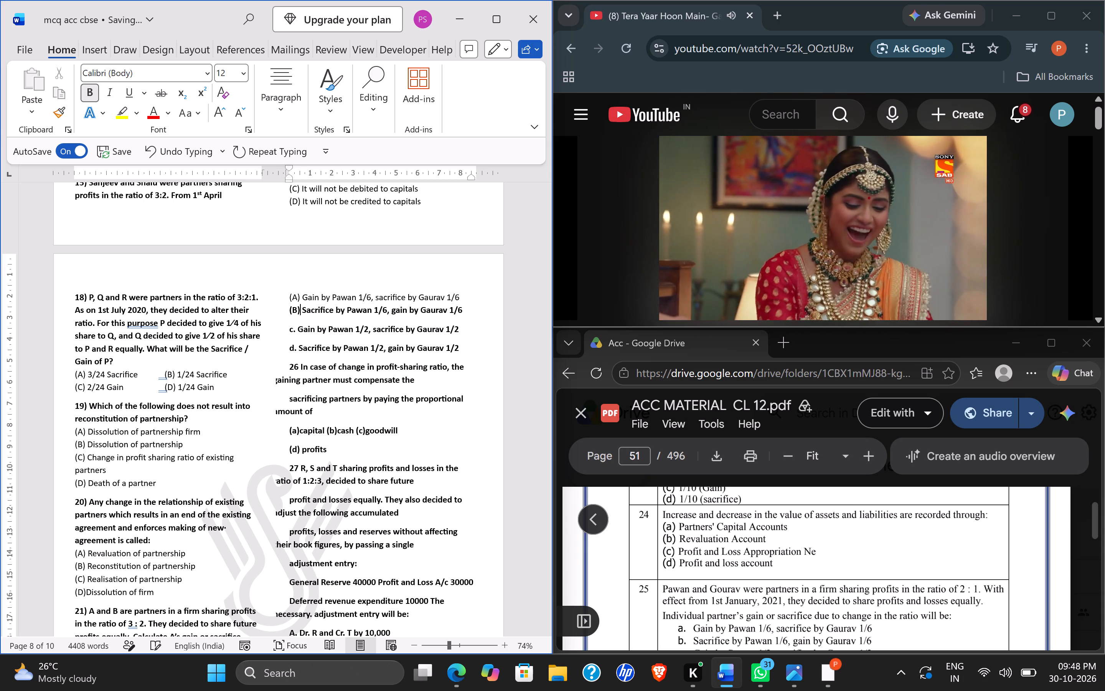
Relabel question 23's option c, "Gain by Pawan 1/2, sacrifice by Gaurav 1/2", as "(C)", keeping the letter in brackets instead of the © symbol.
{"action": "left_click", "coordinate": [297, 332]}
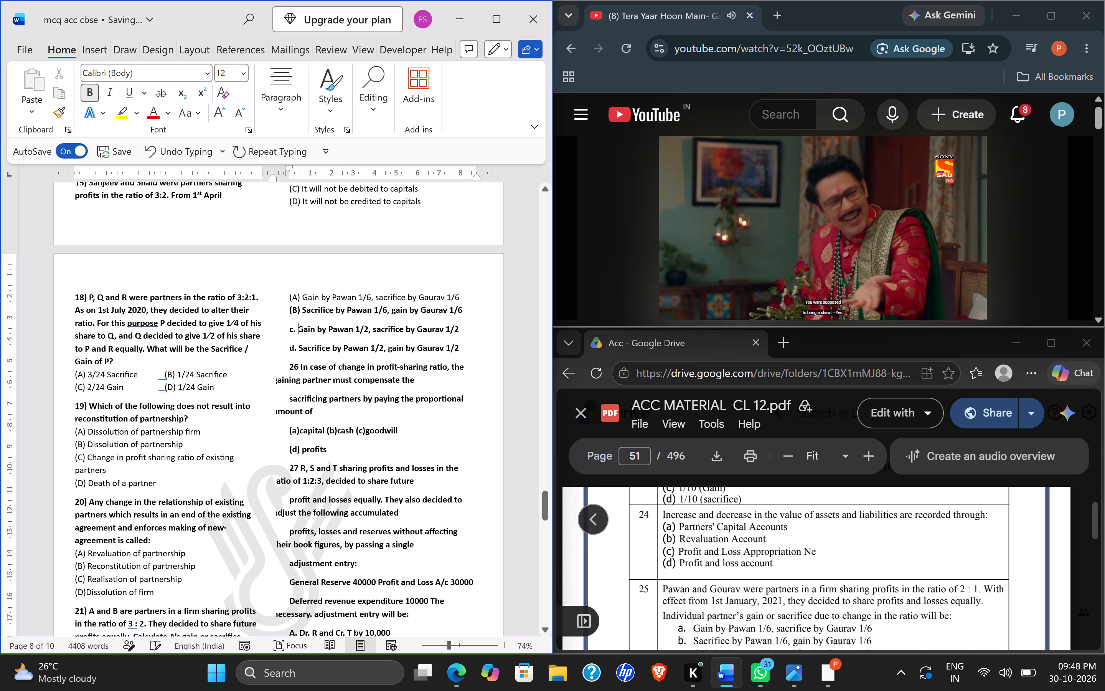
{"action": "key", "text": "BackSpace"}
{"action": "key", "text": "BackSpace"}
{"action": "key", "text": "BackSpace"}
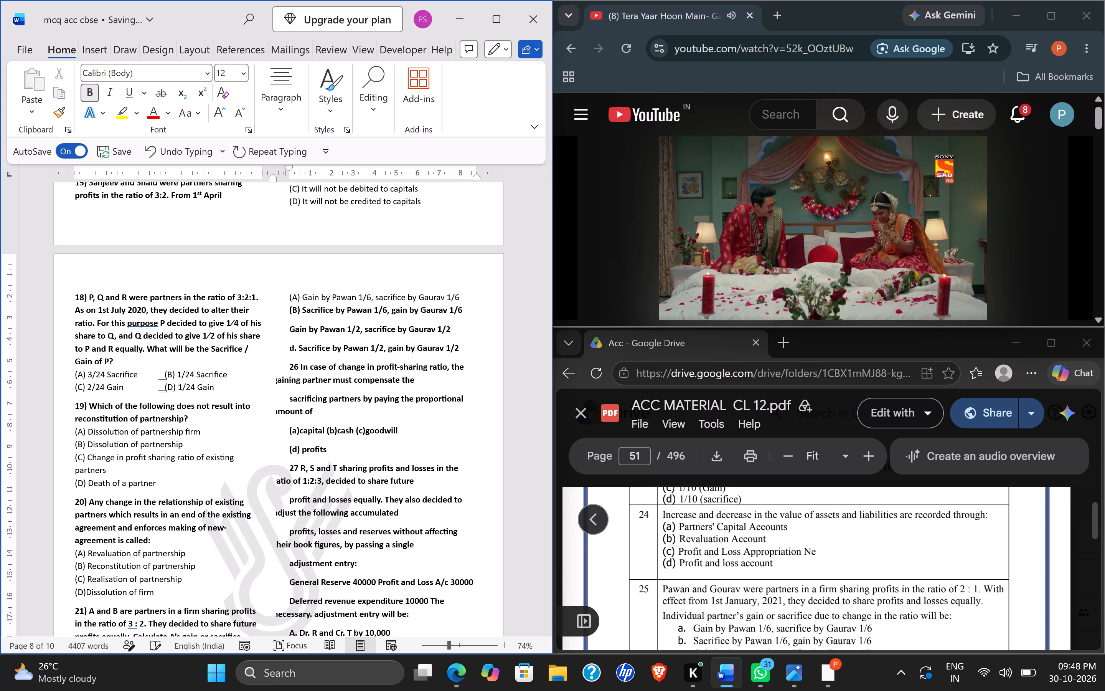
{"action": "key", "text": "shift+parenleft"}
{"action": "key", "text": "c"}
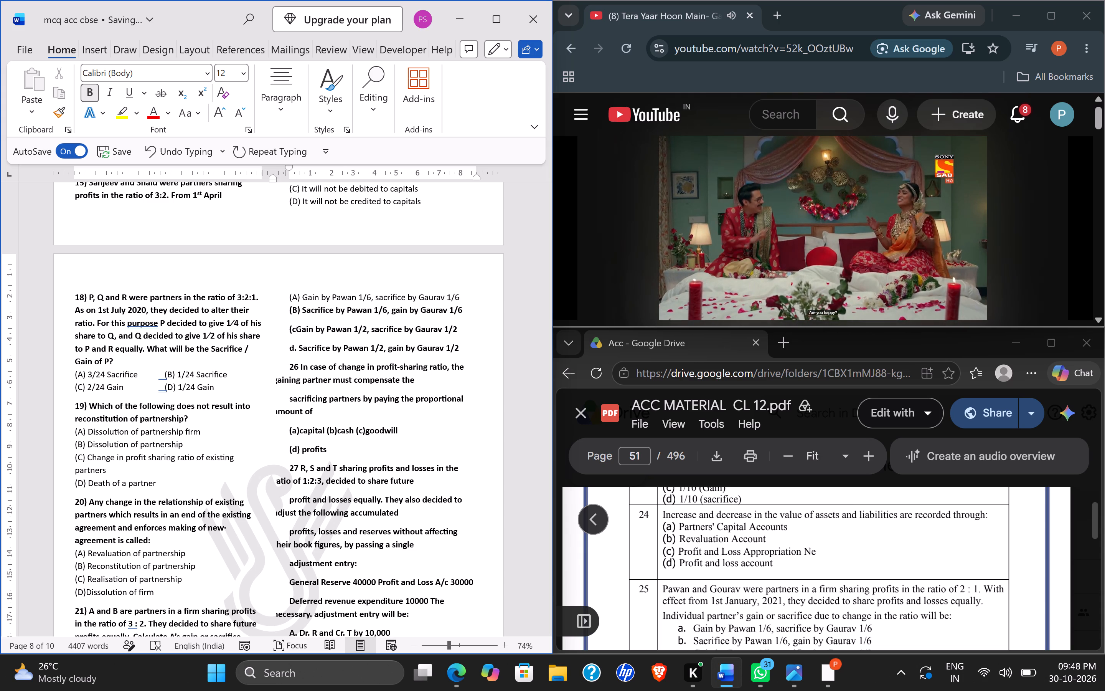
{"action": "key", "text": "BackSpace"}
{"action": "type", "text": "C)"}
{"action": "key", "text": "space"}
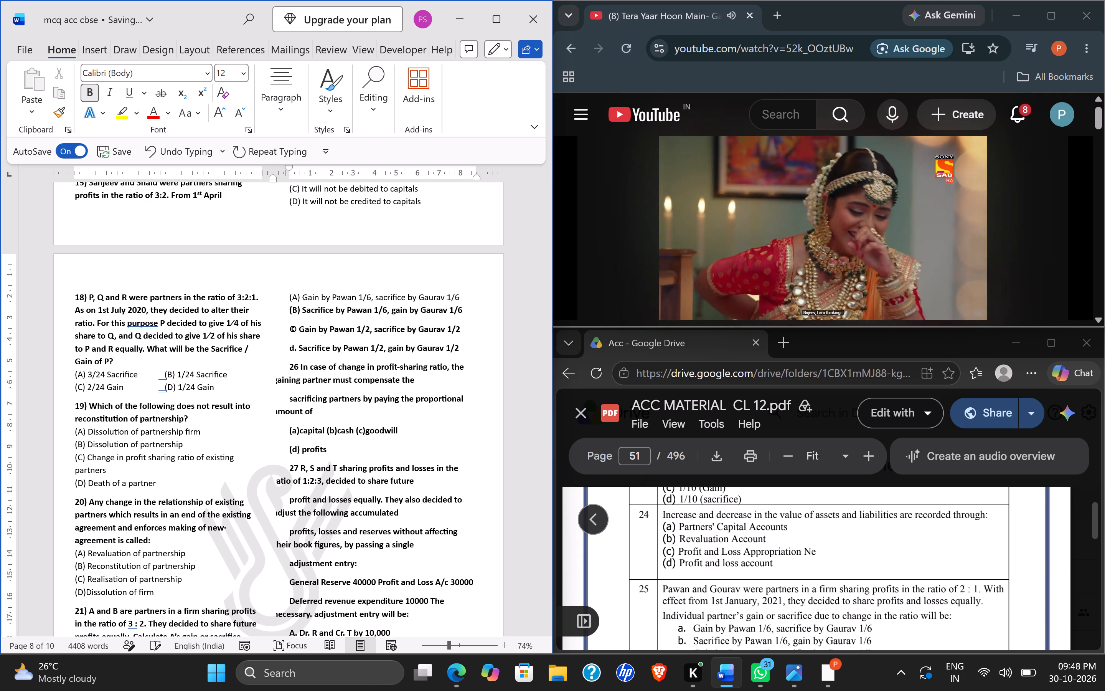
{"action": "key", "text": "BackSpace"}
{"action": "key", "text": "BackSpace"}
{"action": "key", "text": "shift+parenleft"}
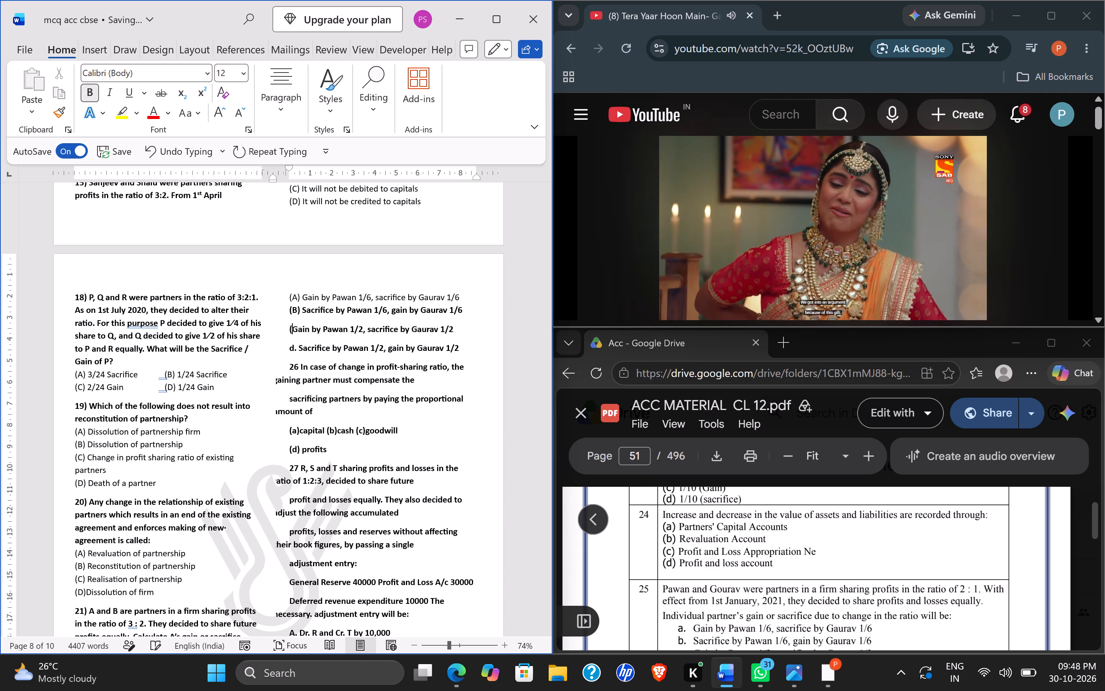
{"action": "key", "text": "shift+c"}
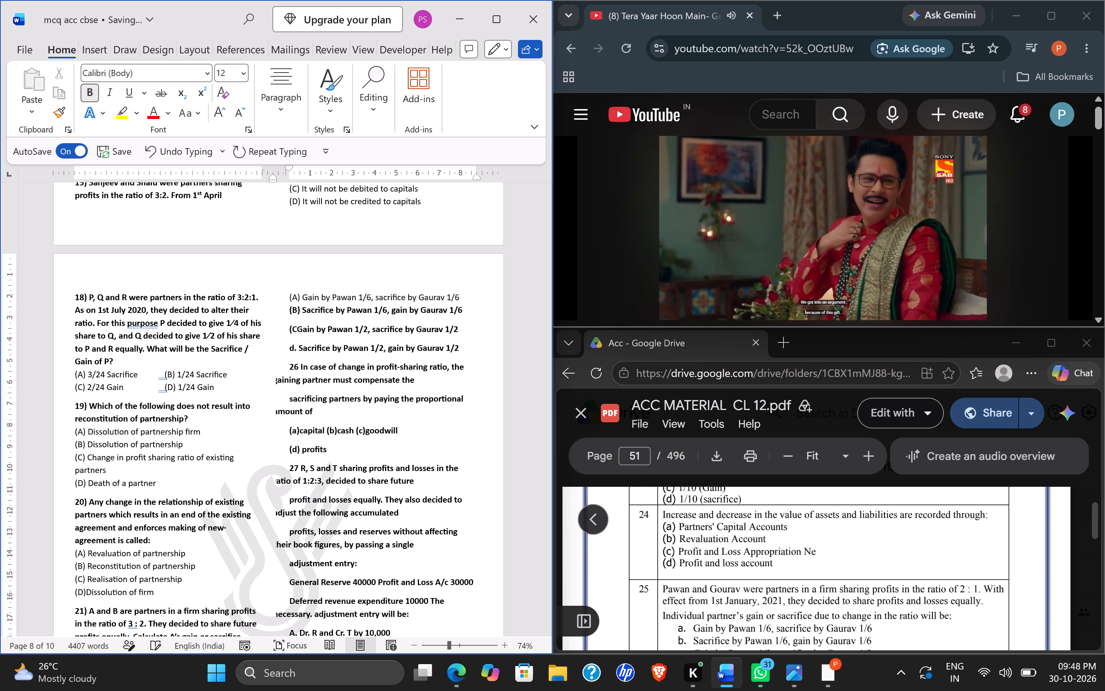
{"action": "key", "text": "shift+parenright"}
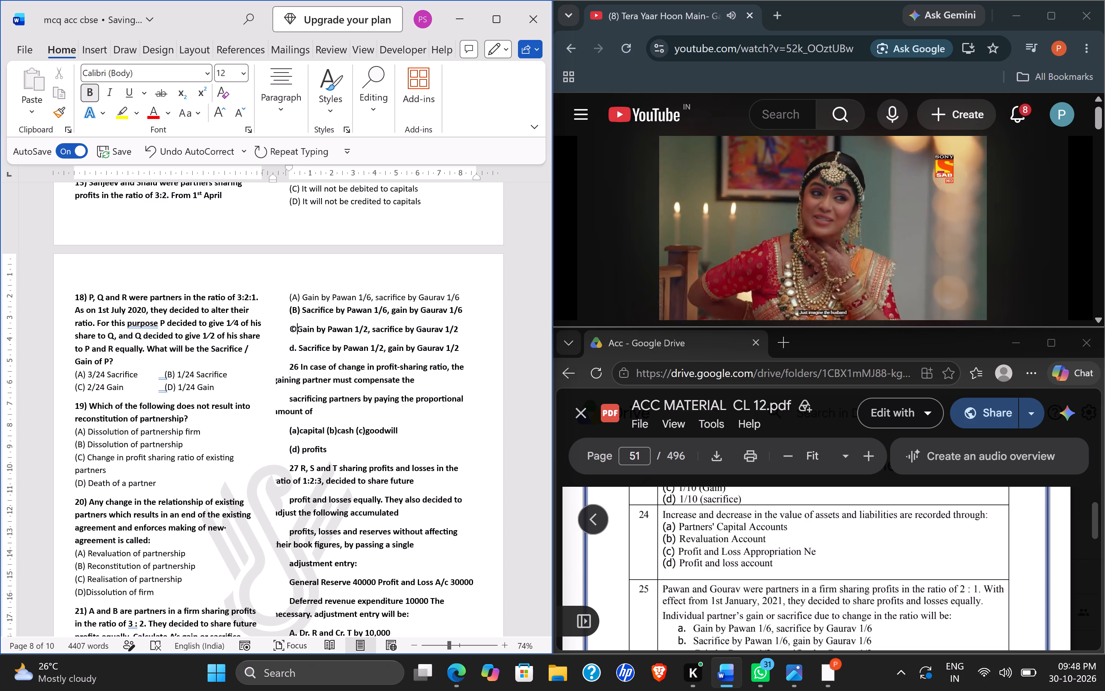
{"action": "key", "text": "BackSpace"}
{"action": "key", "text": "space"}
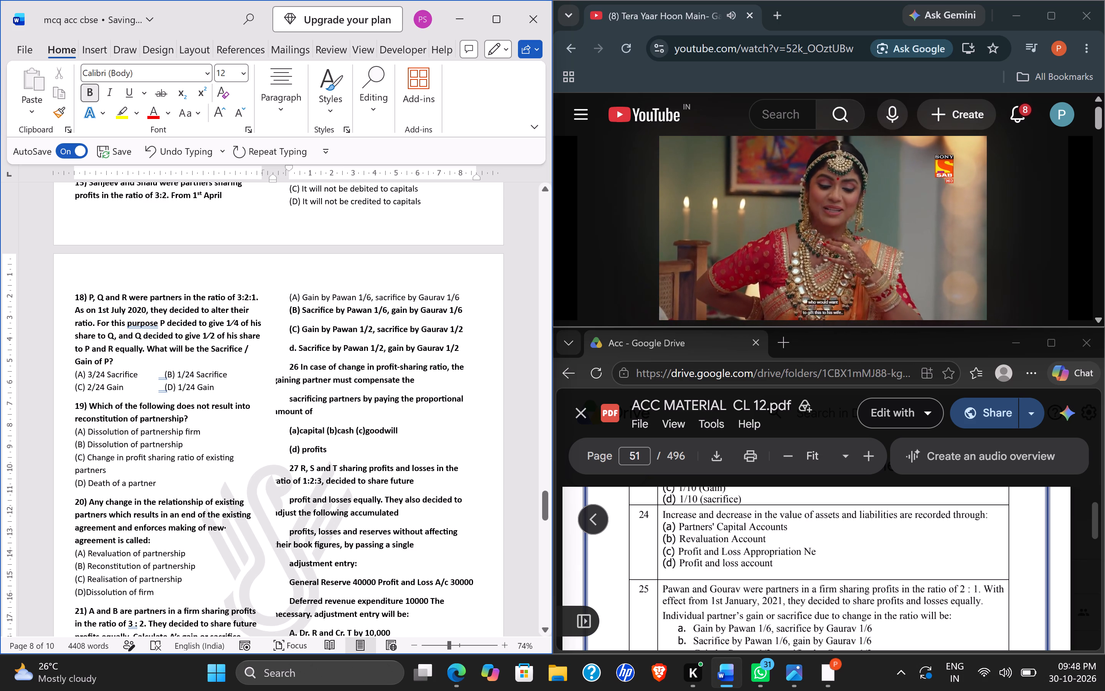
Relabel question 23's option d, "Sacrifice by Pawan 1/2, gain by Gaurav 1/2", as "(D)".
{"action": "left_click", "coordinate": [295, 349]}
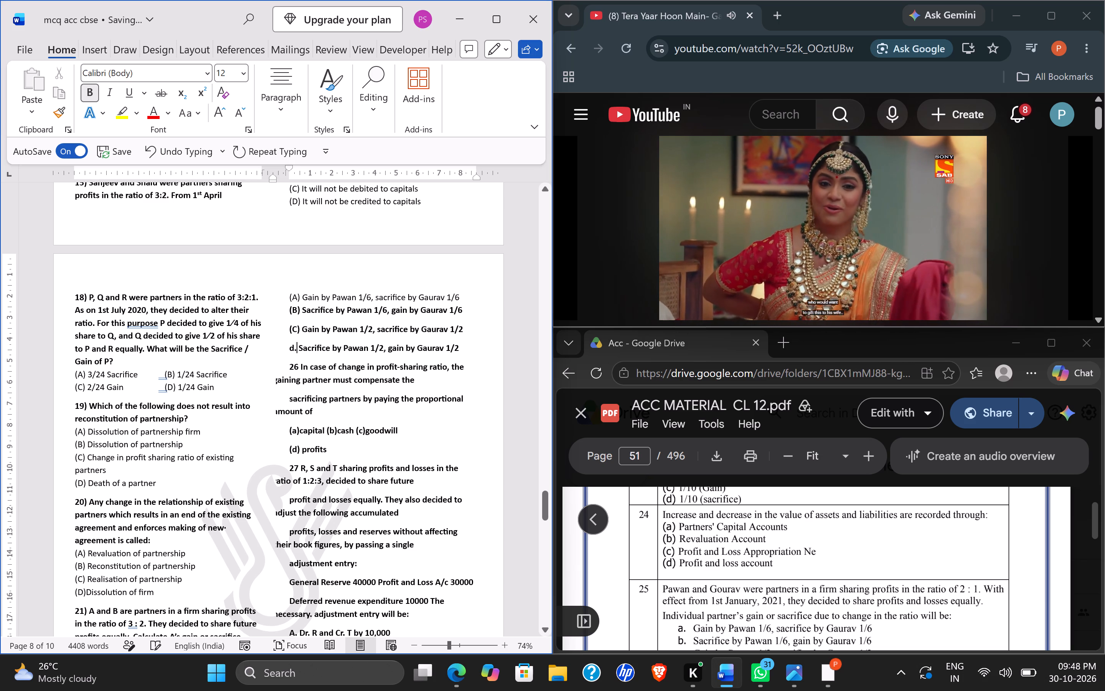
{"action": "key", "text": "BackSpace"}
{"action": "key", "text": "BackSpace"}
{"action": "key", "text": "shift+parenleft"}
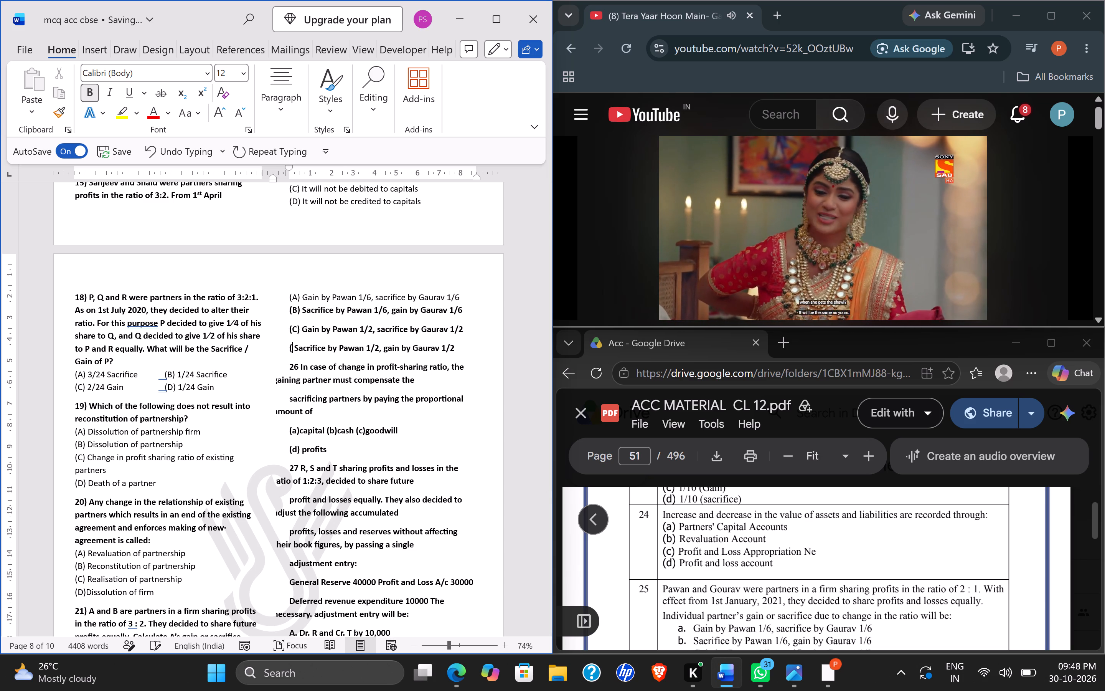
{"action": "key", "text": "shift+d"}
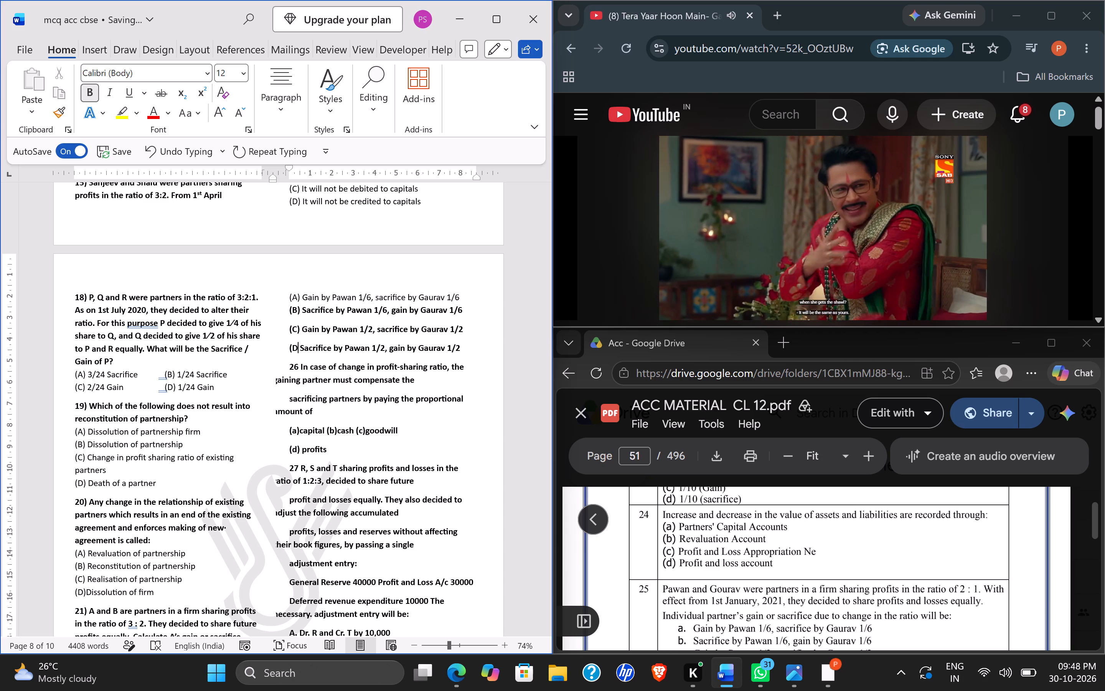
{"action": "type", "text": ")"}
{"action": "key", "text": "space"}
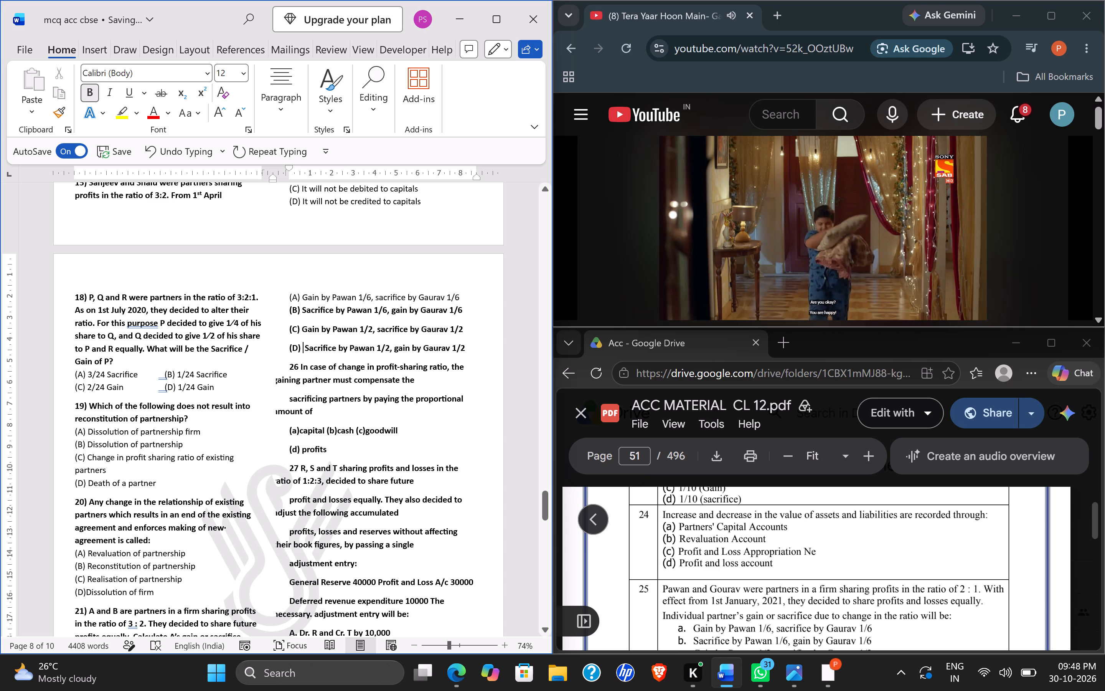
Merge question 23's options (C) and (D) into option (B)'s paragraph, each on its own line directly beneath the previous option.
{"action": "left_click", "coordinate": [283, 330]}
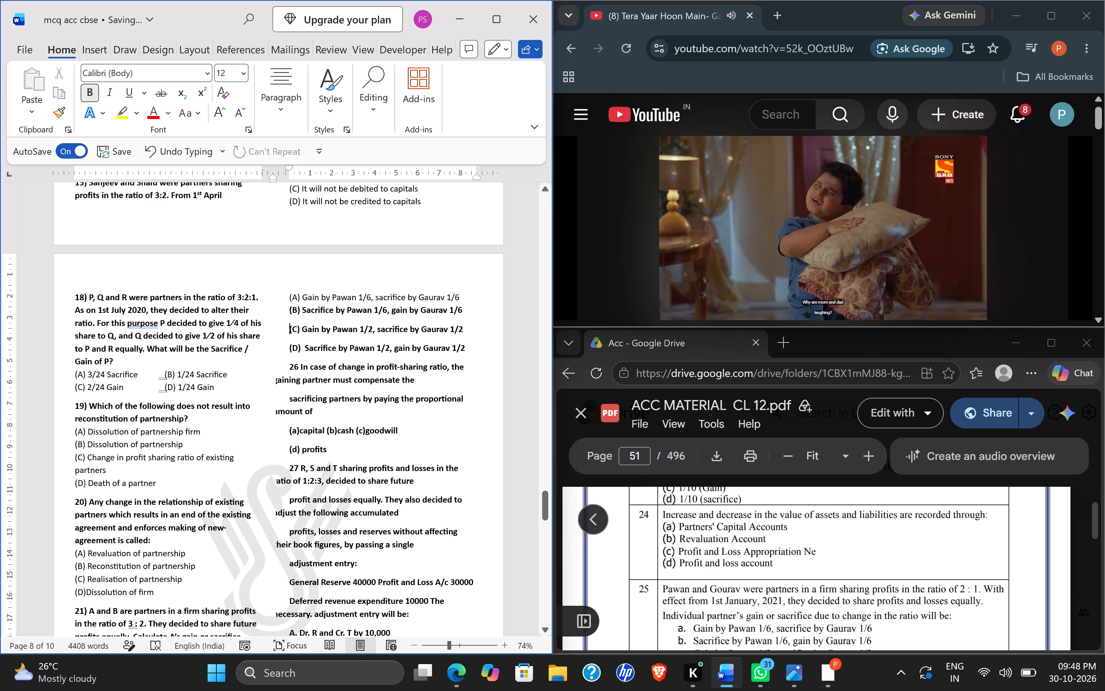
{"action": "key", "text": "BackSpace"}
{"action": "key", "text": "BackSpace"}
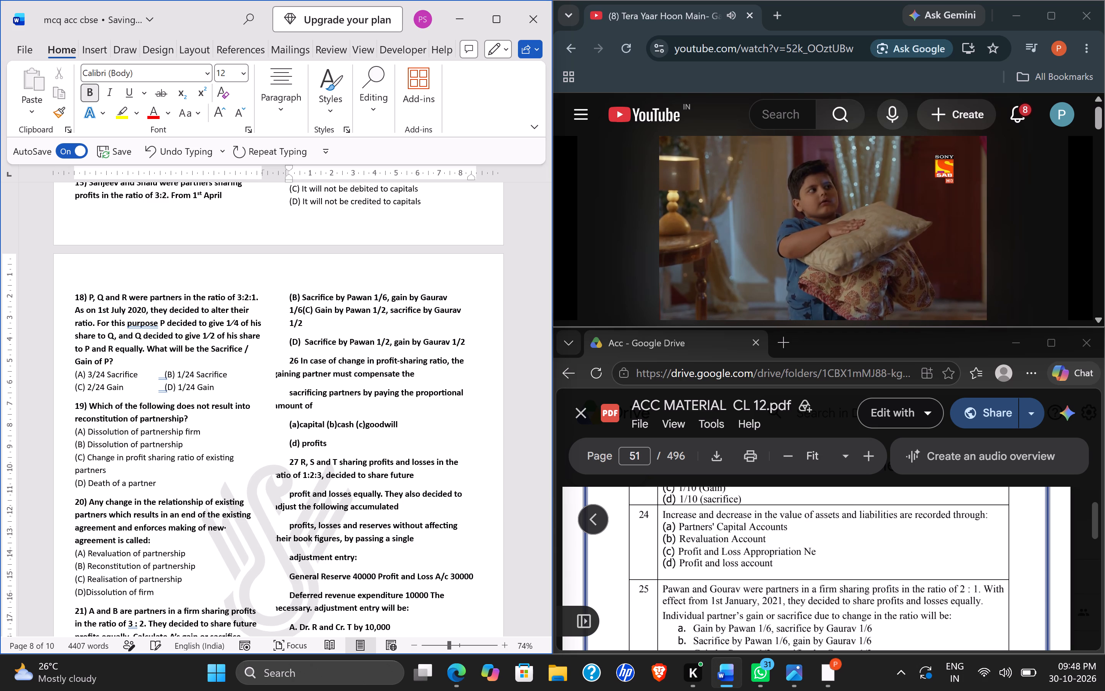
{"action": "key", "text": "shift+Return"}
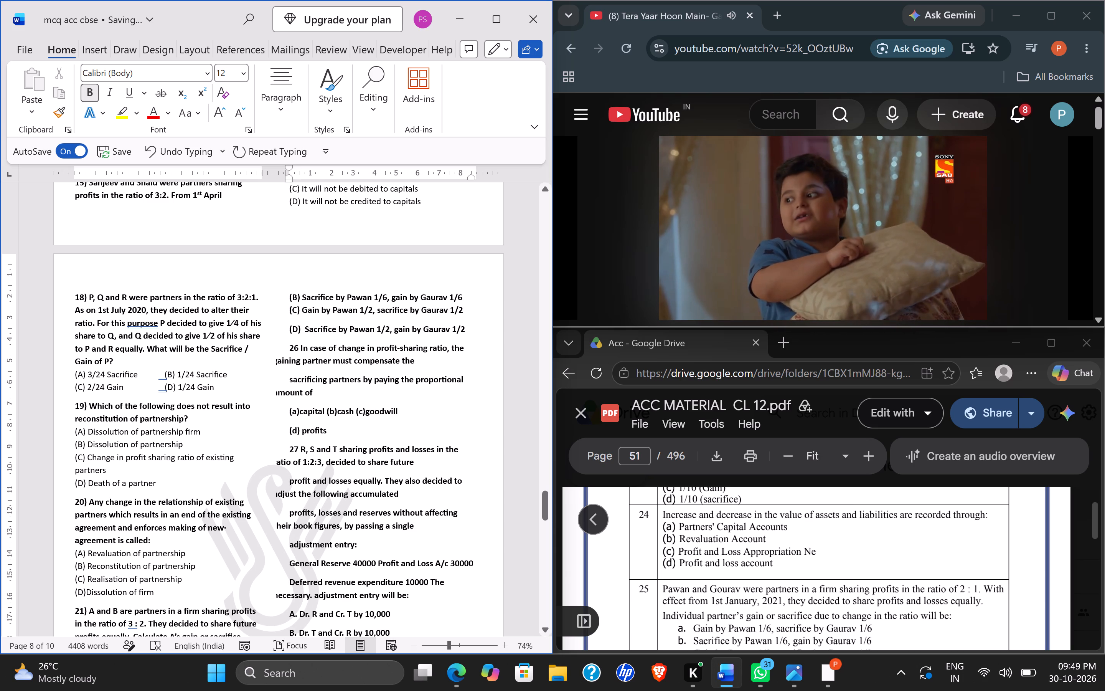
{"action": "left_click", "coordinate": [286, 331]}
{"action": "key", "text": "BackSpace"}
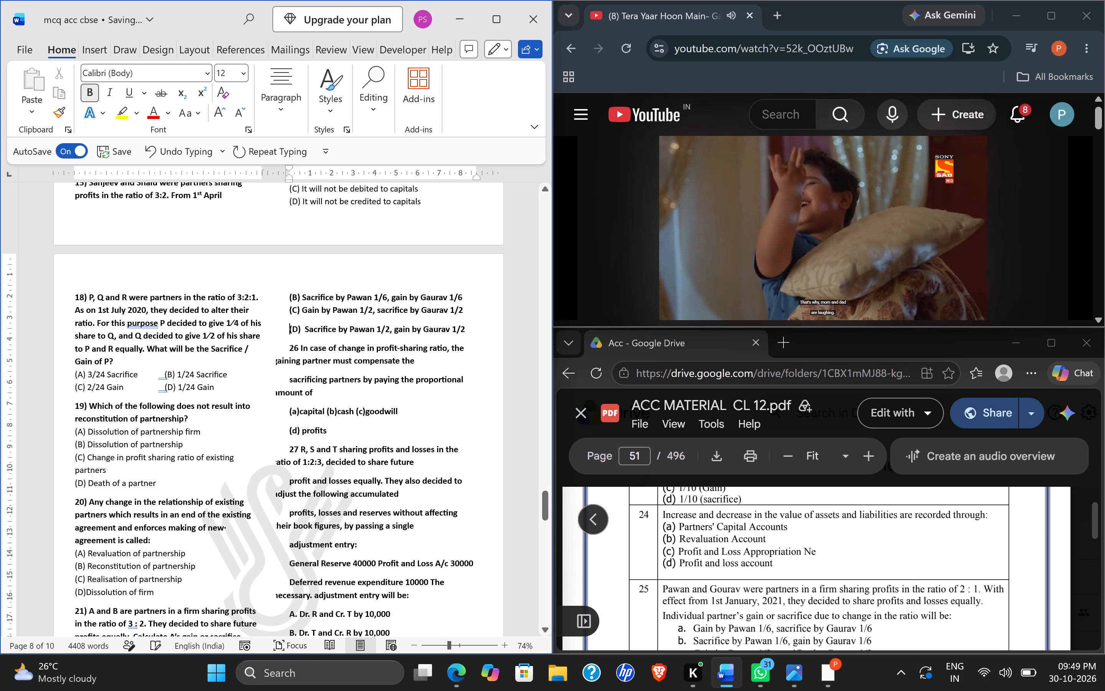
{"action": "key", "text": "BackSpace"}
{"action": "key", "text": "shift+Return"}
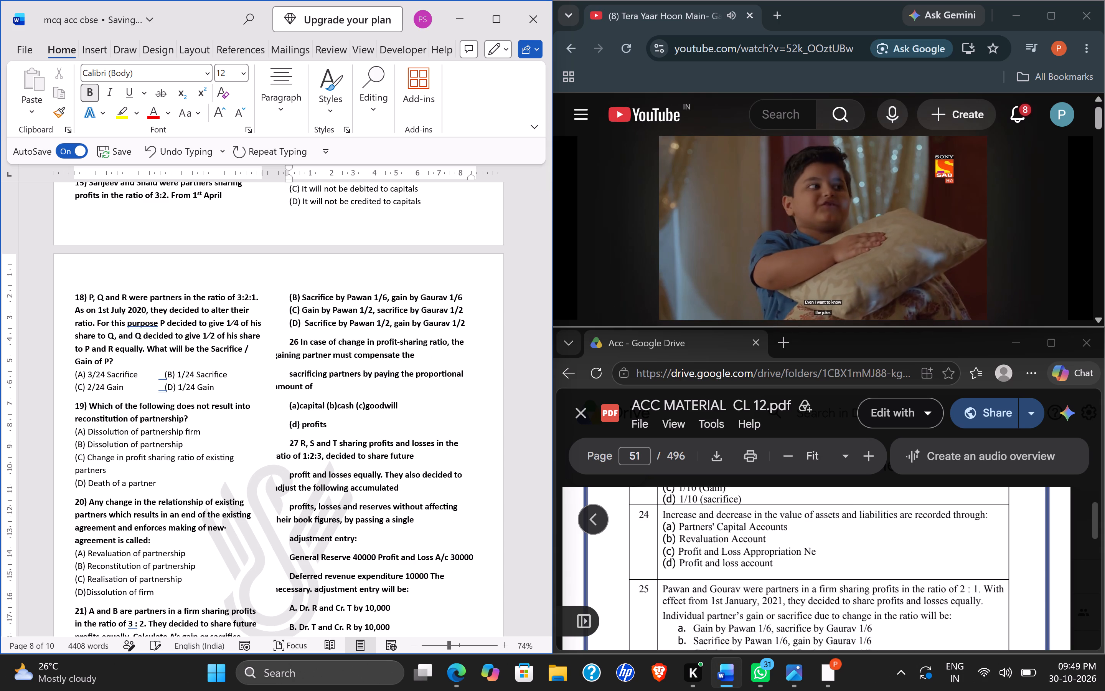
Remove the bold formatting from question 23's options (B), (C) and (D).
{"action": "scroll", "coordinate": [290, 343], "scroll_direction": "down", "scroll_amount": 1}
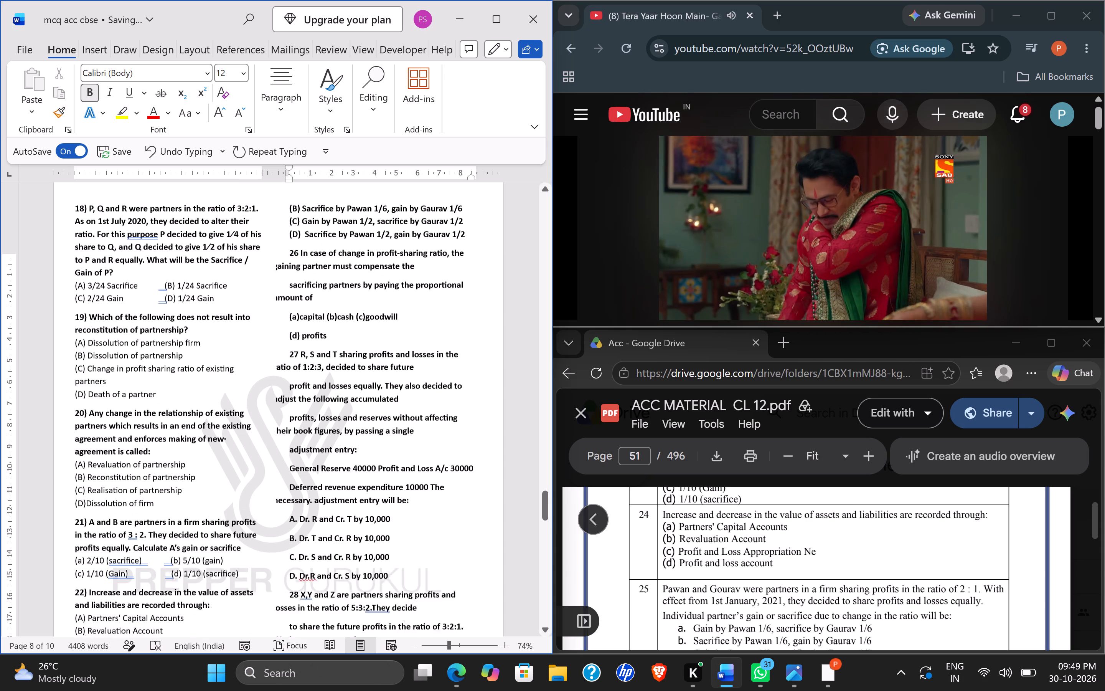
{"action": "scroll", "coordinate": [290, 343], "scroll_direction": "down", "scroll_amount": 1}
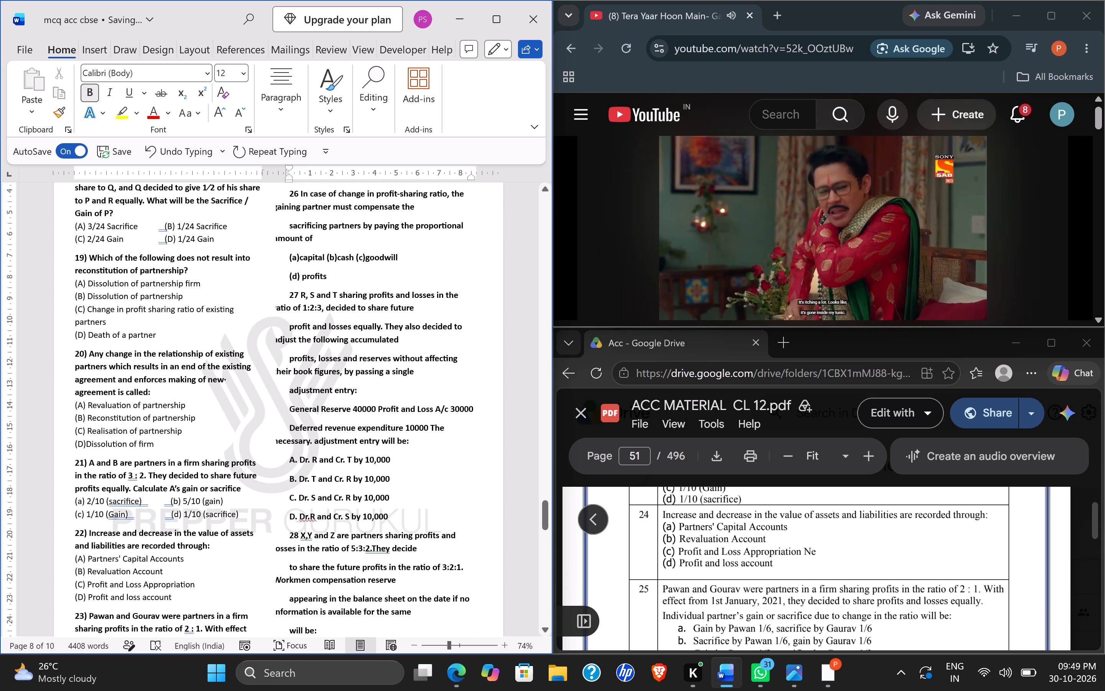
{"action": "scroll", "coordinate": [235, 419], "scroll_direction": "down", "scroll_amount": 3}
{"action": "scroll", "coordinate": [235, 419], "scroll_direction": "up", "scroll_amount": 3}
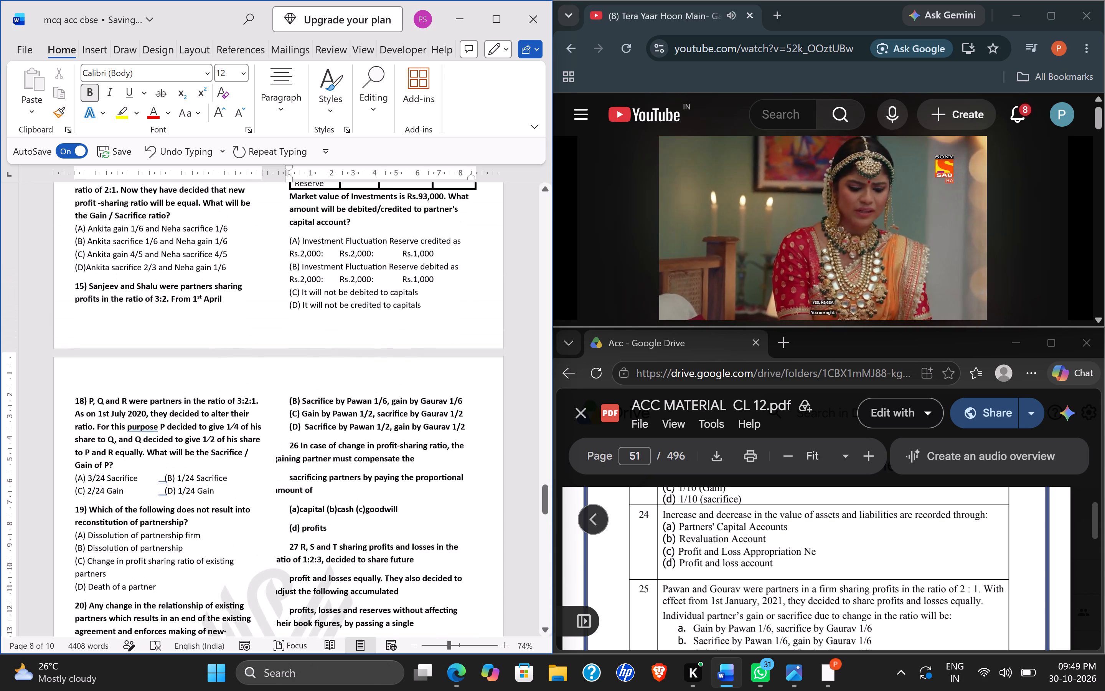
{"action": "scroll", "coordinate": [293, 448], "scroll_direction": "down", "scroll_amount": 5}
{"action": "scroll", "coordinate": [293, 448], "scroll_direction": "up", "scroll_amount": 1}
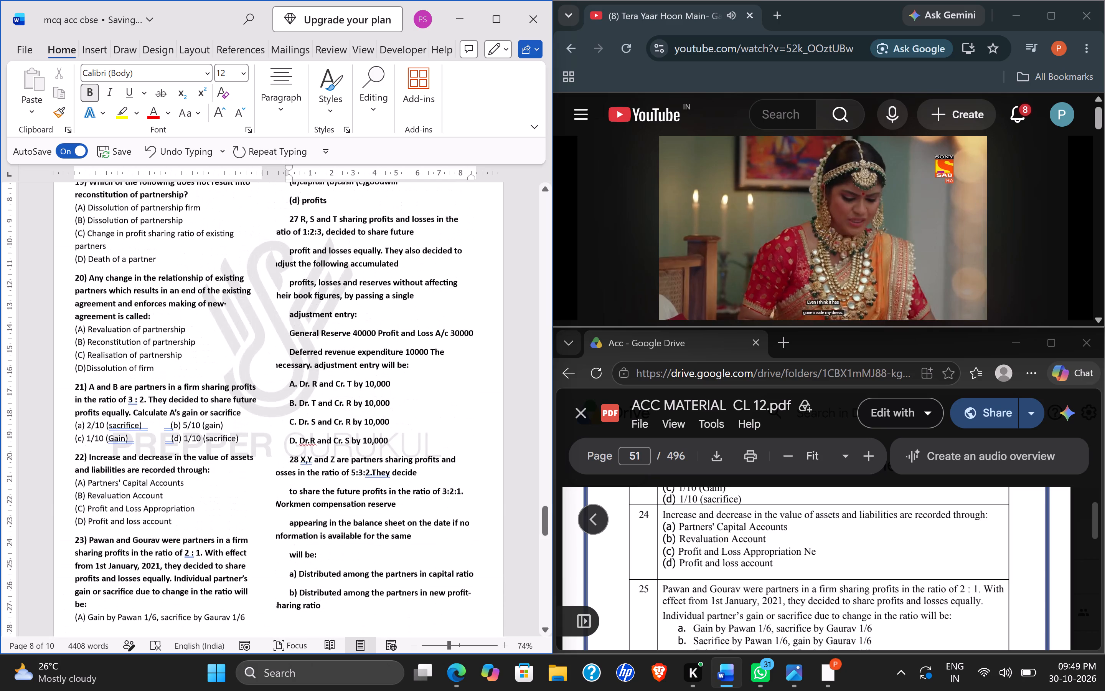
{"action": "scroll", "coordinate": [293, 448], "scroll_direction": "up", "scroll_amount": 1}
{"action": "scroll", "coordinate": [296, 293], "scroll_direction": "up", "scroll_amount": 2}
{"action": "left_click_drag", "start_coordinate": [288, 243], "coordinate": [386, 236]}
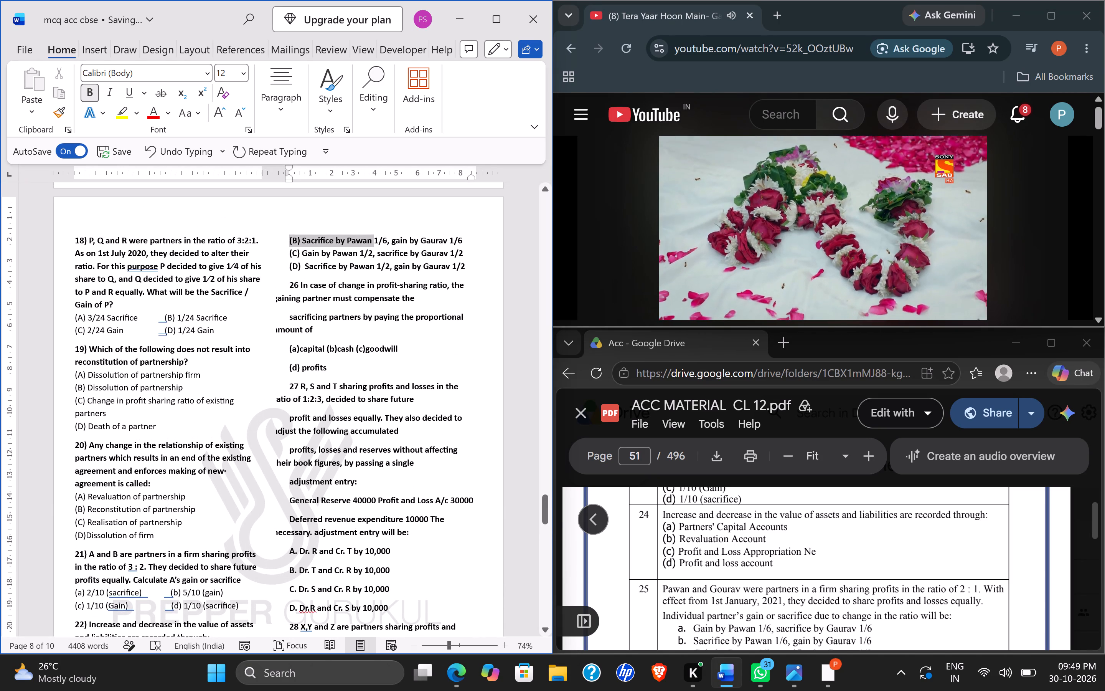
{"action": "left_click_drag", "start_coordinate": [386, 236], "coordinate": [478, 275]}
{"action": "key", "text": "ctrl+b"}
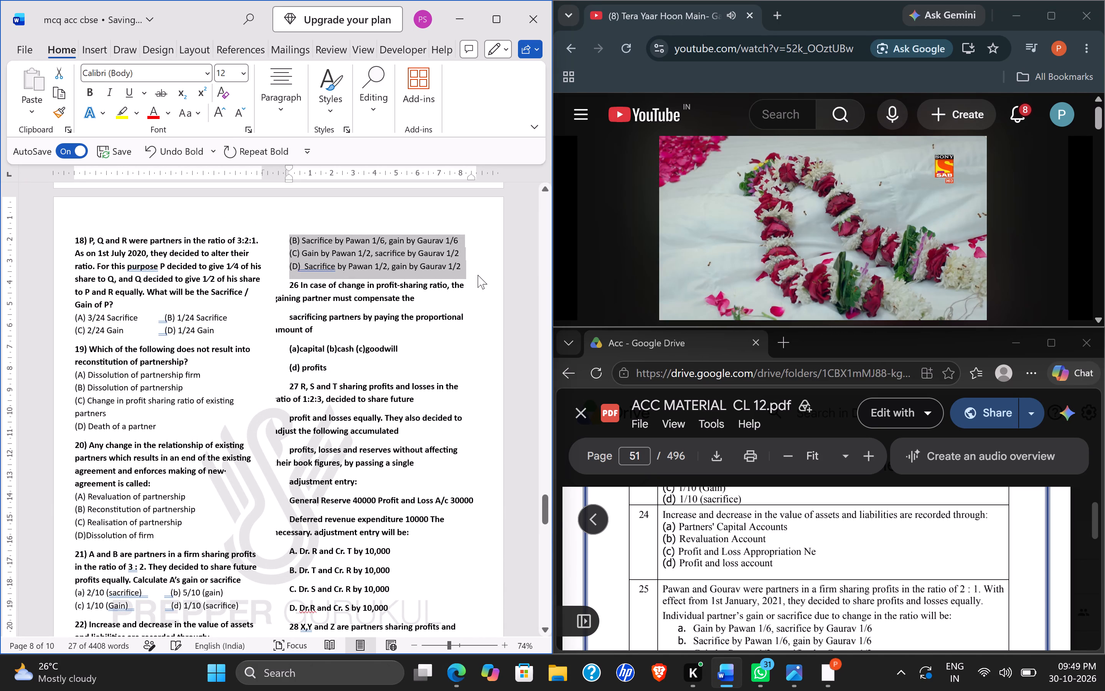
{"action": "left_click", "coordinate": [423, 326]}
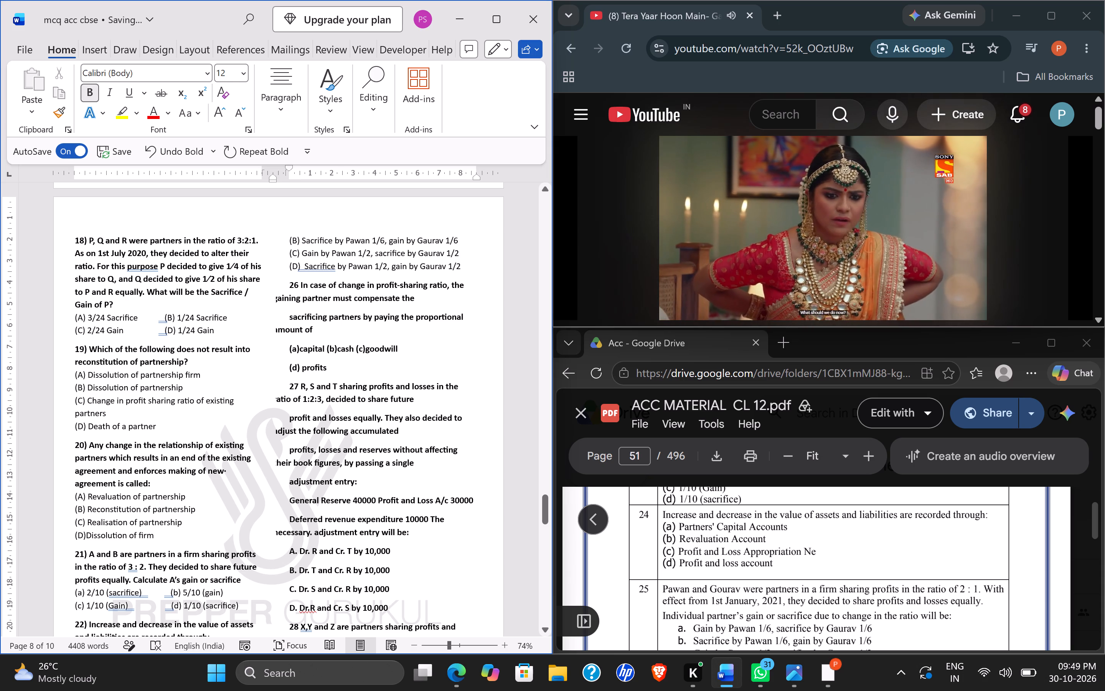
Renumber the question beginning "In case of change in profit-sharing ratio" as "24)".
{"action": "scroll", "coordinate": [318, 285], "scroll_direction": "down", "scroll_amount": 1}
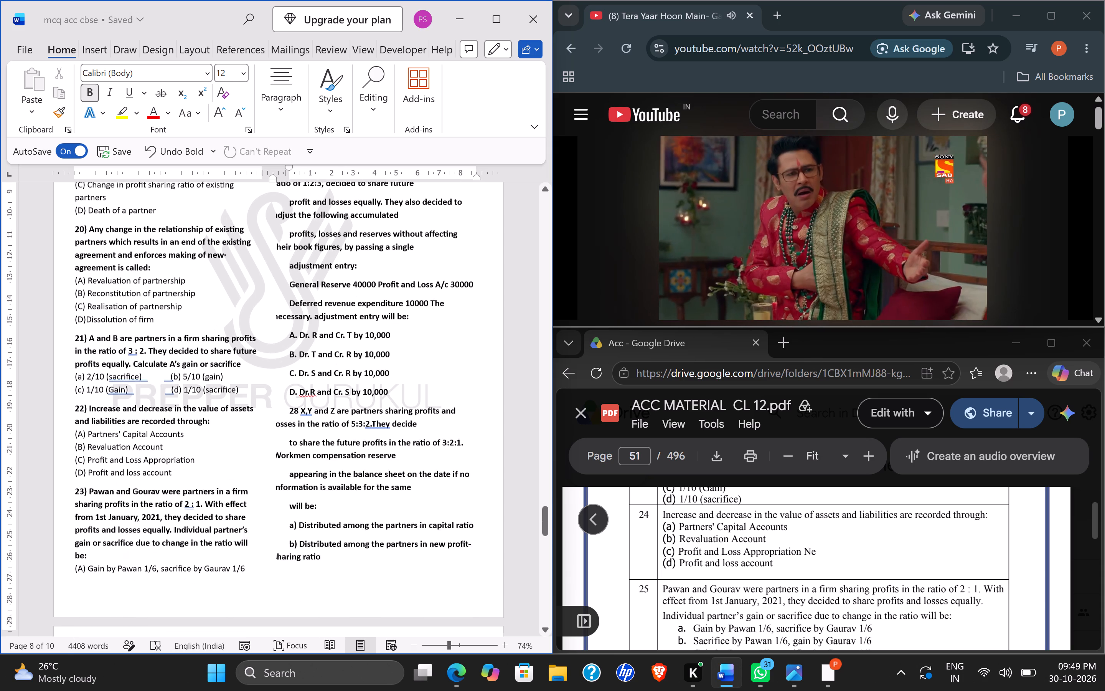
{"action": "scroll", "coordinate": [318, 285], "scroll_direction": "down", "scroll_amount": 1}
{"action": "scroll", "coordinate": [318, 285], "scroll_direction": "up", "scroll_amount": 1}
{"action": "scroll", "coordinate": [305, 245], "scroll_direction": "up", "scroll_amount": 1}
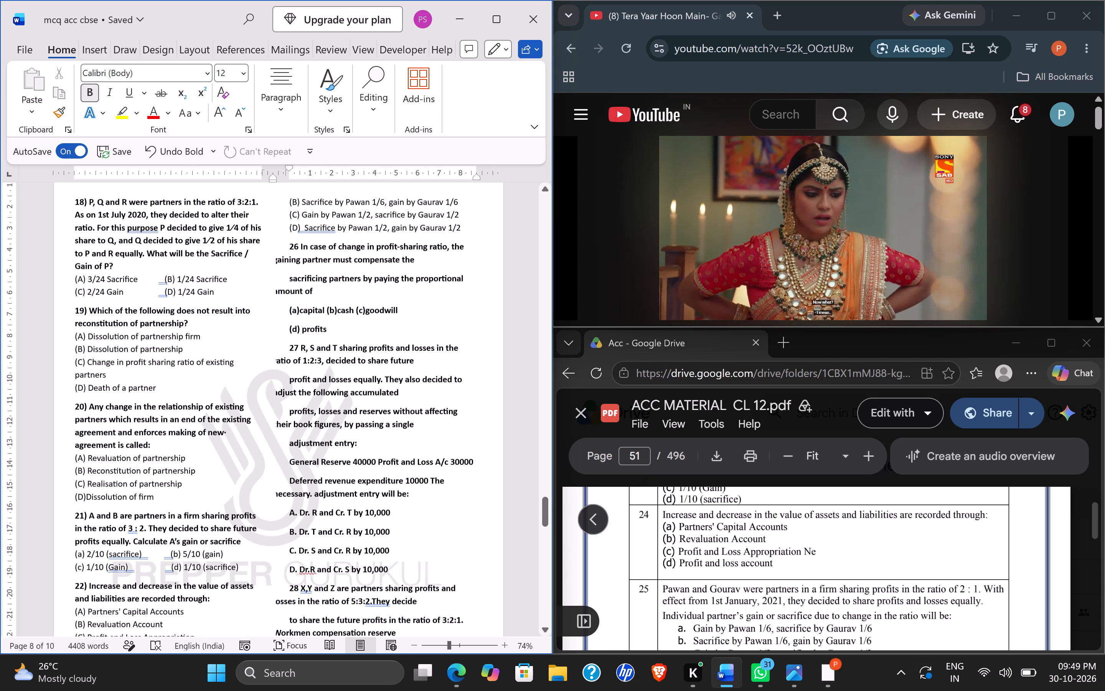
{"action": "scroll", "coordinate": [305, 245], "scroll_direction": "up", "scroll_amount": 1}
{"action": "left_click", "coordinate": [299, 250]}
{"action": "key", "text": "BackSpace"}
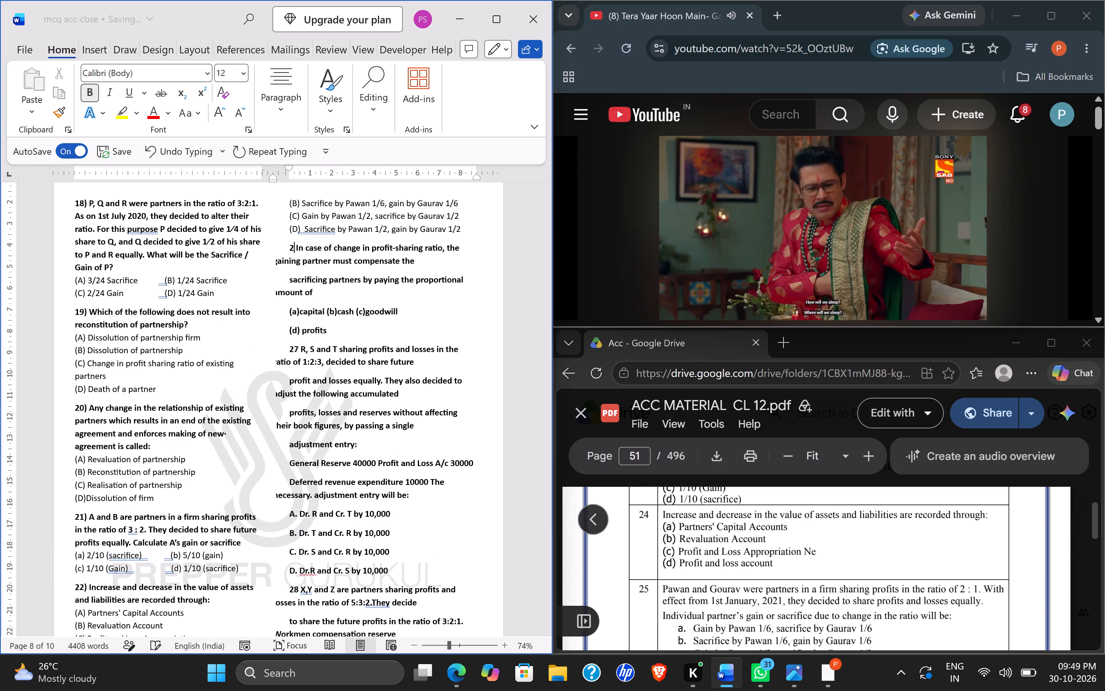
{"action": "key", "text": "4"}
{"action": "key", "text": "shift+parenright"}
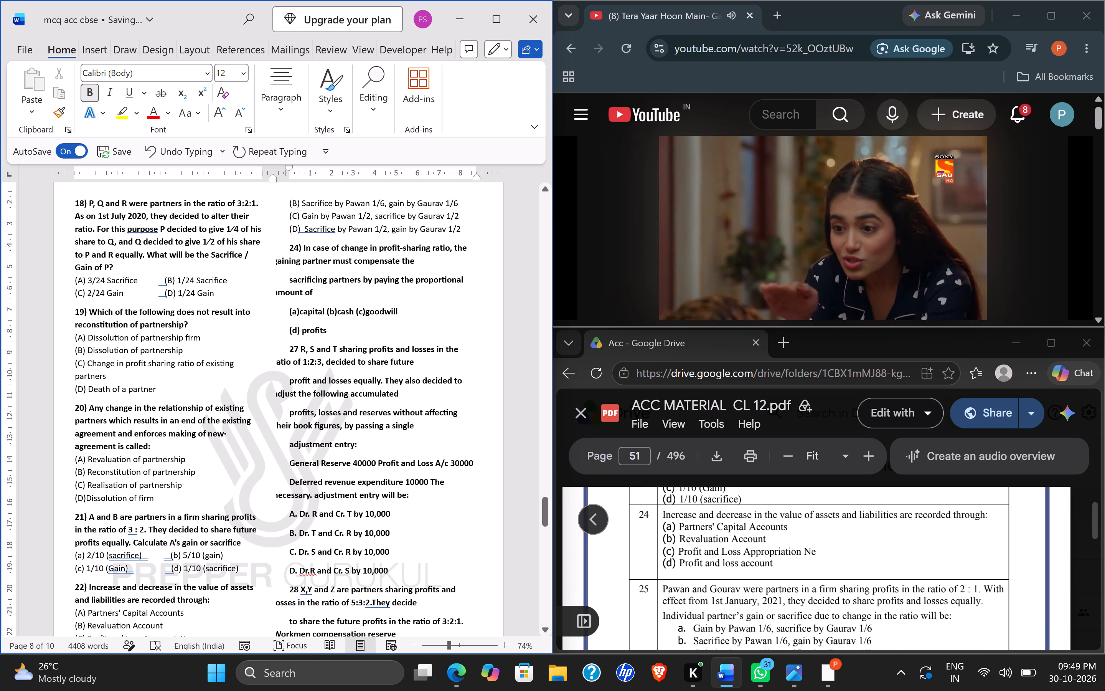
Increase the left indent from question 24 through option b) of the X, Y and Z question, aligning wrapped lines with the column's text edge.
{"action": "left_click", "coordinate": [275, 261]}
{"action": "left_click_drag", "start_coordinate": [292, 256], "coordinate": [310, 364]}
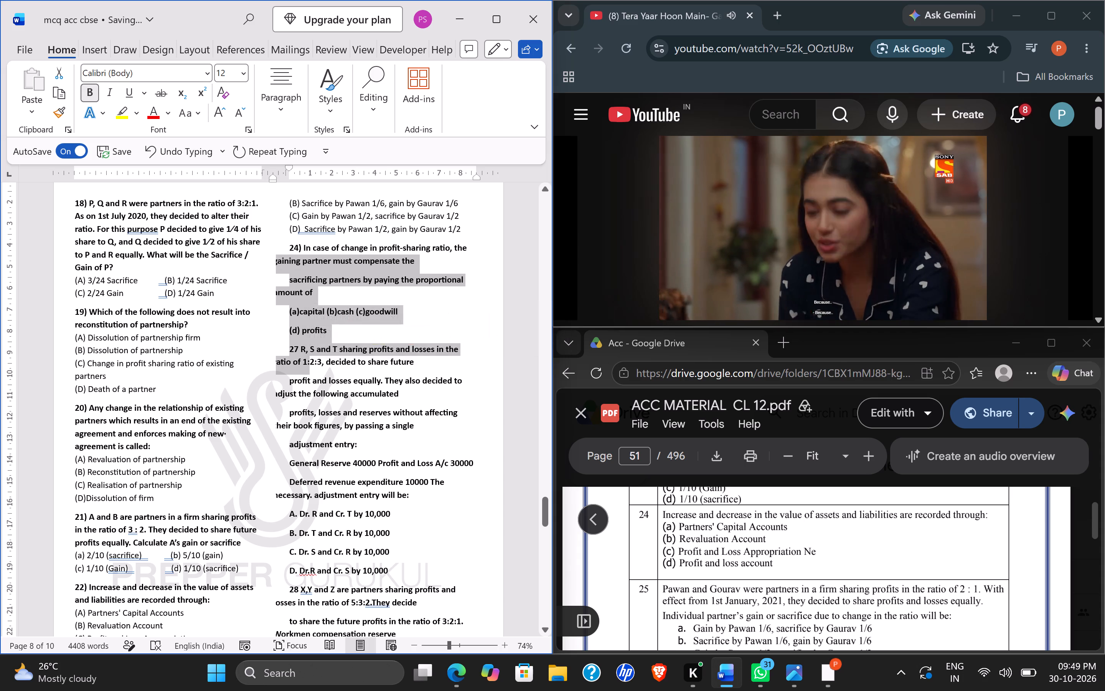
{"action": "left_click_drag", "start_coordinate": [288, 248], "coordinate": [364, 446]}
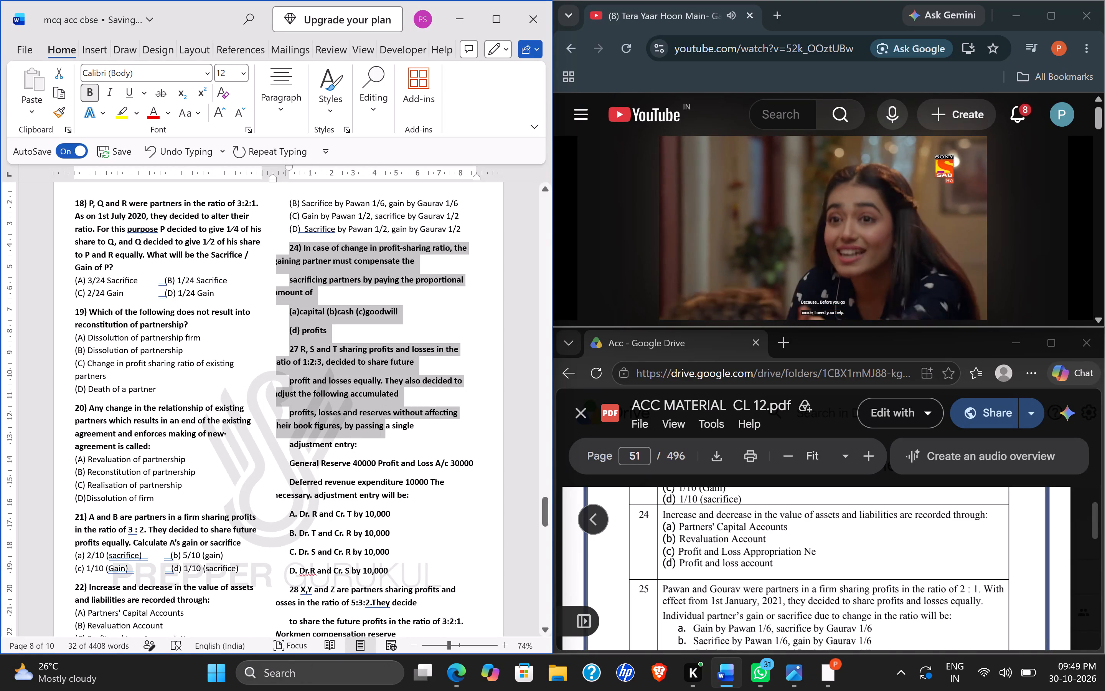
{"action": "left_click_drag", "start_coordinate": [364, 446], "coordinate": [381, 545]}
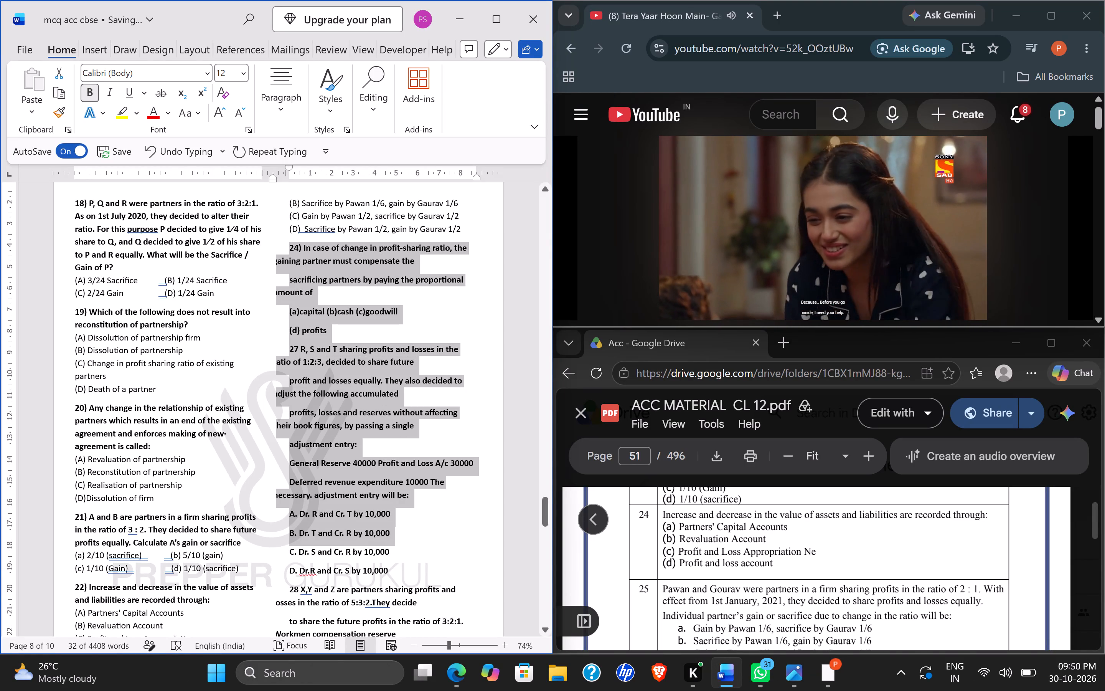
{"action": "left_click_drag", "start_coordinate": [381, 545], "coordinate": [347, 504]}
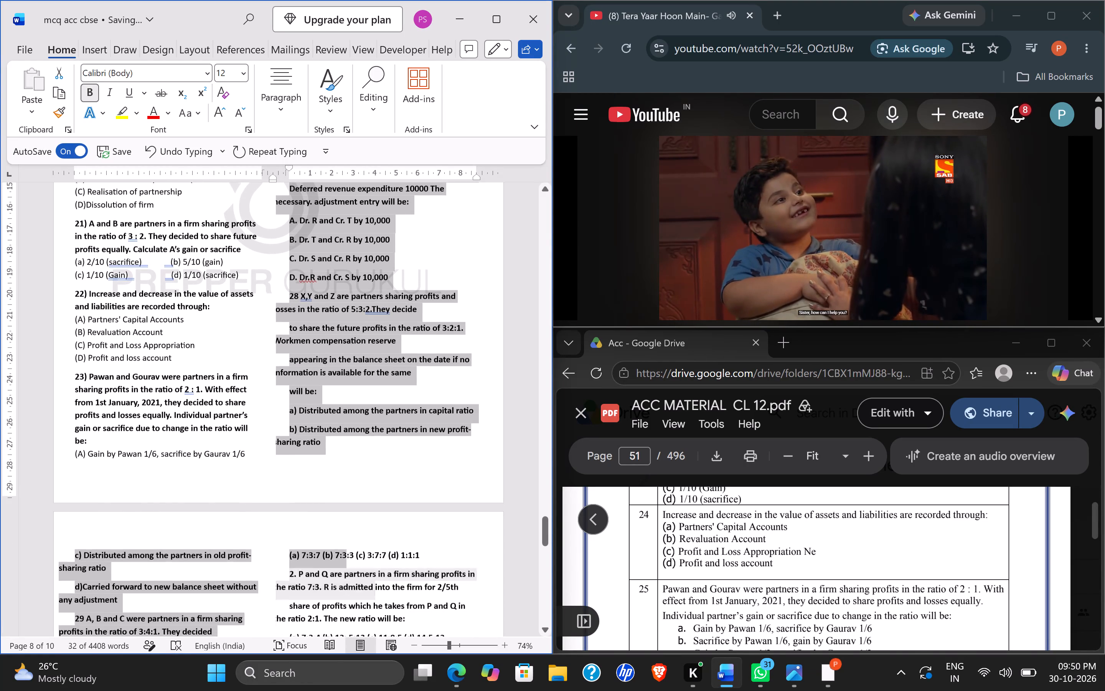
{"action": "left_click_drag", "start_coordinate": [347, 504], "coordinate": [364, 444]}
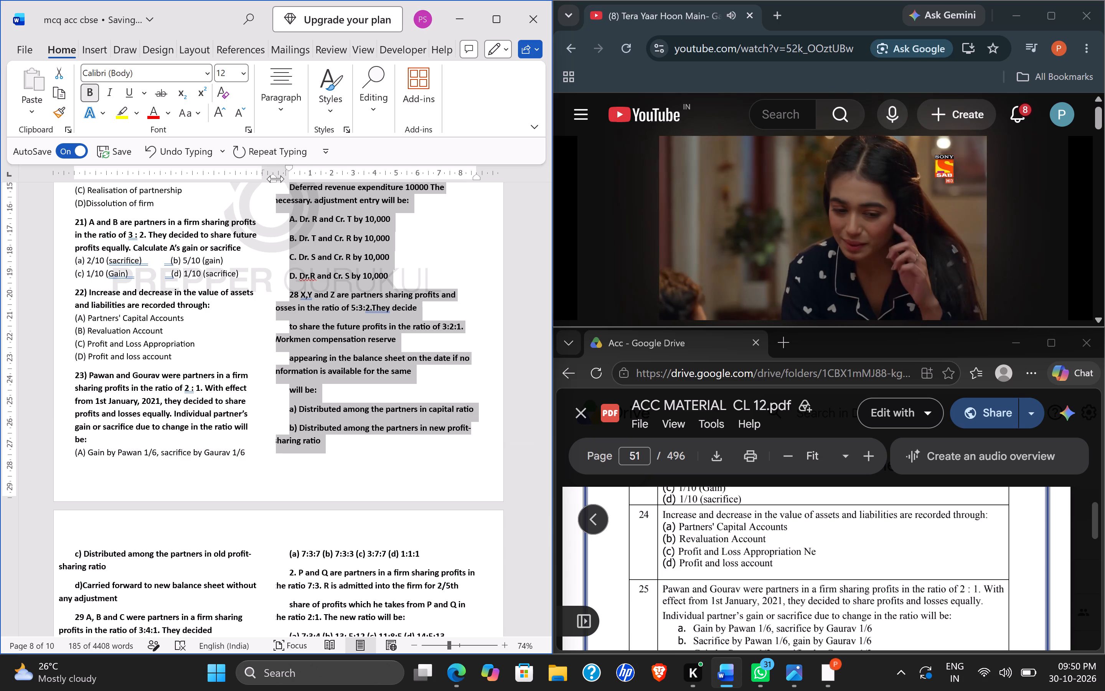
{"action": "left_click_drag", "start_coordinate": [272, 178], "coordinate": [289, 179]}
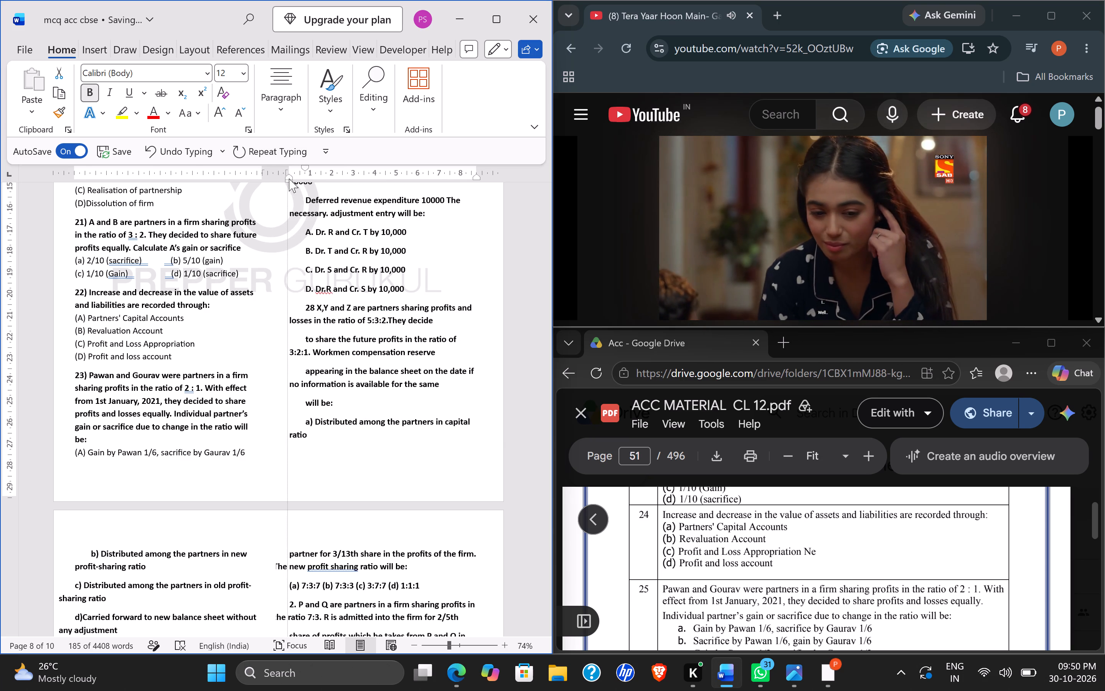
{"action": "left_click_drag", "start_coordinate": [289, 179], "coordinate": [289, 179]}
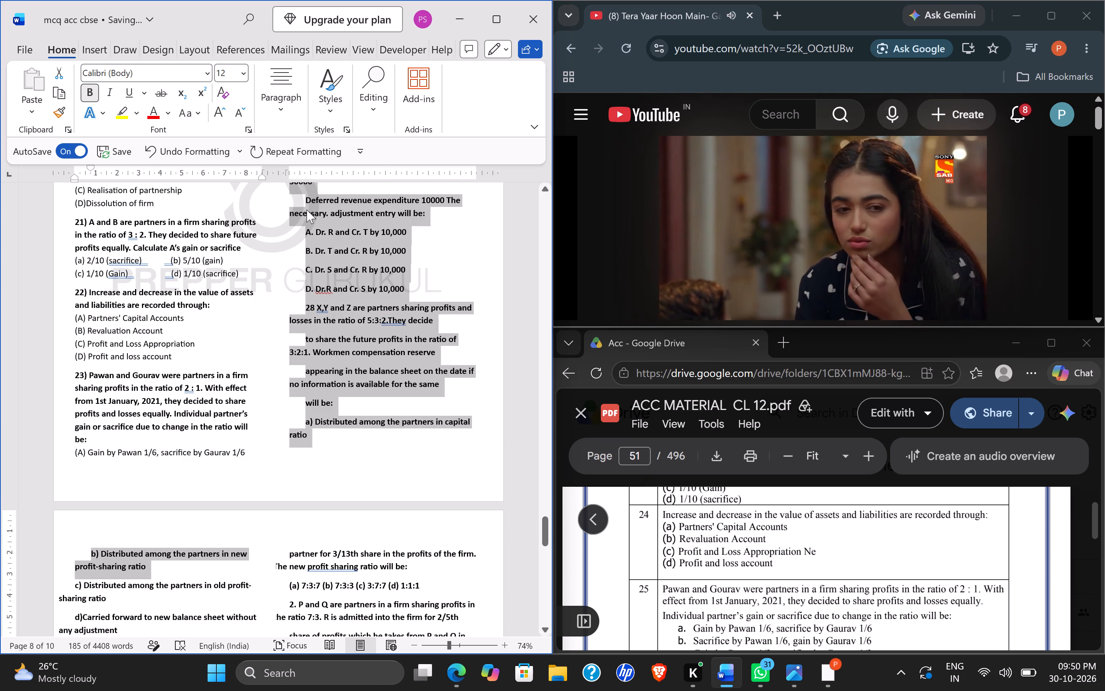
Remove the first-line indent from question 24's opening paragraph so it starts at the column's text edge.
{"action": "left_click", "coordinate": [319, 234]}
{"action": "scroll", "coordinate": [319, 234], "scroll_direction": "up", "scroll_amount": 2}
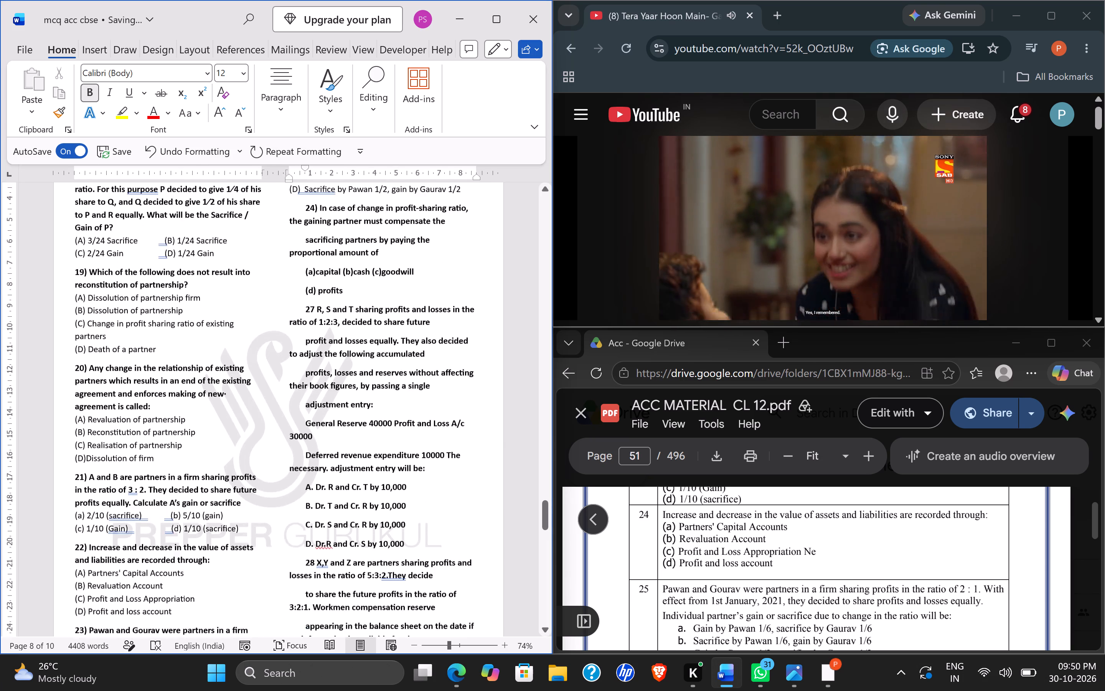
{"action": "scroll", "coordinate": [319, 234], "scroll_direction": "up", "scroll_amount": 3}
{"action": "scroll", "coordinate": [319, 234], "scroll_direction": "down", "scroll_amount": 3}
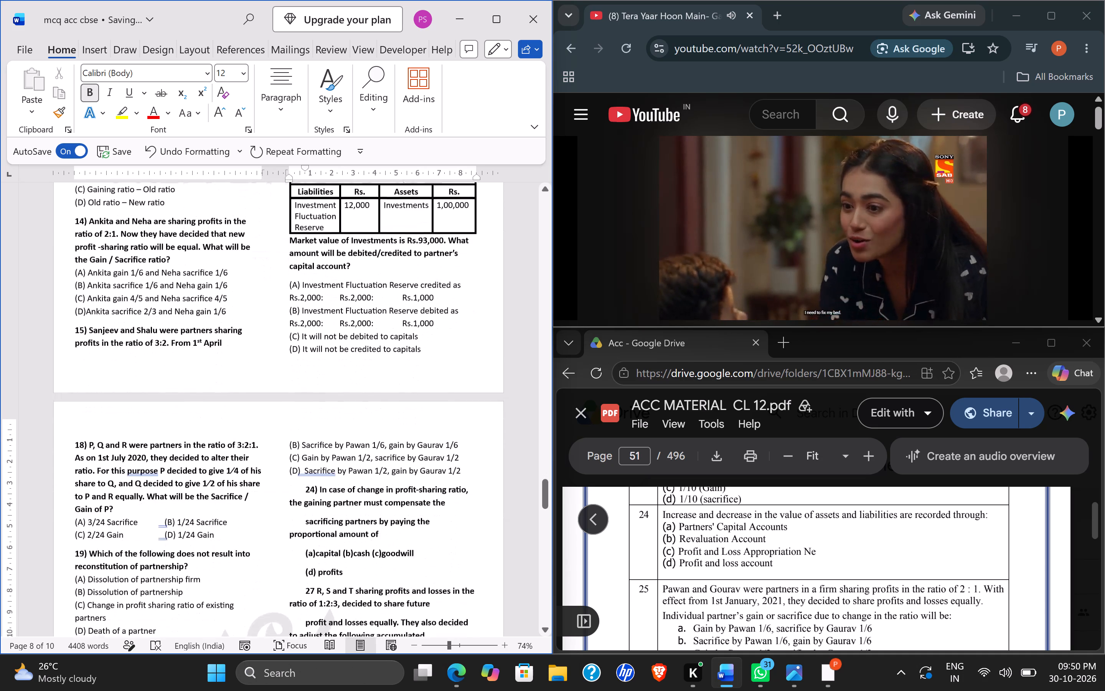
{"action": "scroll", "coordinate": [319, 234], "scroll_direction": "down", "scroll_amount": 1}
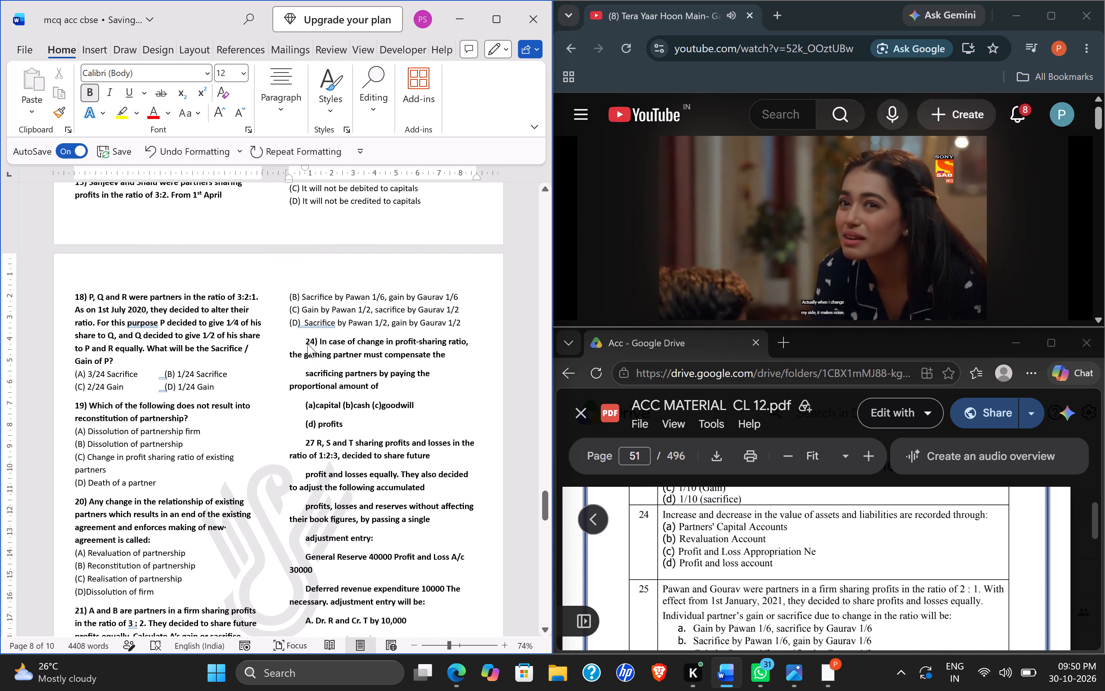
{"action": "left_click", "coordinate": [307, 344]}
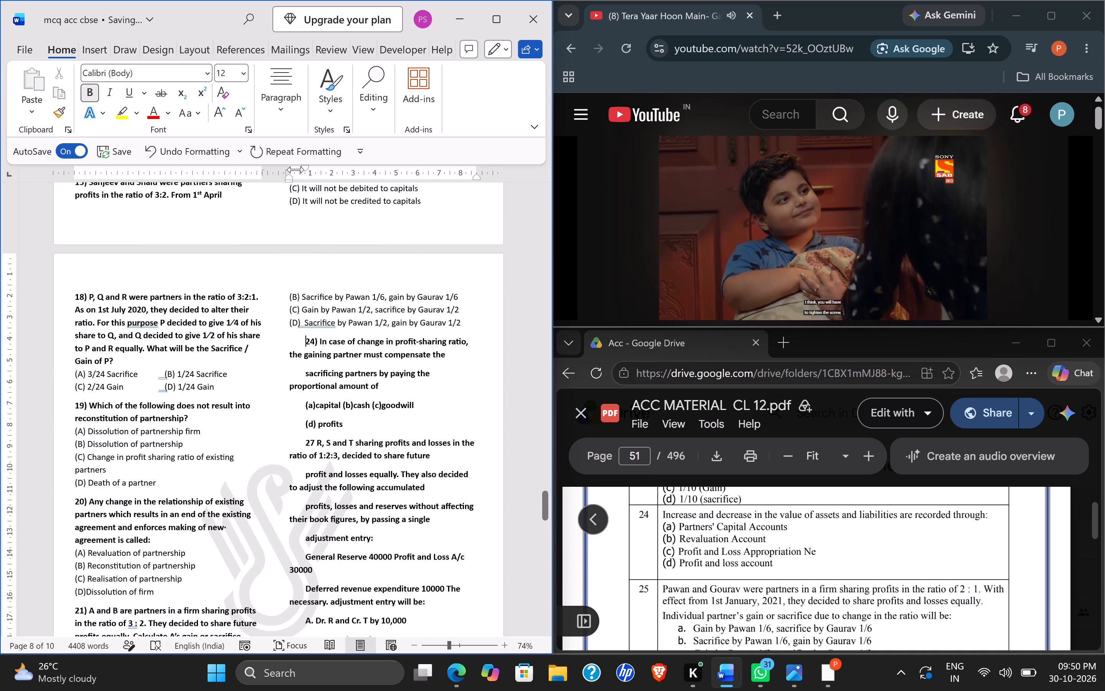
{"action": "left_click_drag", "start_coordinate": [304, 167], "coordinate": [288, 167]}
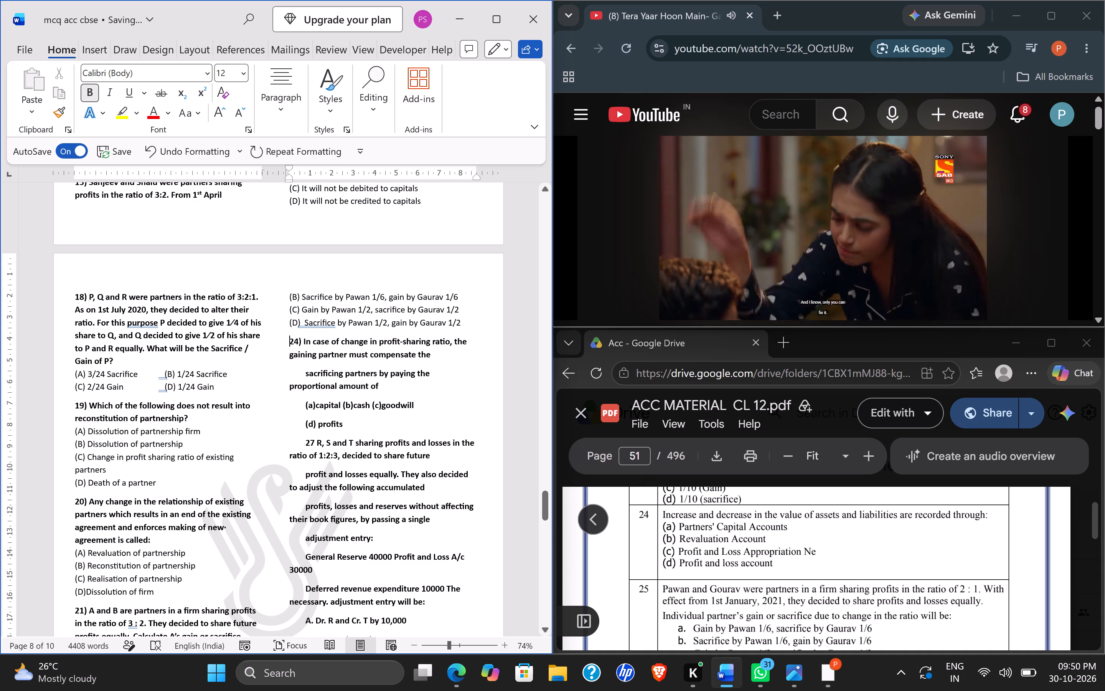
Join the broken line starting "sacrificing partners by paying" to question 24's text with a single space.
{"action": "left_click", "coordinate": [309, 378]}
{"action": "key", "text": "Left"}
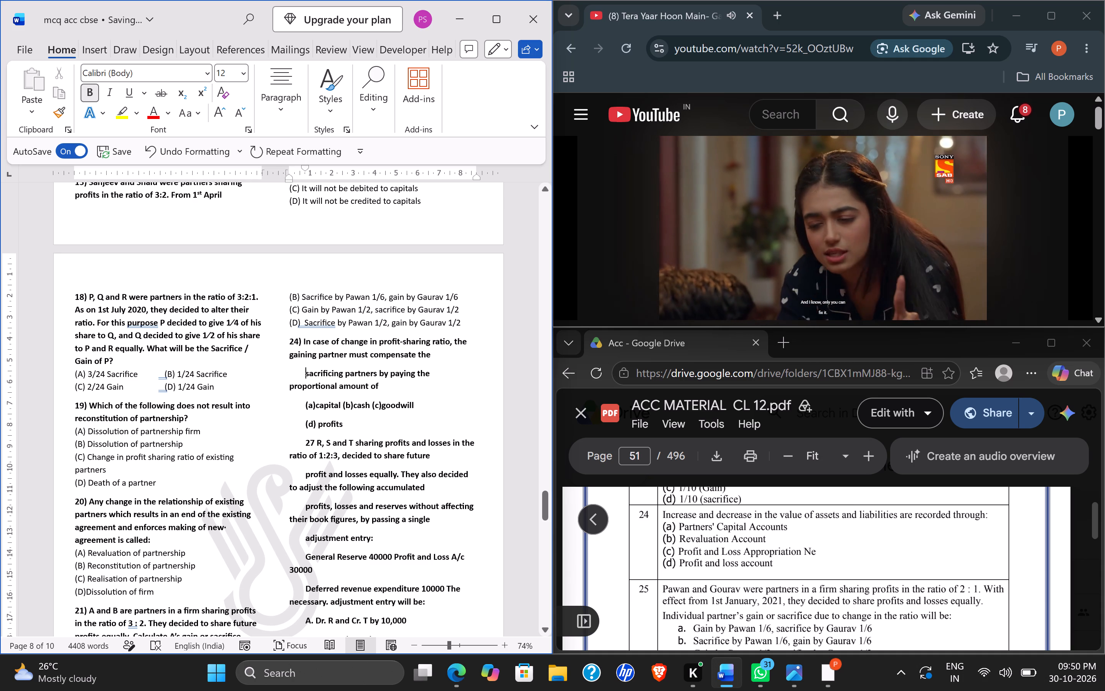
{"action": "key", "text": "BackSpace"}
{"action": "key", "text": "BackSpace"}
{"action": "key", "text": "space"}
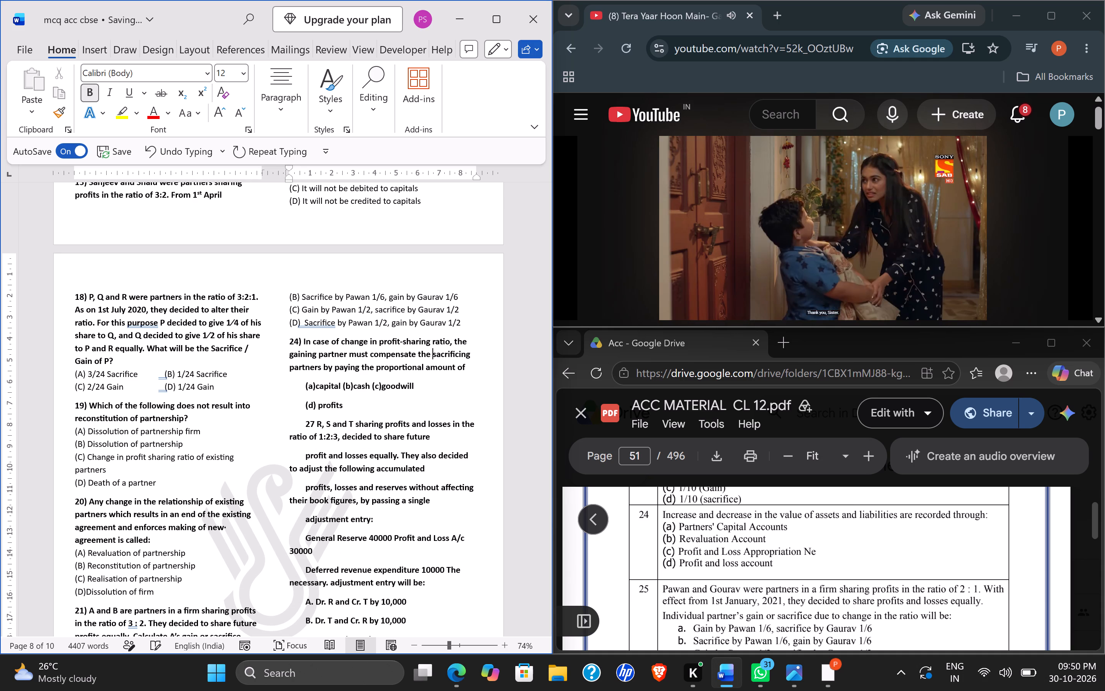
Check the source PDF's layout, and merge question 24's (a) to (c) options into its paragraph on a line directly beneath the question.
{"action": "left_click", "coordinate": [305, 388]}
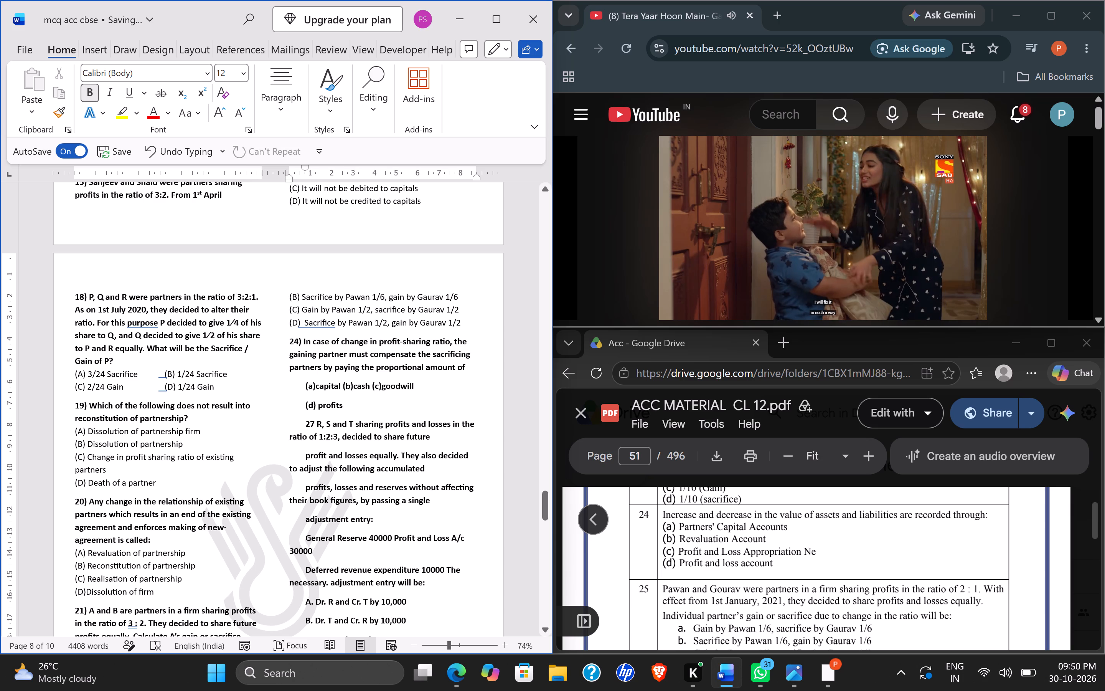
{"action": "scroll", "coordinate": [693, 552], "scroll_direction": "down", "scroll_amount": 1}
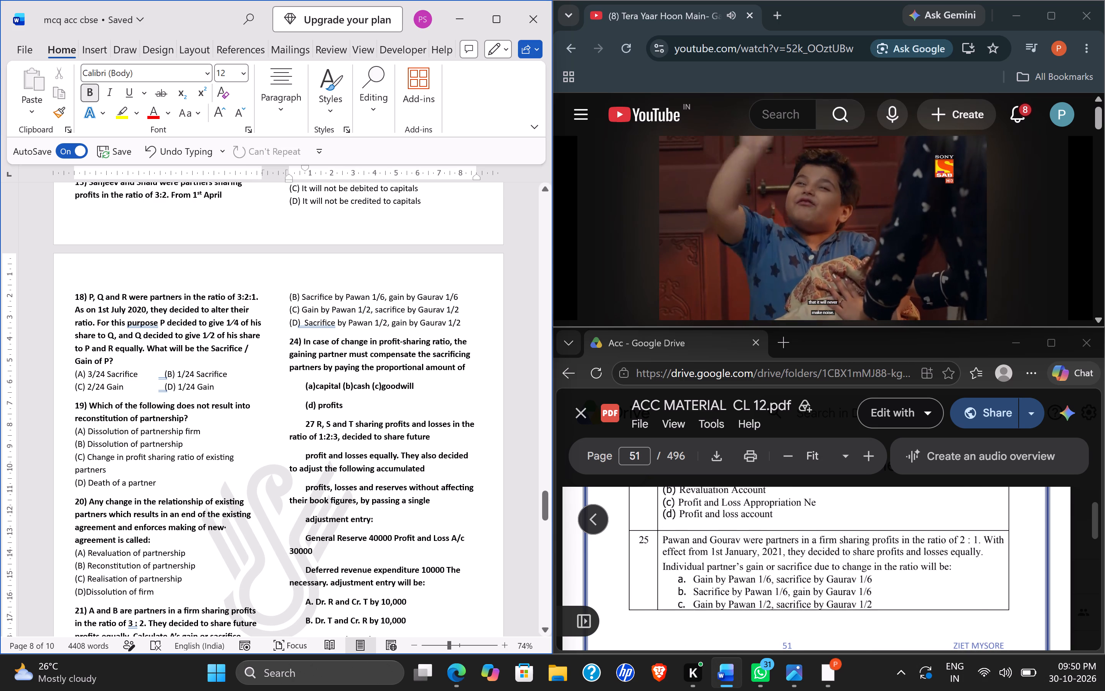
{"action": "scroll", "coordinate": [584, 494], "scroll_direction": "down", "scroll_amount": 1}
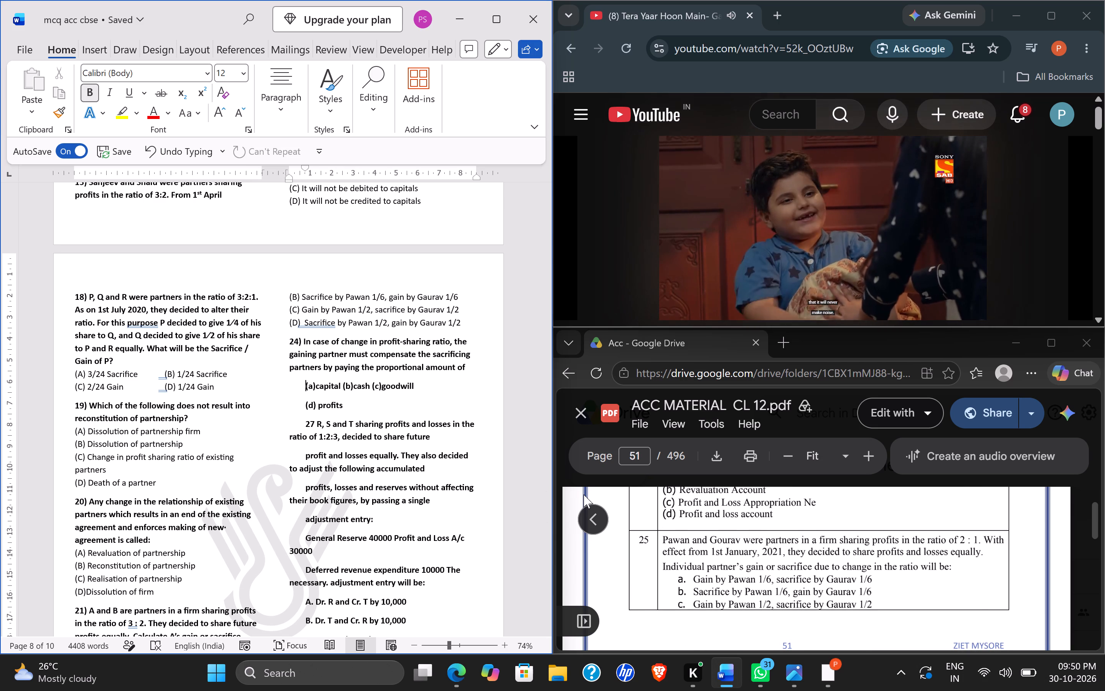
{"action": "scroll", "coordinate": [584, 494], "scroll_direction": "down", "scroll_amount": 1}
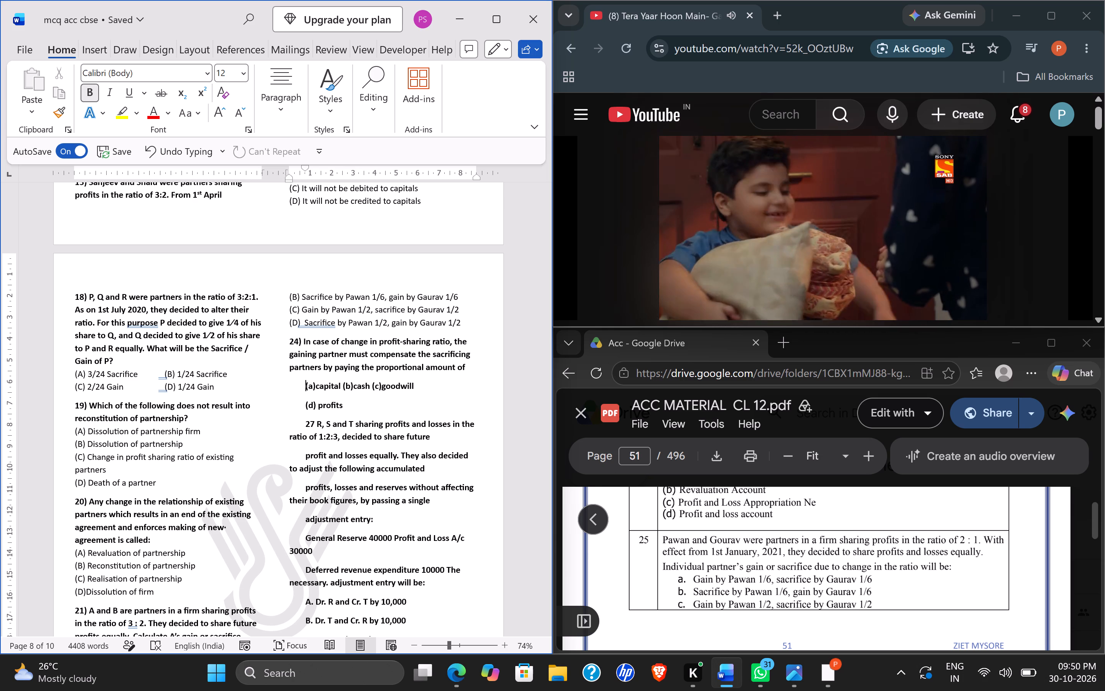
{"action": "scroll", "coordinate": [666, 501], "scroll_direction": "down", "scroll_amount": 2}
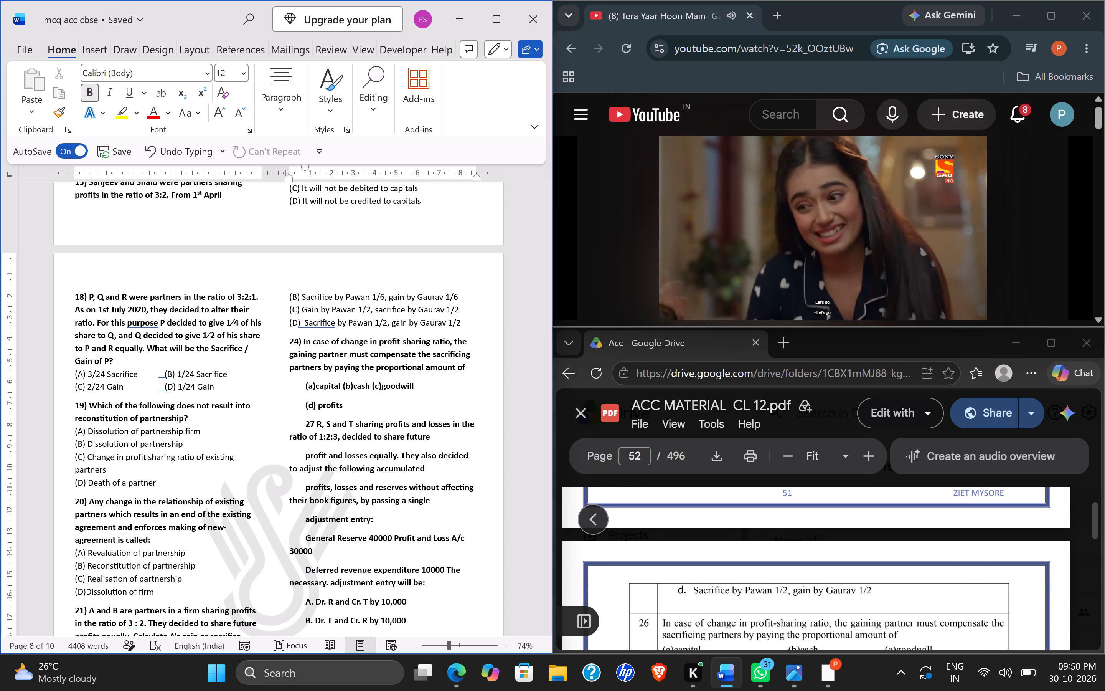
{"action": "scroll", "coordinate": [666, 501], "scroll_direction": "down", "scroll_amount": 1}
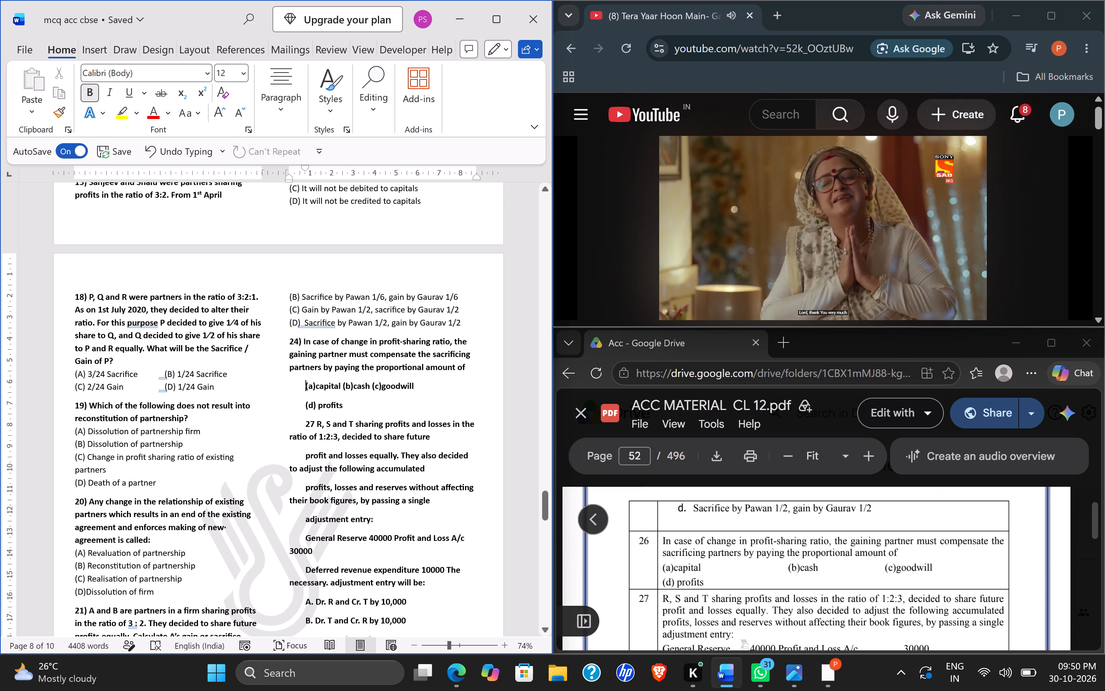
{"action": "key", "text": "BackSpace"}
{"action": "key", "text": "BackSpace"}
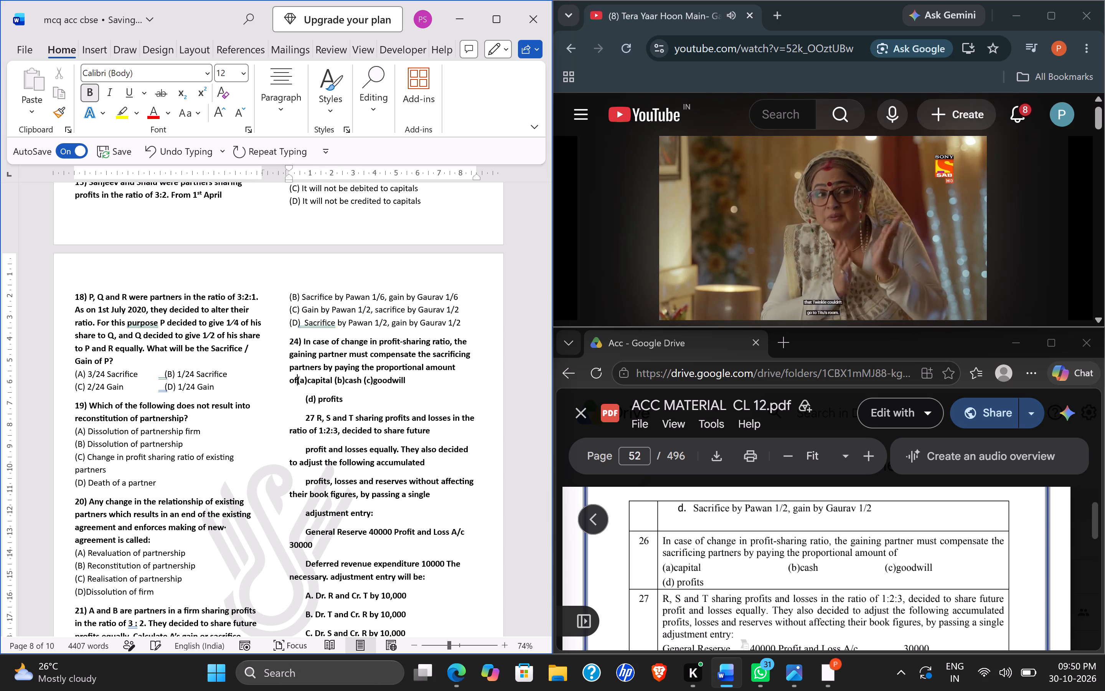
{"action": "key", "text": "shift+Return"}
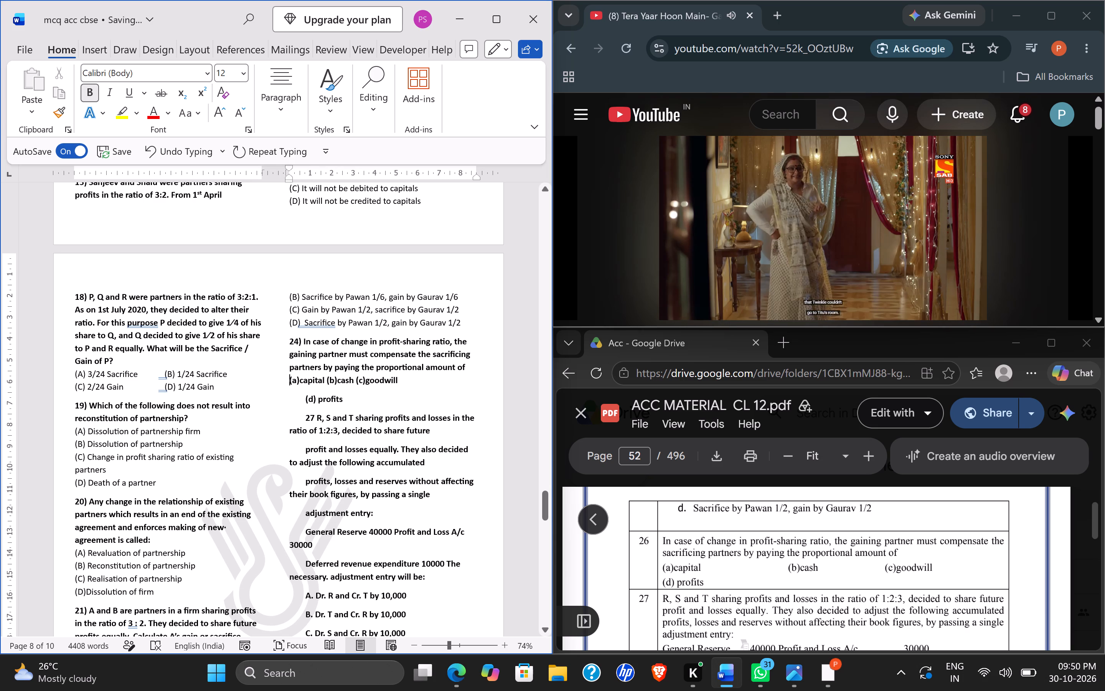
Add a space after the (a), (b) and (c) labels in question 24 and widen the gaps between these three options.
{"action": "left_click", "coordinate": [300, 380]}
{"action": "key", "text": "space"}
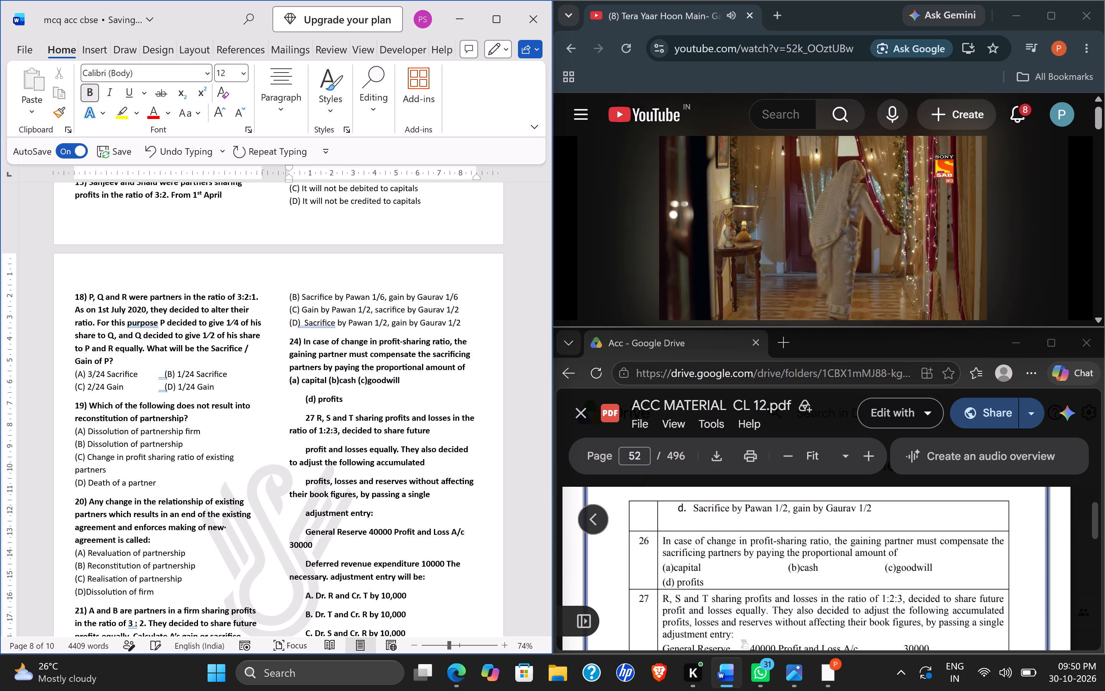
{"action": "key", "text": "Right"}
{"action": "key", "text": "Right"}
{"action": "key", "text": "Right"}
{"action": "key", "text": "Right"}
{"action": "key", "text": "Right"}
{"action": "key", "text": "Right"}
{"action": "key", "text": "Right"}
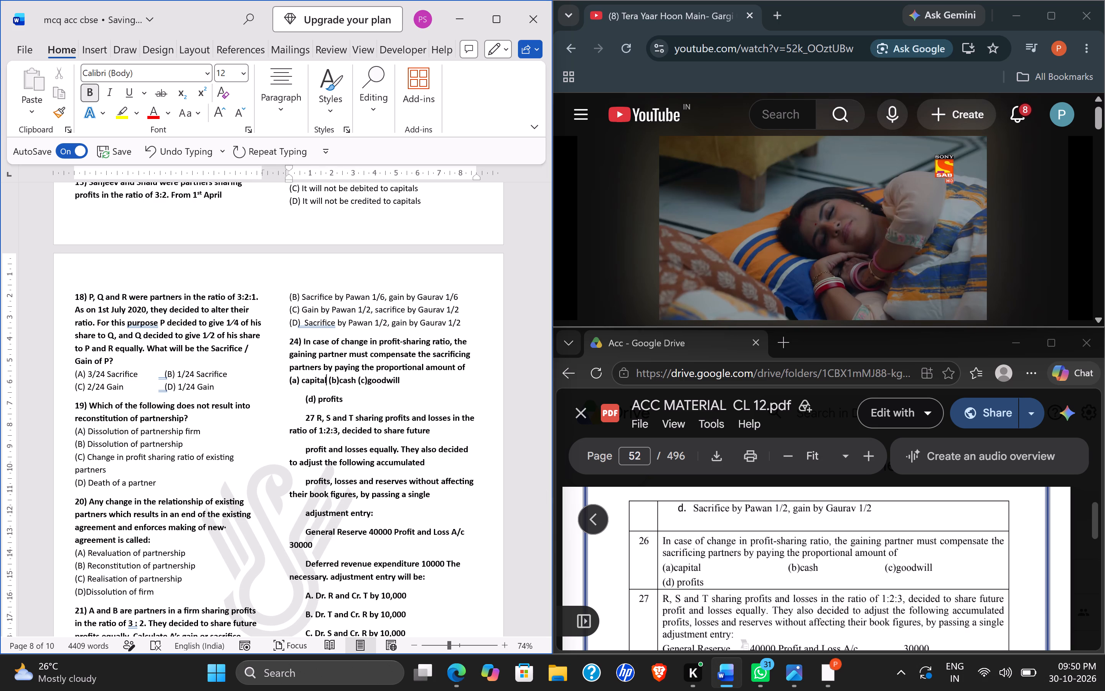
{"action": "key", "text": "space"}
{"action": "key", "text": "space"}
{"action": "key", "text": "space"}
{"action": "key", "text": "space"}
{"action": "key", "text": "space"}
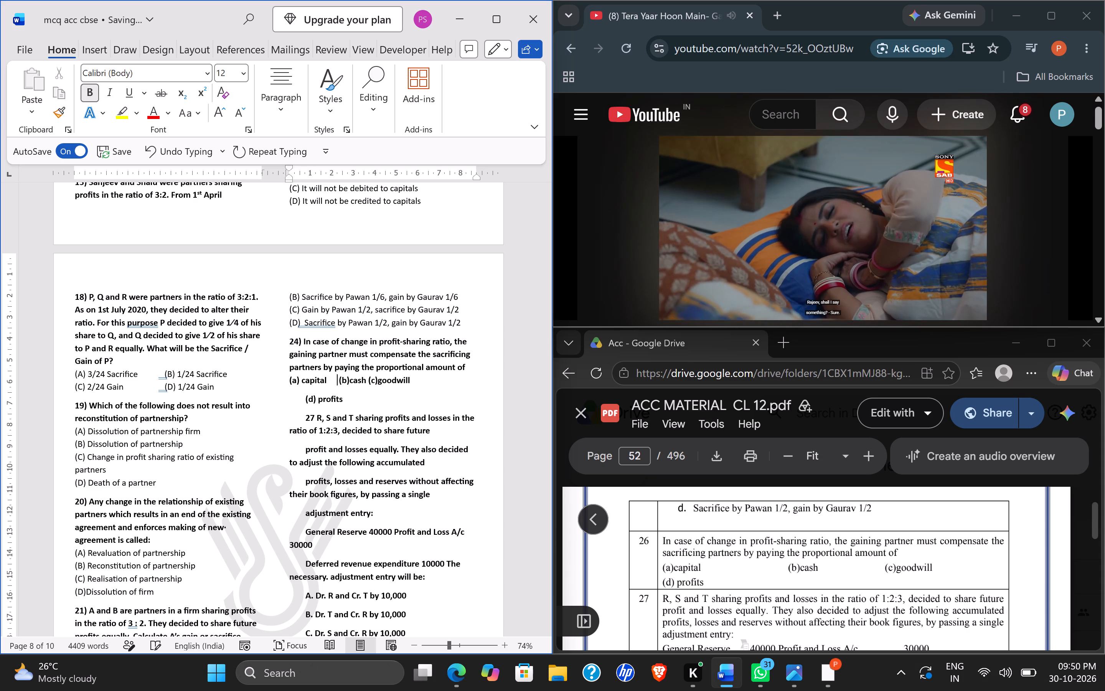
{"action": "key", "text": "space"}
{"action": "key", "text": "space"}
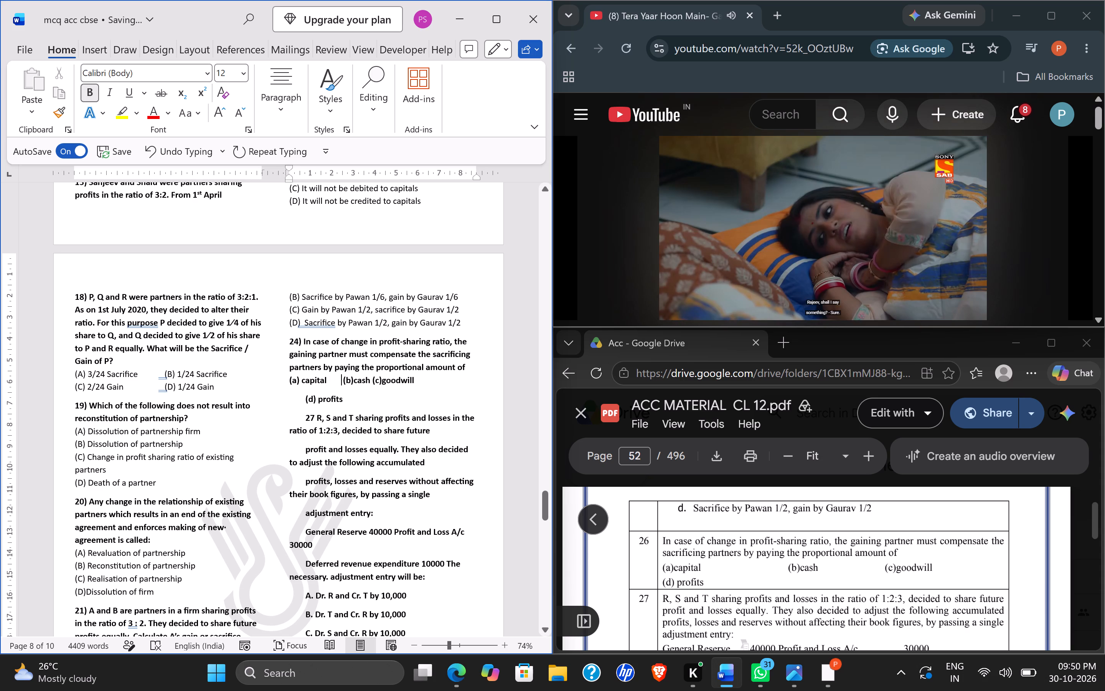
{"action": "left_click", "coordinate": [355, 382]}
{"action": "key", "text": "space"}
{"action": "key", "text": "space"}
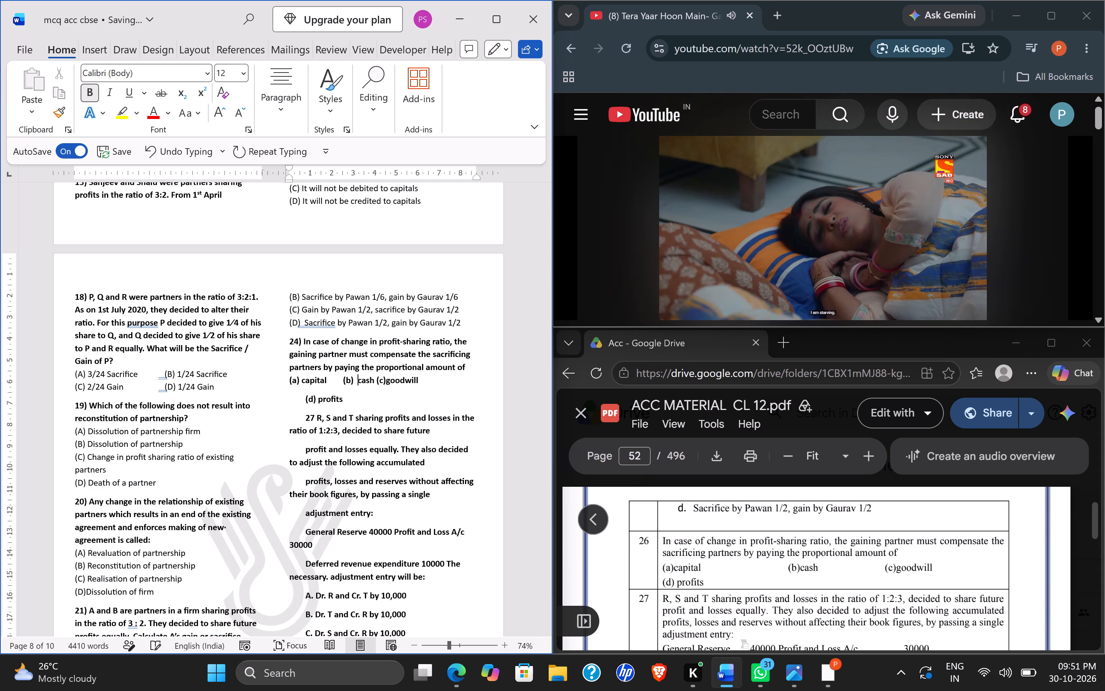
{"action": "key", "text": "BackSpace"}
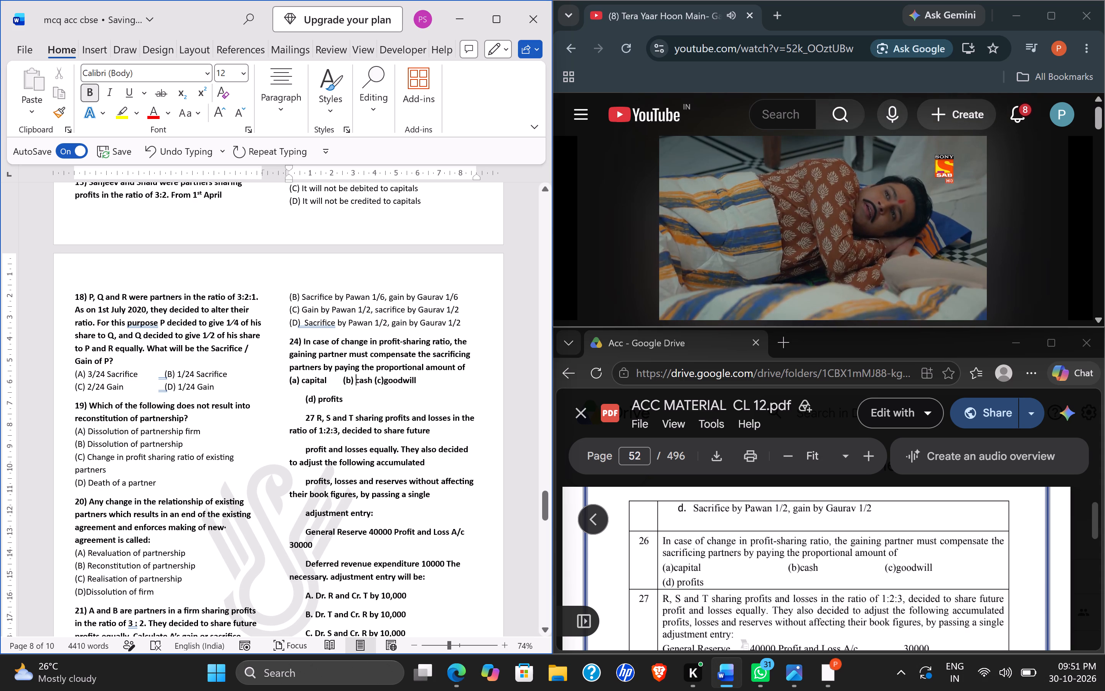
{"action": "left_click", "coordinate": [376, 384]}
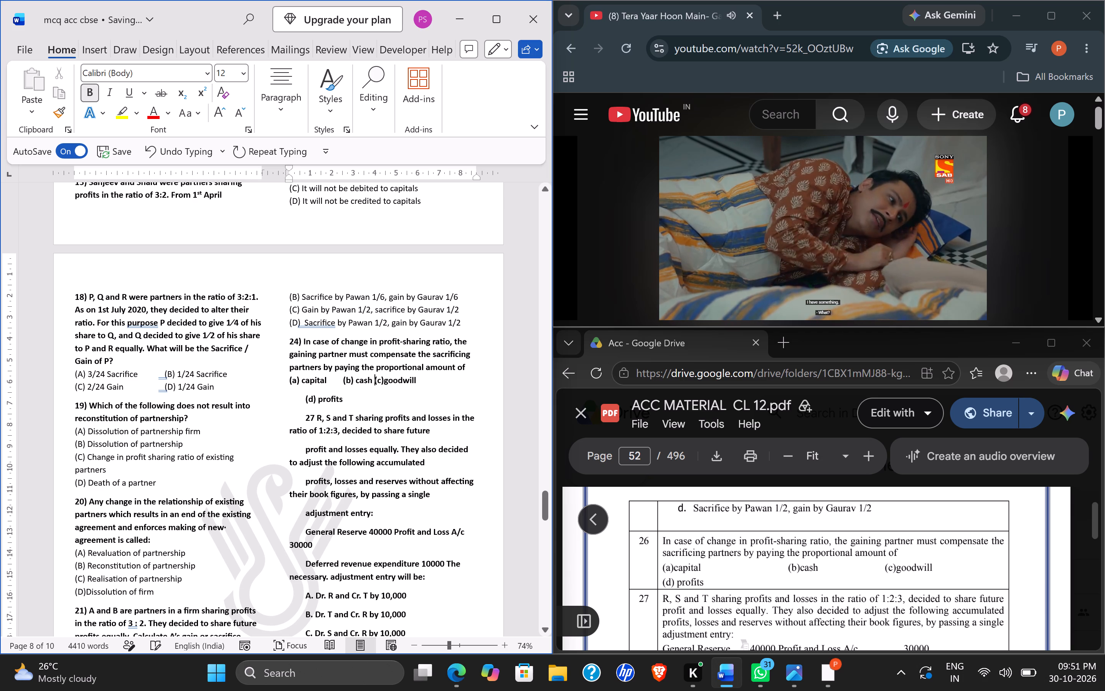
{"action": "key", "text": "space"}
{"action": "key", "text": "space"}
{"action": "key", "text": "space"}
{"action": "key", "text": "space"}
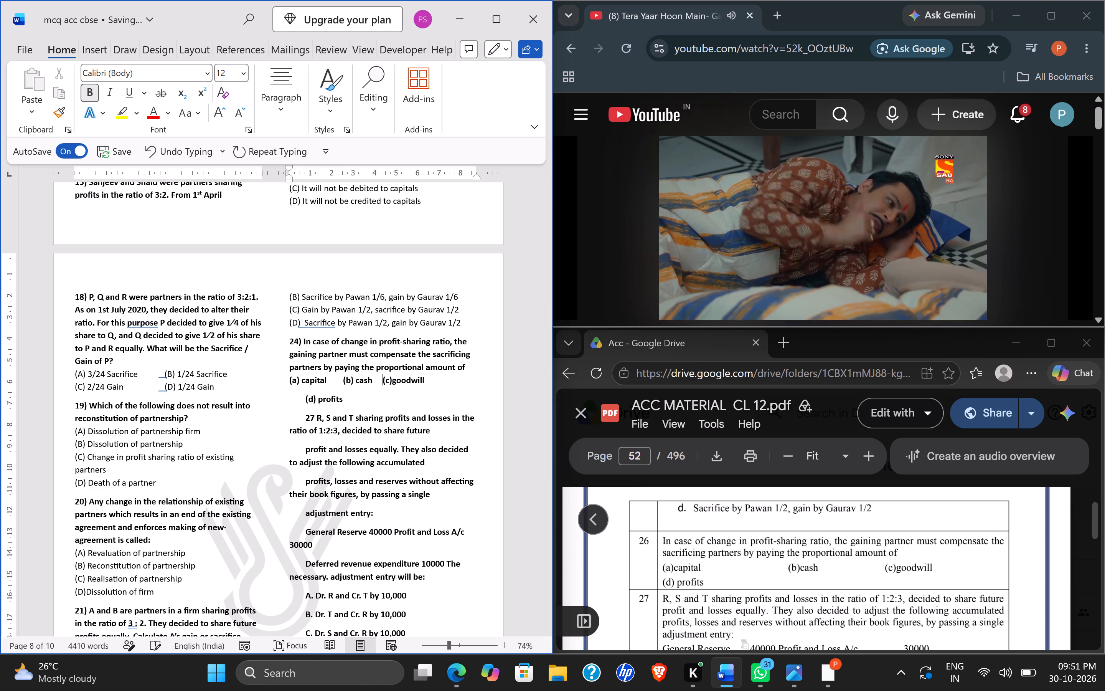
{"action": "key", "text": "space"}
{"action": "key", "text": "Right"}
{"action": "key", "text": "Right"}
{"action": "key", "text": "Right"}
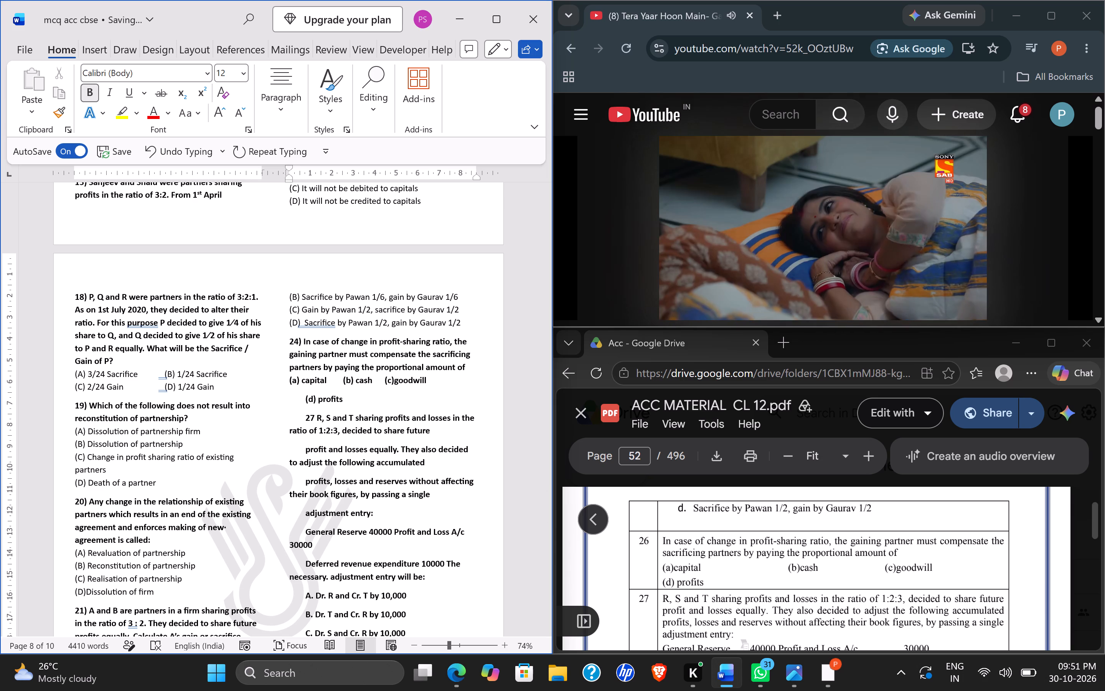
{"action": "key", "text": "space"}
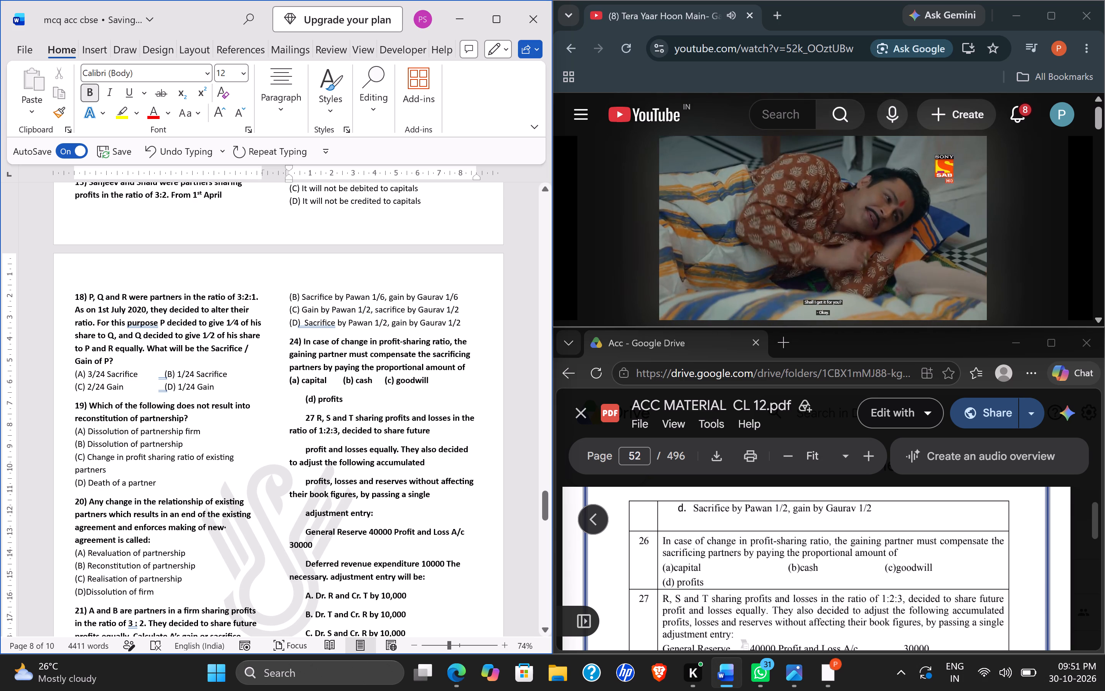
Move question 24's option "(d) profits" onto the same line as the other options, directly after "goodwill".
{"action": "left_click", "coordinate": [305, 398]}
{"action": "key", "text": "BackSpace"}
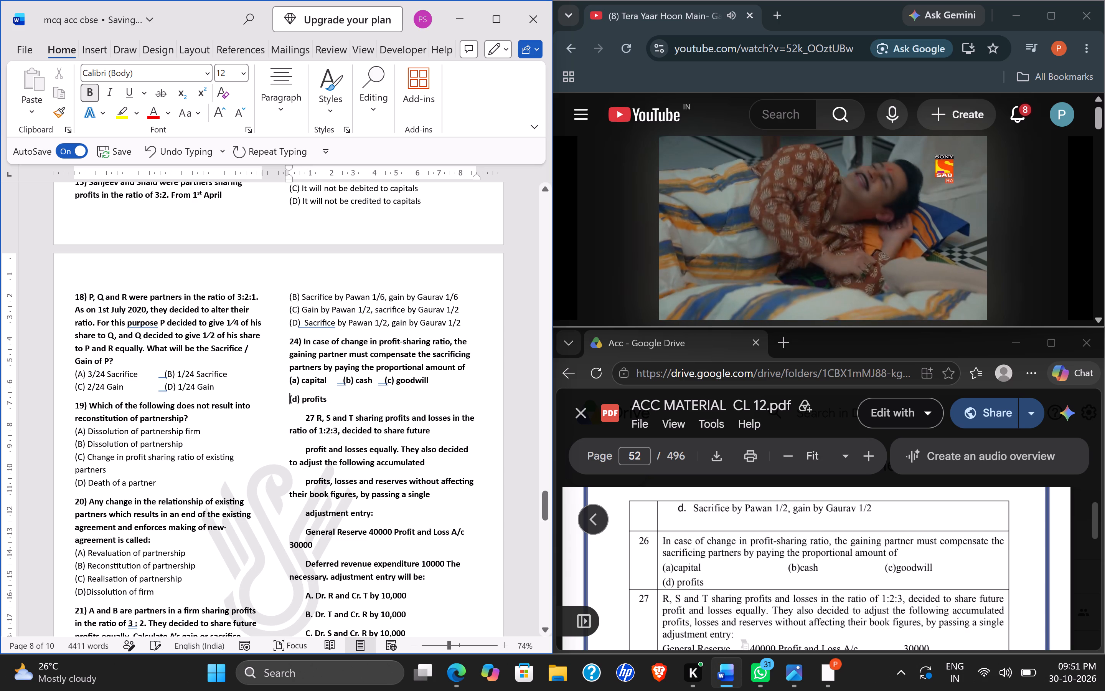
{"action": "key", "text": "BackSpace"}
{"action": "key", "text": "space"}
{"action": "key", "text": "space"}
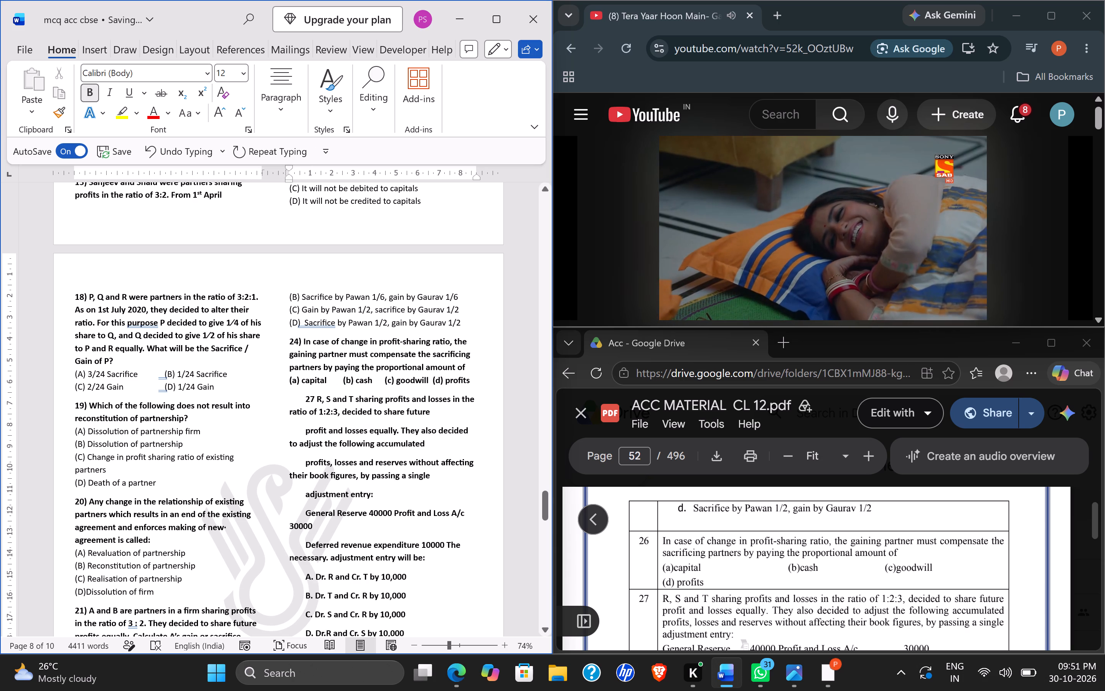
Change question 24's option labels (a) and (b) to capital (A) and (B).
{"action": "left_click", "coordinate": [295, 382]}
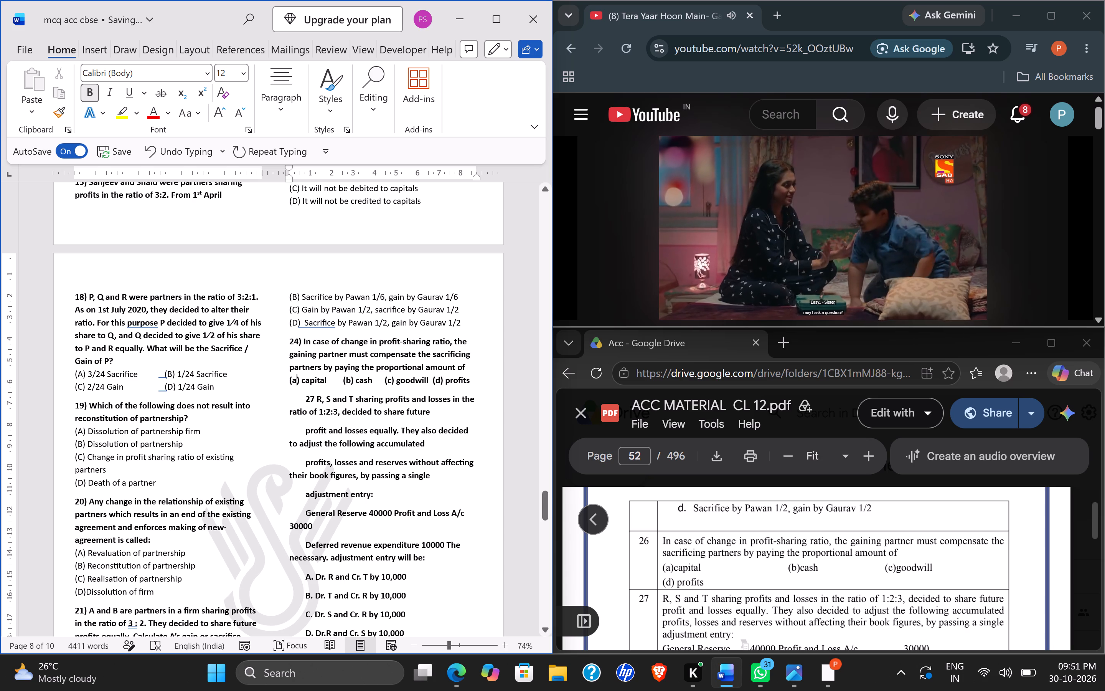
{"action": "key", "text": "BackSpace"}
{"action": "key", "text": "shift+a"}
{"action": "key", "text": "Right"}
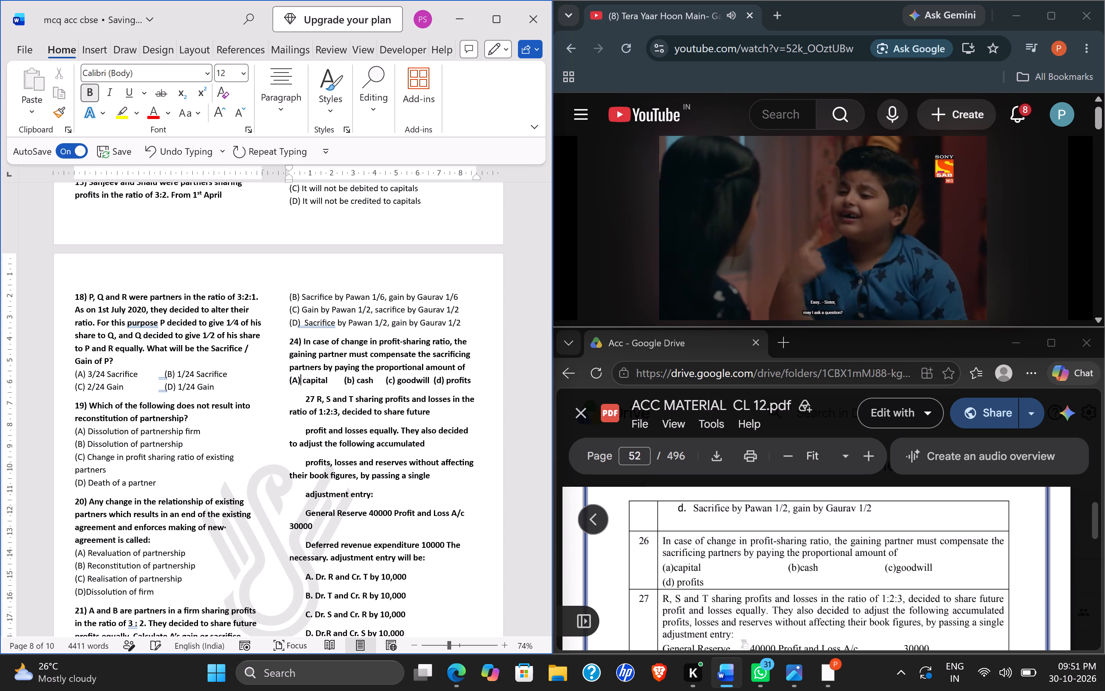
{"action": "key", "text": "Right"}
{"action": "key", "text": "Right"}
{"action": "key", "text": "Right"}
{"action": "key", "text": "Right"}
{"action": "key", "text": "Right"}
{"action": "key", "text": "Right"}
{"action": "key", "text": "Right"}
{"action": "key", "text": "Right"}
{"action": "key", "text": "Right"}
{"action": "key", "text": "Right"}
{"action": "key", "text": "Right"}
{"action": "key", "text": "Right"}
{"action": "key", "text": "Right"}
{"action": "key", "text": "Right"}
{"action": "key", "text": "Right"}
{"action": "key", "text": "Right"}
{"action": "key", "text": "Right"}
{"action": "key", "text": "Right"}
{"action": "key", "text": "Right"}
{"action": "key", "text": "Right"}
{"action": "key", "text": "Right"}
{"action": "key", "text": "Right"}
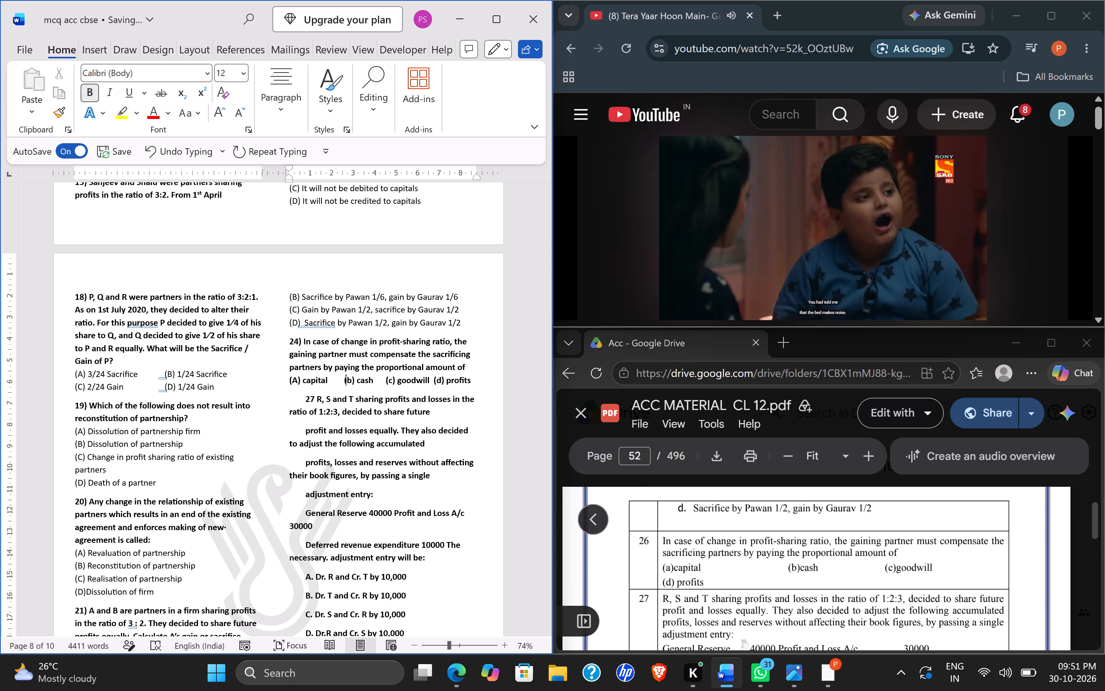
{"action": "key", "text": "Left"}
{"action": "key", "text": "Left"}
{"action": "key", "text": "Left"}
{"action": "key", "text": "Left"}
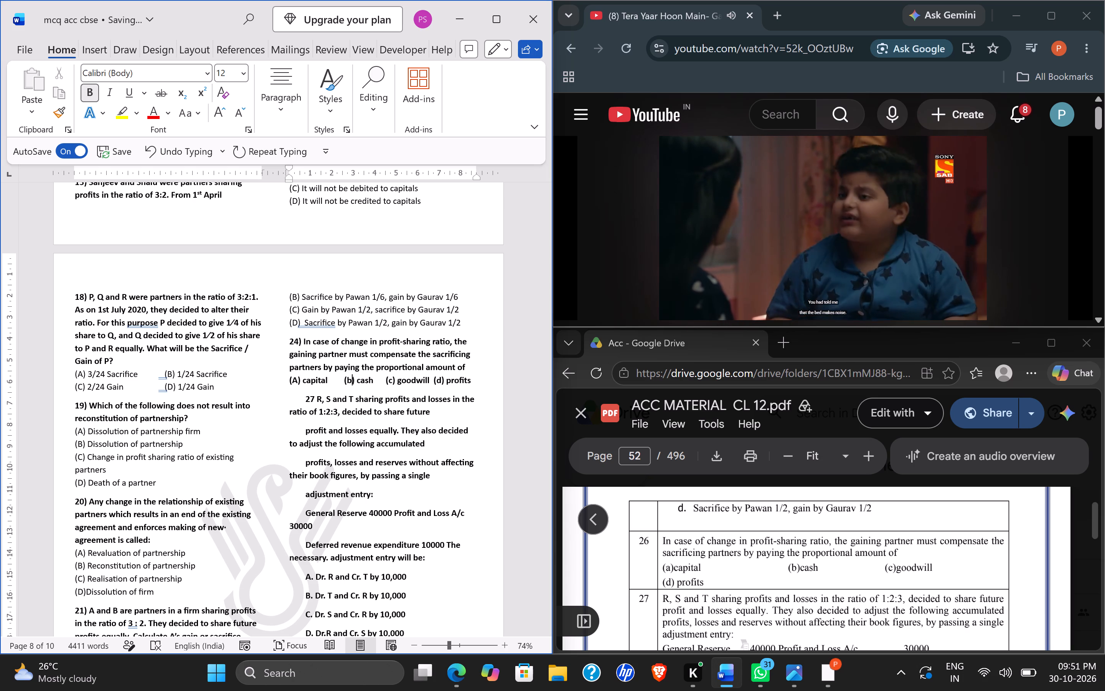
{"action": "key", "text": "BackSpace"}
{"action": "key", "text": "shift+b"}
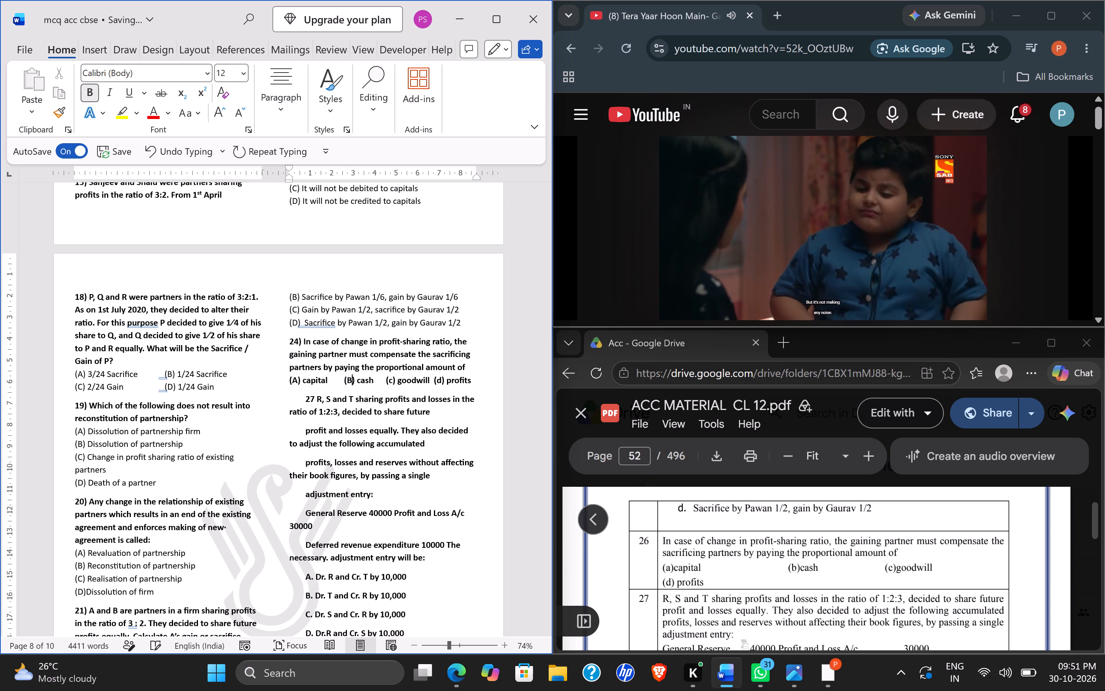
Change question 24's option labels (c) and (d) to capital (C) and (D).
{"action": "key", "text": "Right"}
{"action": "key", "text": "Right"}
{"action": "key", "text": "Right"}
{"action": "key", "text": "Right"}
{"action": "key", "text": "Right"}
{"action": "key", "text": "Right"}
{"action": "key", "text": "Right"}
{"action": "key", "text": "Right"}
{"action": "key", "text": "Right"}
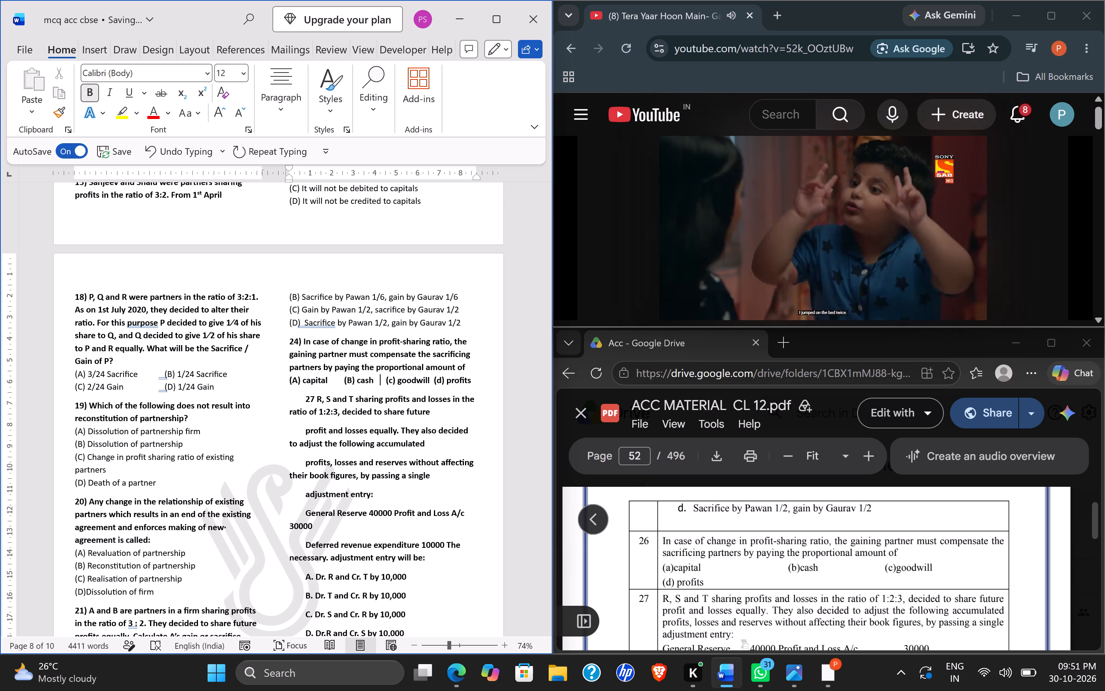
{"action": "key", "text": "Right"}
{"action": "key", "text": "Right"}
{"action": "key", "text": "Right"}
{"action": "key", "text": "Right"}
{"action": "key", "text": "Right"}
{"action": "key", "text": "BackSpace"}
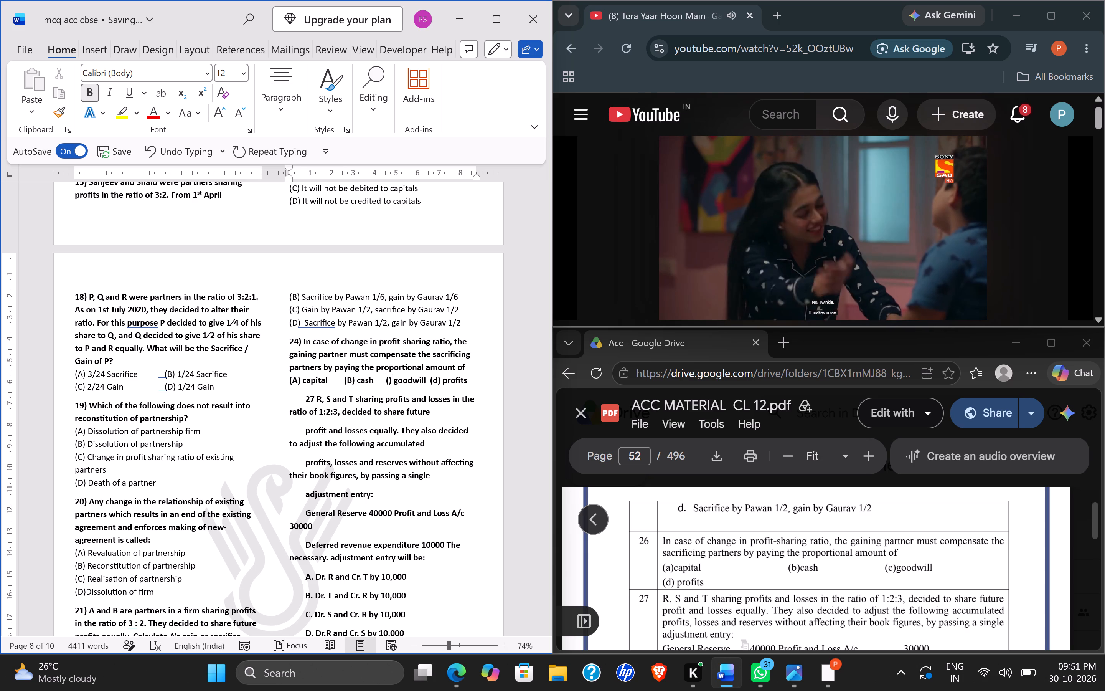
{"action": "key", "text": "shift+c"}
{"action": "key", "text": "Right"}
{"action": "key", "text": "Right"}
{"action": "key", "text": "Right"}
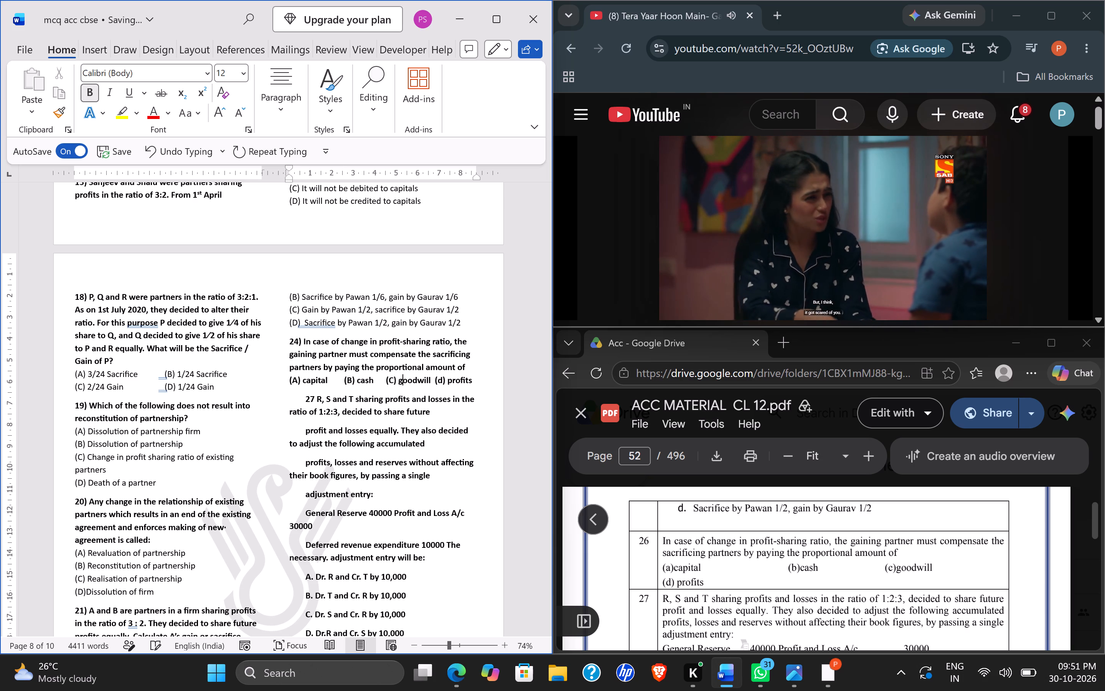
{"action": "key", "text": "Right"}
{"action": "key", "text": "Right"}
{"action": "key", "text": "Right"}
{"action": "key", "text": "Right"}
{"action": "key", "text": "Right"}
{"action": "key", "text": "Right"}
{"action": "key", "text": "Right"}
{"action": "key", "text": "Right"}
{"action": "key", "text": "Right"}
{"action": "key", "text": "Right"}
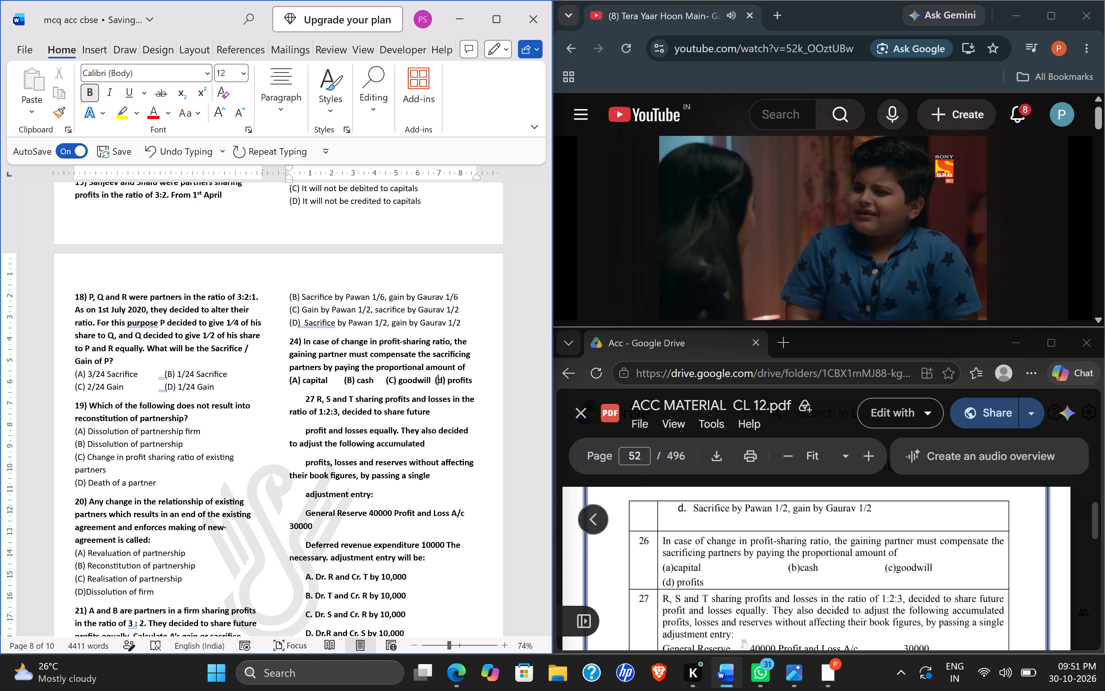
{"action": "key", "text": "Right"}
{"action": "key", "text": "BackSpace"}
{"action": "key", "text": "shift+d"}
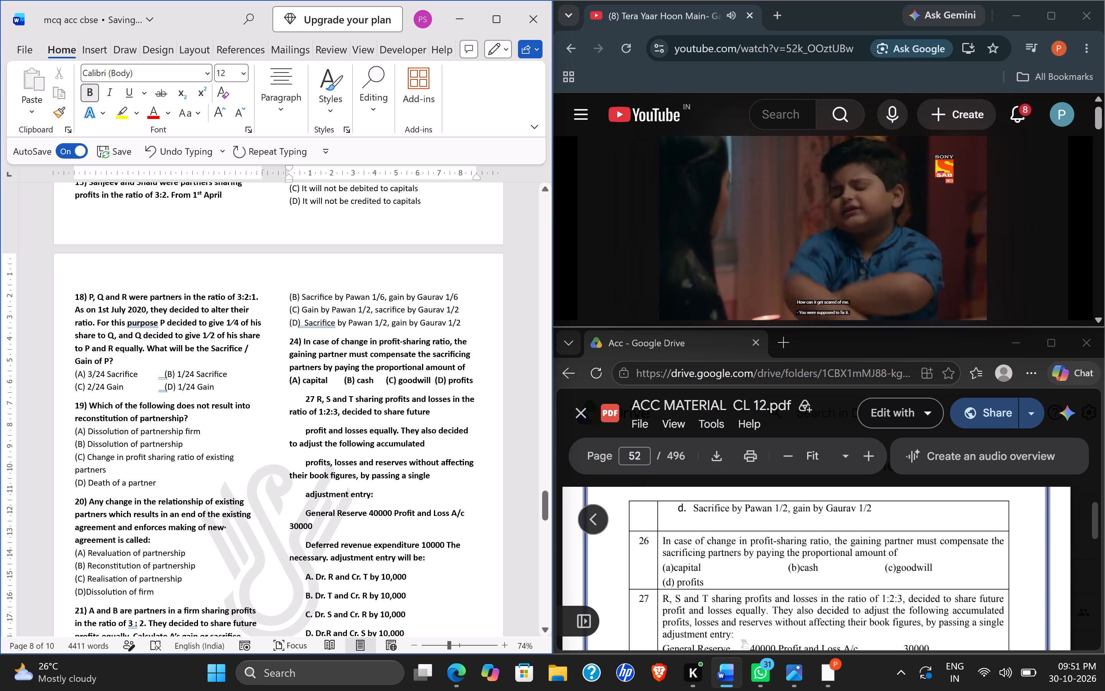
Even out the gaps in question 24's option line by removing one space before (B) and adding three spaces before (D).
{"action": "left_click", "coordinate": [345, 379]}
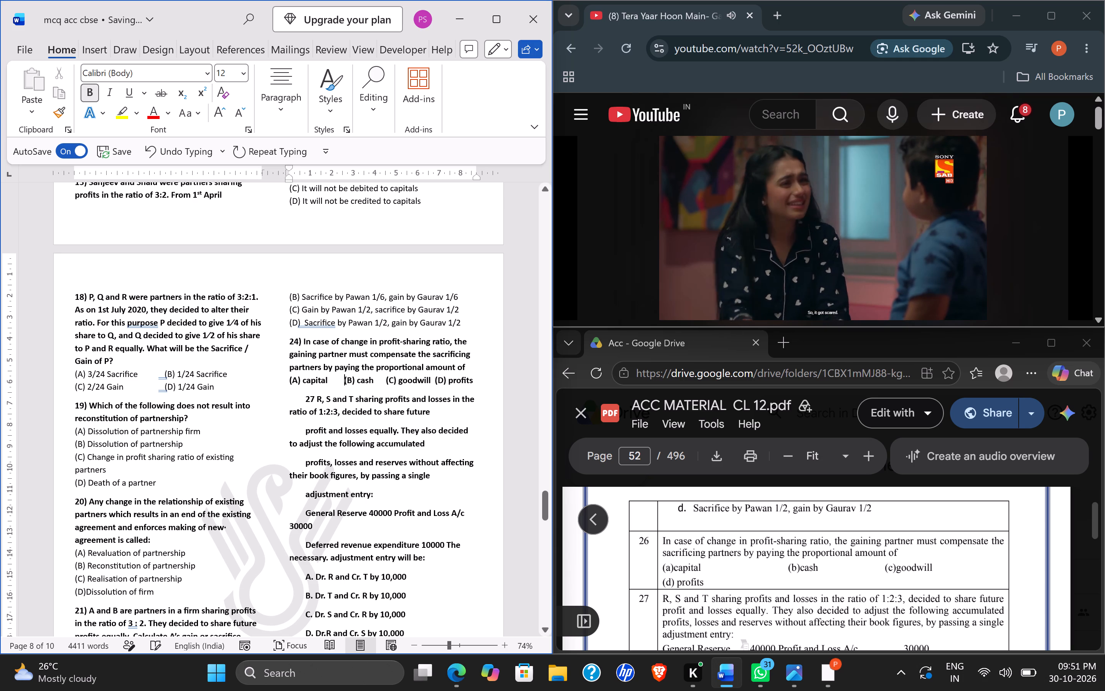
{"action": "key", "text": "BackSpace"}
{"action": "left_click", "coordinate": [376, 380]}
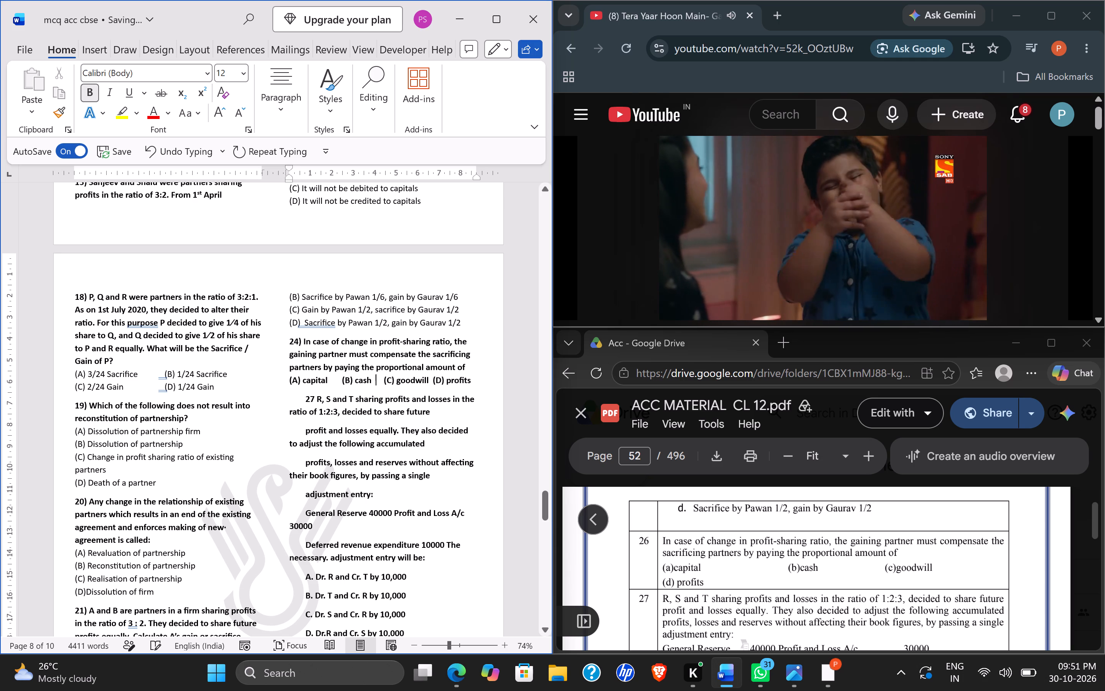
{"action": "left_click", "coordinate": [430, 385]}
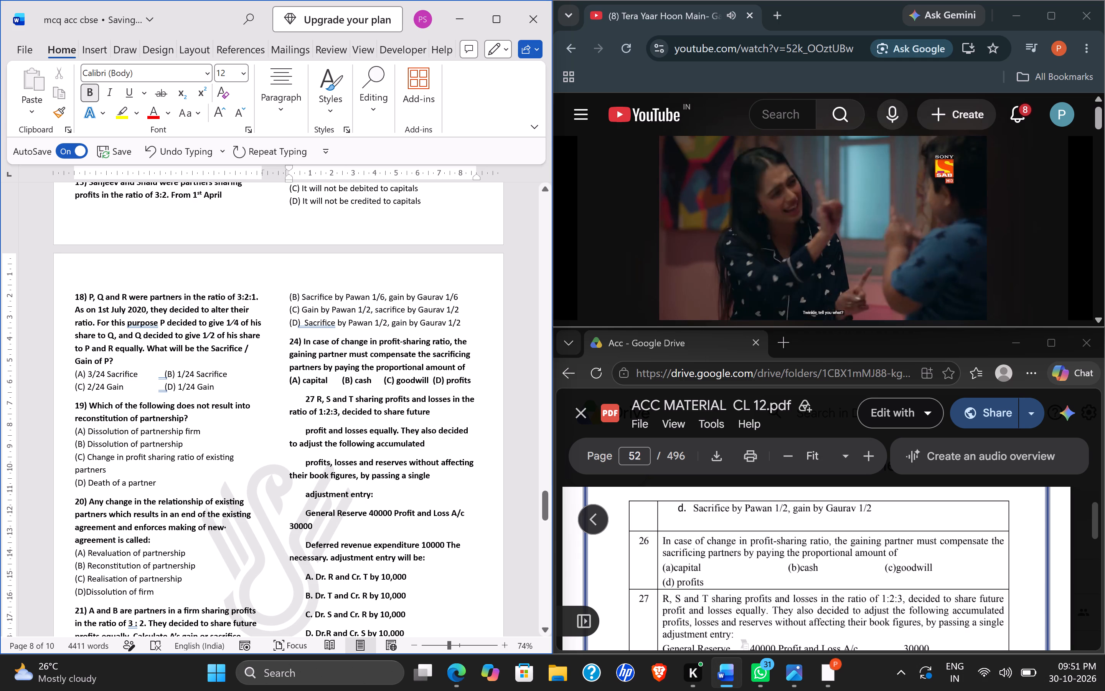
{"action": "key", "text": "space"}
{"action": "key", "text": "space"}
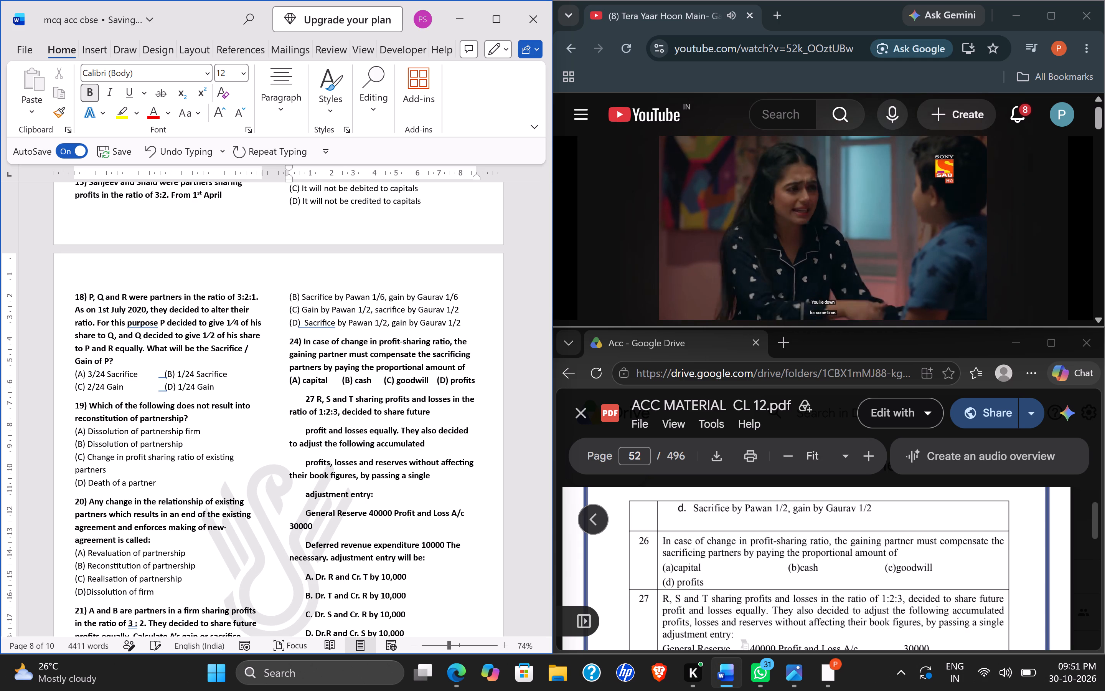
{"action": "key", "text": "space"}
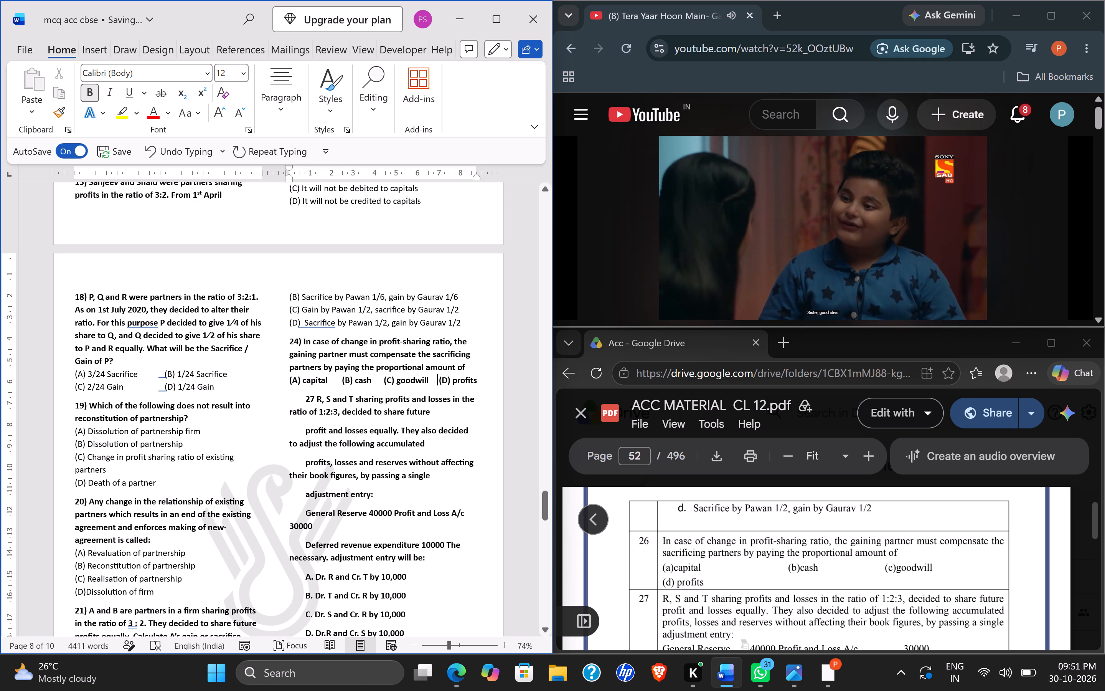
Remove the first-line indent from the "R, S and T sharing profits and losses" question and renumber it as 25).
{"action": "left_click", "coordinate": [304, 397]}
{"action": "key", "text": "BackSpace"}
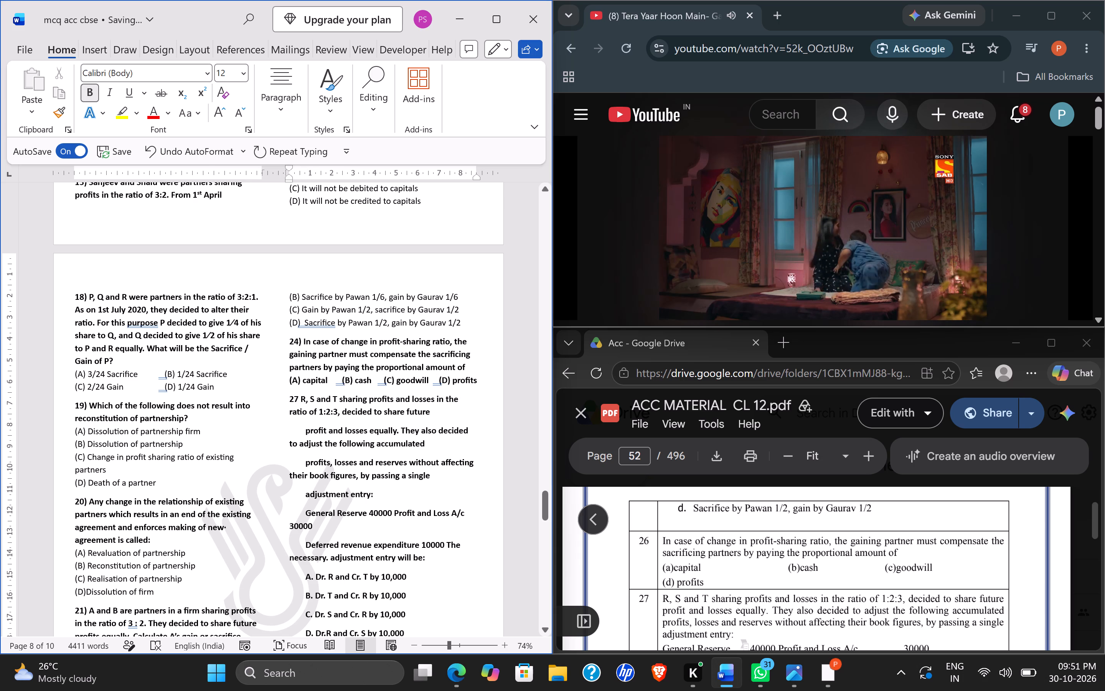
{"action": "key", "text": "Right"}
{"action": "key", "text": "Right"}
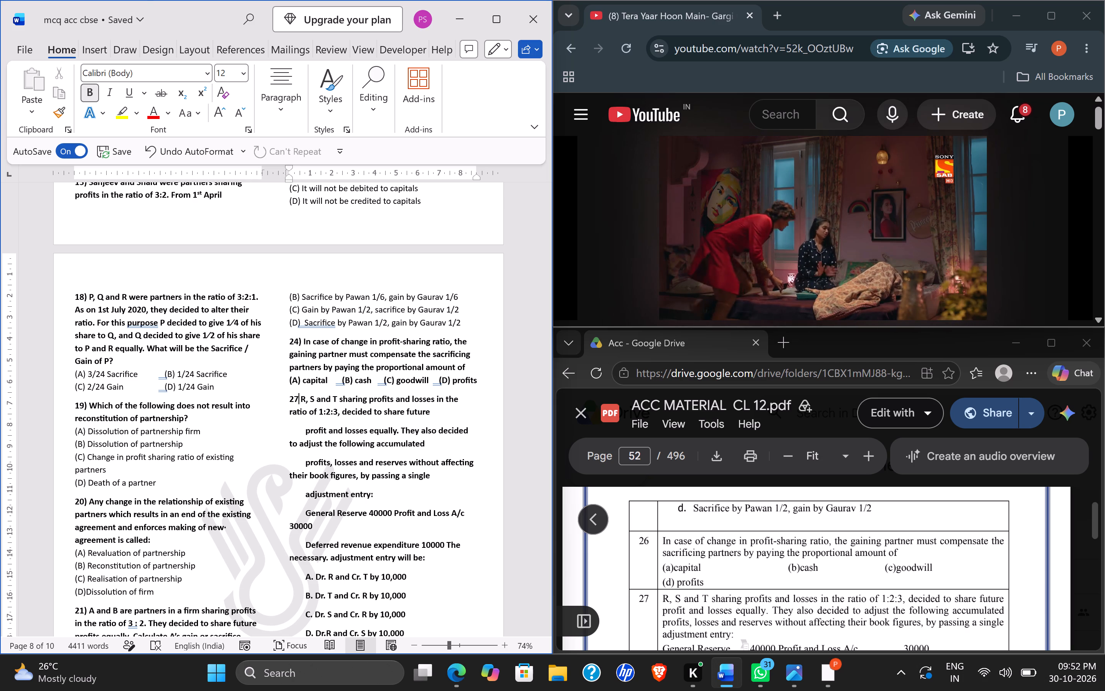
{"action": "key", "text": "BackSpace"}
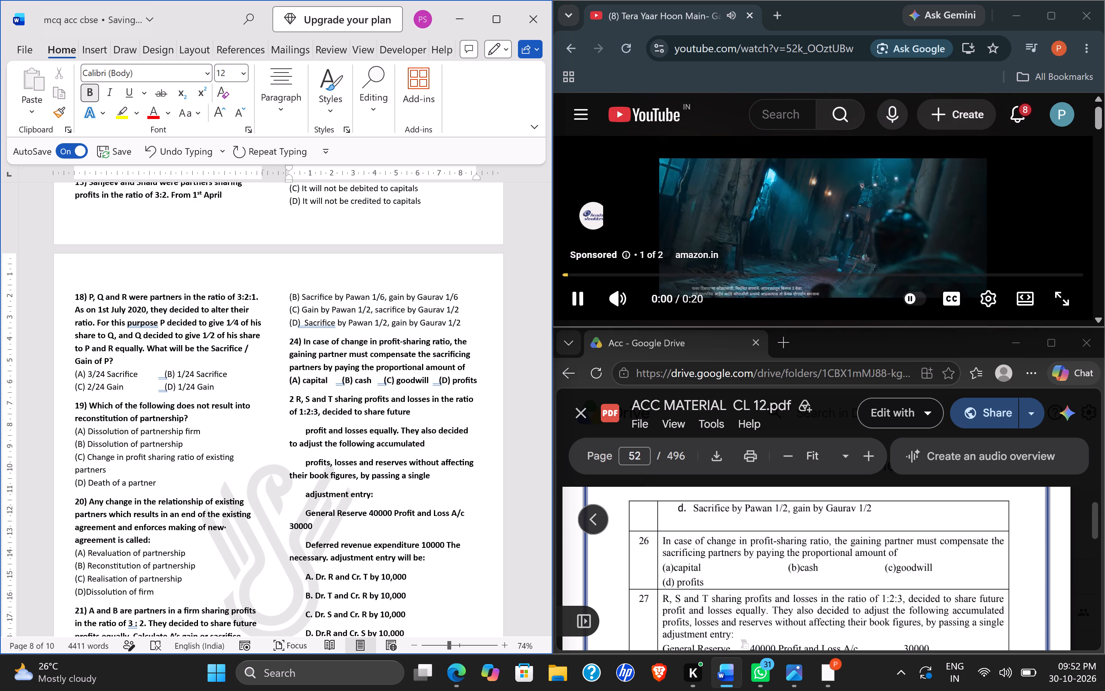
{"action": "type", "text": "5)"}
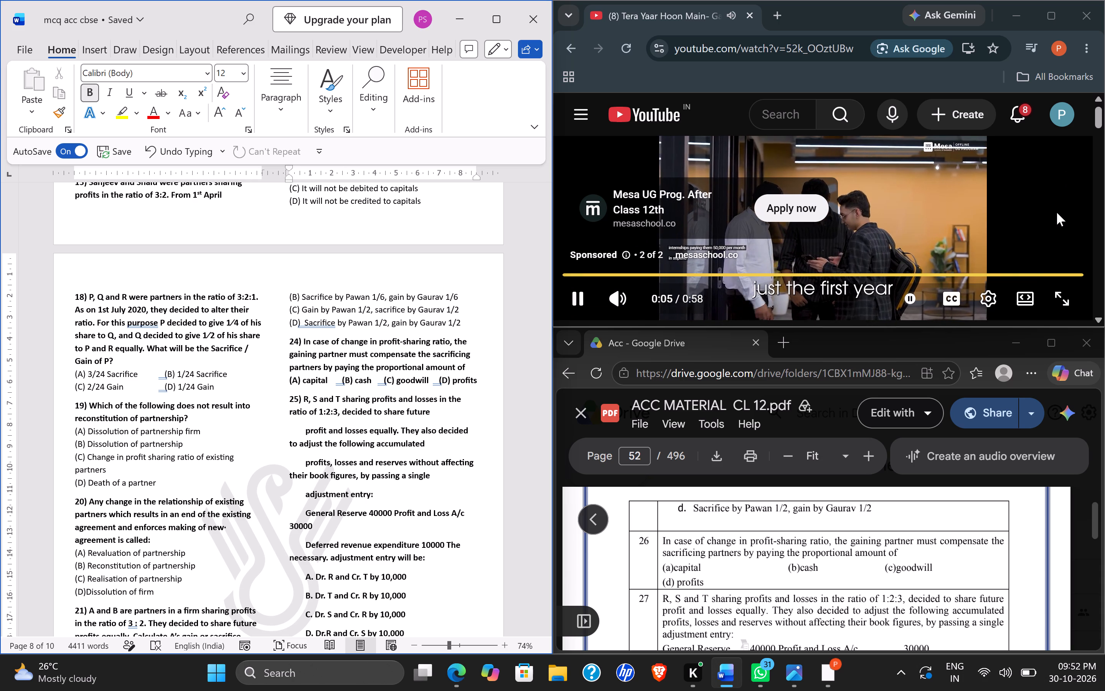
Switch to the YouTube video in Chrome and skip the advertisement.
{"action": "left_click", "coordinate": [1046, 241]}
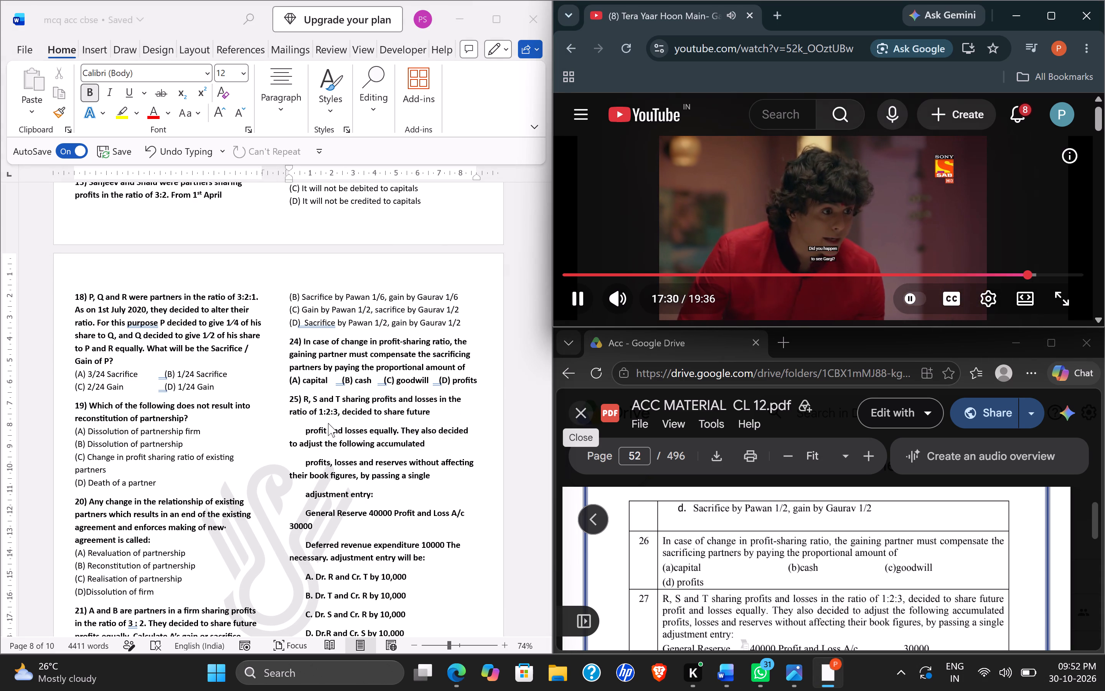
Return to the Word document and join question 25's broken line starting "profit and losses equally" to "future" with a single space.
{"action": "left_click", "coordinate": [307, 435]}
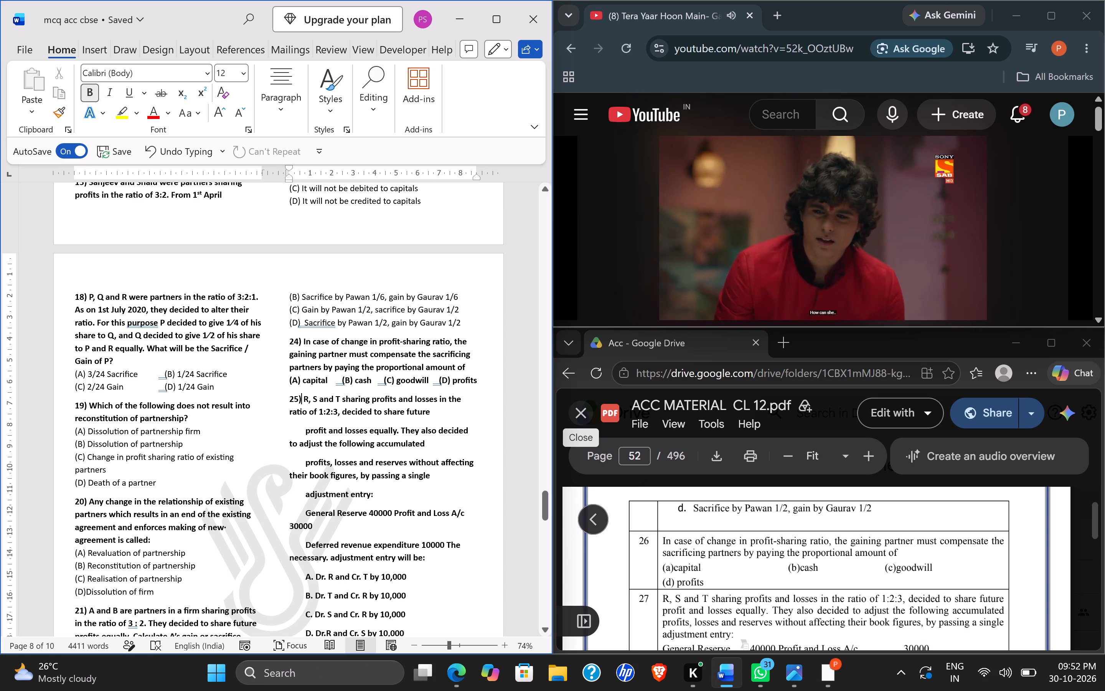
{"action": "left_click", "coordinate": [309, 435]}
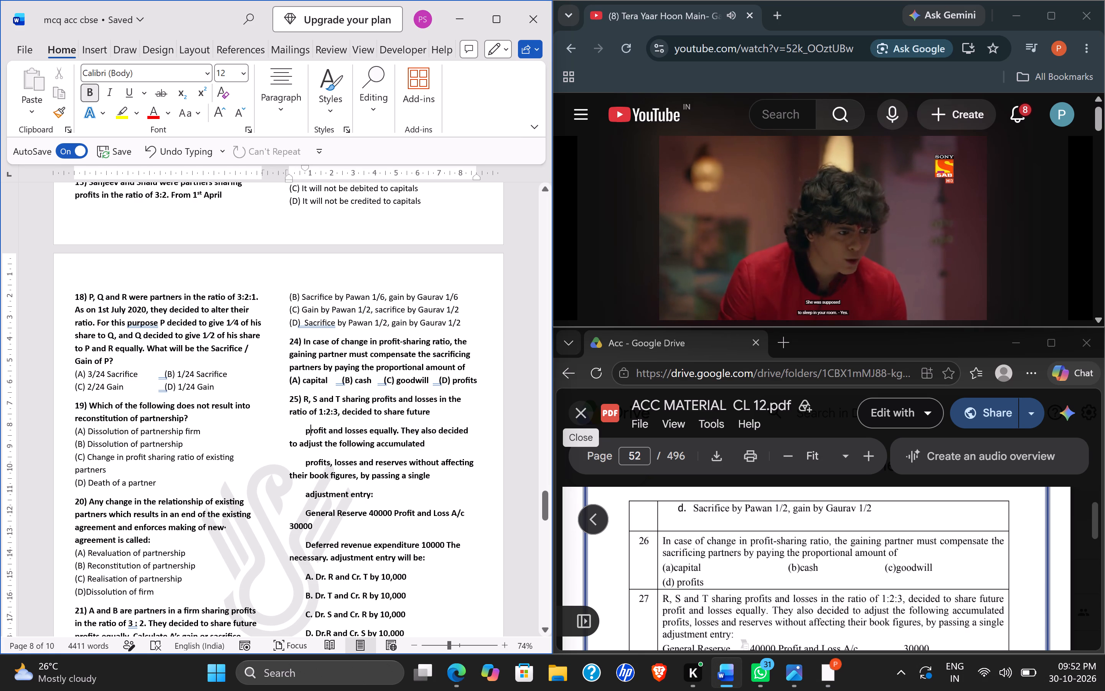
{"action": "key", "text": "Left"}
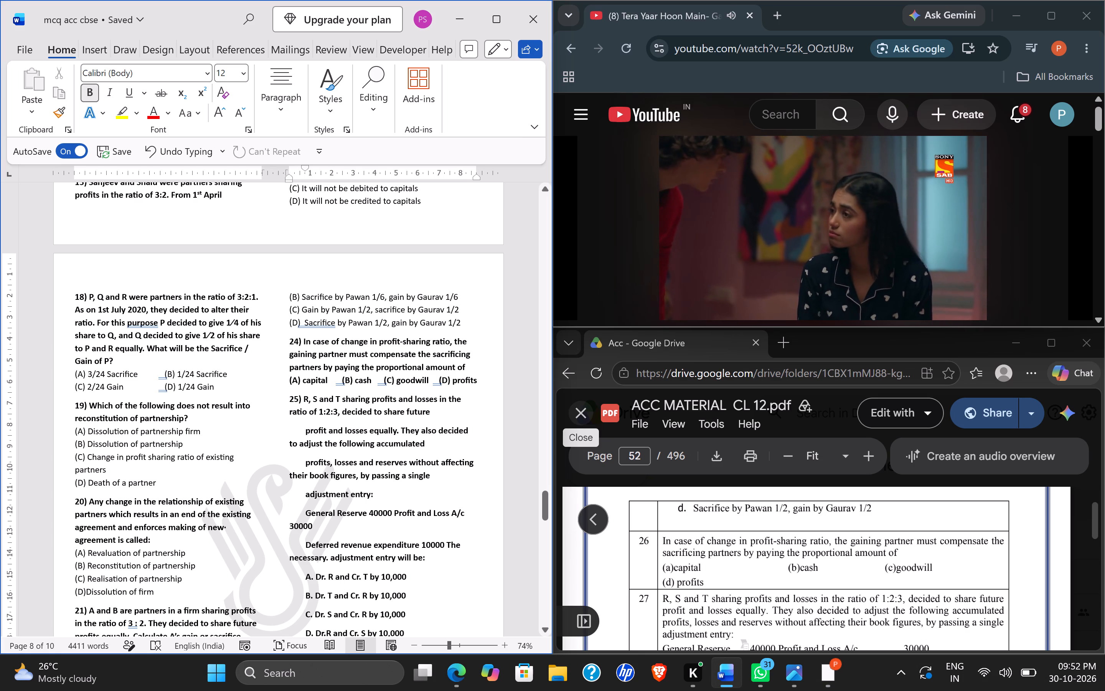
{"action": "key", "text": "BackSpace"}
{"action": "key", "text": "BackSpace"}
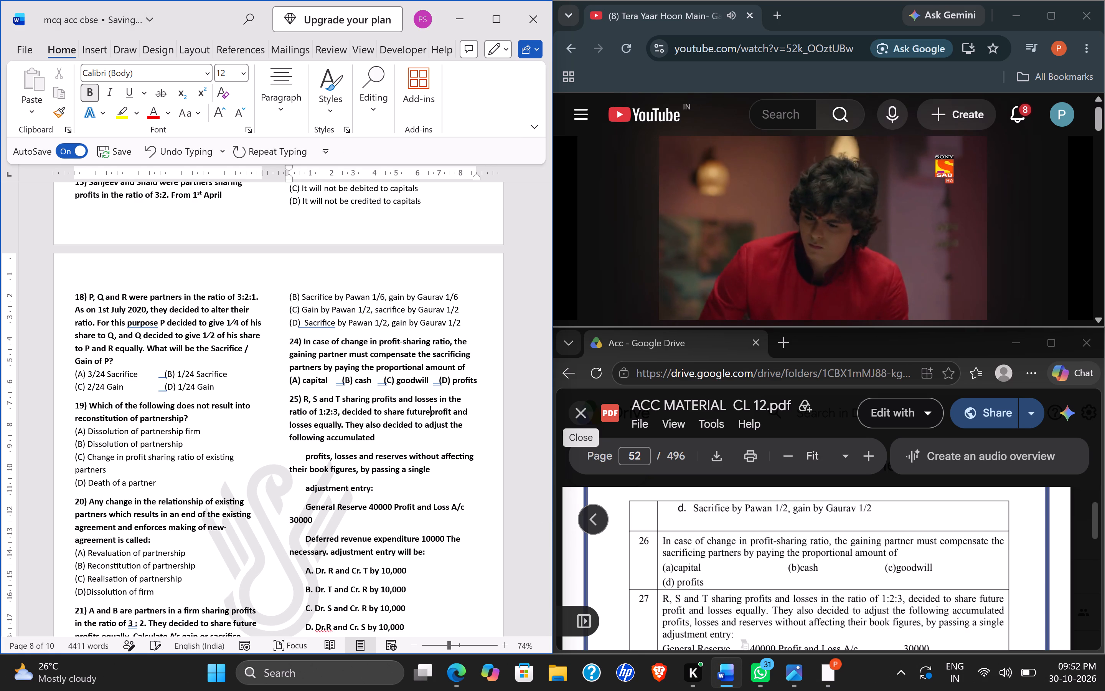
{"action": "key", "text": "space"}
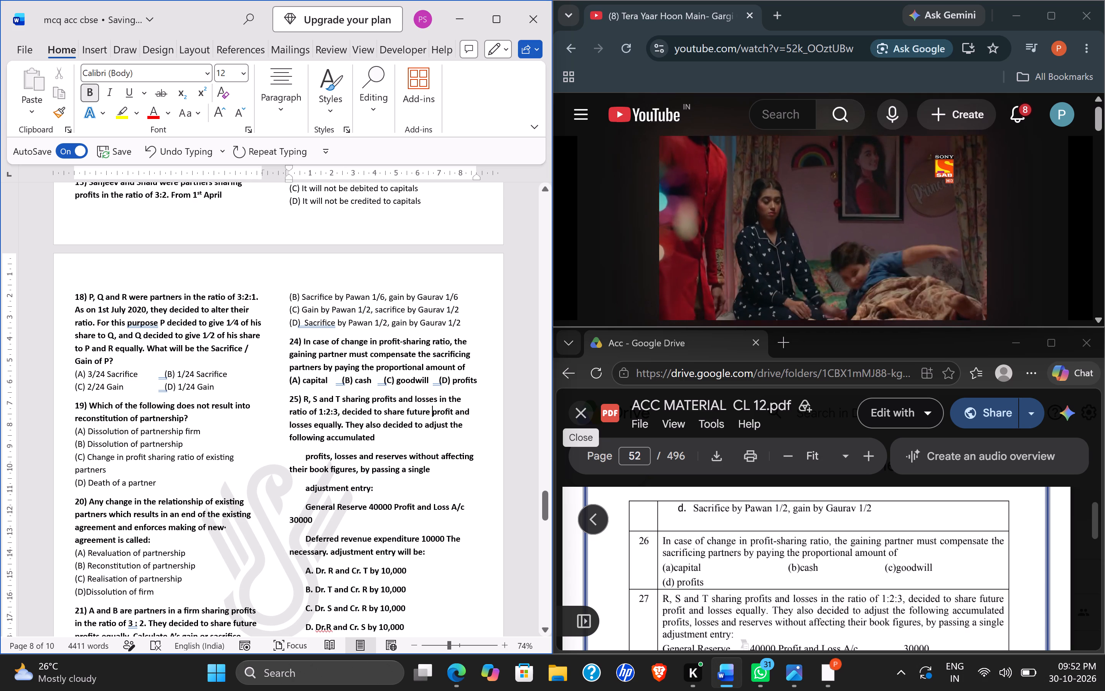
Join question 25's broken line starting "profits, losses and reserves" to the word "accumulated" with a single space.
{"action": "left_click", "coordinate": [305, 461]}
{"action": "key", "text": "BackSpace"}
{"action": "key", "text": "BackSpace"}
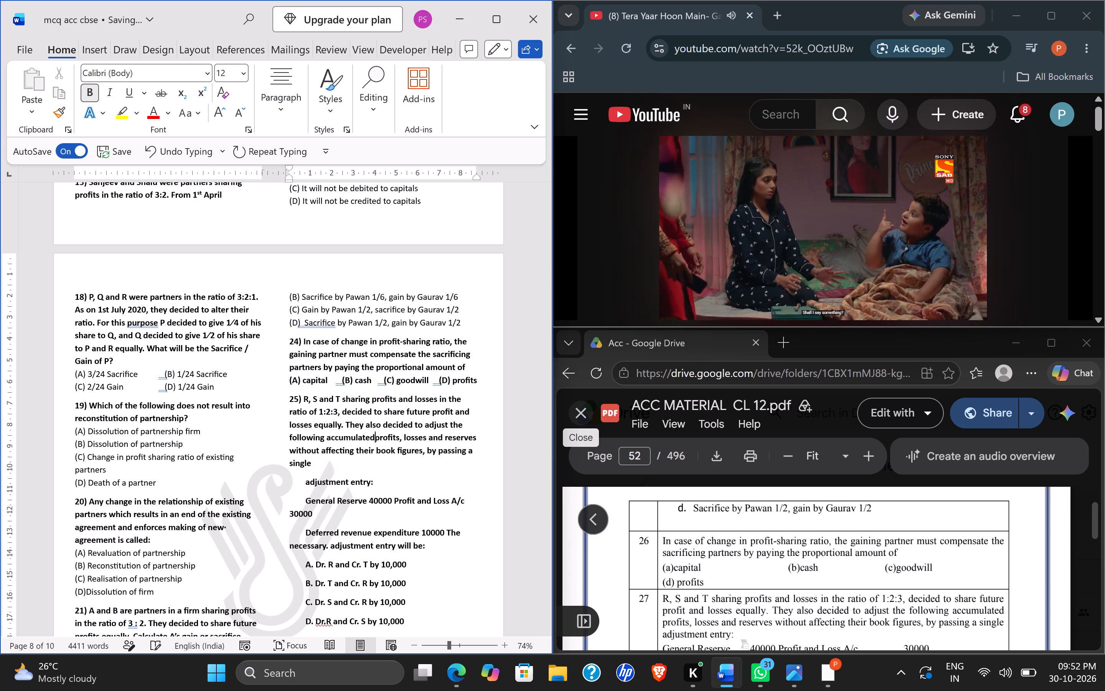
{"action": "key", "text": "BackSpace"}
{"action": "type", "text": "d"}
{"action": "key", "text": "space"}
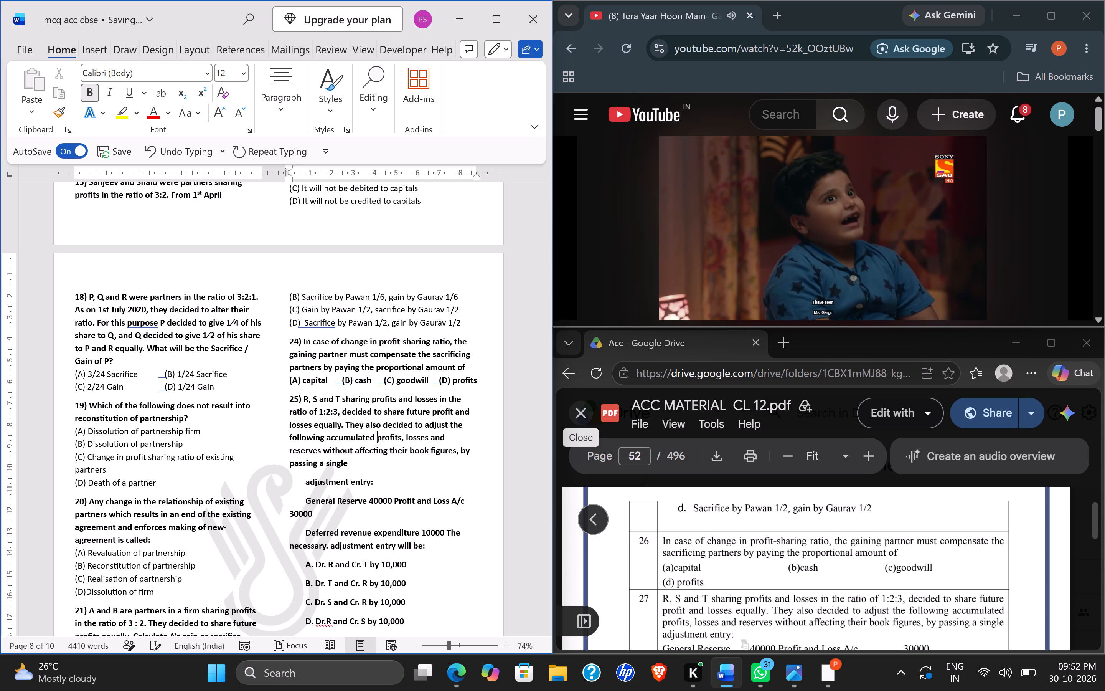
Join the broken line "adjustment entry:" to "by passing a single" in question 25 with a single space.
{"action": "scroll", "coordinate": [337, 433], "scroll_direction": "down", "scroll_amount": 1}
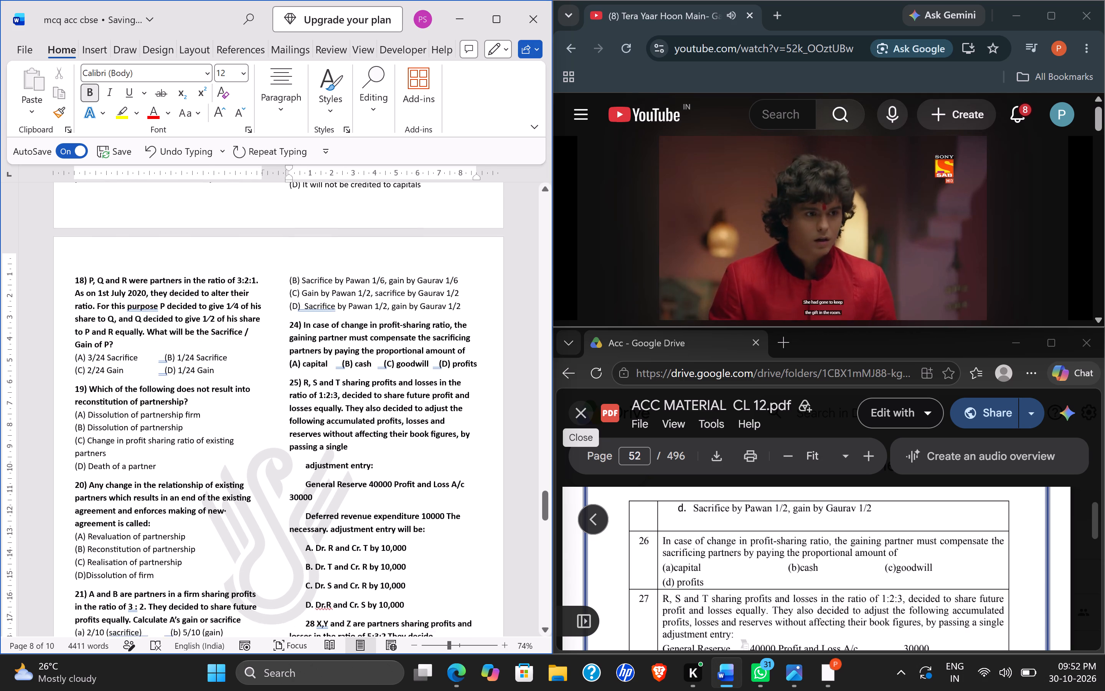
{"action": "scroll", "coordinate": [337, 433], "scroll_direction": "down", "scroll_amount": 1}
{"action": "left_click", "coordinate": [302, 440]}
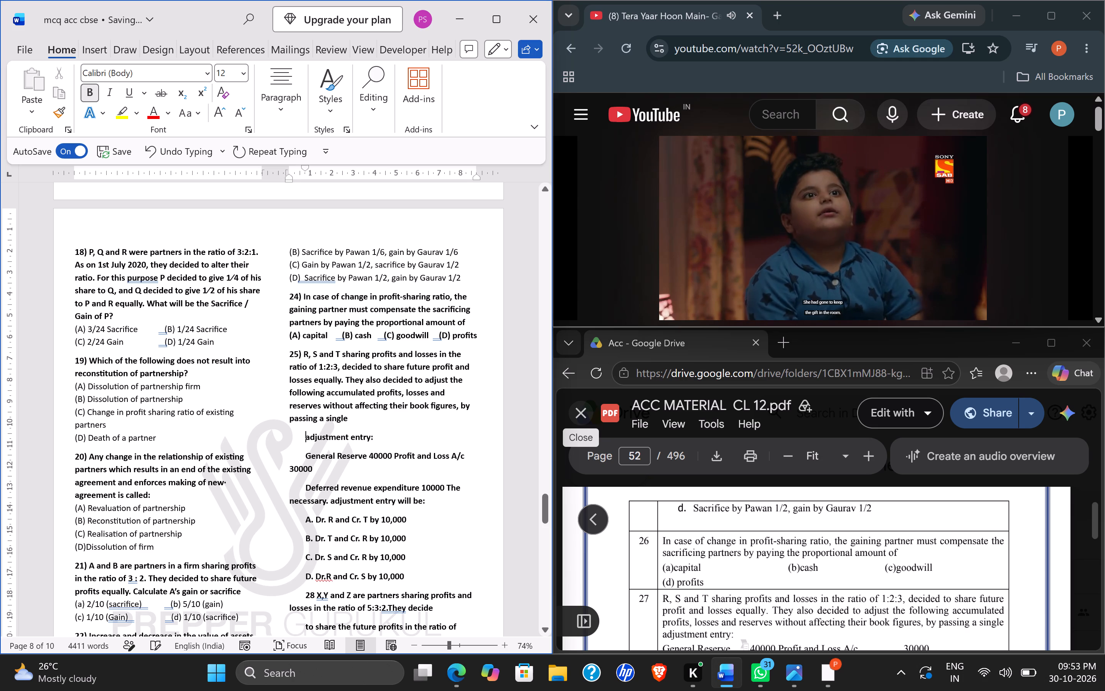
{"action": "key", "text": "BackSpace"}
{"action": "key", "text": "BackSpace"}
{"action": "key", "text": "space"}
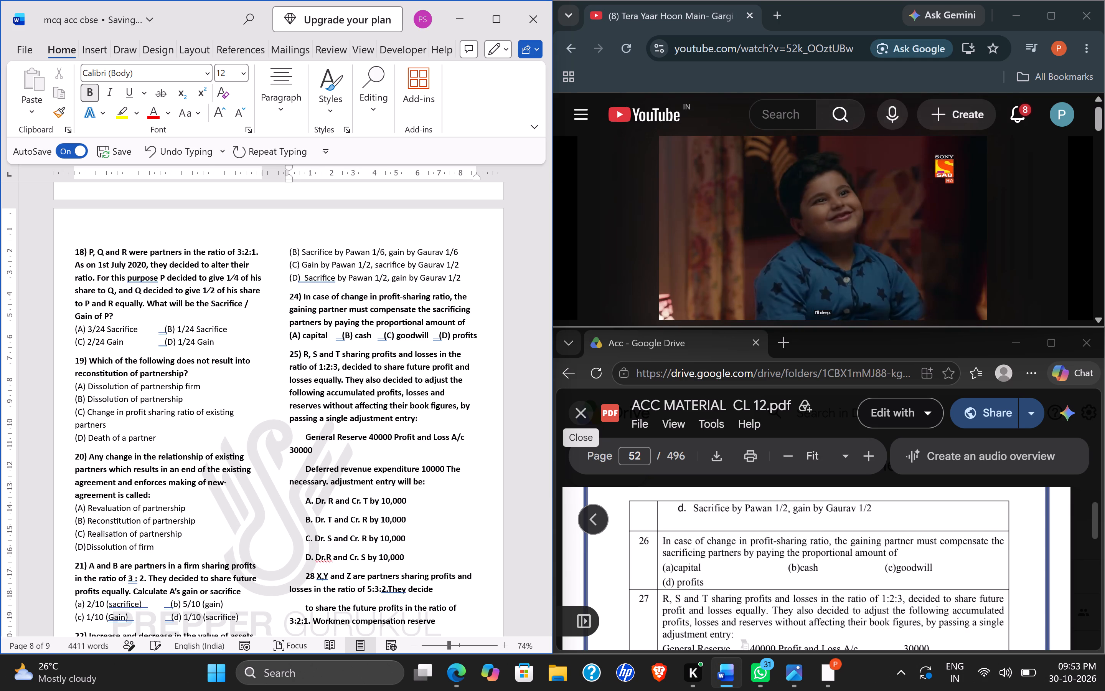
Merge the "General Reserve 40000 Profit and Loss A/c 30000" line into question 25's paragraph, unindented on a new line directly beneath "adjustment entry:".
{"action": "scroll", "coordinate": [356, 397], "scroll_direction": "down", "scroll_amount": 1}
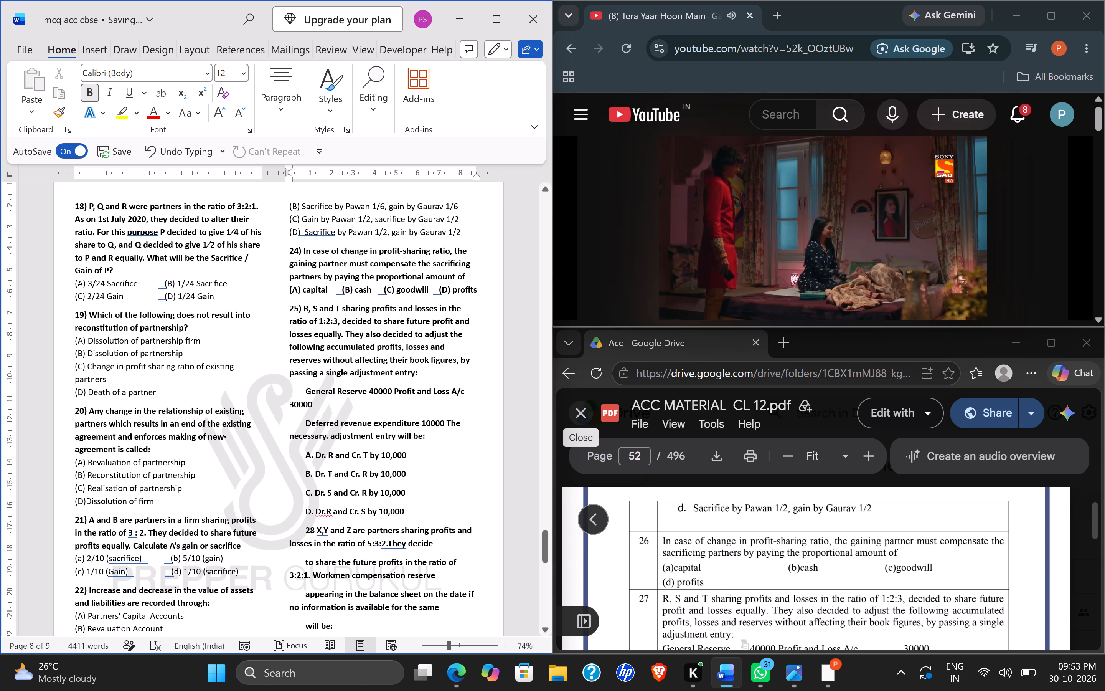
{"action": "left_click", "coordinate": [307, 388]}
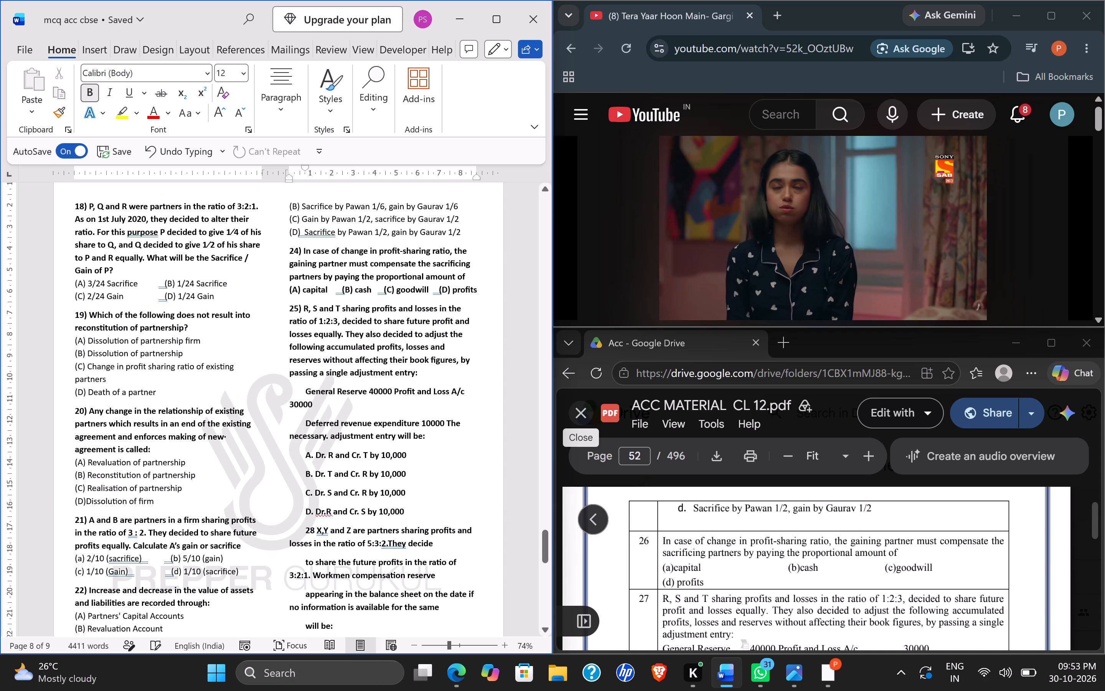
{"action": "key", "text": "BackSpace"}
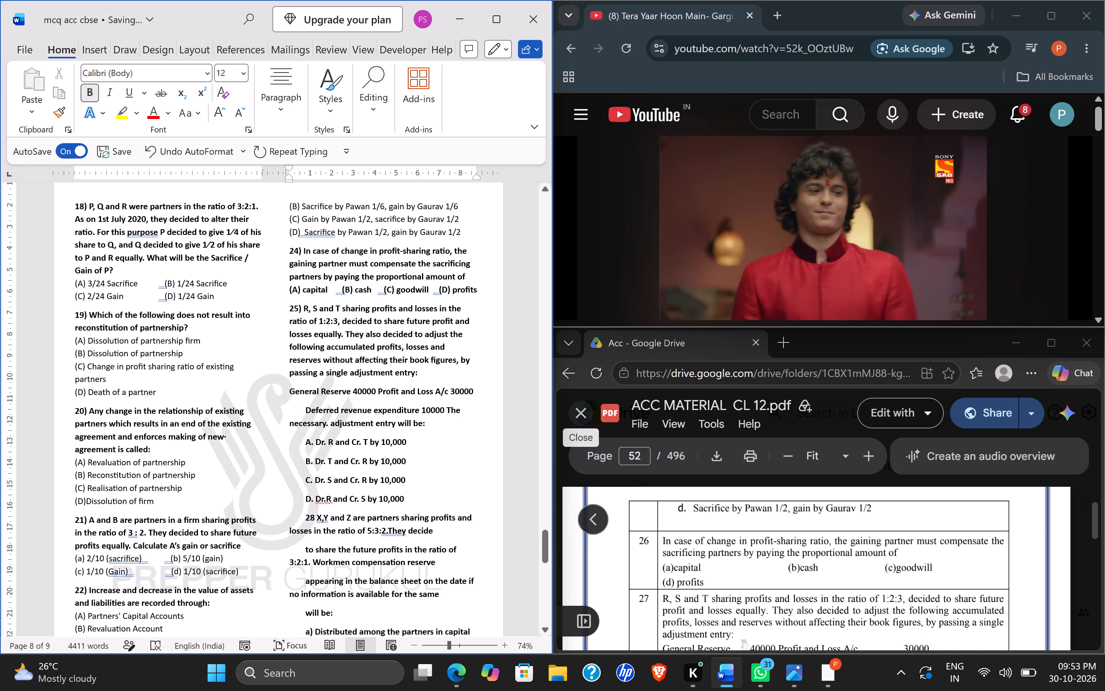
{"action": "key", "text": "BackSpace"}
{"action": "key", "text": "shift+Return"}
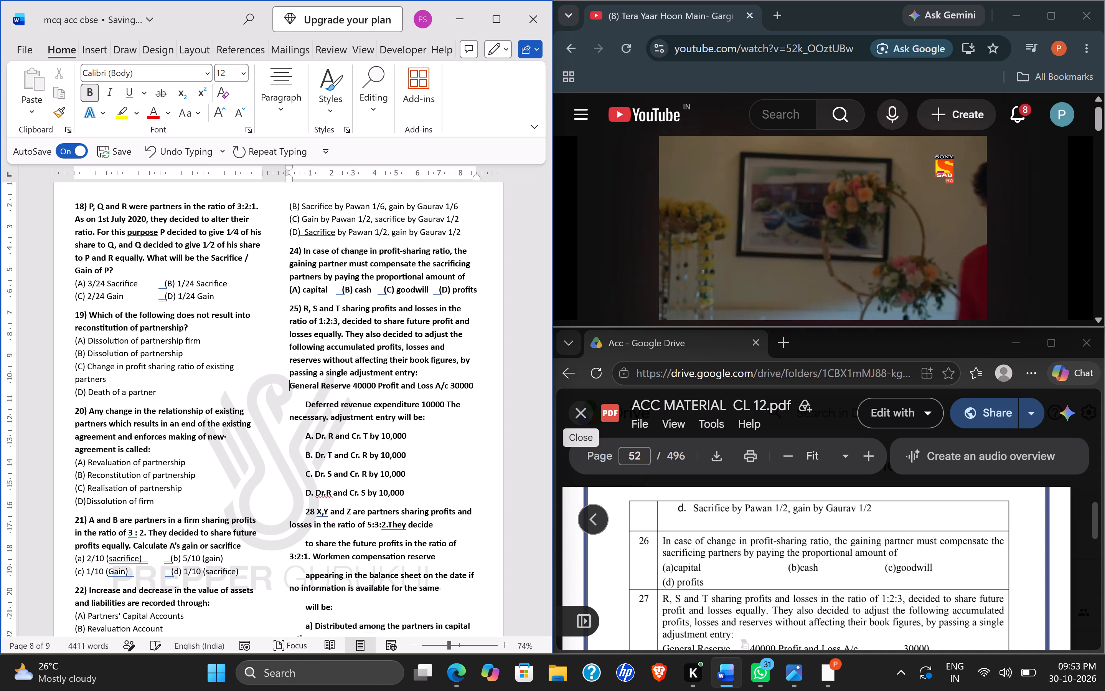
Merge the "Deferred revenue expenditure 10000" line into question 25's paragraph, unindented on a new line directly beneath the General Reserve line.
{"action": "left_click", "coordinate": [308, 409]}
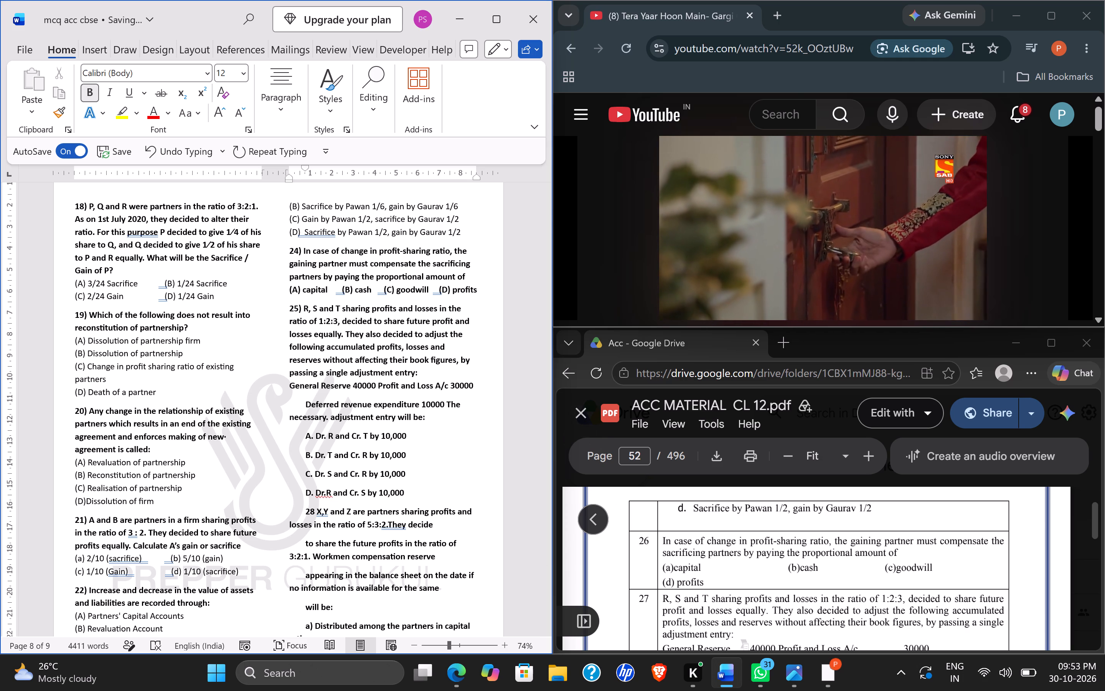
{"action": "scroll", "coordinate": [678, 581], "scroll_direction": "down", "scroll_amount": 1}
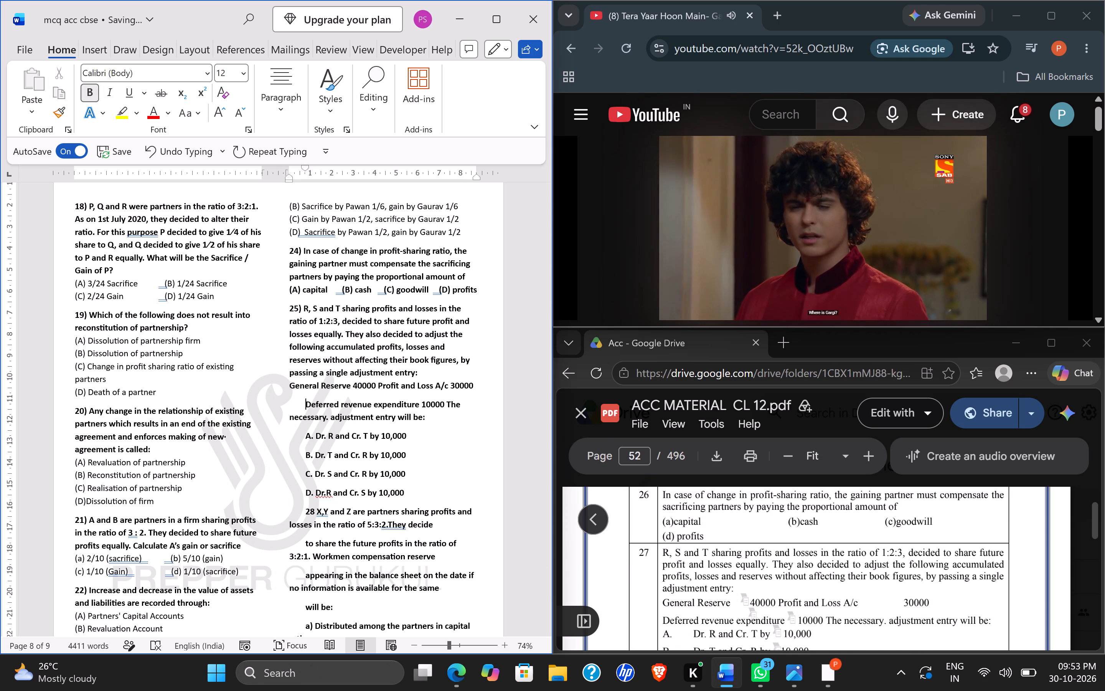
{"action": "scroll", "coordinate": [703, 581], "scroll_direction": "down", "scroll_amount": 1}
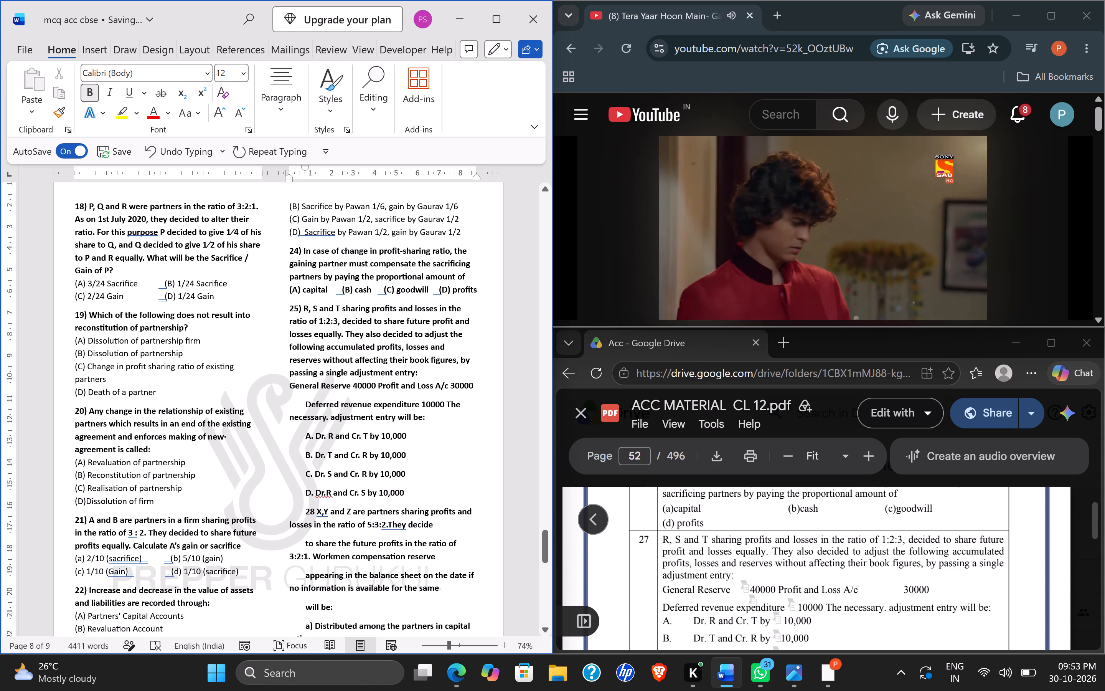
{"action": "key", "text": "BackSpace"}
{"action": "key", "text": "shift+Return"}
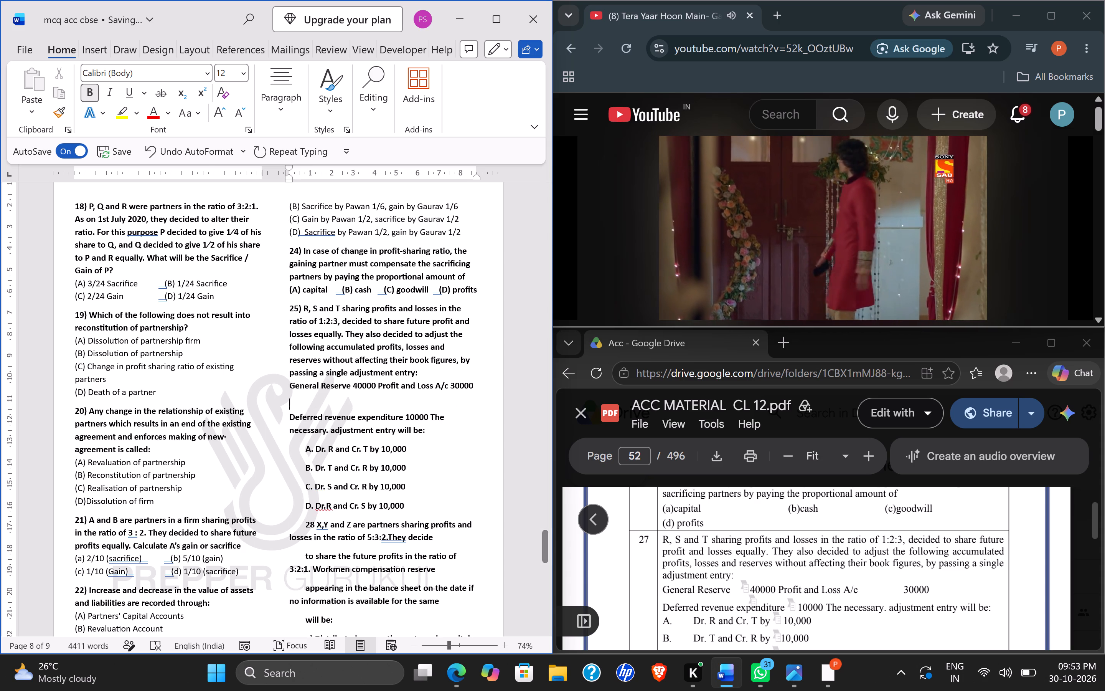
{"action": "key", "text": "BackSpace"}
{"action": "key", "text": "BackSpace"}
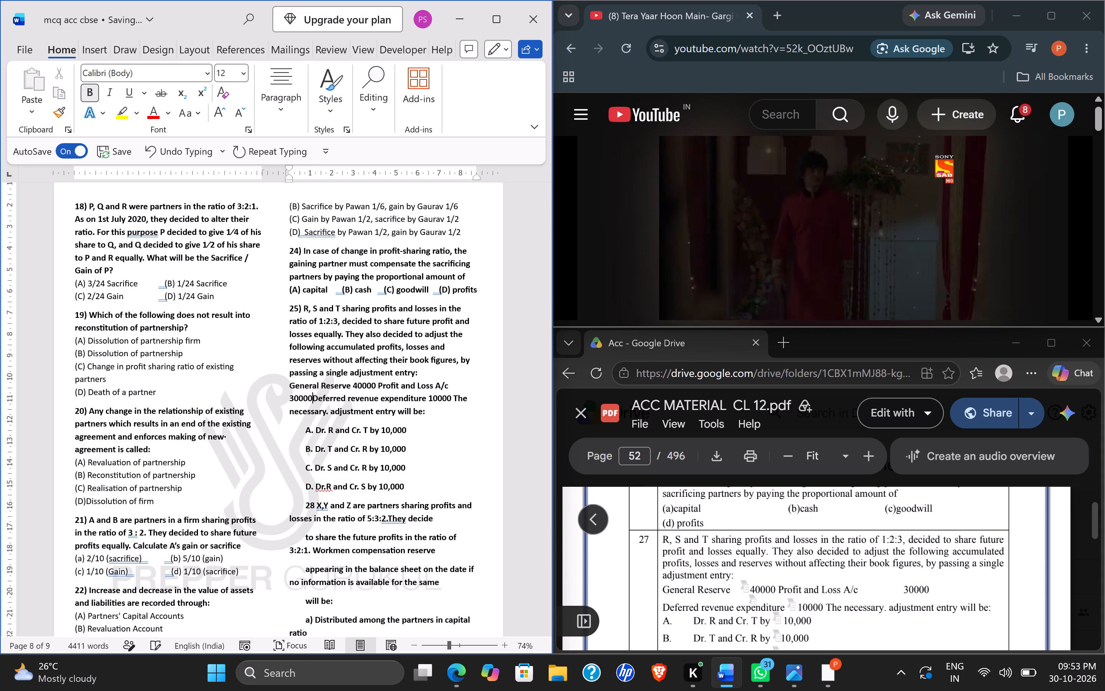
{"action": "key", "text": "shift+Return"}
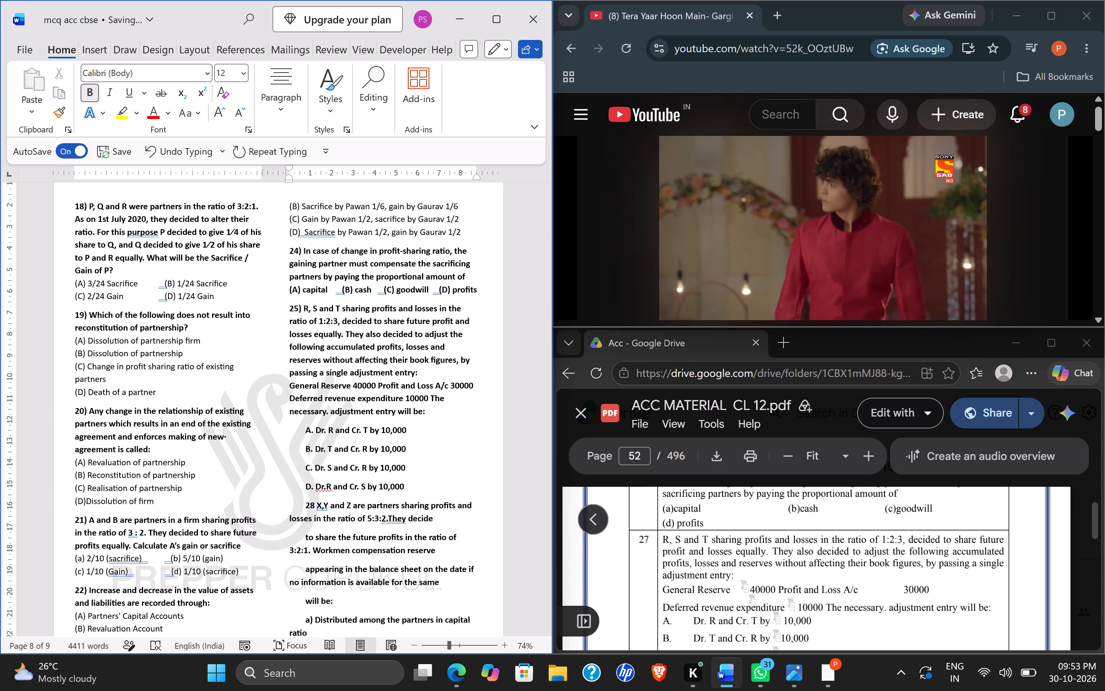
End question 25's "Deferred revenue expenditure 10000" with a full stop and start "The necessary. adjustment entry will be:" on a new line.
{"action": "left_click", "coordinate": [432, 399]}
{"action": "key", "text": "BackSpace"}
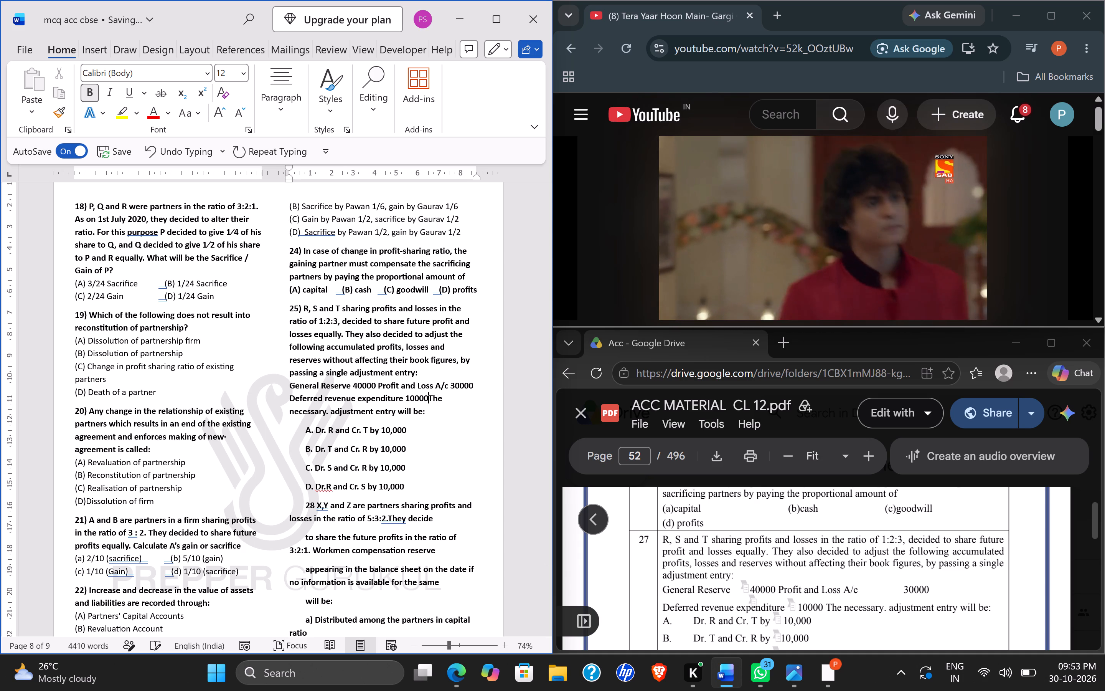
{"action": "key", "text": "period"}
{"action": "key", "text": "shift+Return"}
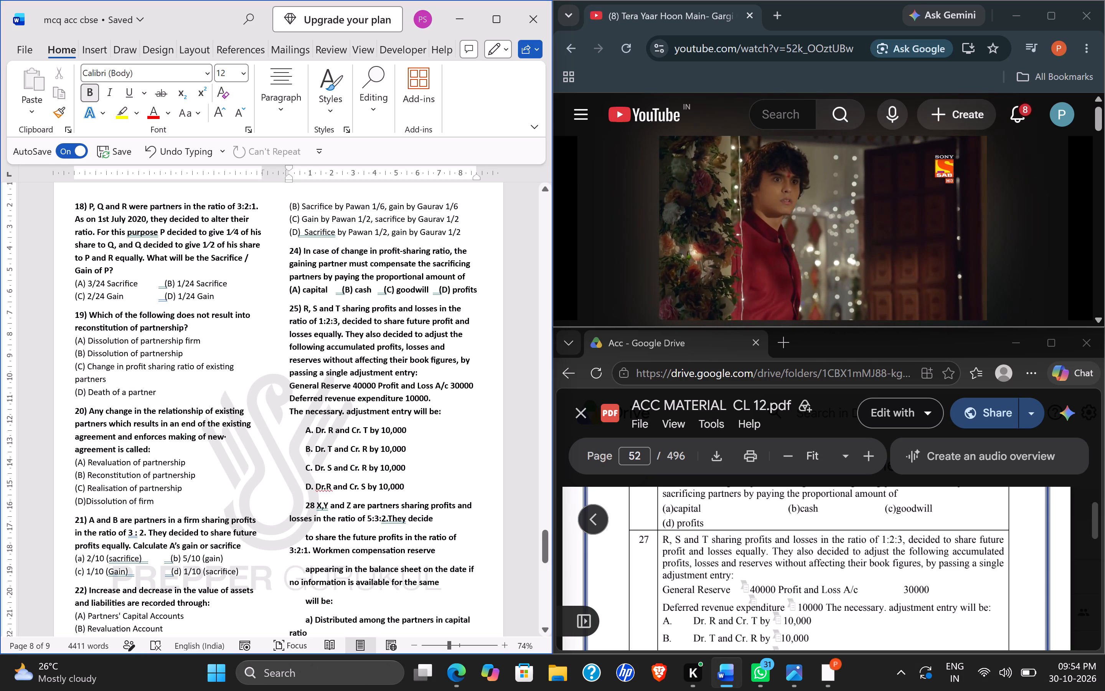
Place question 25's first option unindented directly beneath "adjustment entry will be:" and reletter it from "A." to "(A)".
{"action": "left_click", "coordinate": [305, 431]}
{"action": "key", "text": "BackSpace"}
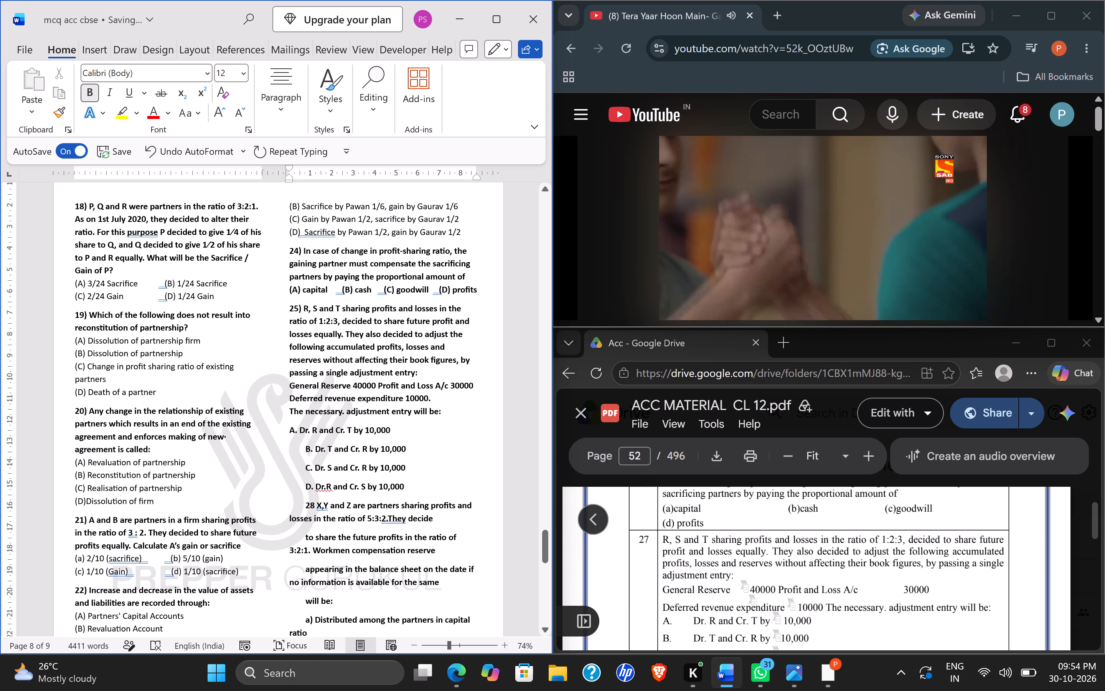
{"action": "key", "text": "BackSpace"}
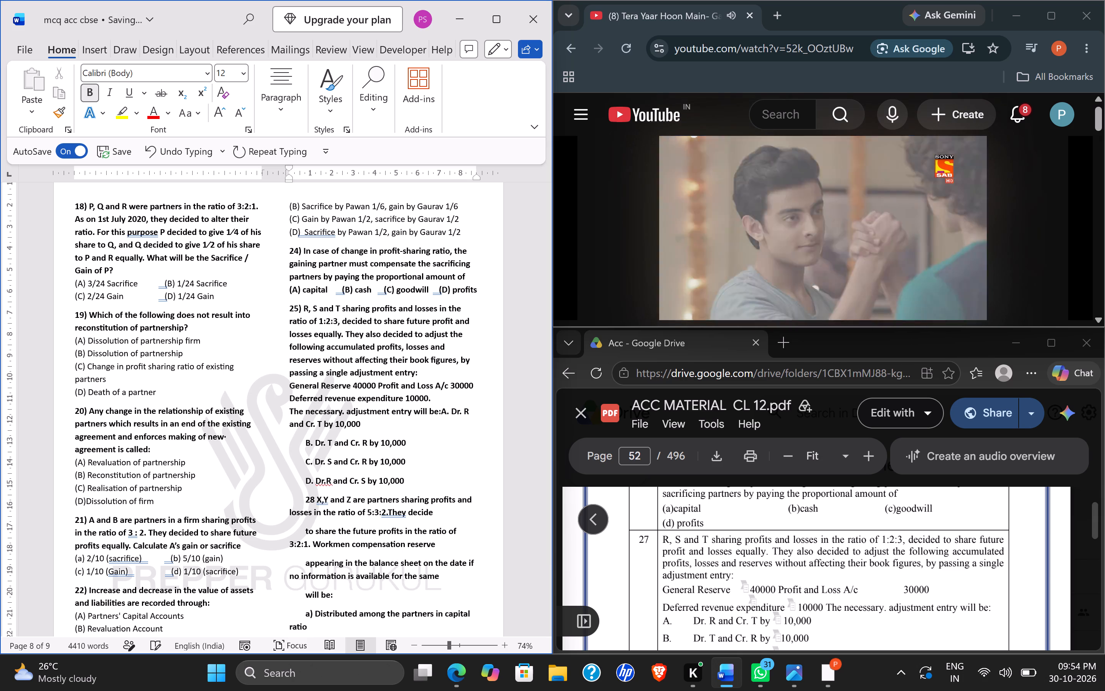
{"action": "key", "text": "shift+Return"}
{"action": "key", "text": "Right"}
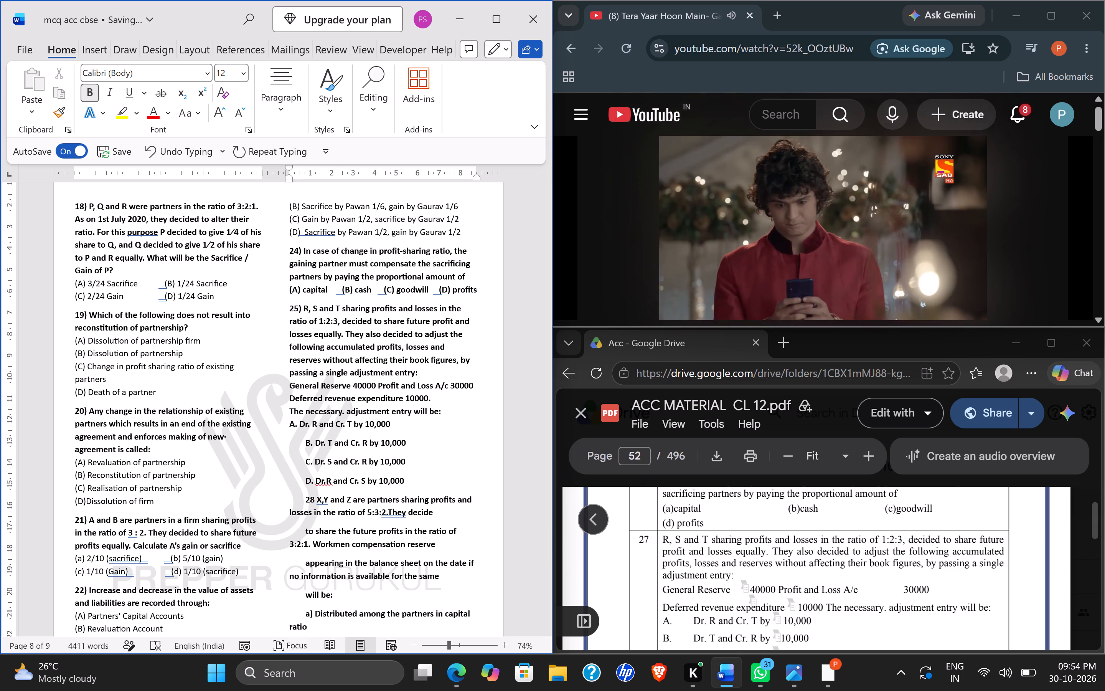
{"action": "key", "text": "Right"}
{"action": "key", "text": "BackSpace"}
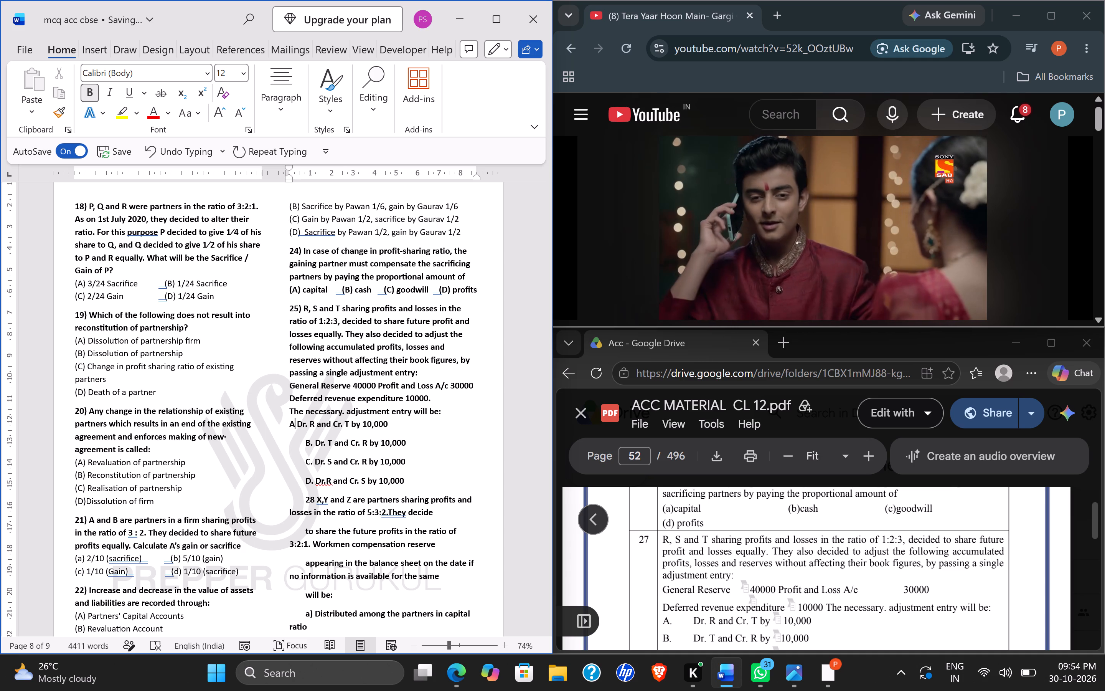
{"action": "key", "text": "shift+parenright"}
{"action": "key", "text": "Left"}
{"action": "key", "text": "Left"}
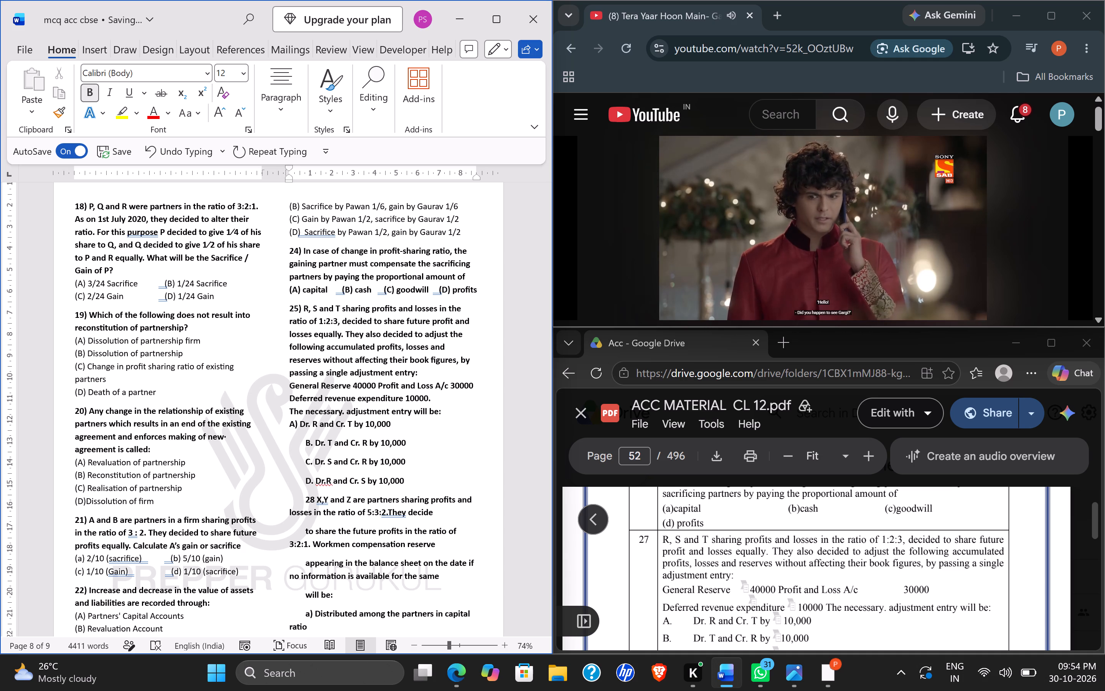
{"action": "key", "text": "shift+parenleft"}
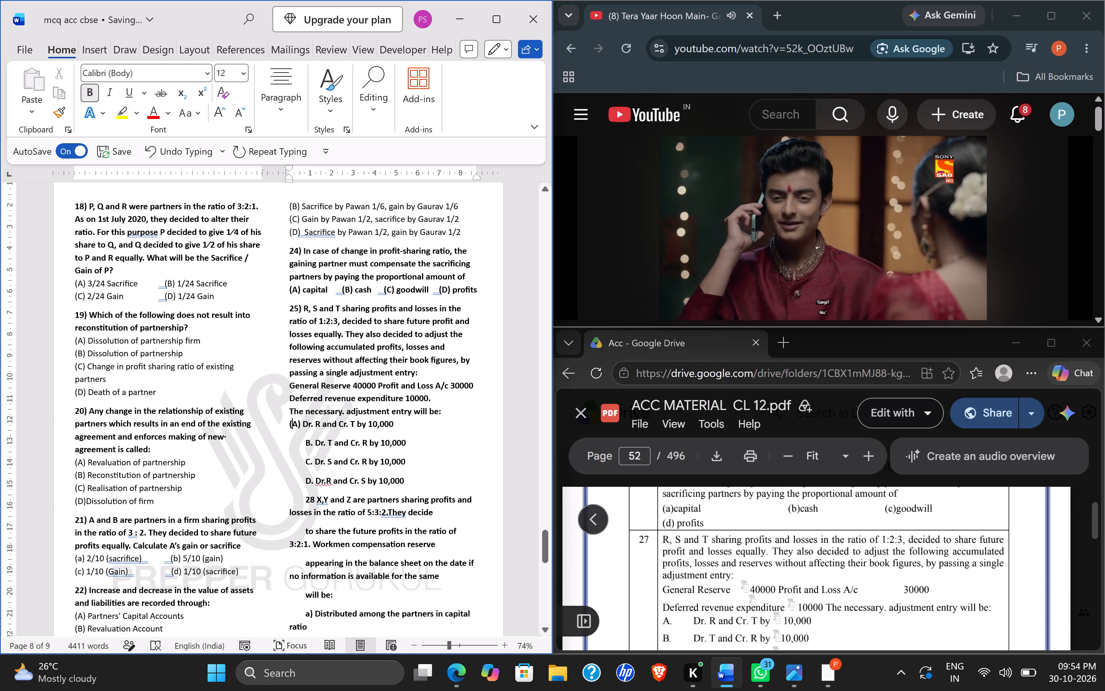
Place question 25's second option unindented directly beneath option (A) and reletter it from "B." to "(B)".
{"action": "left_click", "coordinate": [311, 443]}
{"action": "key", "text": "BackSpace"}
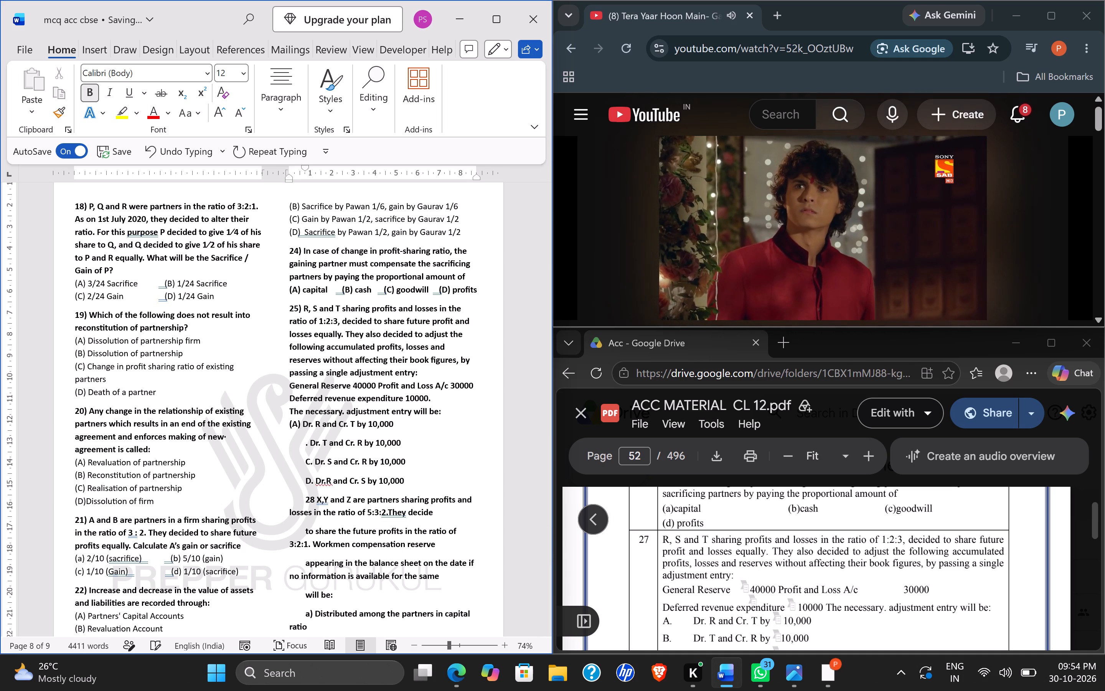
{"action": "key", "text": "ctrl+z"}
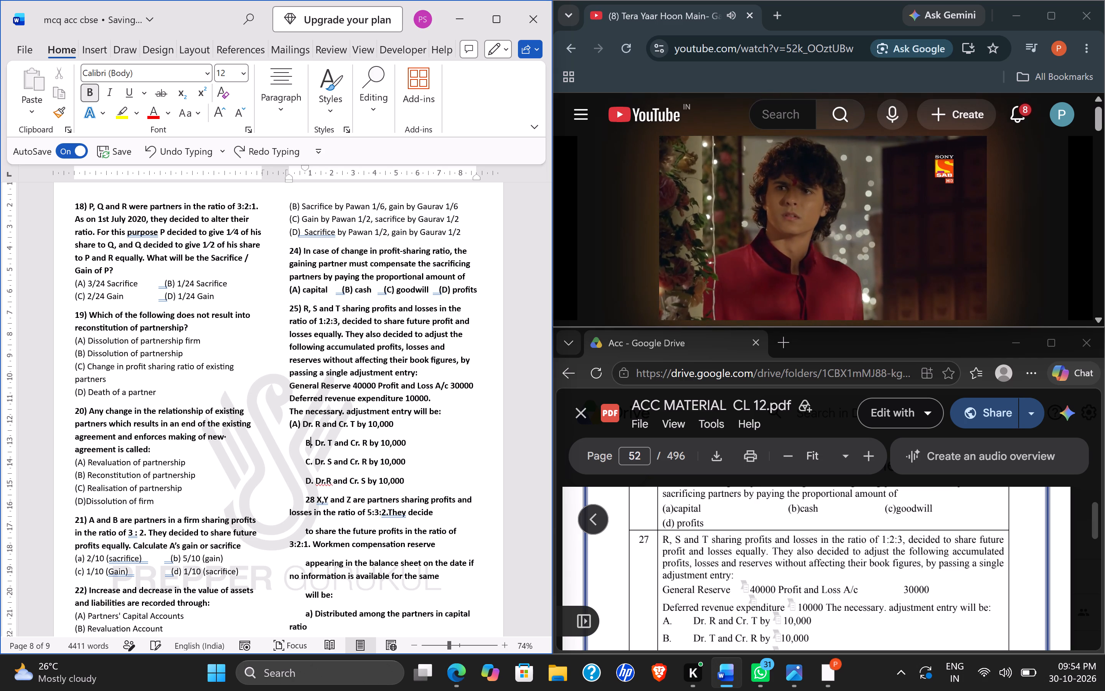
{"action": "key", "text": "Right"}
{"action": "key", "text": "Left"}
{"action": "key", "text": "Left"}
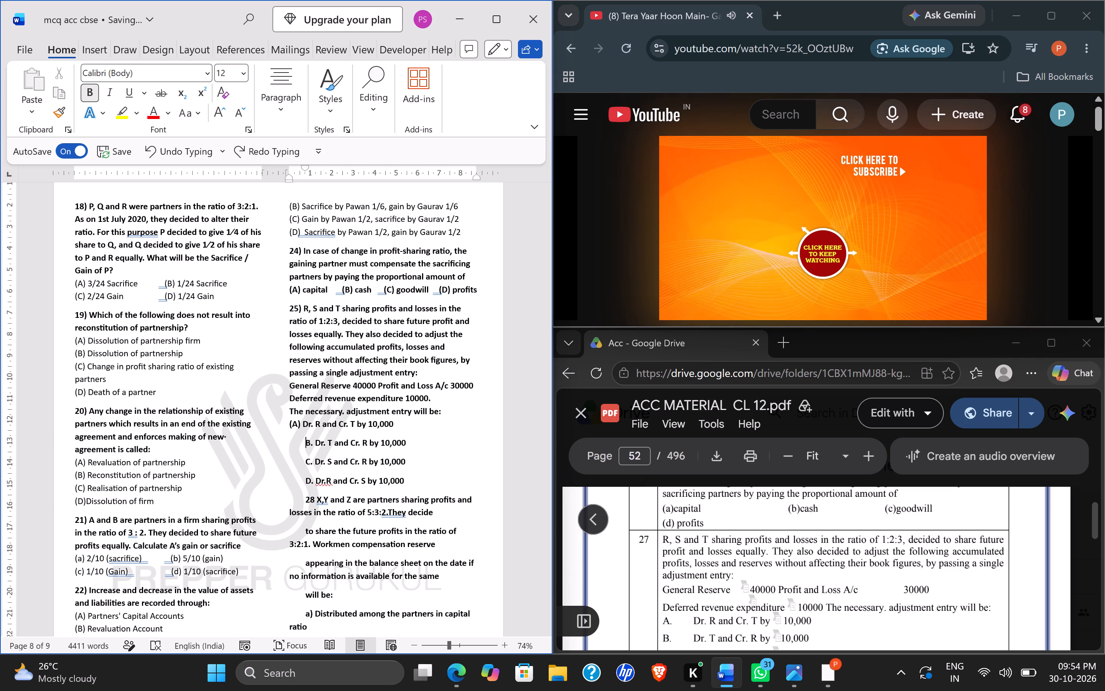
{"action": "key", "text": "BackSpace"}
{"action": "key", "text": "BackSpace"}
{"action": "key", "text": "shift+Return"}
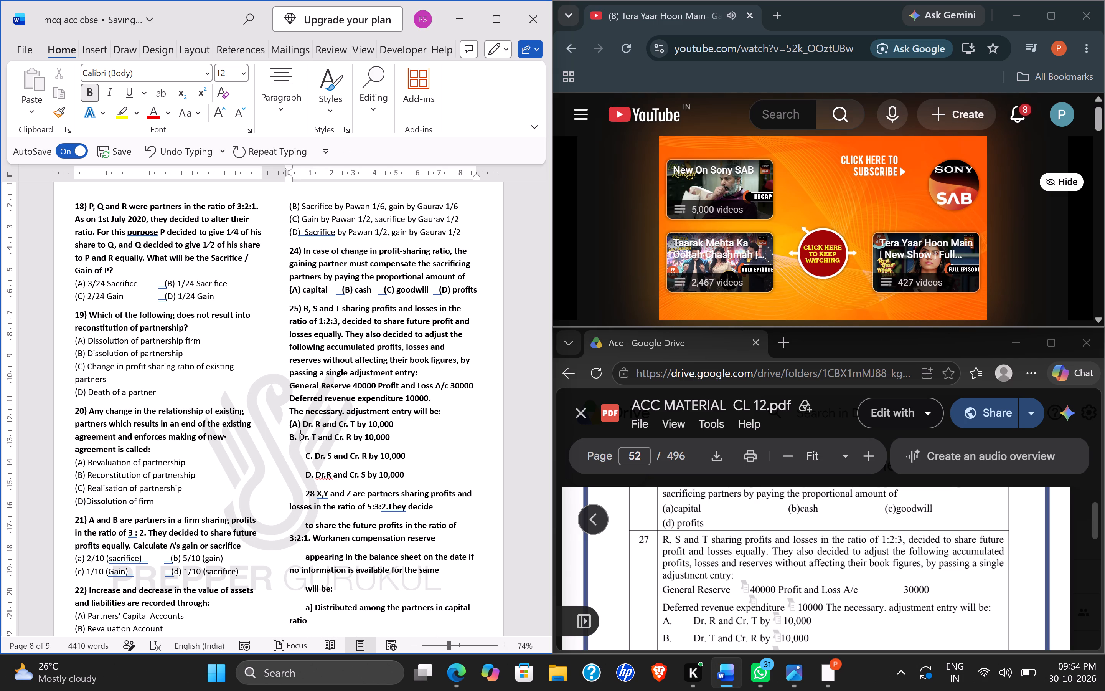
{"action": "key", "text": "Right"}
{"action": "key", "text": "Right"}
{"action": "key", "text": "BackSpace"}
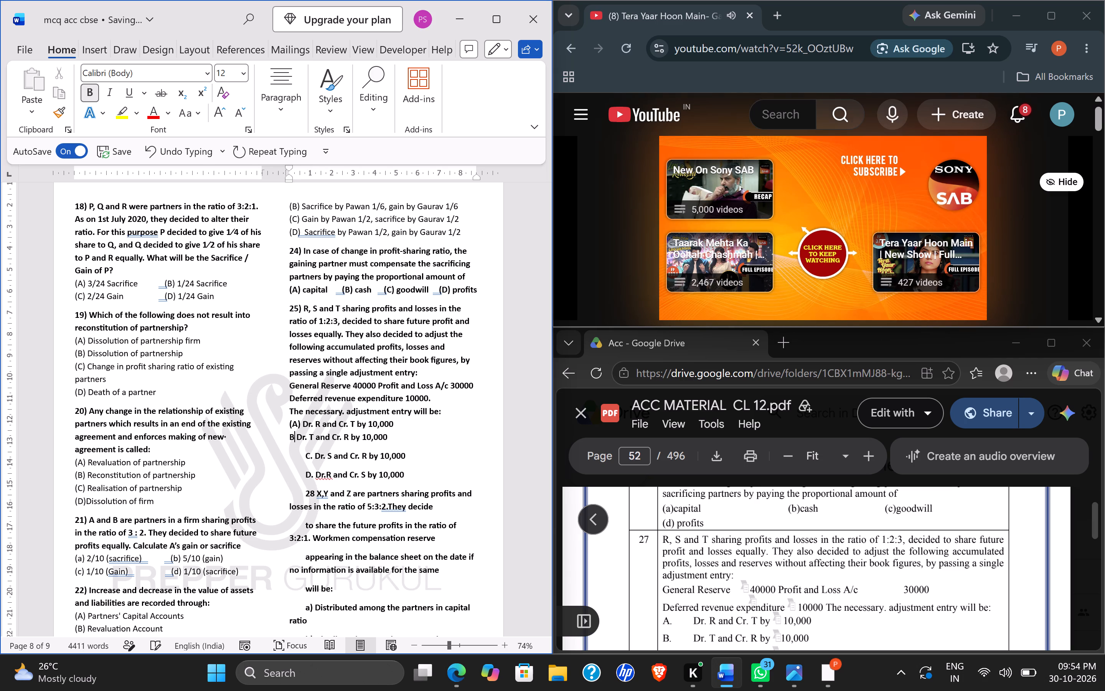
{"action": "key", "text": "shift+parenright"}
{"action": "key", "text": "Left"}
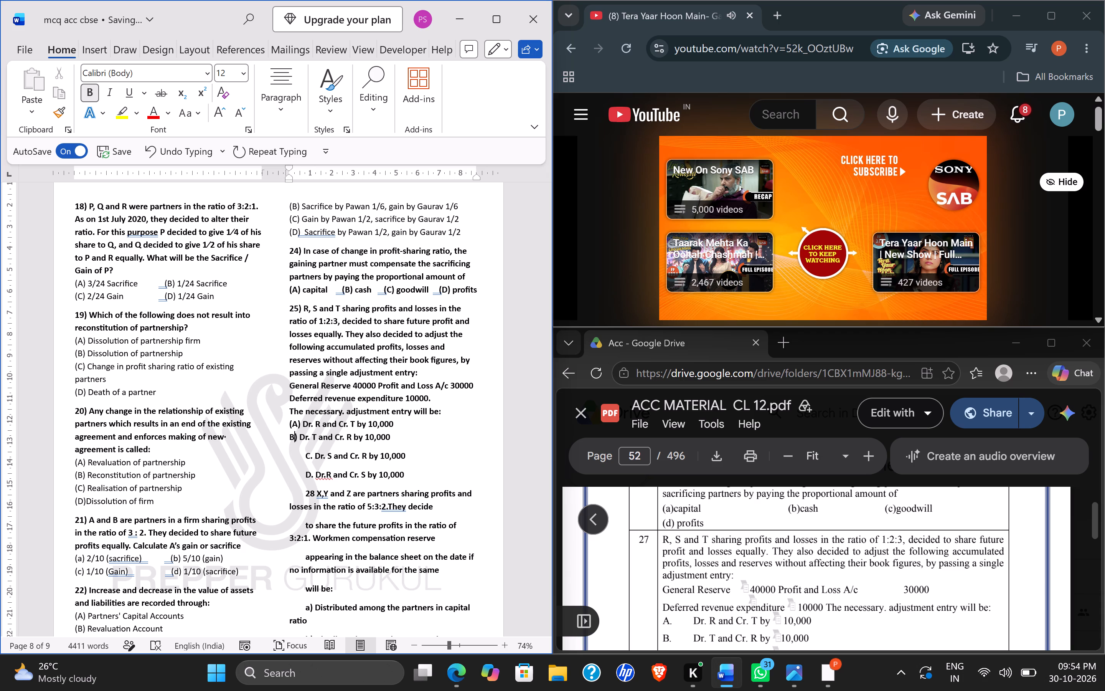
{"action": "key", "text": "Left"}
{"action": "key", "text": "shift+parenleft"}
Place question 25's third option unindented directly beneath option (B) and reletter it from "C." to "(C)".
{"action": "left_click", "coordinate": [311, 457]}
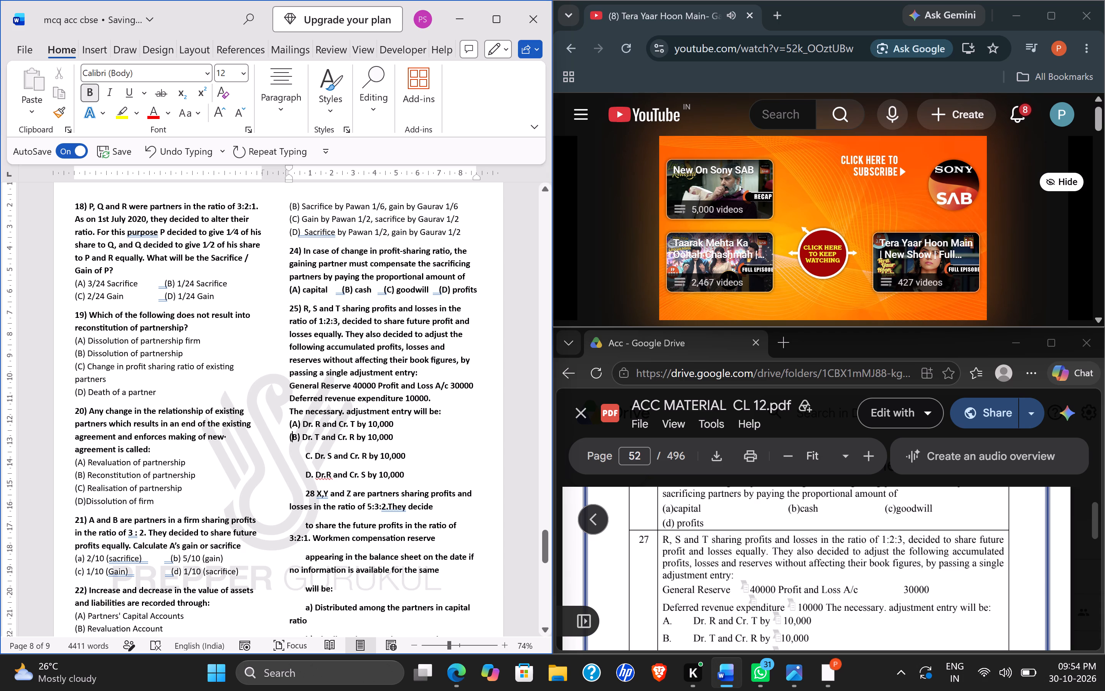
{"action": "key", "text": "Right"}
{"action": "key", "text": "BackSpace"}
{"action": "key", "text": "BackSpace"}
{"action": "key", "text": "BackSpace"}
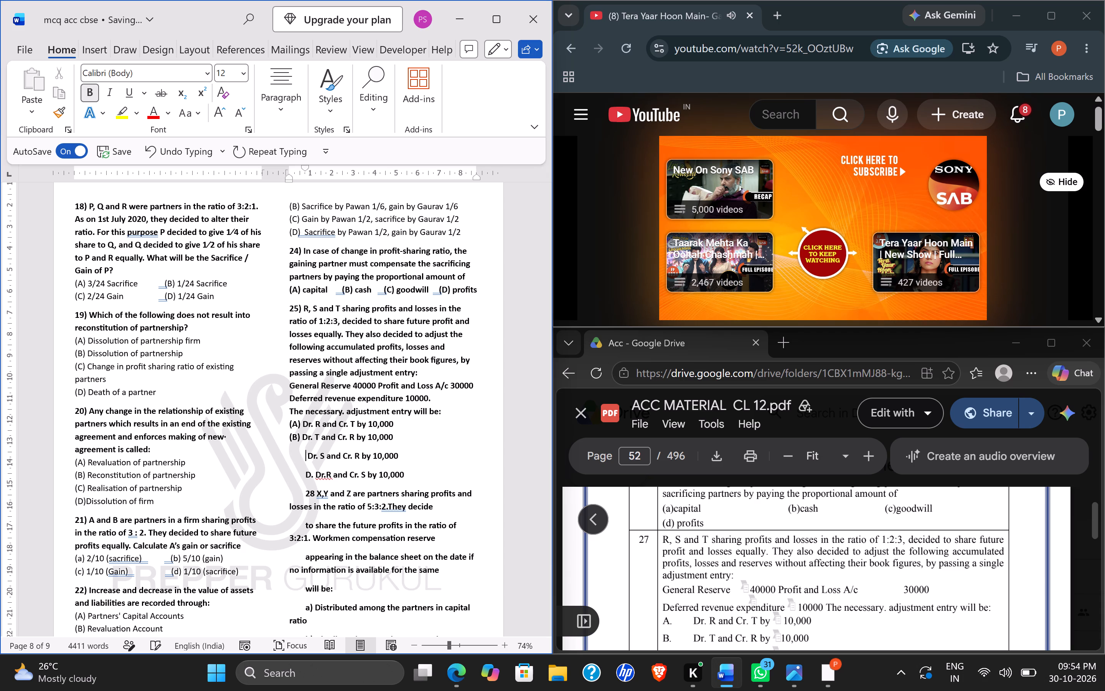
{"action": "key", "text": "BackSpace"}
{"action": "key", "text": "shift+Return"}
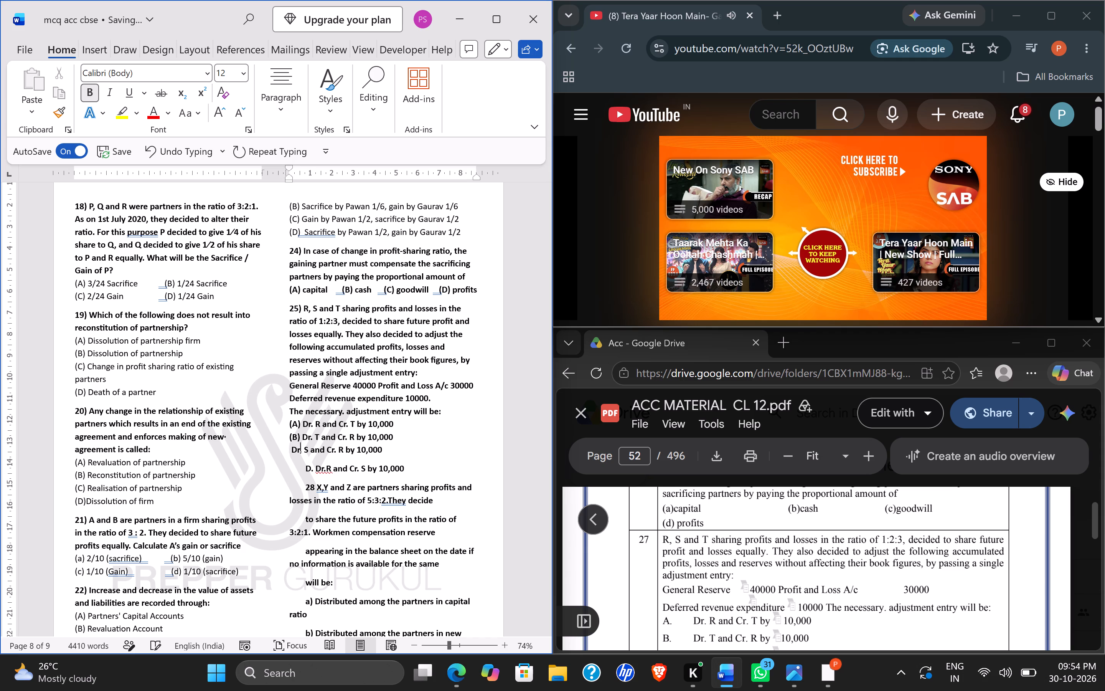
{"action": "key", "text": "shift+parenleft"}
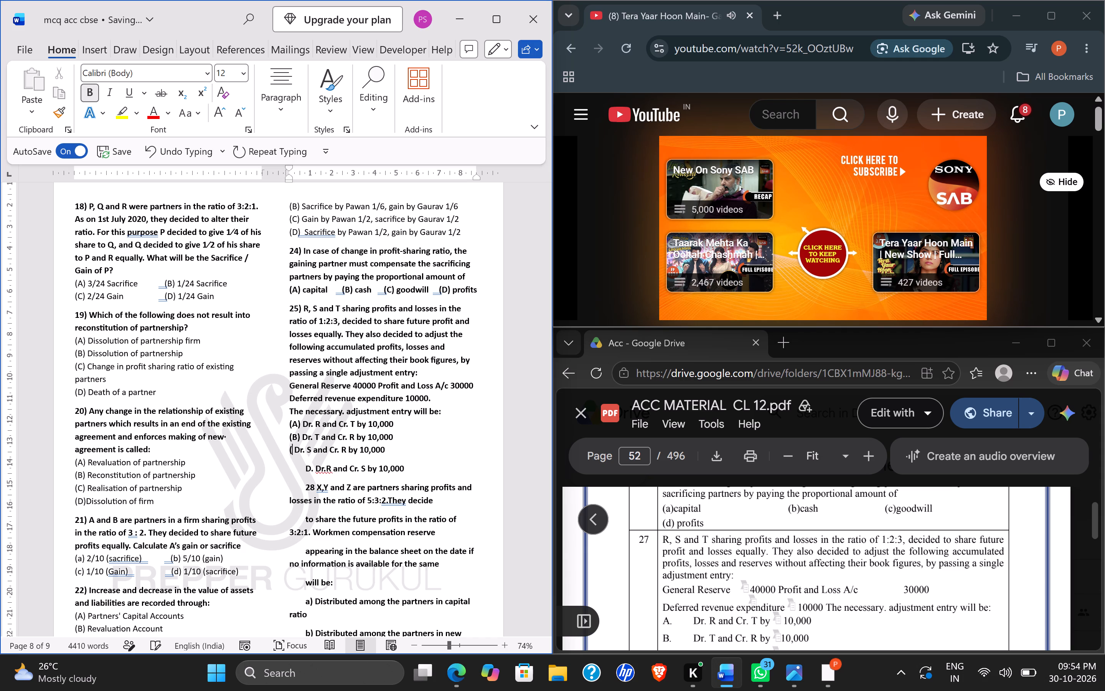
{"action": "key", "text": "shift+c"}
{"action": "key", "text": "shift+parenright"}
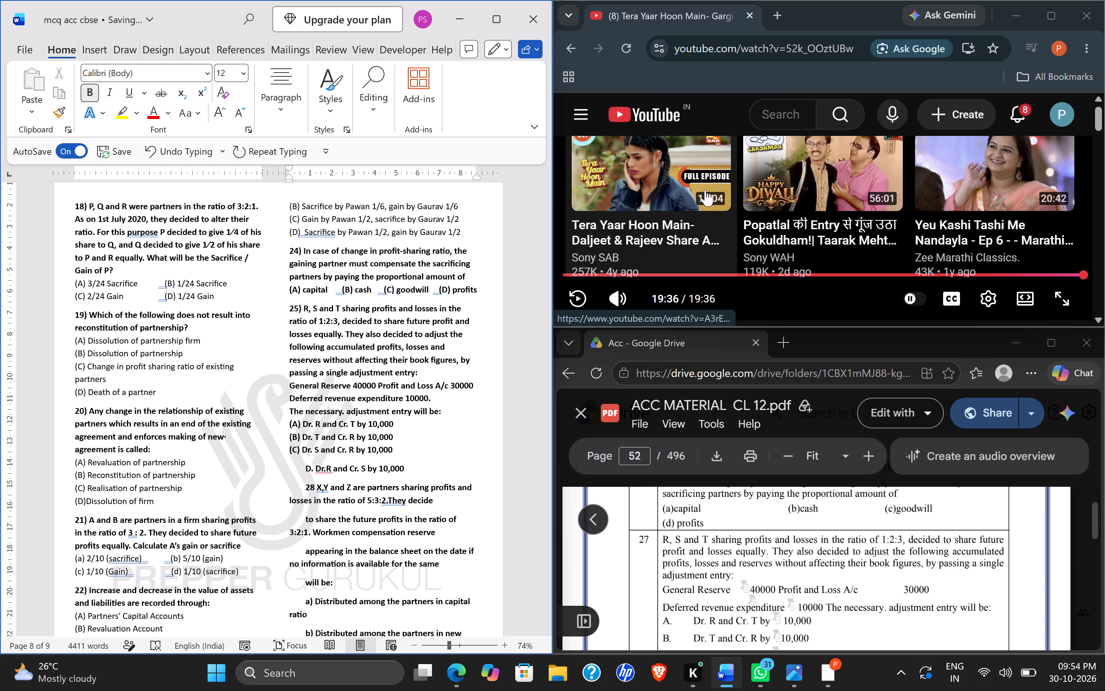
Switch to YouTube and play the suggested full episode "Tera Yaar Hoon Main- Daljeet & Rajeev Share A…".
{"action": "left_click", "coordinate": [705, 189]}
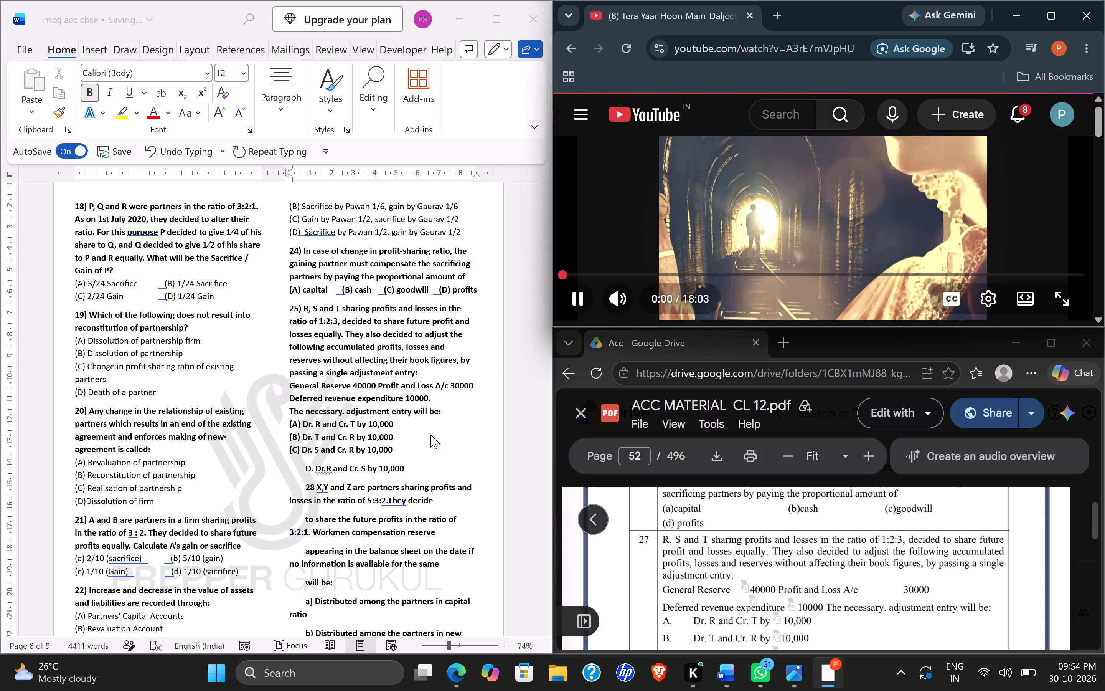
Return to the Word document and place question 25's last option unindented directly beneath option (C), relettered from "D." to "(D)".
{"action": "left_click", "coordinate": [304, 463]}
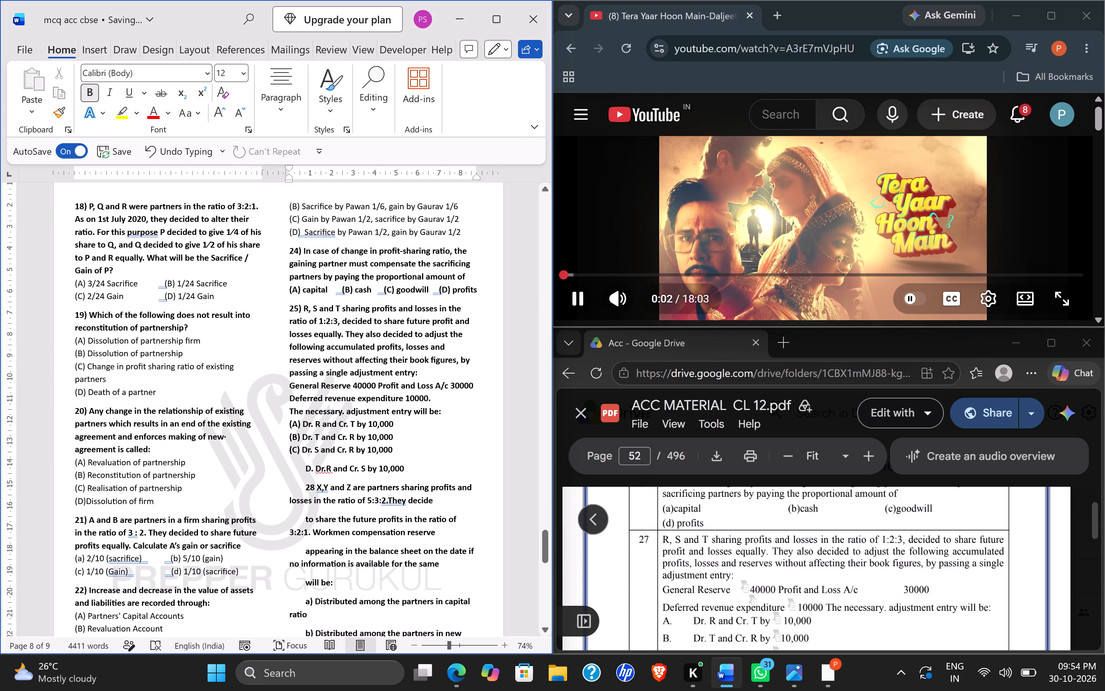
{"action": "left_click", "coordinate": [305, 465]}
{"action": "key", "text": "BackSpace"}
{"action": "key", "text": "BackSpace"}
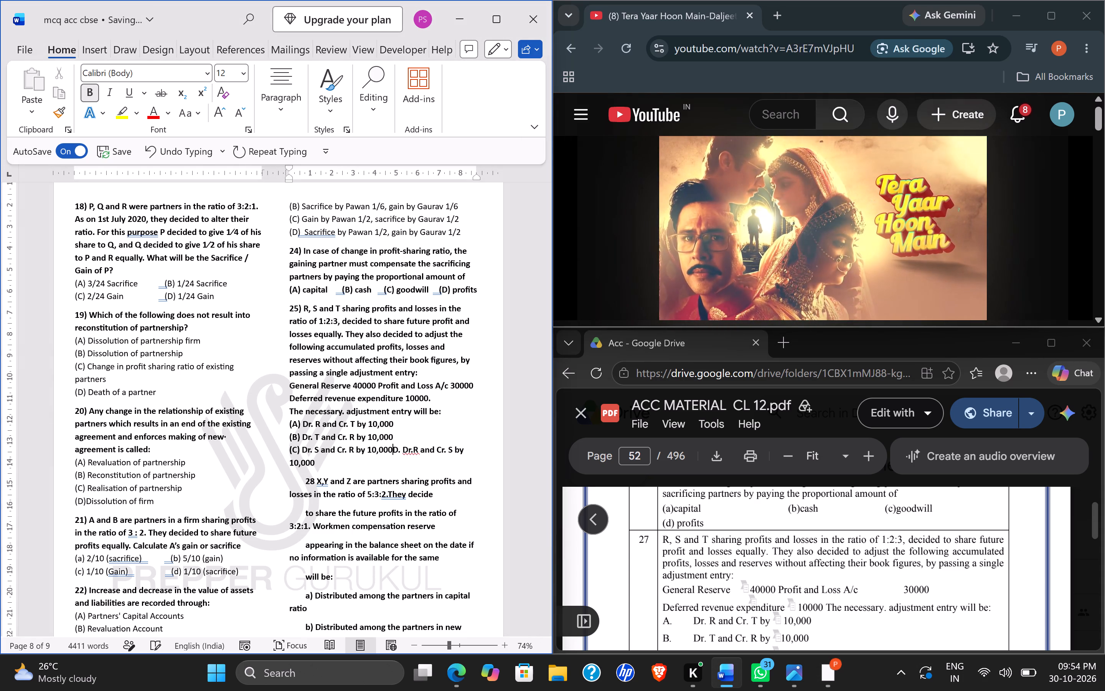
{"action": "key", "text": "shift+Return"}
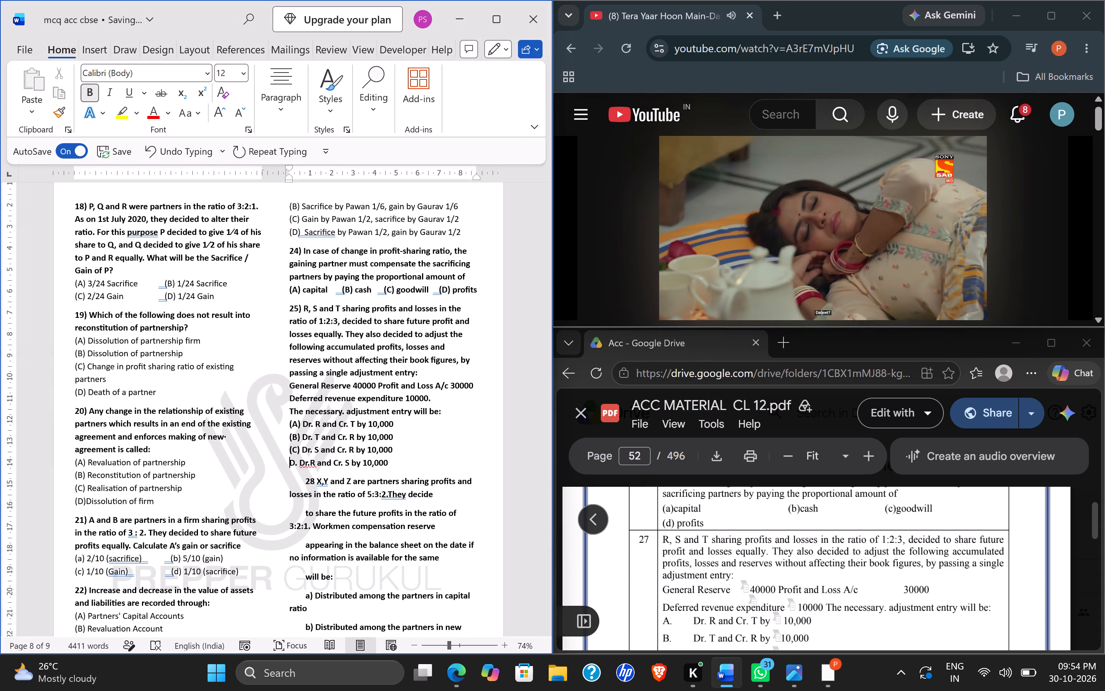
{"action": "key", "text": "shift+parenleft"}
{"action": "key", "text": "Right"}
{"action": "key", "text": "Right"}
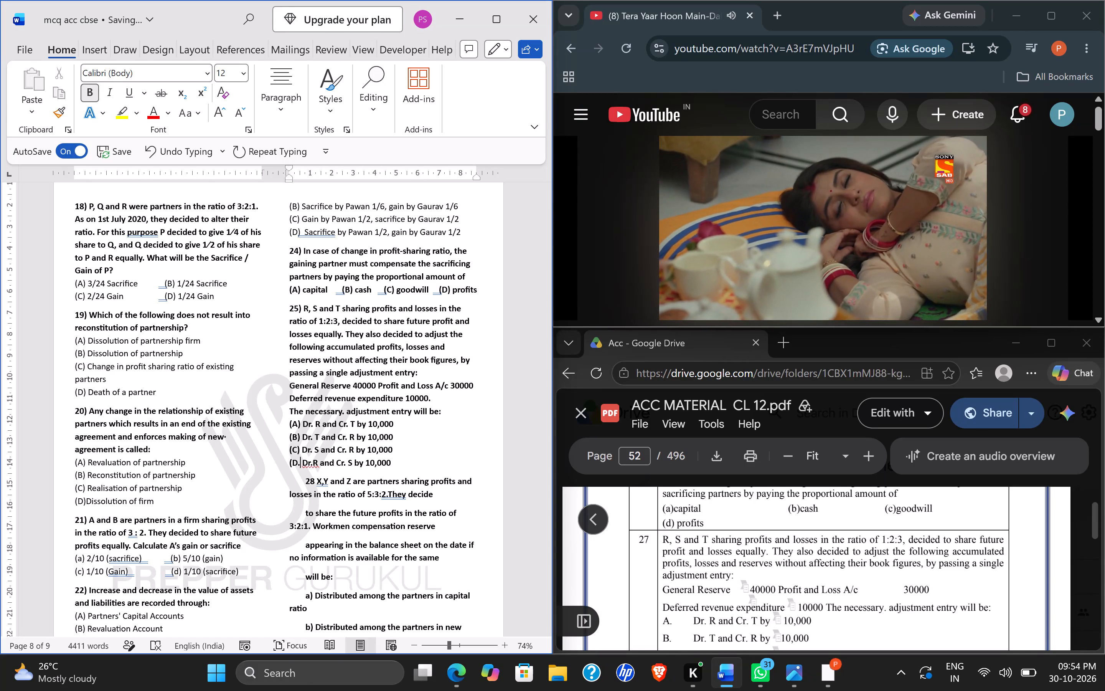
{"action": "key", "text": "BackSpace"}
{"action": "key", "text": "shift+parenright"}
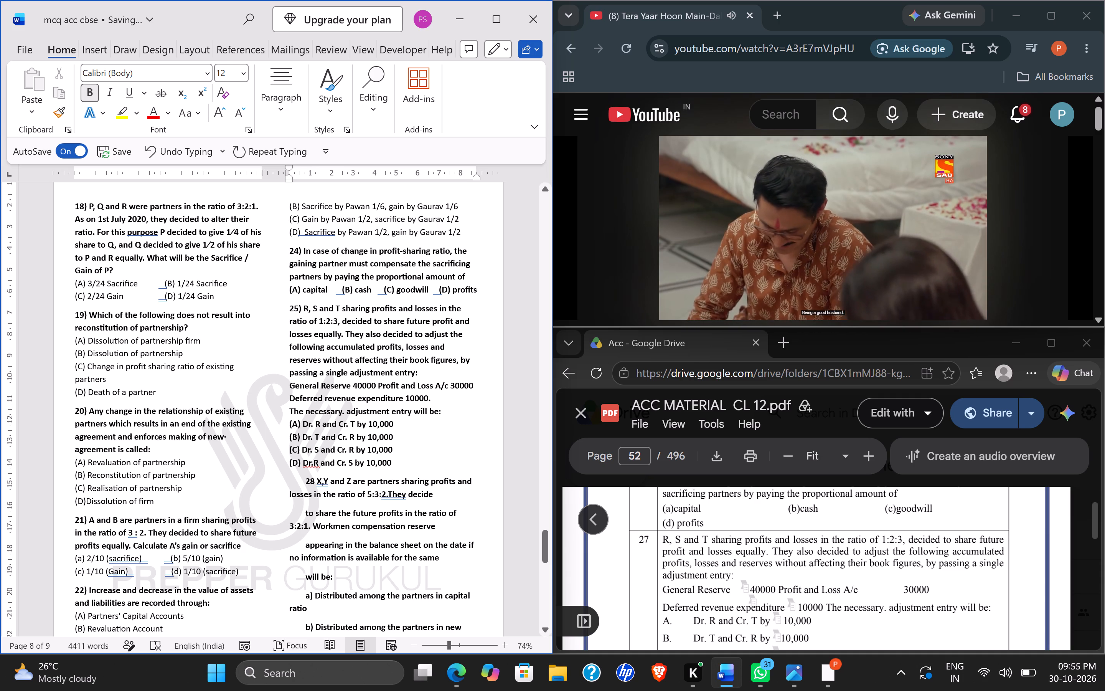
Remove the bold formatting from question 24's options line, (A) capital to (D) profits.
{"action": "left_click_drag", "start_coordinate": [290, 290], "coordinate": [494, 285]}
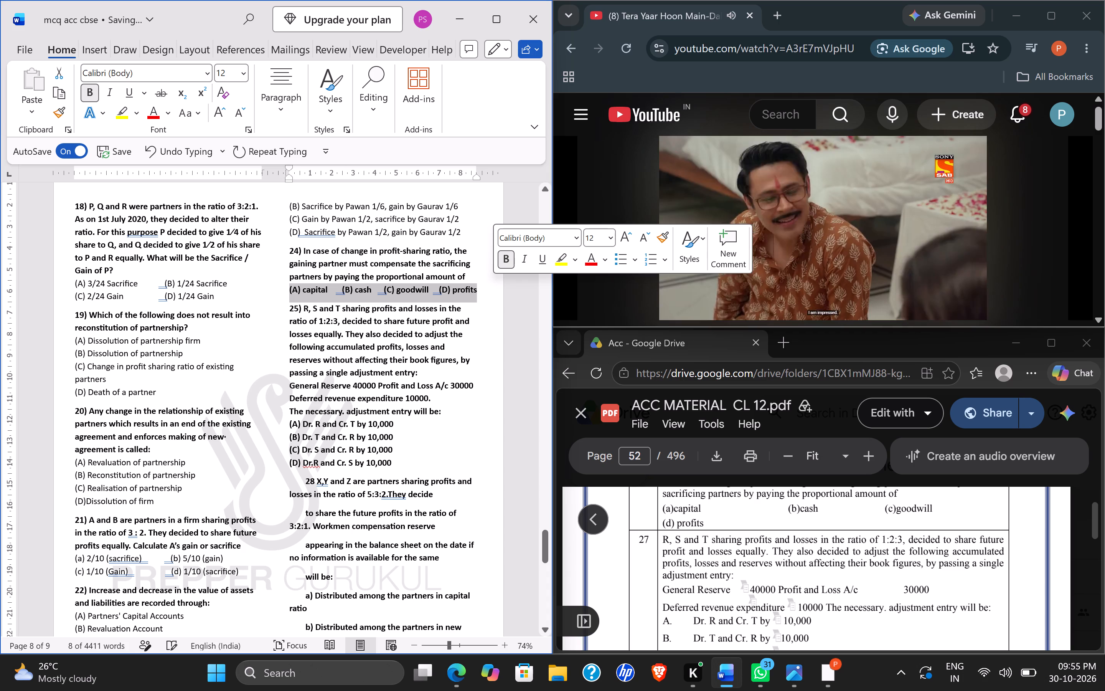
{"action": "key", "text": "ctrl+b"}
{"action": "left_click", "coordinate": [383, 364]}
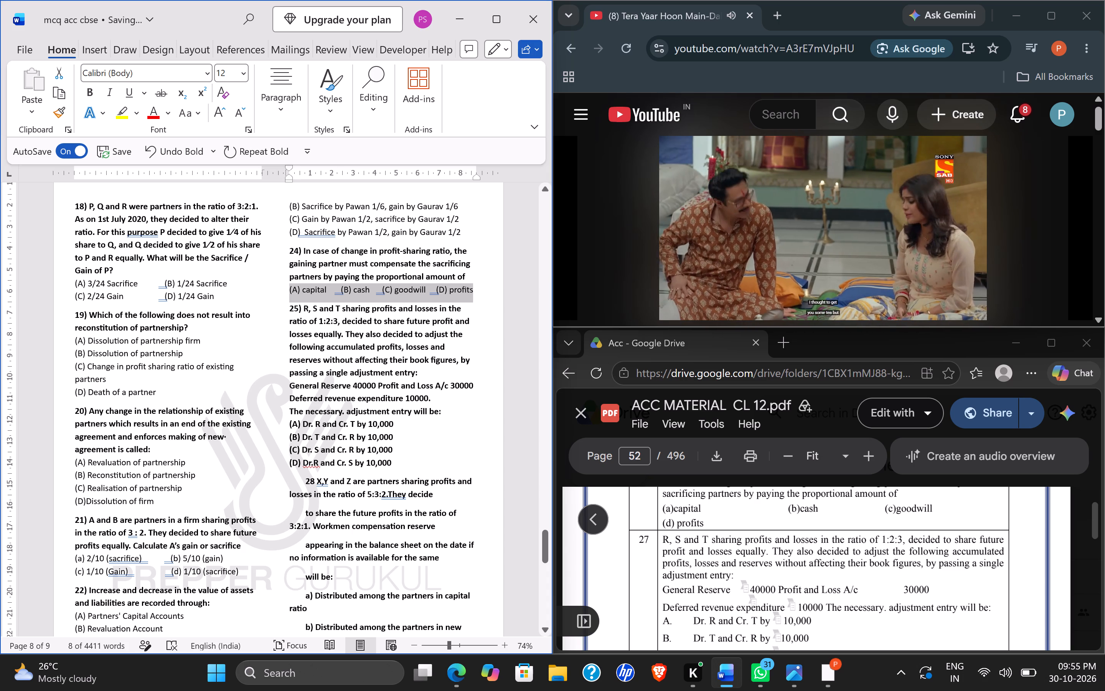
Remove the bold formatting from question 25's four options, (A) to (D).
{"action": "scroll", "coordinate": [342, 384], "scroll_direction": "down", "scroll_amount": 1}
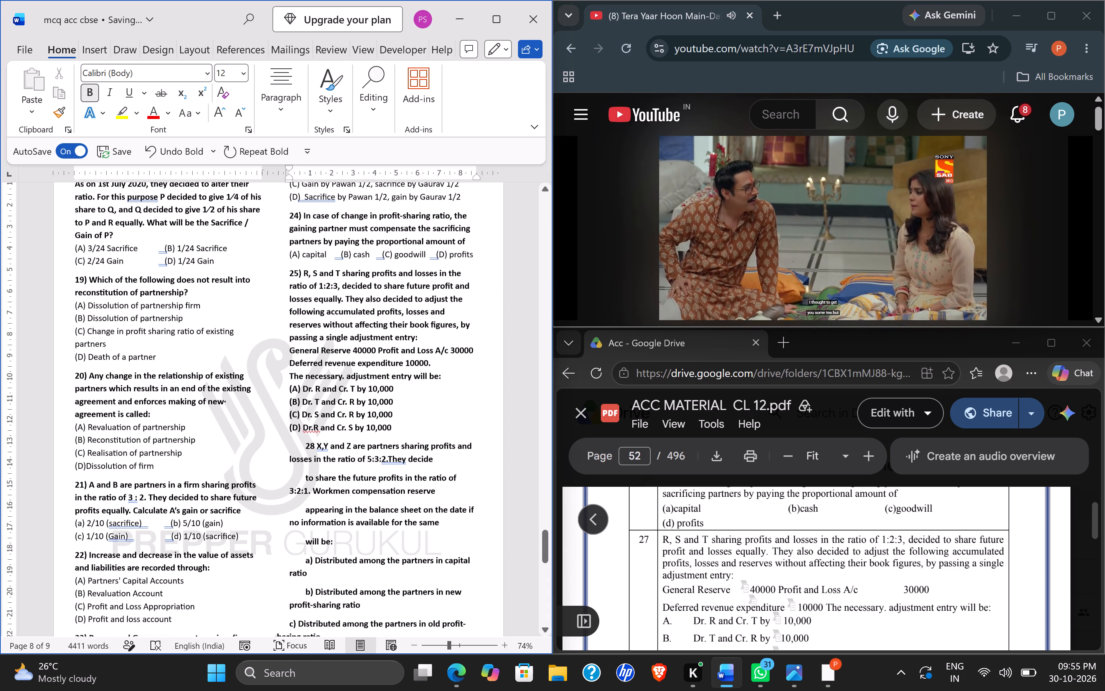
{"action": "scroll", "coordinate": [342, 384], "scroll_direction": "down", "scroll_amount": 1}
{"action": "left_click_drag", "start_coordinate": [284, 383], "coordinate": [305, 389]}
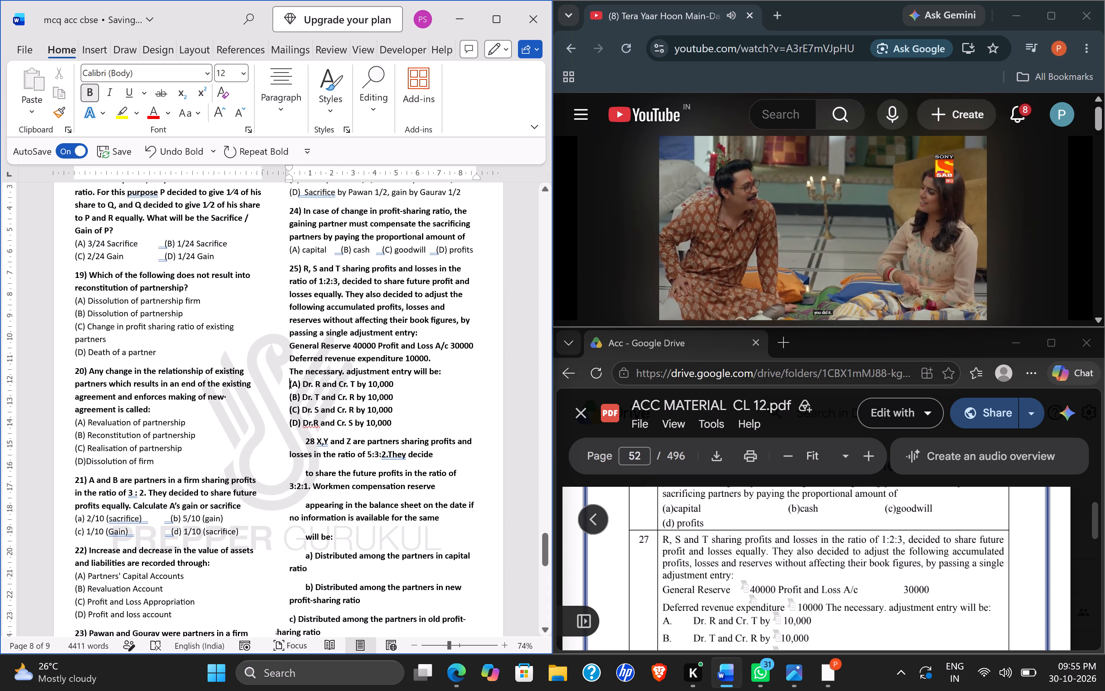
{"action": "left_click_drag", "start_coordinate": [305, 389], "coordinate": [407, 418]}
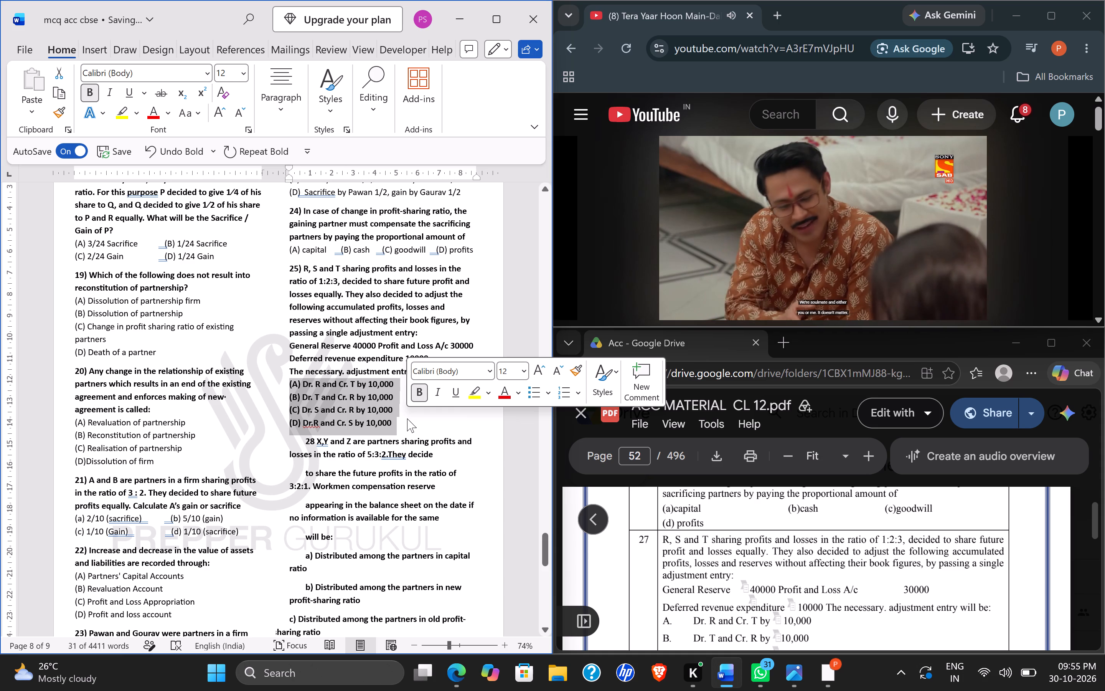
{"action": "key", "text": "ctrl+b"}
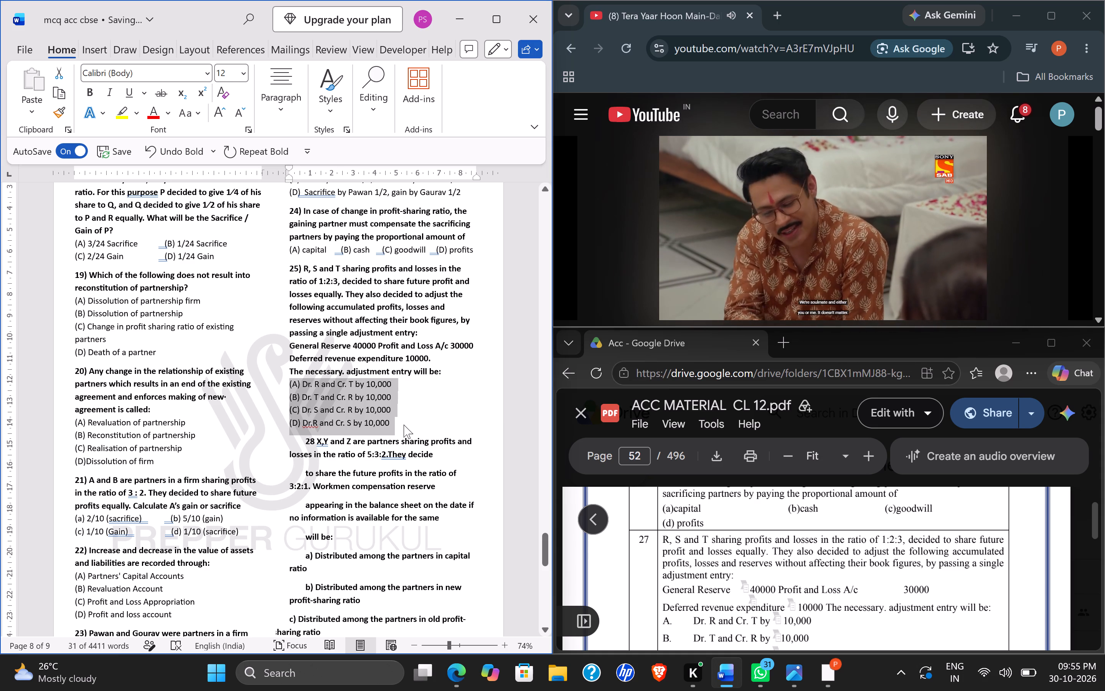
{"action": "left_click", "coordinate": [404, 425]}
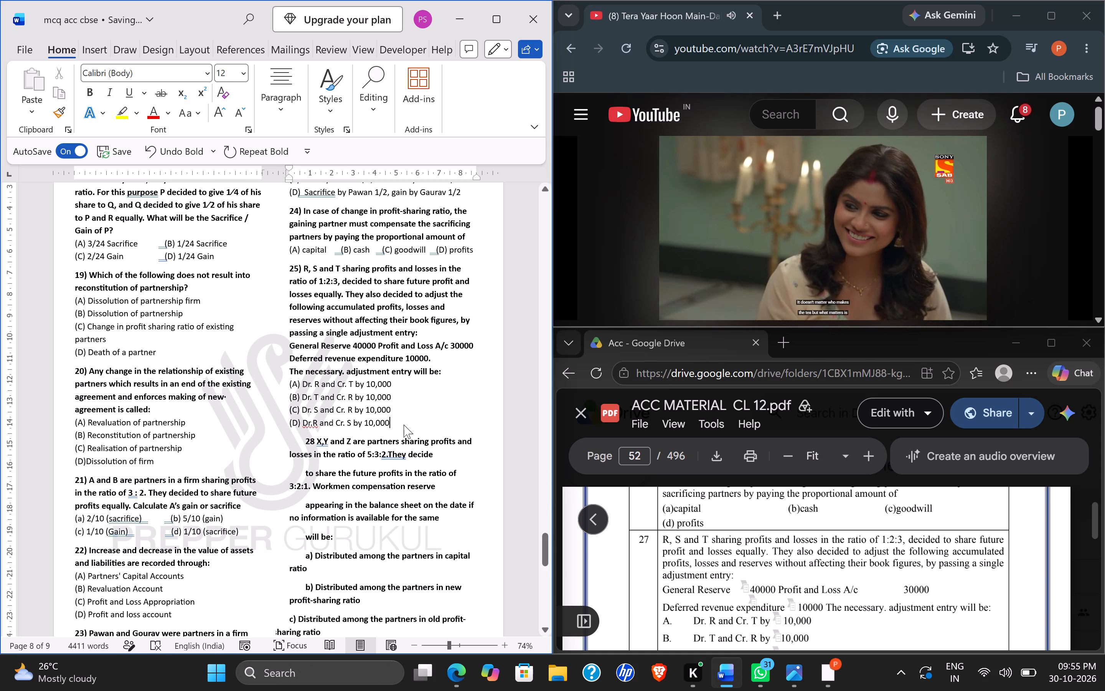
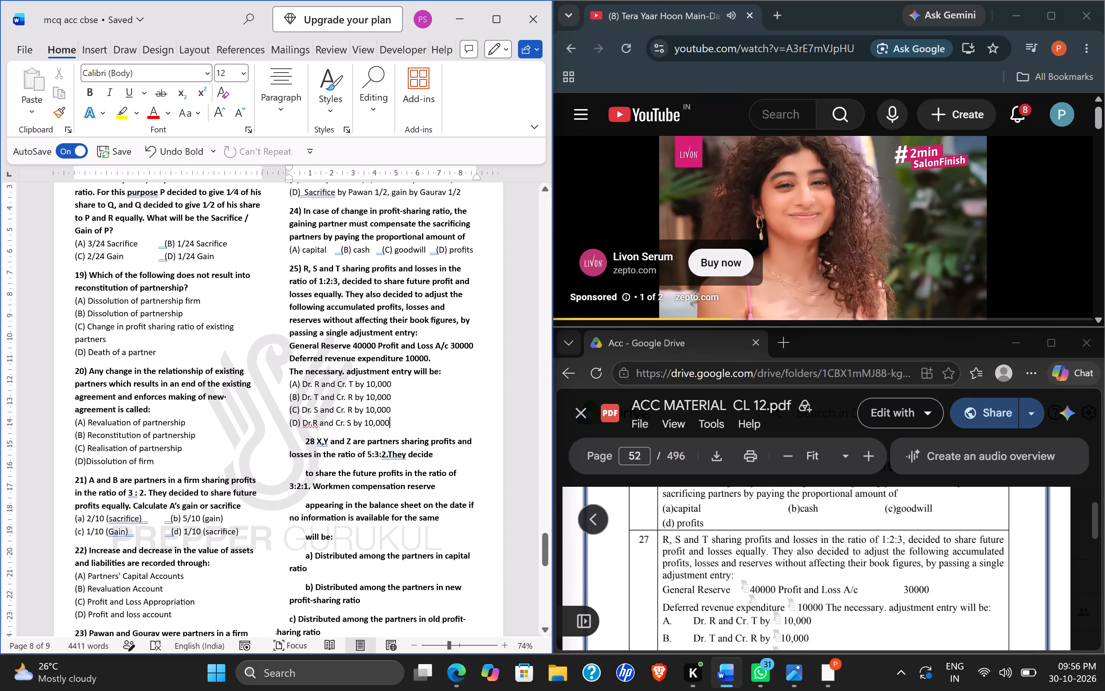
Remove the indent from the question beginning "X,Y and Z are partners", below question 25's options.
{"action": "scroll", "coordinate": [412, 401], "scroll_direction": "down", "scroll_amount": 1}
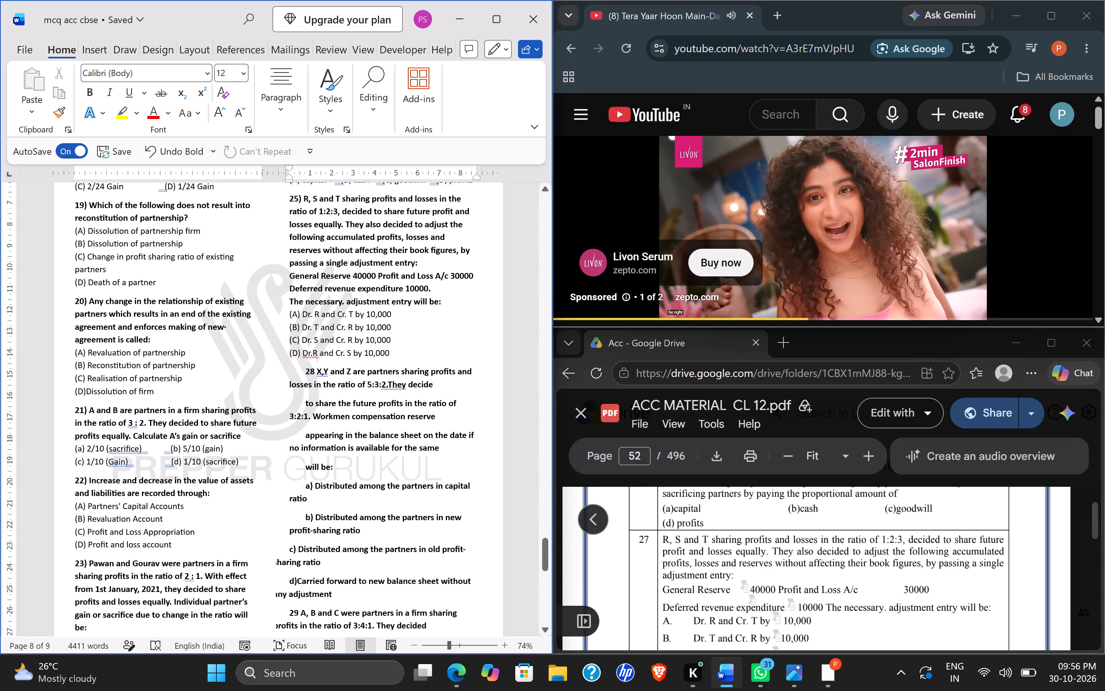
{"action": "left_click", "coordinate": [305, 371]}
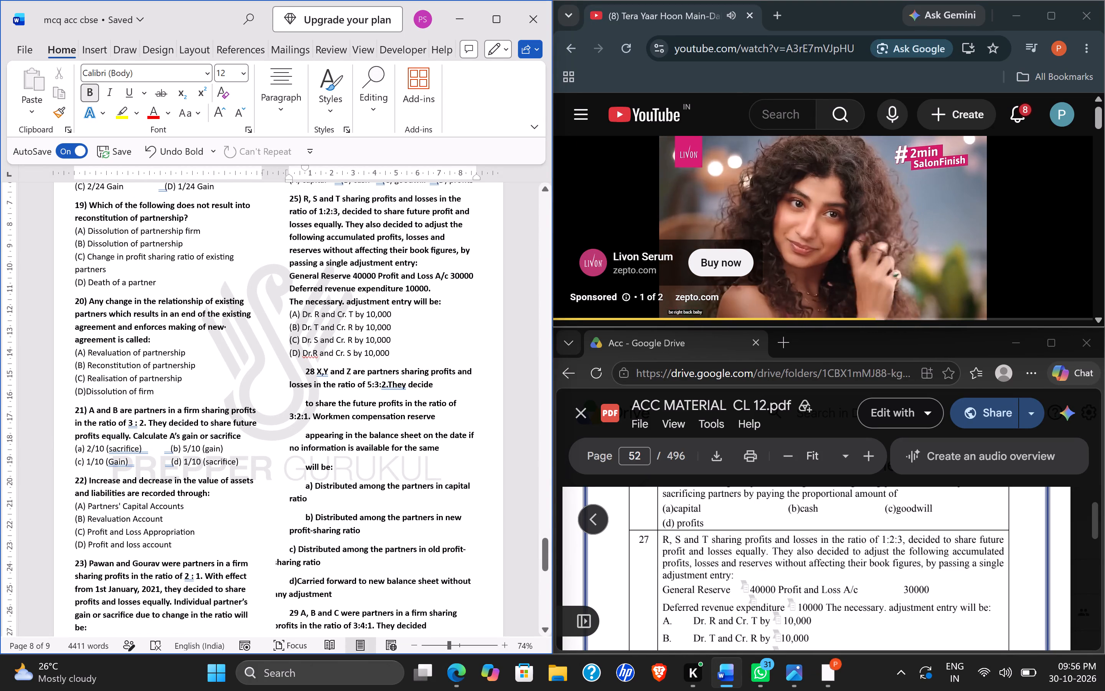
{"action": "key", "text": "BackSpace"}
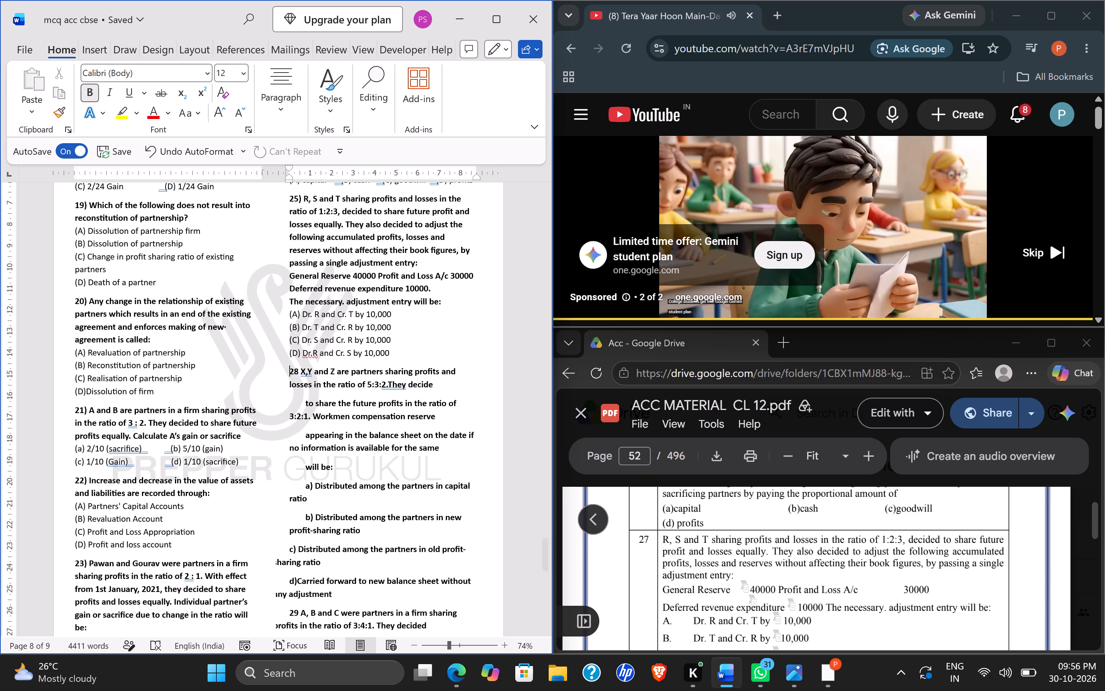
Switch to YouTube and skip the advertisement playing before the episode.
{"action": "left_click", "coordinate": [1035, 249]}
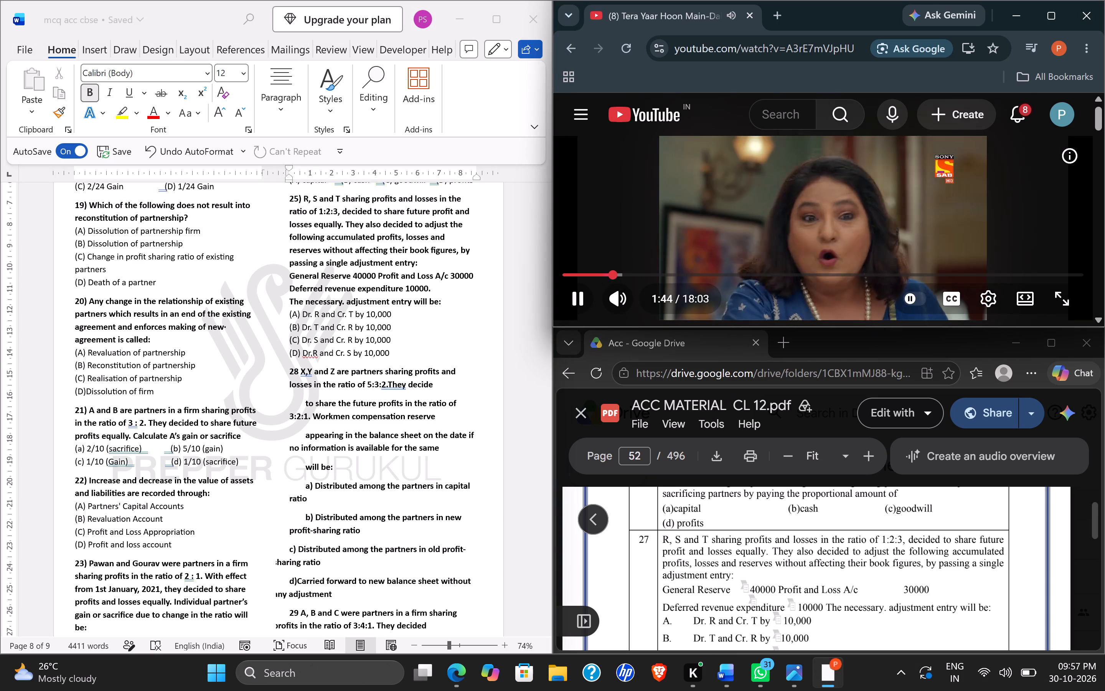
Return to the Word document and renumber the question beginning "X,Y and Z are partners" as "26)".
{"action": "left_click", "coordinate": [299, 367]}
{"action": "left_click", "coordinate": [298, 373]}
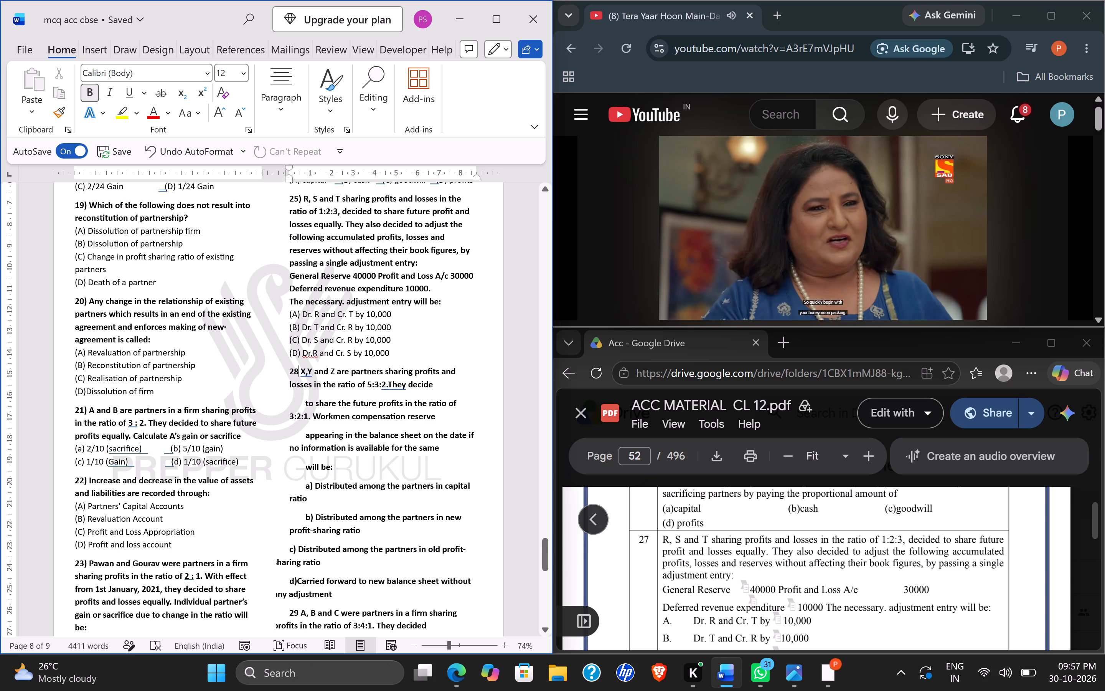
{"action": "key", "text": "BackSpace"}
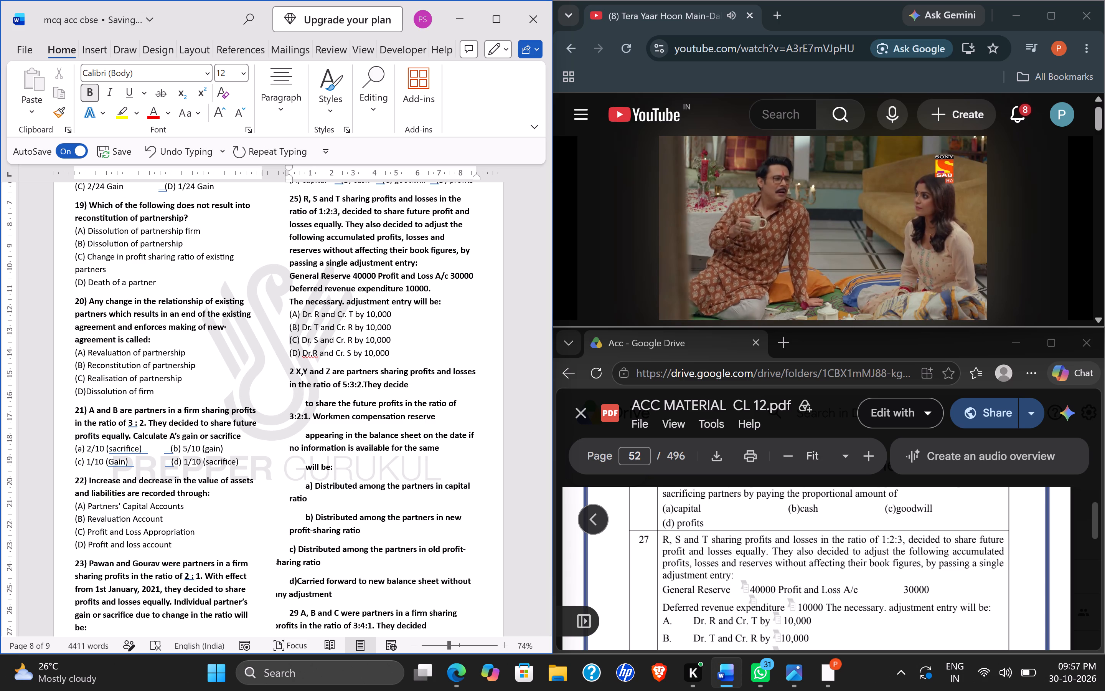
{"action": "key", "text": "6"}
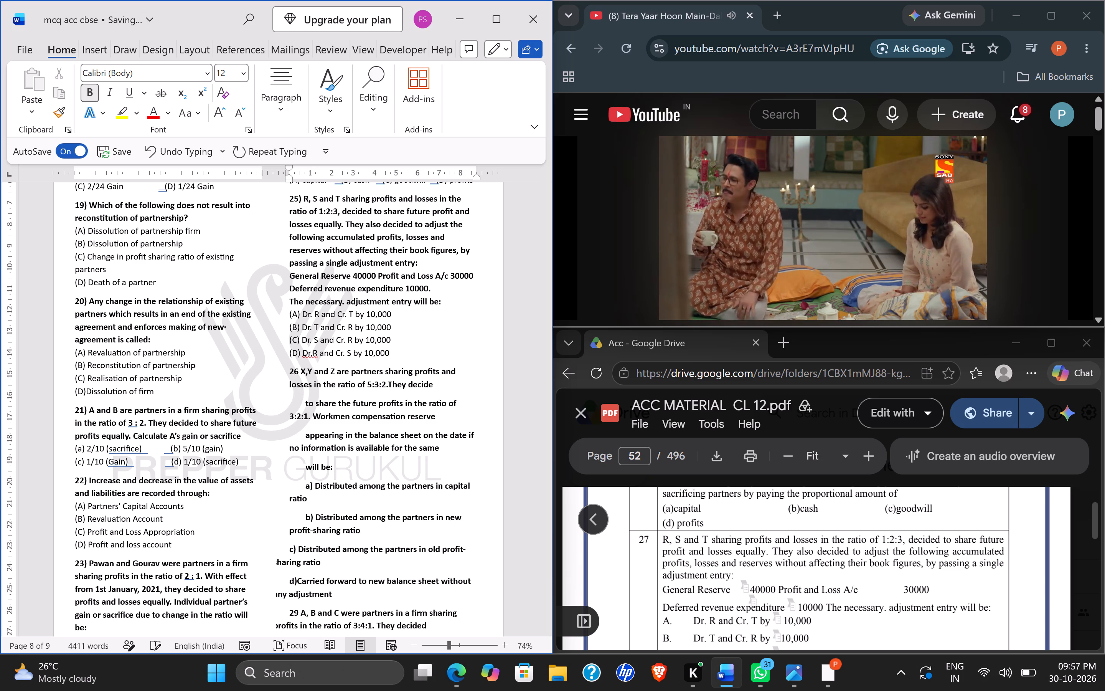
{"action": "key", "text": "shift+parenright"}
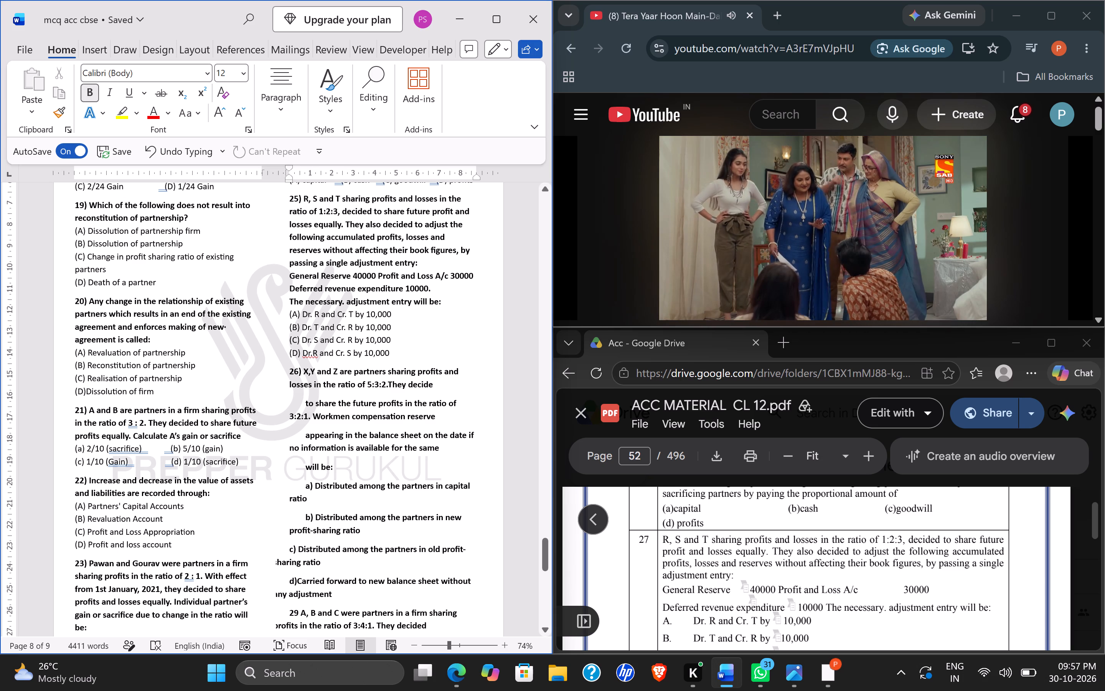
Merge the line "to share the future profits" into question 26's opening sentence and add a space before "They".
{"action": "left_click", "coordinate": [306, 407]}
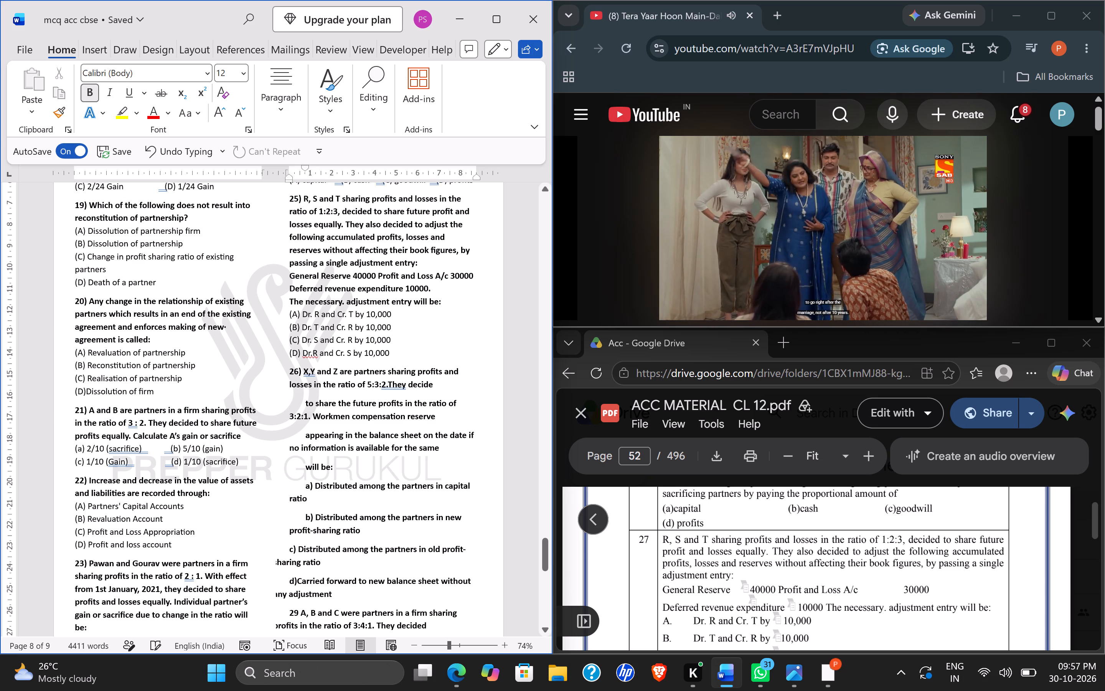
{"action": "key", "text": "BackSpace"}
{"action": "key", "text": "BackSpace"}
{"action": "key", "text": "space"}
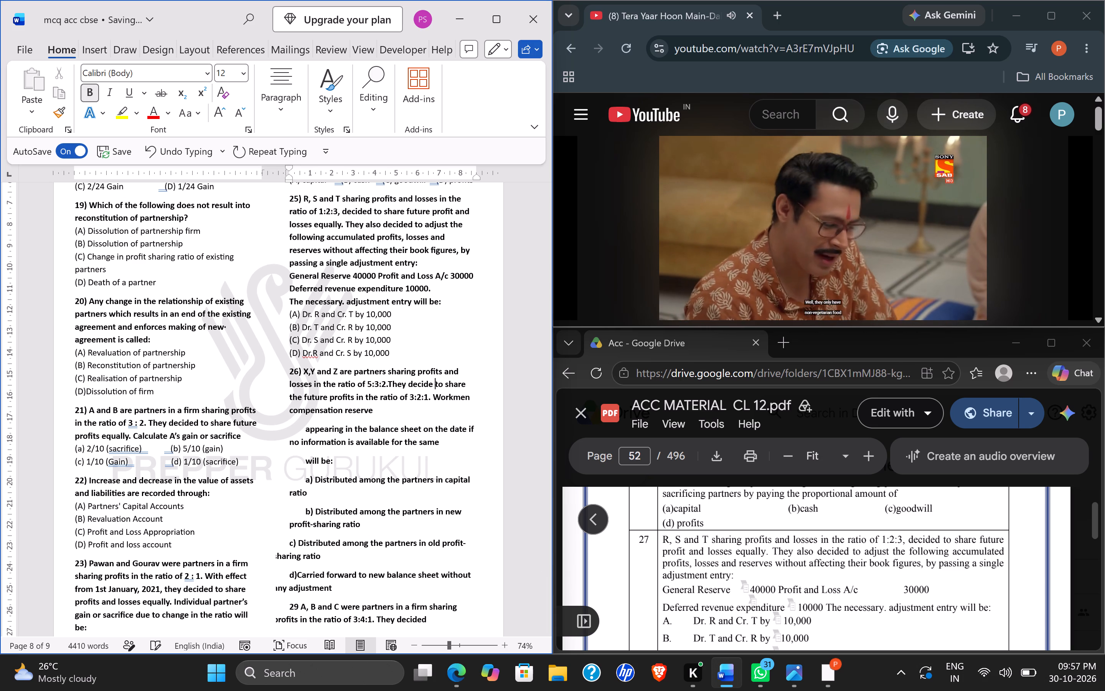
{"action": "left_click", "coordinate": [389, 384]}
{"action": "key", "text": "space"}
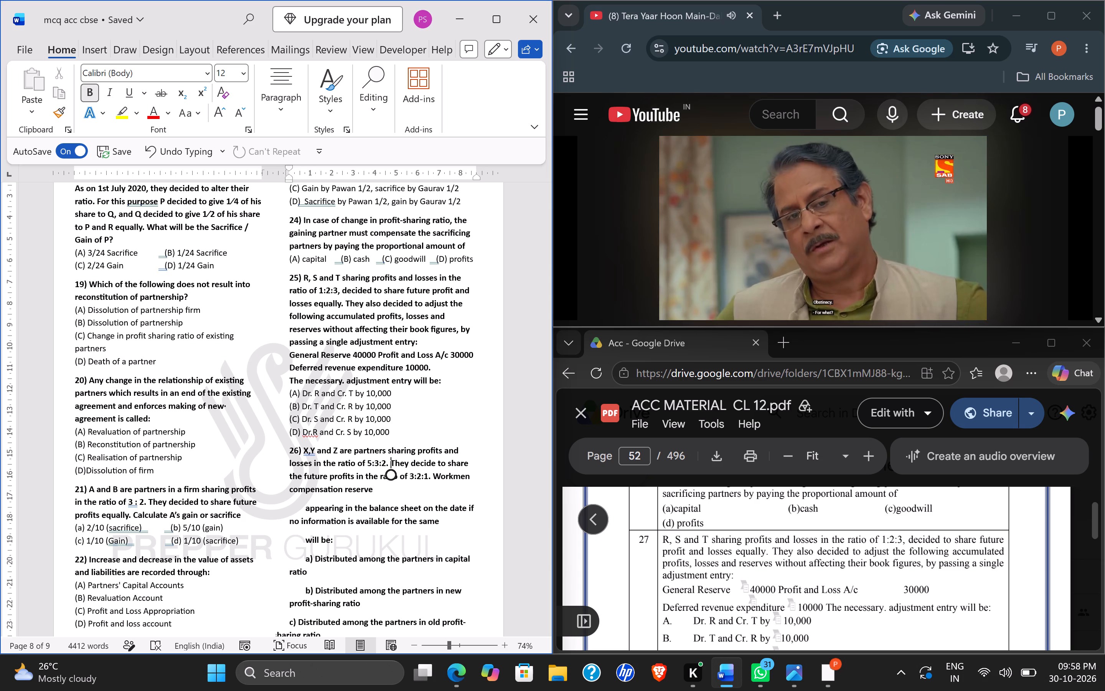
Join the lines "appearing in the balance sheet" and "will be:" onto question 26's text, separated by single spaces.
{"action": "scroll", "coordinate": [395, 294], "scroll_direction": "down", "scroll_amount": 2}
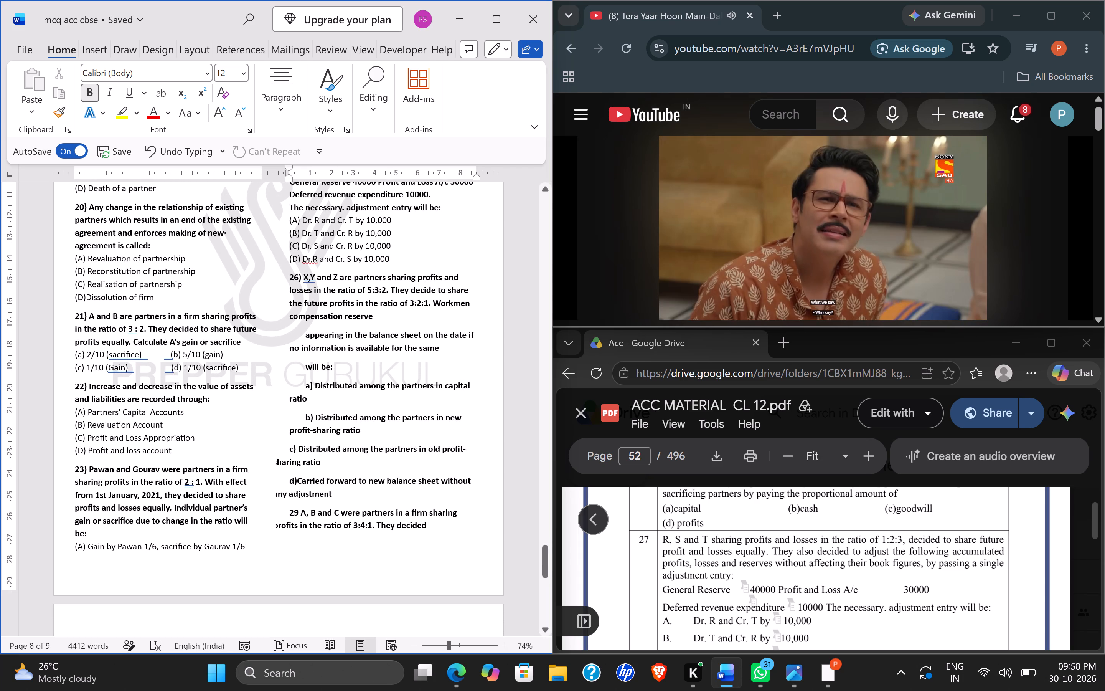
{"action": "left_click", "coordinate": [300, 344]}
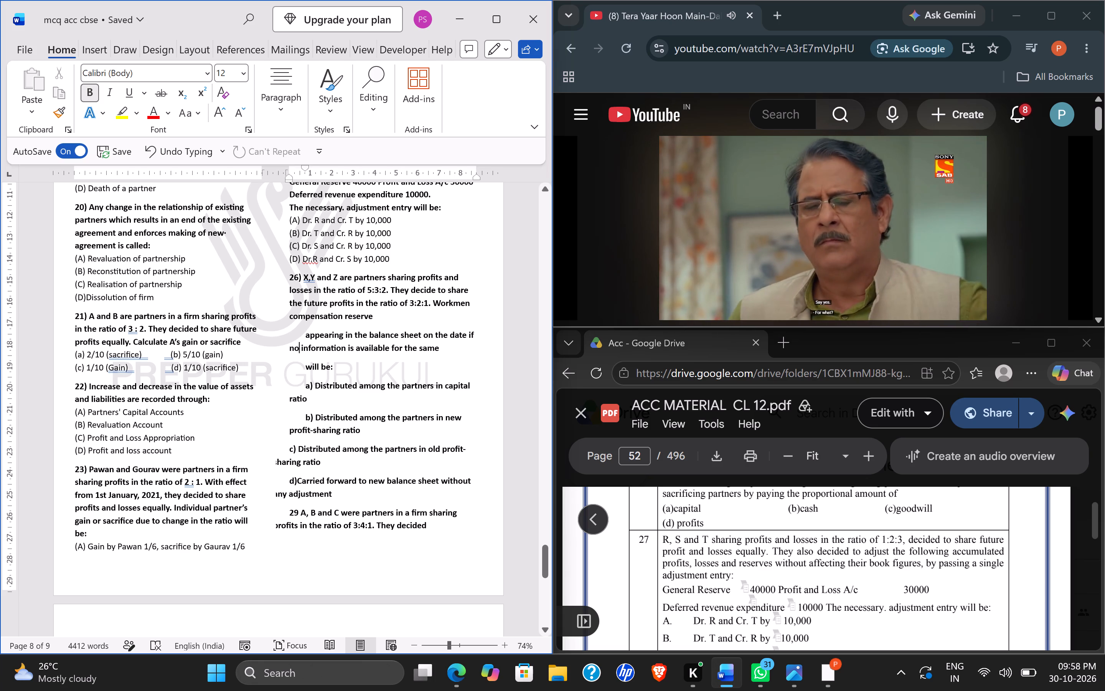
{"action": "key", "text": "Up"}
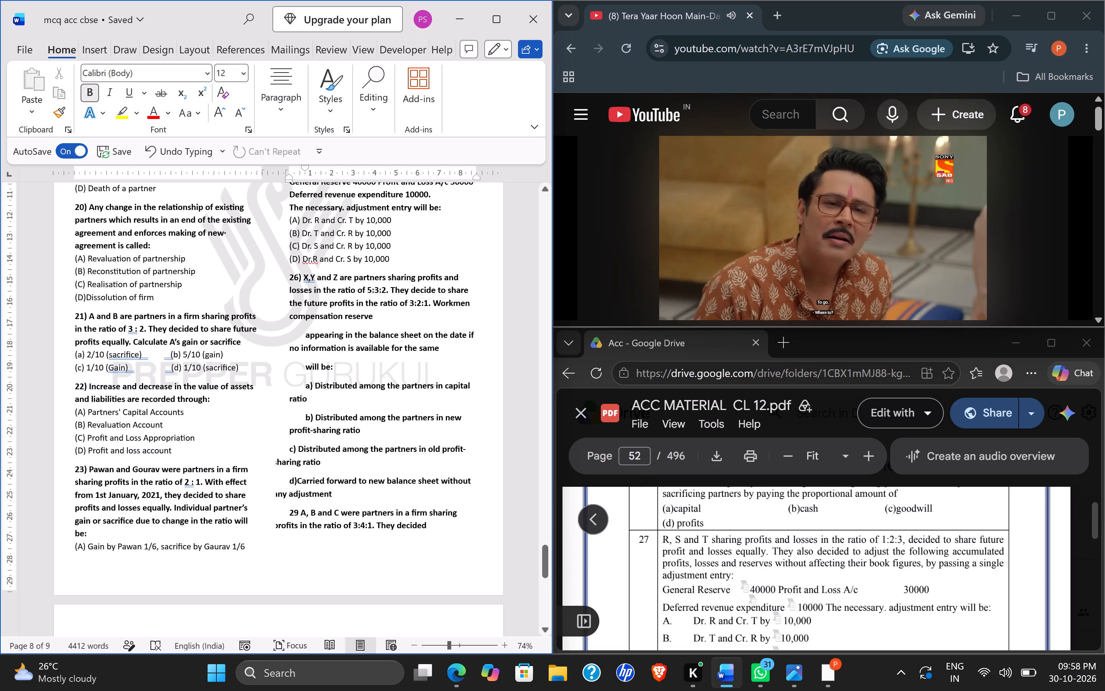
{"action": "key", "text": "BackSpace"}
{"action": "key", "text": "BackSpace"}
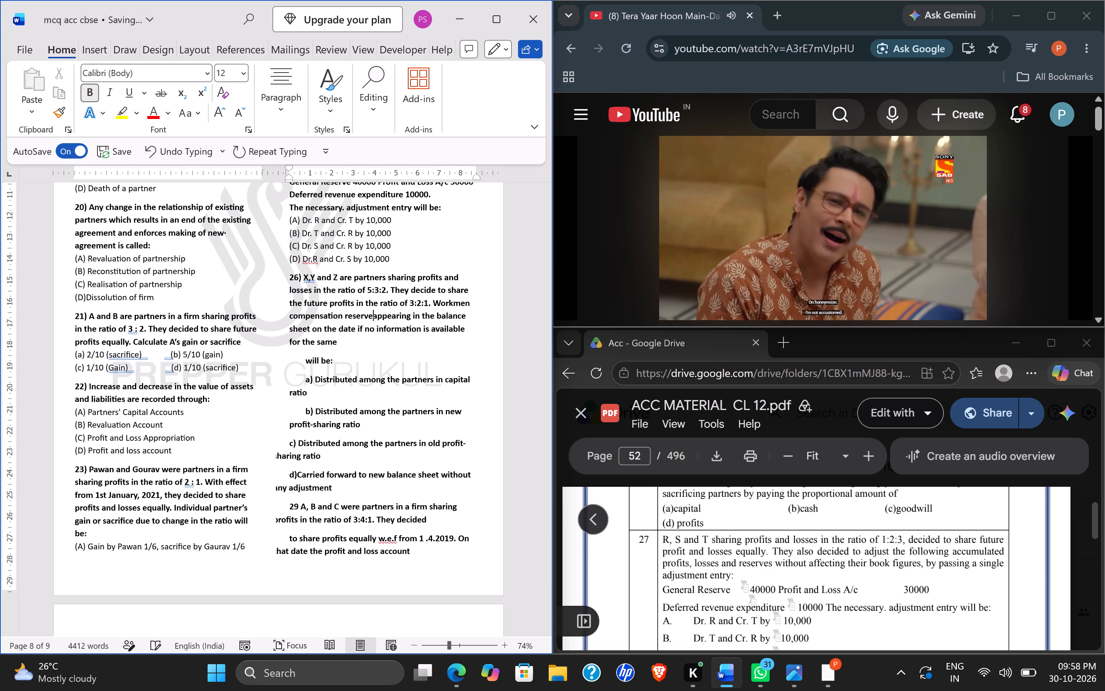
{"action": "key", "text": "space"}
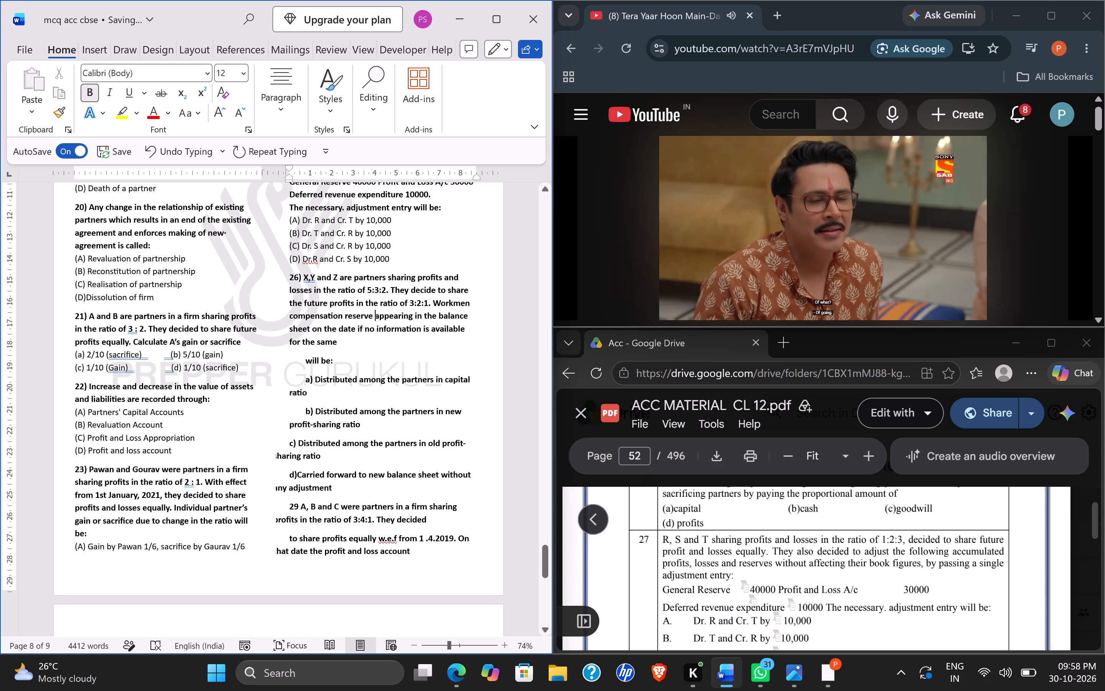
{"action": "left_click", "coordinate": [300, 363]}
{"action": "key", "text": "BackSpace"}
{"action": "key", "text": "equal"}
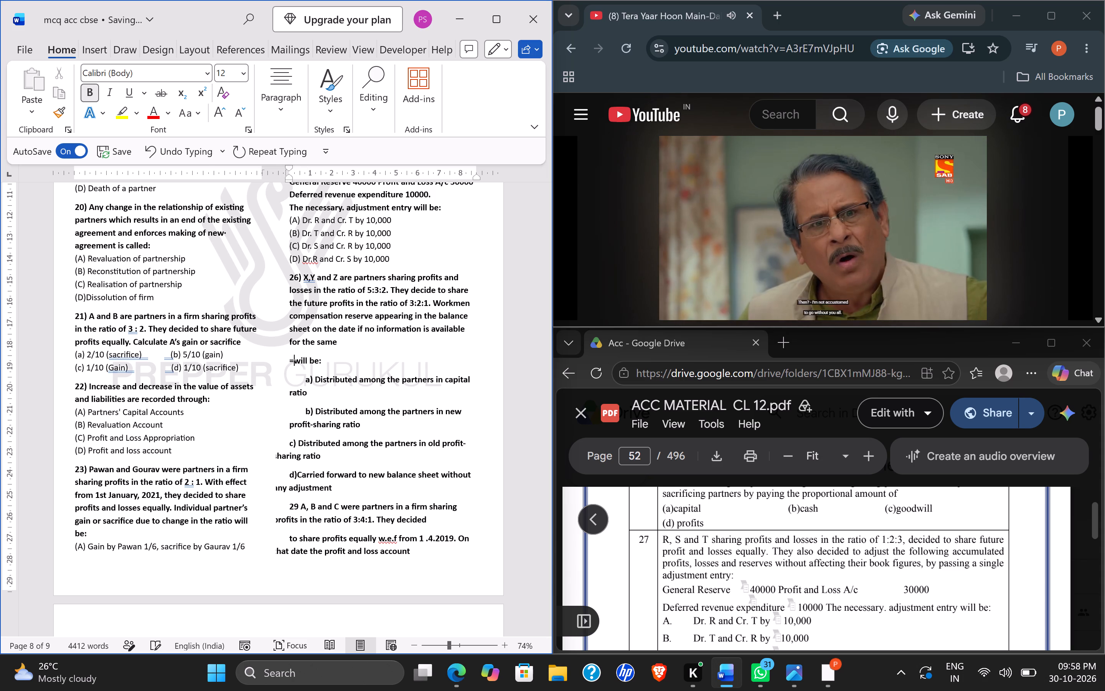
{"action": "key", "text": "BackSpace"}
{"action": "key", "text": "BackSpace"}
{"action": "key", "text": "space"}
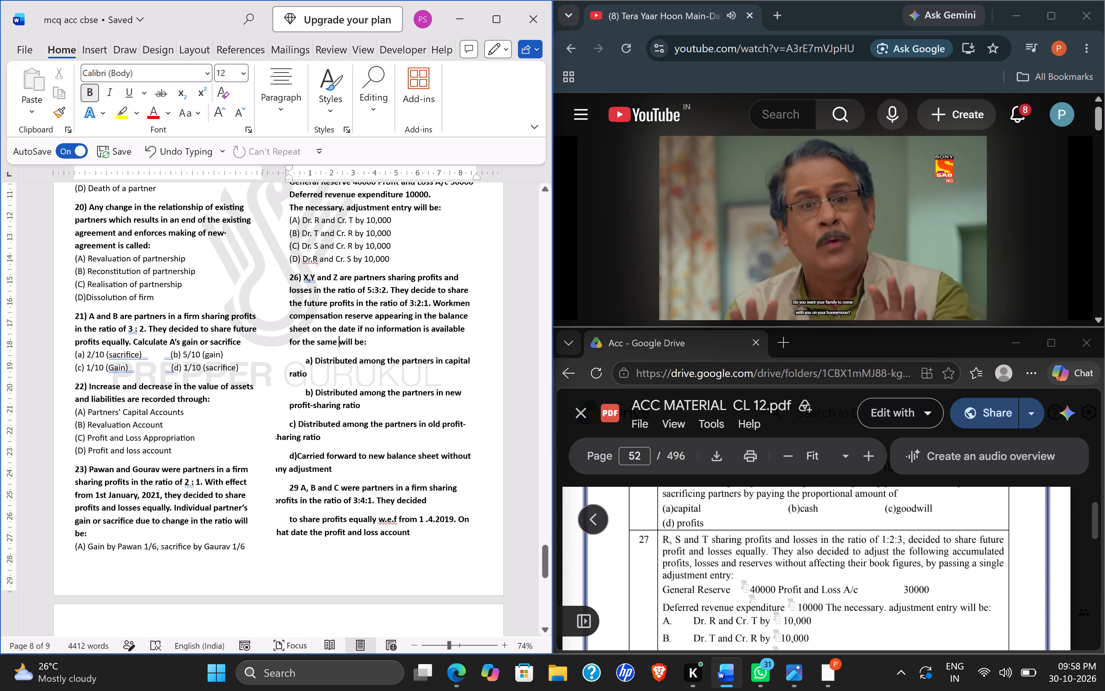
Place question 26's first option unindented directly beneath the question text, relettered as "(A)".
{"action": "left_click", "coordinate": [304, 364]}
{"action": "key", "text": "BackSpace"}
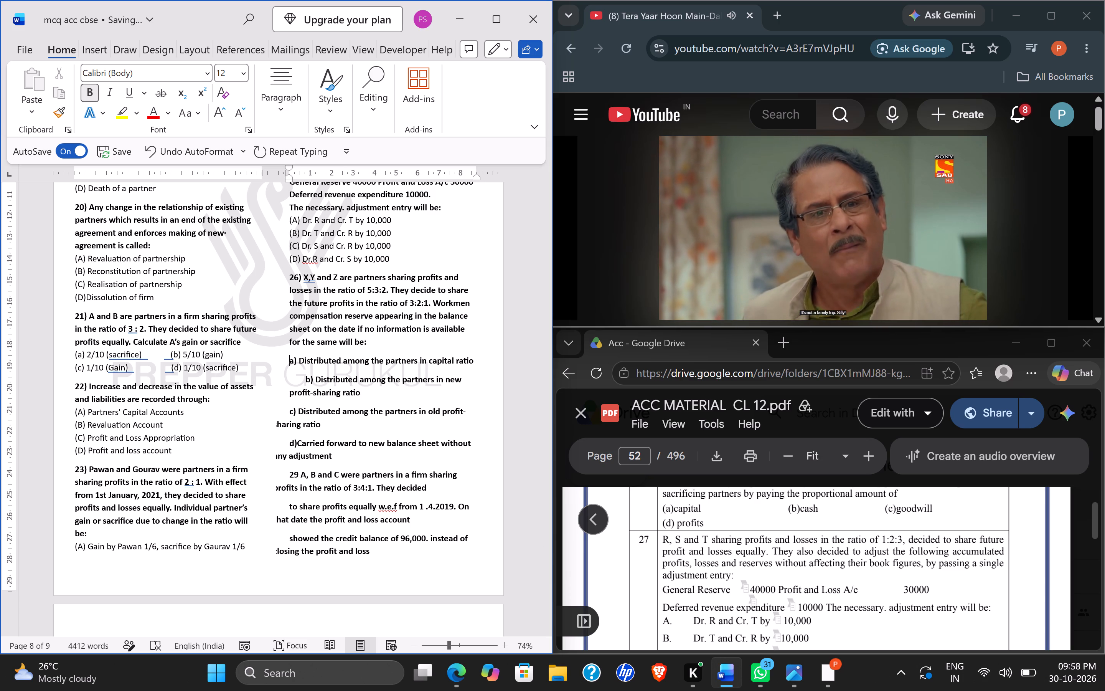
{"action": "key", "text": "Right"}
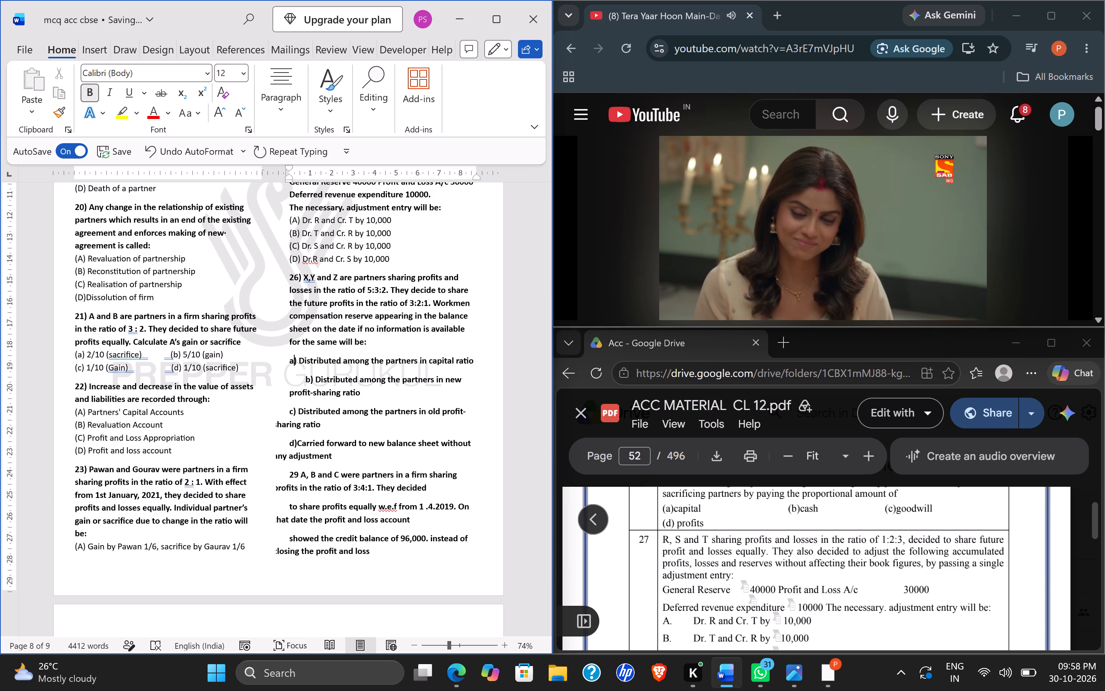
{"action": "key", "text": "backslash"}
{"action": "key", "text": "BackSpace"}
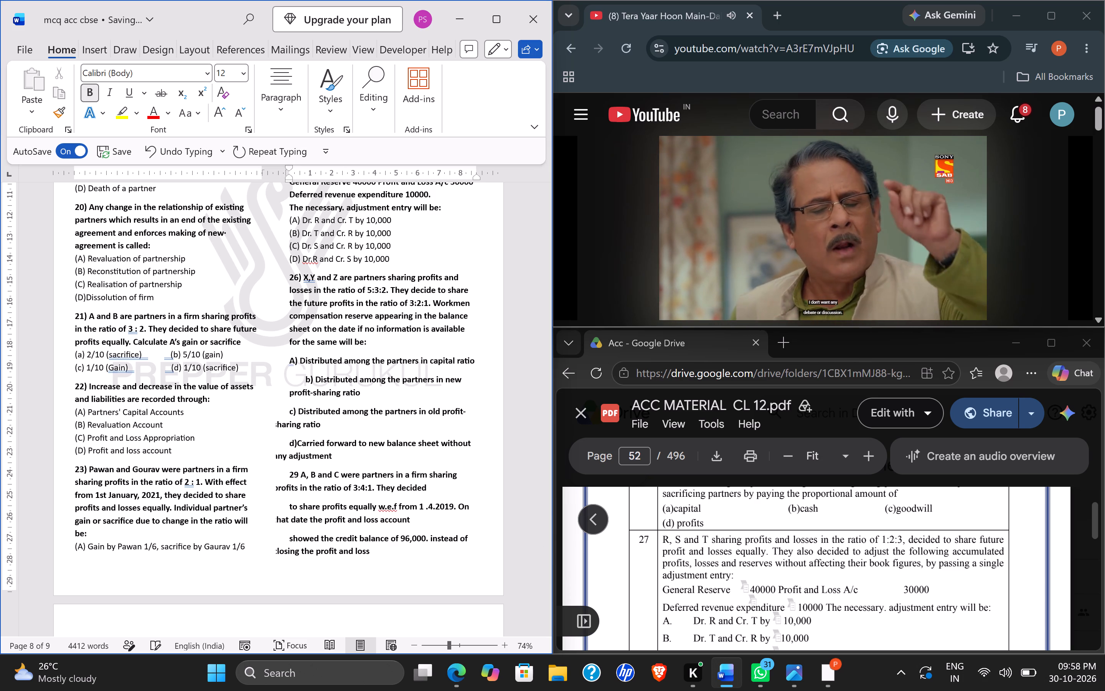
{"action": "key", "text": "Left"}
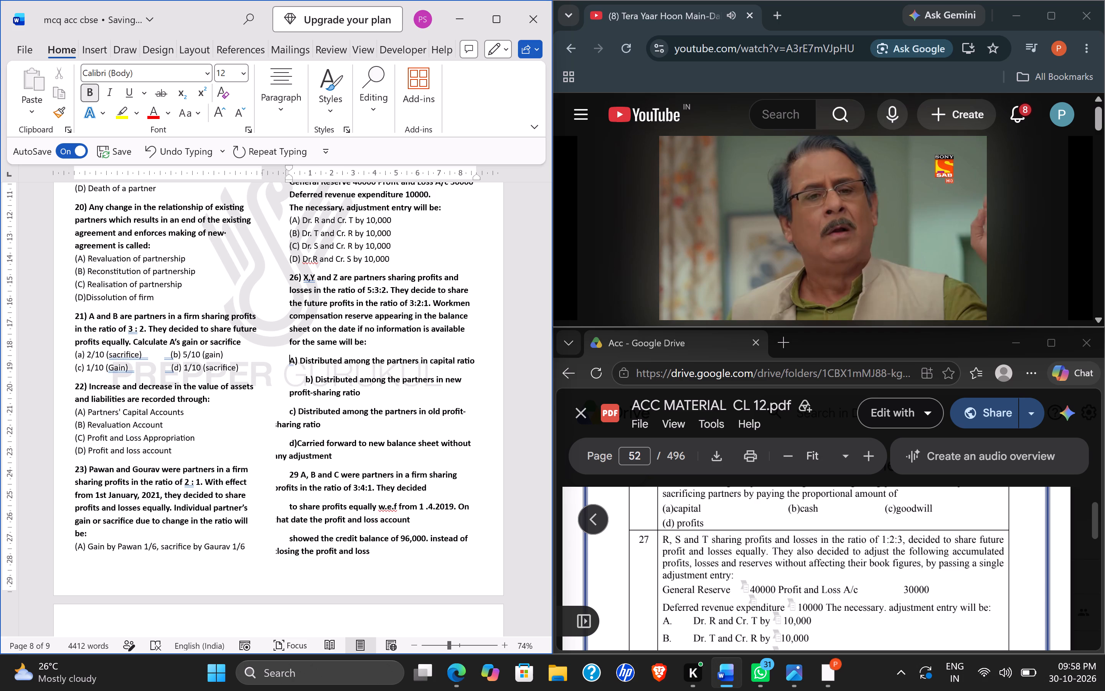
{"action": "key", "text": "shift+parenleft"}
{"action": "key", "text": "Right"}
{"action": "key", "text": "Right"}
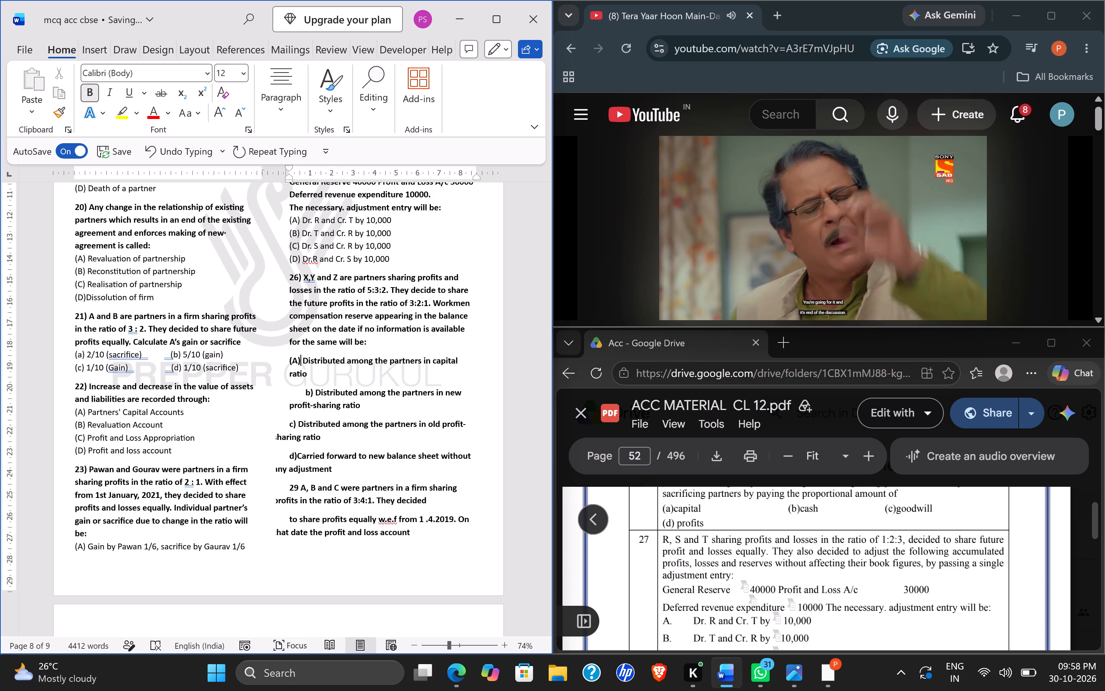
{"action": "left_click", "coordinate": [284, 362]}
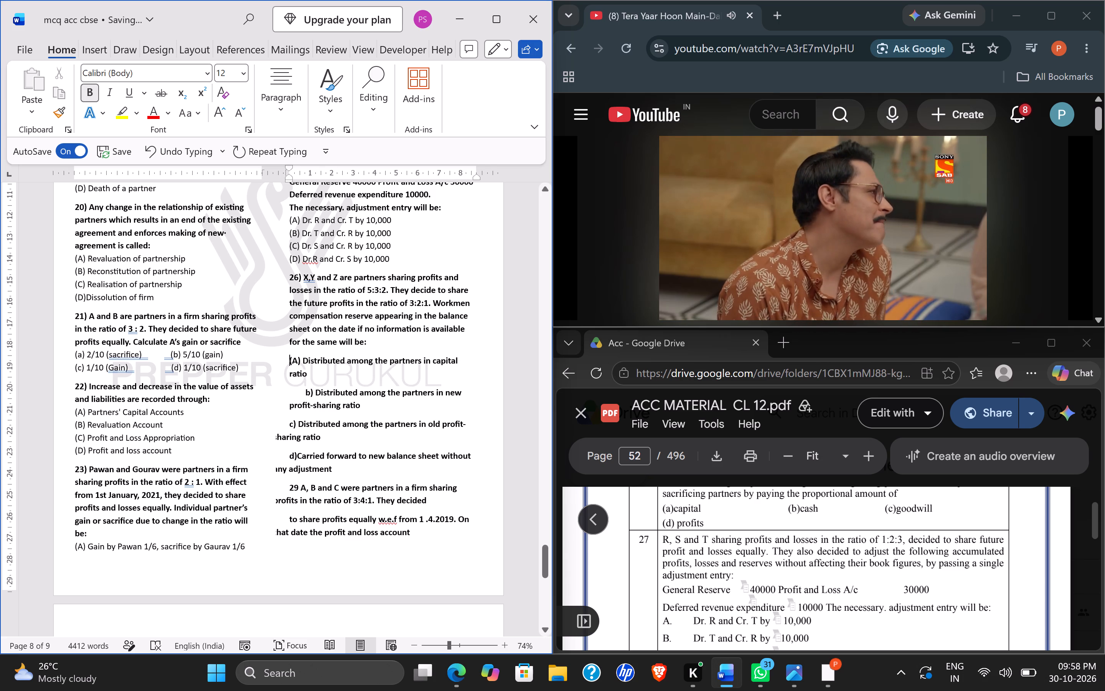
{"action": "key", "text": "BackSpace"}
{"action": "key", "text": "shift+Return"}
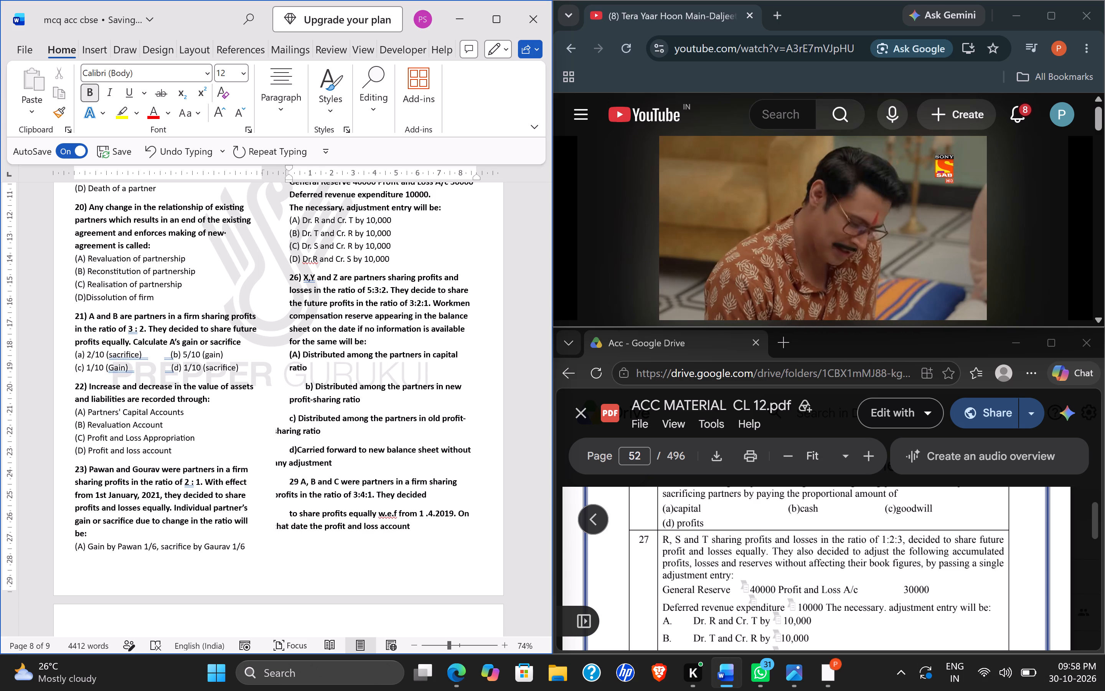
Reletter question 26's second option, "Distributed among the partners in new profit-sharing ratio", as "(B)".
{"action": "key", "text": "Down"}
{"action": "key", "text": "Down"}
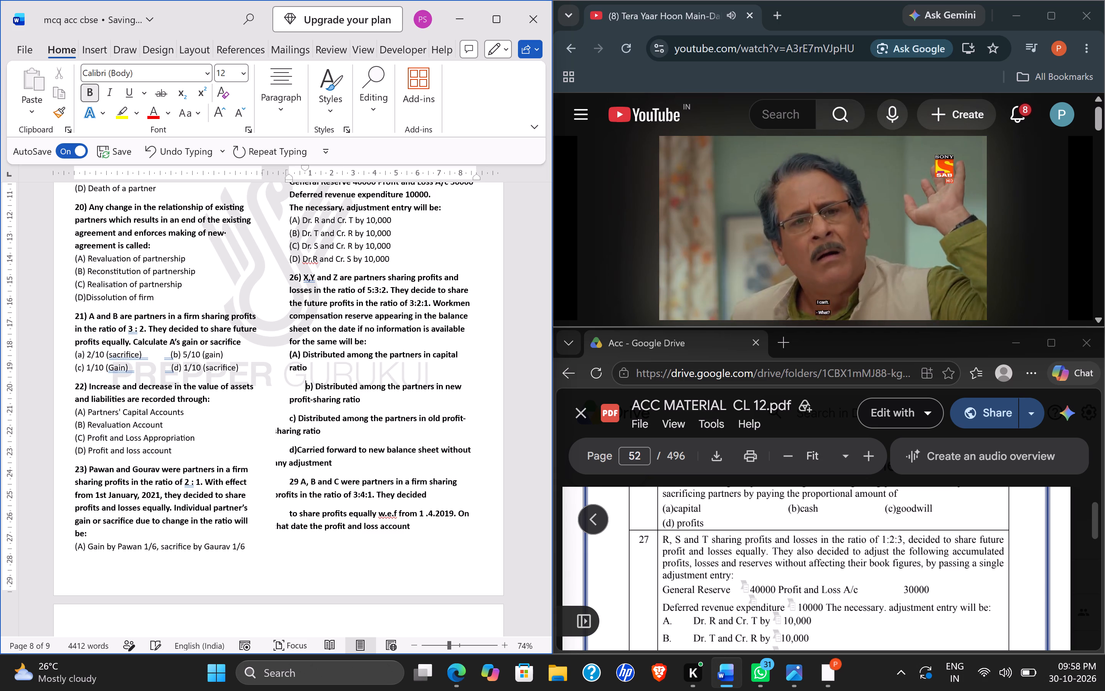
{"action": "key", "text": "Down"}
{"action": "key", "text": "Up"}
{"action": "key", "text": "Right"}
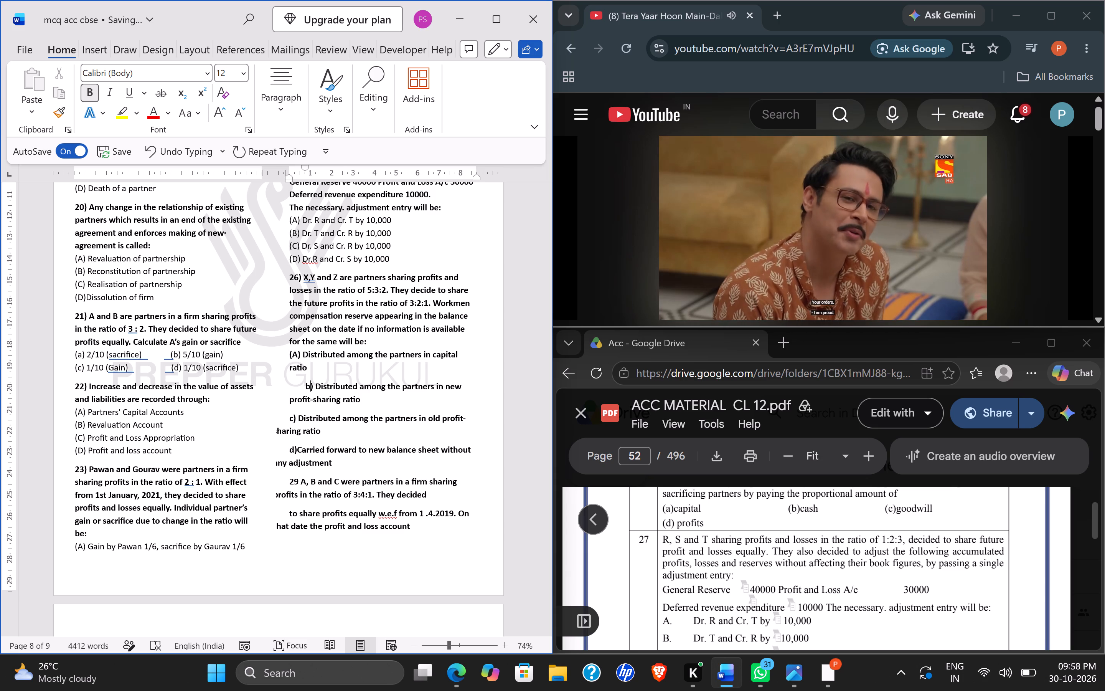
{"action": "key", "text": "slash"}
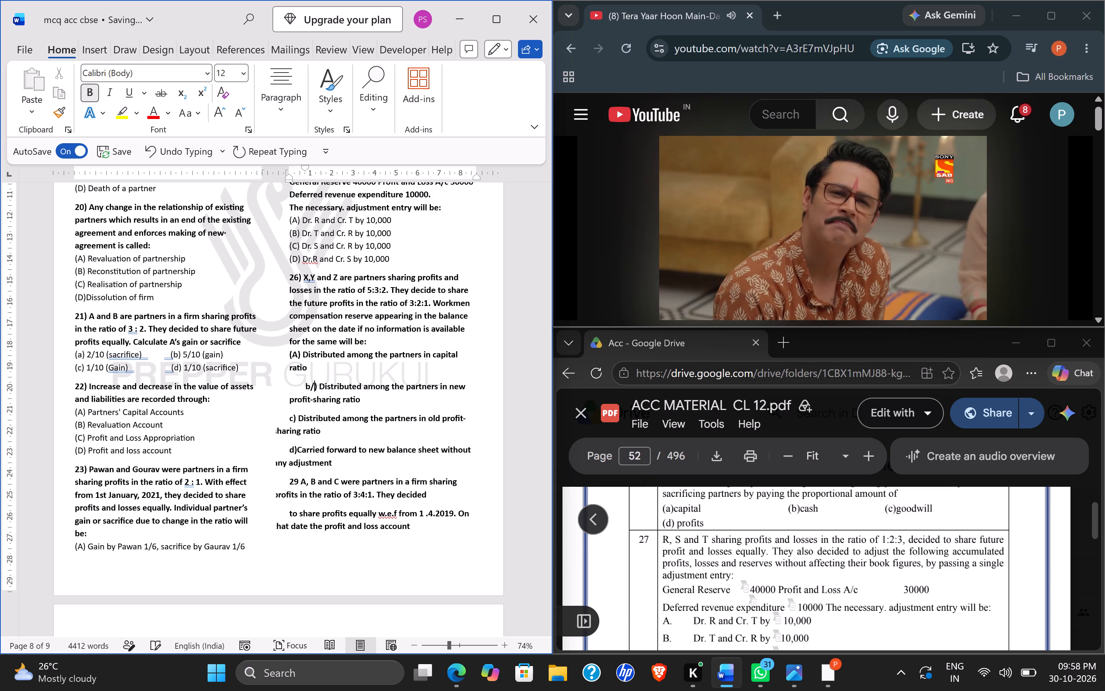
{"action": "key", "text": "BackSpace"}
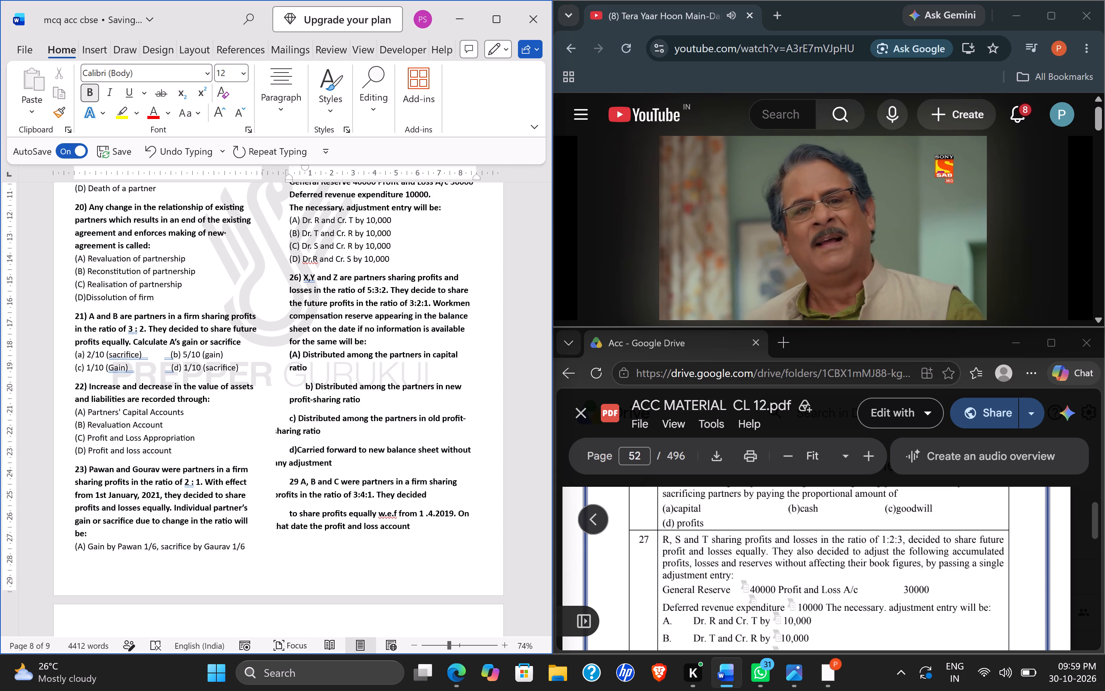
{"action": "key", "text": "backslash"}
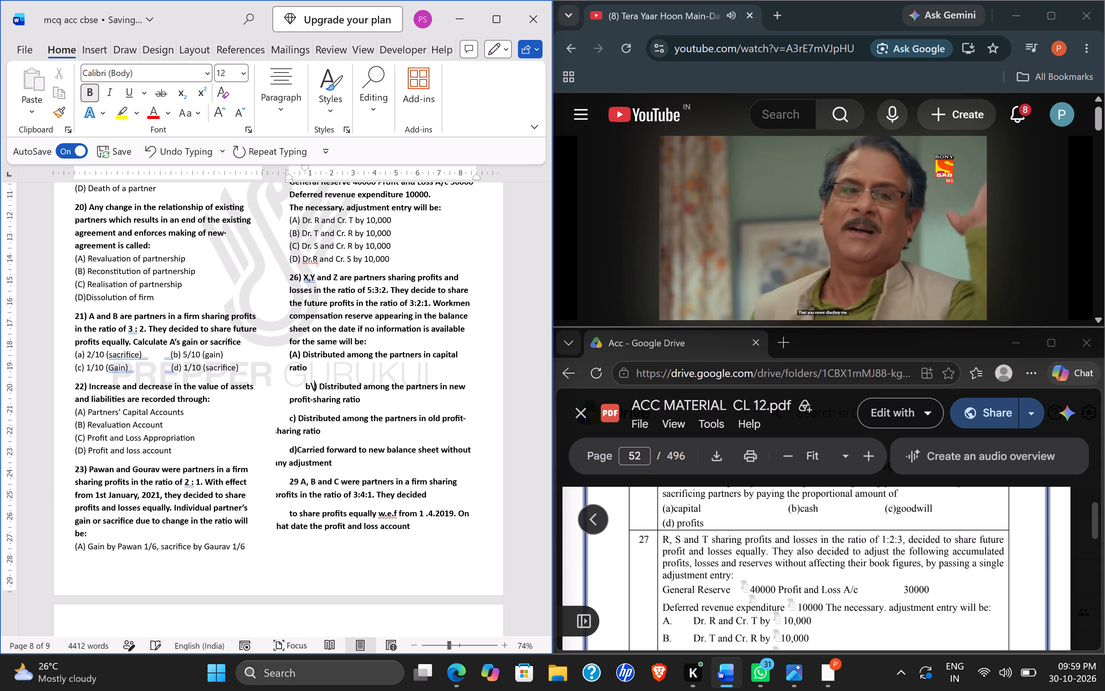
{"action": "key", "text": "BackSpace"}
{"action": "key", "text": "BackSpace"}
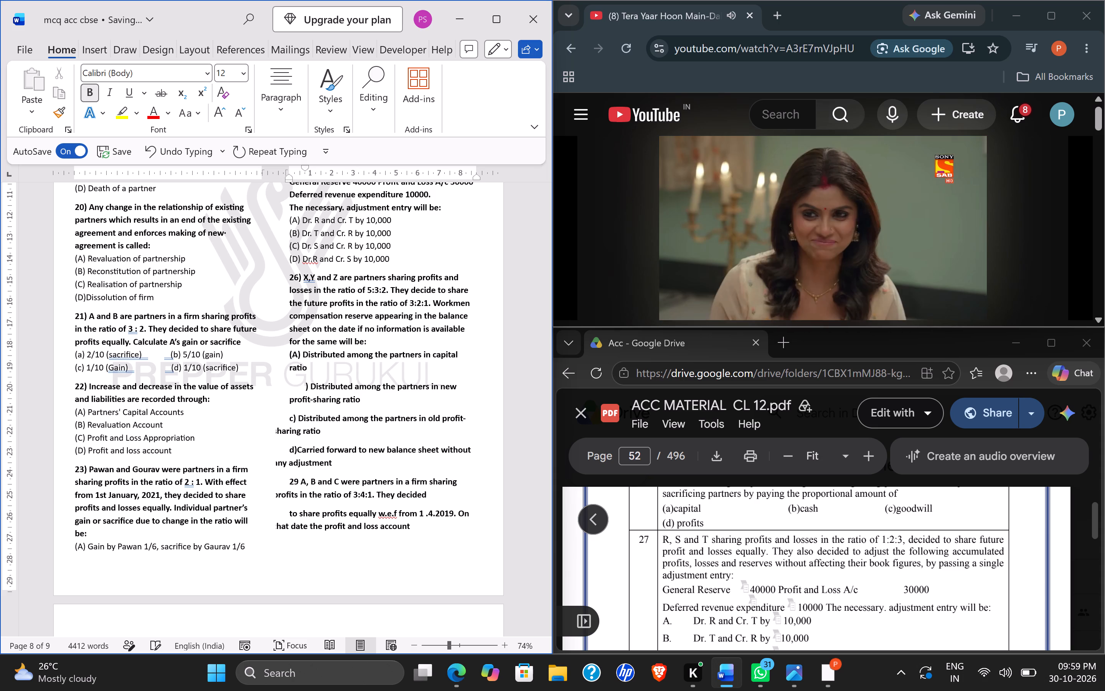
{"action": "key", "text": "shift+b"}
{"action": "key", "text": "Left"}
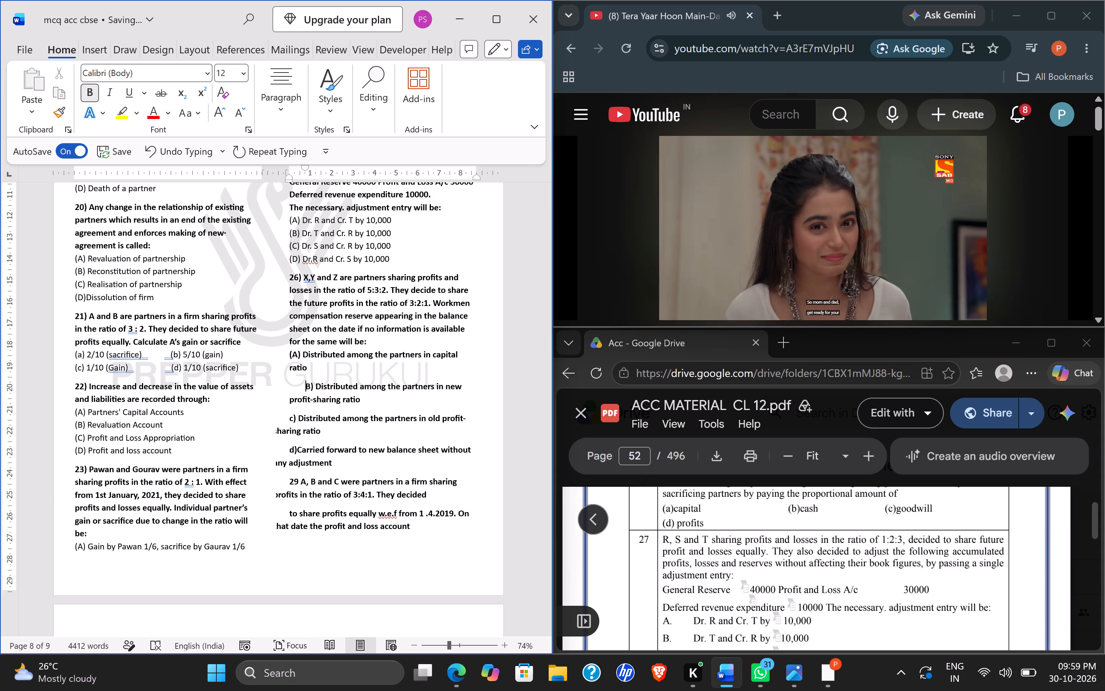
{"action": "key", "text": "shift+parenleft"}
Place question 26's option (B) unindented on its own line directly beneath option (A).
{"action": "key", "text": "Up"}
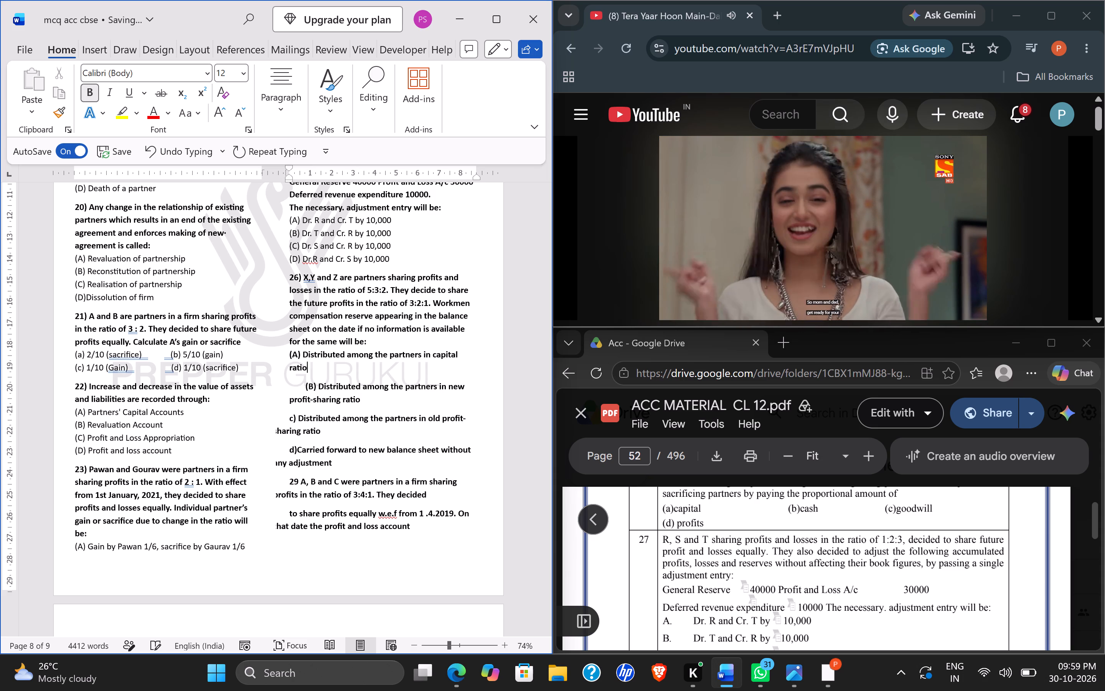
{"action": "key", "text": "Left"}
{"action": "key", "text": "Down"}
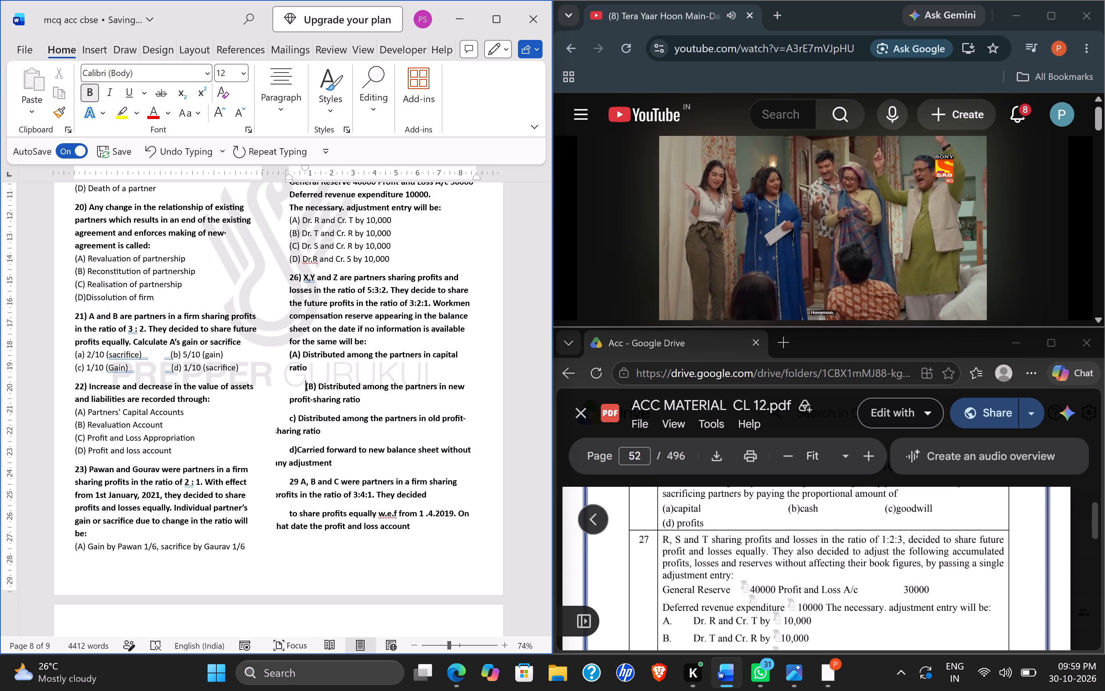
{"action": "key", "text": "BackSpace"}
{"action": "key", "text": "BackSpace"}
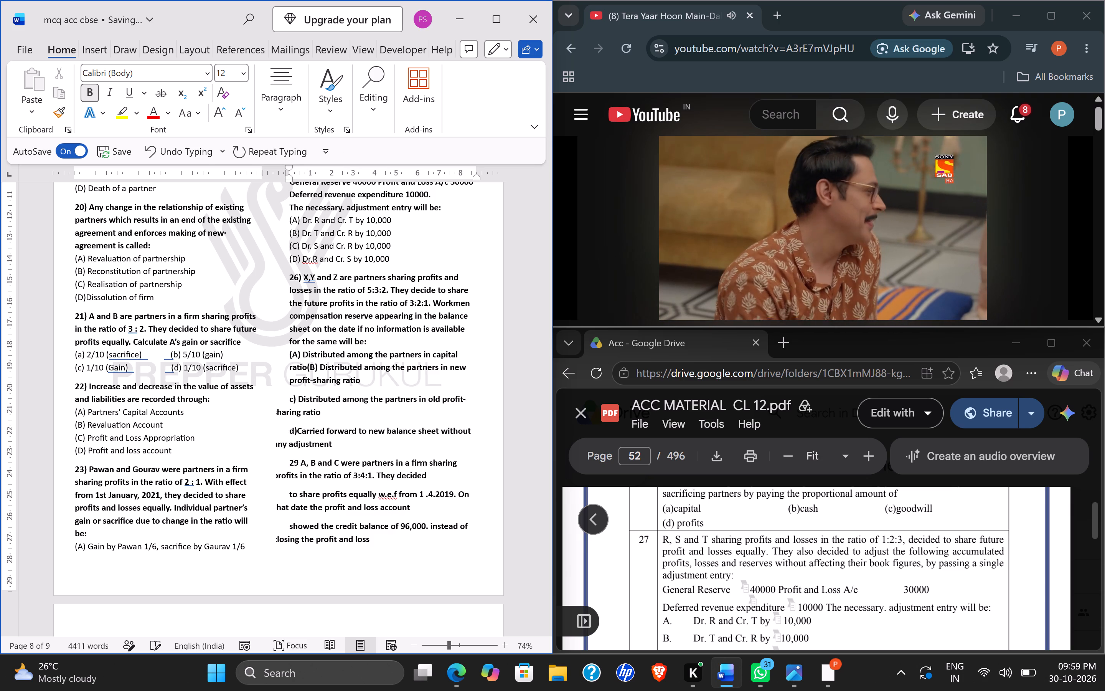
{"action": "key", "text": "shift+Return"}
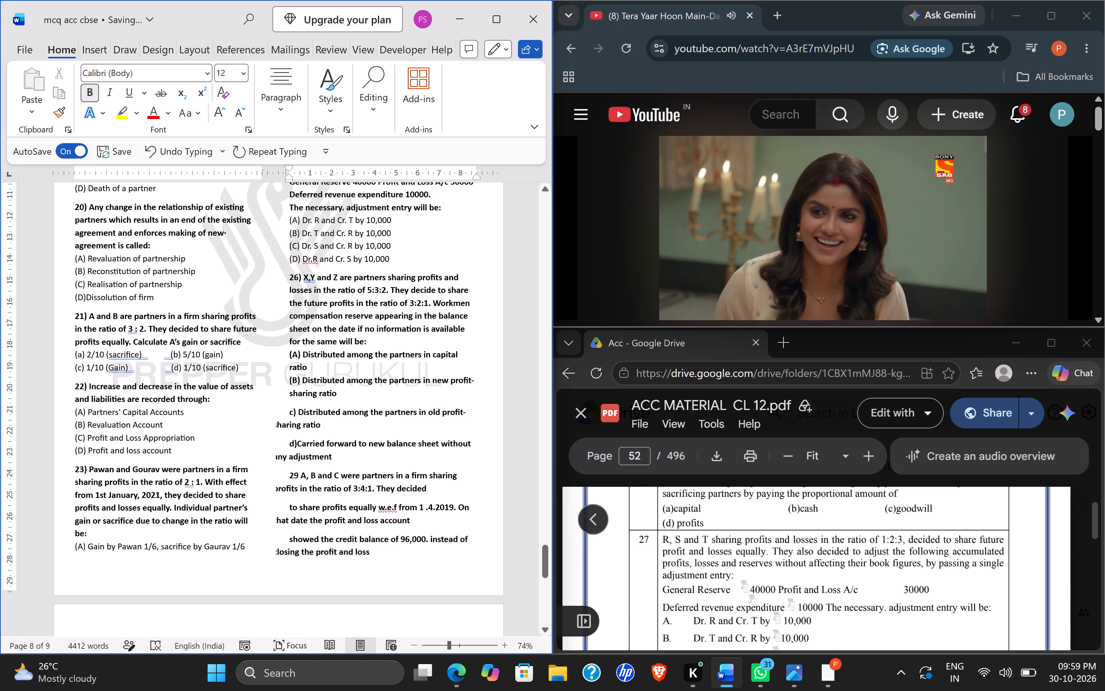
Reletter question 26's third and fourth options as "(C)" and "(D)".
{"action": "left_click", "coordinate": [288, 412]}
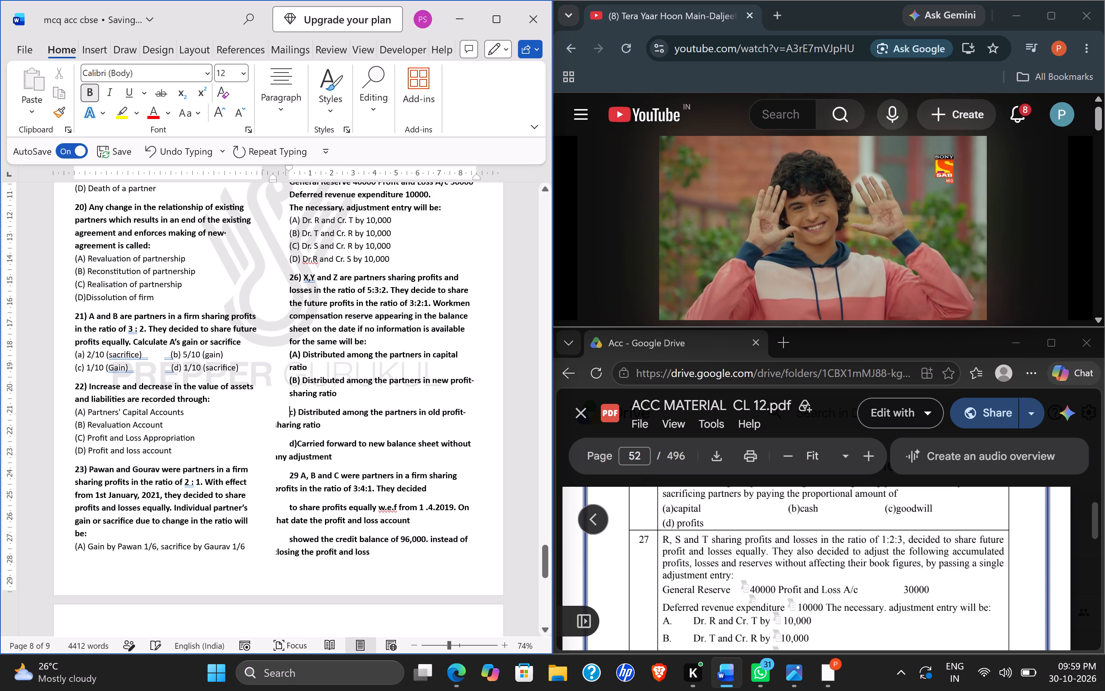
{"action": "left_click", "coordinate": [292, 412]}
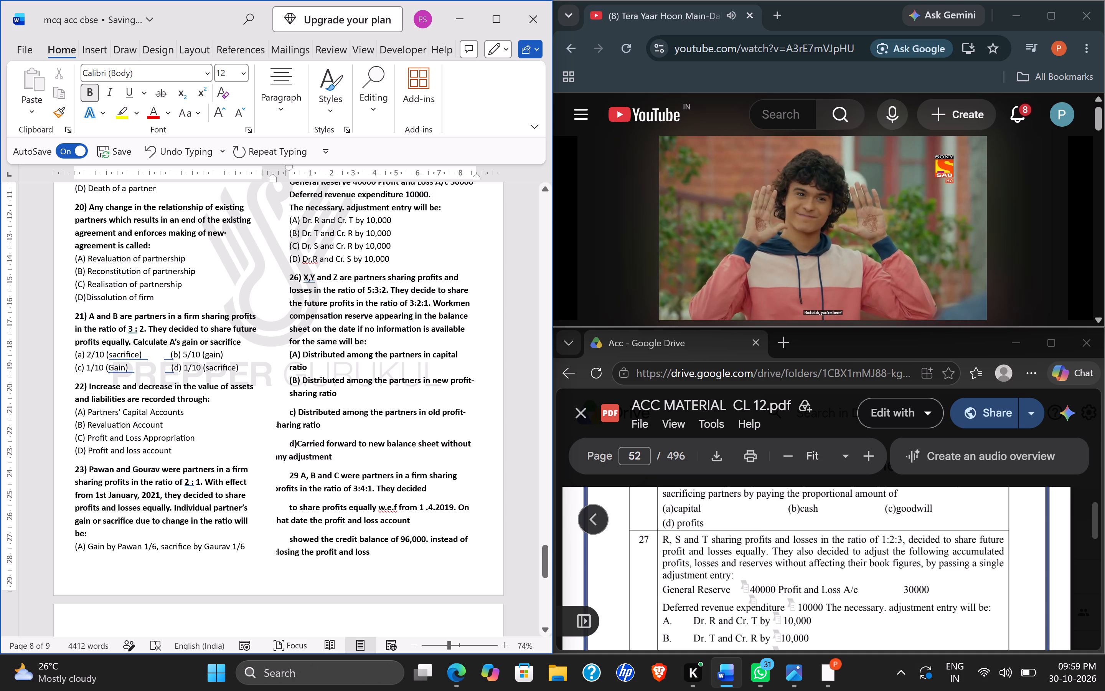
{"action": "key", "text": "BackSpace"}
{"action": "key", "text": "shift+c"}
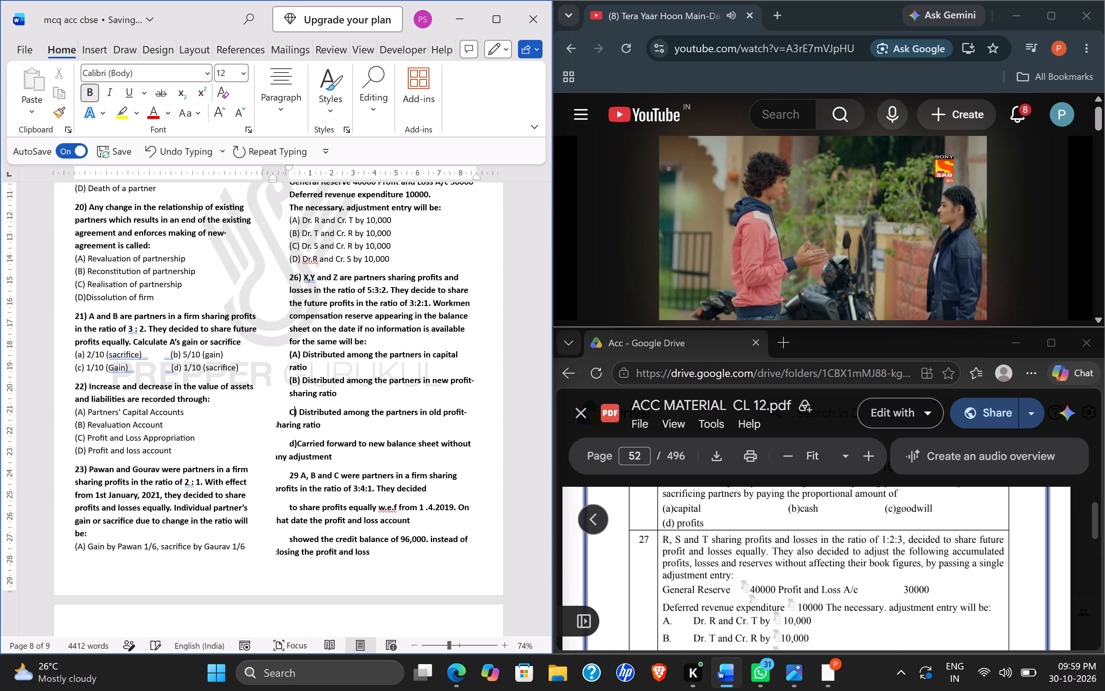
{"action": "key", "text": "Left"}
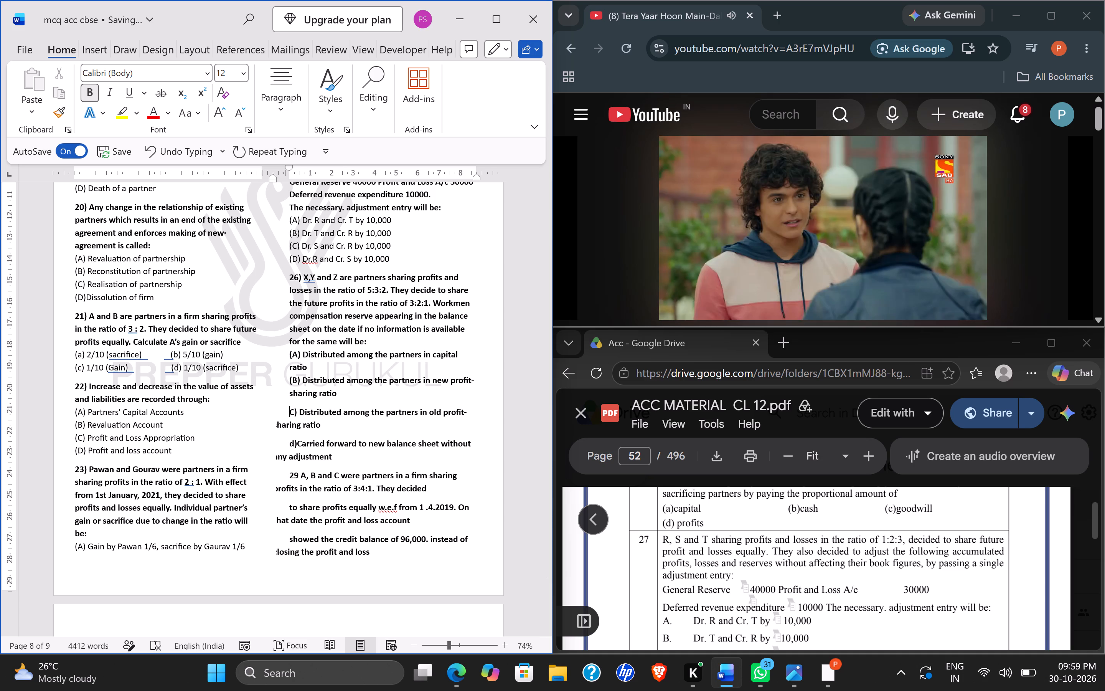
{"action": "key", "text": "shift+parenleft"}
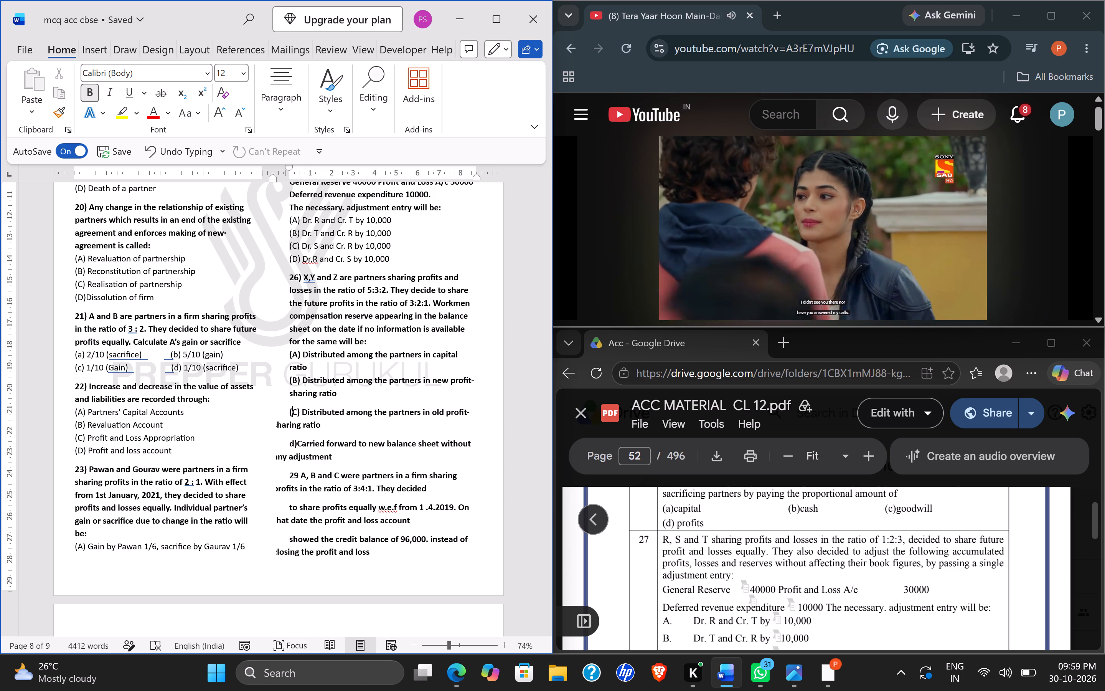
{"action": "key", "text": "Down"}
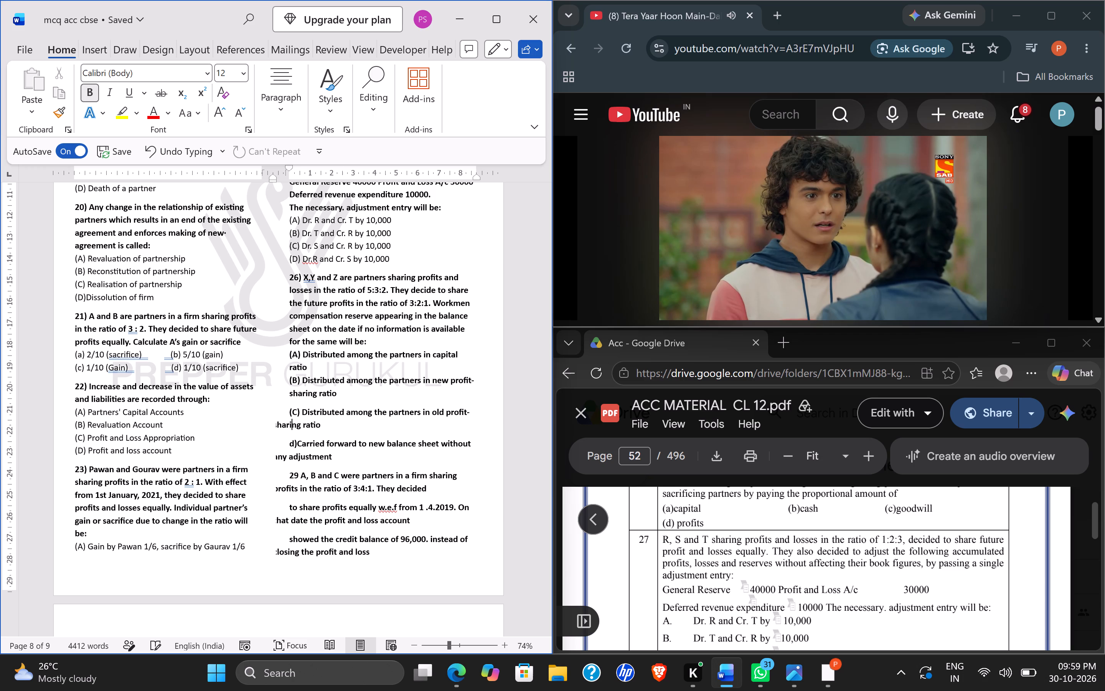
{"action": "key", "text": "Down"}
{"action": "key", "text": "BackSpace"}
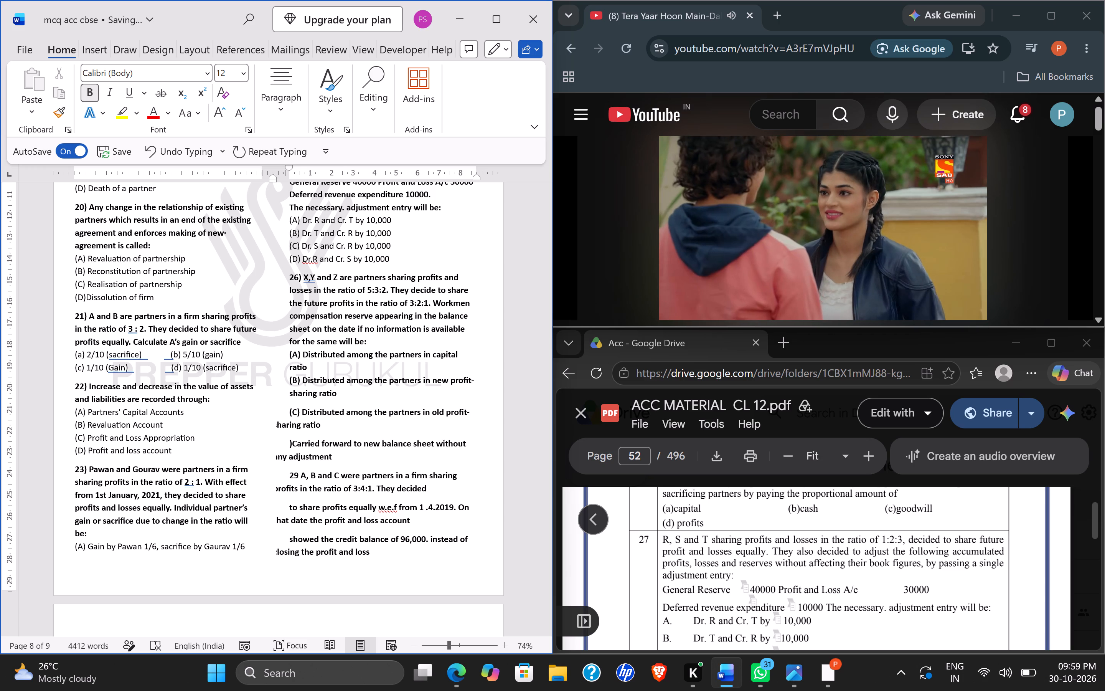
{"action": "key", "text": "shift+d"}
{"action": "key", "text": "Left"}
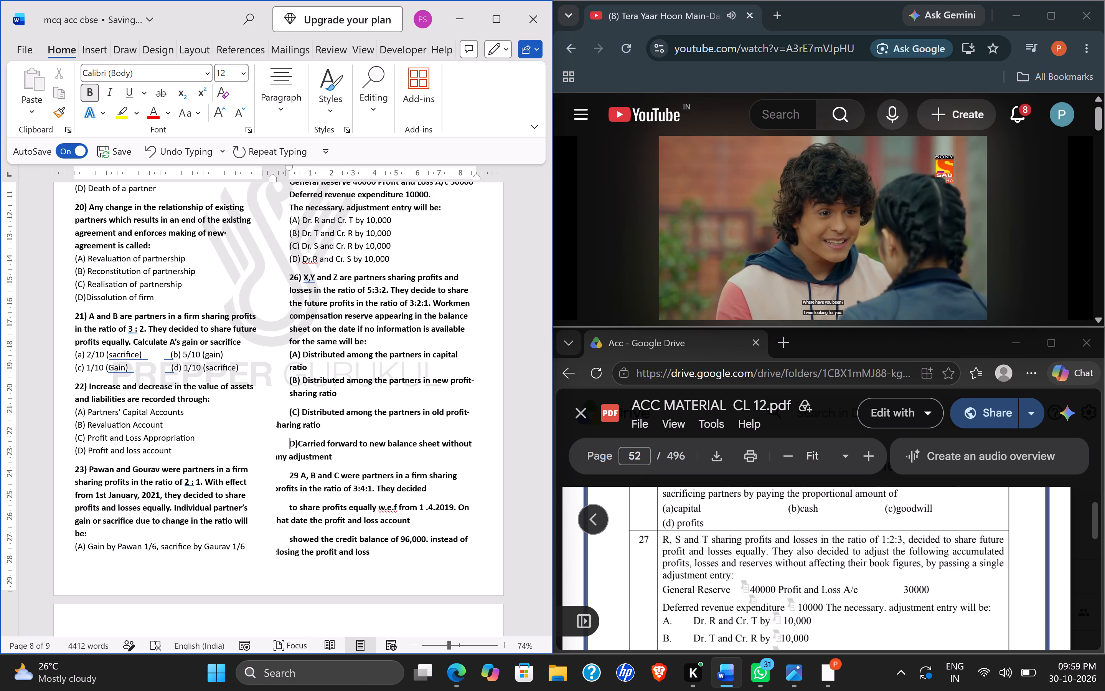
{"action": "key", "text": "shift+parenleft"}
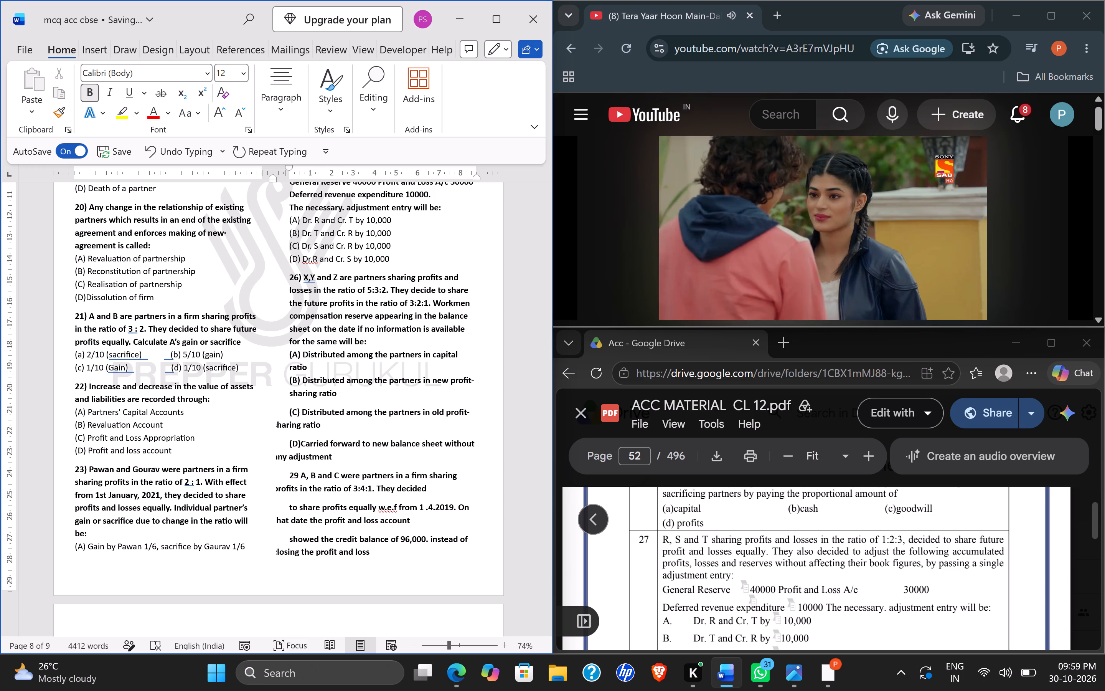
Place question 26's options (C) and (D) unindented on their own lines directly beneath option (B).
{"action": "left_click", "coordinate": [289, 408]}
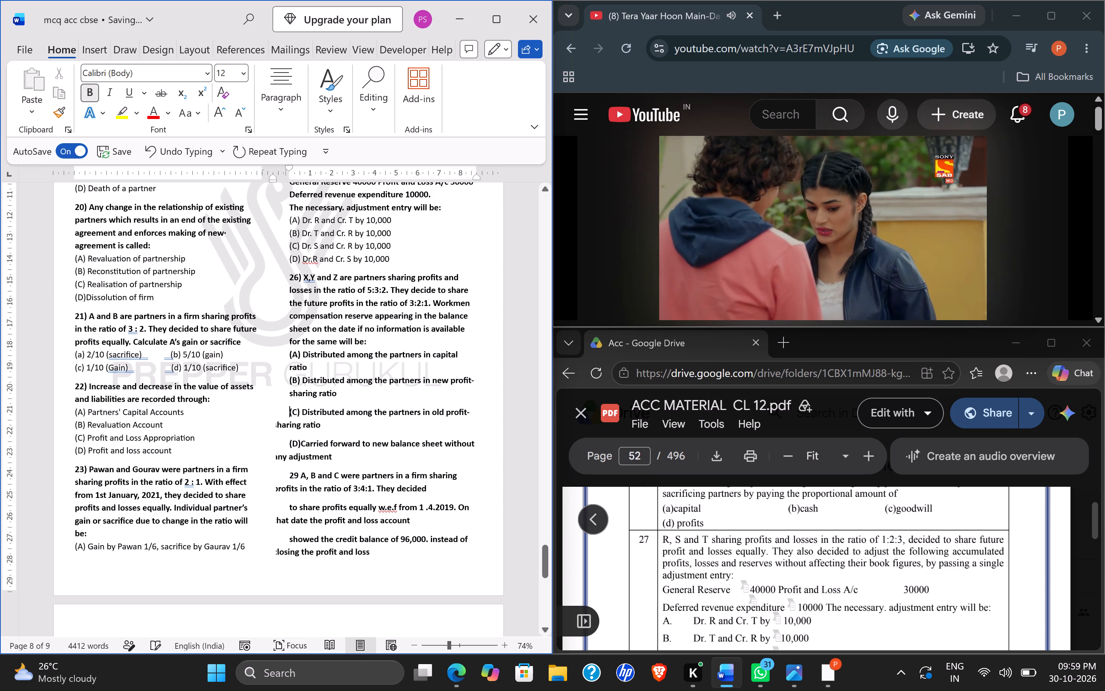
{"action": "key", "text": "BackSpace"}
{"action": "key", "text": "BackSpace"}
{"action": "key", "text": "BackSpace"}
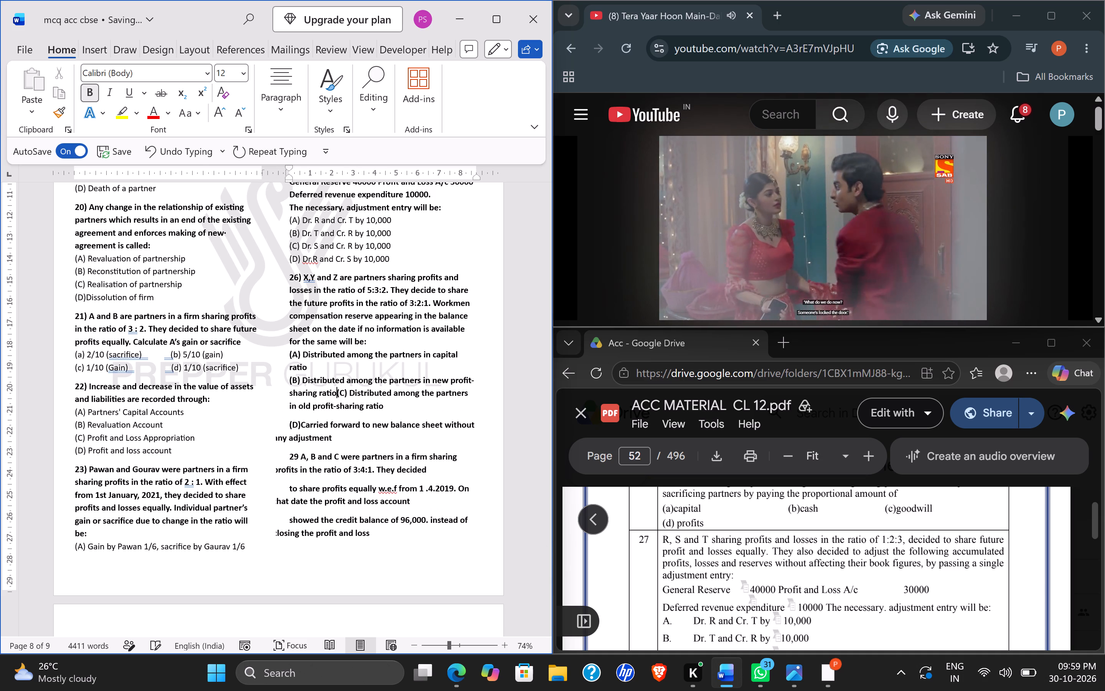
{"action": "key", "text": "shift+Return"}
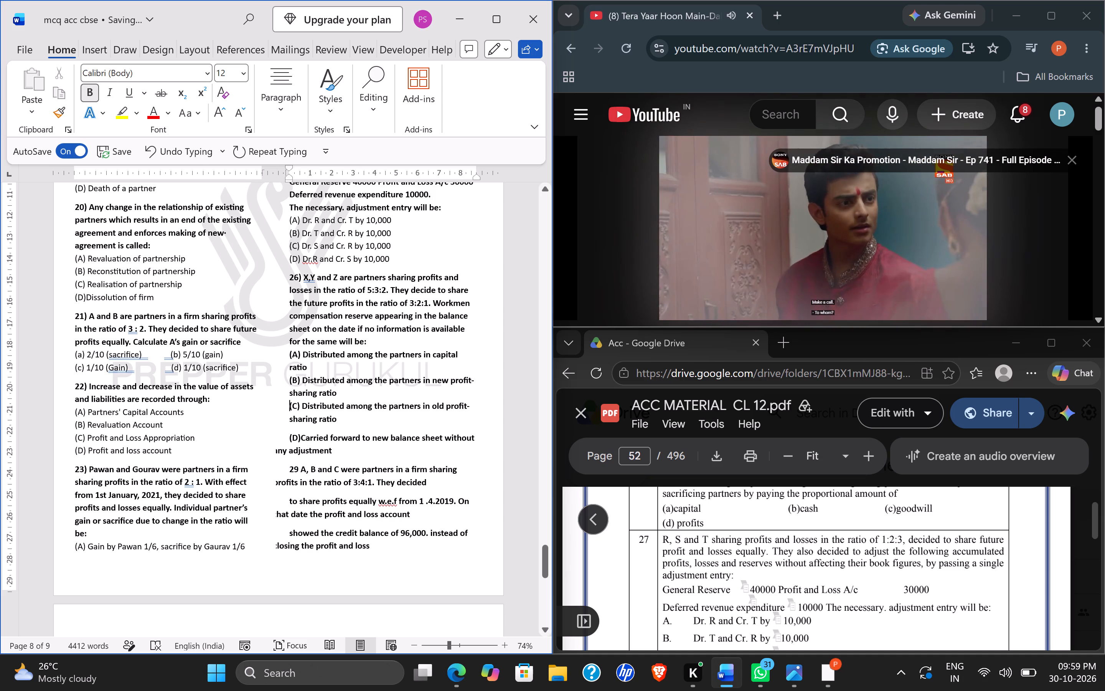
{"action": "left_click", "coordinate": [285, 436]}
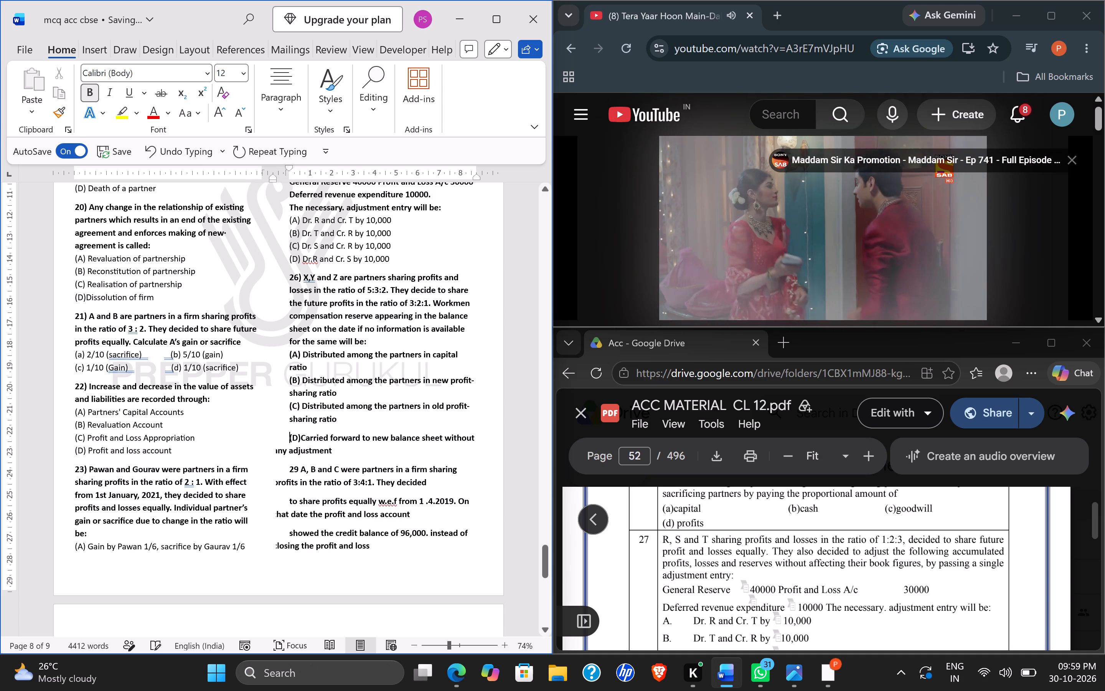
{"action": "key", "text": "BackSpace"}
{"action": "key", "text": "BackSpace"}
{"action": "key", "text": "BackSpace"}
{"action": "key", "text": "shift+Return"}
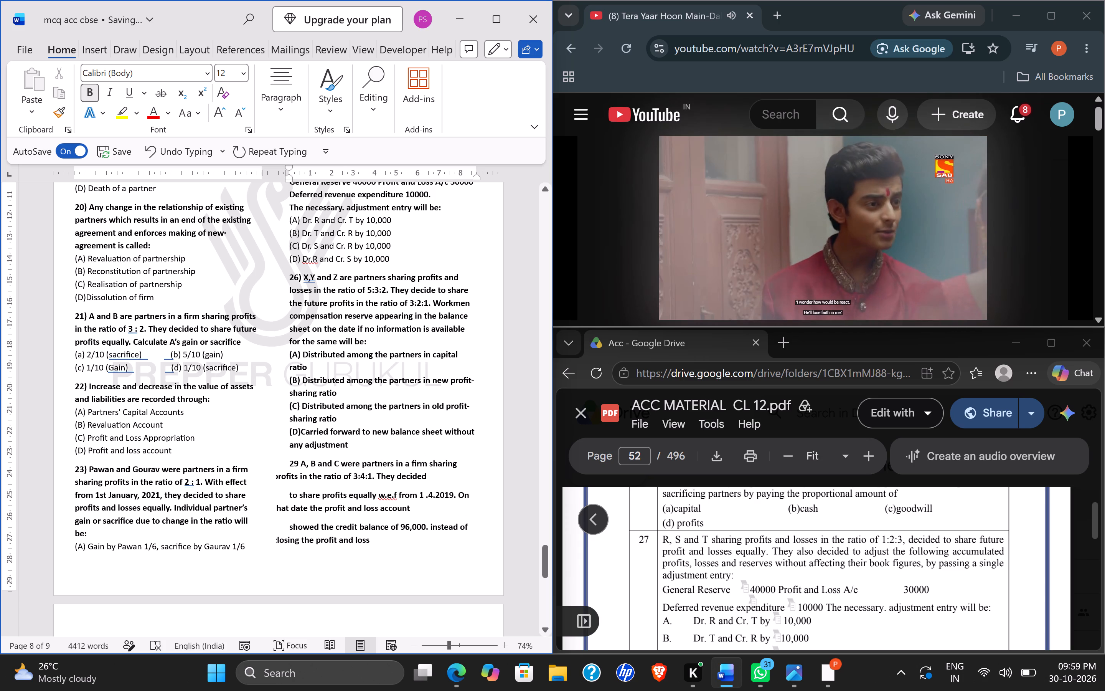
Remove the bold formatting from question 26's four options, (A) to (D).
{"action": "left_click_drag", "start_coordinate": [286, 359], "coordinate": [341, 415]}
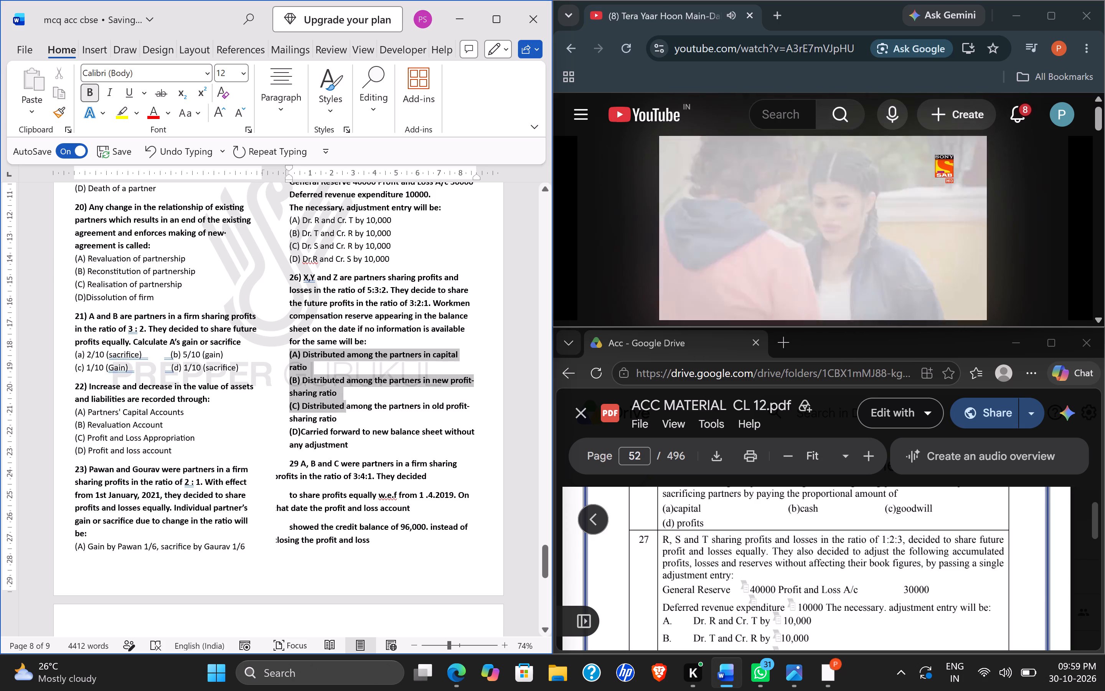
{"action": "left_click_drag", "start_coordinate": [341, 415], "coordinate": [364, 440]}
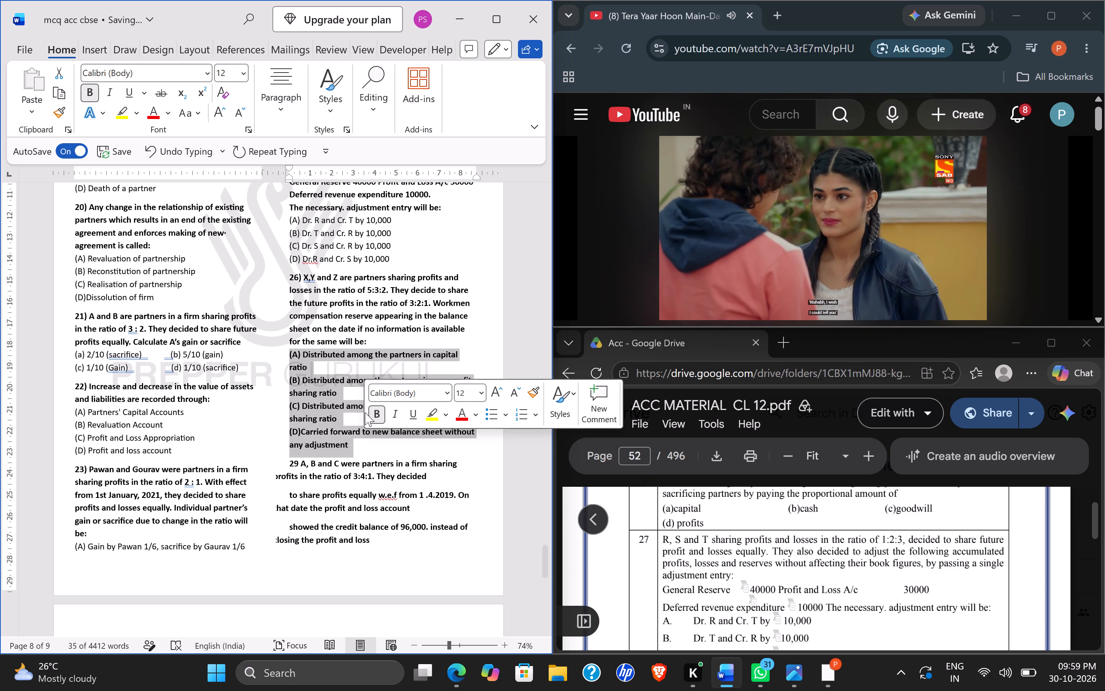
{"action": "left_click", "coordinate": [374, 415]}
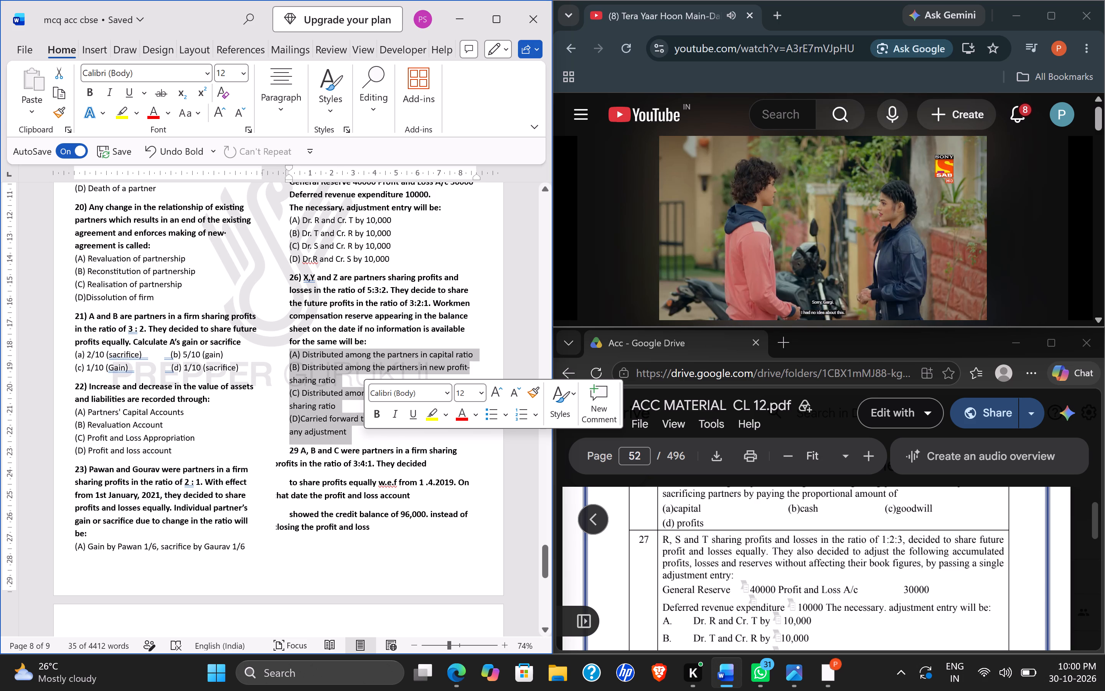
{"action": "left_click", "coordinate": [320, 469]}
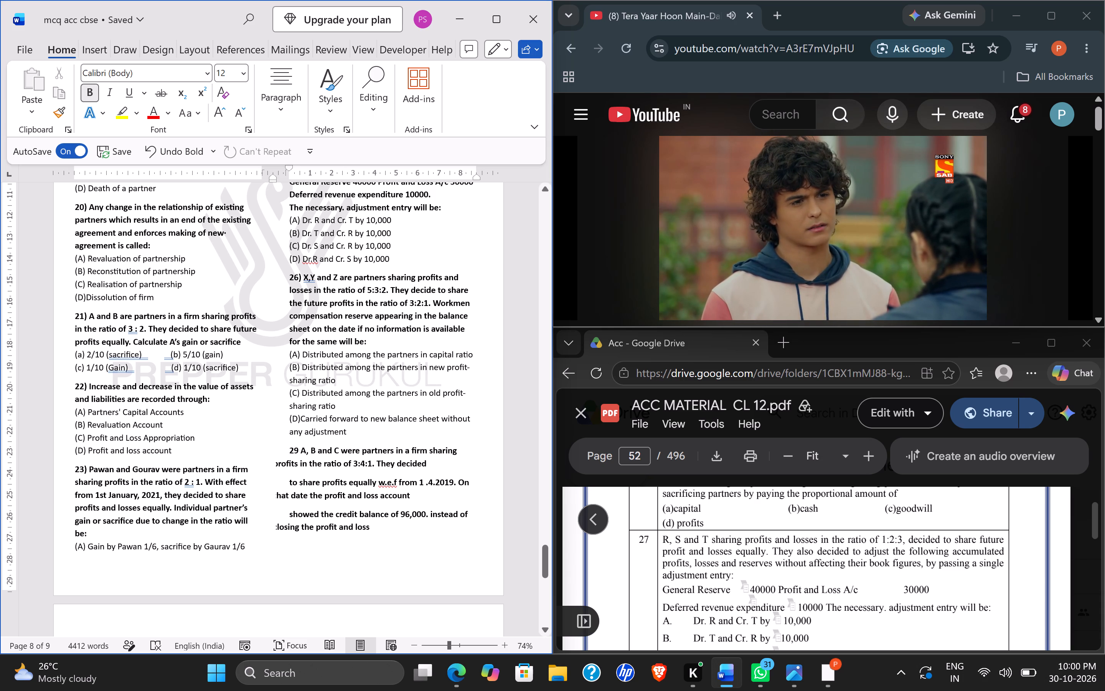
Renumber the question beginning "A, B and C were partners in a firm" as "27)".
{"action": "left_click", "coordinate": [299, 450]}
{"action": "key", "text": "BackSpace"}
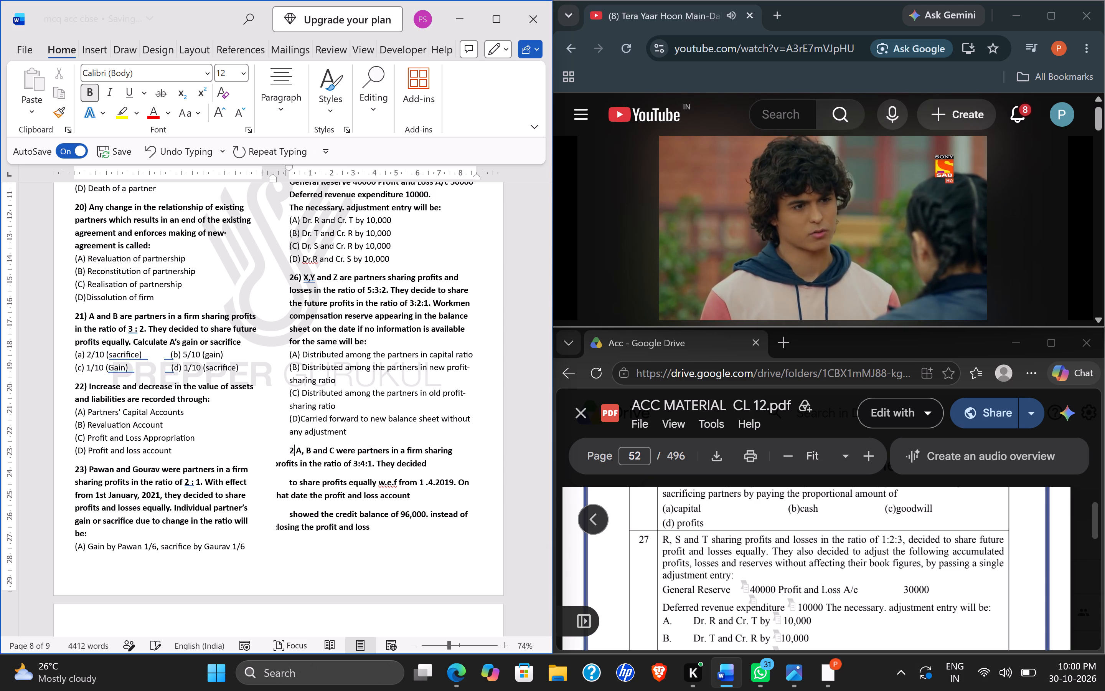
{"action": "key", "text": "BackSpace"}
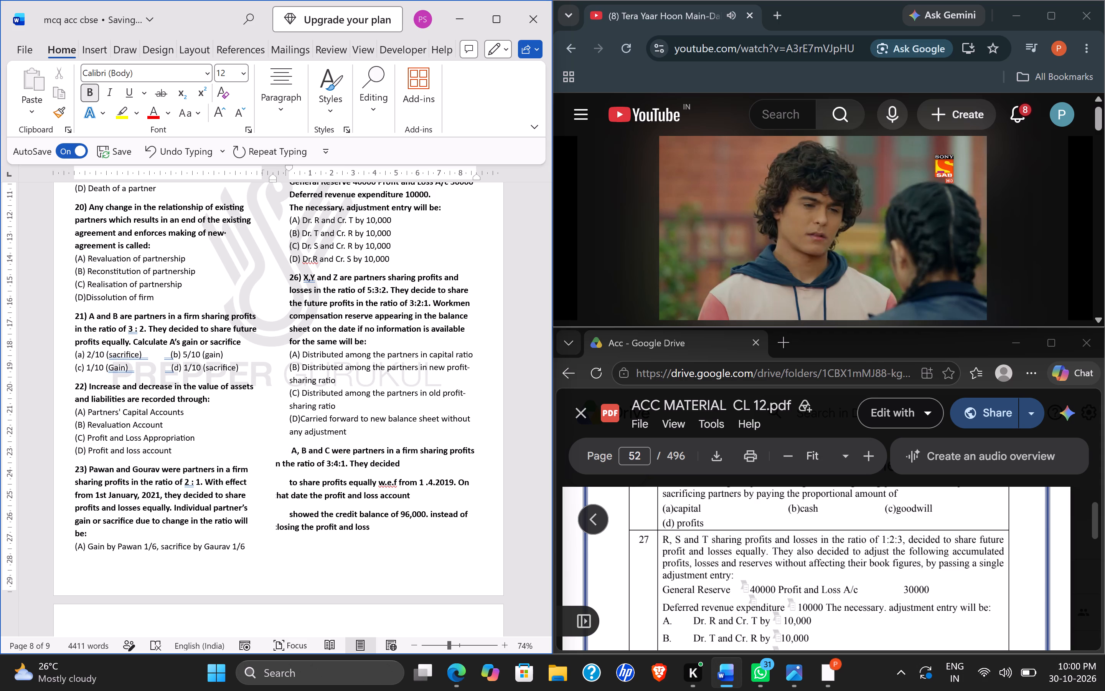
{"action": "type", "text": "27"}
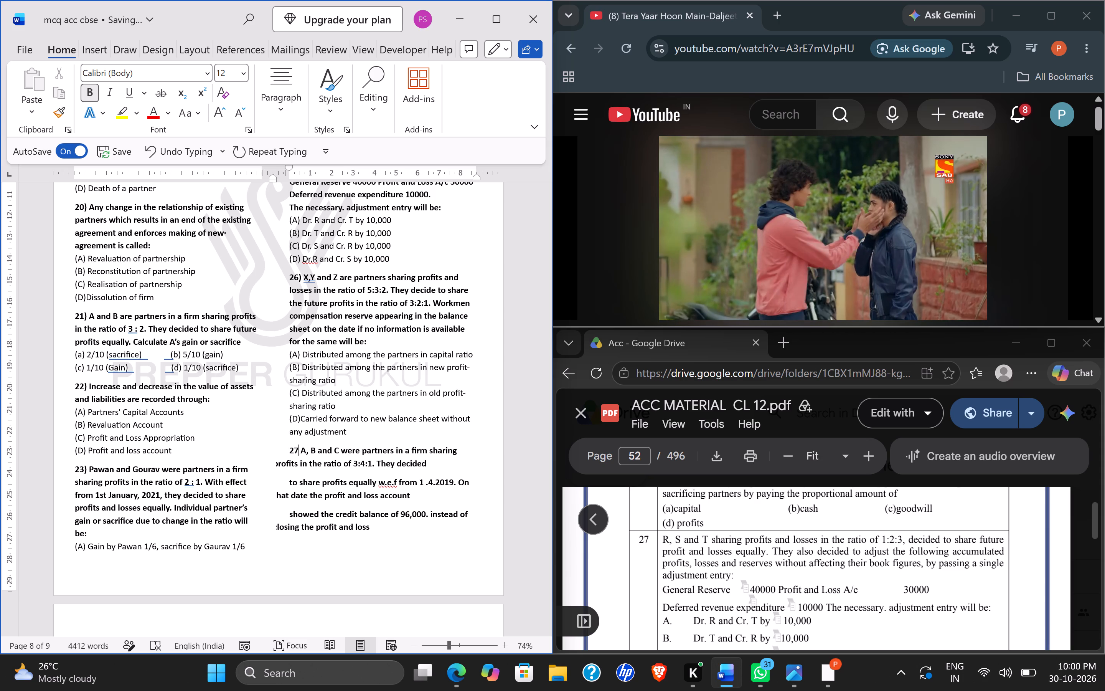
{"action": "key", "text": "shift+parenright"}
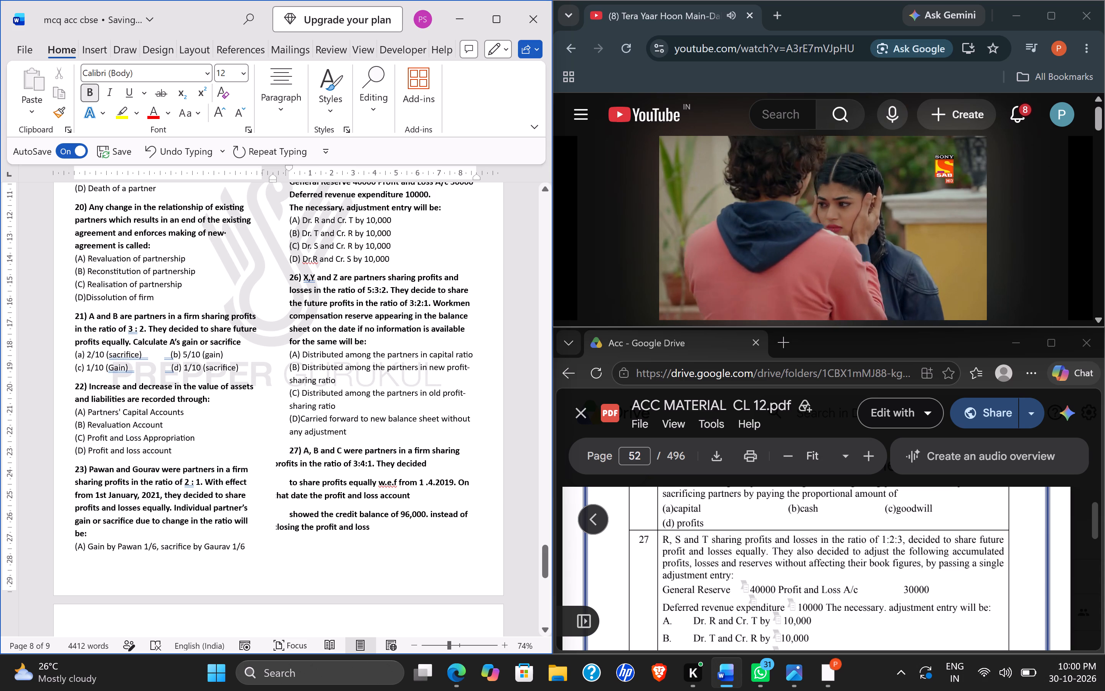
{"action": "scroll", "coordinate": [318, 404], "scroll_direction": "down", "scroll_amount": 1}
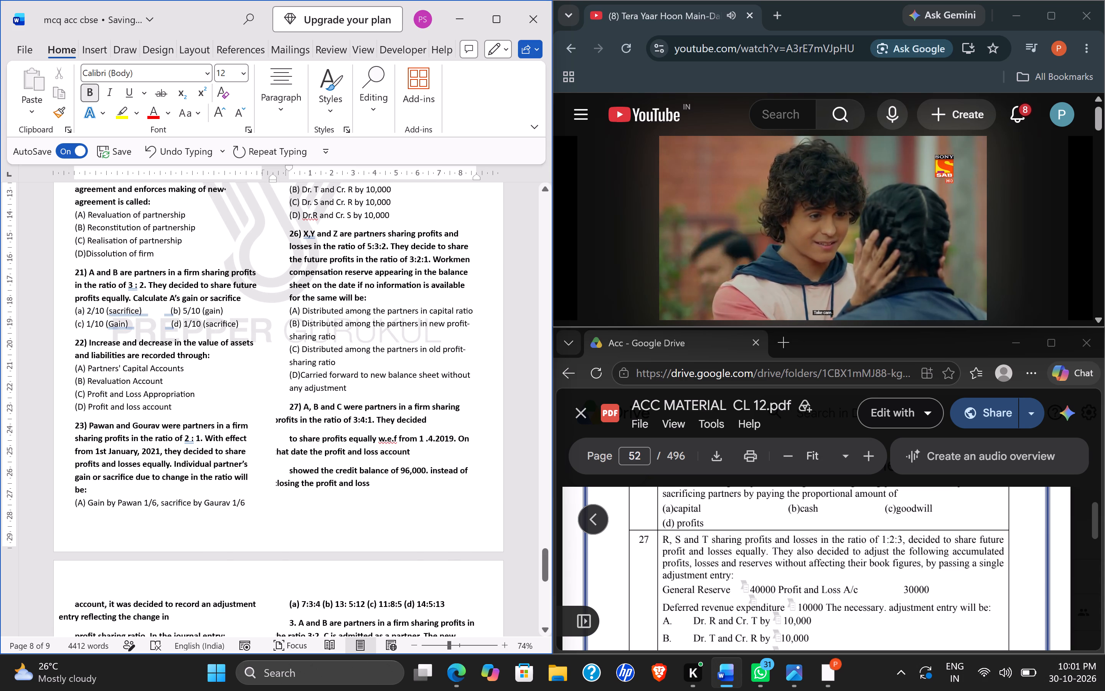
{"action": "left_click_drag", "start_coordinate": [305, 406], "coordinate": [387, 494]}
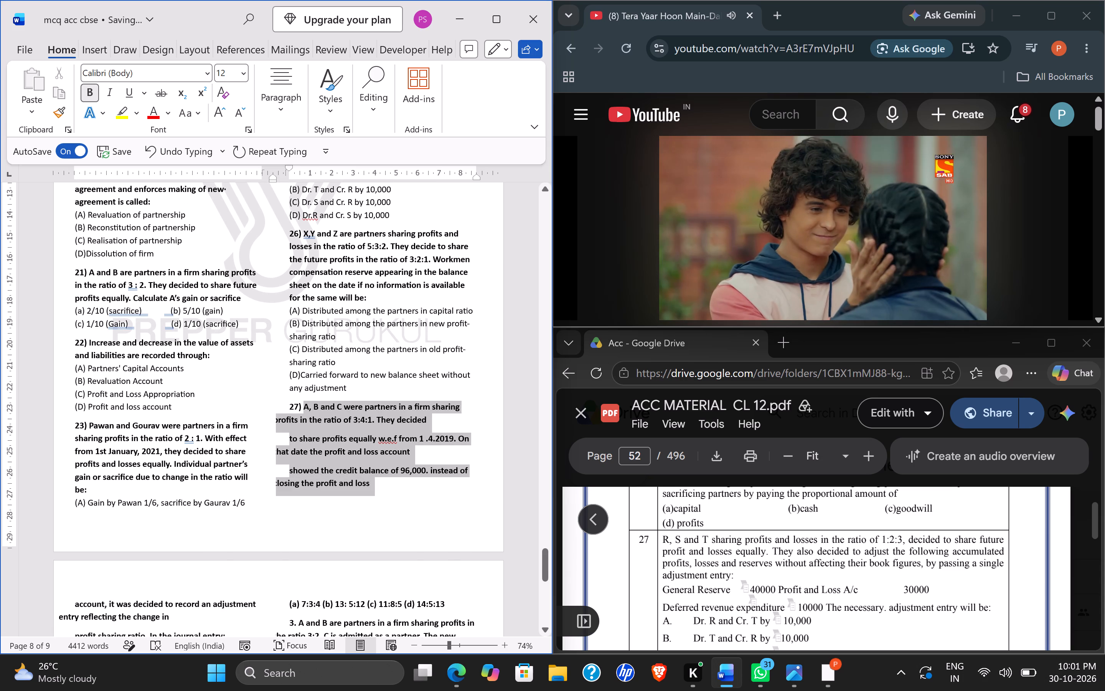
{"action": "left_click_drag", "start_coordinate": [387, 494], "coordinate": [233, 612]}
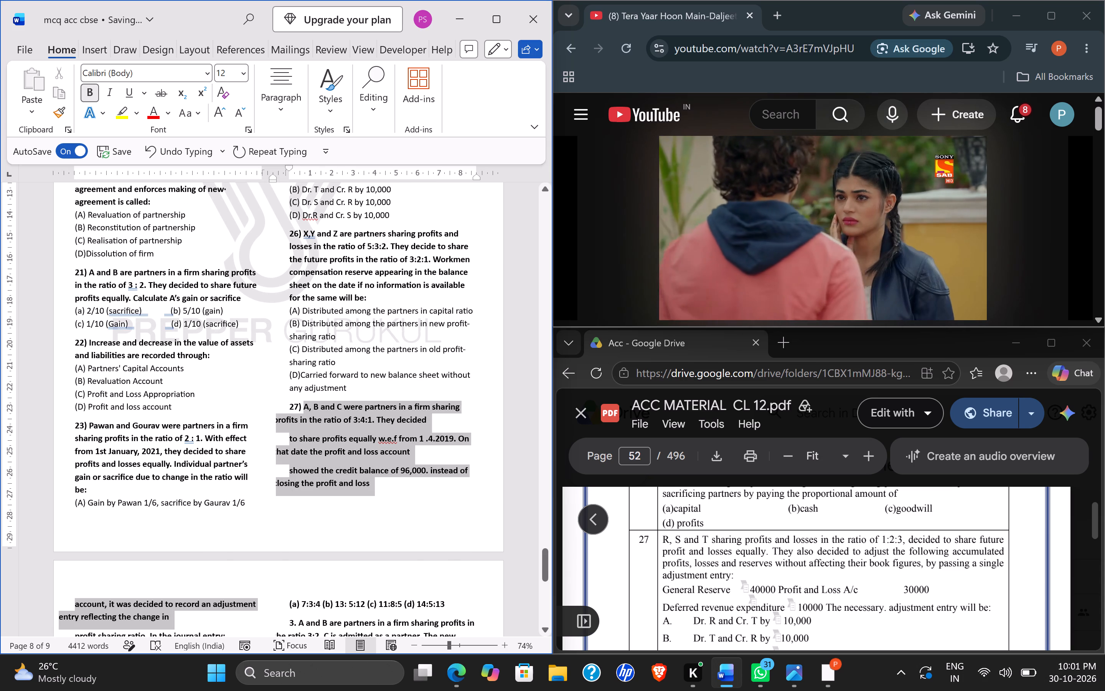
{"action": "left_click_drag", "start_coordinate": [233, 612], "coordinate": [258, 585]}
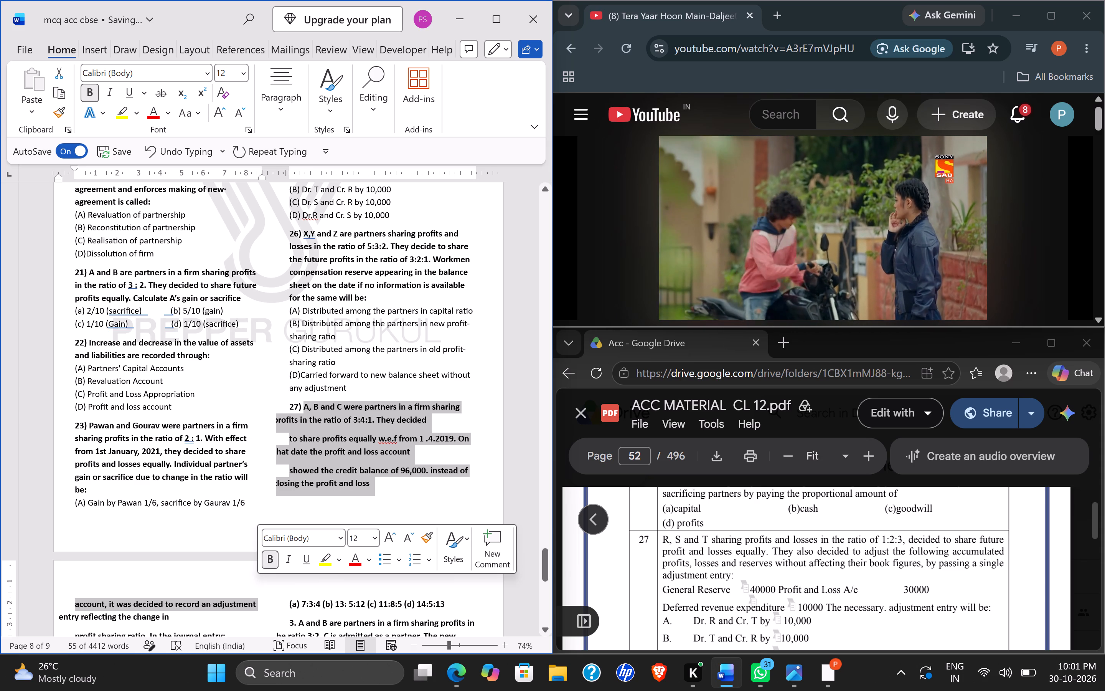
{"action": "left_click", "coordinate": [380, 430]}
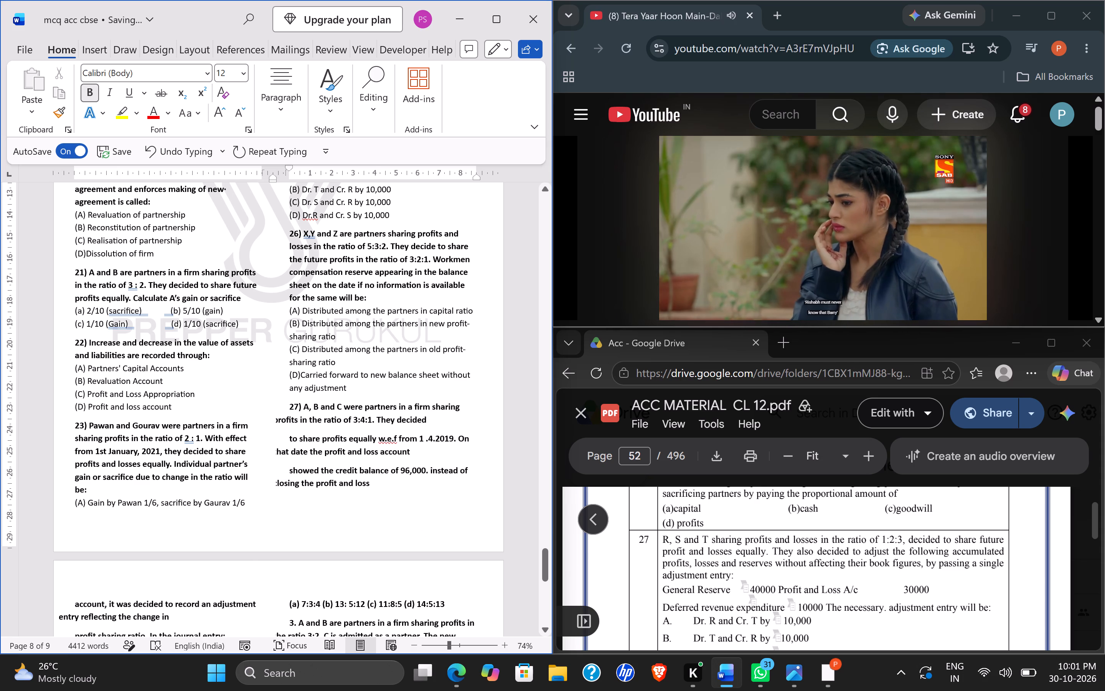
Align question 27's three paragraphs on this page, through "closing the profit and loss", flush with the column's text edge, with no first-line indent.
{"action": "left_click_drag", "start_coordinate": [284, 408], "coordinate": [397, 488]}
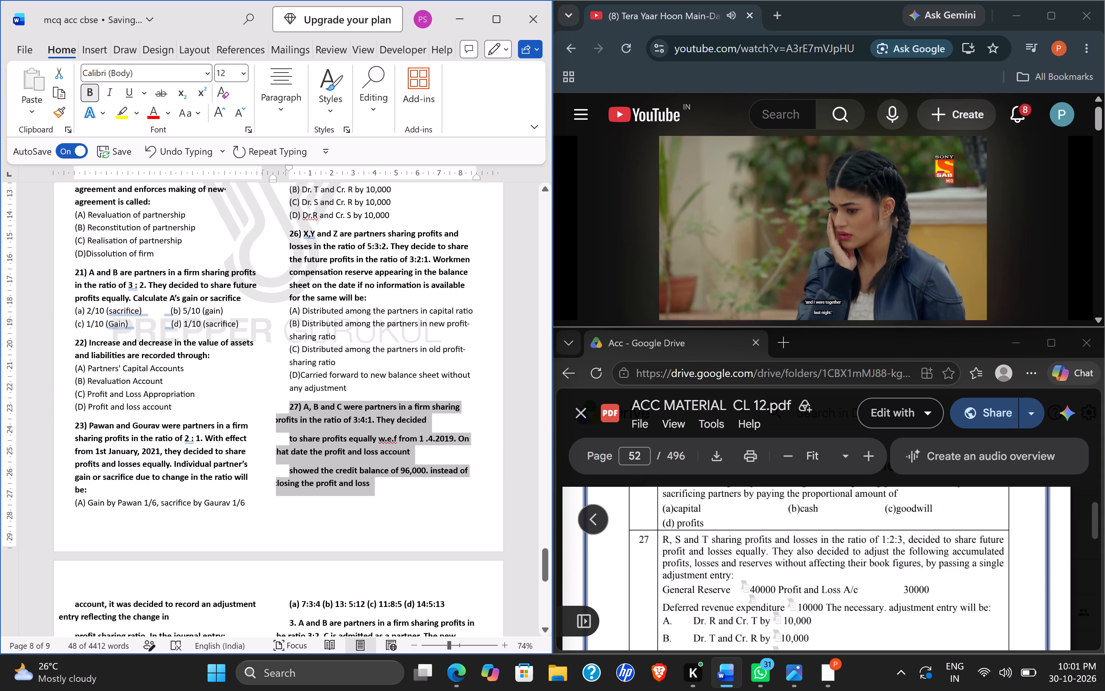
{"action": "left_click_drag", "start_coordinate": [274, 179], "coordinate": [286, 186]}
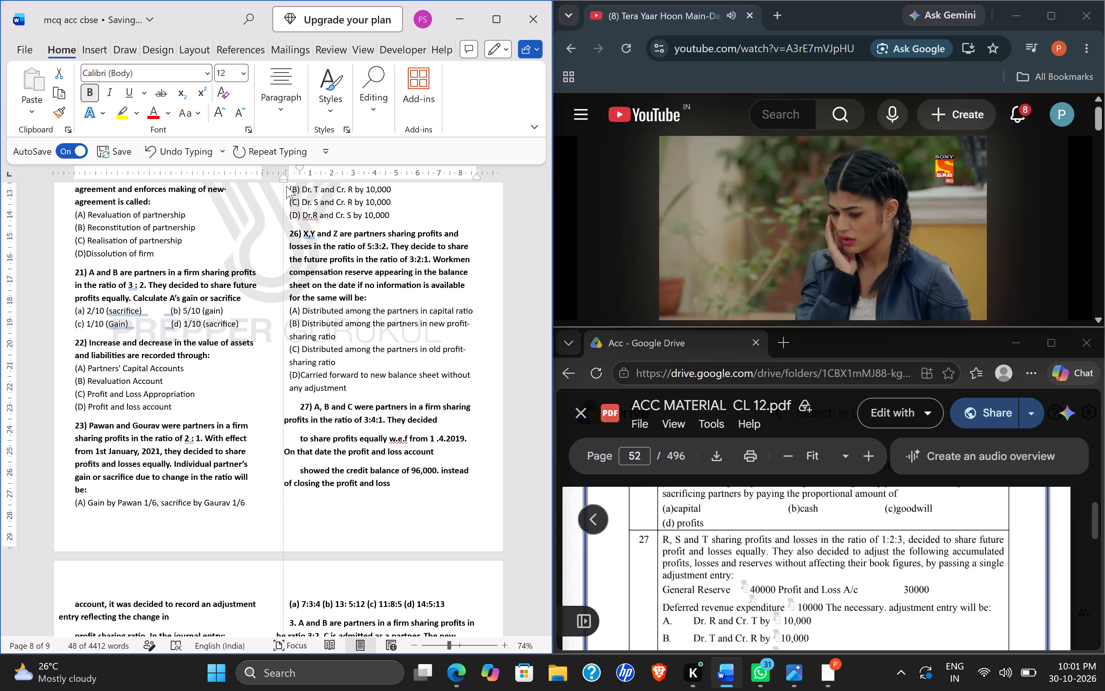
{"action": "left_click_drag", "start_coordinate": [286, 186], "coordinate": [289, 186]}
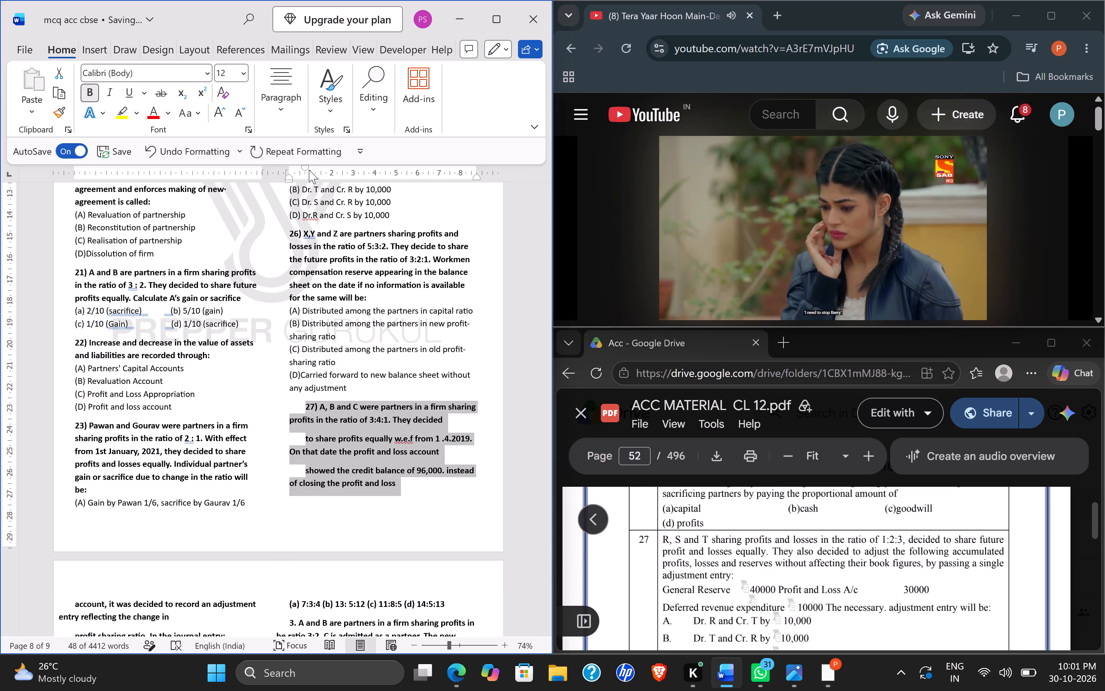
{"action": "left_click_drag", "start_coordinate": [306, 167], "coordinate": [290, 169]}
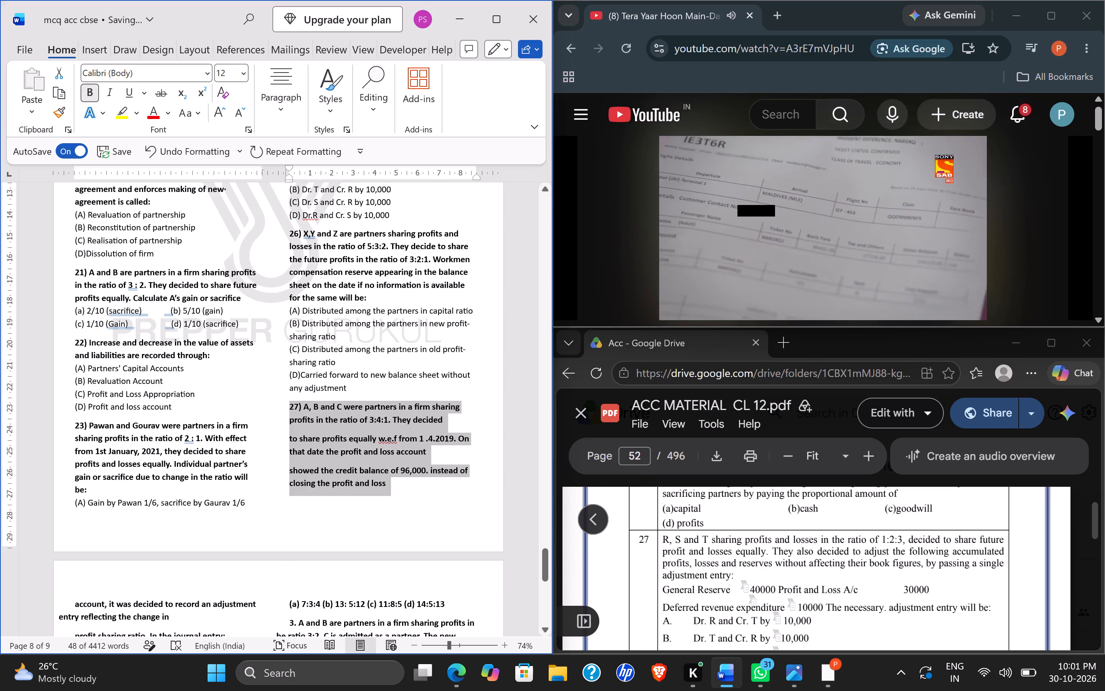
Join question 27's three broken lines, from "A, B and C were partners" through "closing the profit and loss", into one continuous paragraph with single spaces.
{"action": "left_click", "coordinate": [346, 460]}
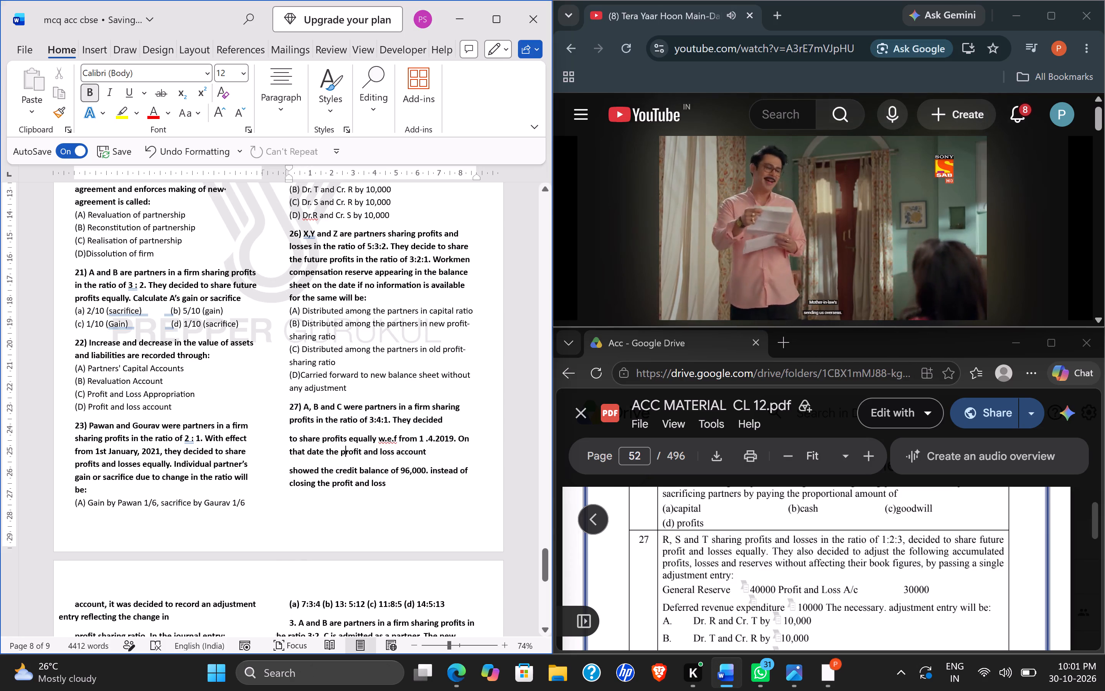
{"action": "left_click", "coordinate": [291, 441]}
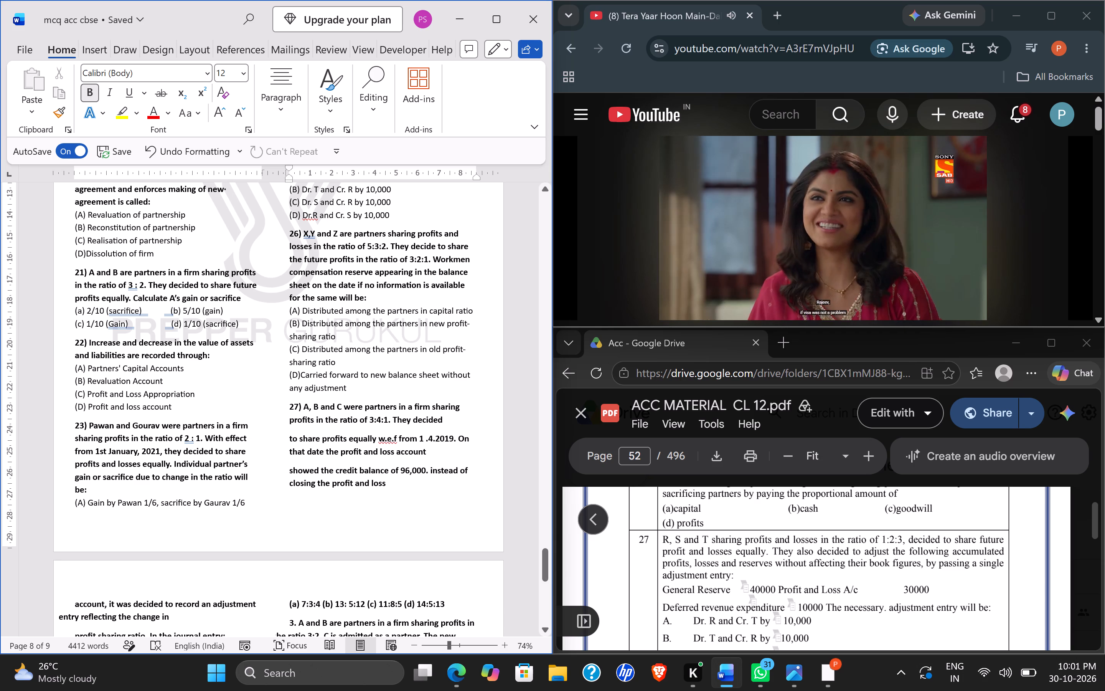
{"action": "key", "text": "Left"}
{"action": "key", "text": "BackSpace"}
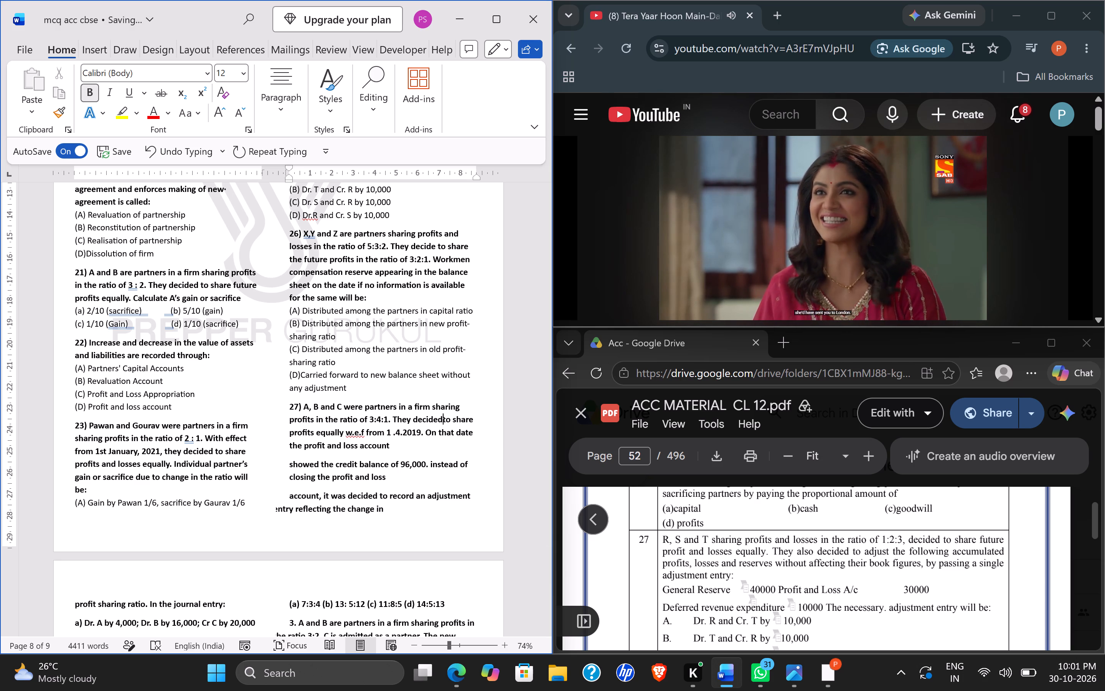
{"action": "key", "text": "space"}
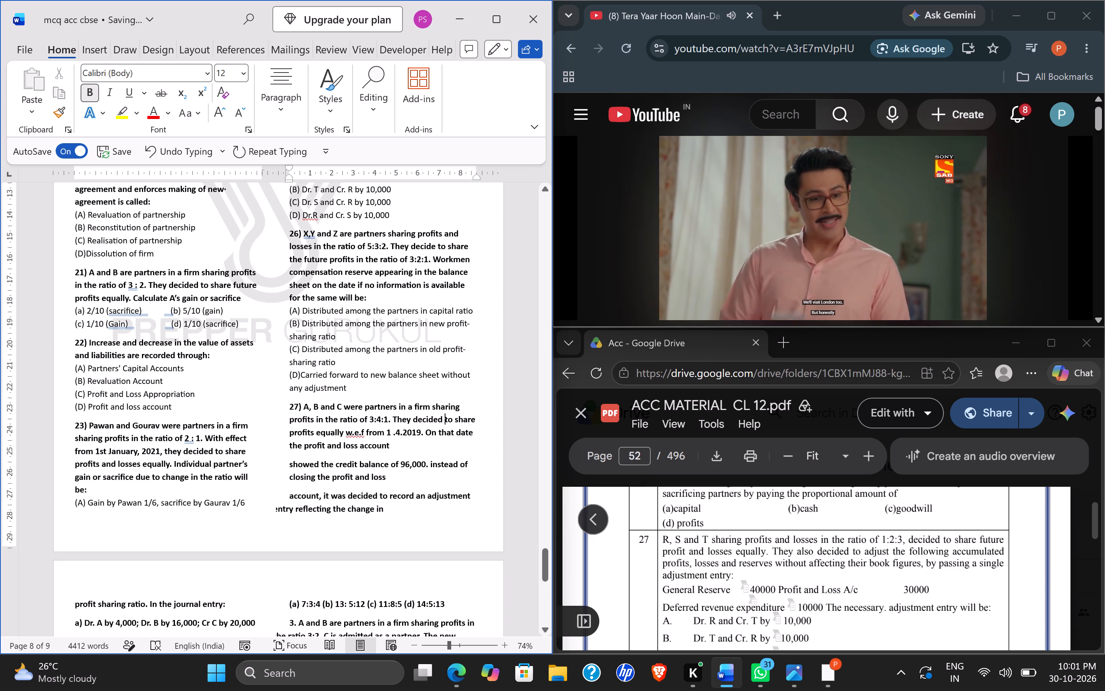
{"action": "left_click", "coordinate": [288, 467]}
{"action": "key", "text": "BackSpace"}
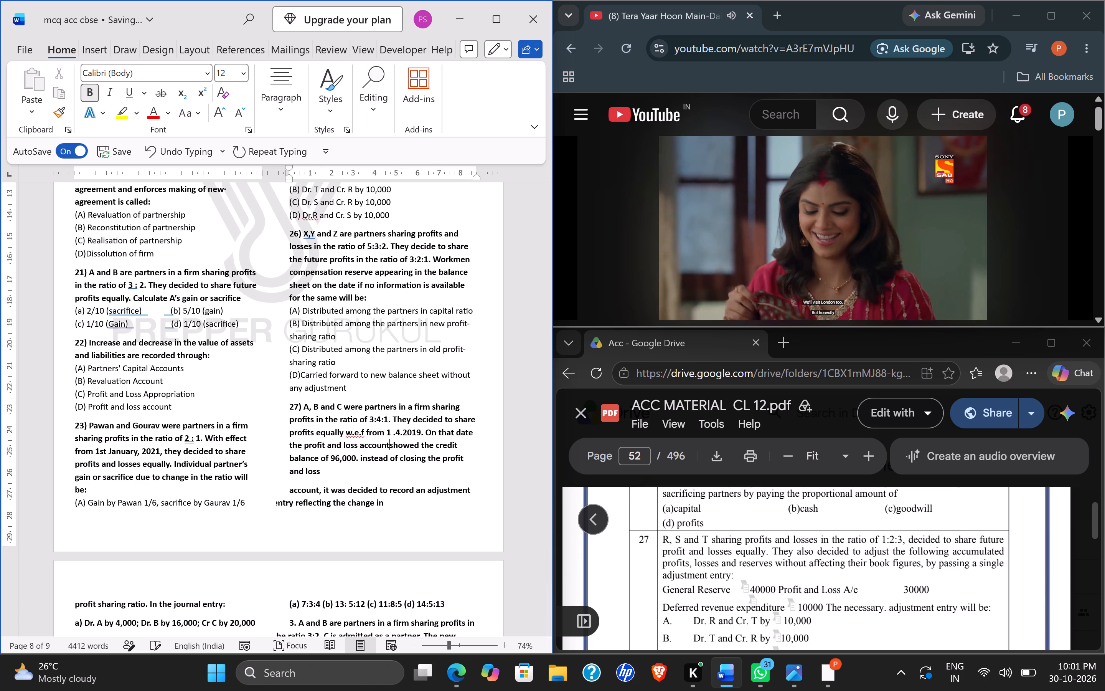
{"action": "key", "text": "space"}
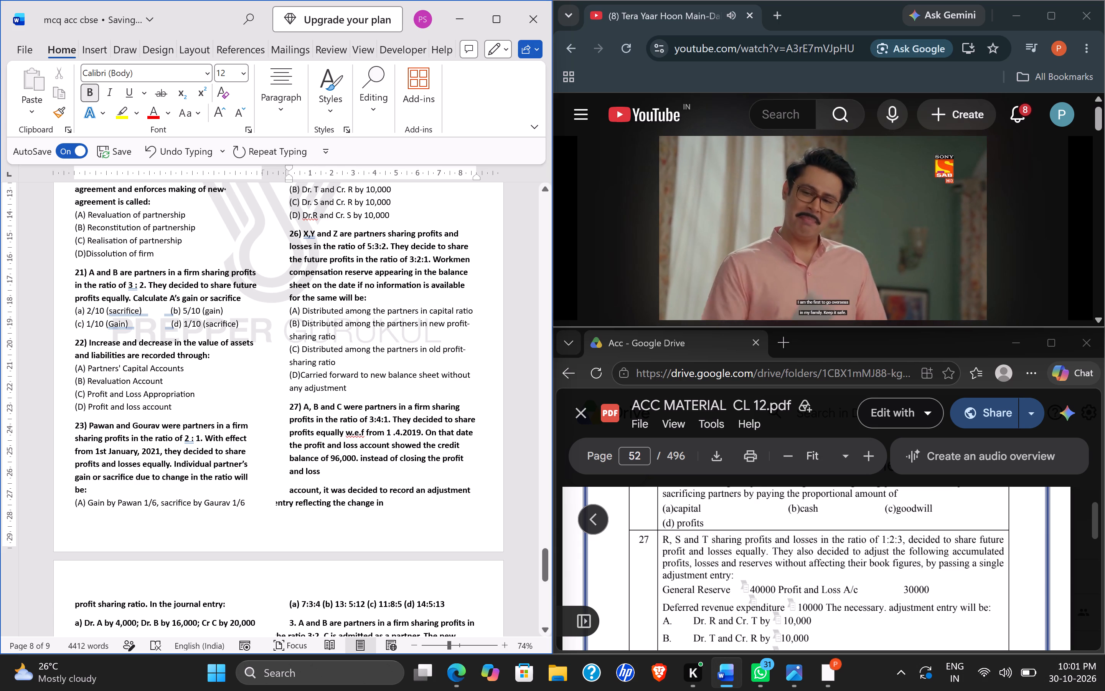
Append the lines starting "account, it was decided" and "profit sharing ratio" to question 27's paragraph, with a space at each join.
{"action": "left_click", "coordinate": [290, 496]}
{"action": "key", "text": "BackSpace"}
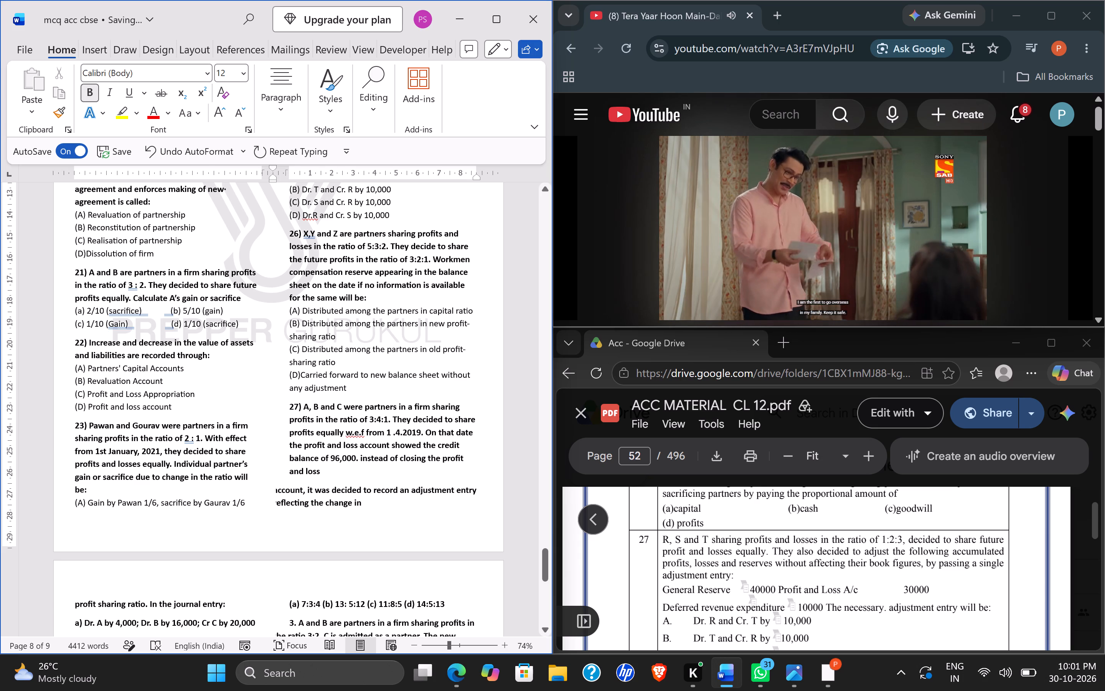
{"action": "key", "text": "BackSpace"}
{"action": "key", "text": "BackSpace"}
{"action": "key", "text": "space"}
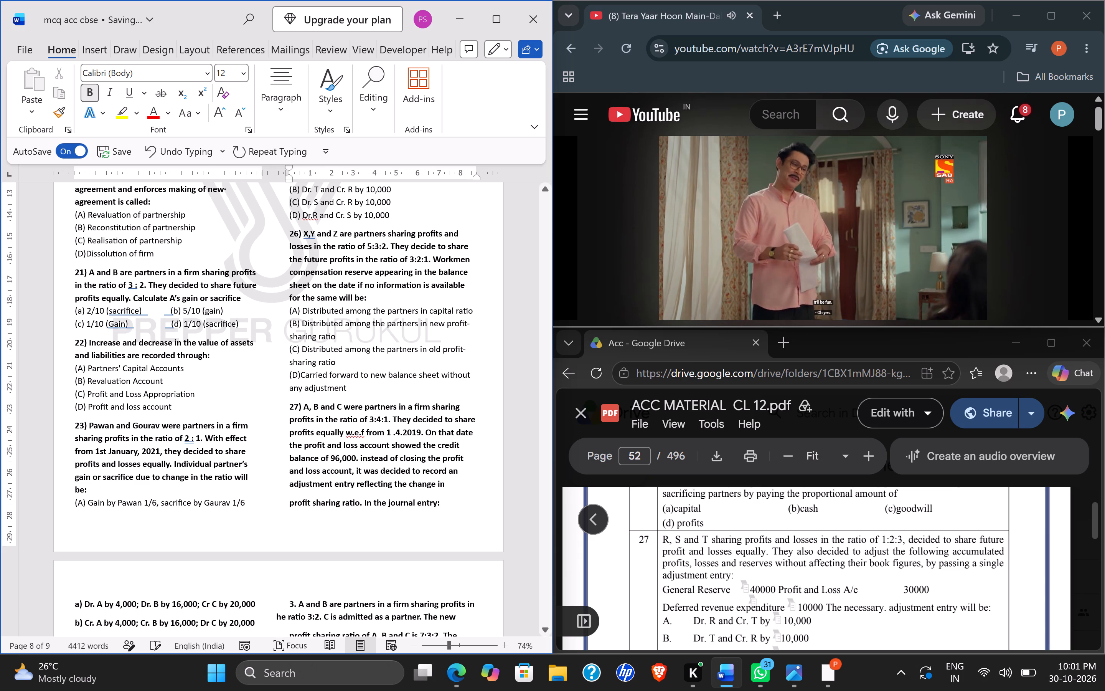
{"action": "left_click", "coordinate": [284, 506]}
{"action": "key", "text": "BackSpace"}
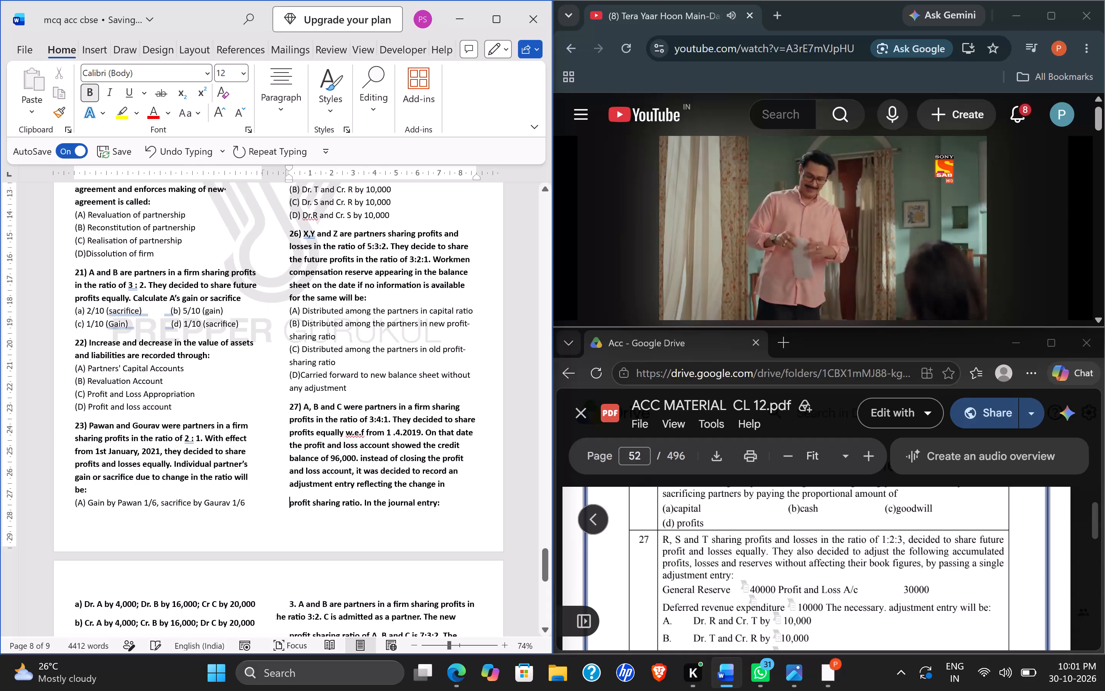
{"action": "key", "text": "BackSpace"}
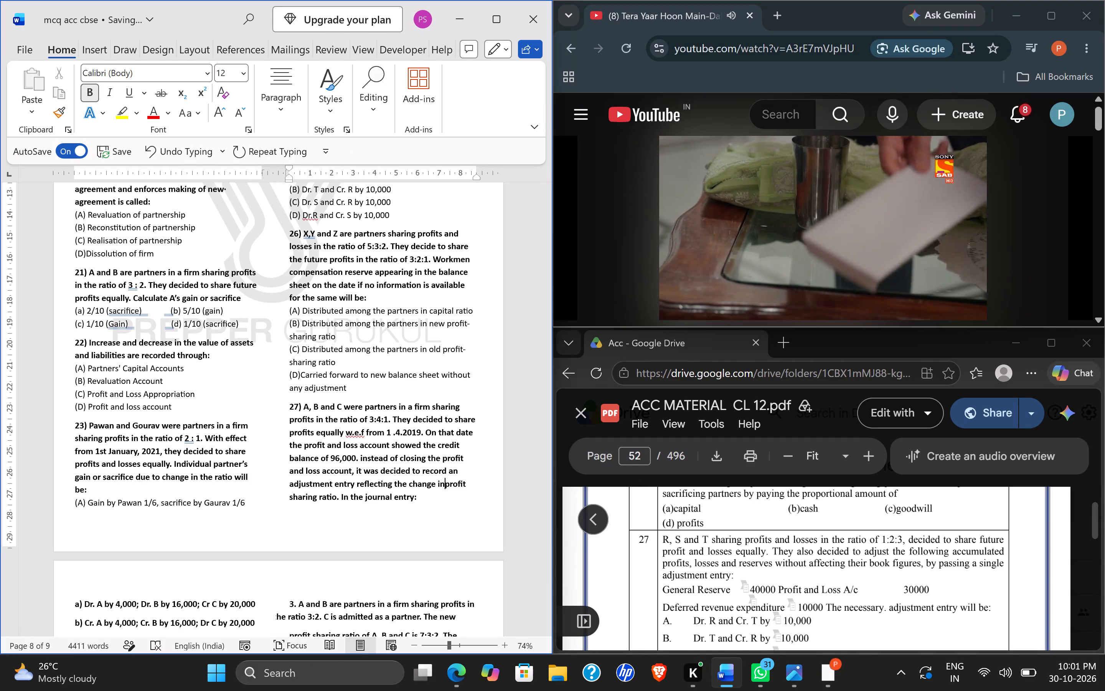
{"action": "key", "text": "space"}
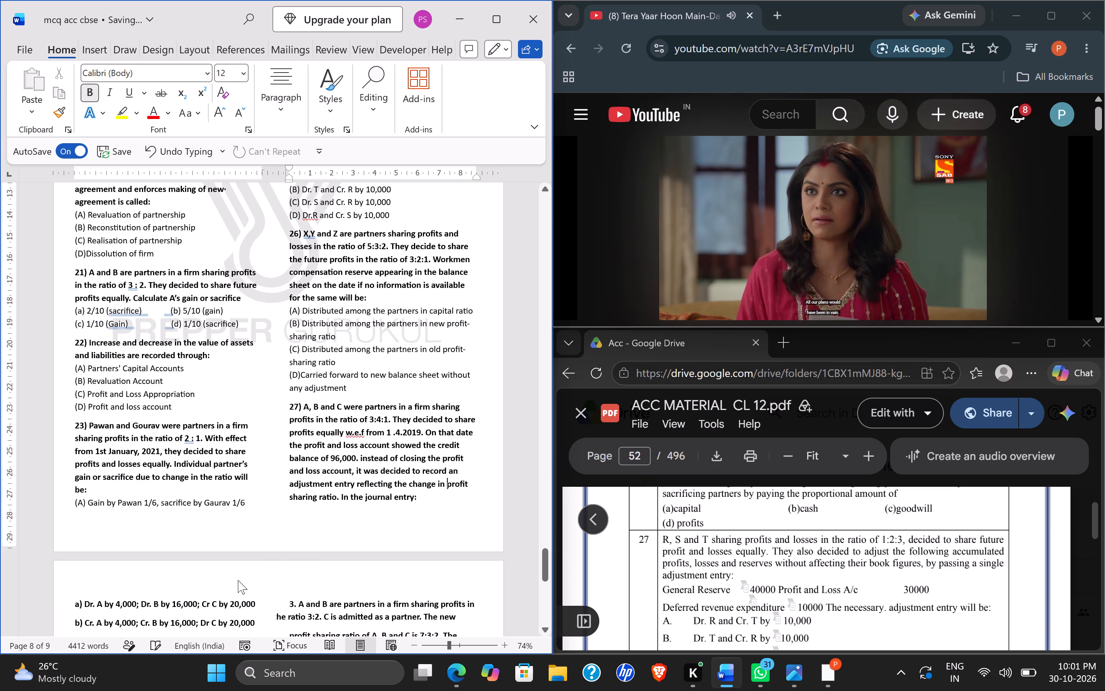
Reletter question 27's first two options from a) and b) to (A) and (B).
{"action": "scroll", "coordinate": [231, 537], "scroll_direction": "down", "scroll_amount": 2}
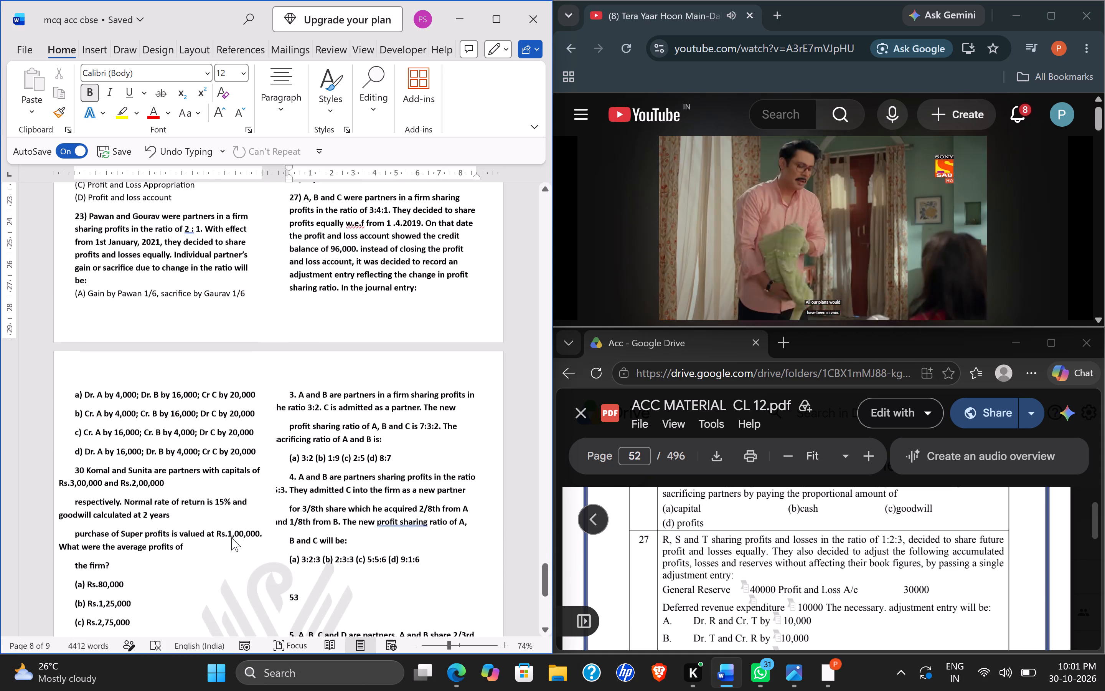
{"action": "left_click", "coordinate": [77, 390]}
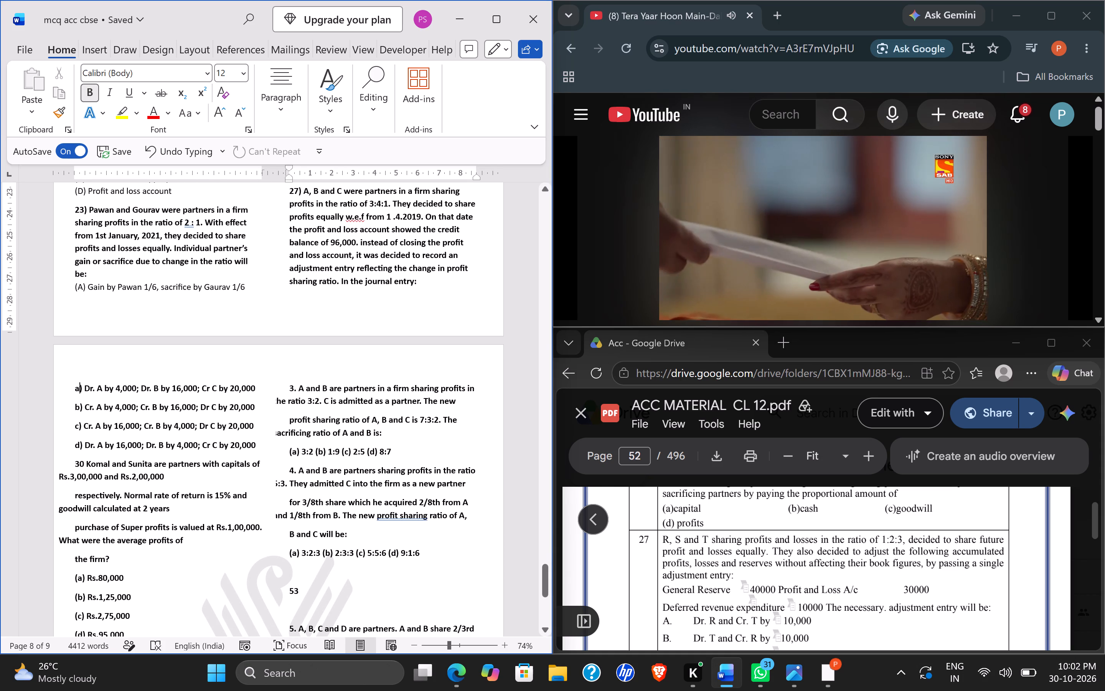
{"action": "key", "text": "BackSpace"}
{"action": "key", "text": "shift+parenleft"}
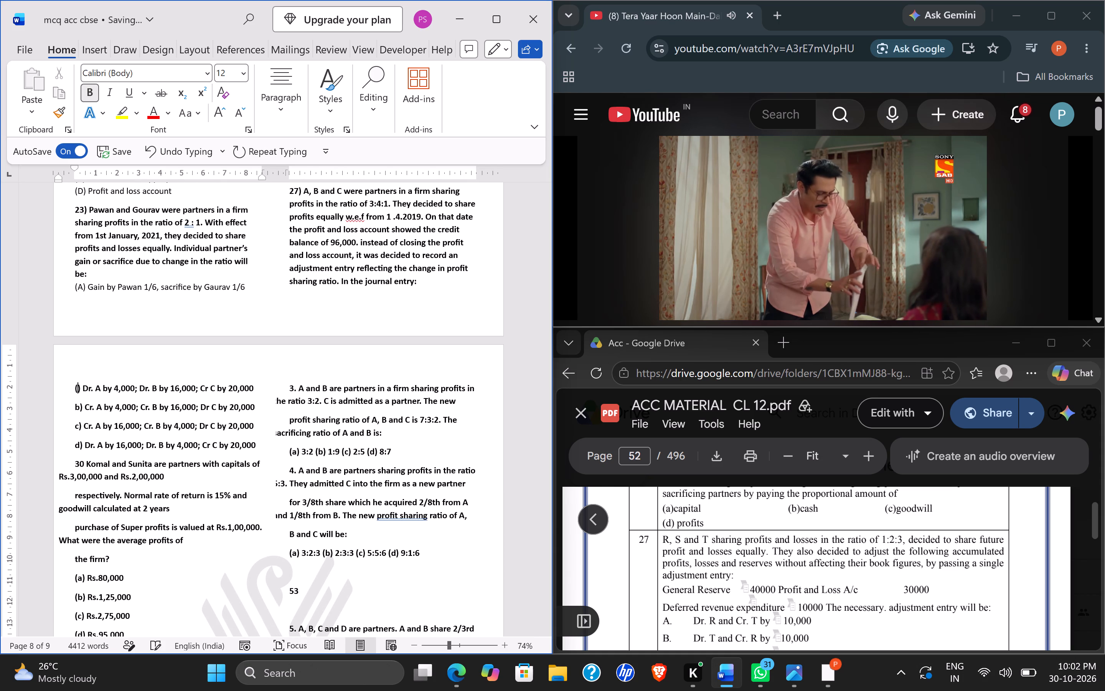
{"action": "key", "text": "shift+a"}
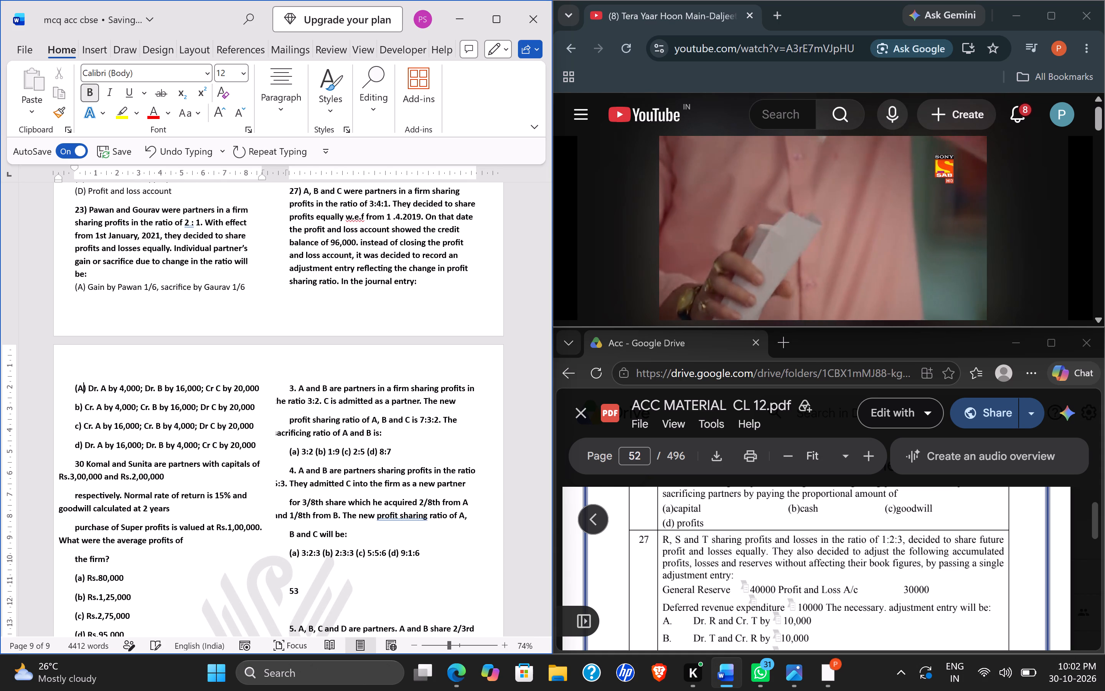
{"action": "key", "text": "Down"}
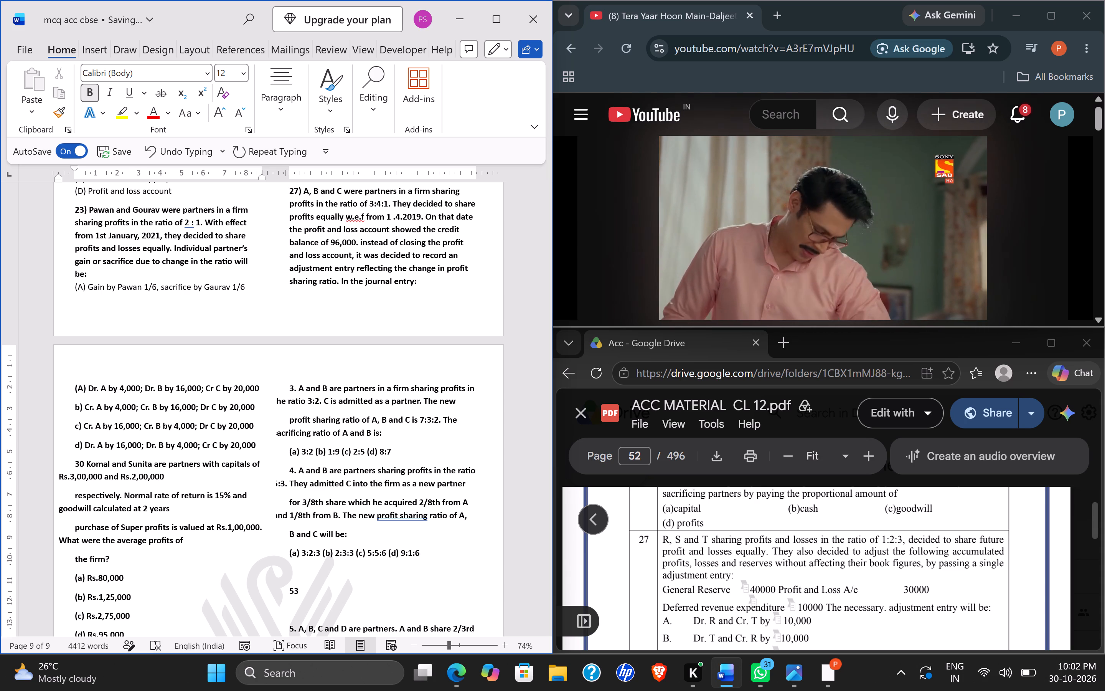
{"action": "key", "text": "Left"}
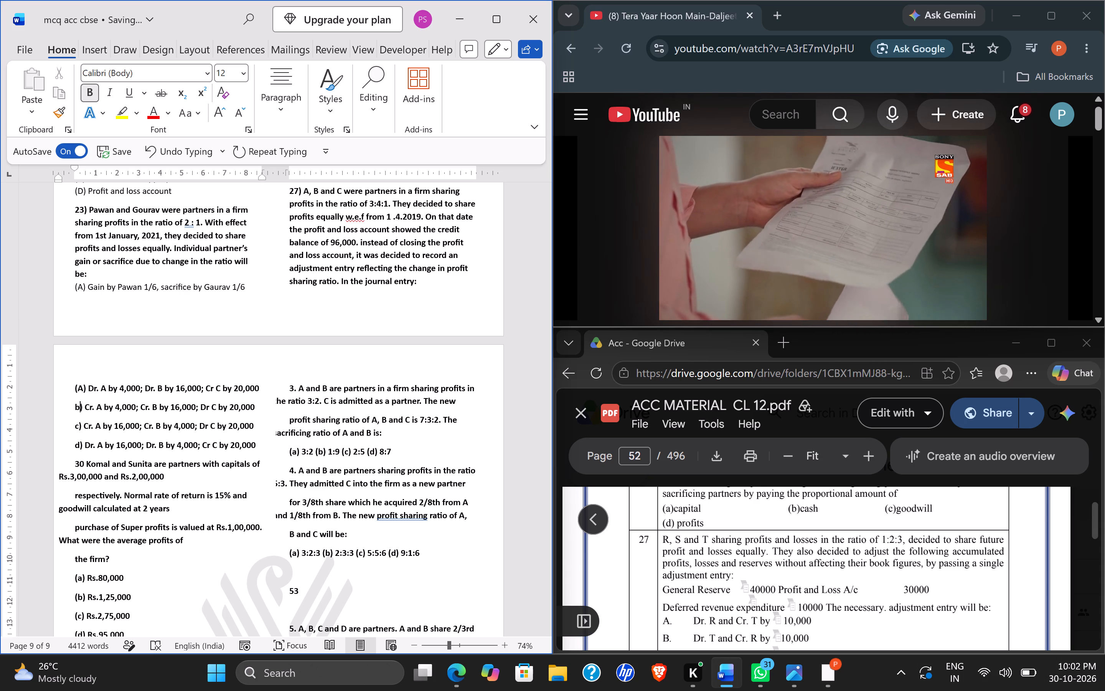
{"action": "key", "text": "BackSpace"}
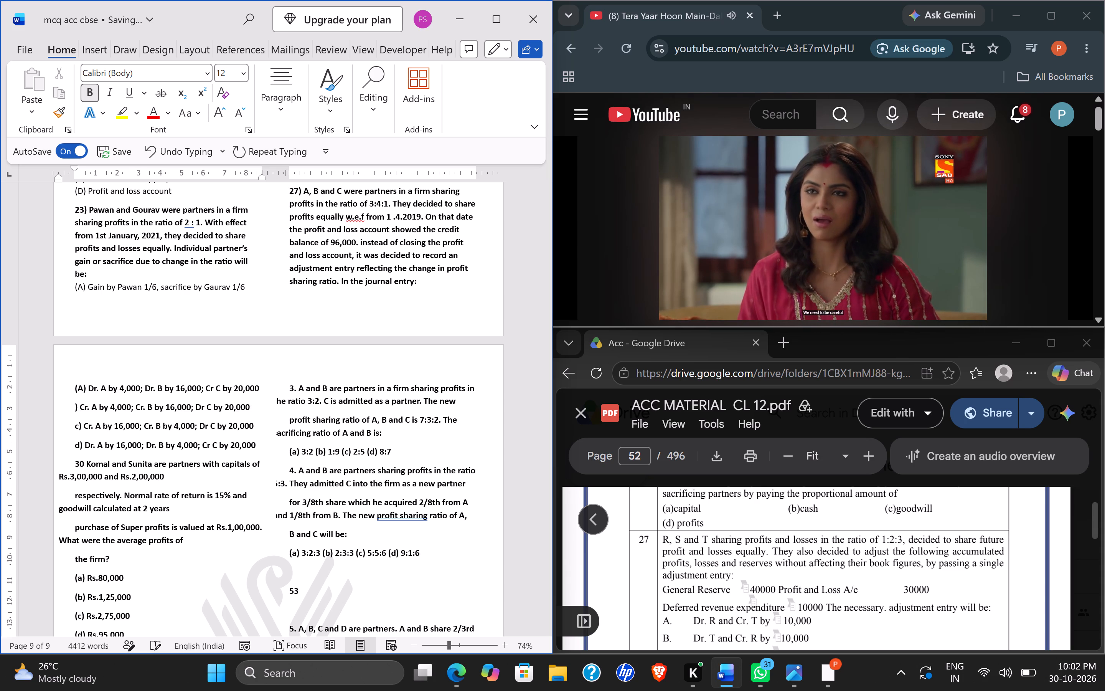
{"action": "key", "text": "shift+parenleft"}
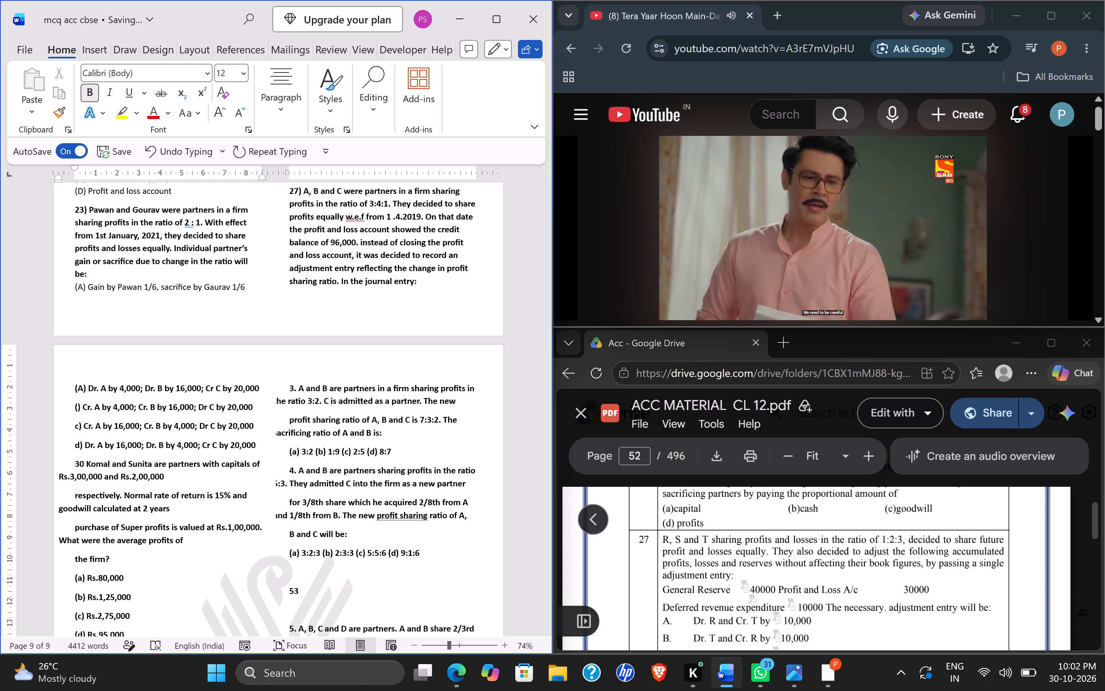
{"action": "key", "text": "shift+b"}
Reletter question 27's last two options from c) and d) to (C) and (D).
{"action": "key", "text": "Down"}
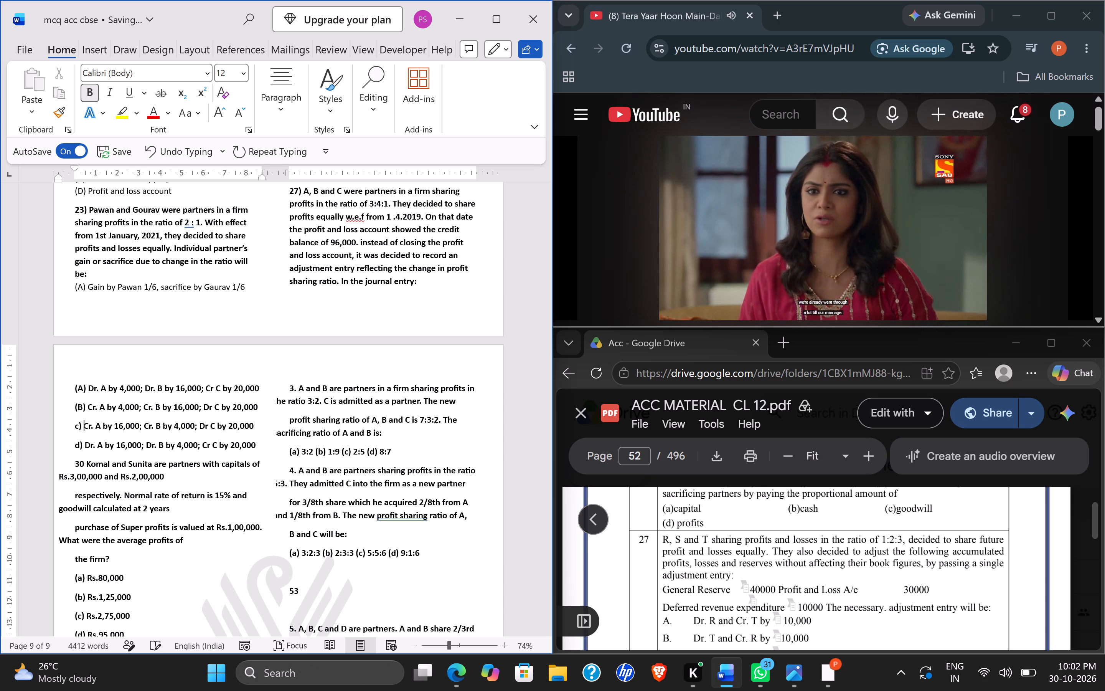
{"action": "key", "text": "Left"}
{"action": "key", "text": "Left"}
{"action": "key", "text": "BackSpace"}
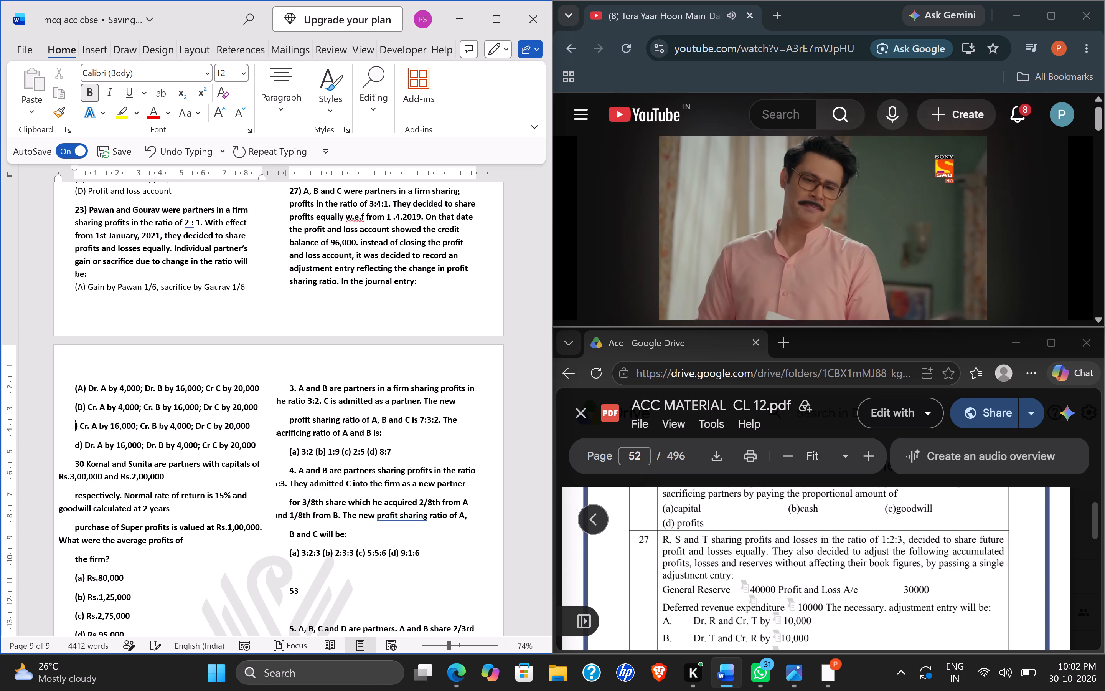
{"action": "key", "text": "shift+parenleft"}
{"action": "key", "text": "shift+c"}
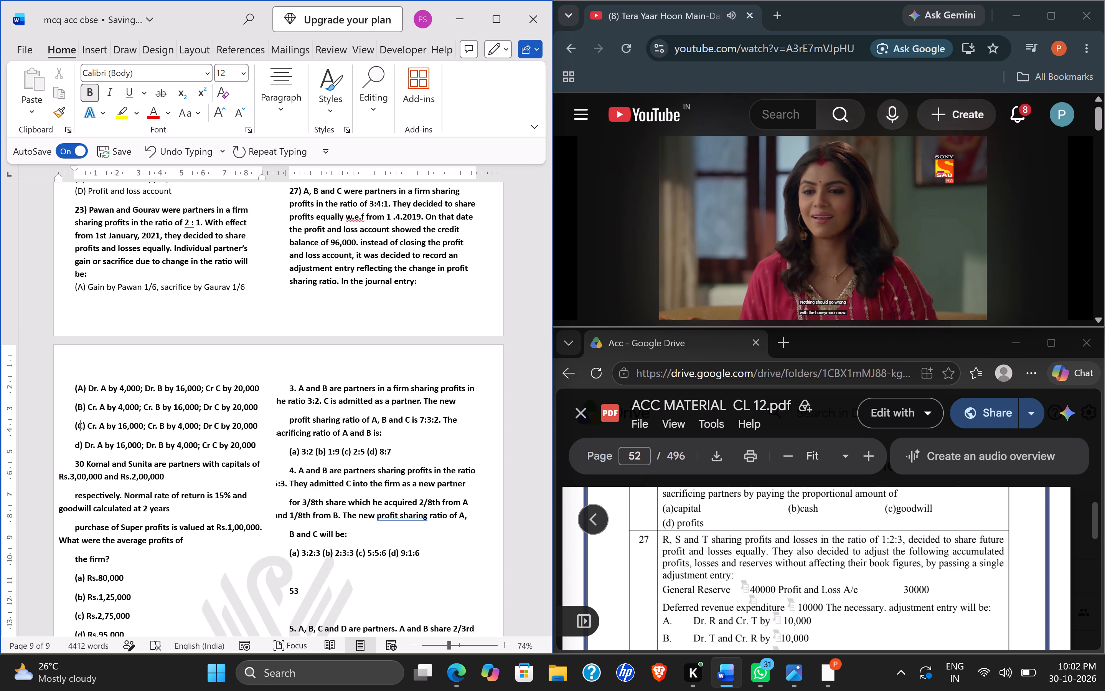
{"action": "key", "text": "Down"}
{"action": "key", "text": "Left"}
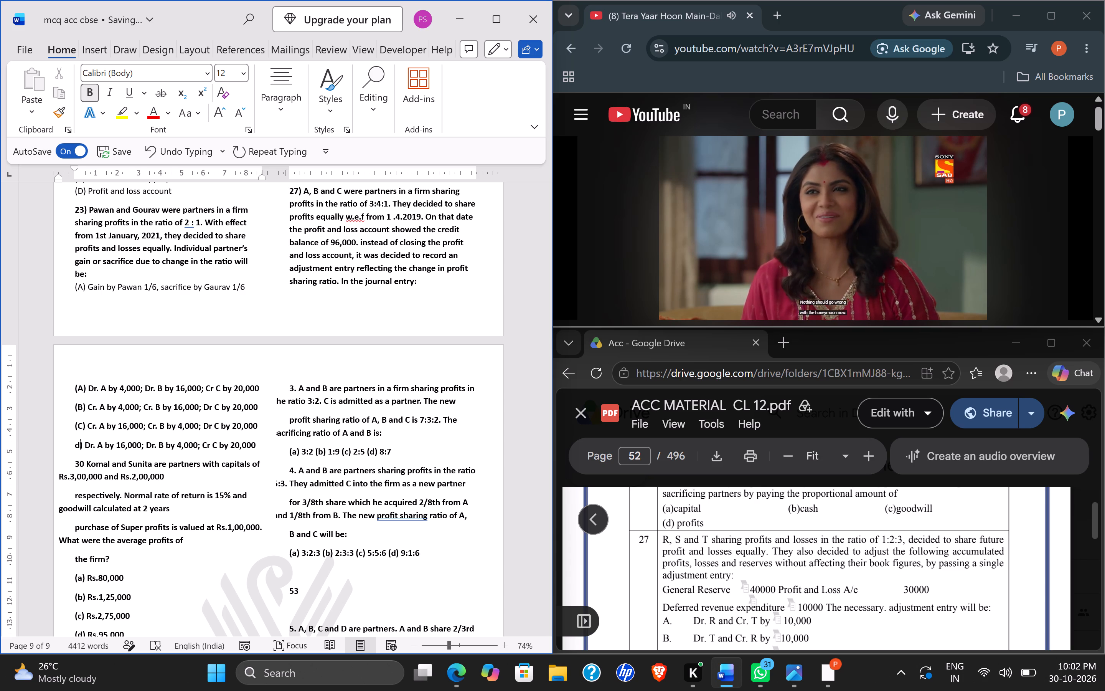
{"action": "key", "text": "BackSpace"}
{"action": "key", "text": "shift+parenleft"}
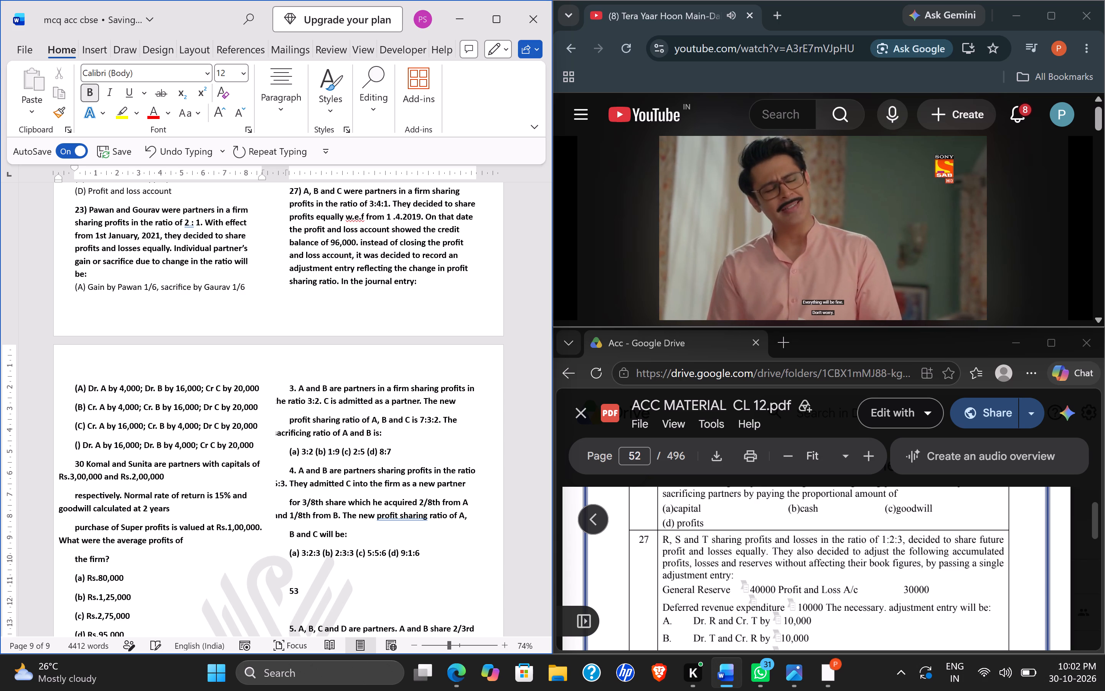
{"action": "key", "text": "shift+d"}
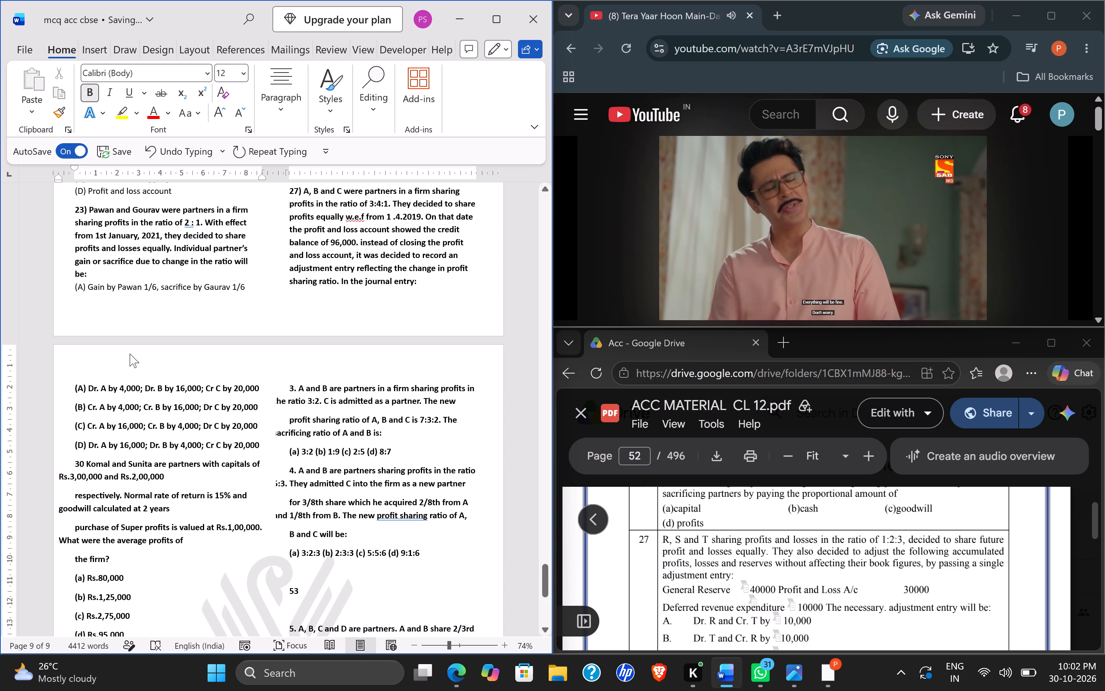
Remove the bold formatting from question 27's four options, (A) to (D).
{"action": "left_click_drag", "start_coordinate": [74, 389], "coordinate": [230, 443]}
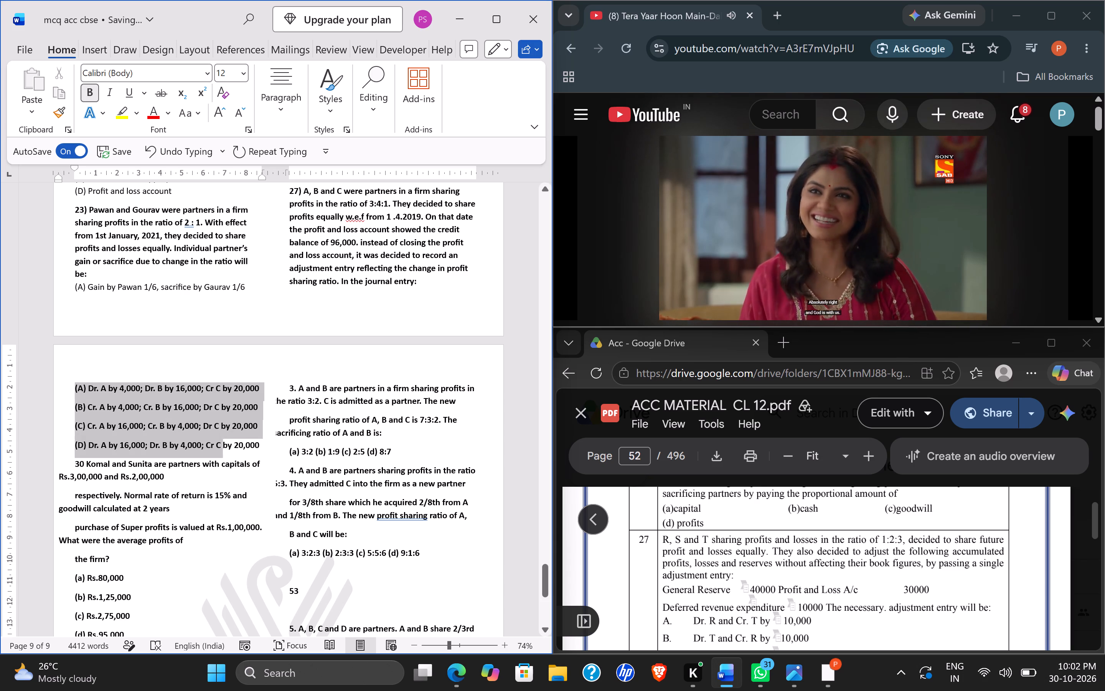
{"action": "left_click_drag", "start_coordinate": [230, 443], "coordinate": [270, 450]}
{"action": "key", "text": "ctrl+b"}
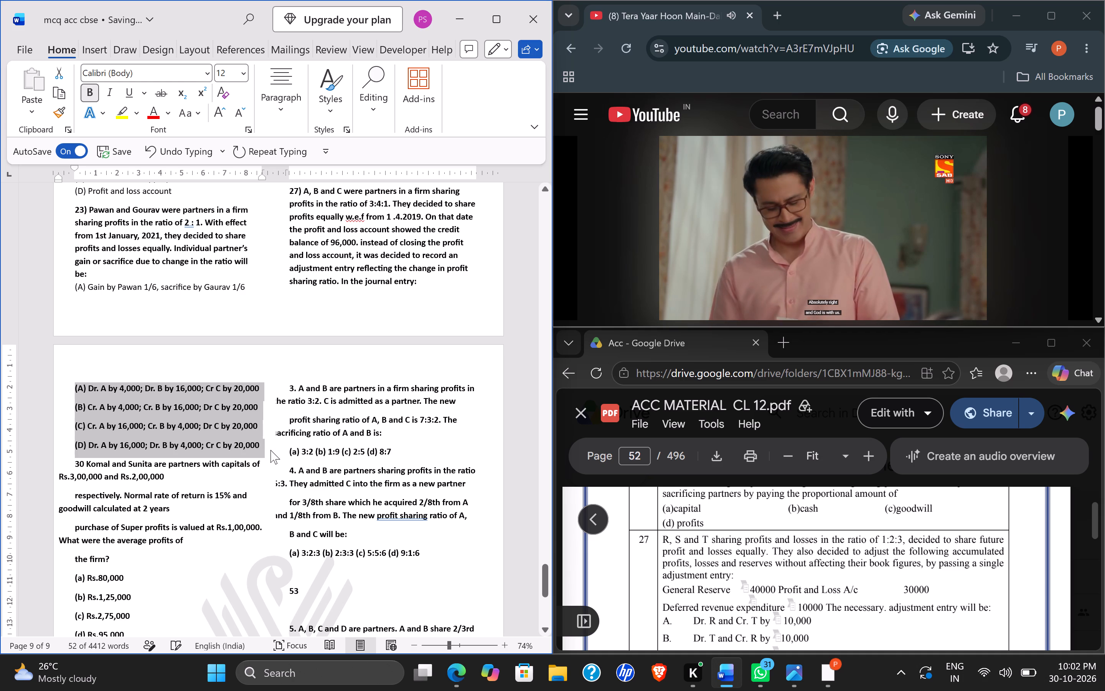
Replace the paragraph break between question 27's options (A) and (B) with a line break.
{"action": "left_click", "coordinate": [71, 412]}
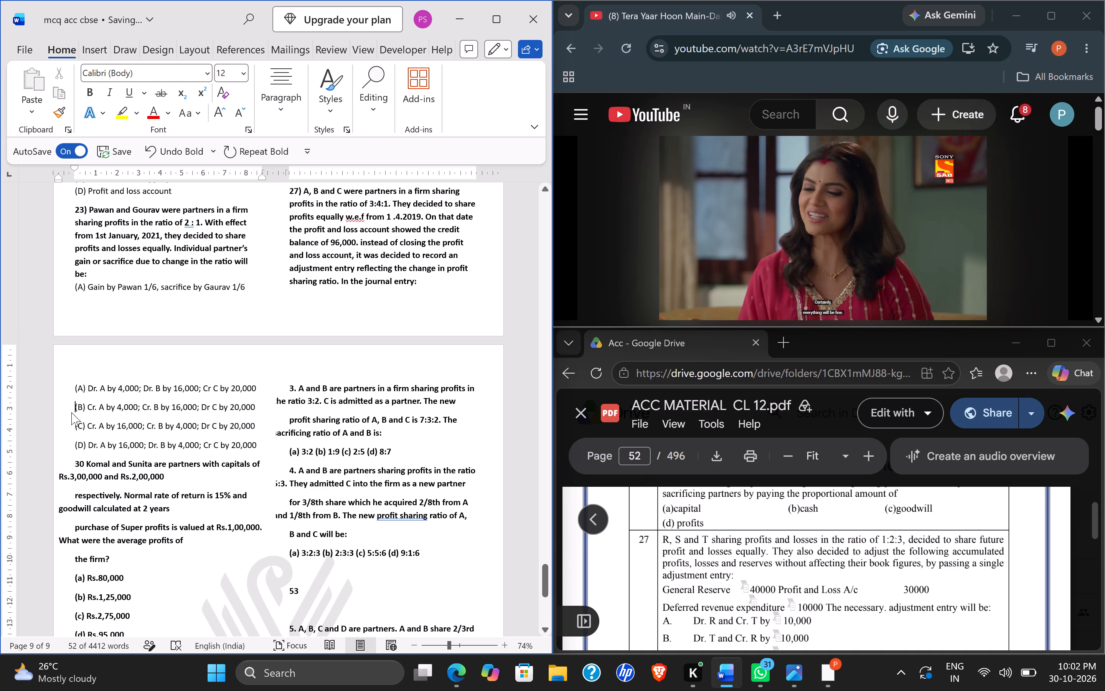
{"action": "key", "text": "BackSpace"}
{"action": "key", "text": "shift+Return"}
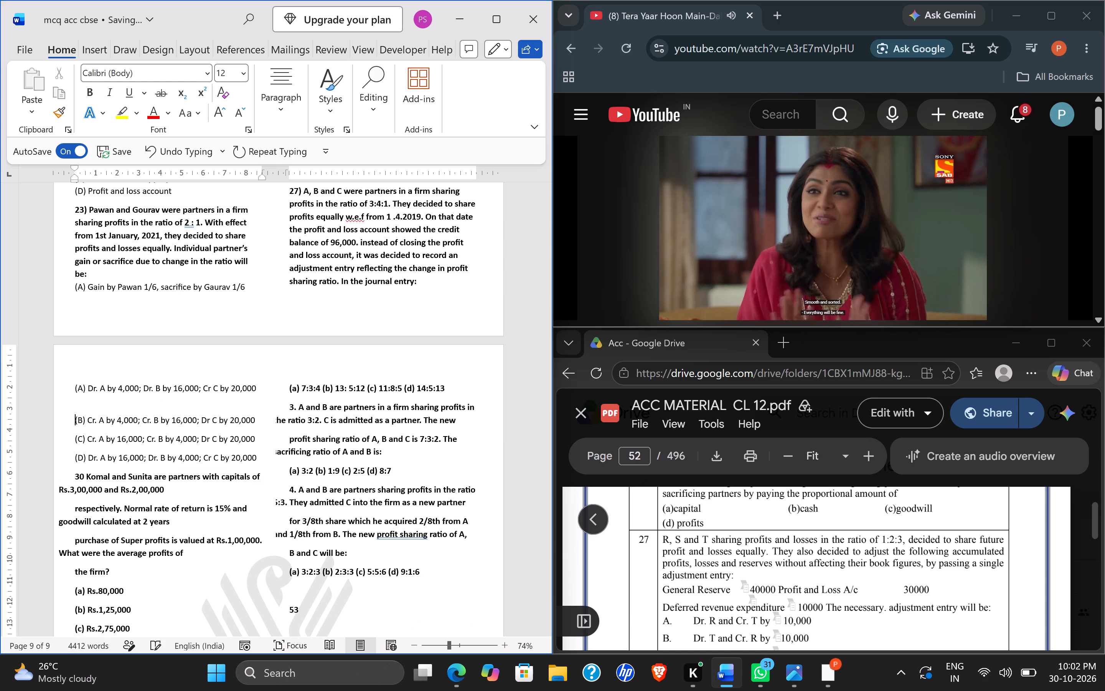
{"action": "key", "text": "BackSpace"}
{"action": "key", "text": "BackSpace"}
{"action": "key", "text": "shift+Return"}
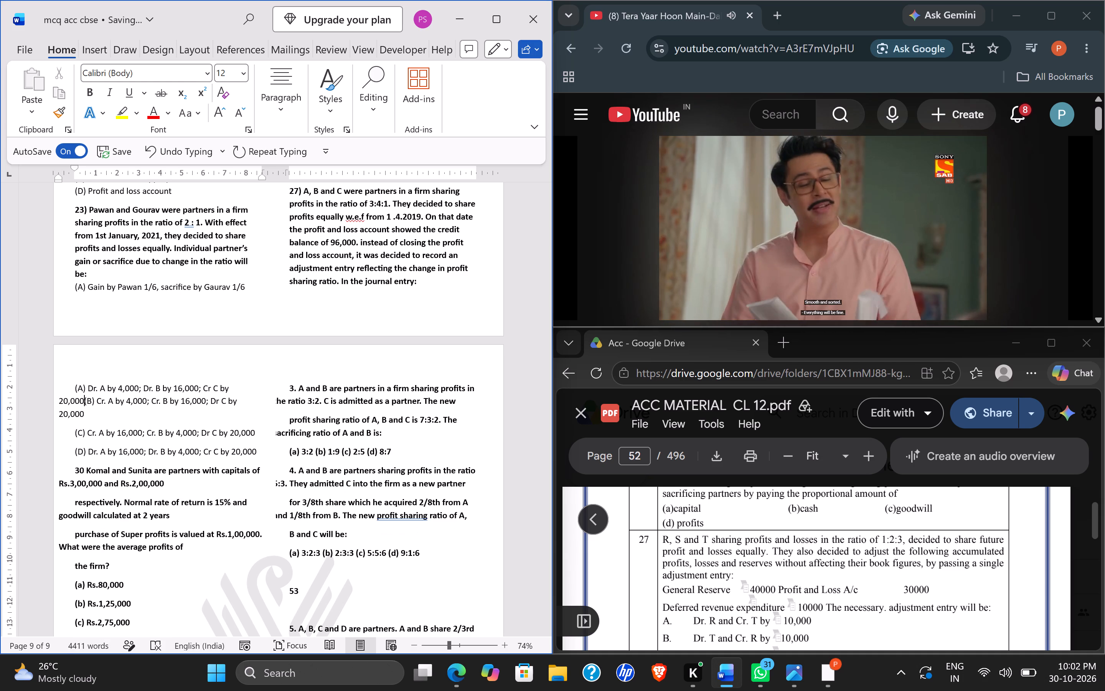
Replace the paragraph breaks before question 27's options (C) and (D) with line breaks.
{"action": "key", "text": "Down"}
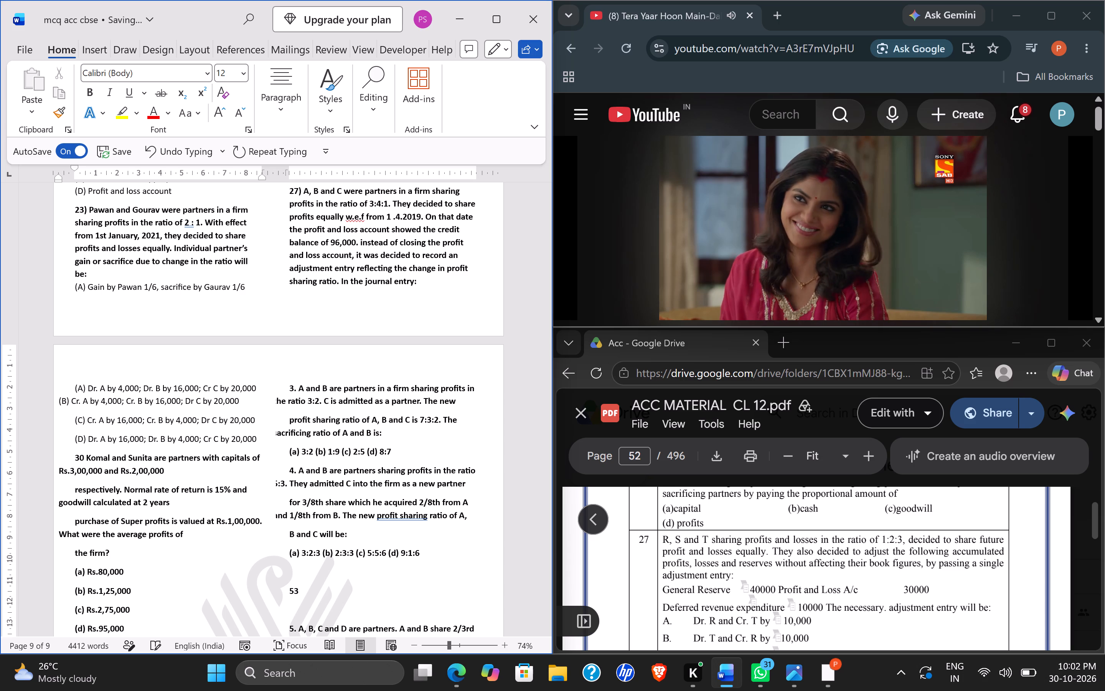
{"action": "key", "text": "backslash"}
{"action": "key", "text": "BackSpace"}
{"action": "key", "text": "BackSpace"}
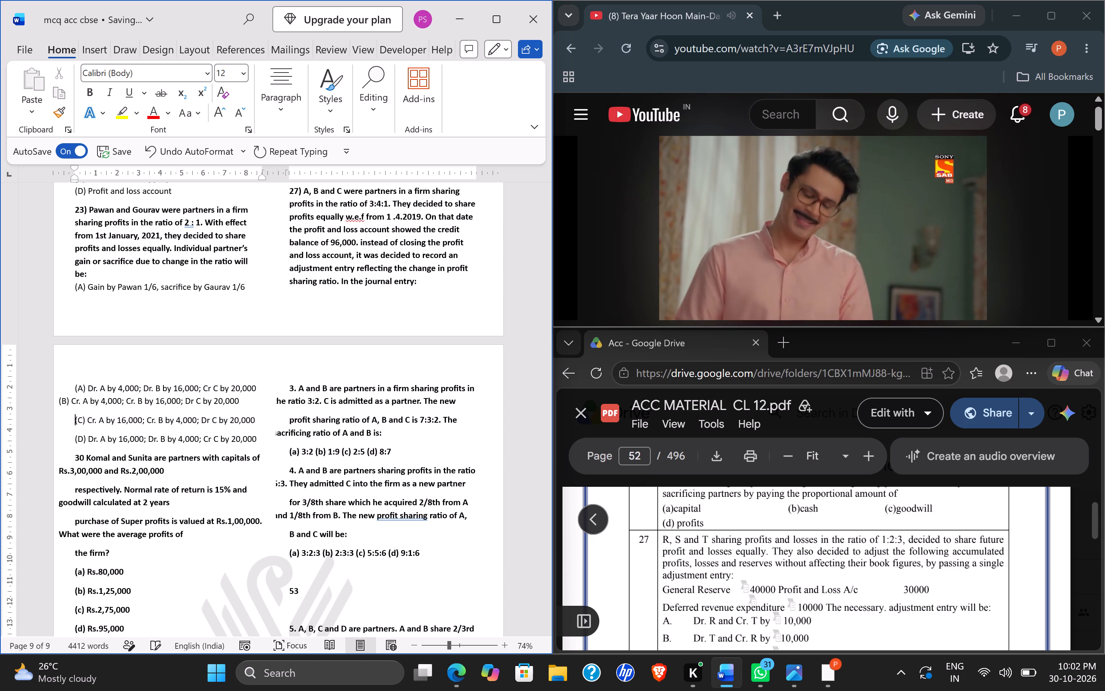
{"action": "key", "text": "BackSpace"}
{"action": "key", "text": "shift+Return"}
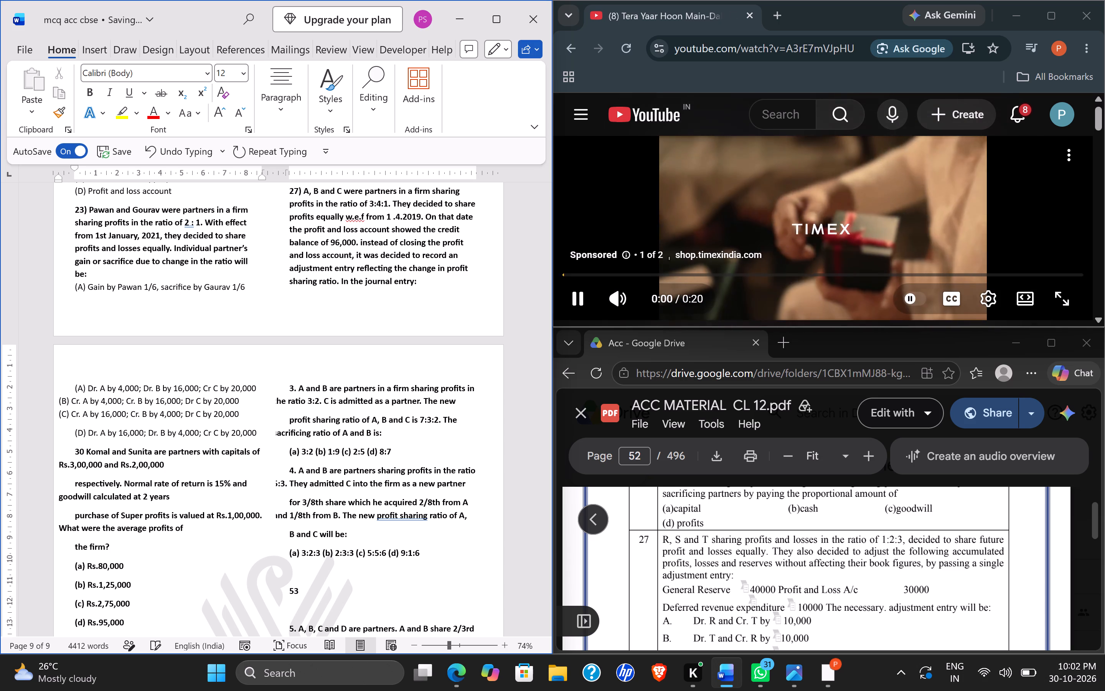
{"action": "left_click", "coordinate": [74, 436]}
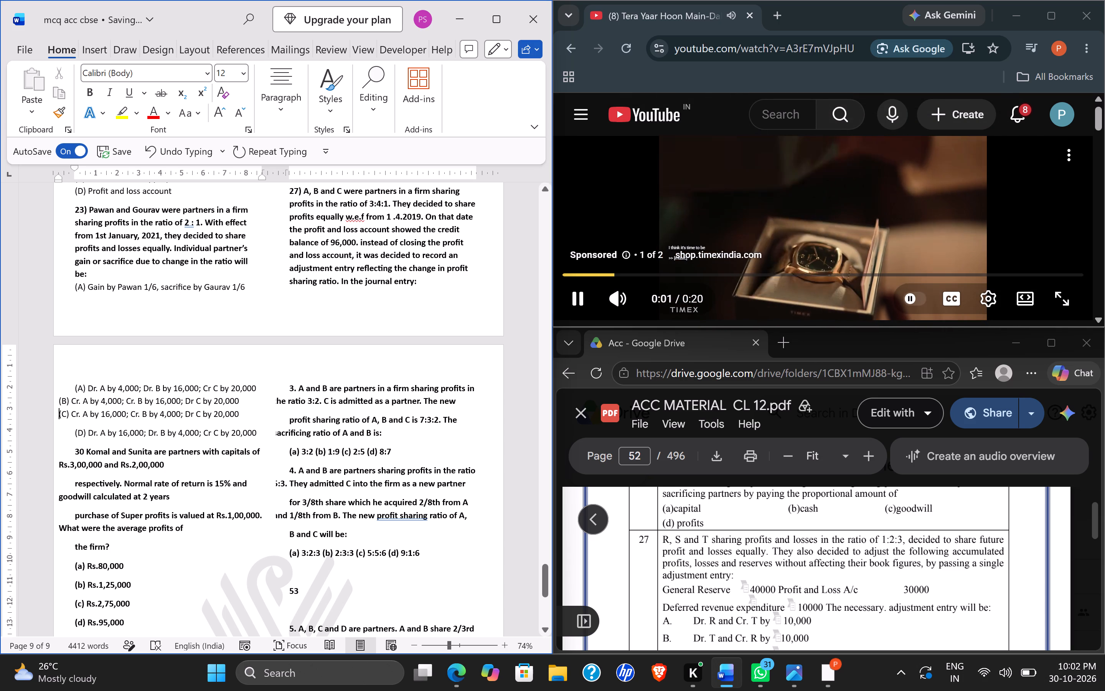
{"action": "key", "text": "BackSpace"}
{"action": "key", "text": "BackSpace"}
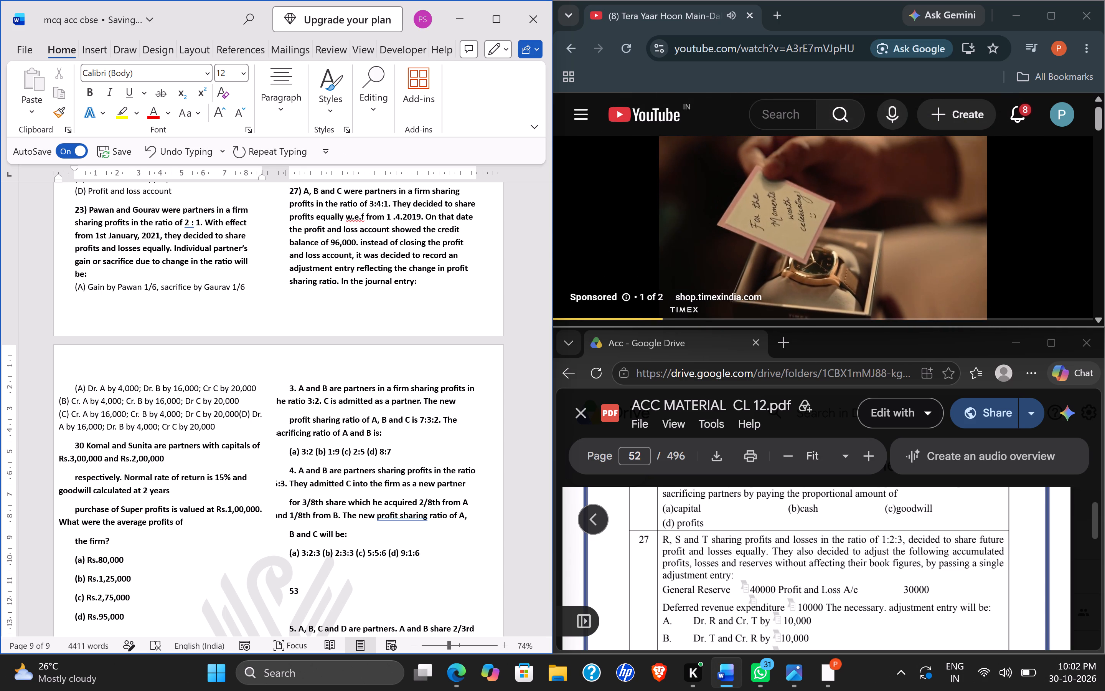
{"action": "key", "text": "shift+Return"}
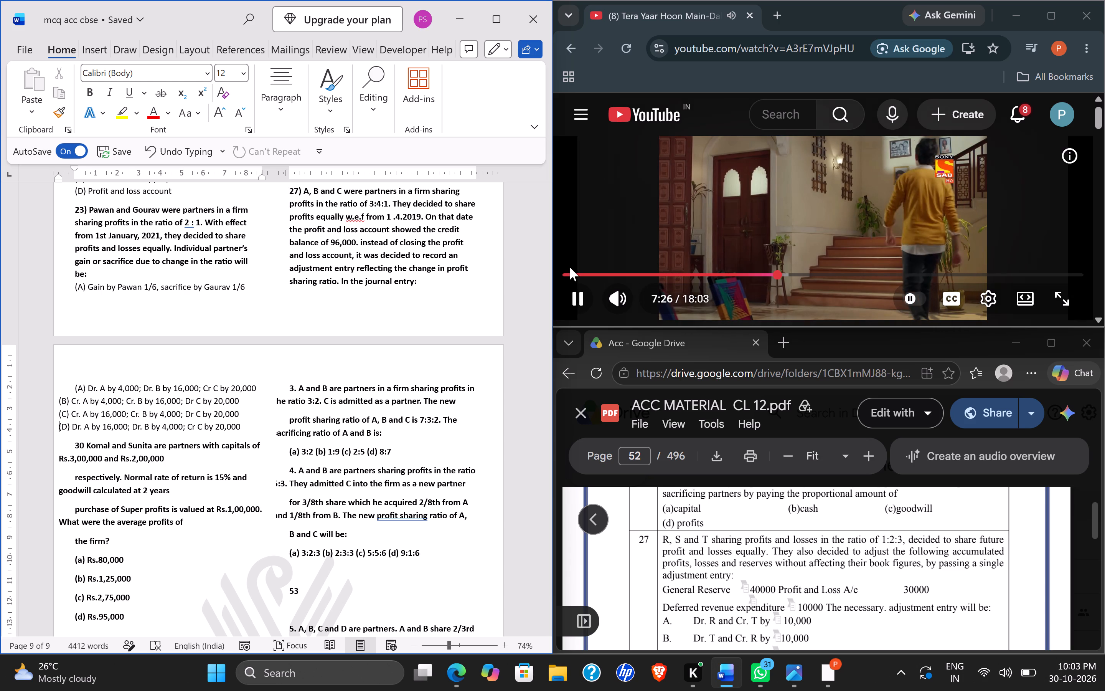
Align question 27's options (A) to (D) flush with the column margin, setting both the left and first-line indents to zero.
{"action": "left_click", "coordinate": [56, 400]}
{"action": "left_click_drag", "start_coordinate": [71, 388], "coordinate": [191, 408]}
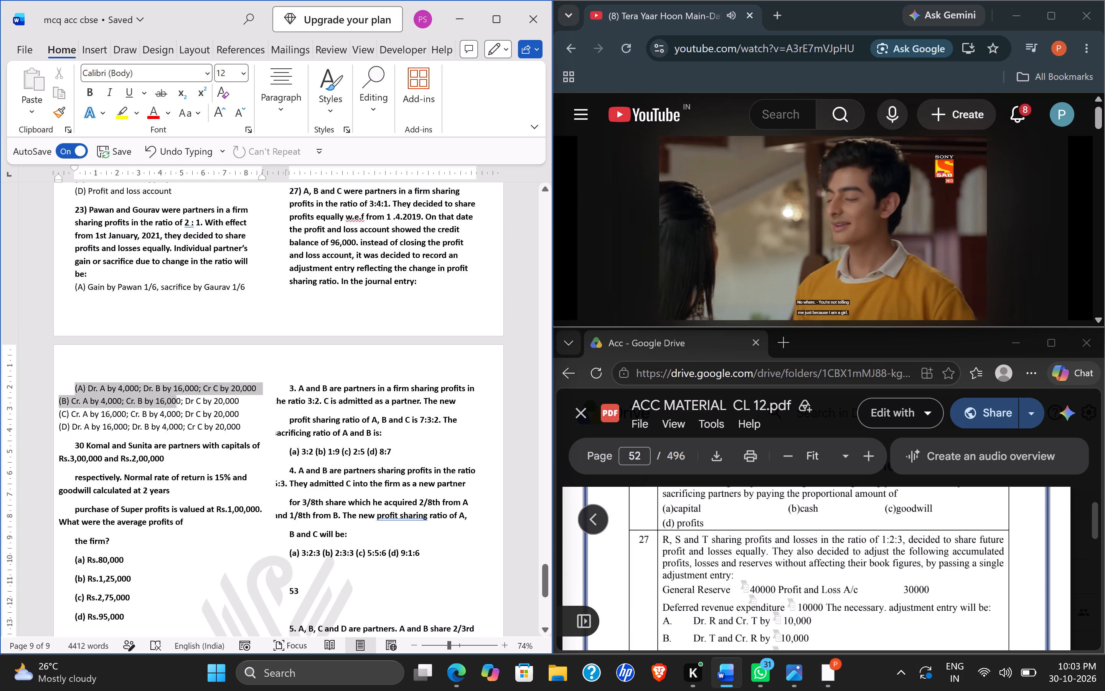
{"action": "left_click_drag", "start_coordinate": [191, 408], "coordinate": [249, 435]}
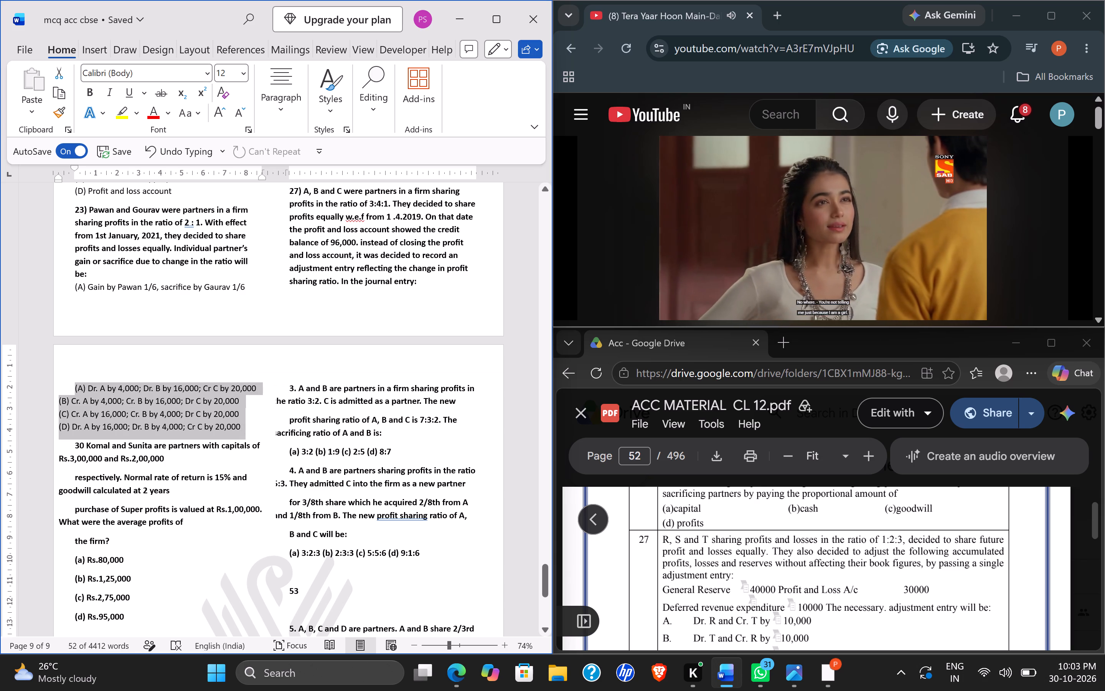
{"action": "left_click_drag", "start_coordinate": [57, 181], "coordinate": [76, 184]}
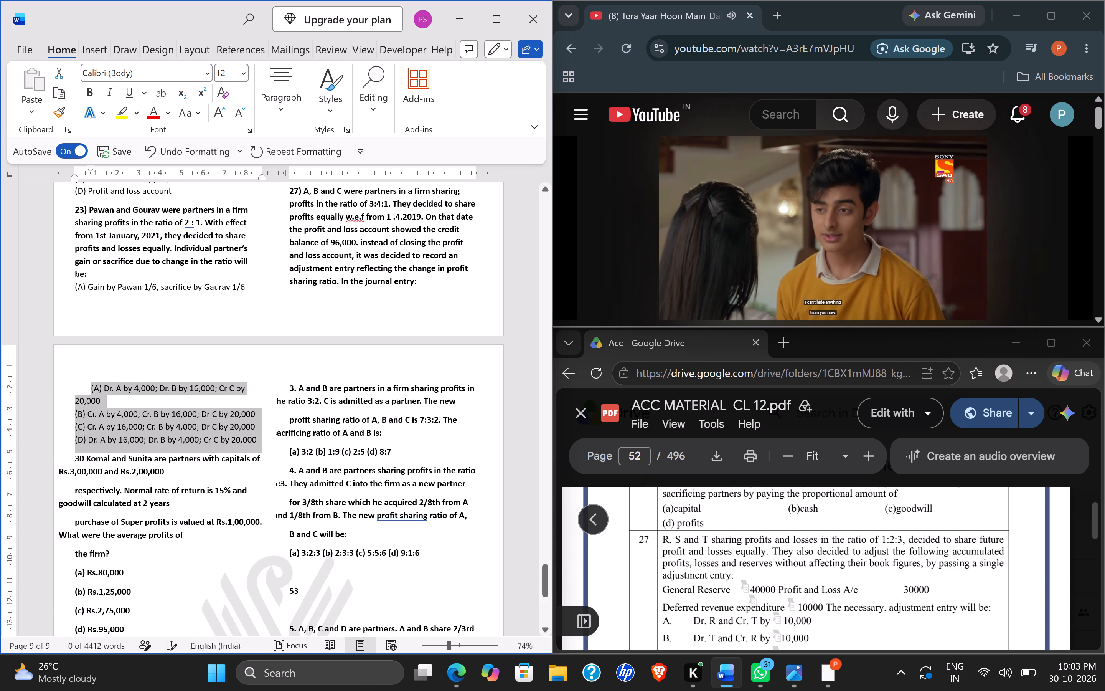
{"action": "left_click_drag", "start_coordinate": [89, 166], "coordinate": [82, 165]}
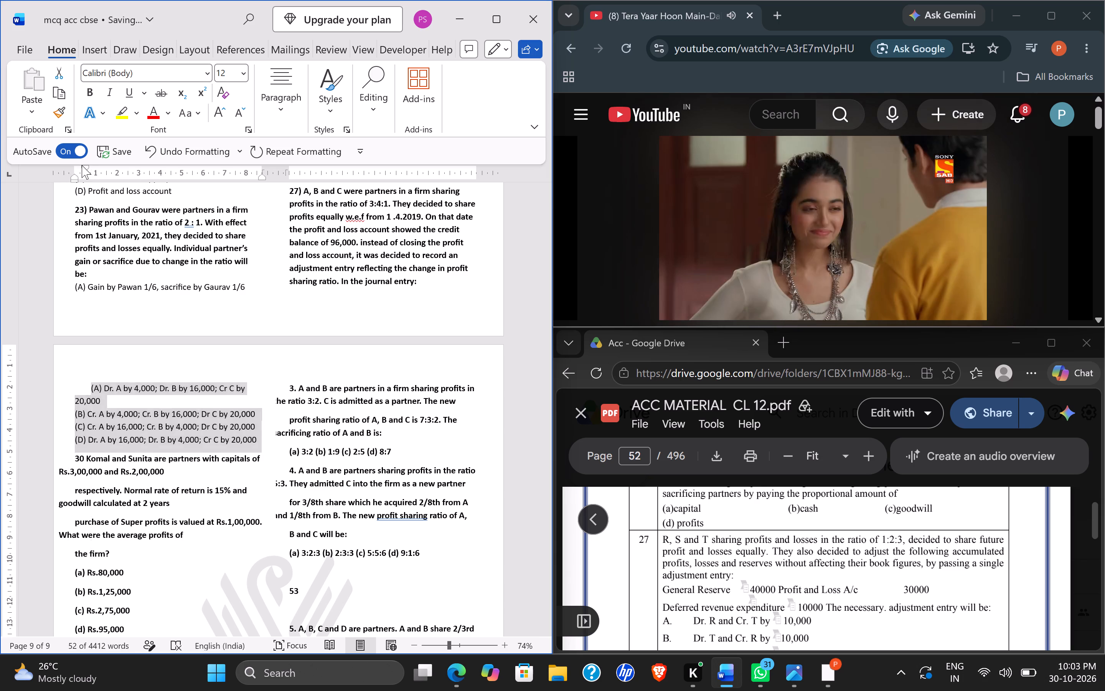
{"action": "left_click_drag", "start_coordinate": [82, 165], "coordinate": [74, 164]}
{"action": "left_click", "coordinate": [144, 349]}
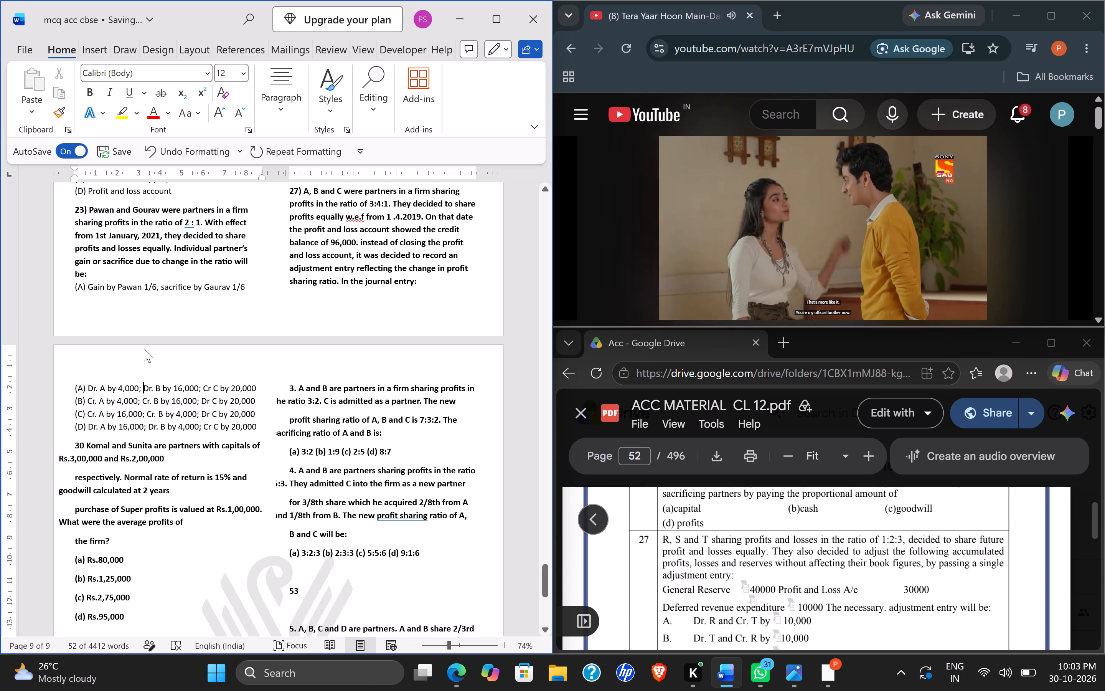
Set the left and first-line indents flush with the column margin for the text from "30 Komal and Sunita" through the options of "2. P and Q".
{"action": "scroll", "coordinate": [174, 400], "scroll_direction": "down", "scroll_amount": 1}
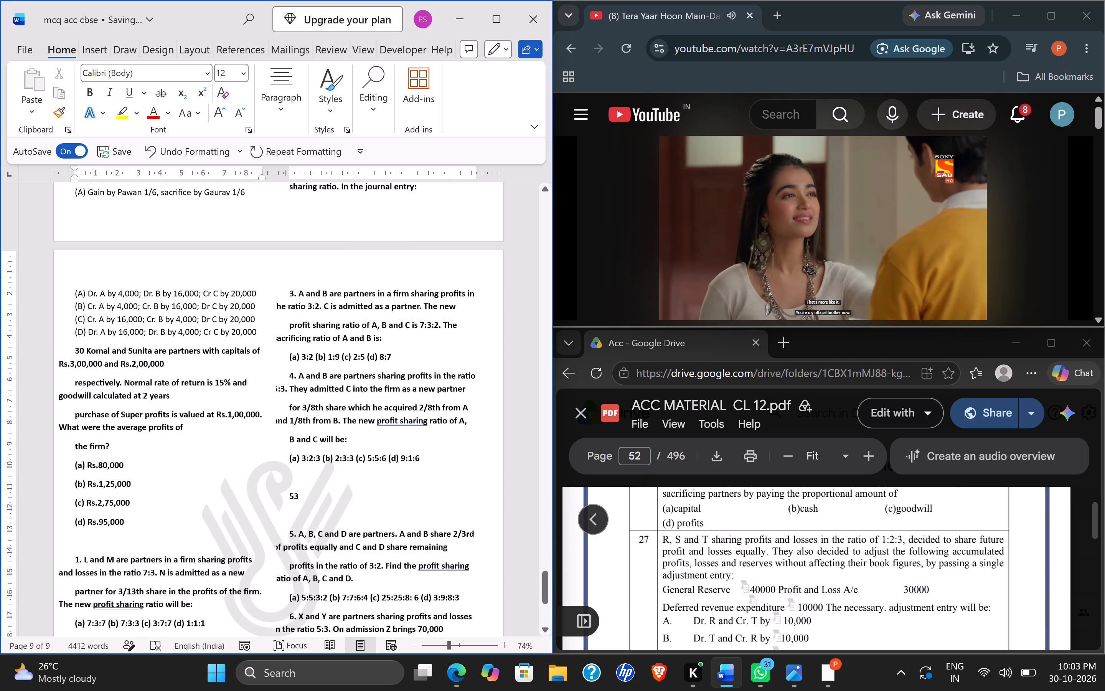
{"action": "scroll", "coordinate": [117, 374], "scroll_direction": "down", "scroll_amount": 1}
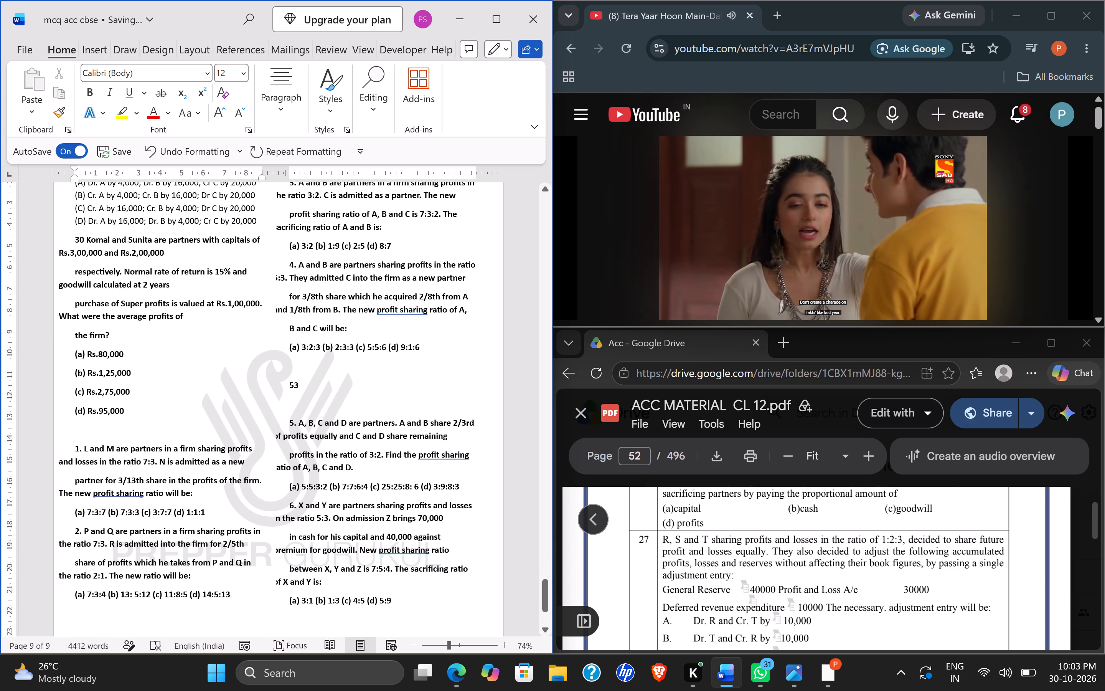
{"action": "left_click_drag", "start_coordinate": [72, 239], "coordinate": [140, 478]}
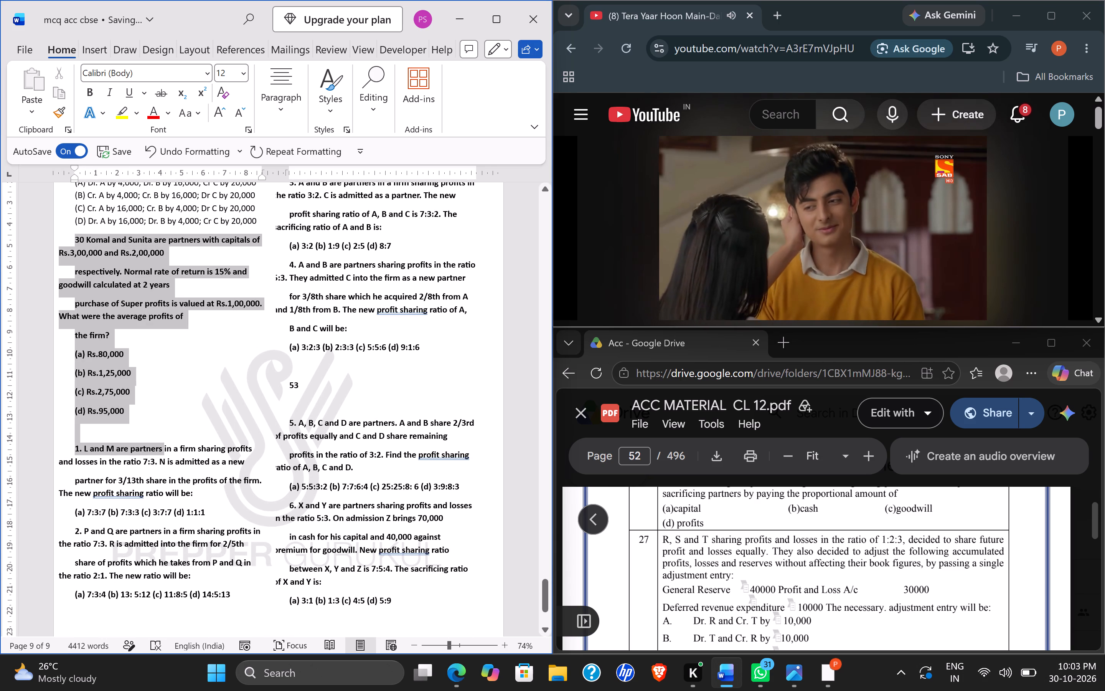
{"action": "left_click_drag", "start_coordinate": [140, 478], "coordinate": [233, 561]}
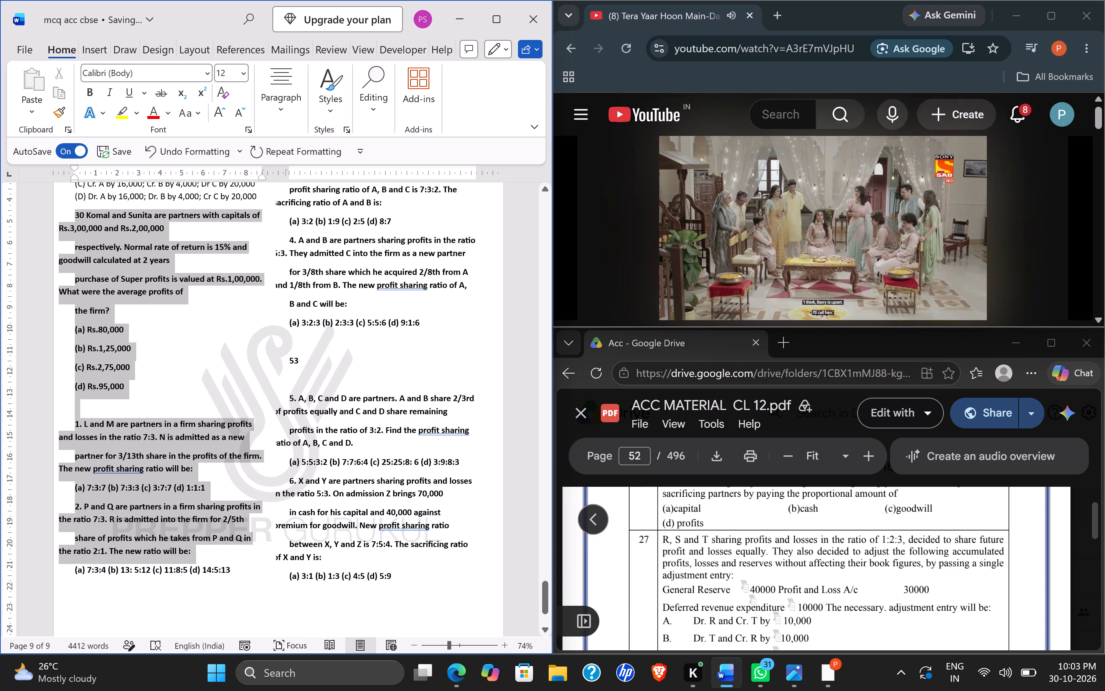
{"action": "left_click_drag", "start_coordinate": [233, 561], "coordinate": [235, 567]}
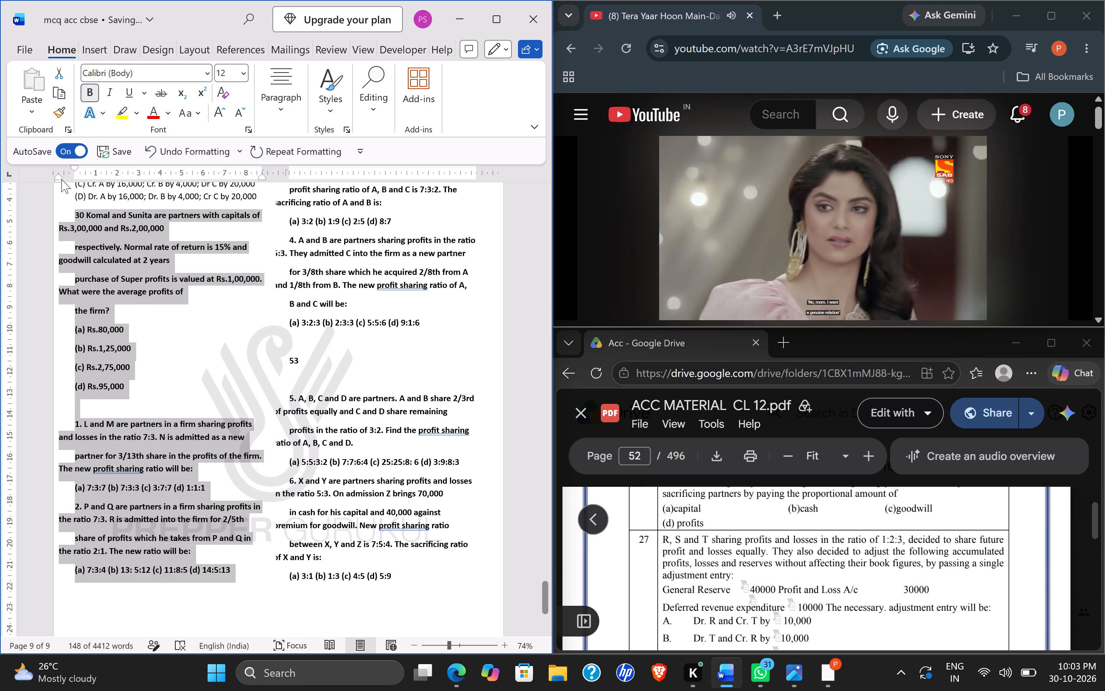
{"action": "left_click_drag", "start_coordinate": [57, 178], "coordinate": [74, 185]}
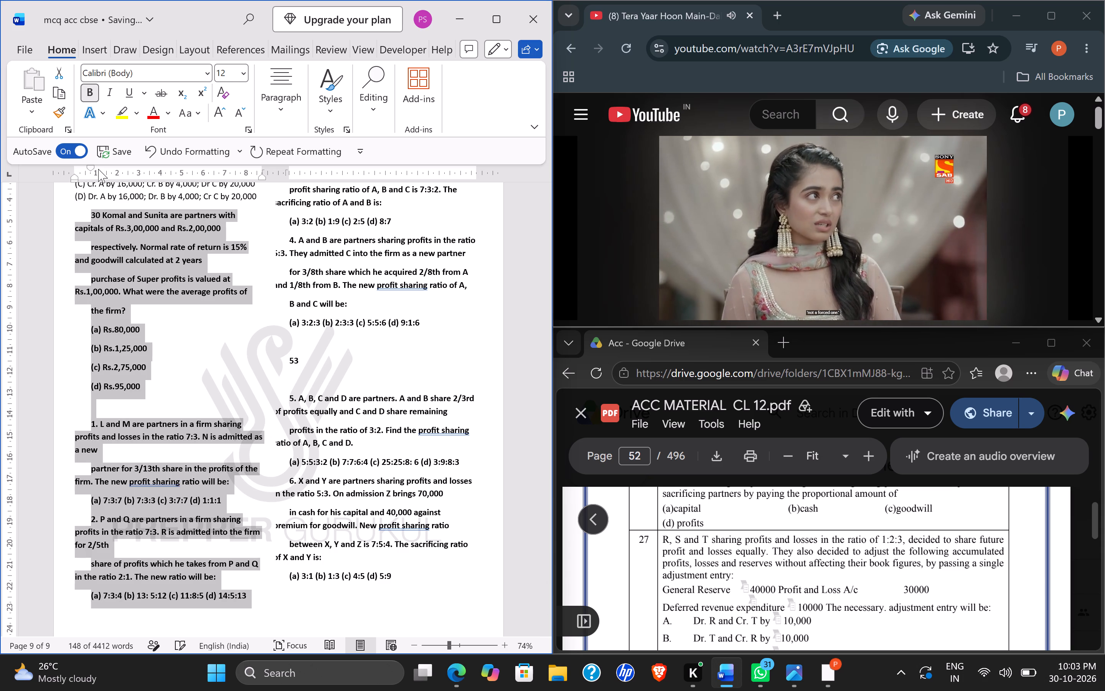
{"action": "left_click_drag", "start_coordinate": [90, 168], "coordinate": [76, 167]}
{"action": "left_click_drag", "start_coordinate": [89, 169], "coordinate": [88, 169]}
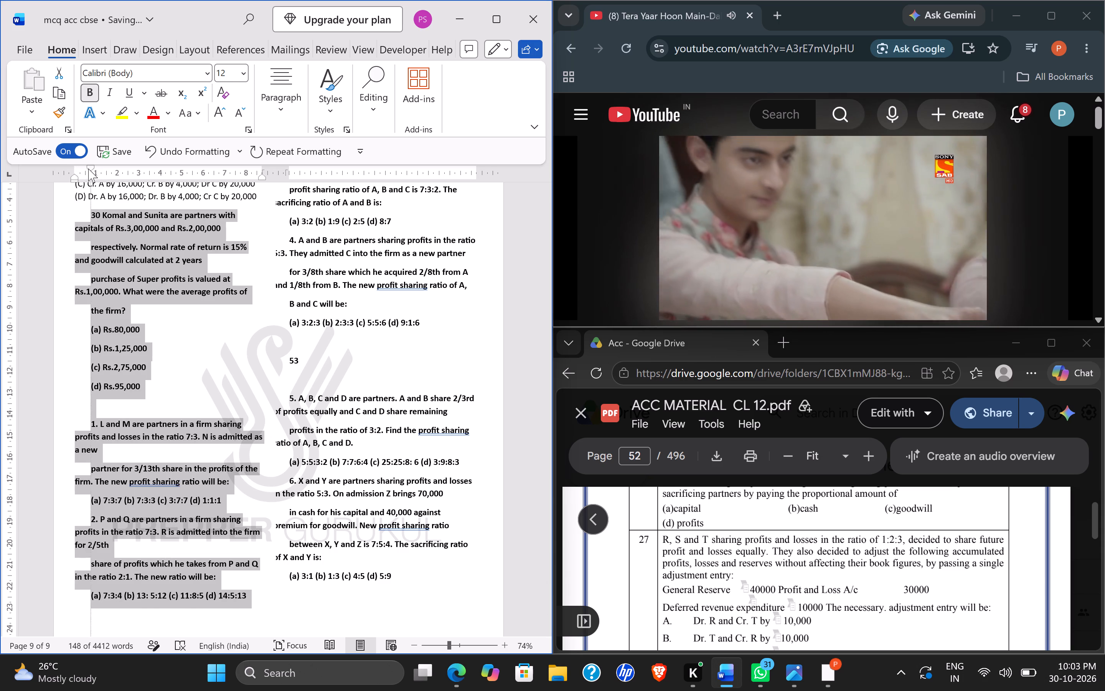
{"action": "left_click_drag", "start_coordinate": [88, 169], "coordinate": [76, 168]}
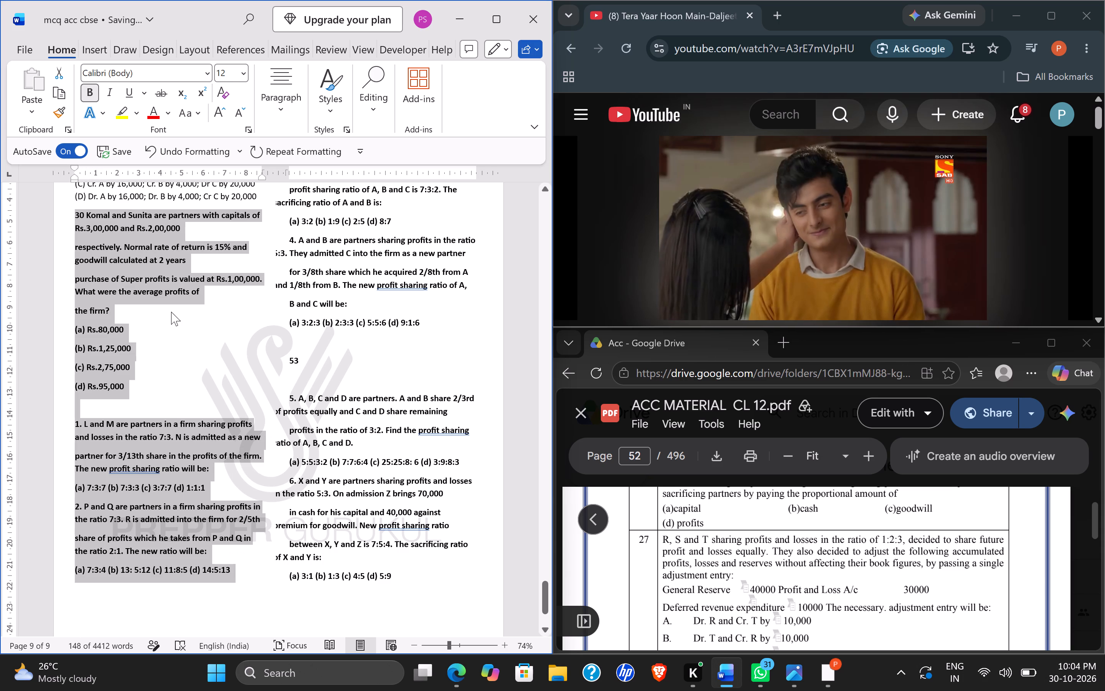
{"action": "left_click", "coordinate": [171, 312]}
Insert a space after "Rs." in question 30's two capital amounts, giving "Rs. 3,00,000" and "Rs. 2,00,000".
{"action": "scroll", "coordinate": [171, 312], "scroll_direction": "up", "scroll_amount": 2}
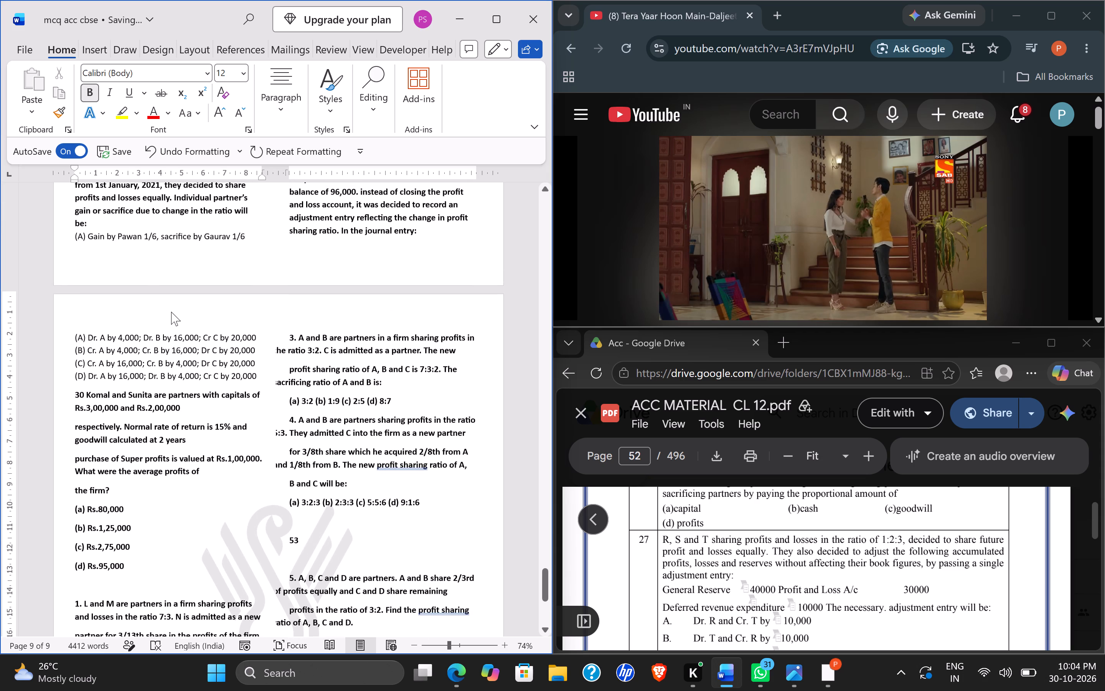
{"action": "scroll", "coordinate": [171, 312], "scroll_direction": "down", "scroll_amount": 1}
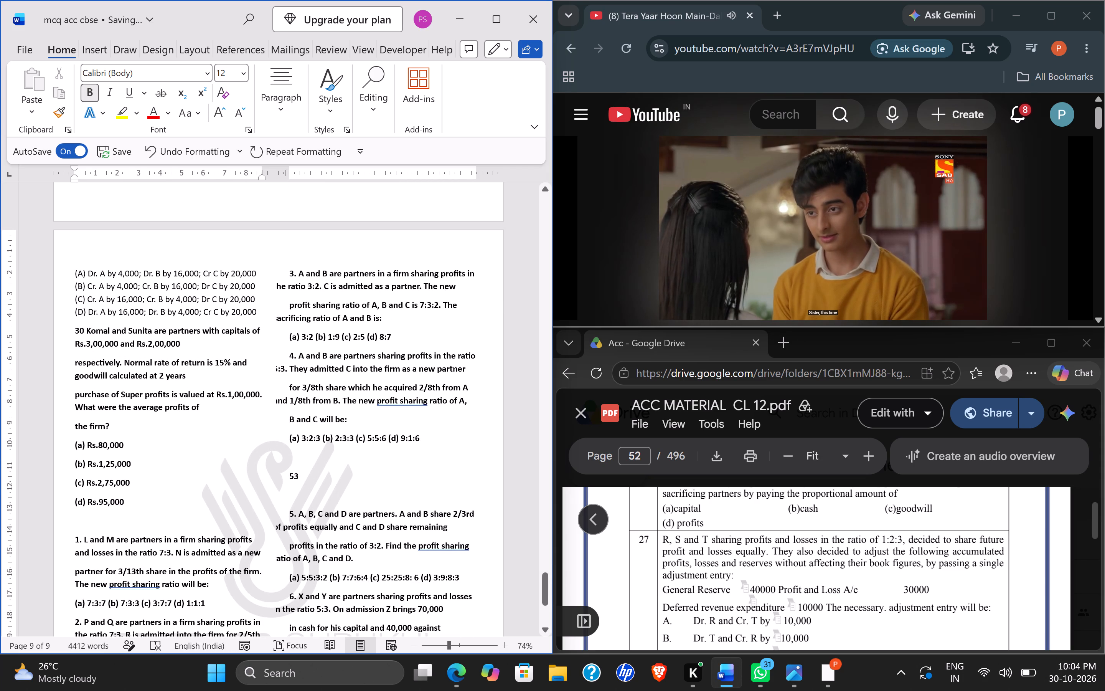
{"action": "left_click", "coordinate": [69, 364]}
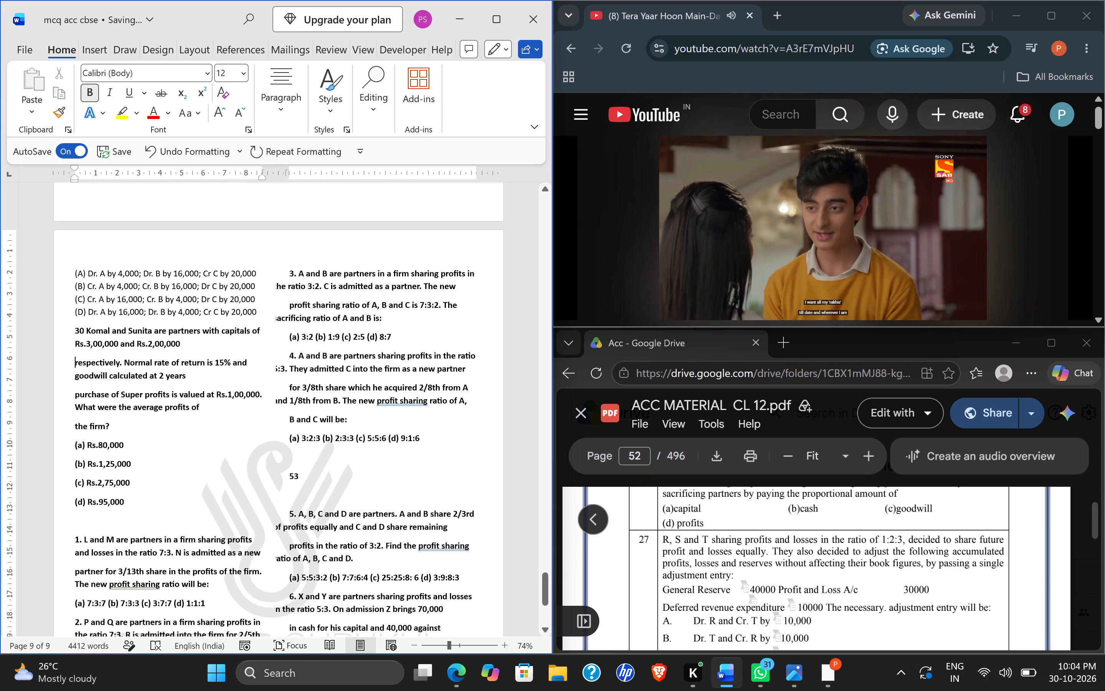
{"action": "left_click", "coordinate": [84, 342]}
{"action": "key", "text": "space"}
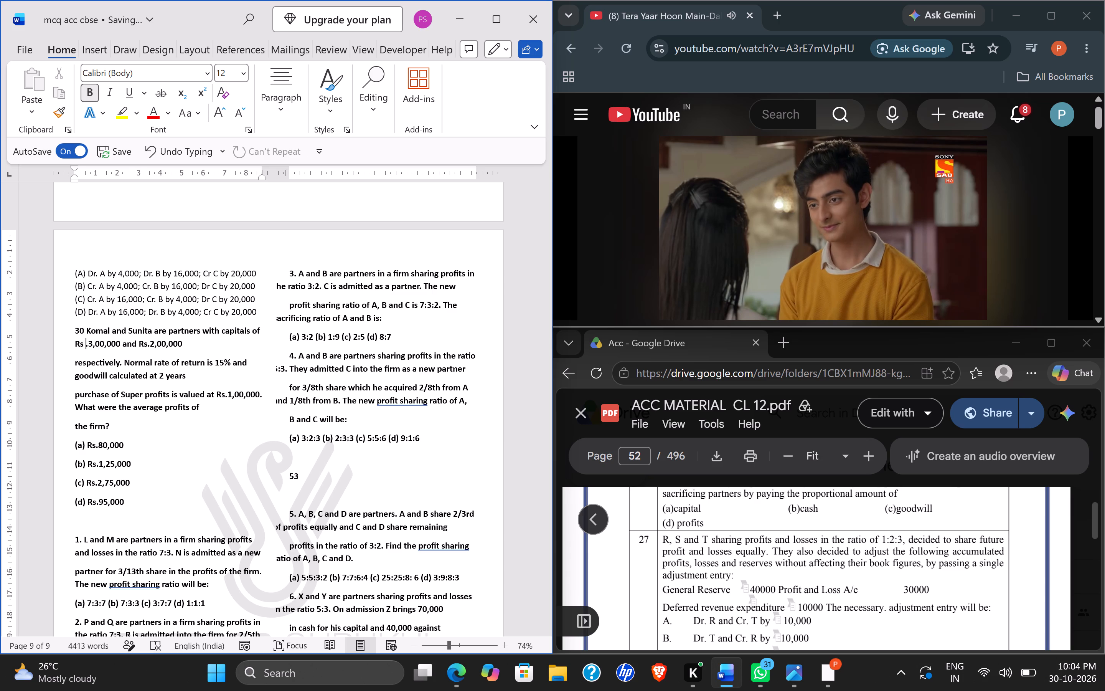
{"action": "key", "text": "BackSpace"}
{"action": "key", "text": "Right"}
{"action": "key", "text": "space"}
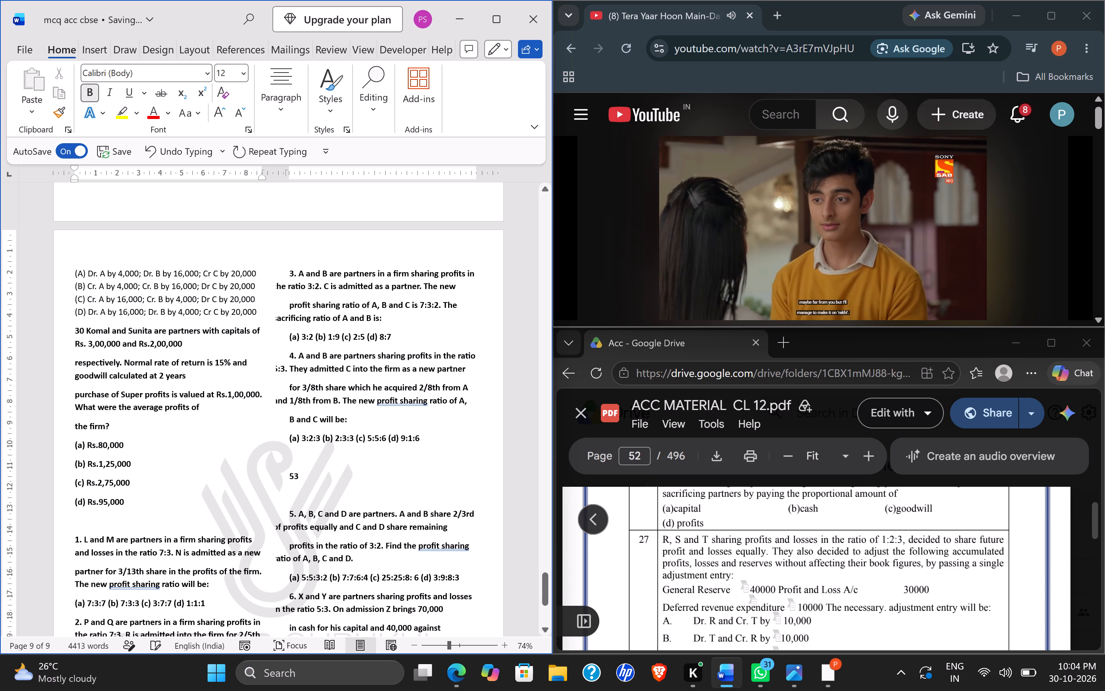
{"action": "left_click", "coordinate": [149, 343]}
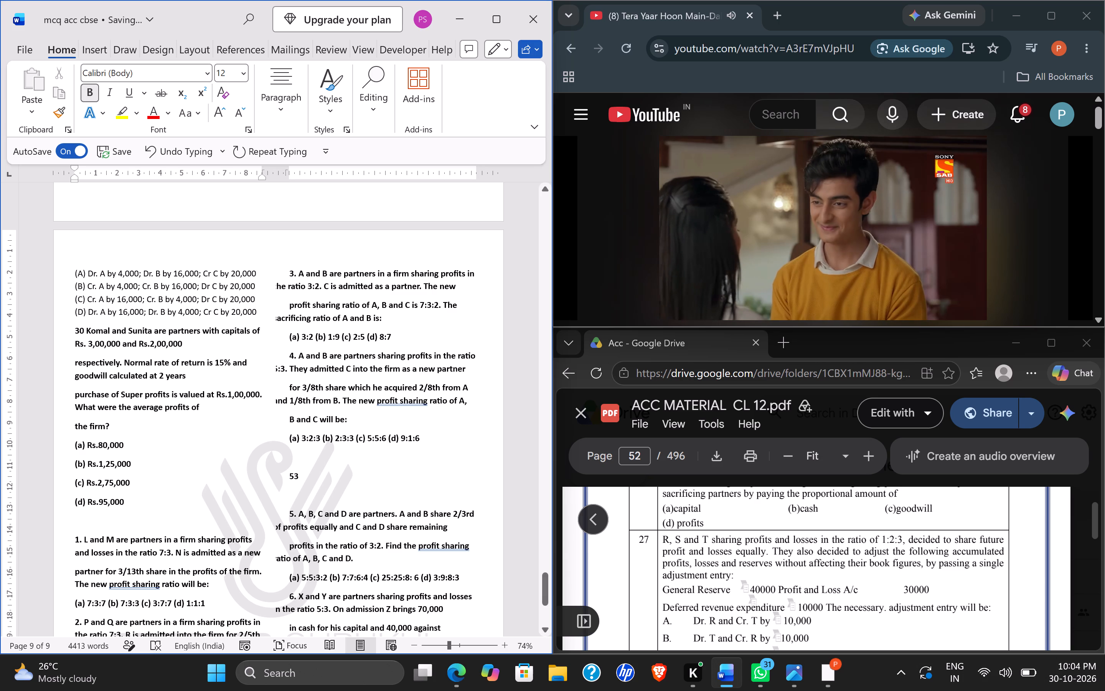
{"action": "left_click", "coordinate": [149, 343]}
{"action": "key", "text": "space"}
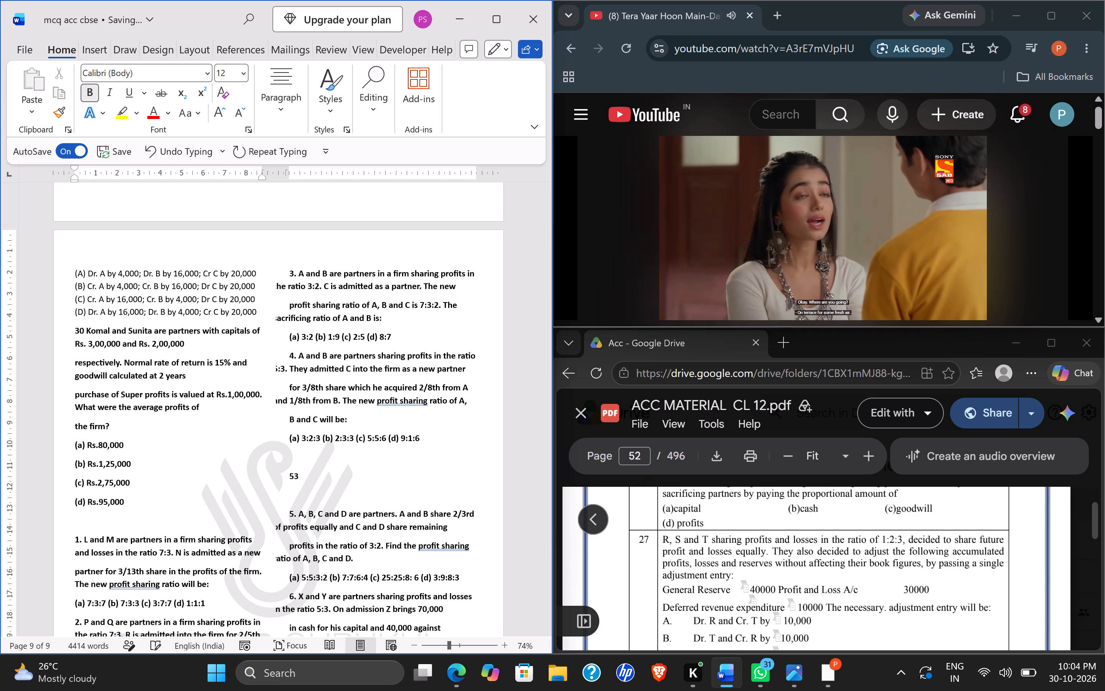
Append the lines starting "respectively", "purchase of Super profits" and "the firm?" to question 30's paragraph, with a space at each join.
{"action": "left_click", "coordinate": [73, 367]}
{"action": "key", "text": "BackSpace"}
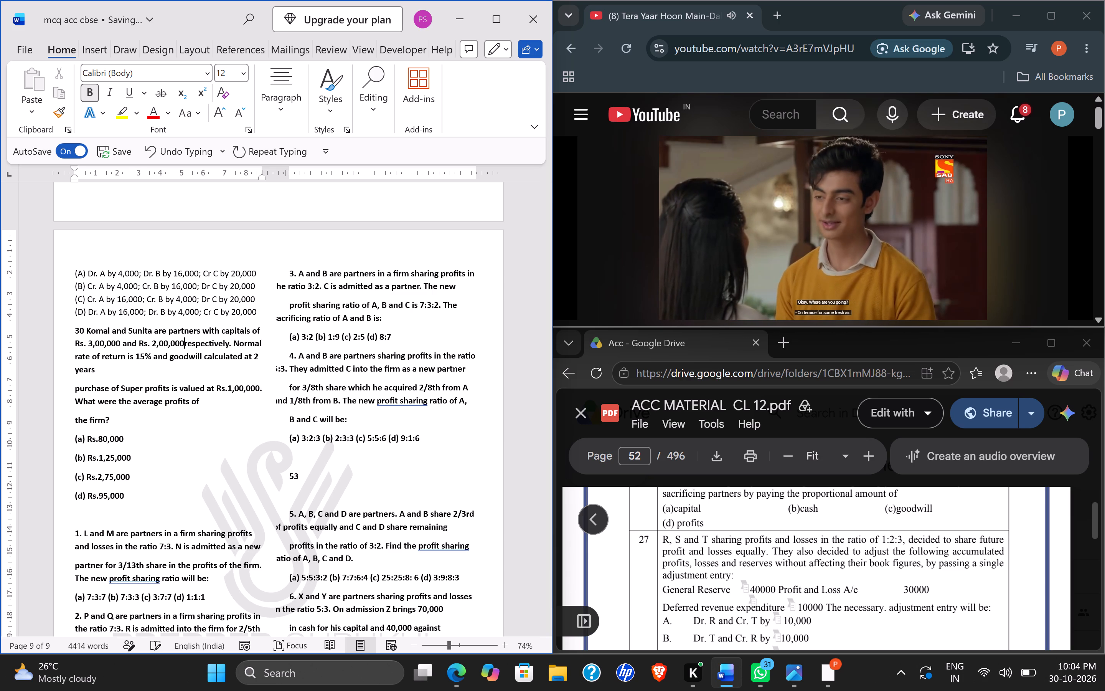
{"action": "key", "text": "space"}
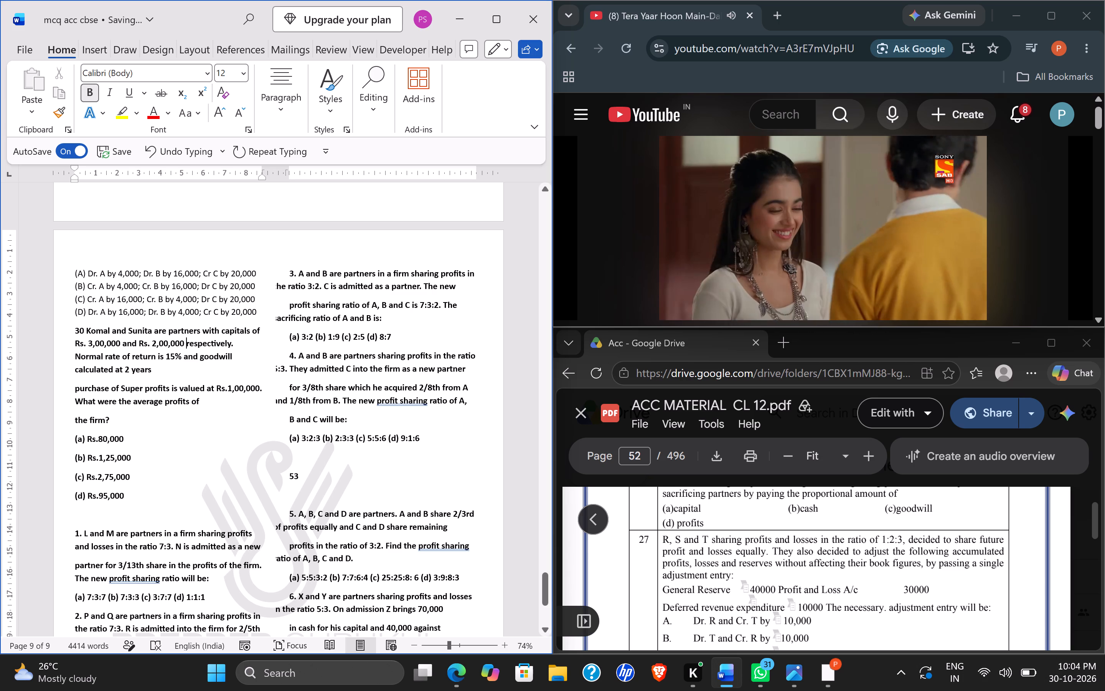
{"action": "left_click", "coordinate": [71, 391]}
{"action": "key", "text": "BackSpace"}
{"action": "key", "text": "space"}
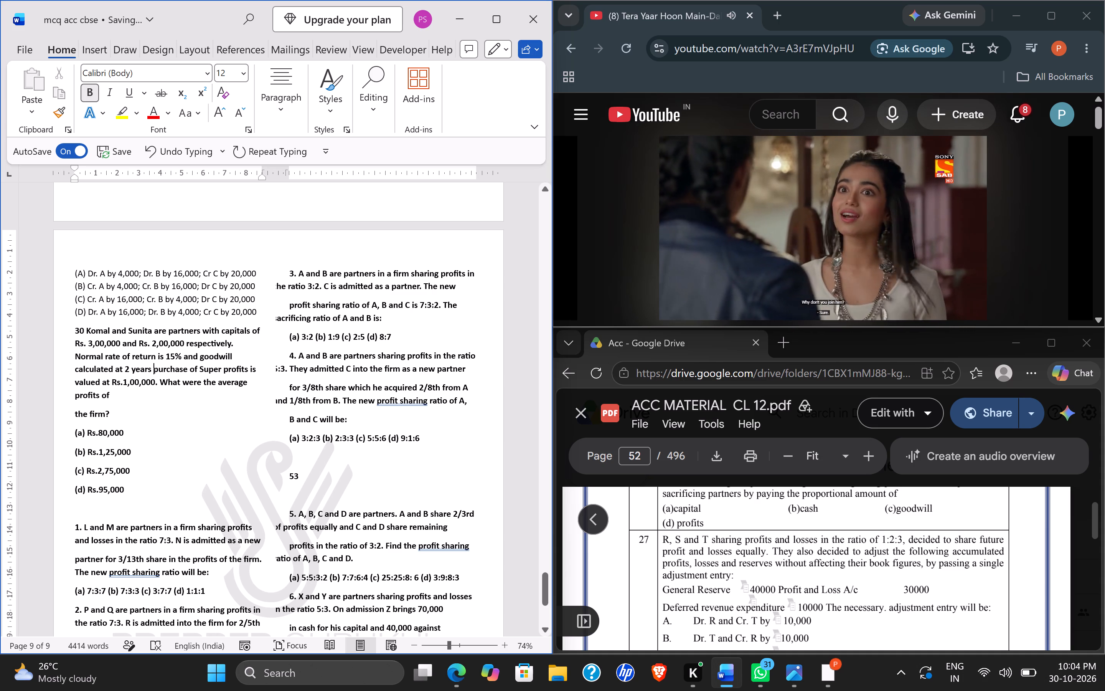
{"action": "left_click", "coordinate": [77, 418]}
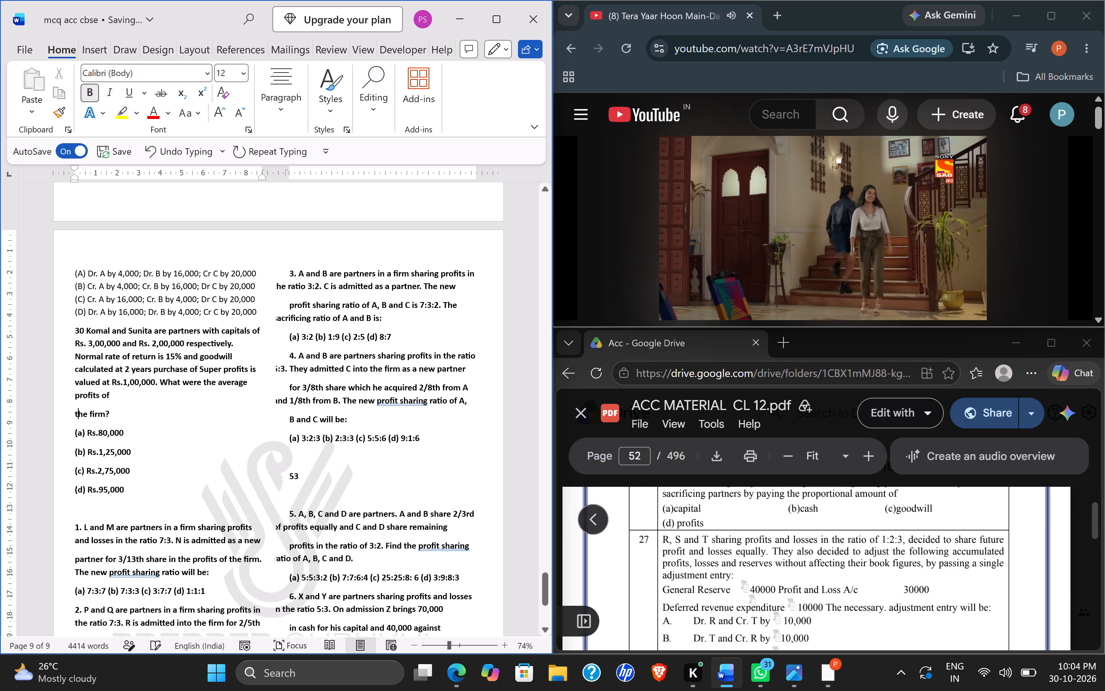
{"action": "key", "text": "Left"}
{"action": "key", "text": "BackSpace"}
{"action": "key", "text": "space"}
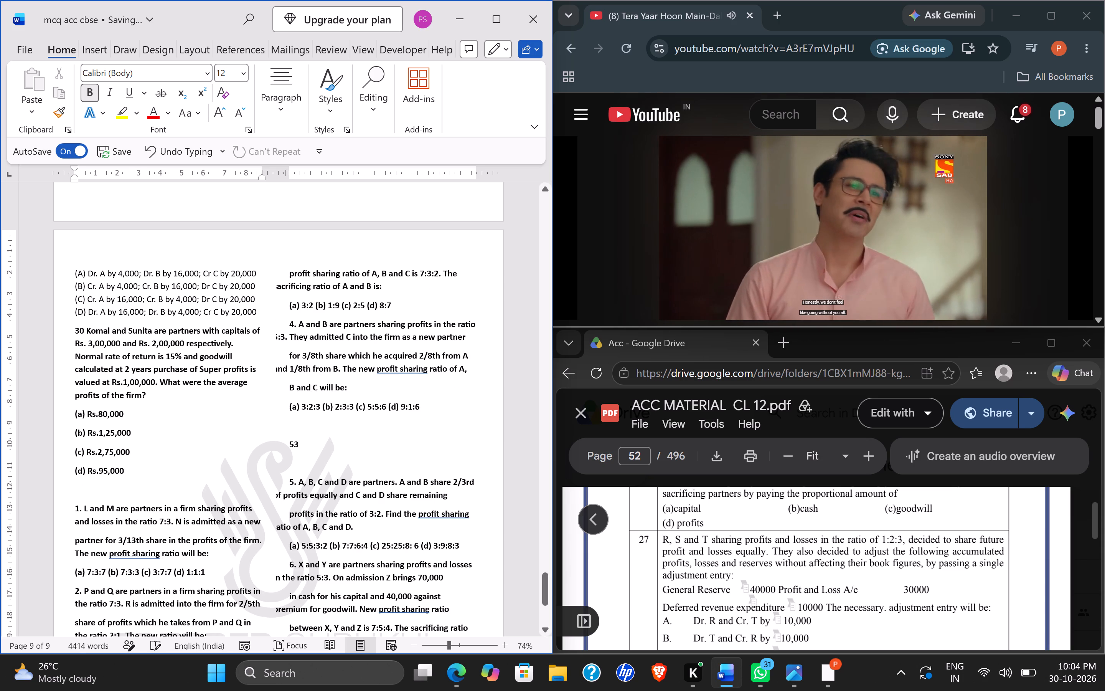
Reletter question 30's four options from lowercase to capitals, (A) to (D).
{"action": "left_click", "coordinate": [78, 413]}
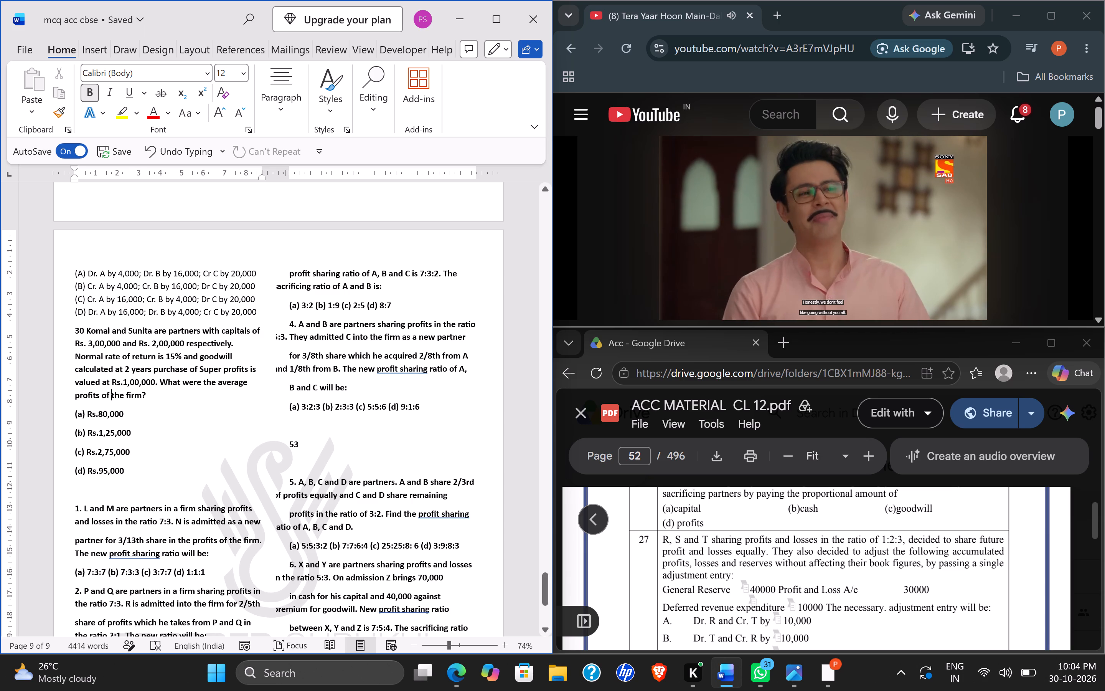
{"action": "key", "text": "Up"}
{"action": "key", "text": "Down"}
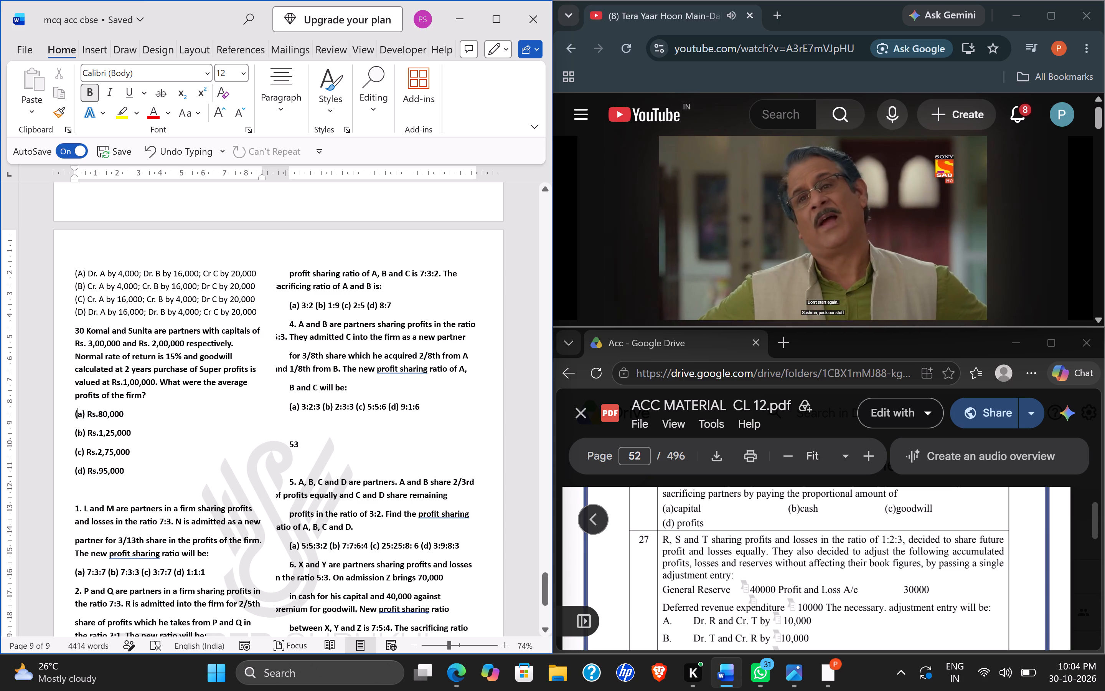
{"action": "key", "text": "Right"}
{"action": "key", "text": "BackSpace"}
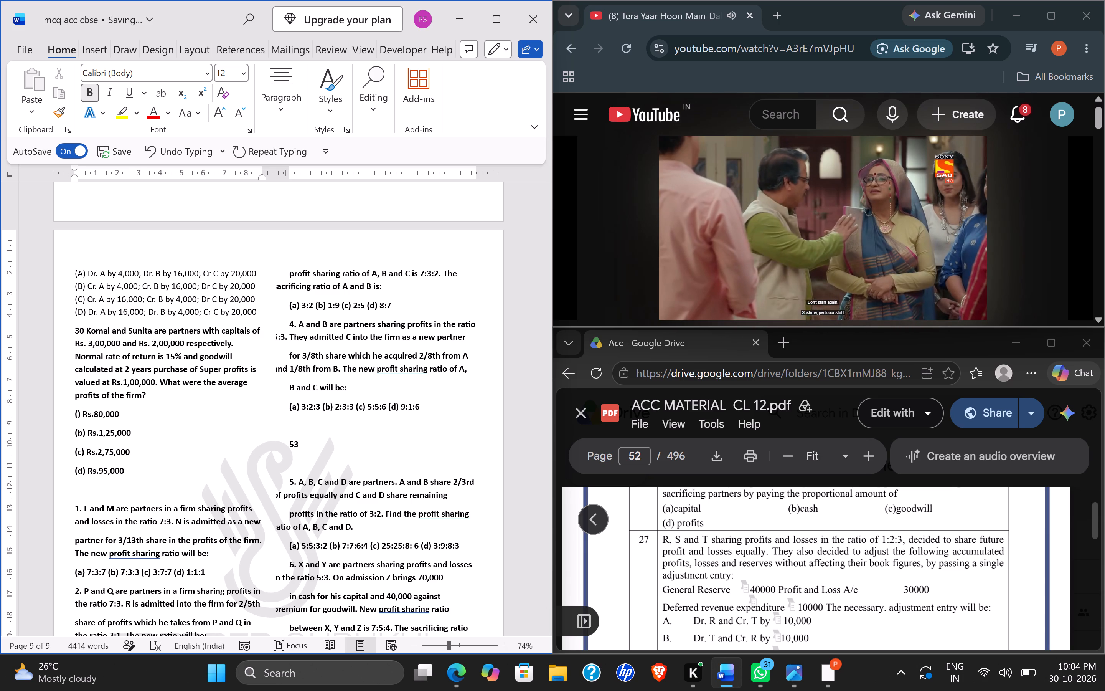
{"action": "key", "text": "shift+a"}
{"action": "key", "text": "Down"}
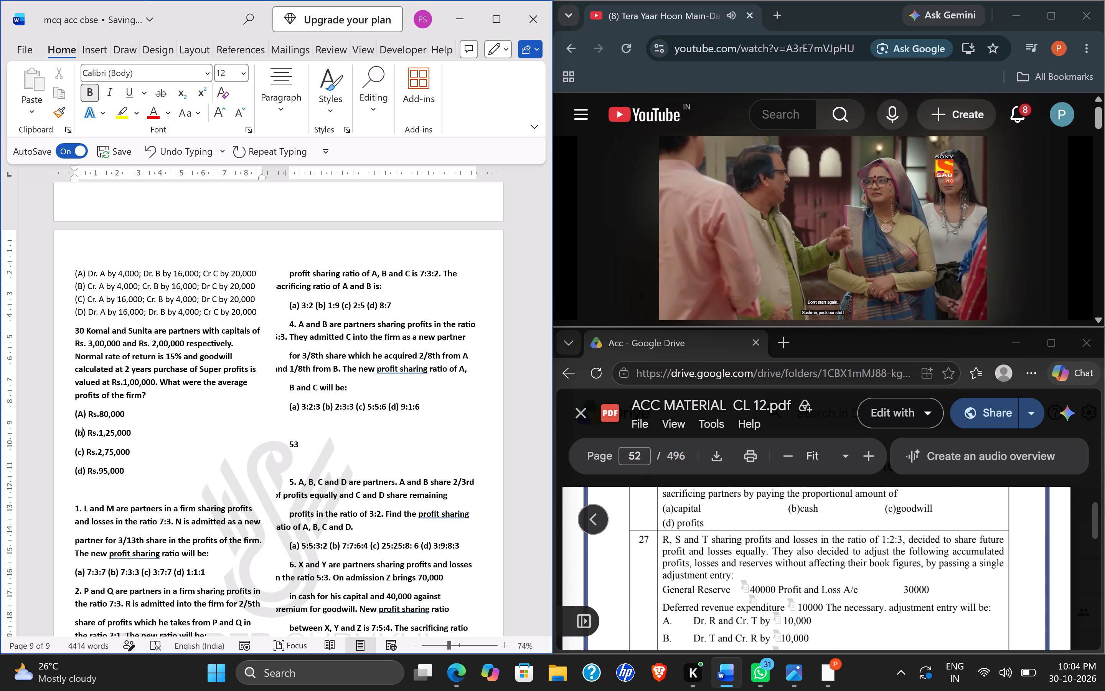
{"action": "key", "text": "BackSpace"}
{"action": "key", "text": "shift+b"}
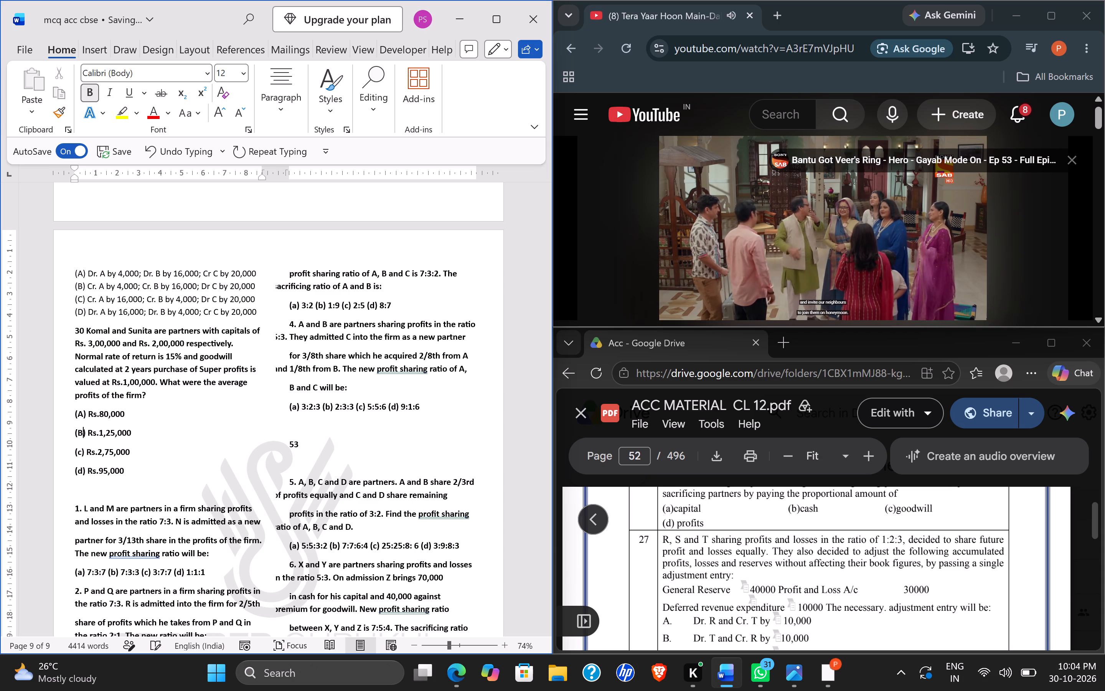
{"action": "key", "text": "Down"}
{"action": "key", "text": "Left"}
{"action": "key", "text": "BackSpace"}
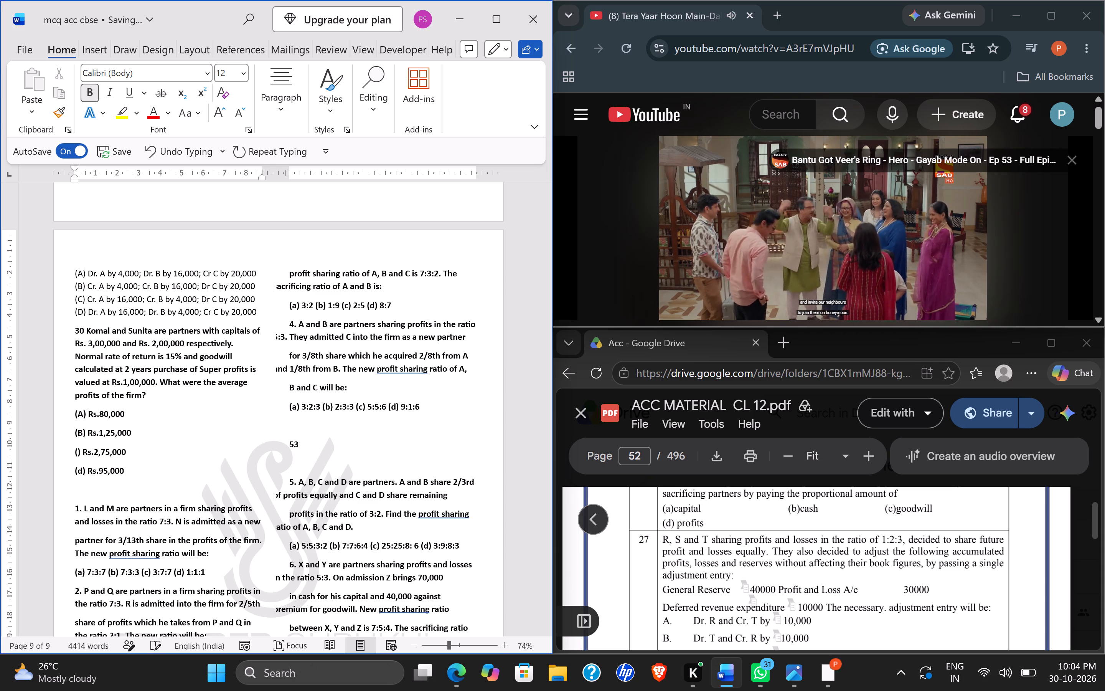
{"action": "key", "text": "shift+c"}
{"action": "key", "text": "Down"}
{"action": "key", "text": "BackSpace"}
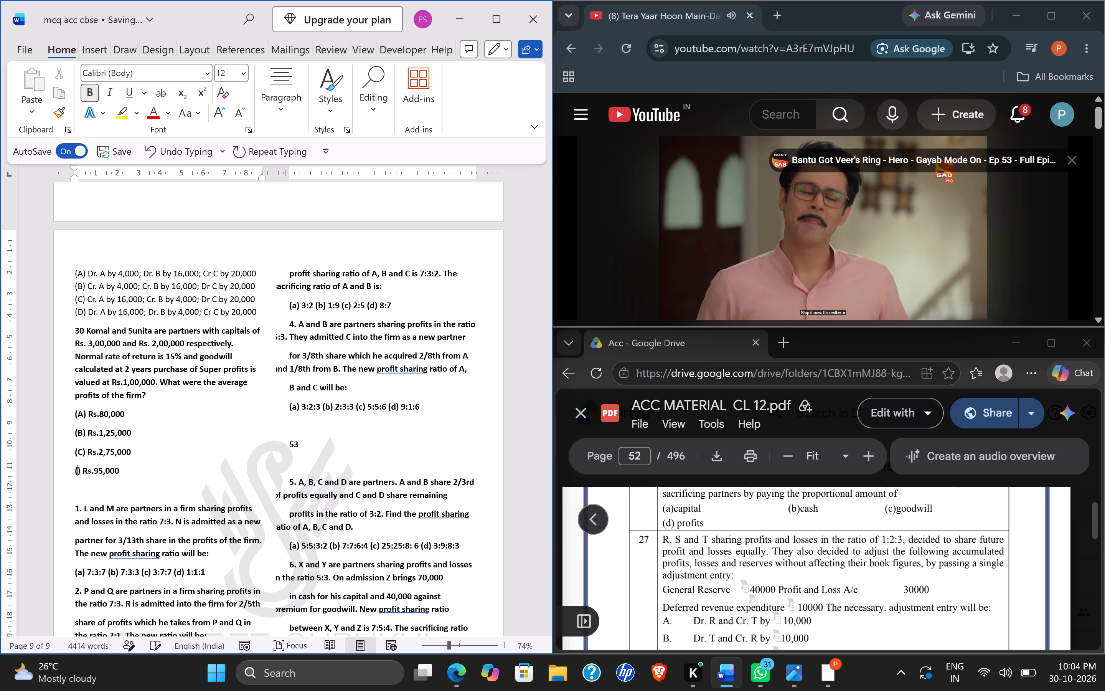
{"action": "key", "text": "shift+d"}
Put question 30's options (A) and (B) on one line directly beneath the question, using a line break and 20 spaces between them.
{"action": "left_click", "coordinate": [71, 419]}
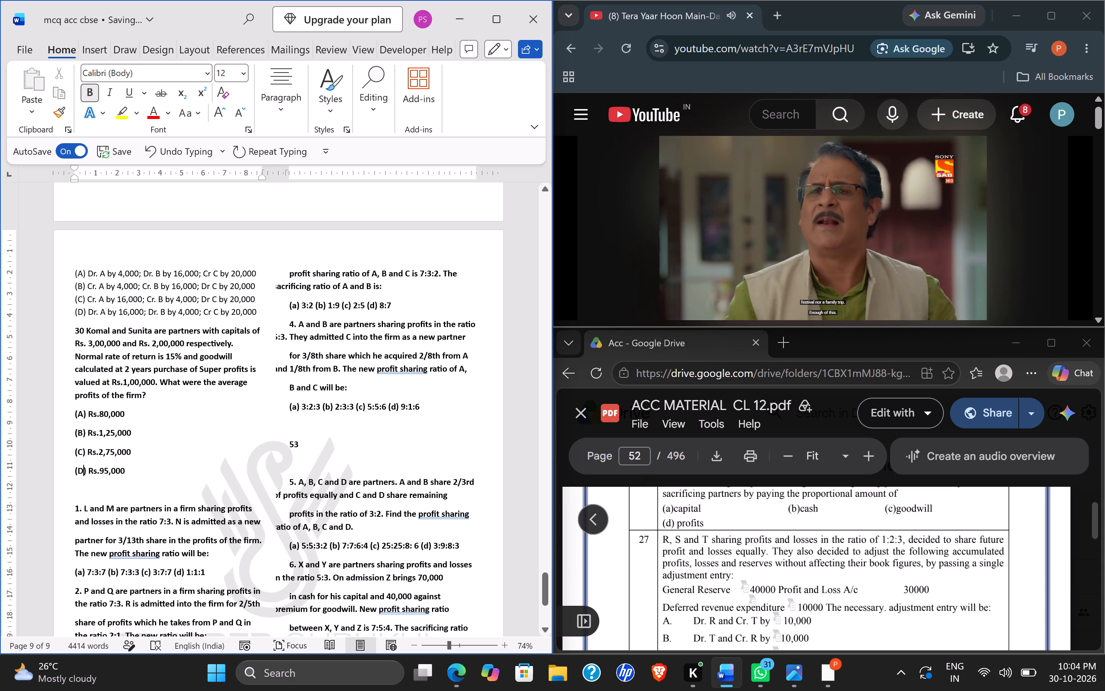
{"action": "key", "text": "BackSpace"}
{"action": "key", "text": "shift+Return"}
{"action": "key", "text": "Down"}
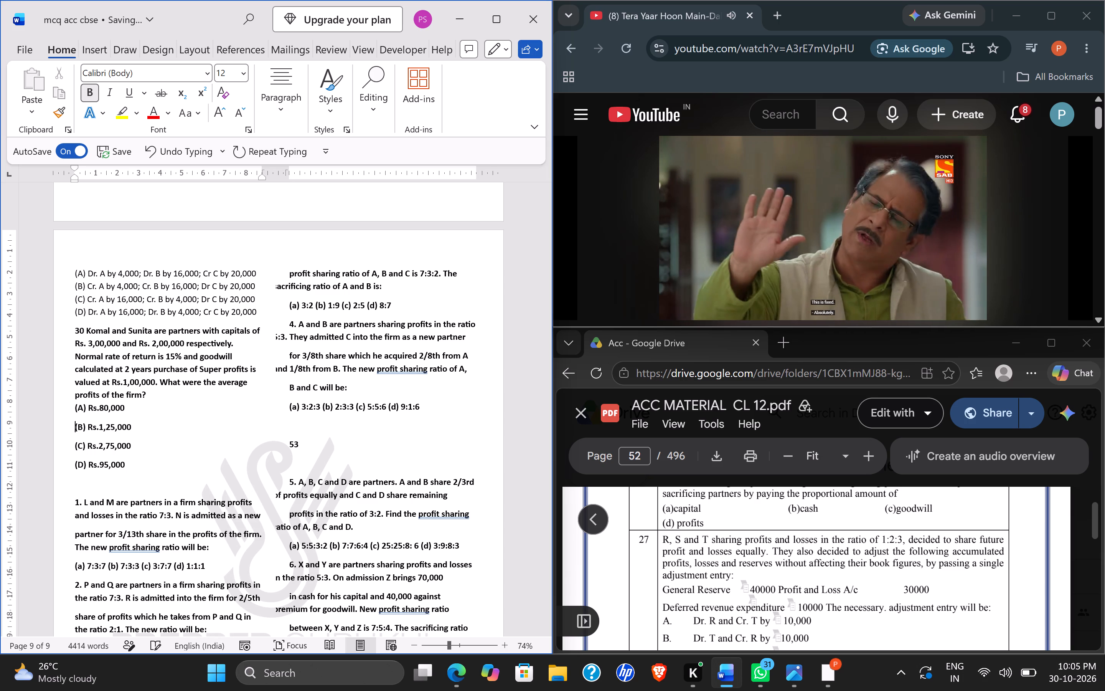
{"action": "key", "text": "backslash"}
{"action": "key", "text": "BackSpace"}
{"action": "key", "text": "BackSpace"}
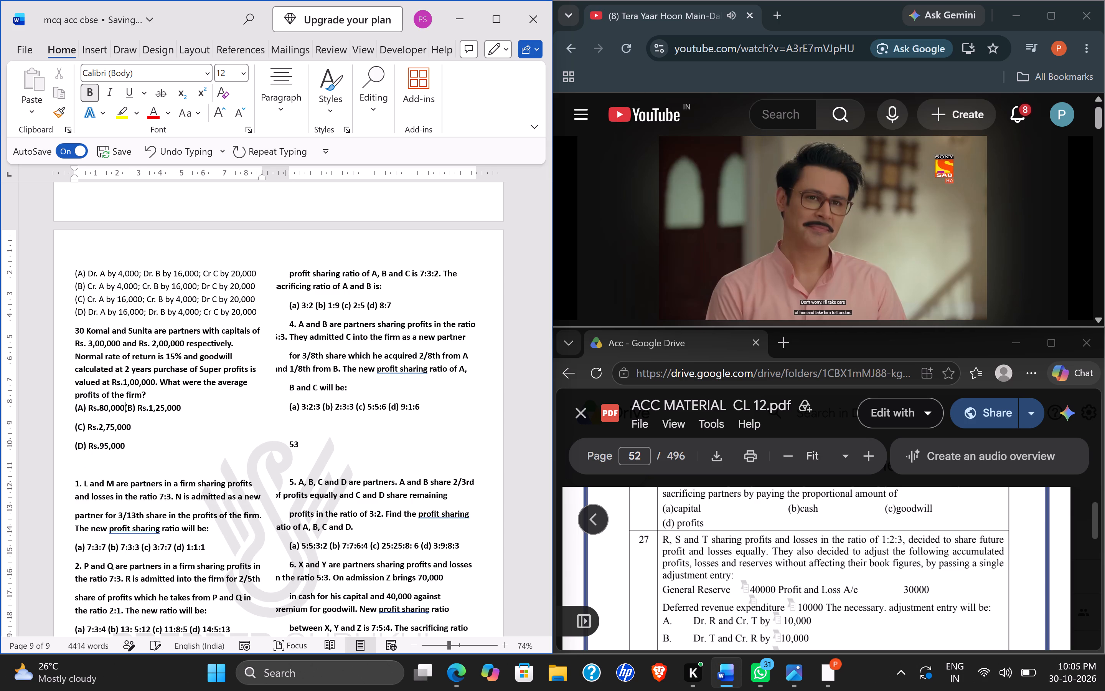
{"action": "key", "text": "space"}
{"action": "key", "text": "space"}
{"action": "key", "text": "space"}
{"action": "key", "text": "space"}
{"action": "key", "text": "space"}
{"action": "key", "text": "space"}
{"action": "key", "text": "space"}
{"action": "key", "text": "space"}
{"action": "key", "text": "space"}
{"action": "key", "text": "space"}
{"action": "key", "text": "space"}
{"action": "key", "text": "space"}
{"action": "key", "text": "space"}
{"action": "key", "text": "space"}
{"action": "key", "text": "space"}
{"action": "key", "text": "space"}
{"action": "key", "text": "space"}
{"action": "key", "text": "space"}
{"action": "key", "text": "space"}
{"action": "key", "text": "space"}
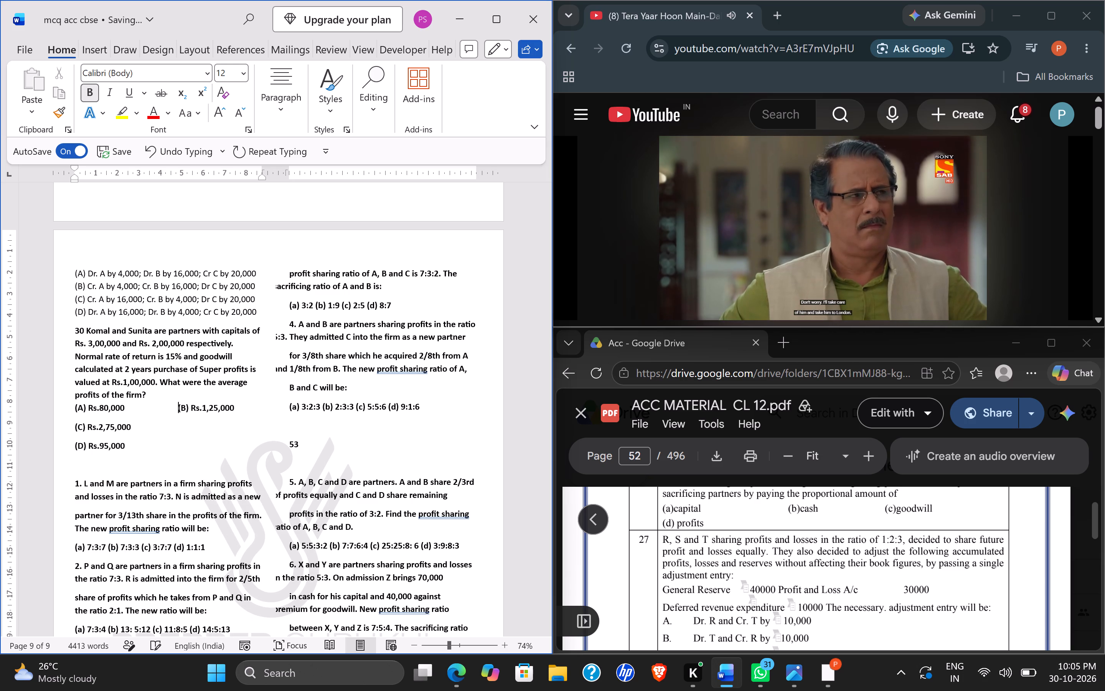
Put options (C) and (D) of question 30 on one line directly below (A) and (B), with 20 spaces between them.
{"action": "left_click", "coordinate": [67, 432]}
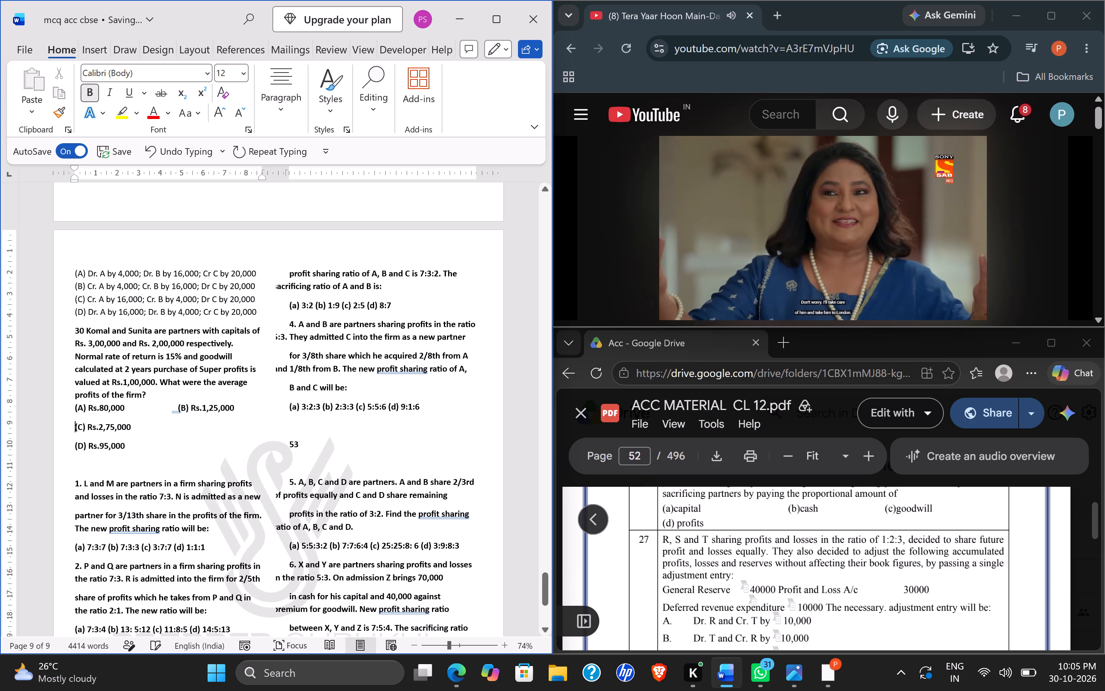
{"action": "key", "text": "BackSpace"}
{"action": "key", "text": "shift+Return"}
{"action": "key", "text": "Down"}
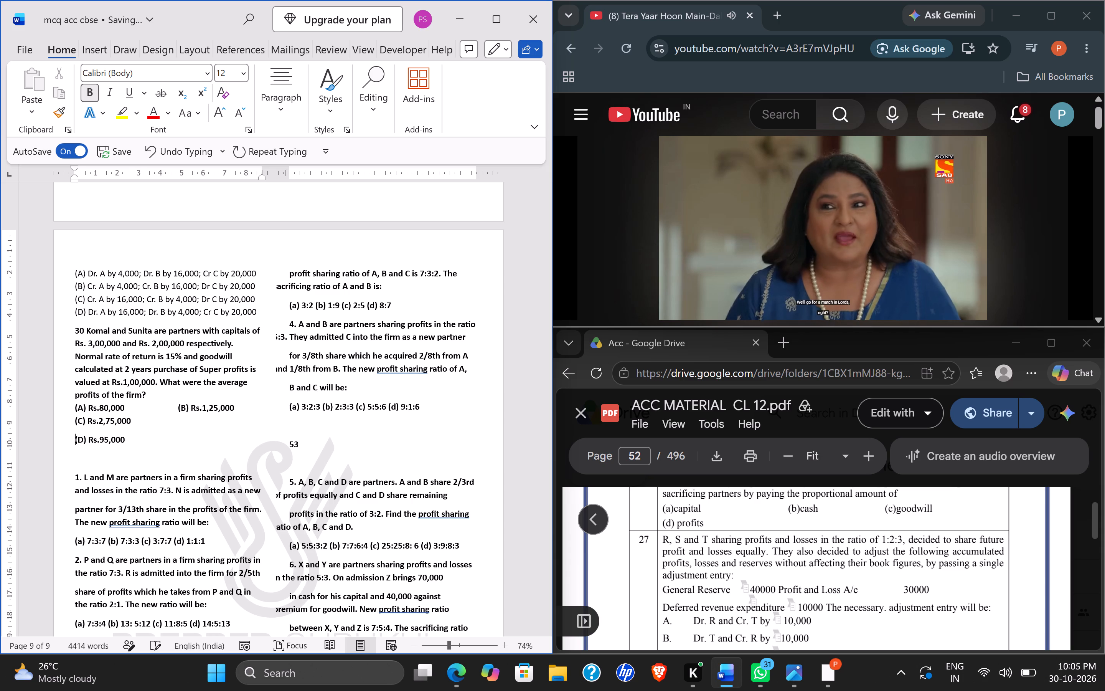
{"action": "key", "text": "backslash"}
{"action": "key", "text": "BackSpace"}
{"action": "key", "text": "BackSpace"}
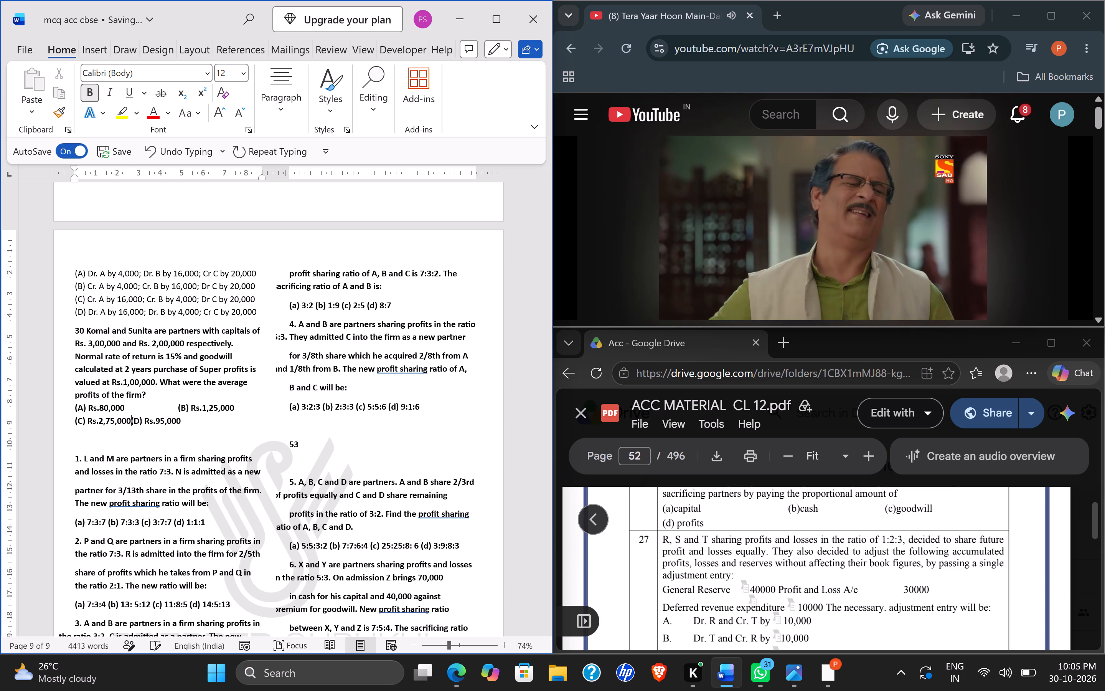
{"action": "key", "text": "space"}
{"action": "key", "text": "space"}
{"action": "key", "text": "space"}
{"action": "key", "text": "space"}
{"action": "key", "text": "space"}
{"action": "key", "text": "space"}
{"action": "key", "text": "space"}
{"action": "key", "text": "space"}
{"action": "key", "text": "space"}
{"action": "key", "text": "space"}
{"action": "key", "text": "space"}
{"action": "key", "text": "space"}
{"action": "key", "text": "space"}
{"action": "key", "text": "space"}
{"action": "key", "text": "space"}
{"action": "key", "text": "space"}
{"action": "key", "text": "space"}
{"action": "key", "text": "space"}
{"action": "key", "text": "space"}
{"action": "key", "text": "space"}
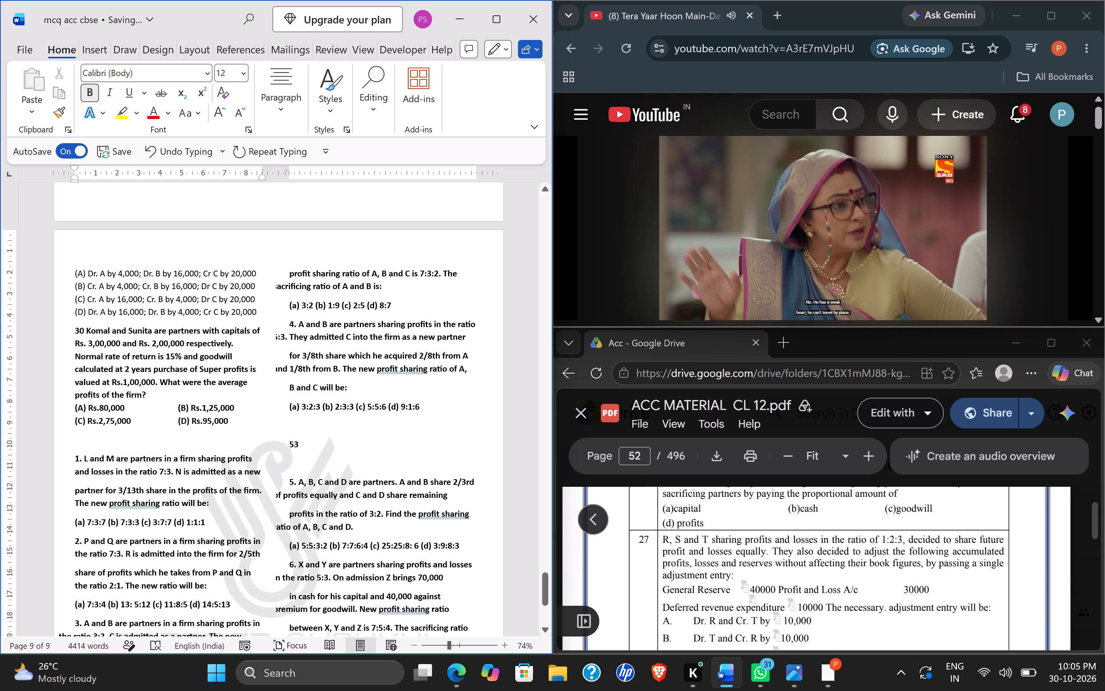
Remove the bold formatting from question 30's options (A) to (D).
{"action": "left_click_drag", "start_coordinate": [71, 410], "coordinate": [260, 431]}
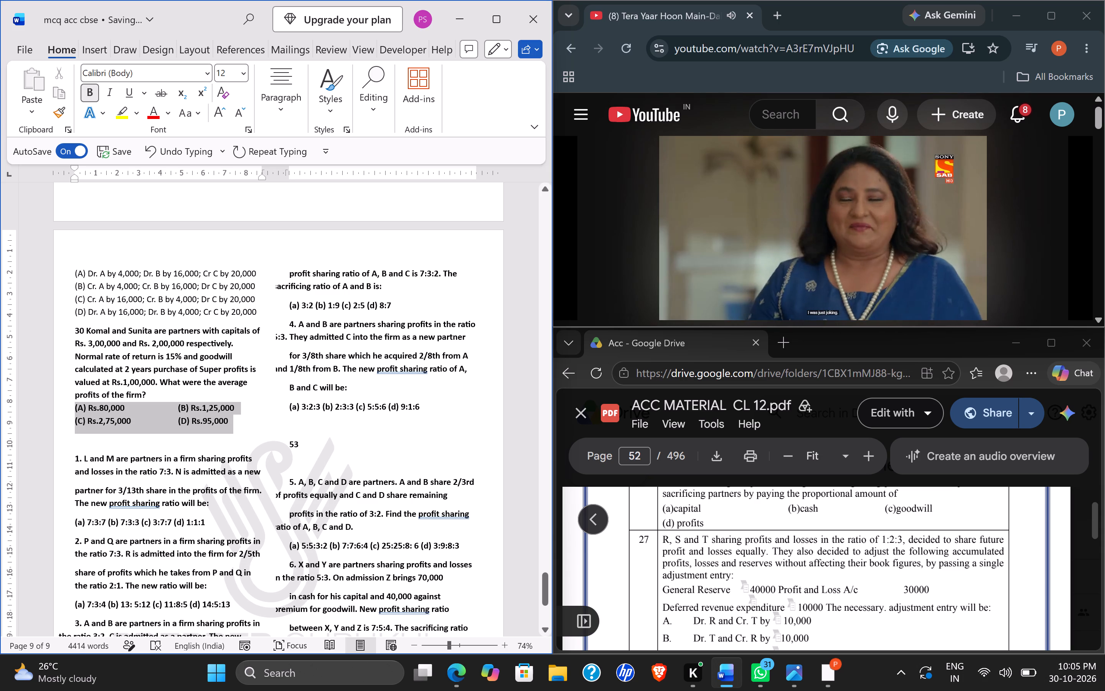
{"action": "left_click_drag", "start_coordinate": [260, 431], "coordinate": [256, 431]}
{"action": "key", "text": "ctrl+b"}
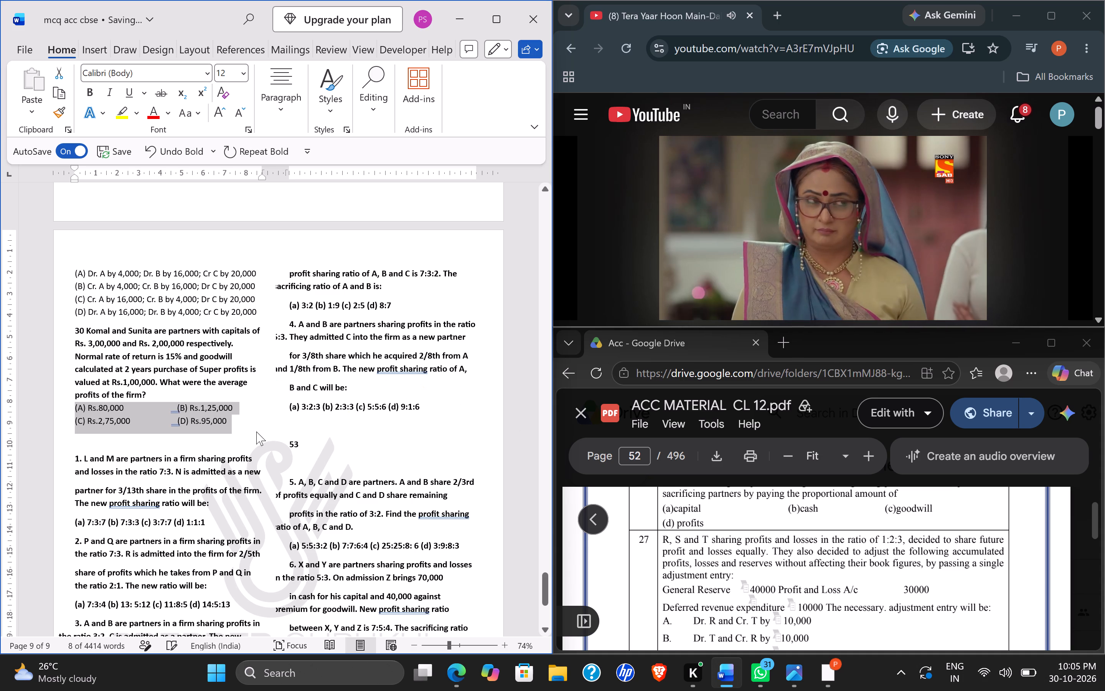
{"action": "left_click", "coordinate": [256, 461]}
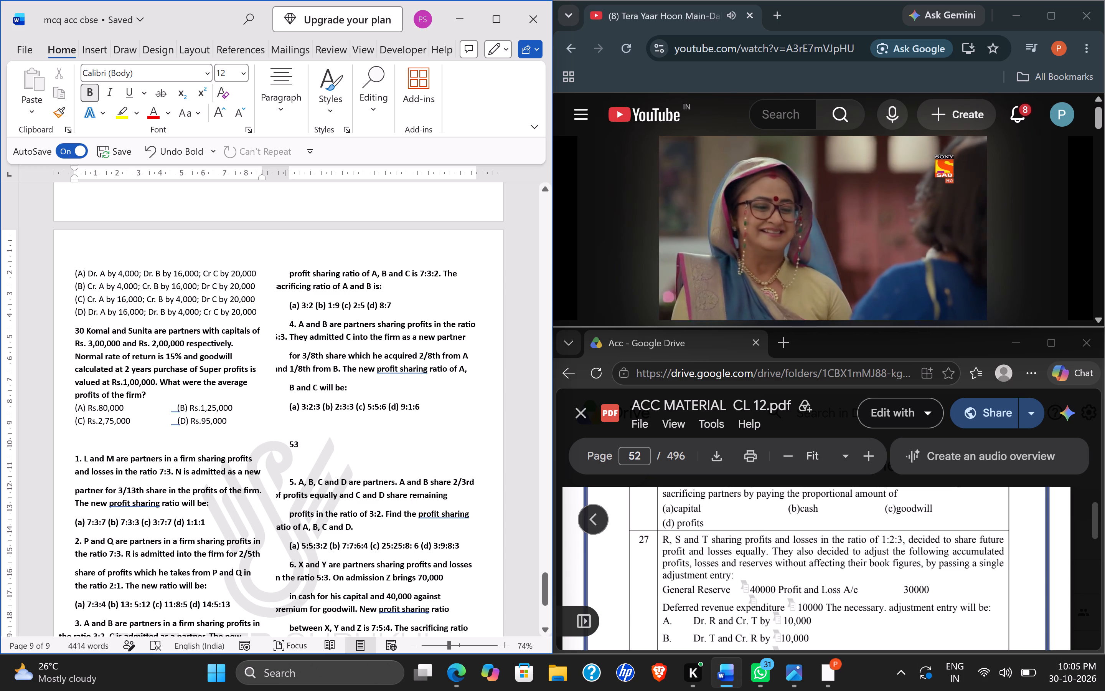
Renumber the Komal and Sunita question as "28)".
{"action": "scroll", "coordinate": [89, 429], "scroll_direction": "down", "scroll_amount": 1}
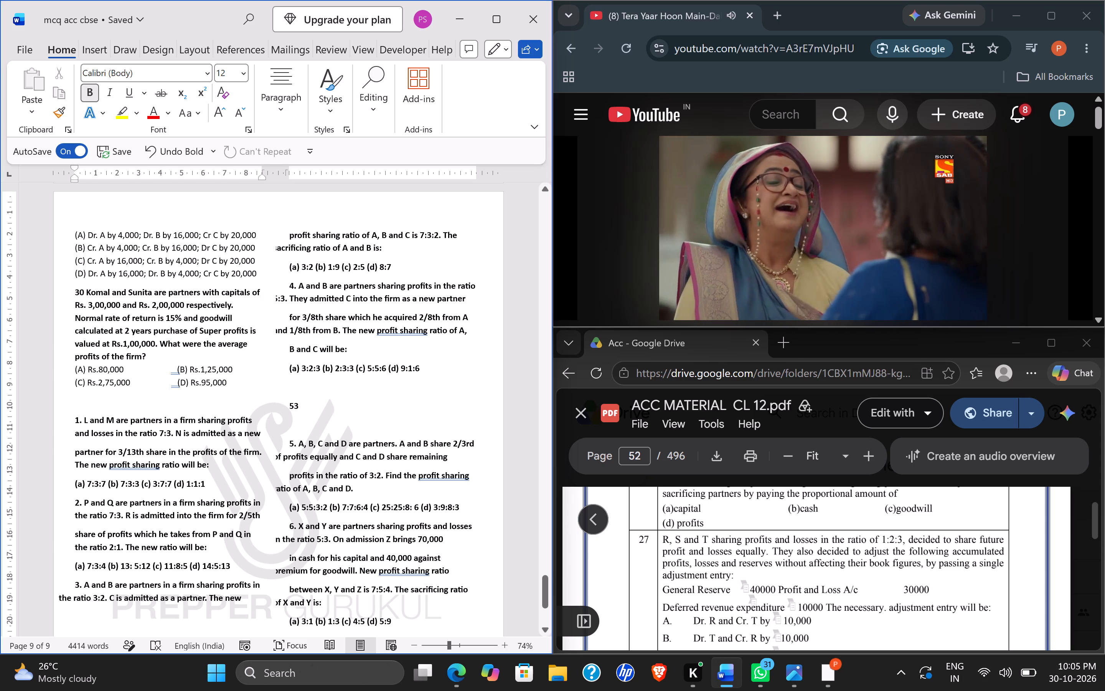
{"action": "scroll", "coordinate": [71, 405], "scroll_direction": "up", "scroll_amount": 3}
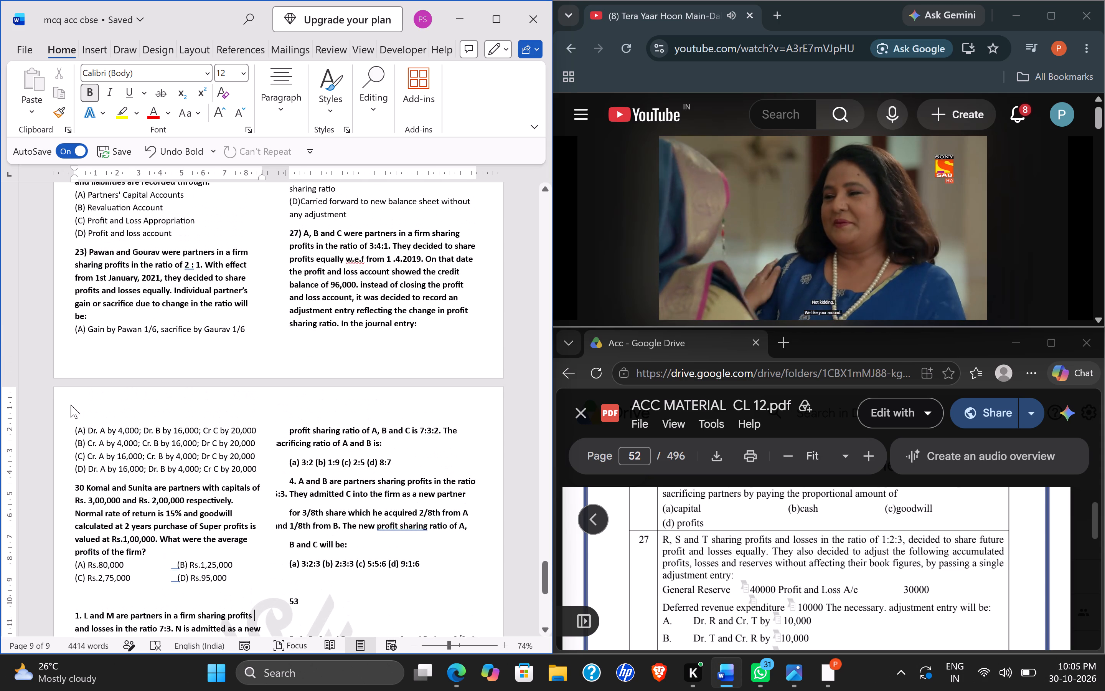
{"action": "left_click", "coordinate": [84, 488]}
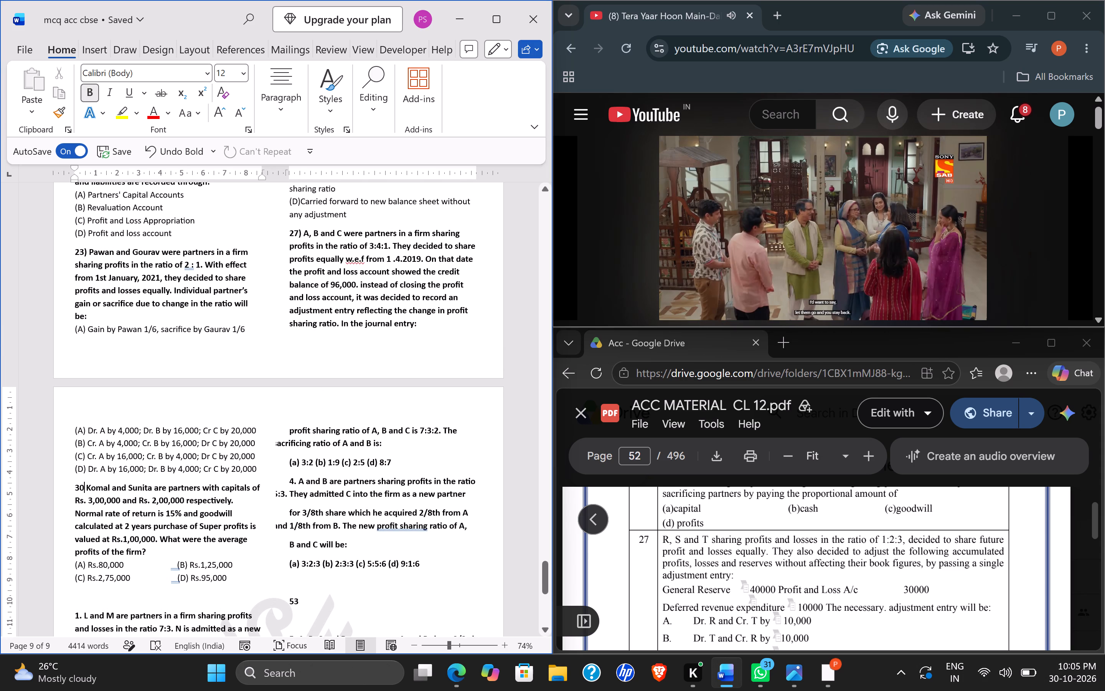
{"action": "key", "text": "BackSpace"}
{"action": "key", "text": "BackSpace"}
{"action": "type", "text": "28)"}
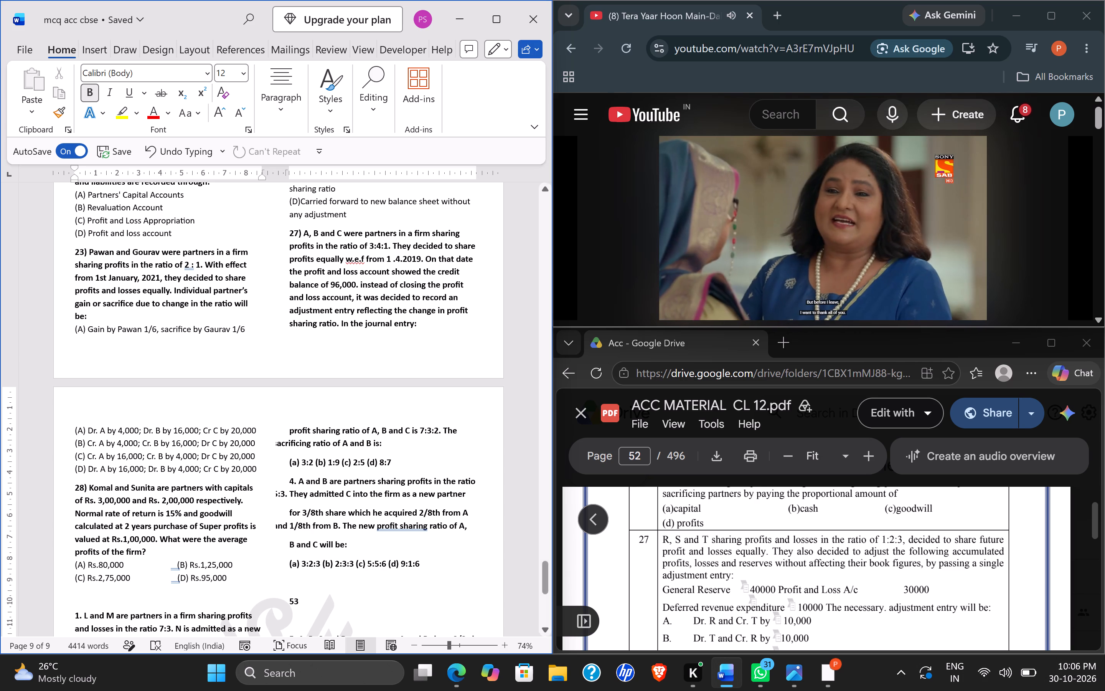
Review the formatted questions 18 to 28 and the remaining unformatted questions at the end of the document.
{"action": "scroll", "coordinate": [126, 491], "scroll_direction": "up", "scroll_amount": 4}
{"action": "scroll", "coordinate": [126, 491], "scroll_direction": "down", "scroll_amount": 1}
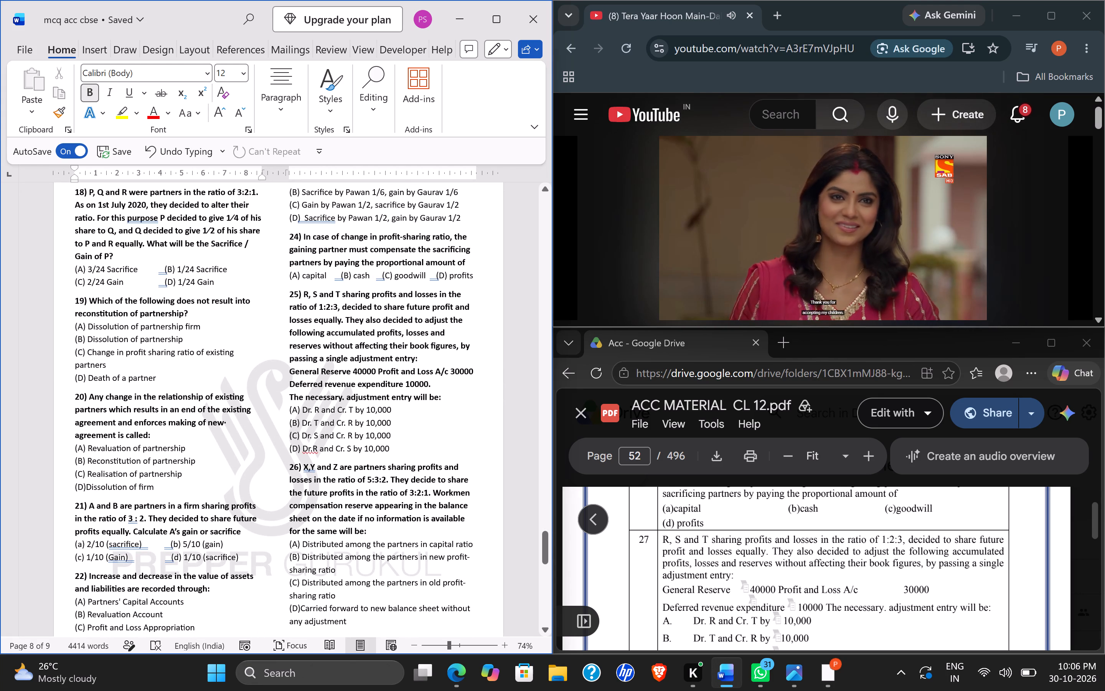
{"action": "scroll", "coordinate": [169, 503], "scroll_direction": "down", "scroll_amount": 1}
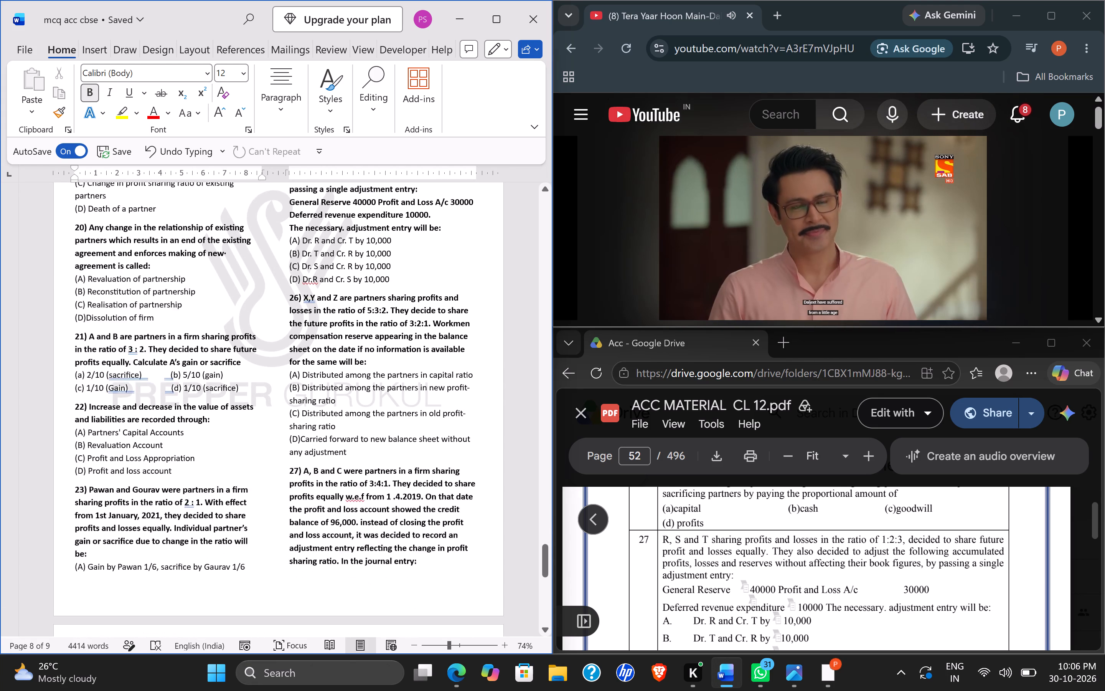
{"action": "scroll", "coordinate": [169, 503], "scroll_direction": "down", "scroll_amount": 5}
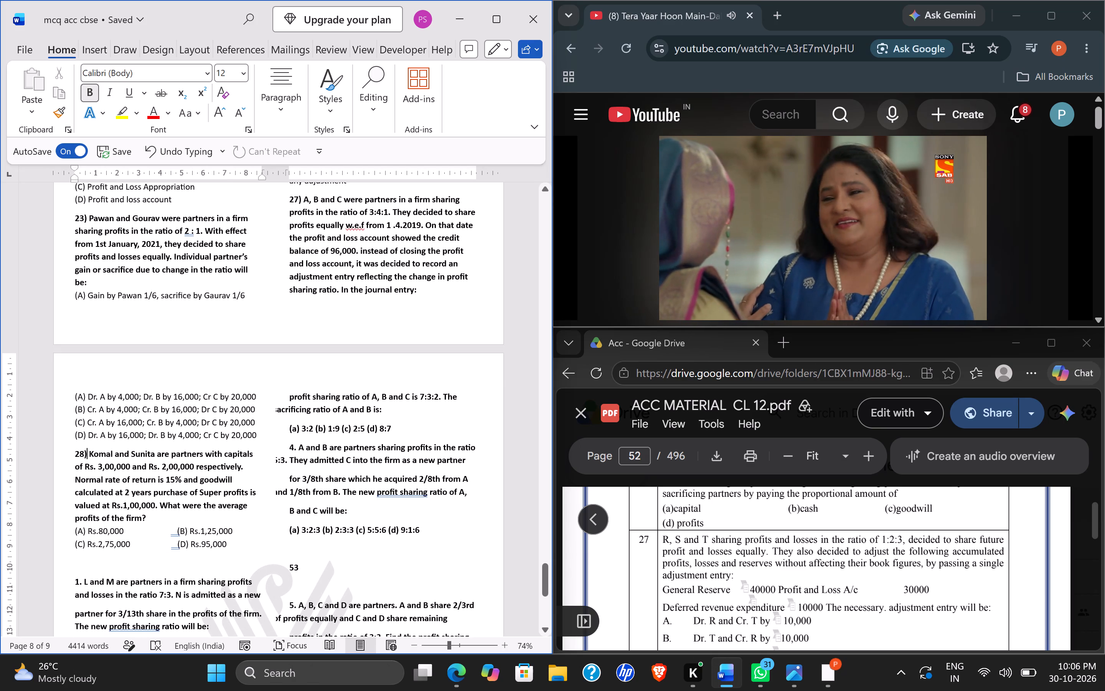
{"action": "scroll", "coordinate": [171, 476], "scroll_direction": "down", "scroll_amount": 2}
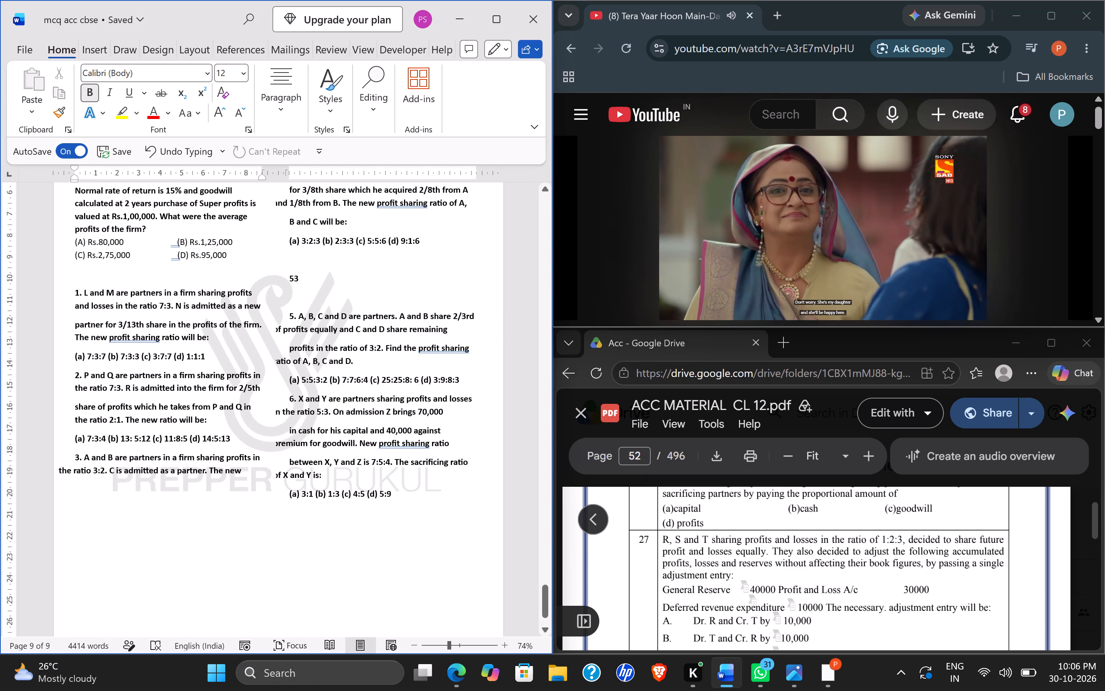
{"action": "scroll", "coordinate": [139, 308], "scroll_direction": "up", "scroll_amount": 2}
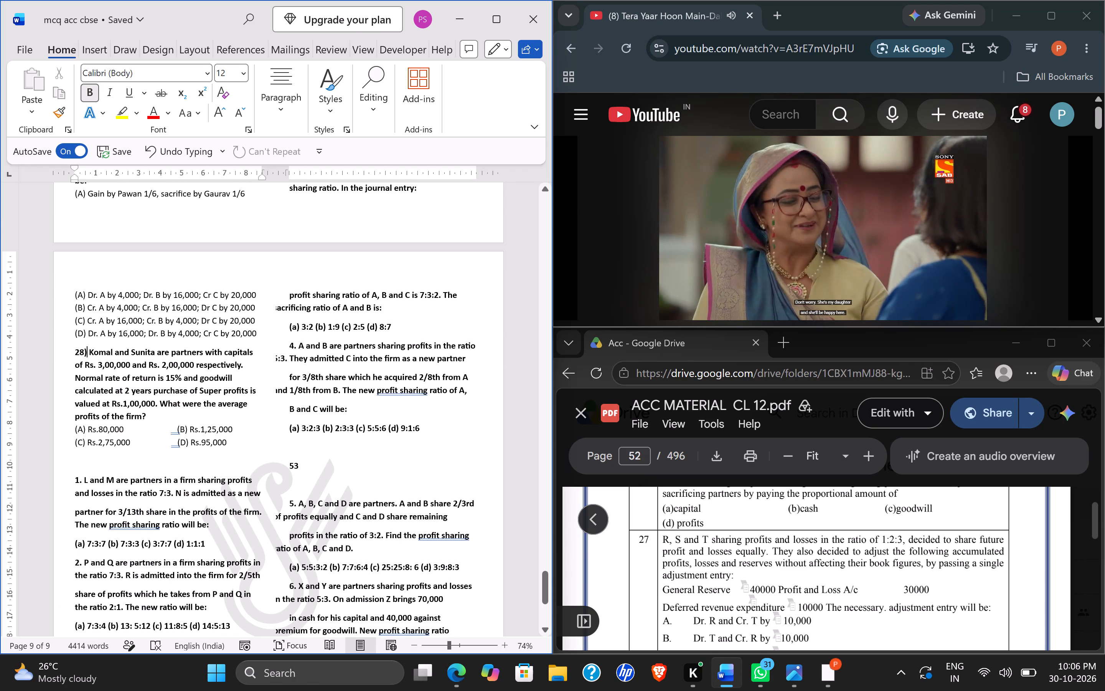
Read through the source PDF from question 27 to the answers on page 53, checking what follows question 30.
{"action": "scroll", "coordinate": [637, 558], "scroll_direction": "down", "scroll_amount": 3}
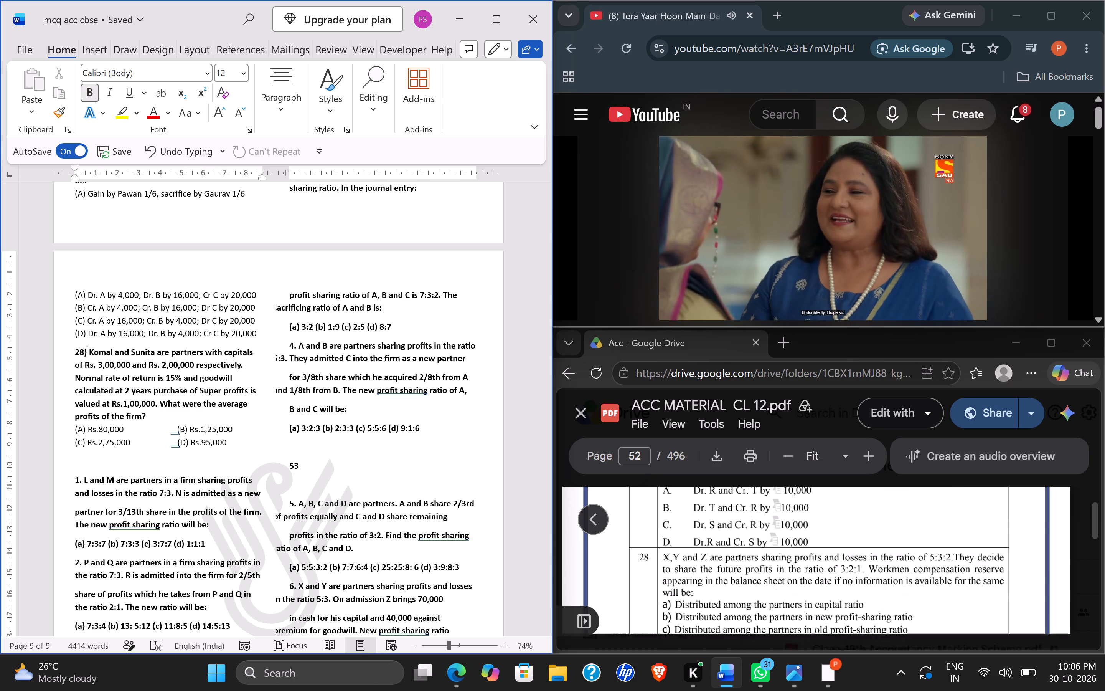
{"action": "scroll", "coordinate": [637, 558], "scroll_direction": "down", "scroll_amount": 2}
{"action": "scroll", "coordinate": [637, 558], "scroll_direction": "up", "scroll_amount": 1}
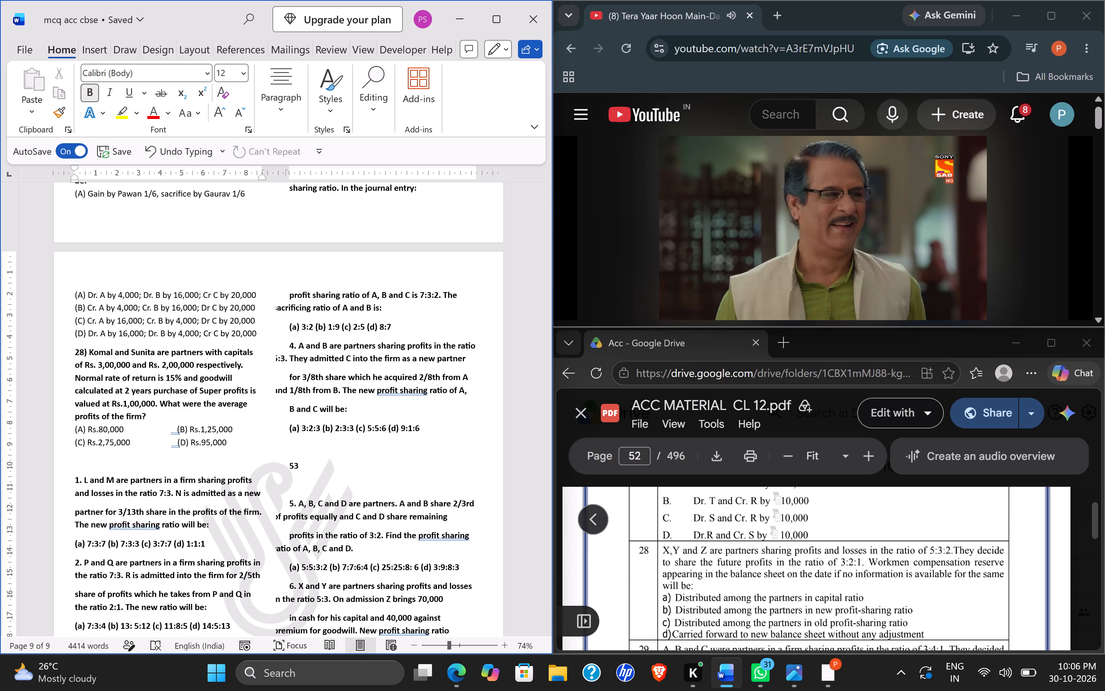
{"action": "scroll", "coordinate": [637, 558], "scroll_direction": "down", "scroll_amount": 3}
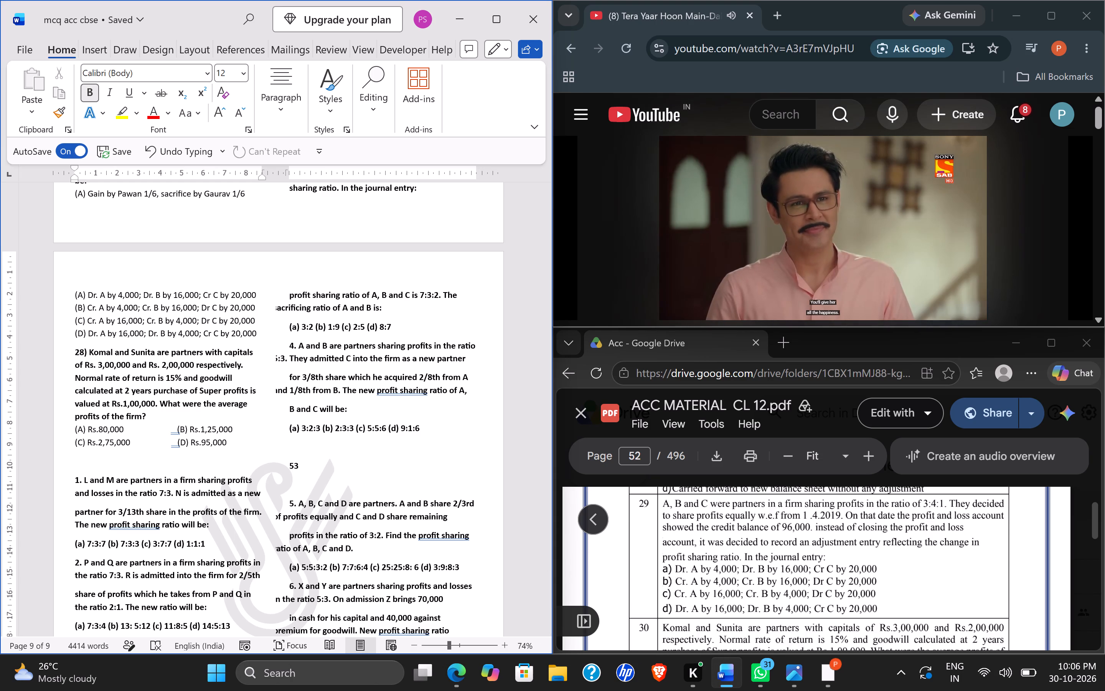
{"action": "scroll", "coordinate": [637, 558], "scroll_direction": "down", "scroll_amount": 5}
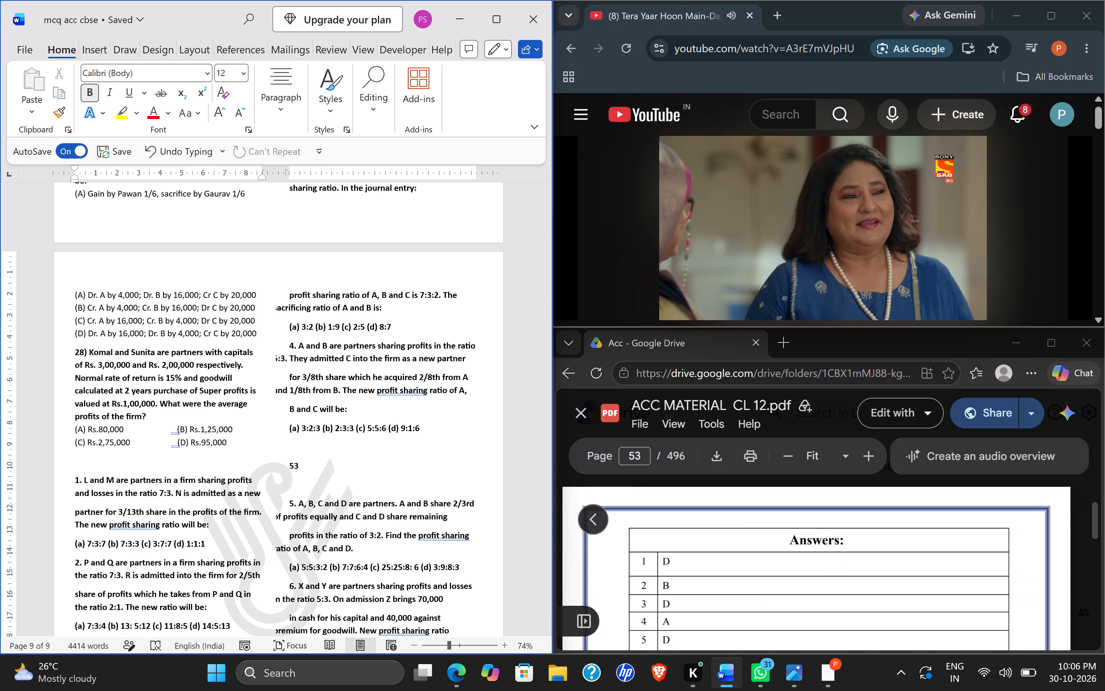
{"action": "scroll", "coordinate": [637, 558], "scroll_direction": "down", "scroll_amount": 1}
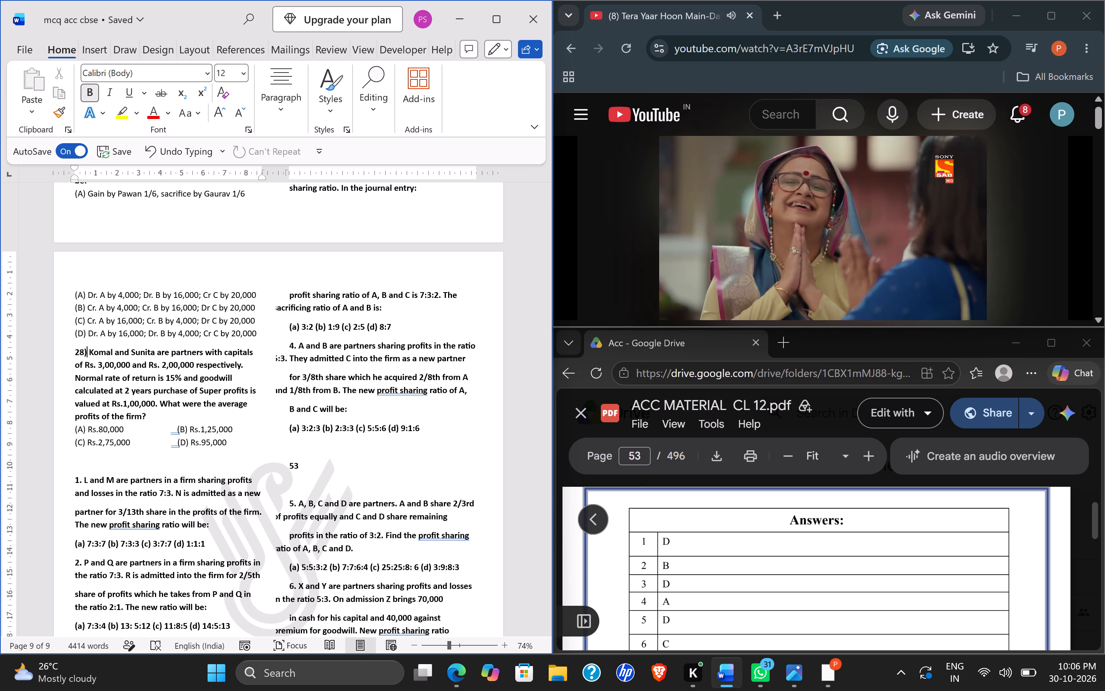
Close the ACC MATERIAL CL 12 PDF and open "Untitled folder" inside the shared Acc folder in Google Drive.
{"action": "left_click", "coordinate": [577, 407]}
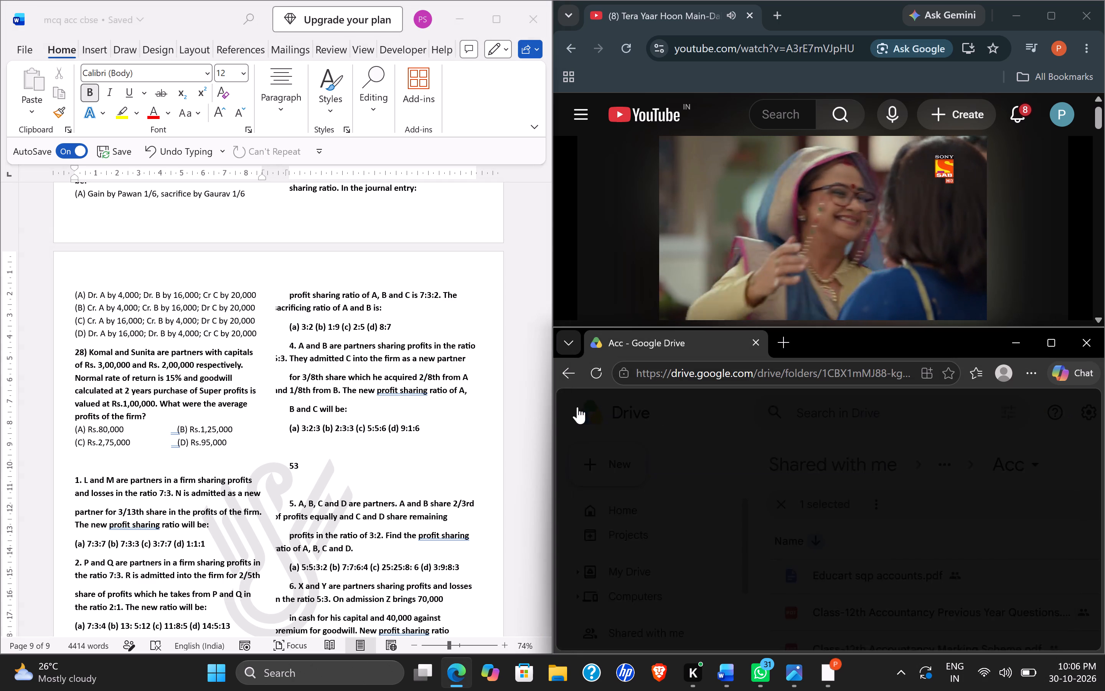
{"action": "scroll", "coordinate": [858, 636], "scroll_direction": "up", "scroll_amount": 4}
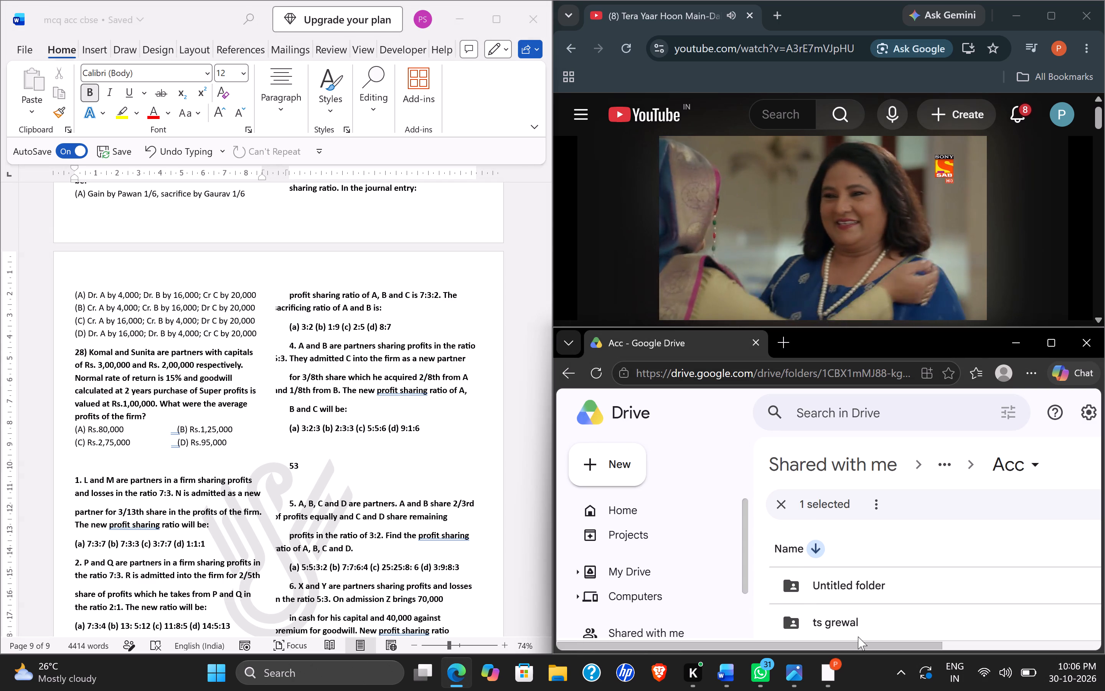
{"action": "scroll", "coordinate": [858, 636], "scroll_direction": "up", "scroll_amount": 2}
{"action": "double_click", "coordinate": [847, 580]}
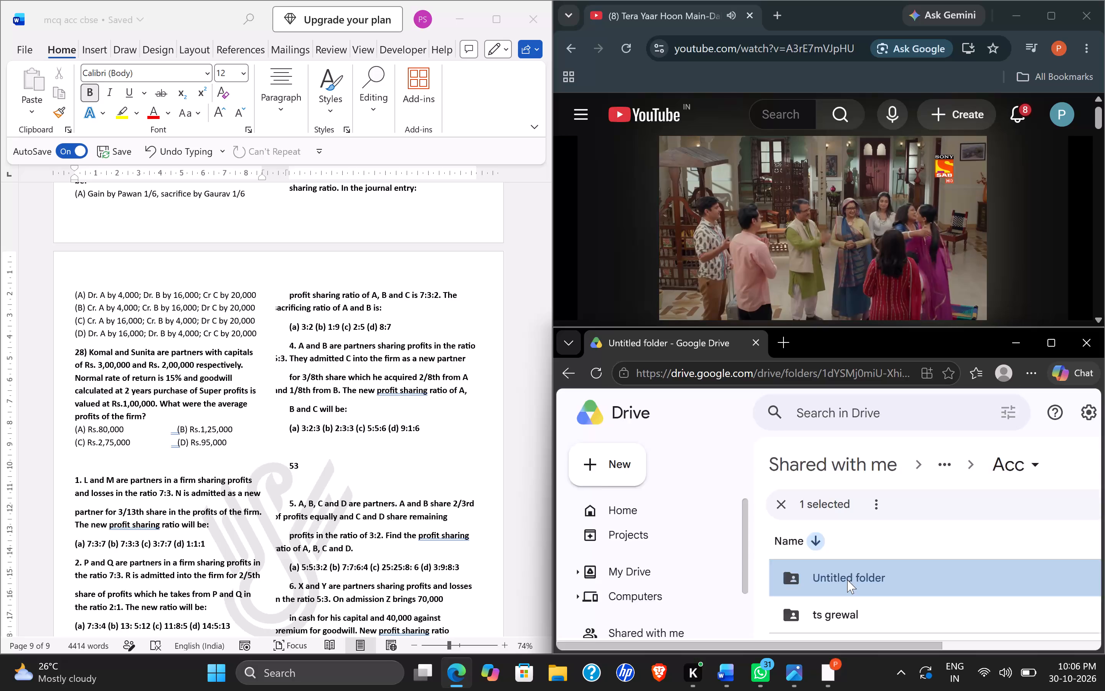
Find and open the ACCOUTNACY SUPPORT MATERIAL CLASS XII PDF in the shared "Untitled folder".
{"action": "scroll", "coordinate": [847, 580], "scroll_direction": "down", "scroll_amount": 4}
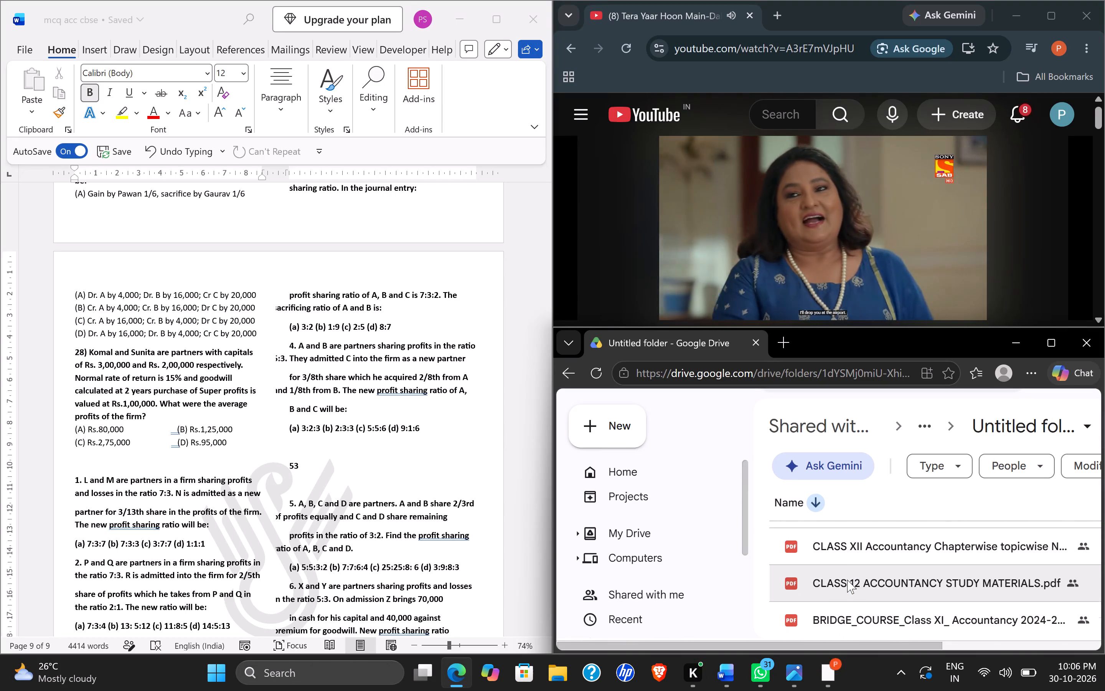
{"action": "scroll", "coordinate": [847, 580], "scroll_direction": "down", "scroll_amount": 3}
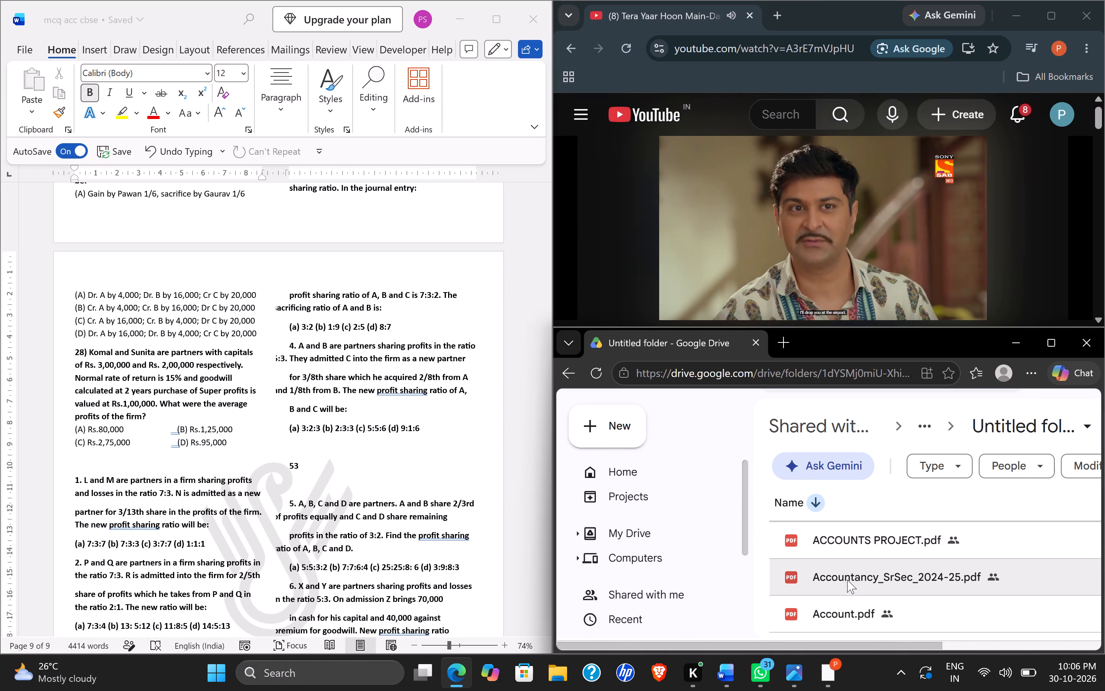
{"action": "scroll", "coordinate": [847, 580], "scroll_direction": "down", "scroll_amount": 3}
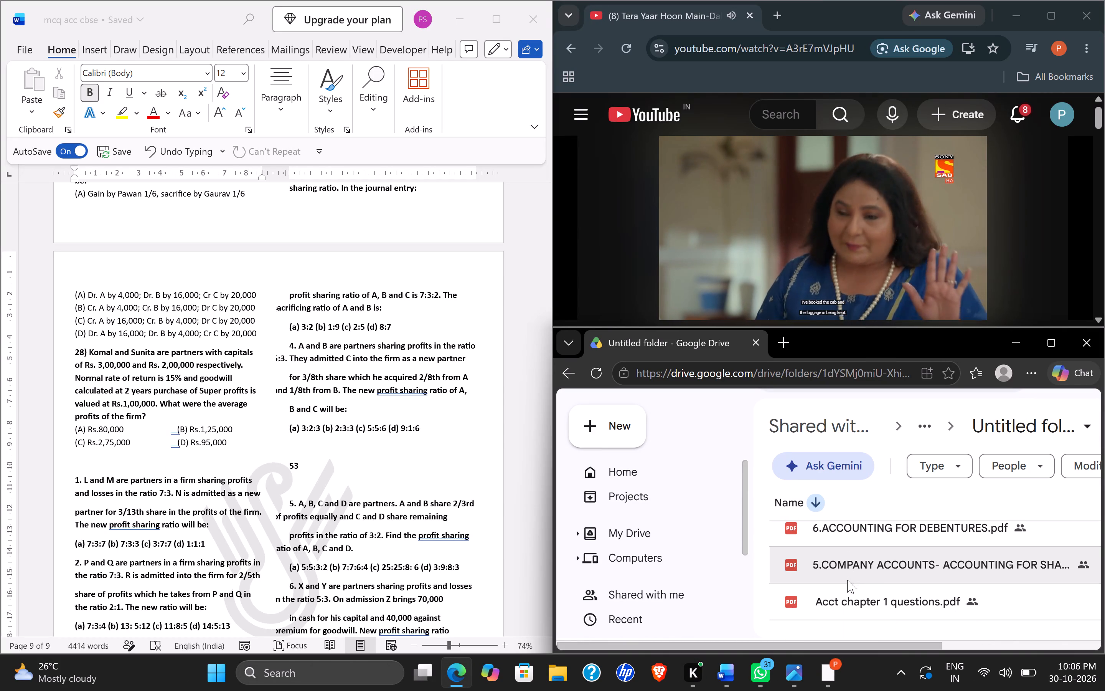
{"action": "scroll", "coordinate": [847, 580], "scroll_direction": "down", "scroll_amount": 1}
{"action": "scroll", "coordinate": [847, 580], "scroll_direction": "up", "scroll_amount": 1}
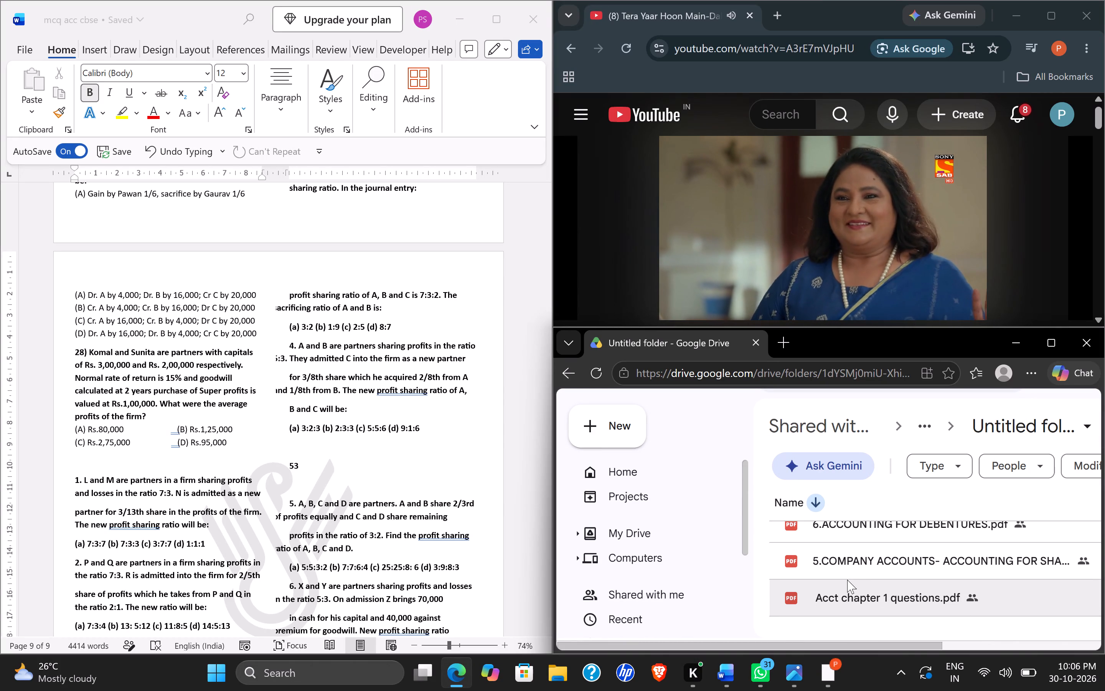
{"action": "scroll", "coordinate": [846, 559], "scroll_direction": "up", "scroll_amount": 3}
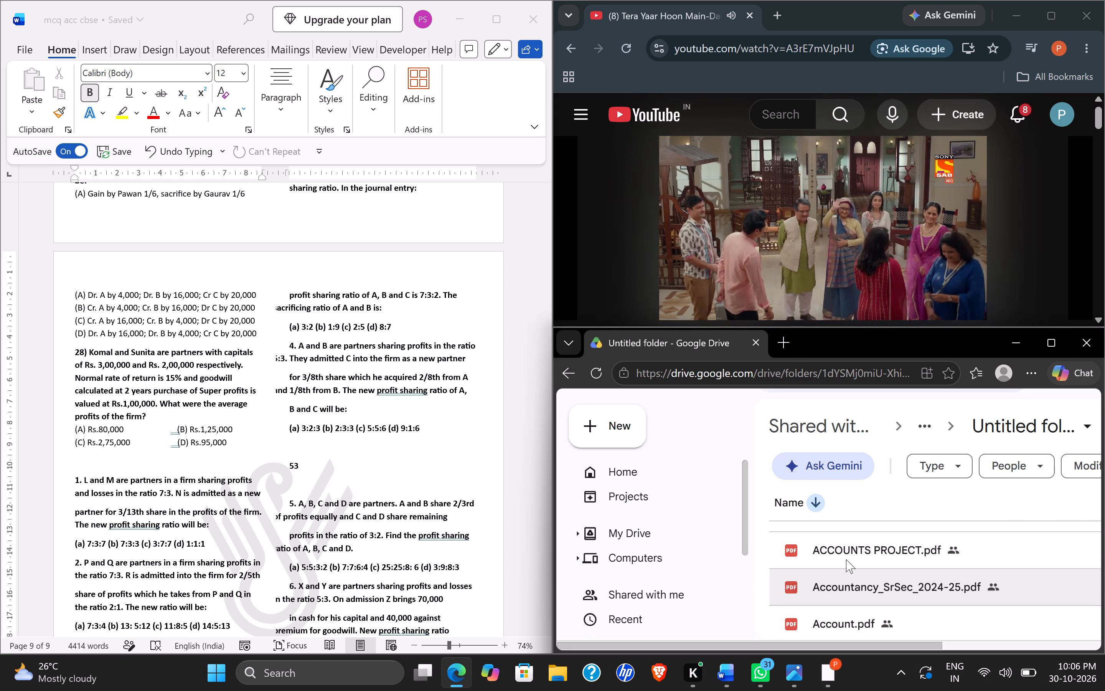
{"action": "scroll", "coordinate": [846, 559], "scroll_direction": "up", "scroll_amount": 2}
{"action": "double_click", "coordinate": [845, 558]}
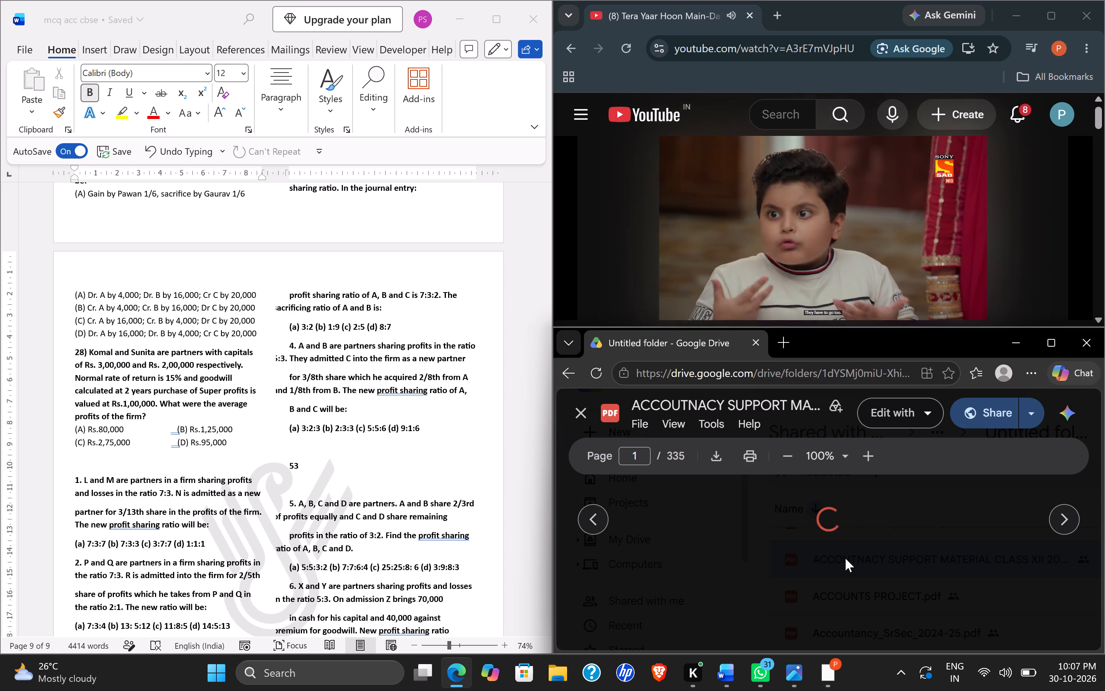
Jump to page 56 of the PDF and look back through the preceding pages for the document's unformatted questions.
{"action": "left_click", "coordinate": [638, 458]}
{"action": "key", "text": "BackSpace"}
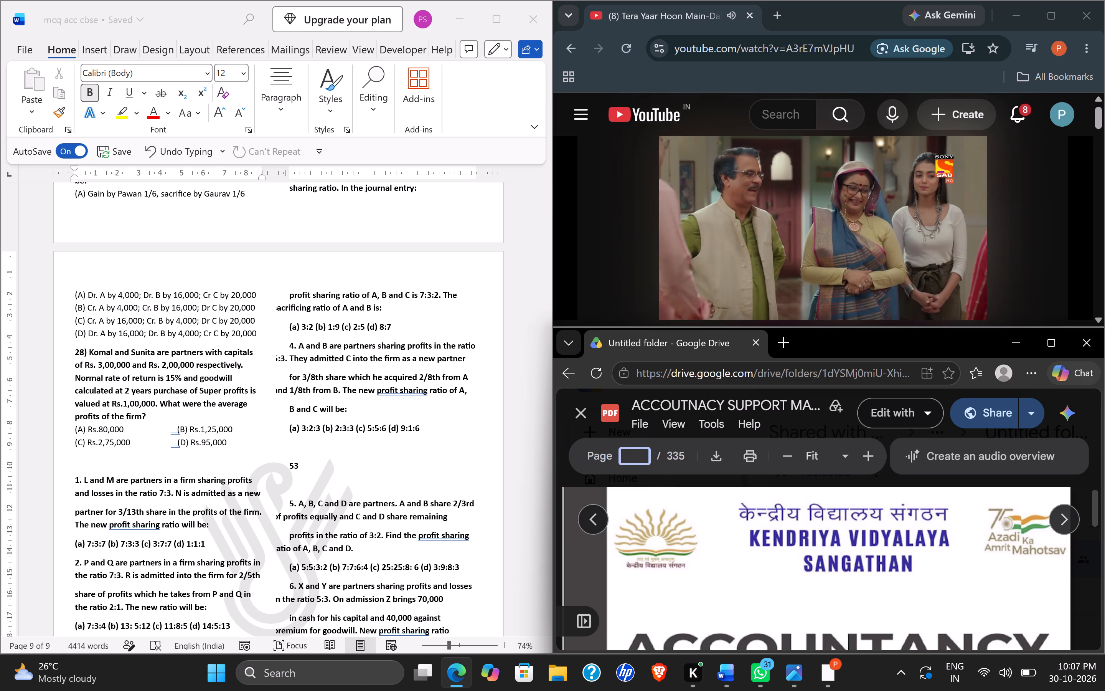
{"action": "type", "text": "56"}
{"action": "key", "text": "Return"}
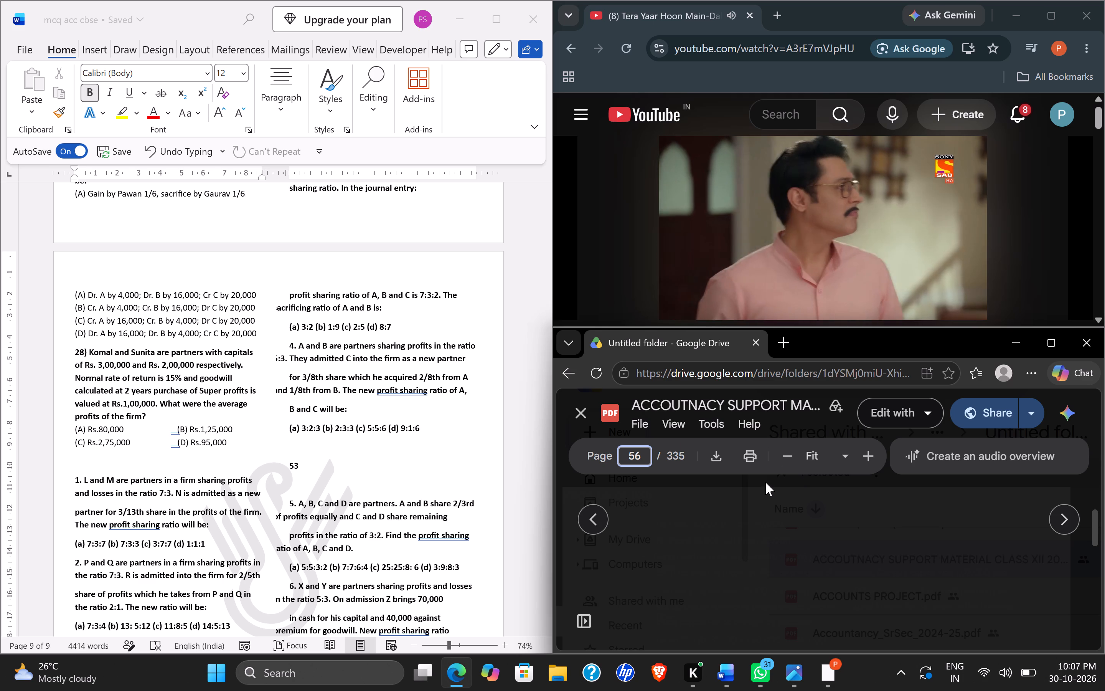
{"action": "scroll", "coordinate": [770, 533], "scroll_direction": "up", "scroll_amount": 3}
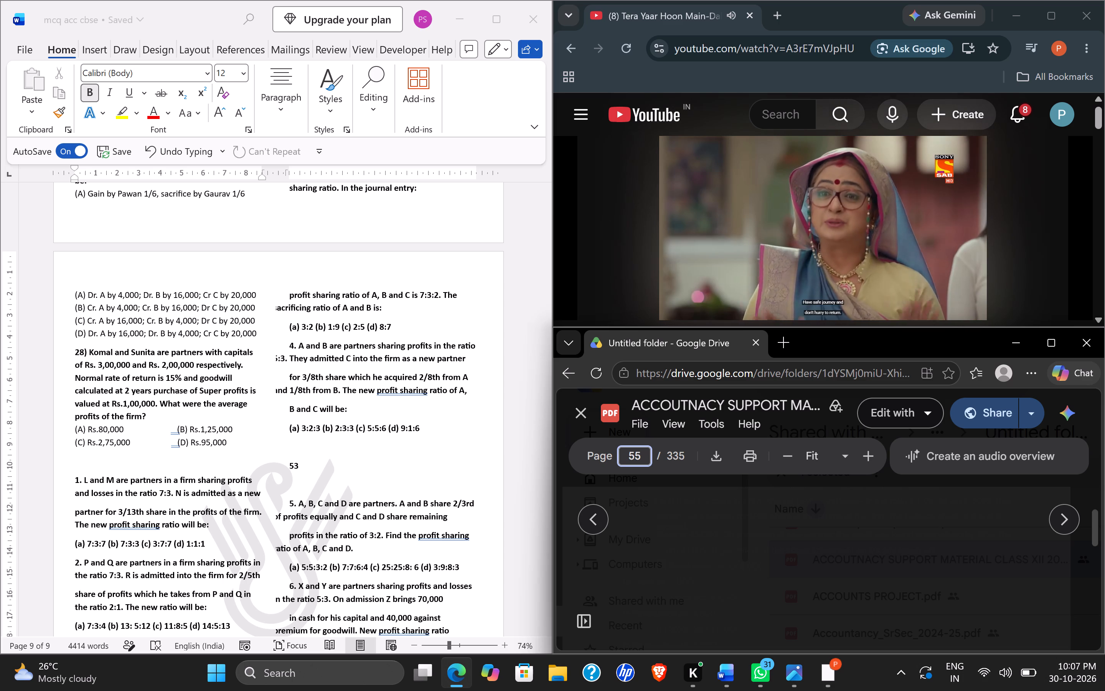
{"action": "scroll", "coordinate": [791, 570], "scroll_direction": "up", "scroll_amount": 10}
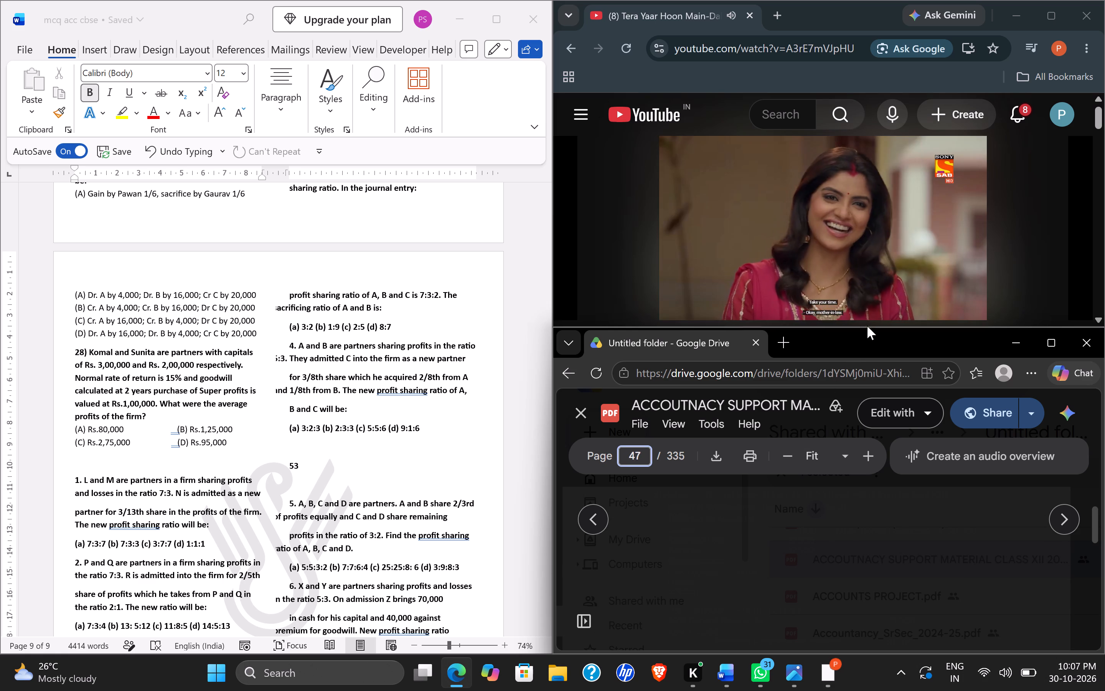
Enlarge the PDF browser window upward, shrinking the video window above it.
{"action": "left_click_drag", "start_coordinate": [868, 327], "coordinate": [859, 294]}
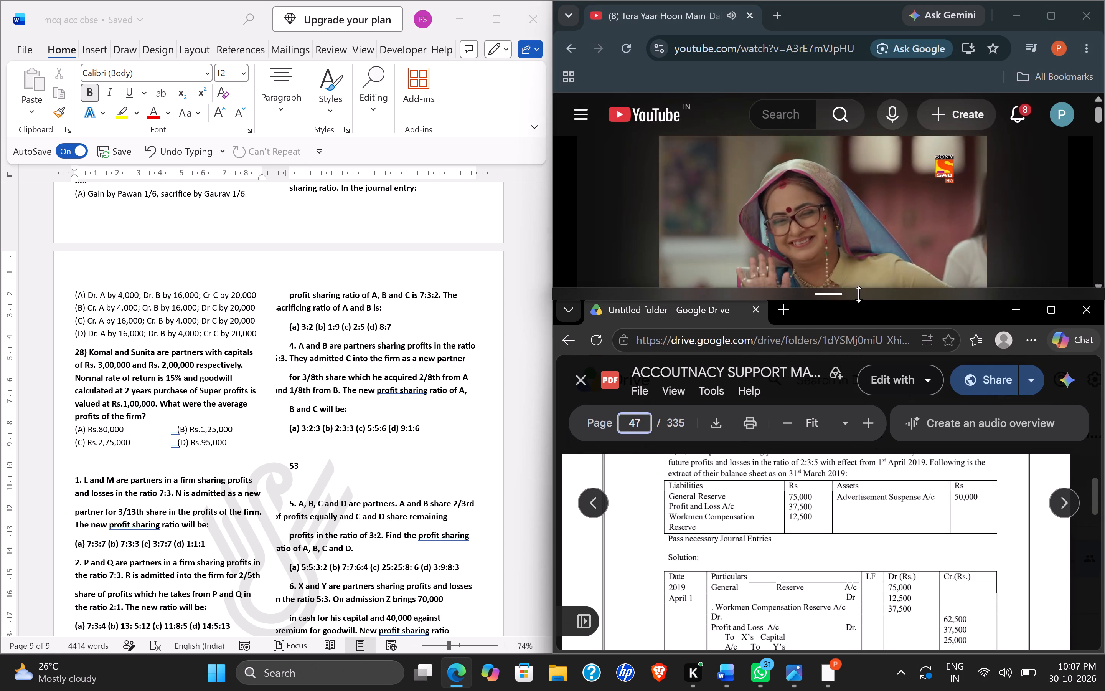
Search pages 43 to 52 of the PDF for the multiple choice questions on new ratio and sacrifice ratio, starting with L and M.
{"action": "scroll", "coordinate": [862, 580], "scroll_direction": "down", "scroll_amount": 4}
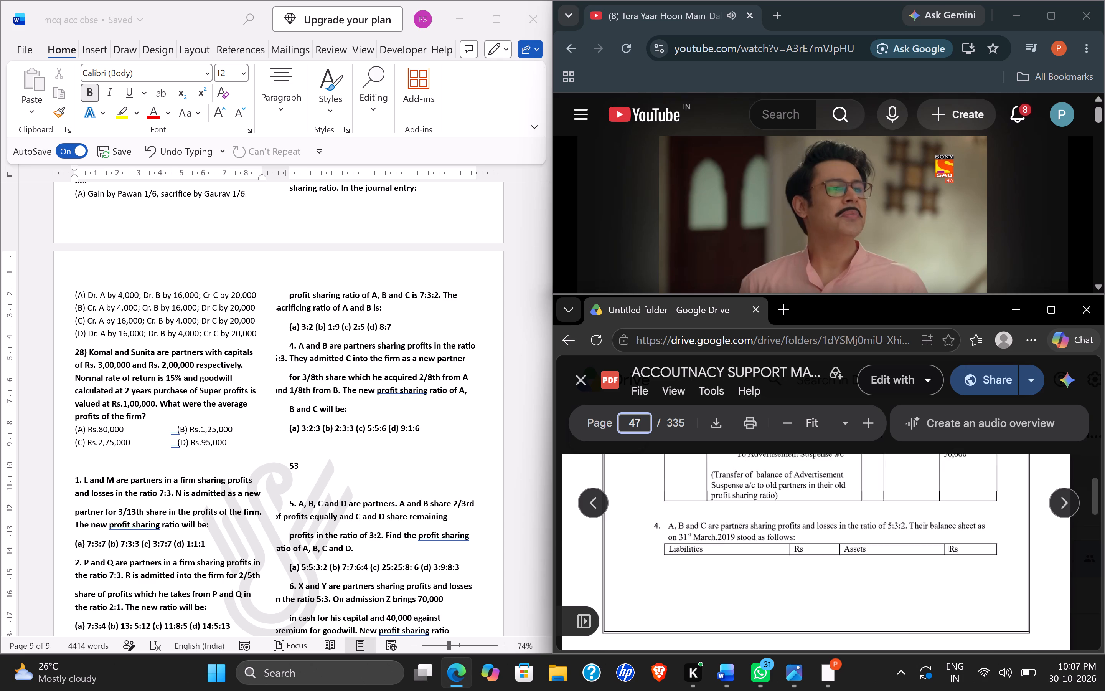
{"action": "scroll", "coordinate": [862, 580], "scroll_direction": "down", "scroll_amount": 2}
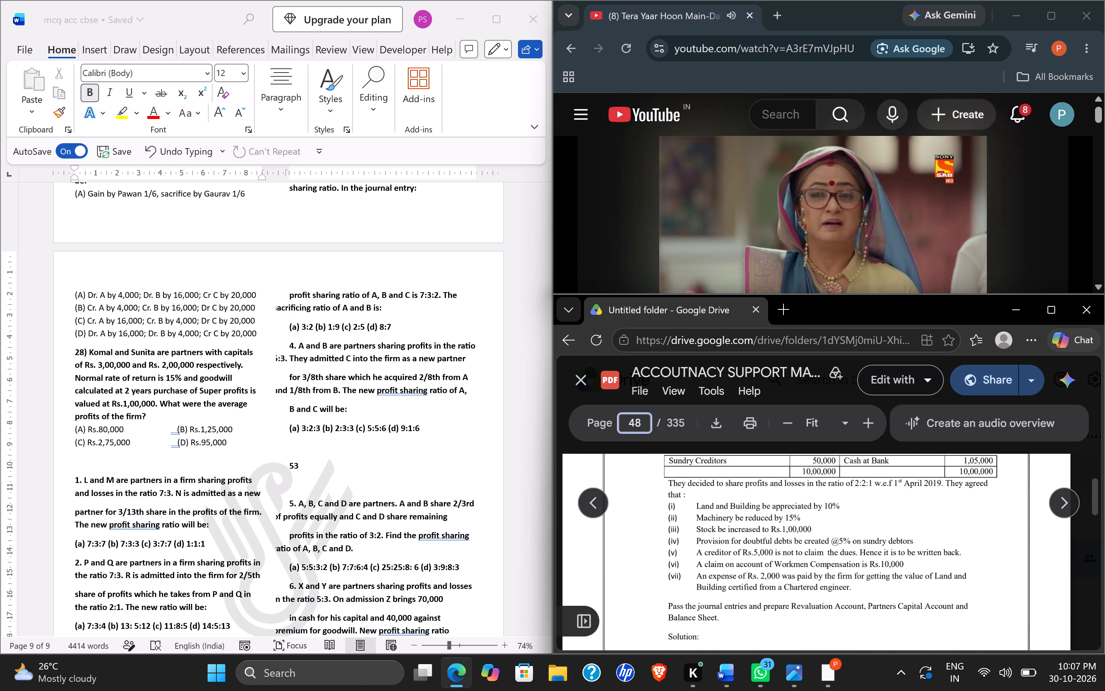
{"action": "scroll", "coordinate": [862, 580], "scroll_direction": "down", "scroll_amount": 2}
{"action": "scroll", "coordinate": [862, 580], "scroll_direction": "up", "scroll_amount": 11}
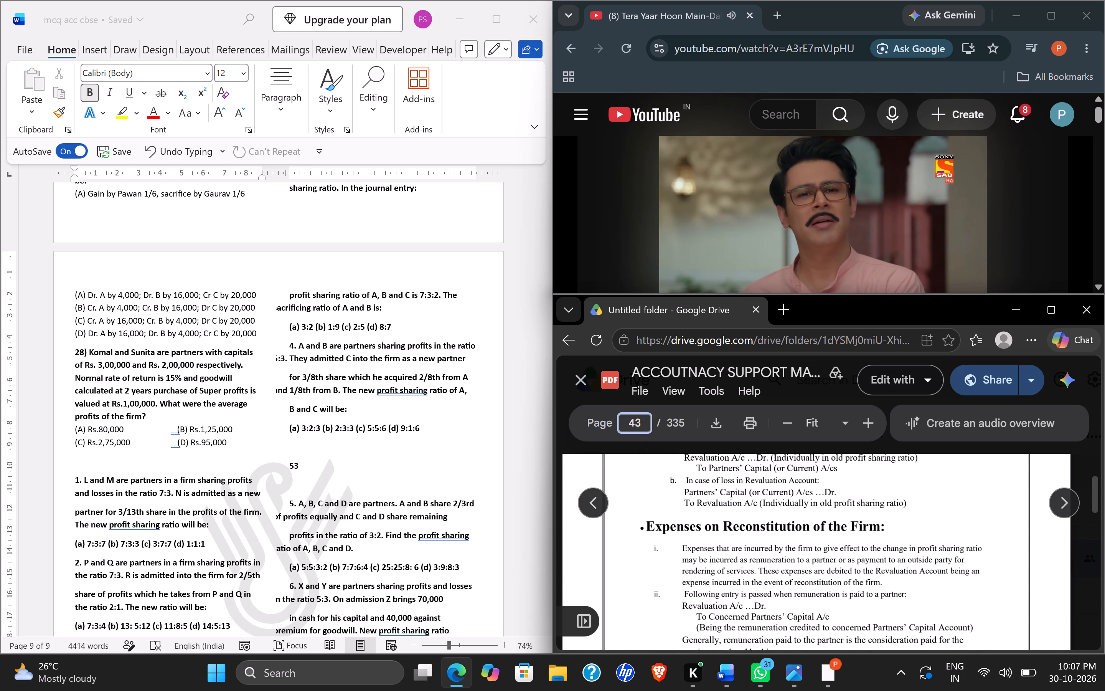
{"action": "scroll", "coordinate": [862, 580], "scroll_direction": "right", "scroll_amount": 1}
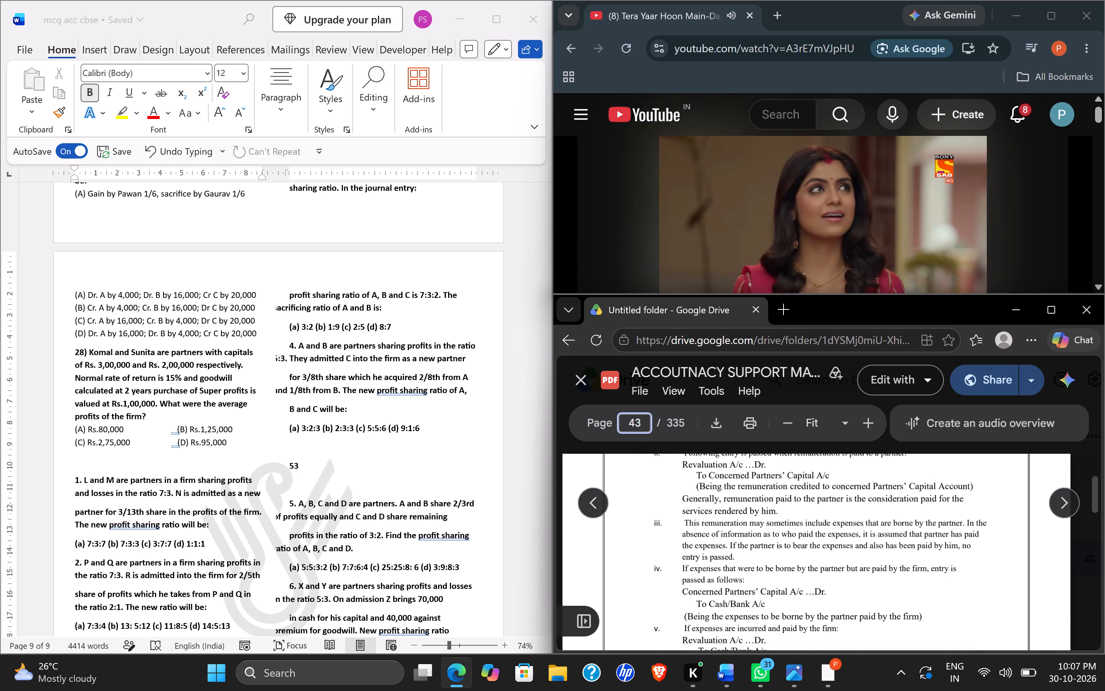
{"action": "scroll", "coordinate": [862, 580], "scroll_direction": "right", "scroll_amount": 1}
{"action": "scroll", "coordinate": [862, 580], "scroll_direction": "up", "scroll_amount": 2}
{"action": "scroll", "coordinate": [862, 580], "scroll_direction": "down", "scroll_amount": 3}
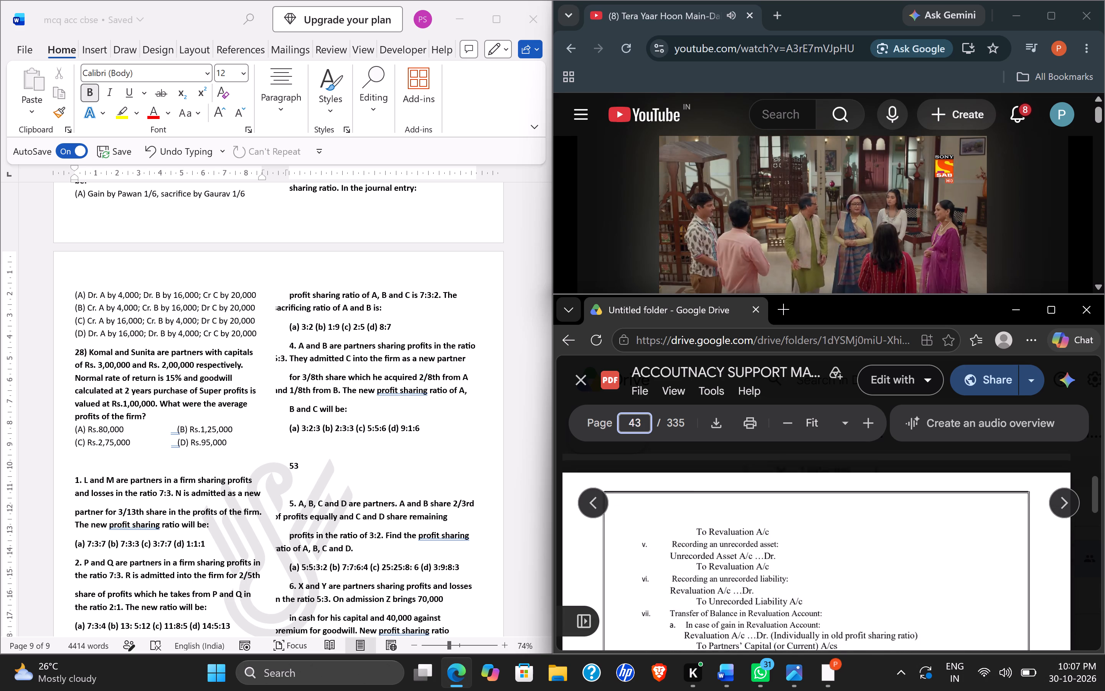
{"action": "scroll", "coordinate": [862, 580], "scroll_direction": "down", "scroll_amount": 7}
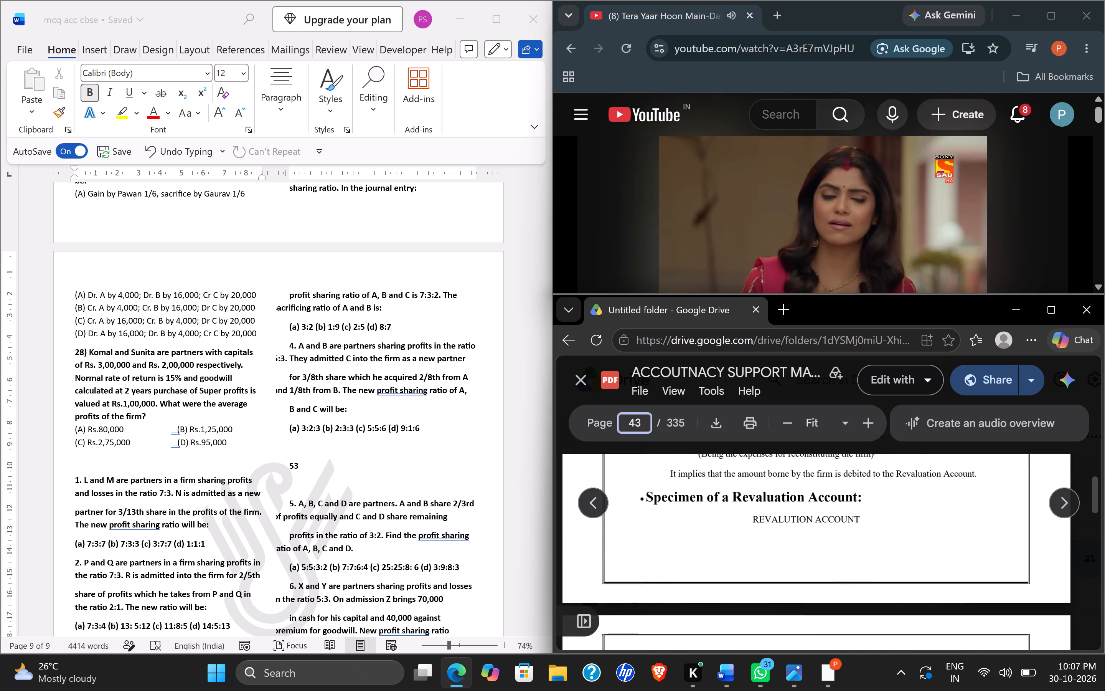
{"action": "scroll", "coordinate": [862, 580], "scroll_direction": "down", "scroll_amount": 4}
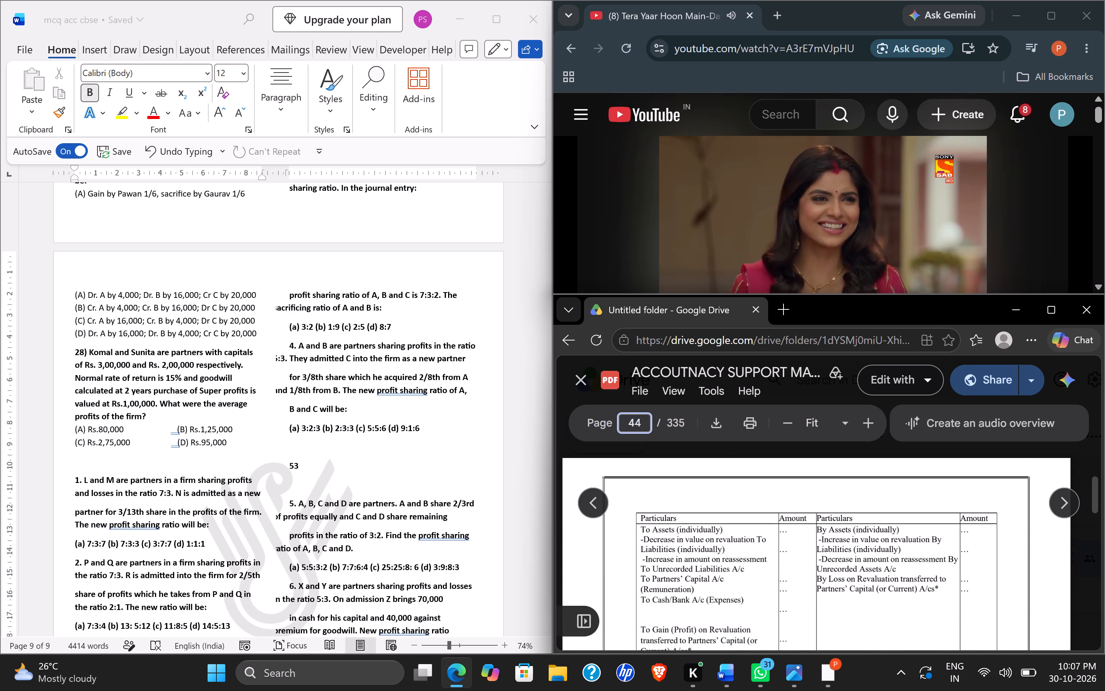
{"action": "scroll", "coordinate": [862, 580], "scroll_direction": "down", "scroll_amount": 5}
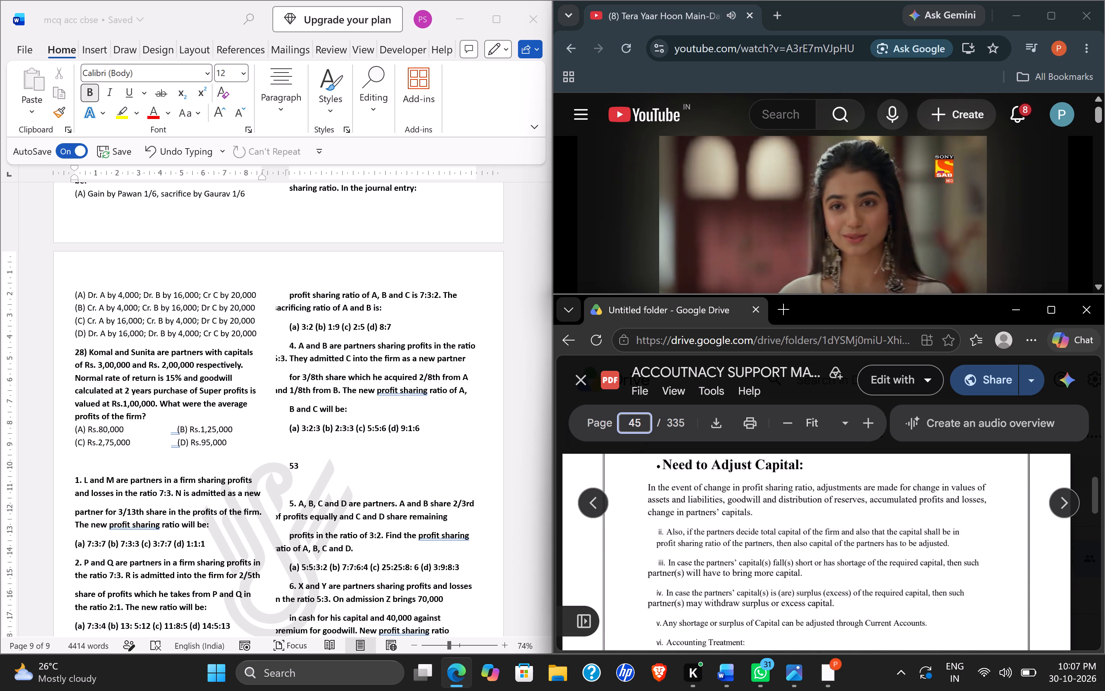
{"action": "scroll", "coordinate": [862, 580], "scroll_direction": "down", "scroll_amount": 5}
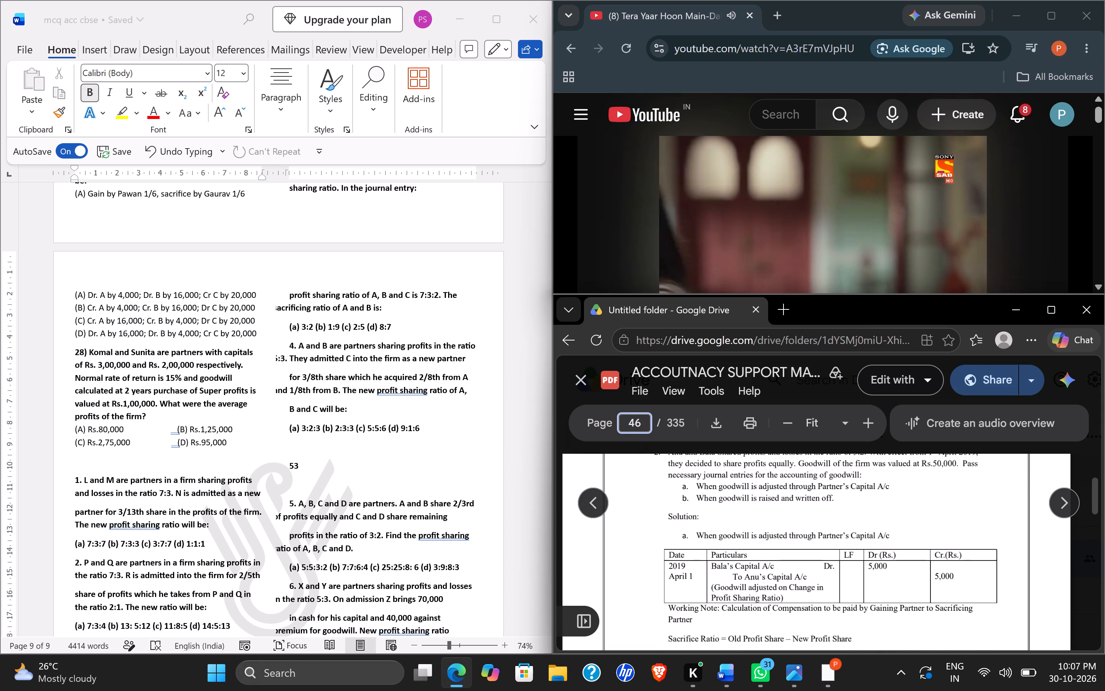
{"action": "scroll", "coordinate": [862, 580], "scroll_direction": "down", "scroll_amount": 7}
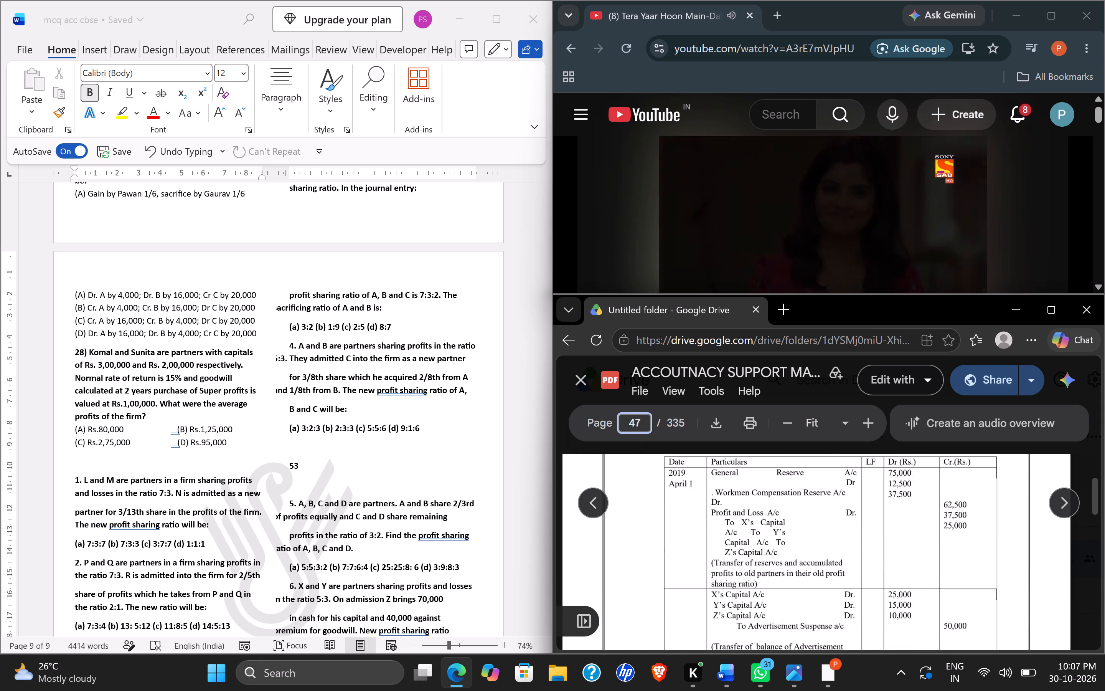
{"action": "scroll", "coordinate": [862, 580], "scroll_direction": "down", "scroll_amount": 6}
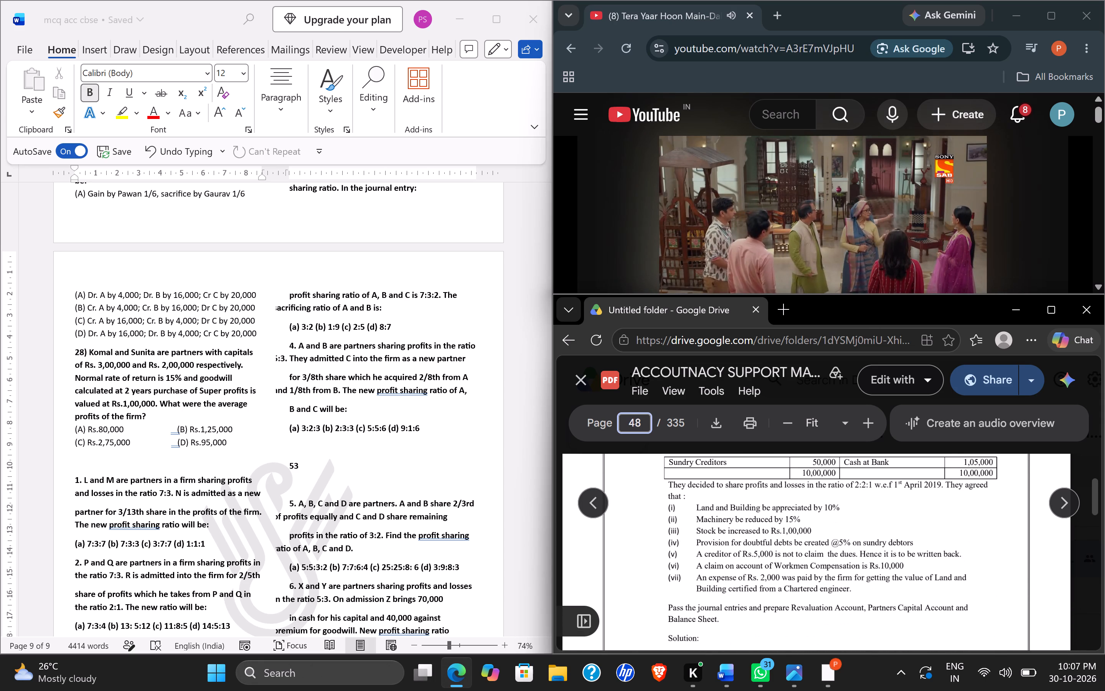
{"action": "scroll", "coordinate": [862, 580], "scroll_direction": "down", "scroll_amount": 3}
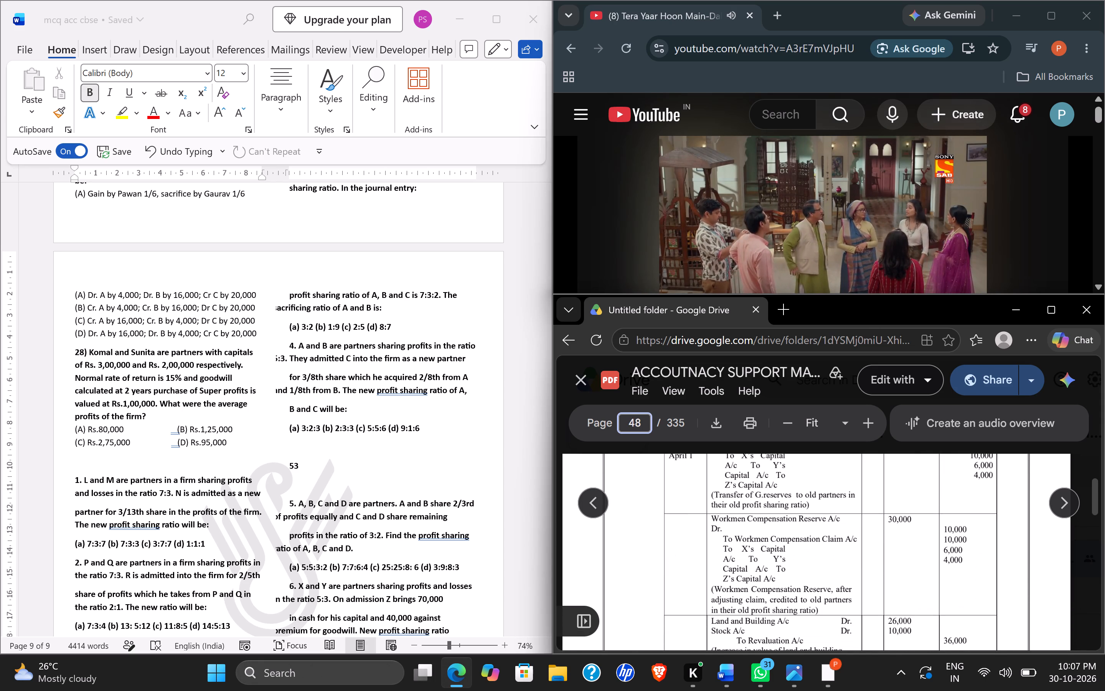
{"action": "scroll", "coordinate": [862, 580], "scroll_direction": "down", "scroll_amount": 10}
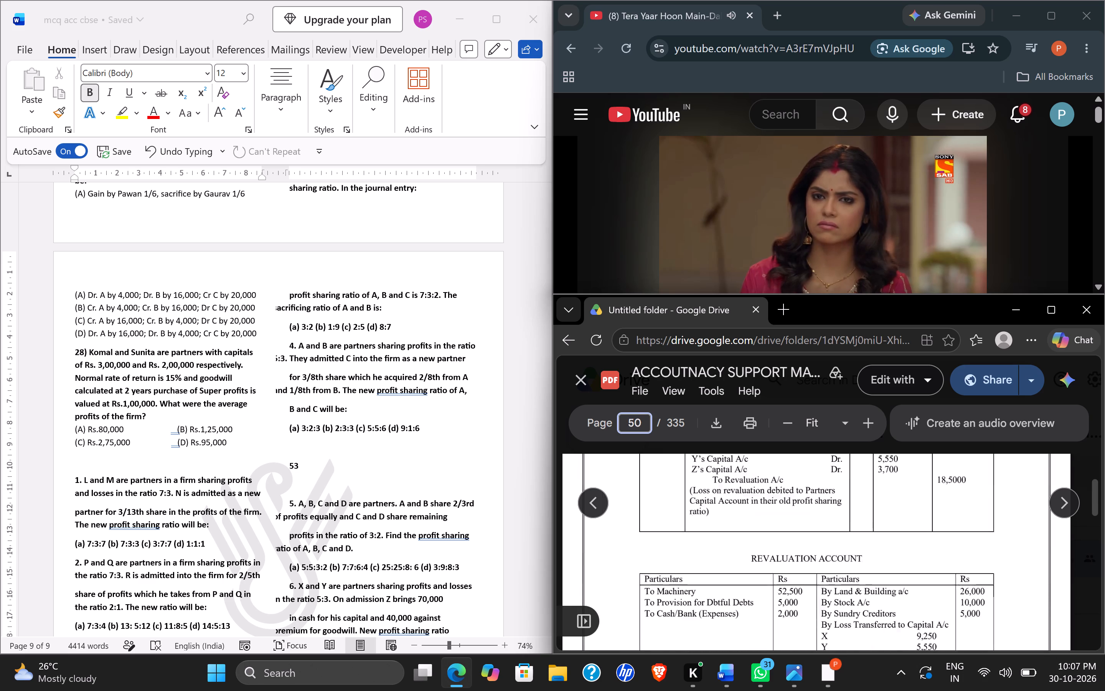
{"action": "scroll", "coordinate": [862, 580], "scroll_direction": "down", "scroll_amount": 4}
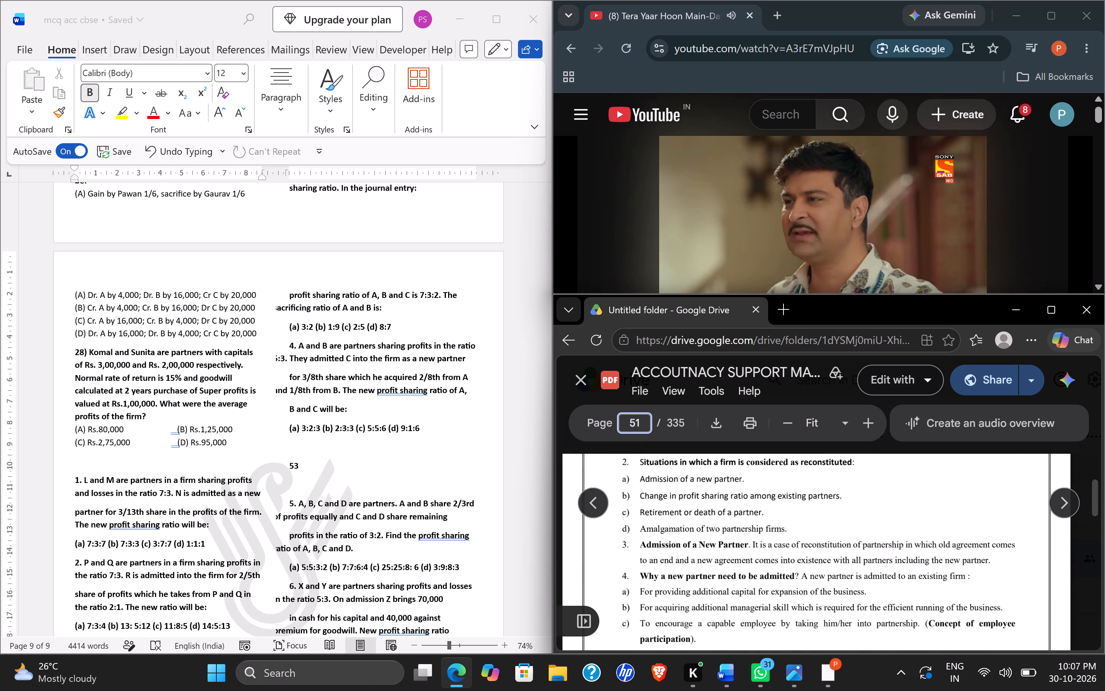
{"action": "scroll", "coordinate": [862, 580], "scroll_direction": "up", "scroll_amount": 3}
{"action": "scroll", "coordinate": [862, 580], "scroll_direction": "down", "scroll_amount": 2}
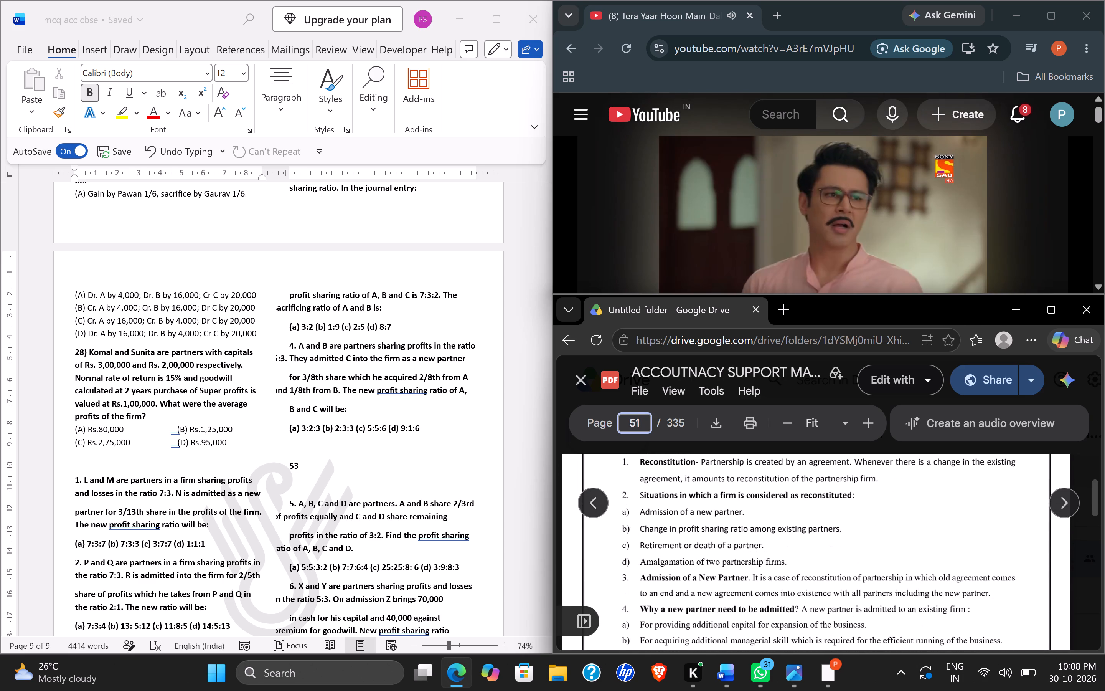
{"action": "scroll", "coordinate": [862, 580], "scroll_direction": "down", "scroll_amount": 5}
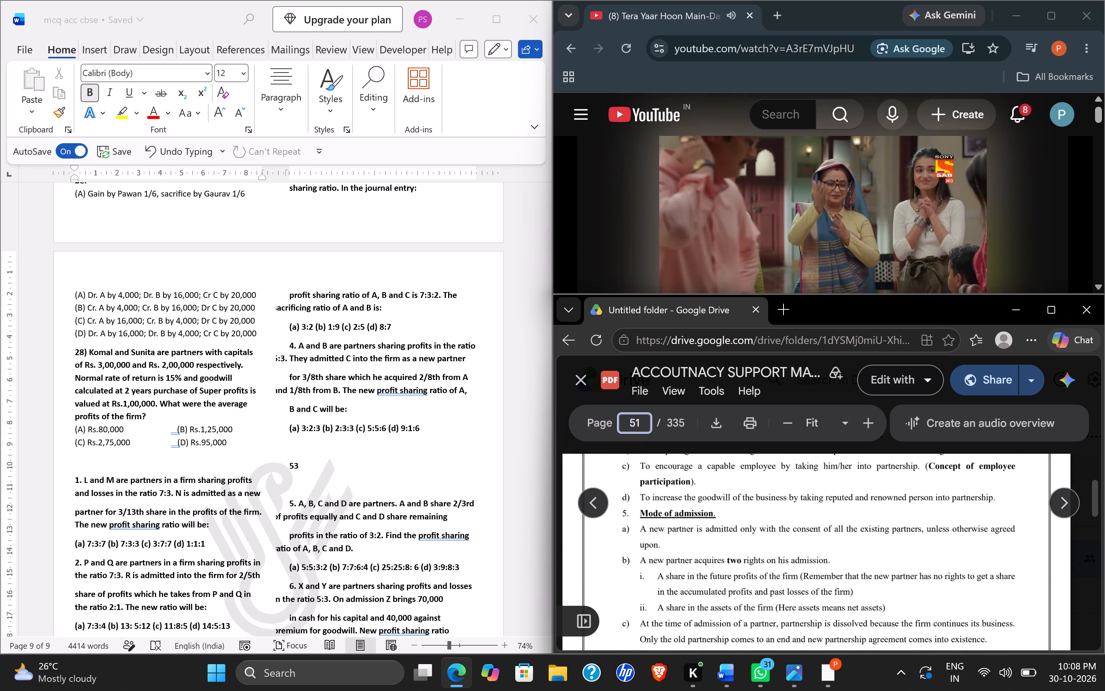
{"action": "scroll", "coordinate": [862, 580], "scroll_direction": "down", "scroll_amount": 2}
{"action": "scroll", "coordinate": [862, 580], "scroll_direction": "up", "scroll_amount": 1}
{"action": "scroll", "coordinate": [862, 580], "scroll_direction": "down", "scroll_amount": 1}
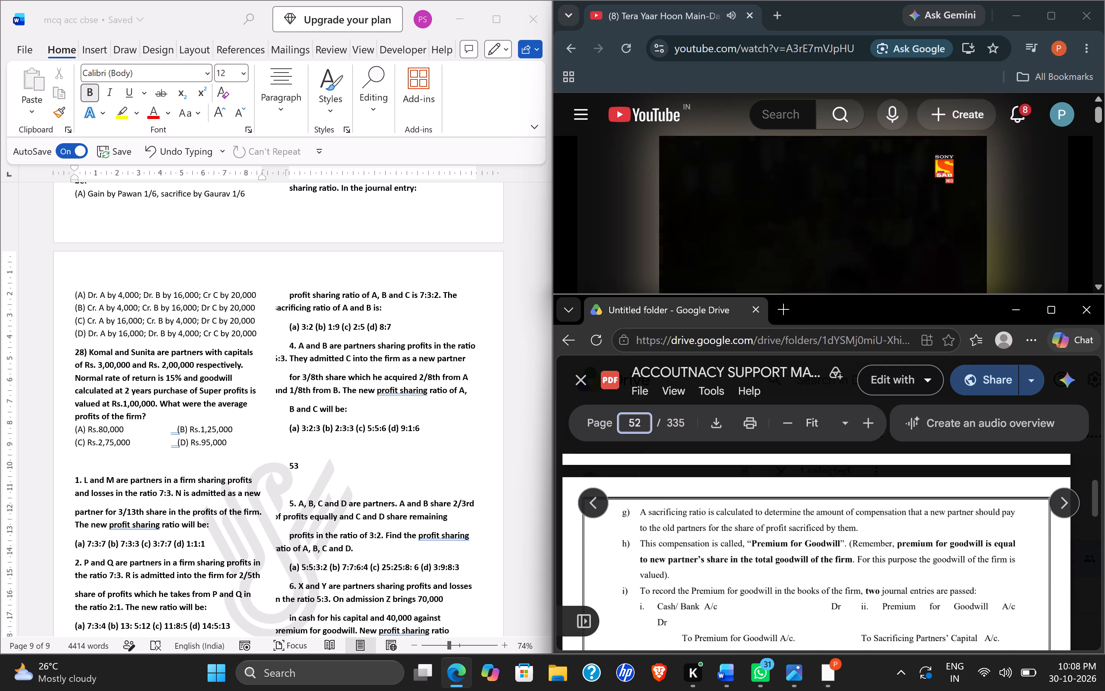
{"action": "scroll", "coordinate": [862, 580], "scroll_direction": "down", "scroll_amount": 5}
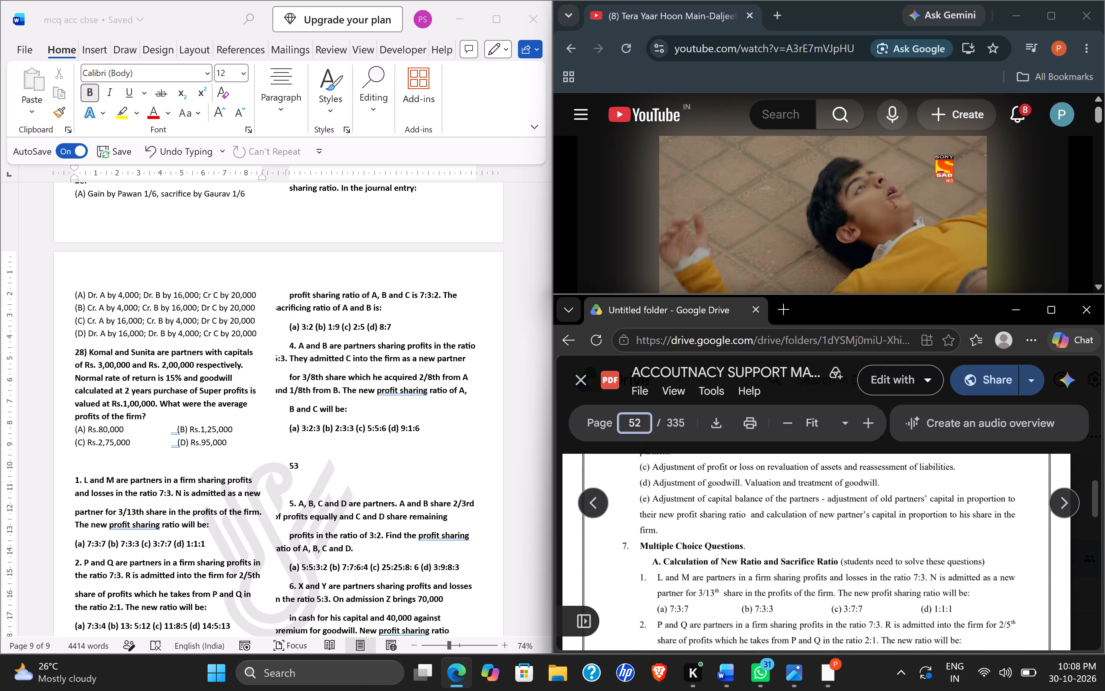
{"action": "scroll", "coordinate": [862, 580], "scroll_direction": "down", "scroll_amount": 1}
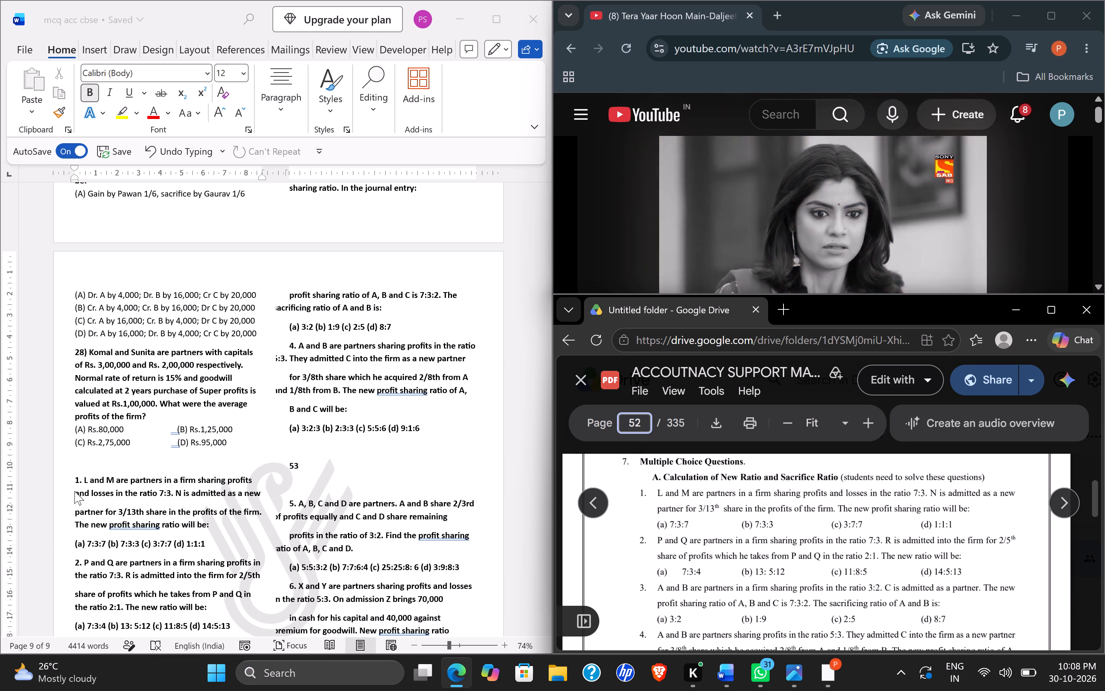
In the Word document, renumber the L and M question as "29)" and close the gap above it.
{"action": "left_click", "coordinate": [81, 484]}
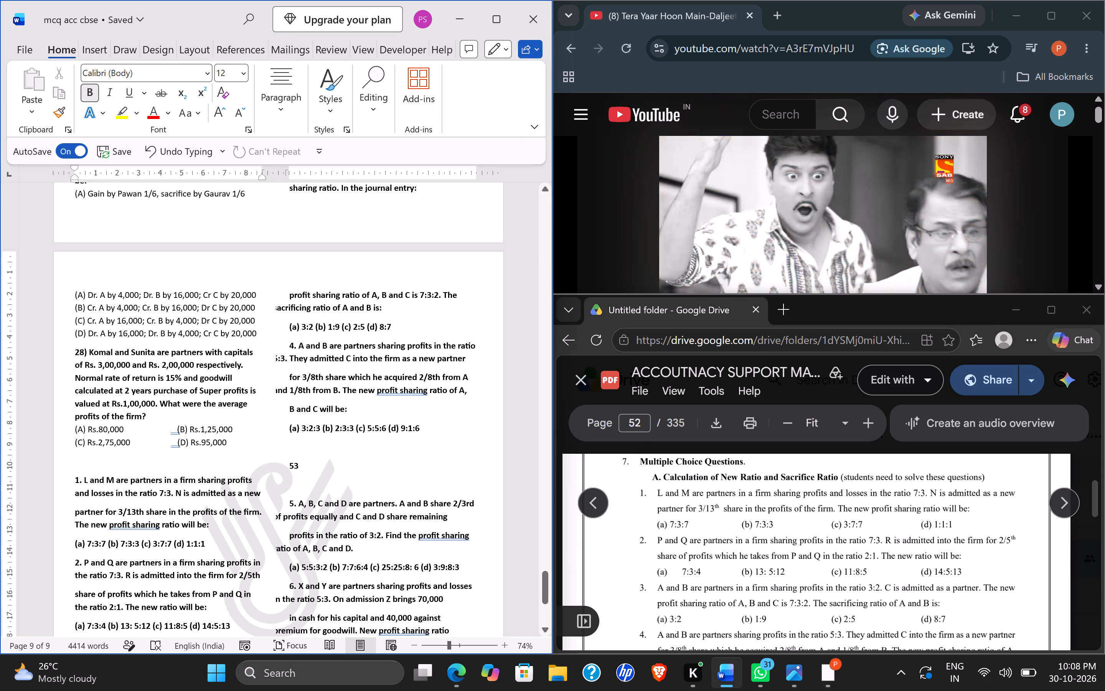
{"action": "left_click", "coordinate": [81, 480]}
{"action": "key", "text": "BackSpace"}
{"action": "key", "text": "BackSpace"}
{"action": "key", "text": "BackSpace"}
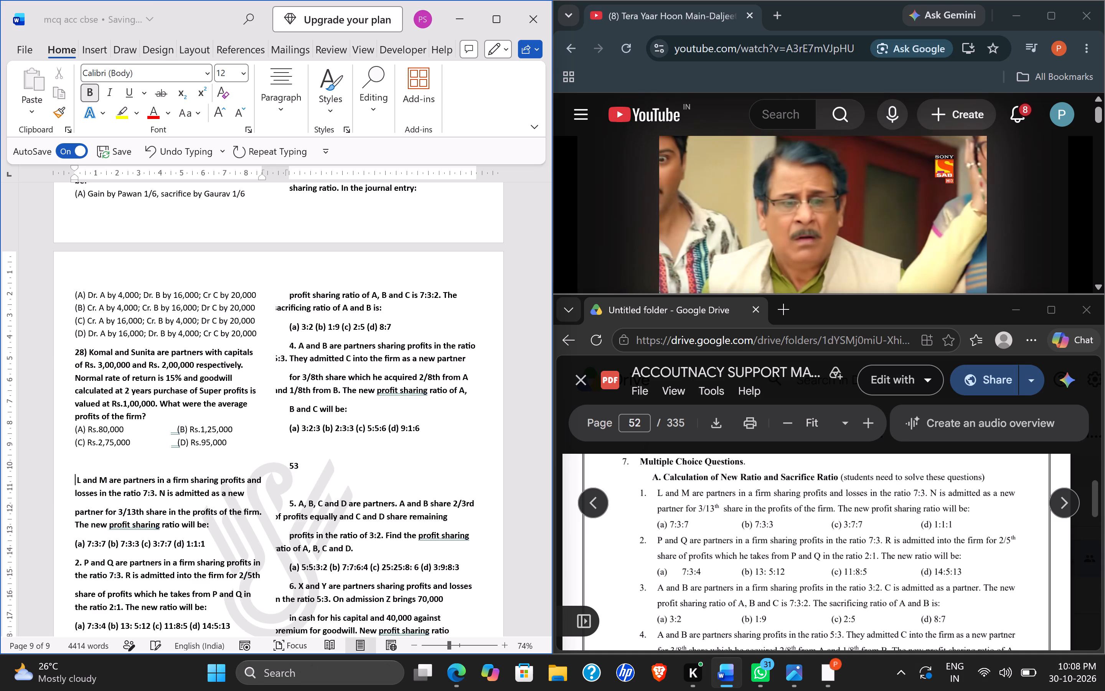
{"action": "key", "text": "2"}
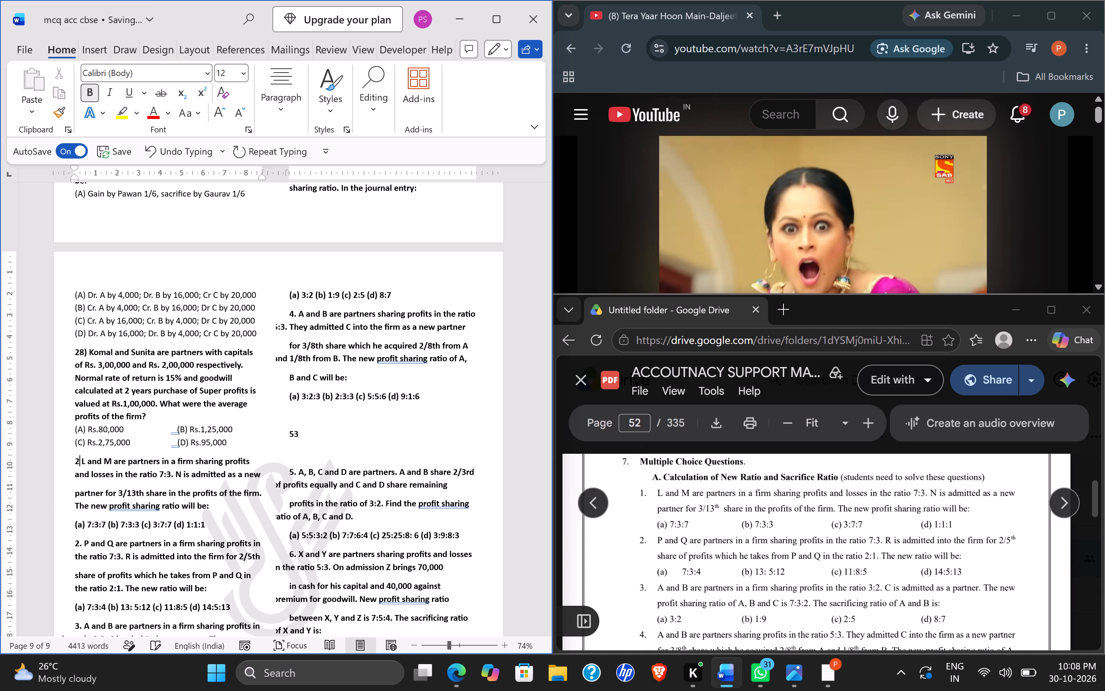
{"action": "type", "text": "9)"}
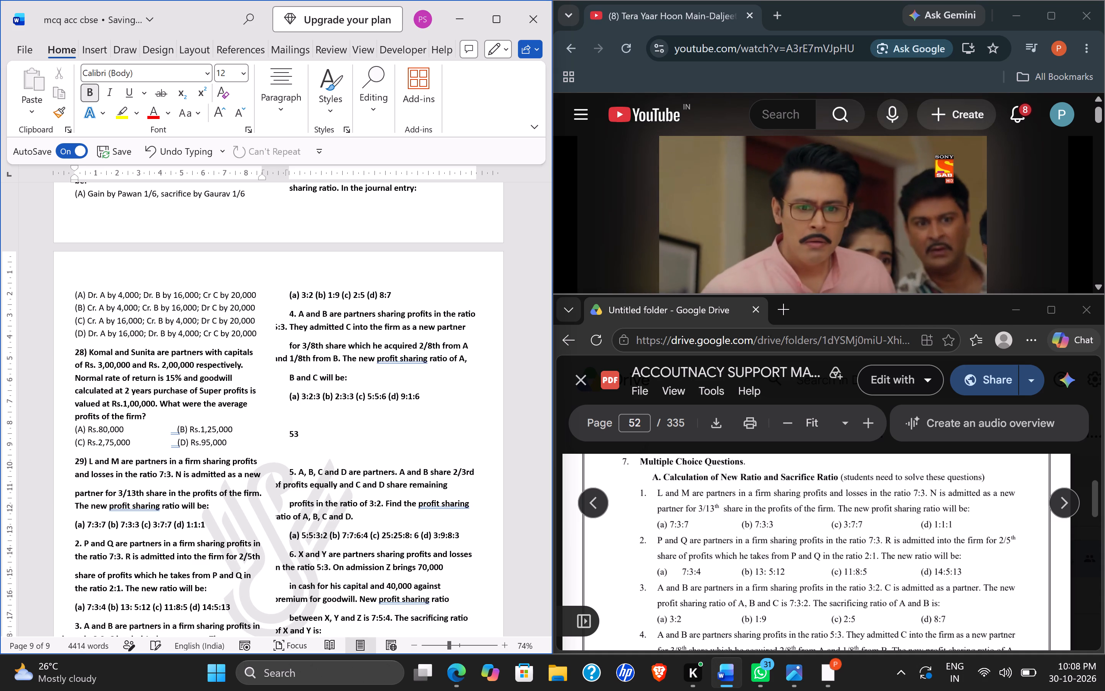
{"action": "key", "text": "space"}
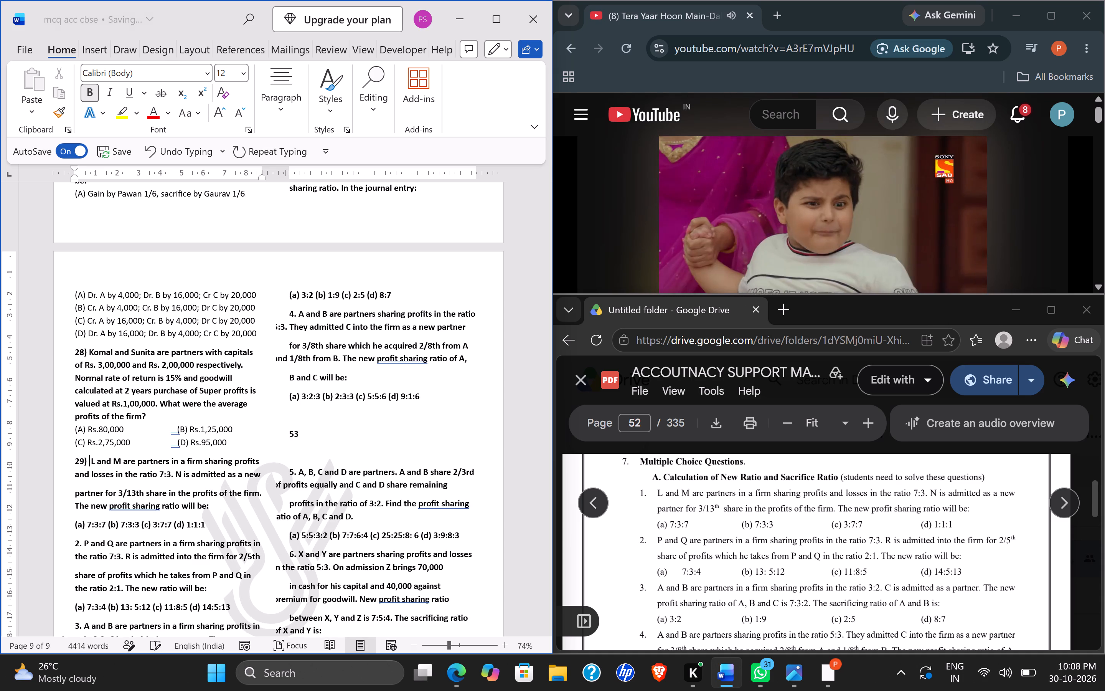
In question 29, remove the extra space after the number and merge the line starting "partner for 3/13th" into the preceding text.
{"action": "type", "text": "]"}
{"action": "key", "text": "BackSpace"}
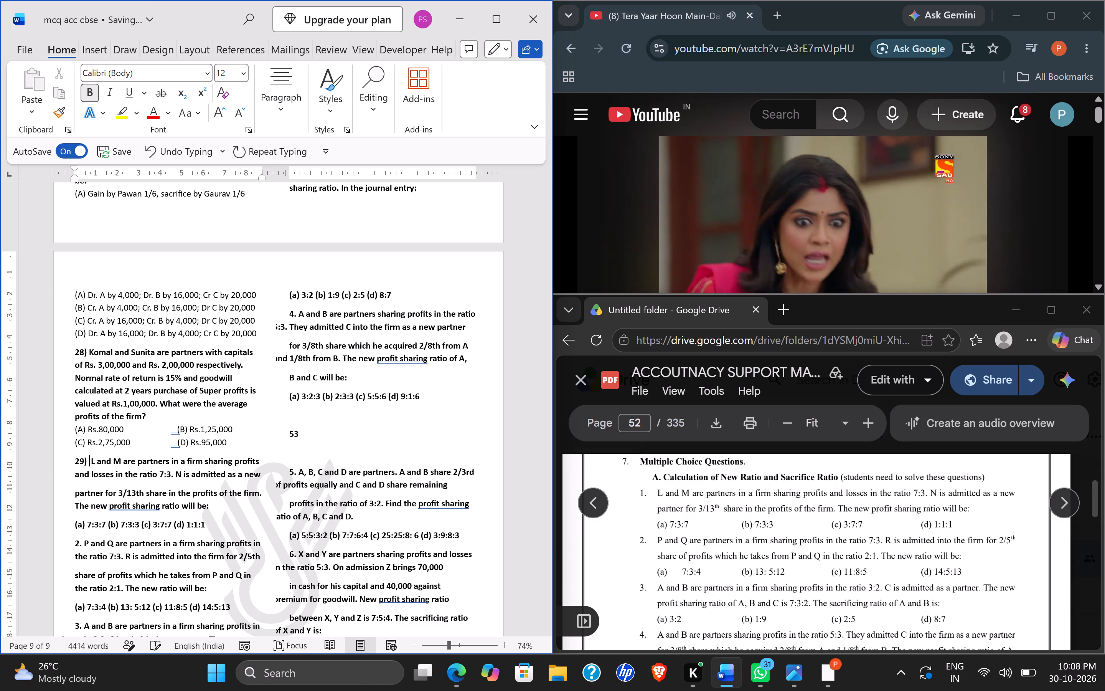
{"action": "key", "text": "BackSpace"}
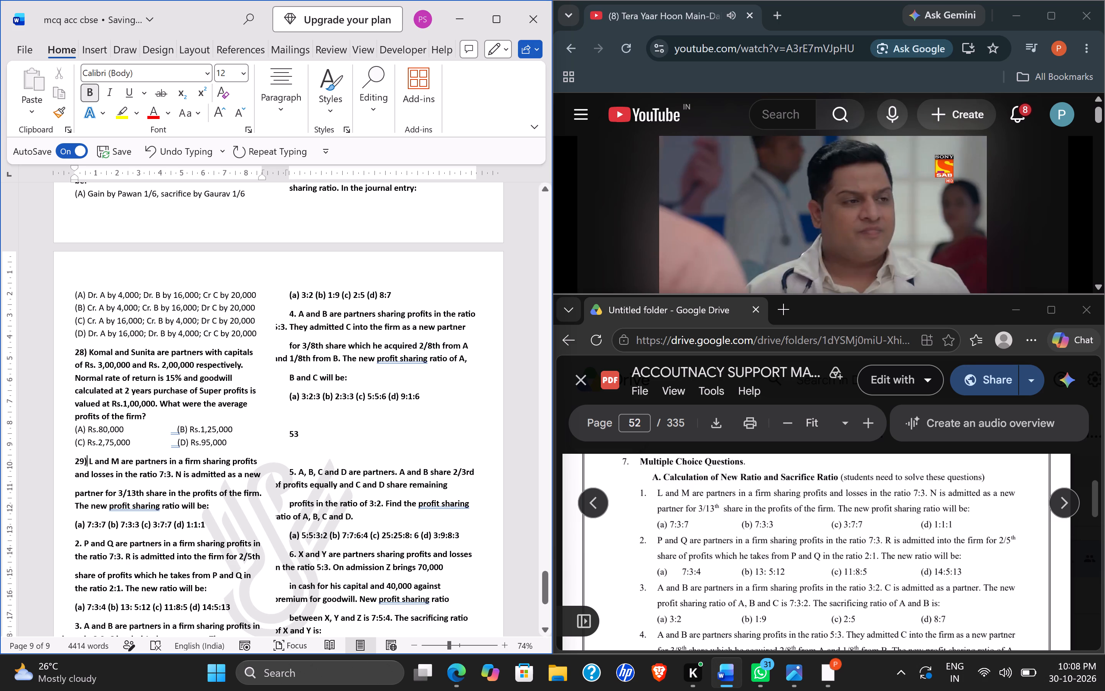
{"action": "left_click", "coordinate": [72, 494]}
{"action": "key", "text": "BackSpace"}
{"action": "key", "text": "space"}
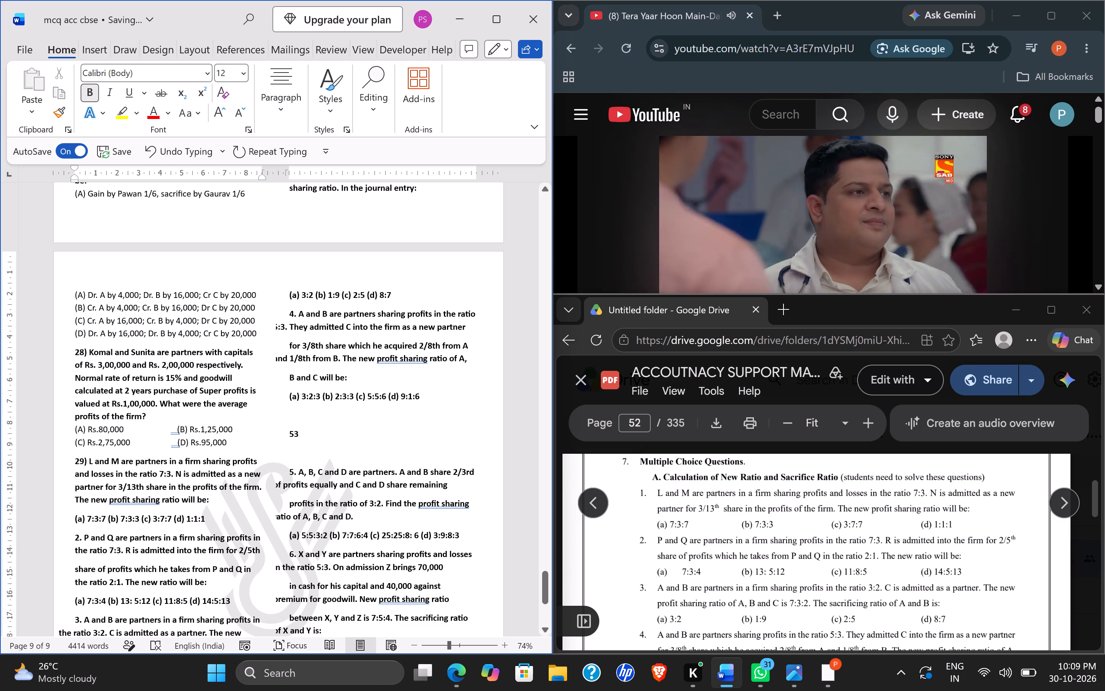
Split question 29's options onto four separate lines: 7:3:7, 7:3:3, 3:7:7 and 1:1:1.
{"action": "left_click", "coordinate": [107, 520]}
{"action": "key", "text": "shift+Return"}
{"action": "key", "text": "Right"}
{"action": "key", "text": "Right"}
{"action": "key", "text": "Right"}
{"action": "key", "text": "Right"}
{"action": "key", "text": "Right"}
{"action": "key", "text": "Right"}
{"action": "key", "text": "Right"}
{"action": "key", "text": "Right"}
{"action": "key", "text": "Right"}
{"action": "key", "text": "Right"}
{"action": "key", "text": "Right"}
{"action": "key", "text": "Right"}
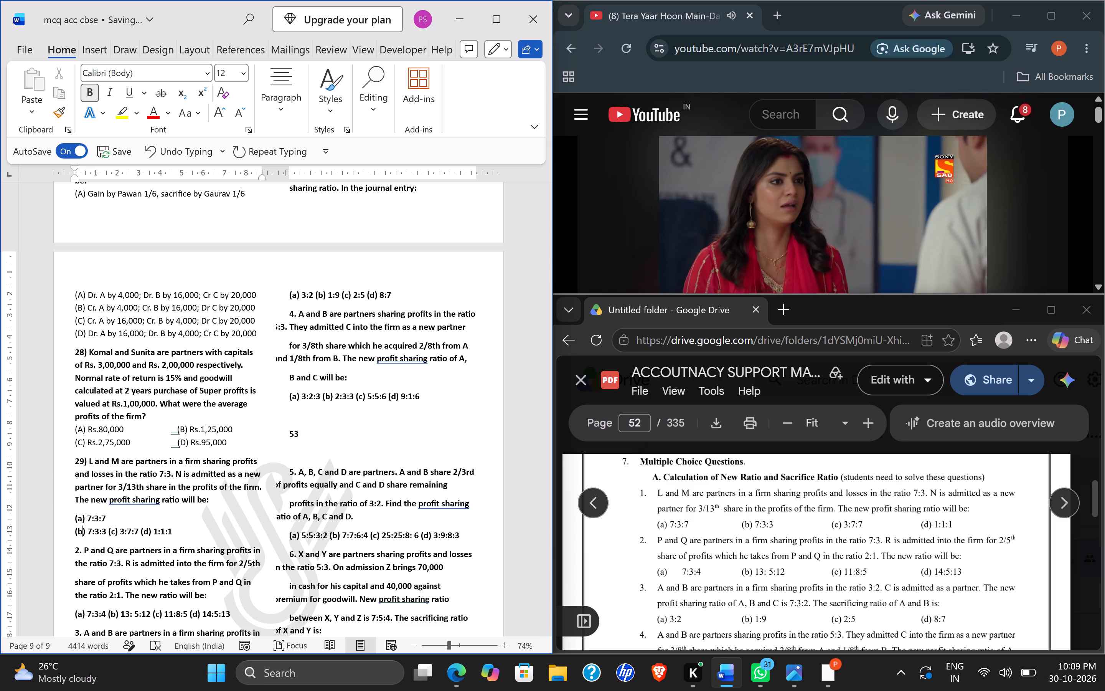
{"action": "key", "text": "Left"}
{"action": "key", "text": "Left"}
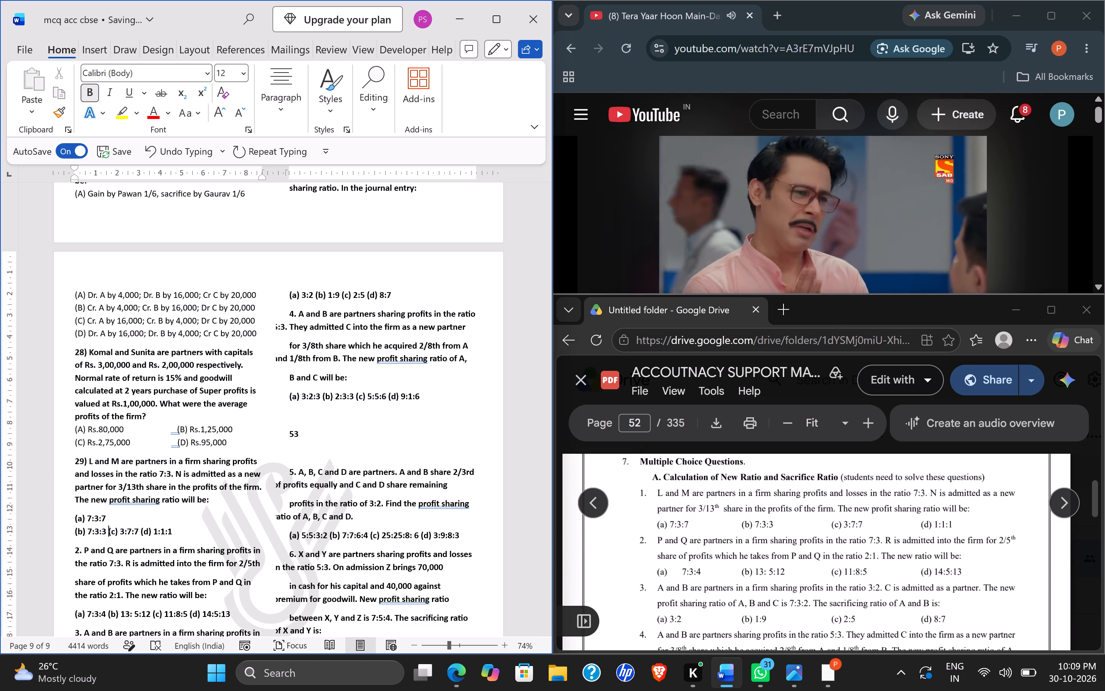
{"action": "key", "text": "shift+Return"}
{"action": "key", "text": "Right"}
{"action": "key", "text": "Right"}
{"action": "key", "text": "Right"}
{"action": "key", "text": "Right"}
{"action": "key", "text": "Right"}
{"action": "key", "text": "Right"}
{"action": "key", "text": "Right"}
{"action": "key", "text": "Right"}
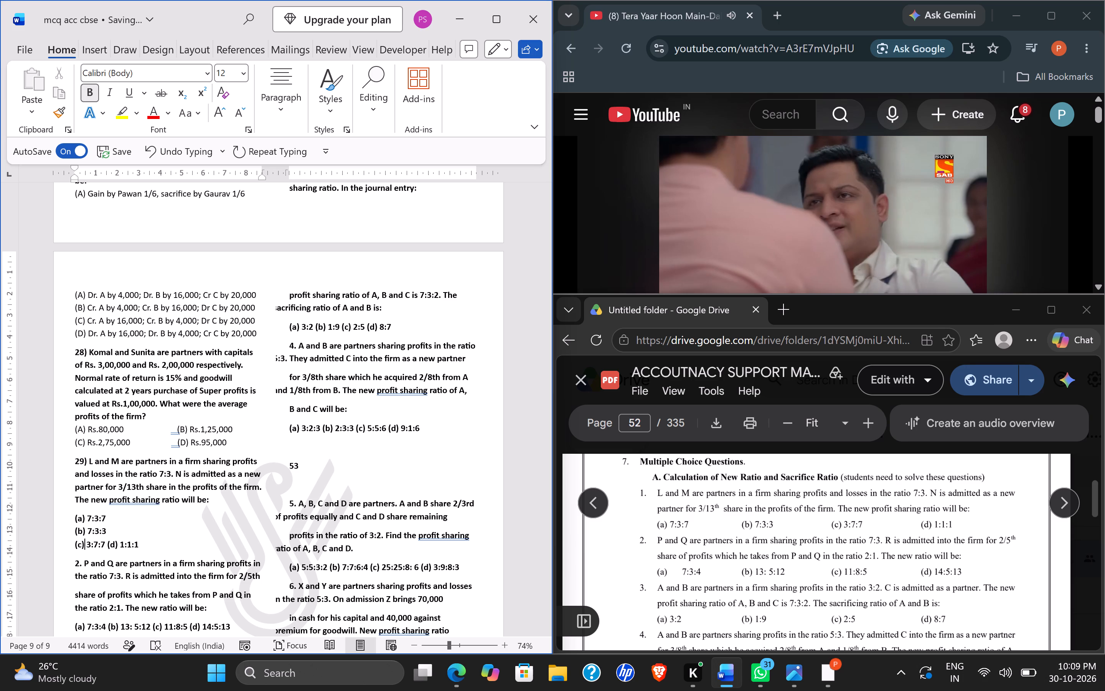
{"action": "key", "text": "Right"}
{"action": "key", "text": "Right"}
{"action": "key", "text": "shift+Return"}
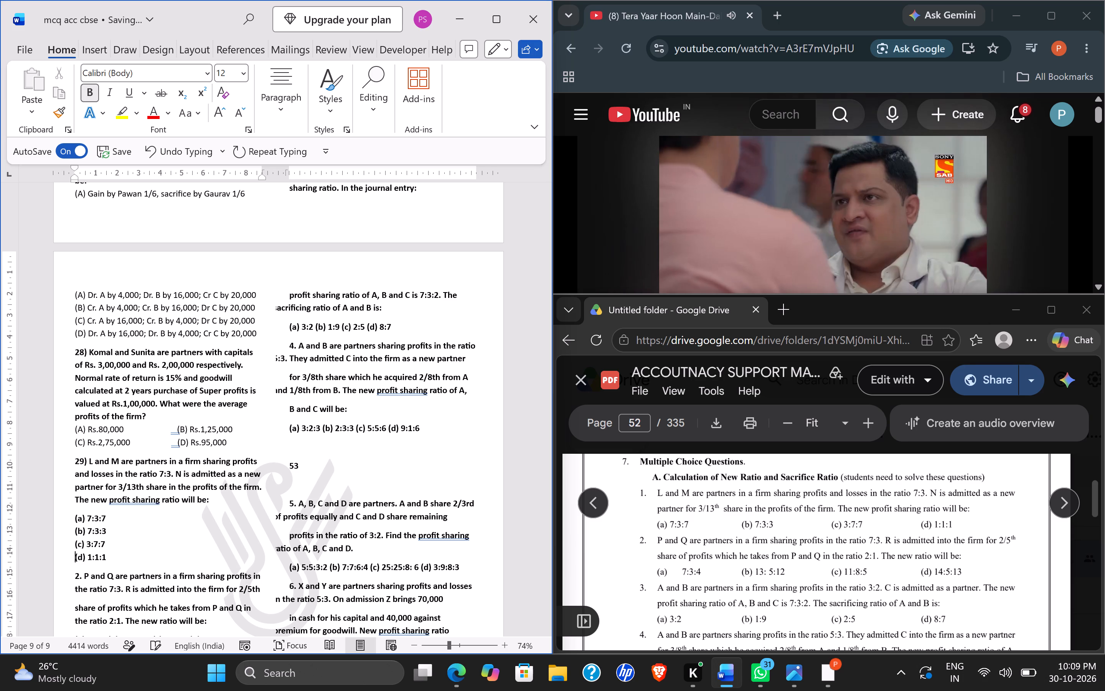
Reletter question 29's four options with capitals (A), (B), (C) and (D).
{"action": "left_click", "coordinate": [84, 519]}
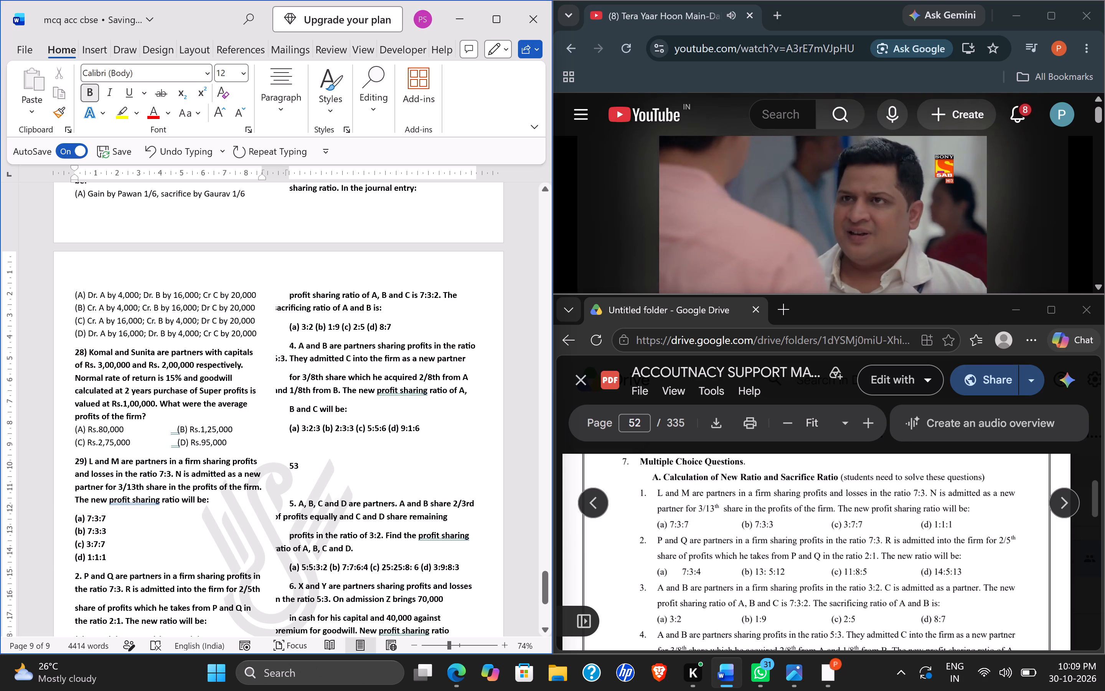
{"action": "key", "text": "Down"}
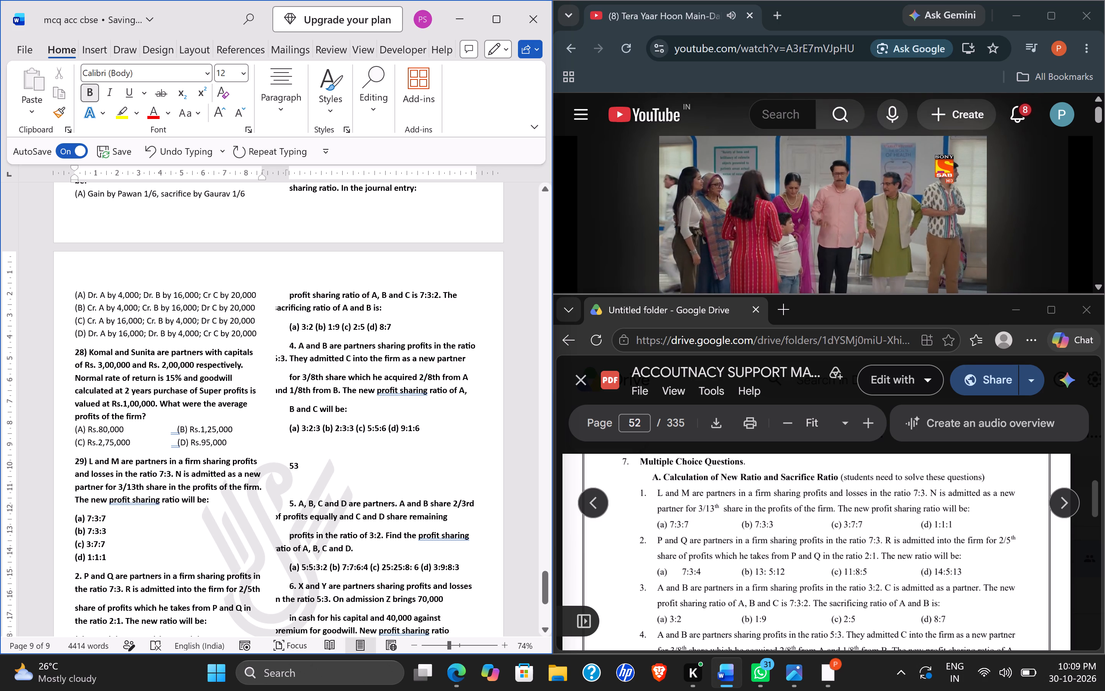
{"action": "key", "text": "Up"}
{"action": "key", "text": "Left"}
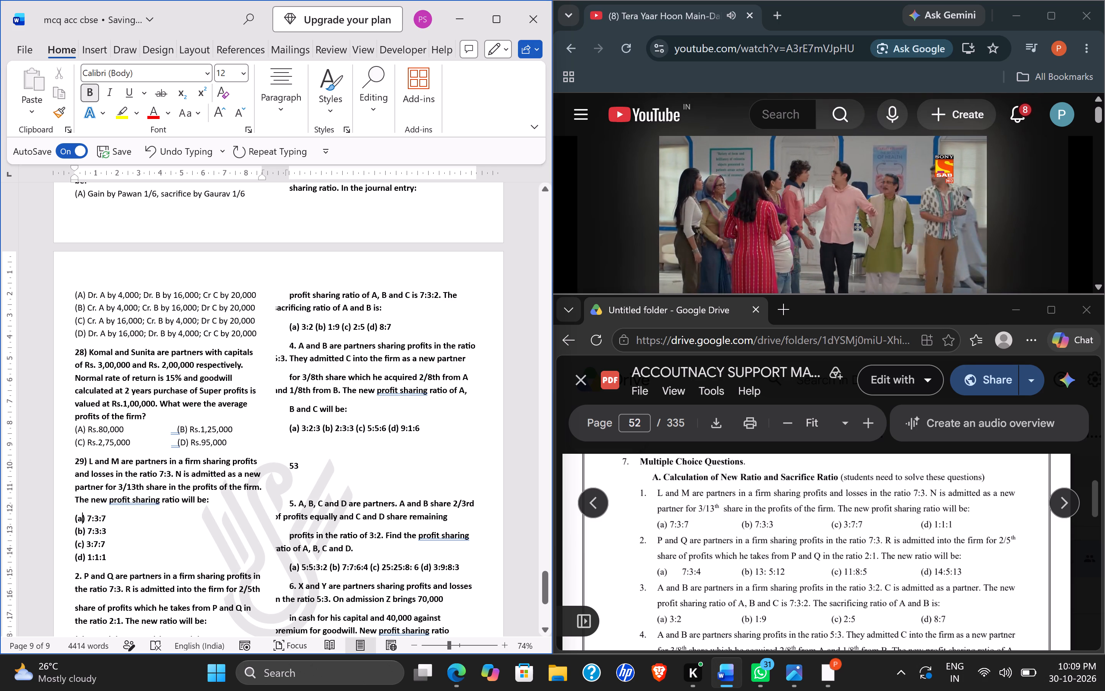
{"action": "key", "text": "BackSpace"}
{"action": "key", "text": "shift+a"}
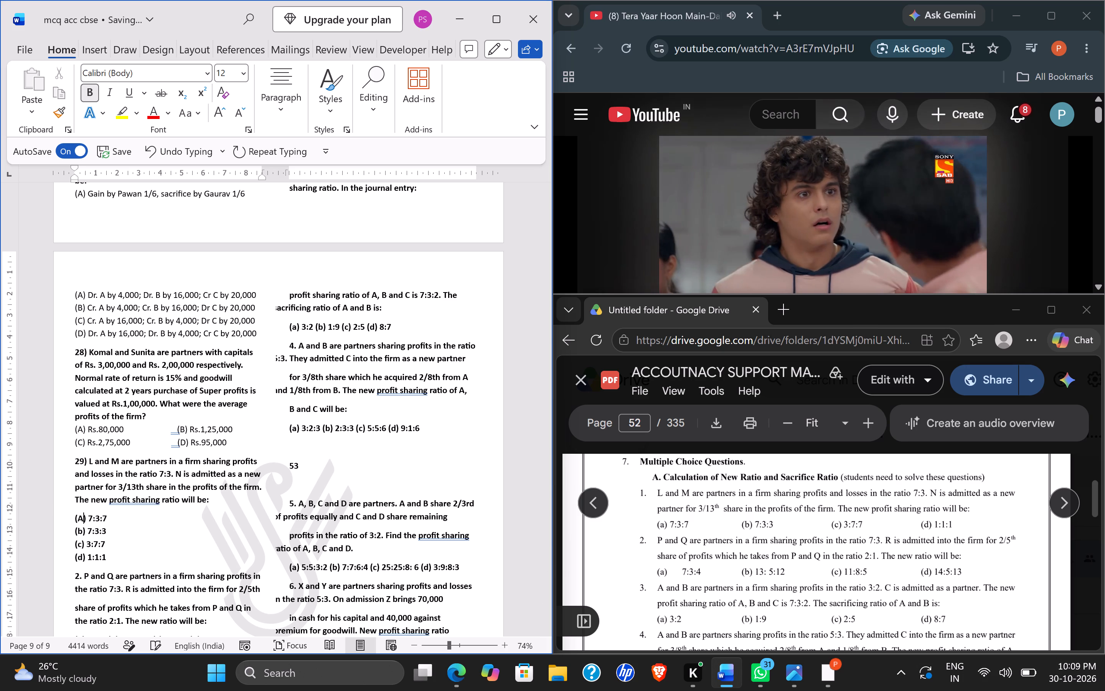
{"action": "key", "text": "Down"}
{"action": "key", "text": "BackSpace"}
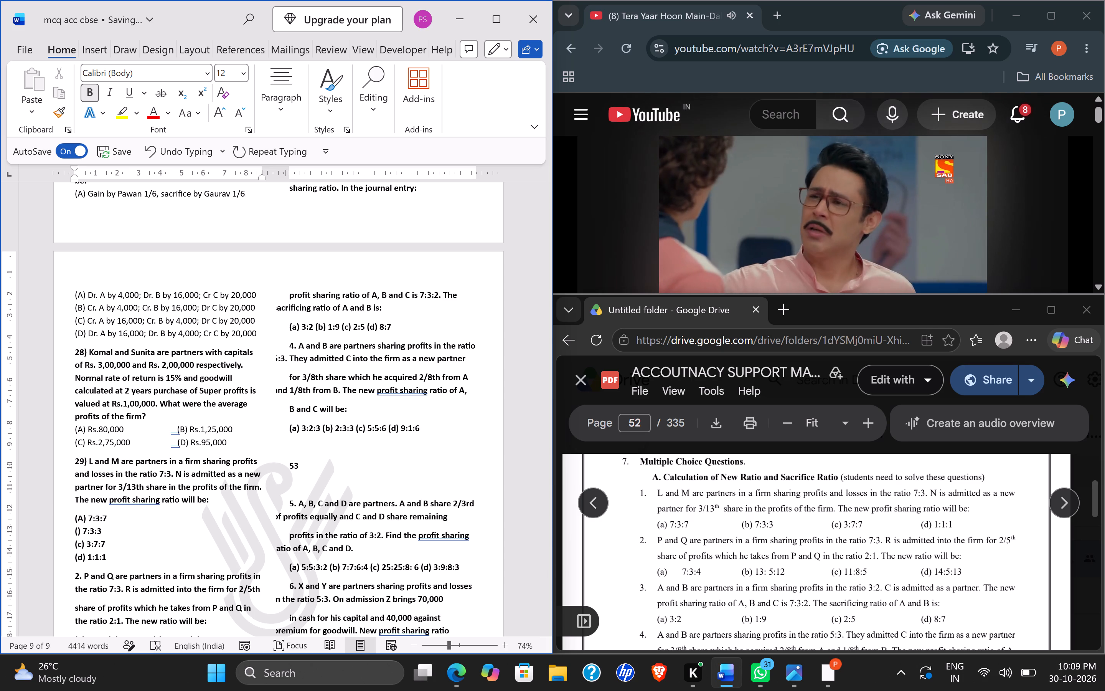
{"action": "key", "text": "shift+b"}
{"action": "key", "text": "Down"}
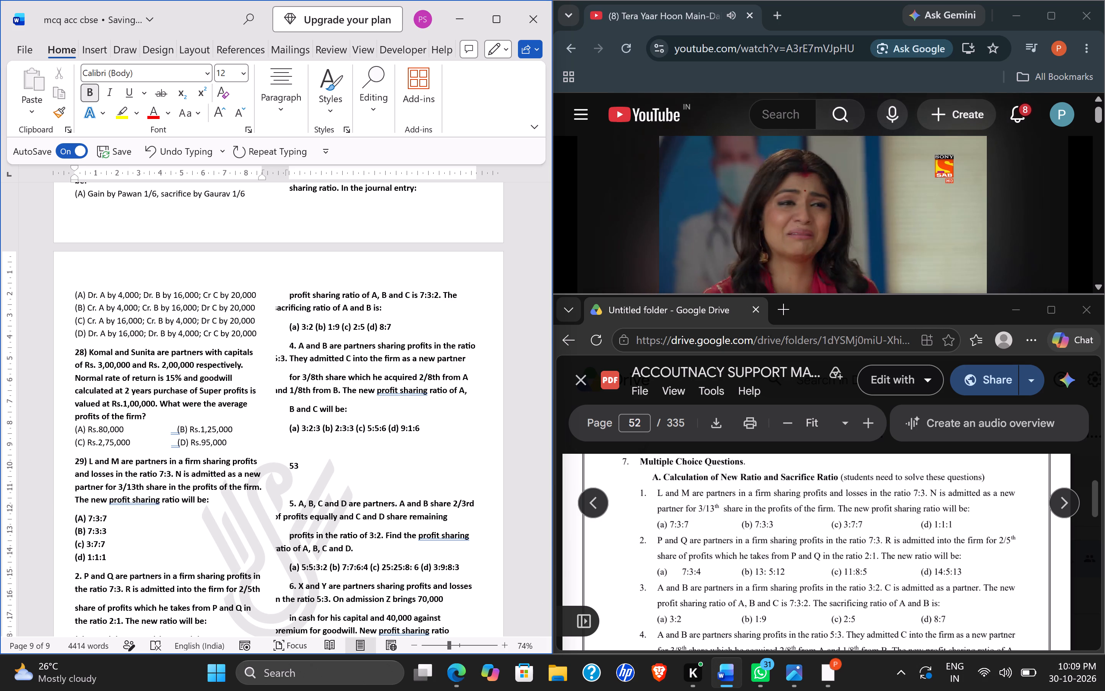
{"action": "key", "text": "Left"}
{"action": "key", "text": "BackSpace"}
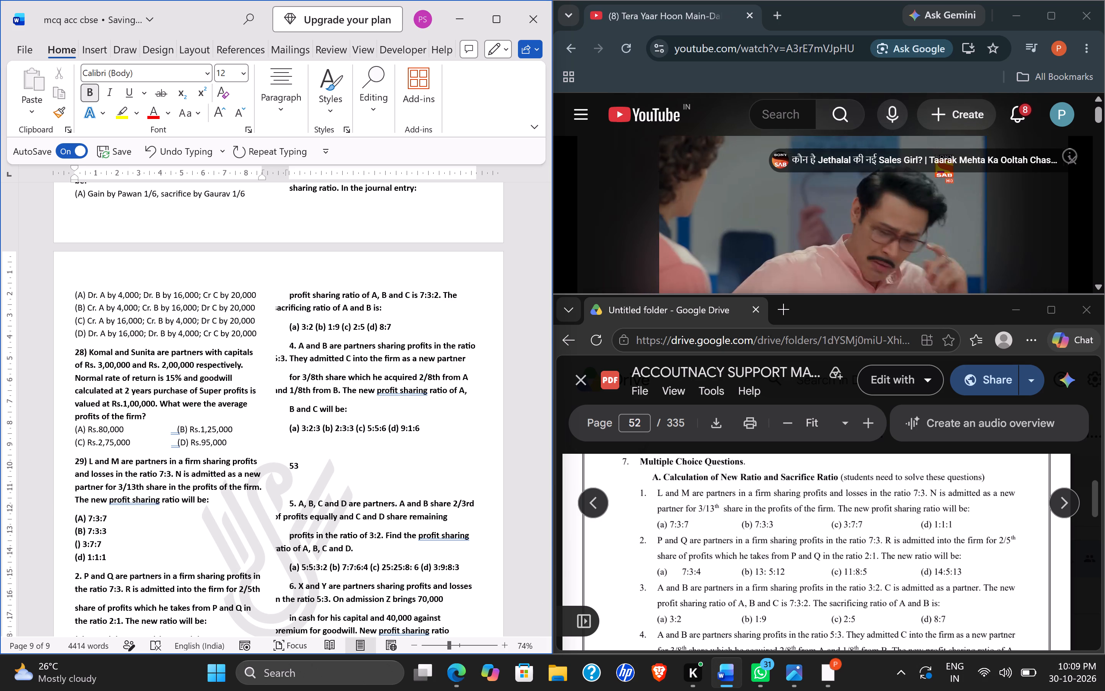
{"action": "key", "text": "shift+c"}
{"action": "key", "text": "Up"}
{"action": "key", "text": "Down"}
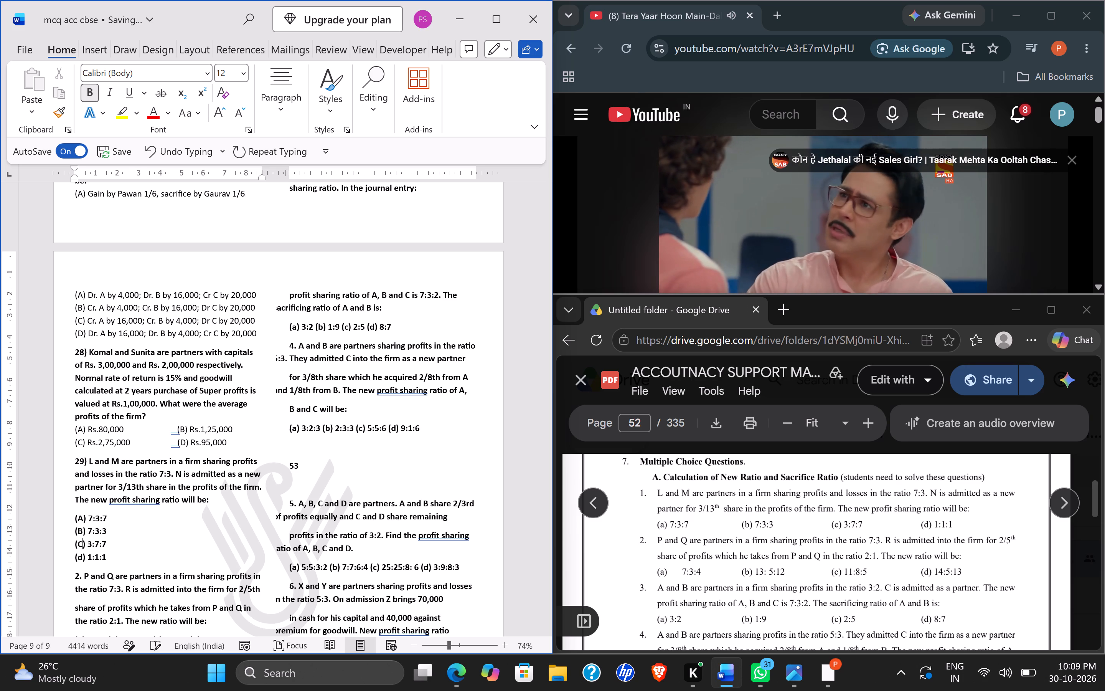
{"action": "key", "text": "Down"}
{"action": "key", "text": "Down"}
{"action": "key", "text": "Up"}
{"action": "key", "text": "BackSpace"}
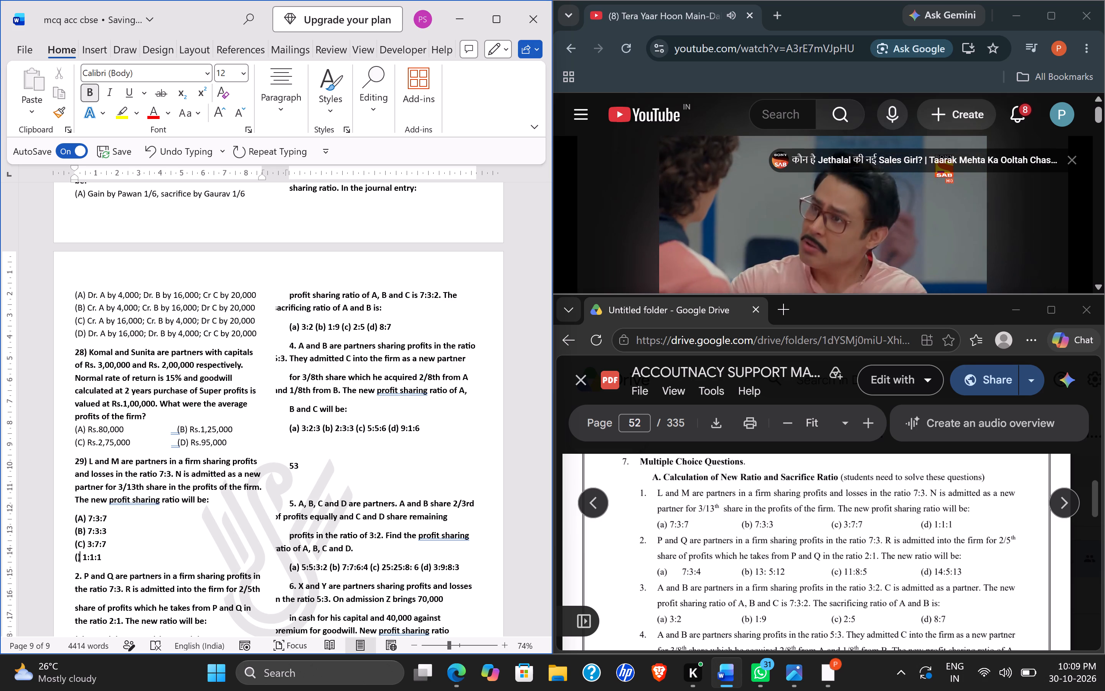
{"action": "key", "text": "shift+d"}
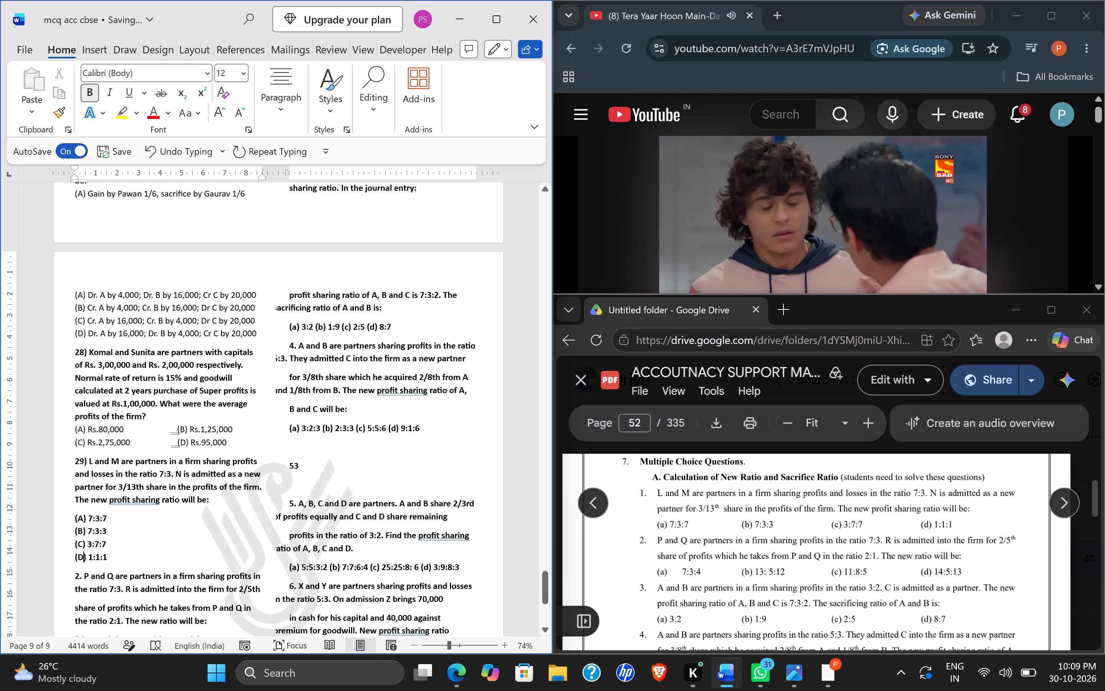
Remove the bold formatting from question 29's four options.
{"action": "left_click_drag", "start_coordinate": [73, 523], "coordinate": [148, 567]}
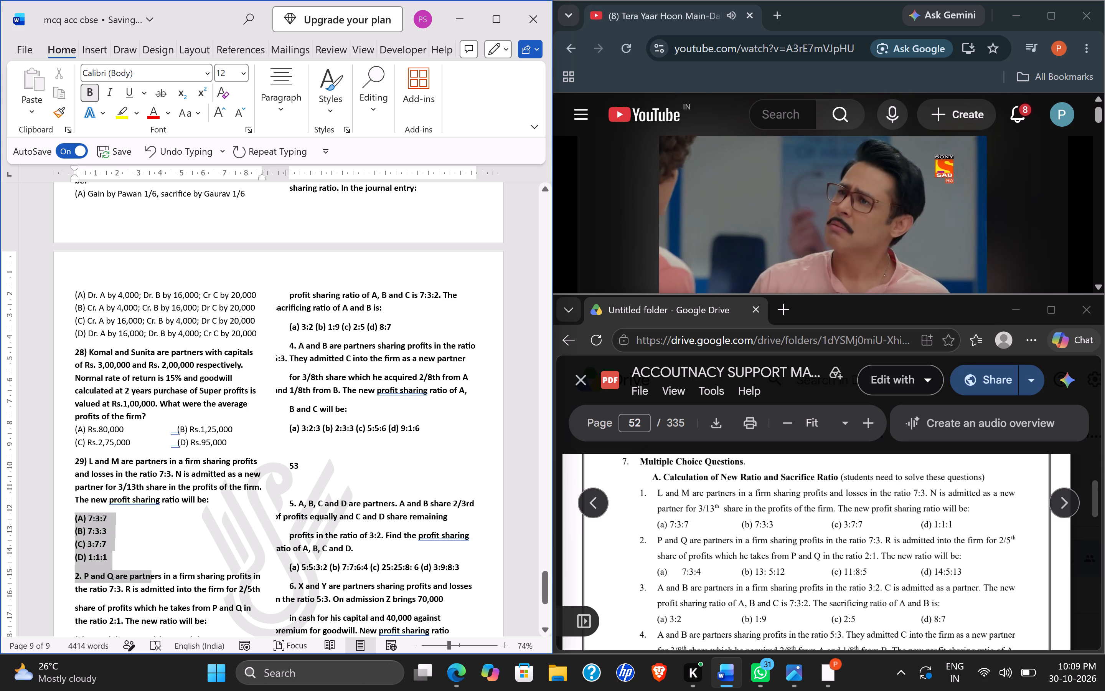
{"action": "left_click_drag", "start_coordinate": [148, 567], "coordinate": [144, 559]}
{"action": "key", "text": "ctrl+b"}
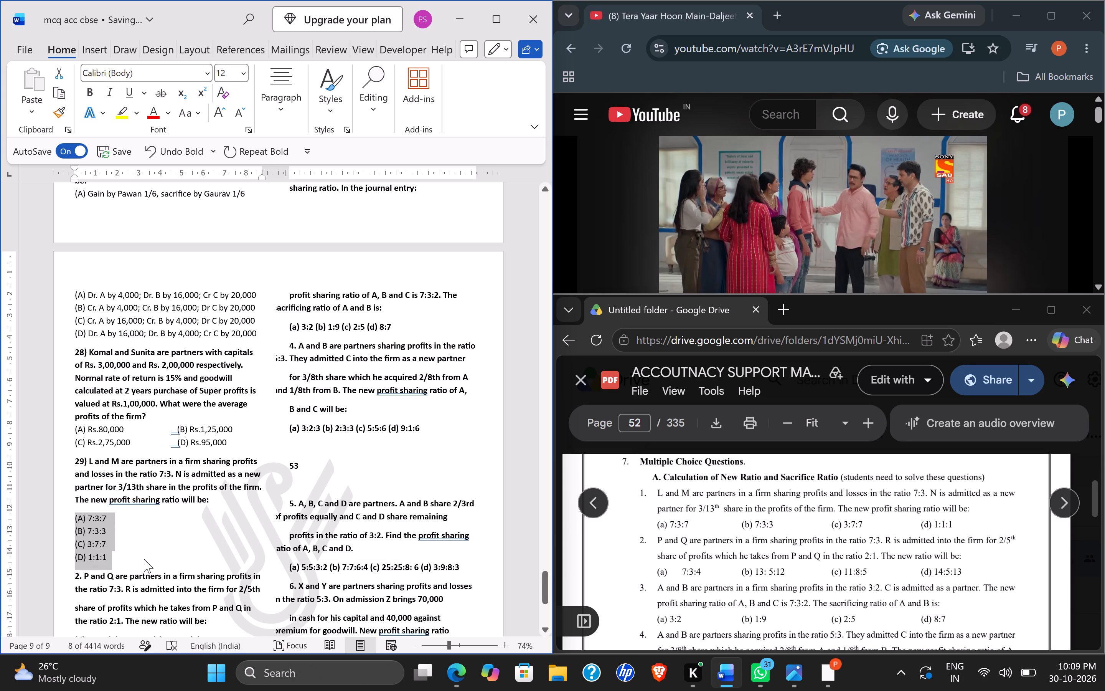
Close the paragraph gap between question 29's text and option (A), keeping the option on its own line.
{"action": "left_click", "coordinate": [61, 517]}
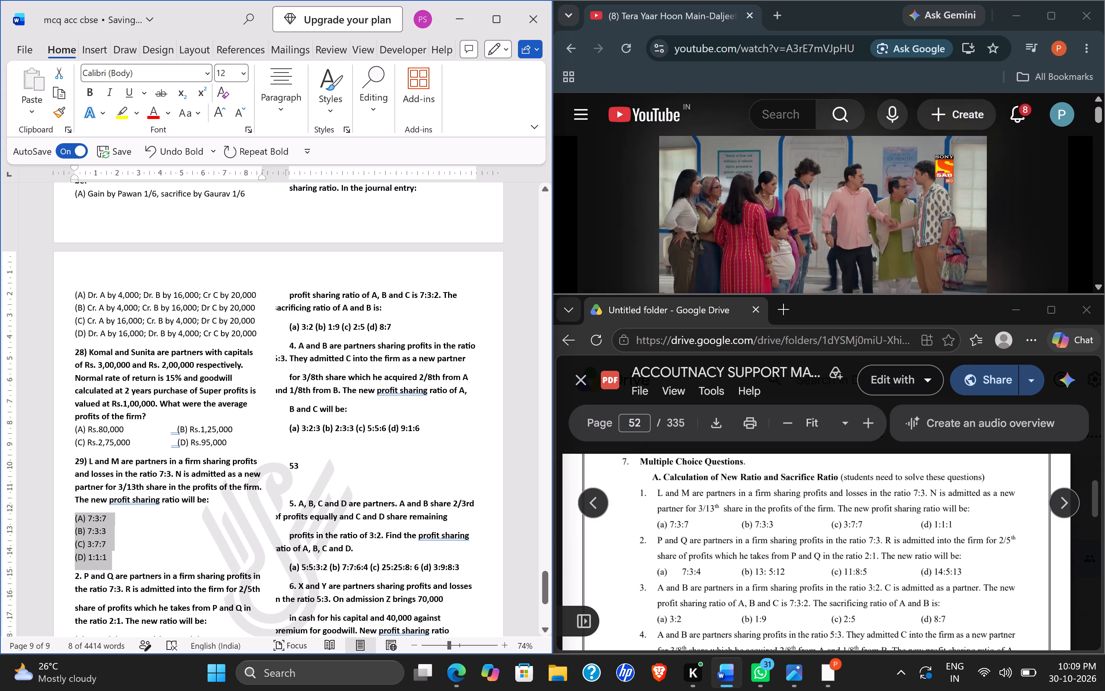
{"action": "left_click", "coordinate": [61, 517]}
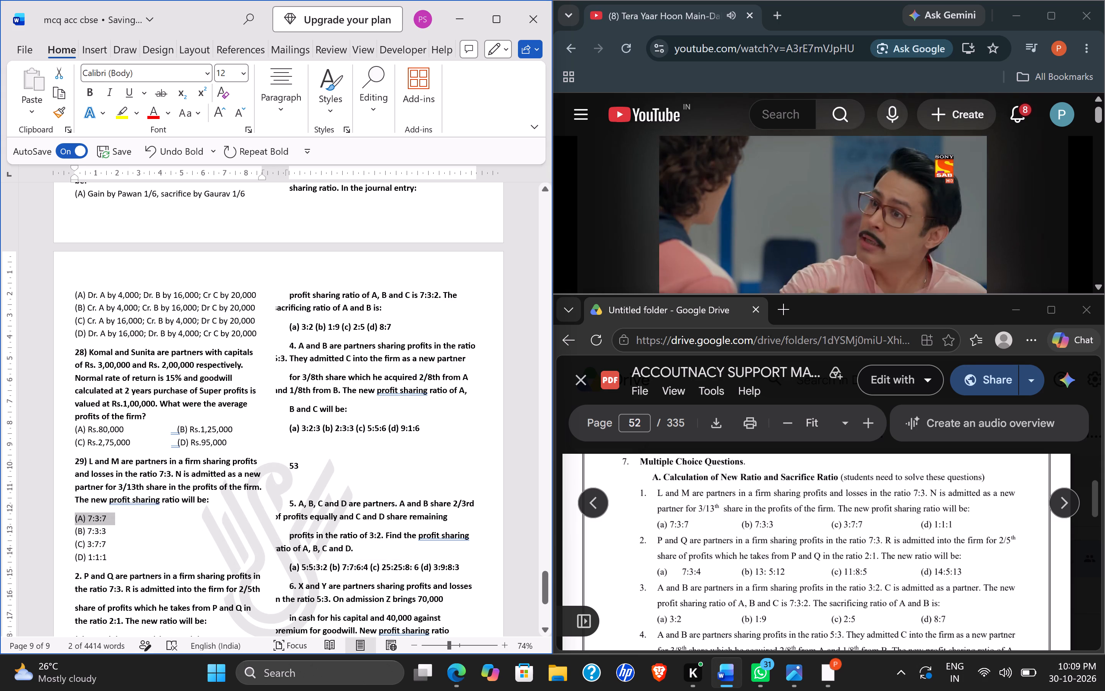
{"action": "left_click", "coordinate": [69, 520]}
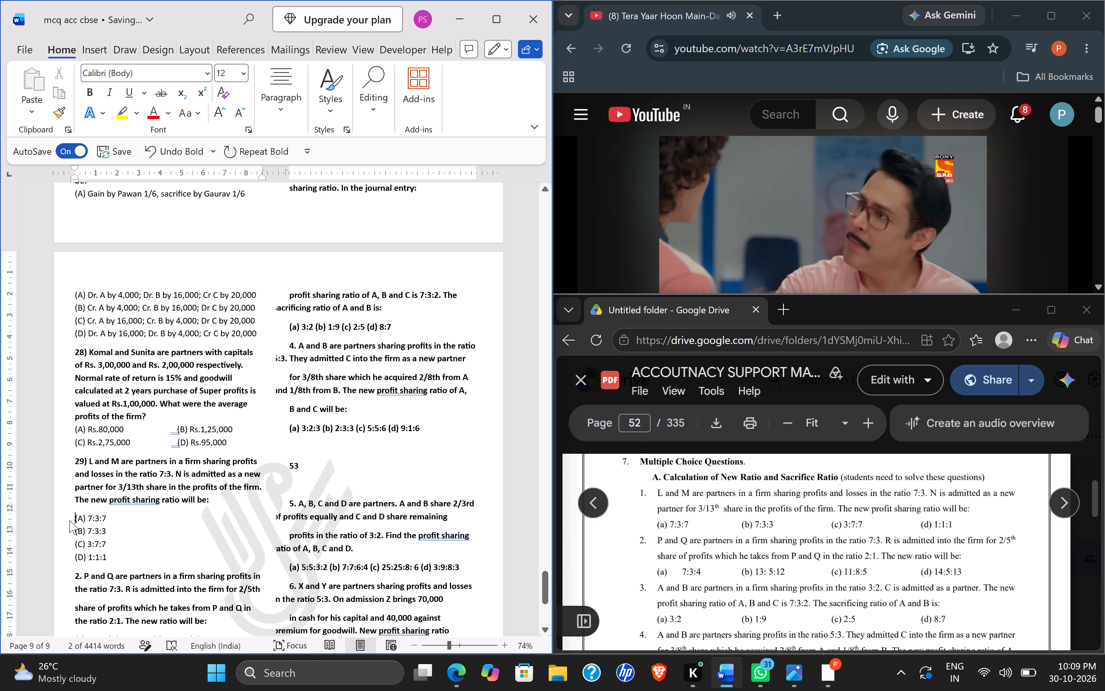
{"action": "key", "text": "BackSpace"}
{"action": "key", "text": "shift+Return"}
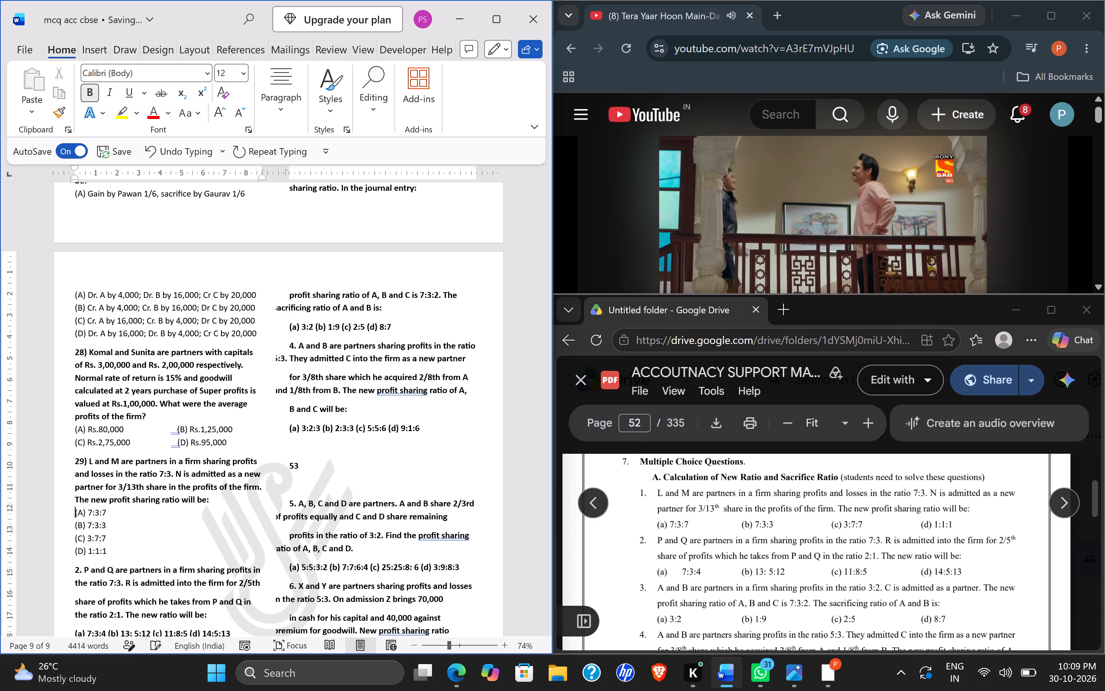
Move option (B) 7:3:3 onto the same line as option (A), spaced out to form a second column.
{"action": "key", "text": "Down"}
{"action": "key", "text": "backslash"}
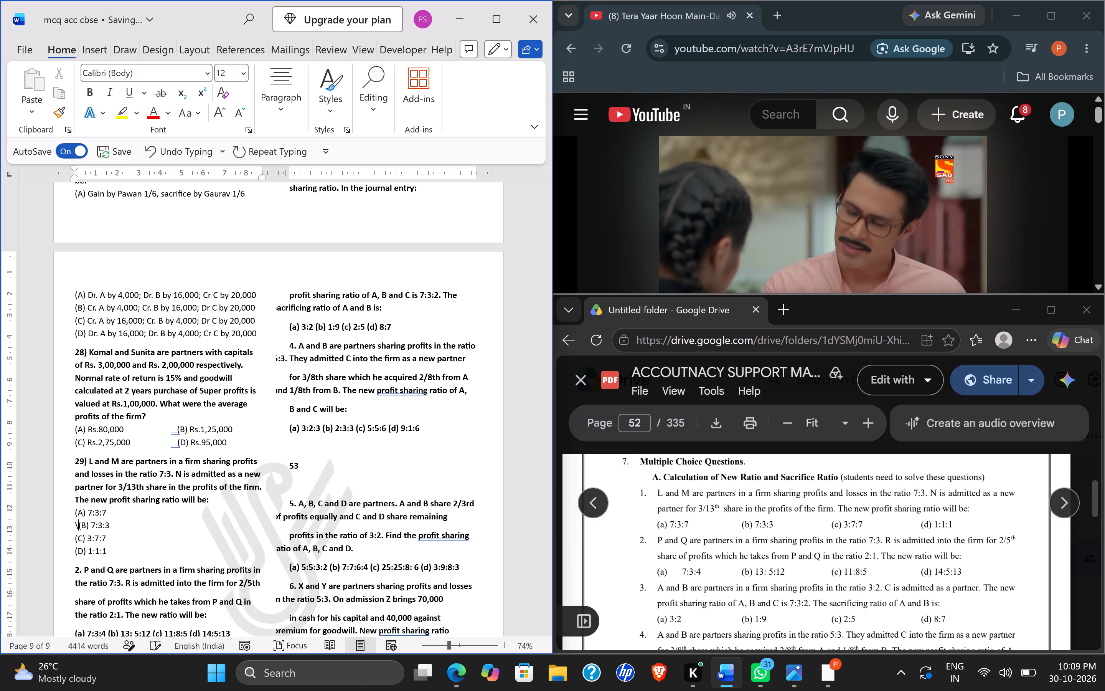
{"action": "key", "text": "BackSpace"}
{"action": "key", "text": "BackSpace"}
{"action": "key", "text": "space"}
{"action": "key", "text": "space"}
{"action": "key", "text": "space"}
{"action": "key", "text": "space"}
{"action": "key", "text": "space"}
{"action": "key", "text": "space"}
{"action": "key", "text": "space"}
{"action": "key", "text": "space"}
{"action": "key", "text": "space"}
{"action": "key", "text": "space"}
{"action": "key", "text": "space"}
{"action": "key", "text": "space"}
{"action": "key", "text": "space"}
{"action": "key", "text": "space"}
{"action": "key", "text": "space"}
{"action": "key", "text": "space"}
{"action": "key", "text": "space"}
{"action": "key", "text": "space"}
{"action": "key", "text": "space"}
{"action": "key", "text": "space"}
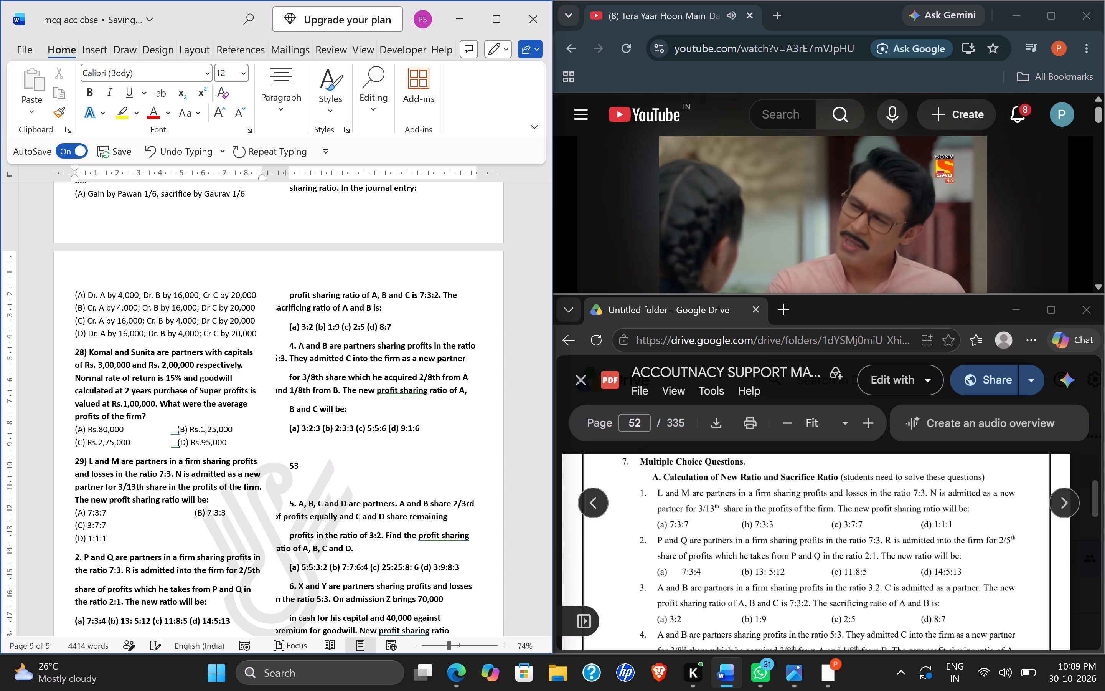
{"action": "key", "text": "space"}
{"action": "key", "text": "space"}
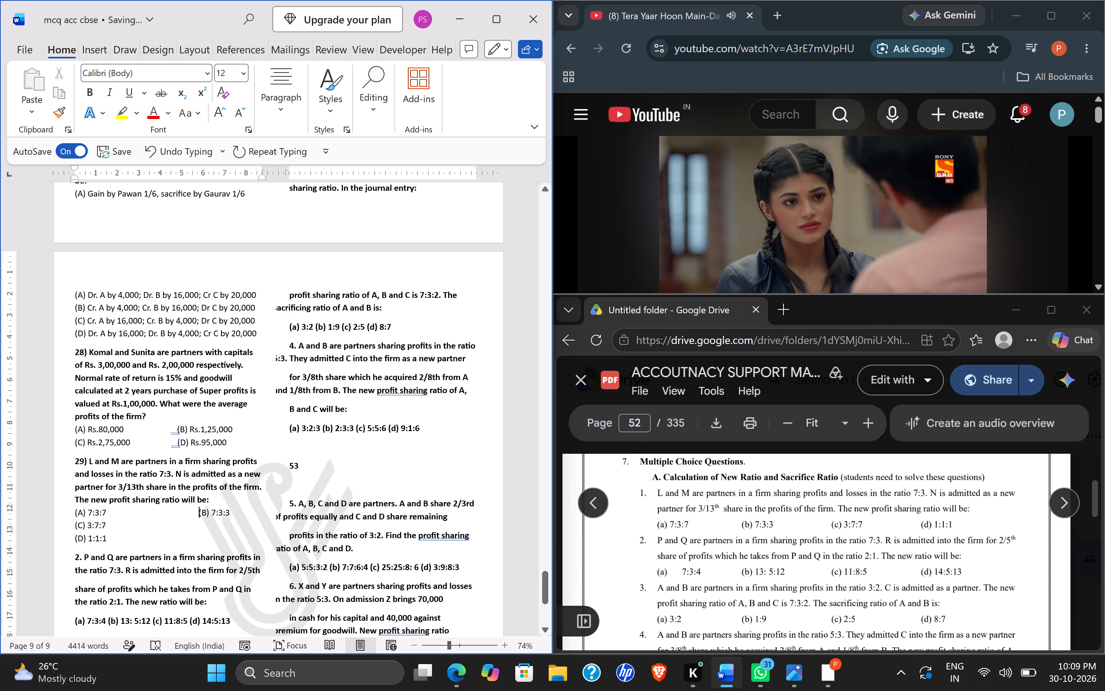
Move option (D) 1:1:1 onto the same line as option (C), spaced to align under option (B).
{"action": "left_click", "coordinate": [71, 540]}
{"action": "key", "text": "BackSpace"}
{"action": "key", "text": "space"}
{"action": "key", "text": "space"}
{"action": "key", "text": "space"}
{"action": "key", "text": "space"}
{"action": "key", "text": "space"}
{"action": "key", "text": "space"}
{"action": "key", "text": "space"}
{"action": "key", "text": "space"}
{"action": "key", "text": "space"}
{"action": "key", "text": "space"}
{"action": "key", "text": "space"}
{"action": "key", "text": "space"}
{"action": "key", "text": "space"}
{"action": "key", "text": "space"}
{"action": "key", "text": "space"}
{"action": "key", "text": "space"}
{"action": "key", "text": "space"}
{"action": "key", "text": "space"}
{"action": "key", "text": "space"}
{"action": "key", "text": "space"}
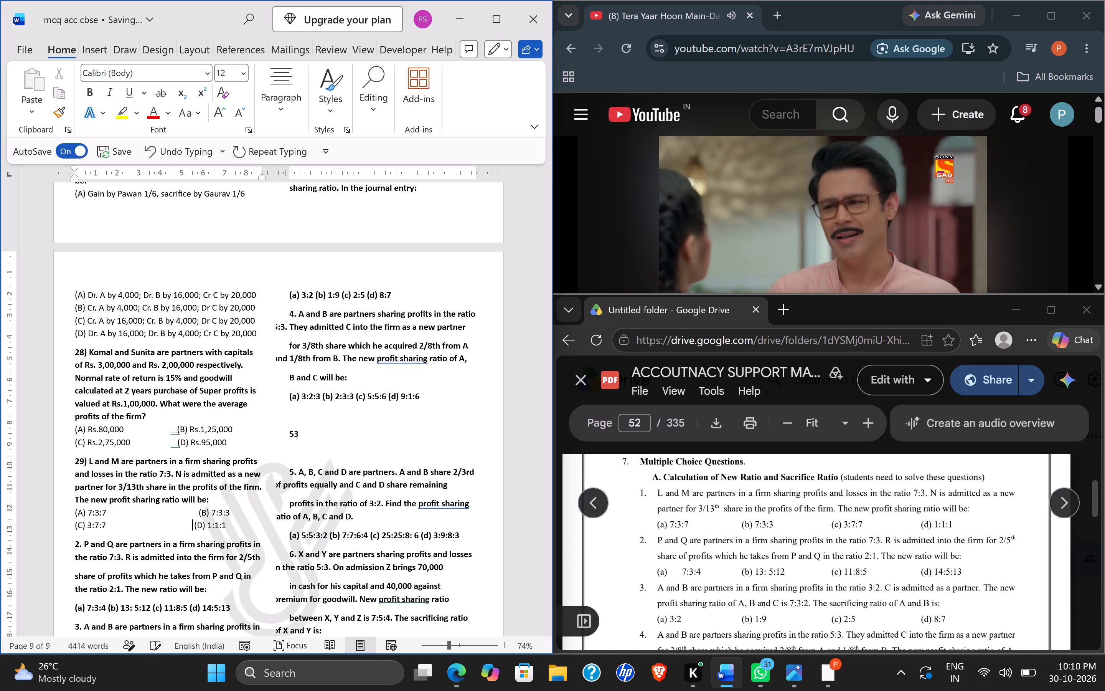
{"action": "key", "text": "BackSpace"}
{"action": "key", "text": "BackSpace"}
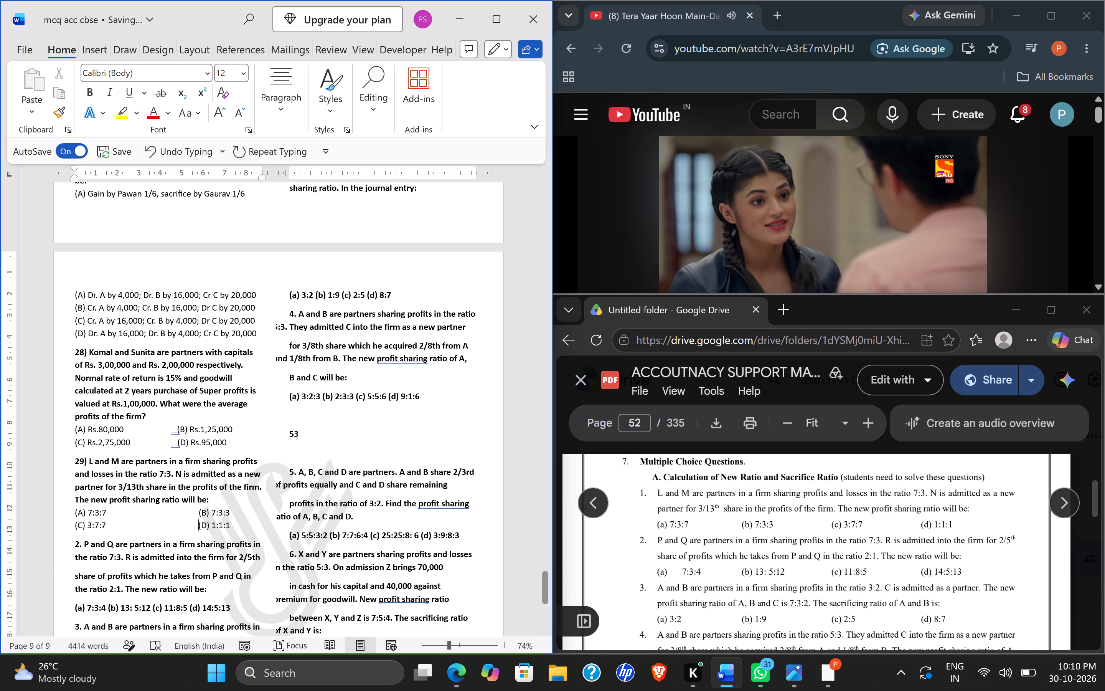
Renumber the P and Q question as "30)" with a single space after the number.
{"action": "scroll", "coordinate": [56, 528], "scroll_direction": "down", "scroll_amount": 2}
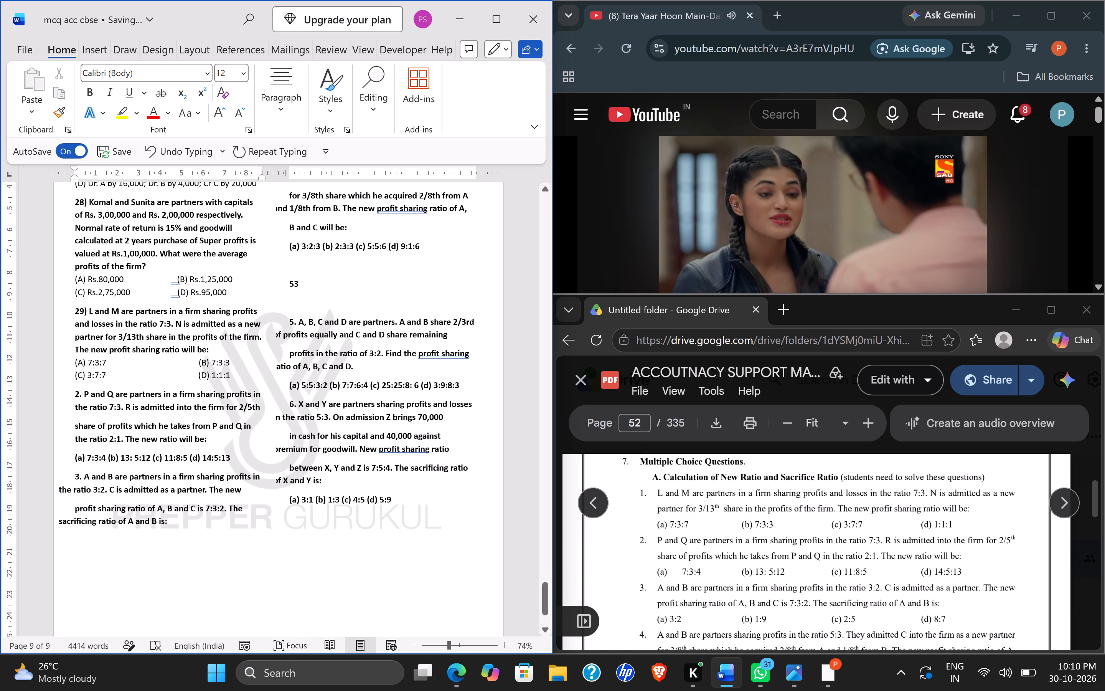
{"action": "left_click", "coordinate": [80, 395]}
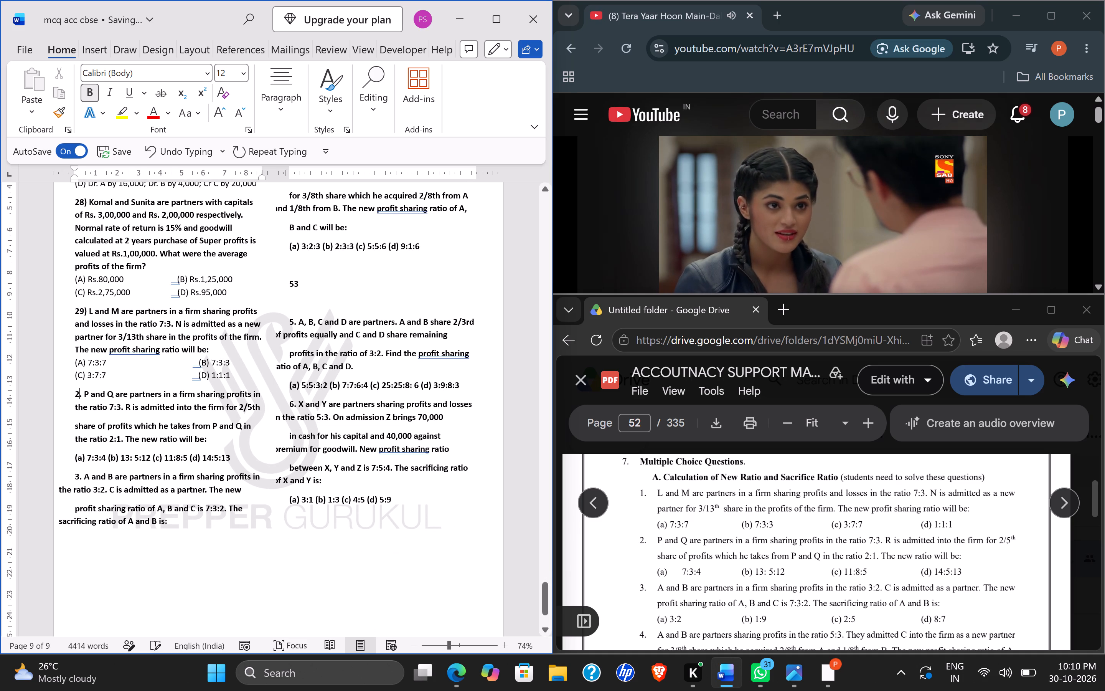
{"action": "key", "text": "BackSpace"}
{"action": "key", "text": "Right"}
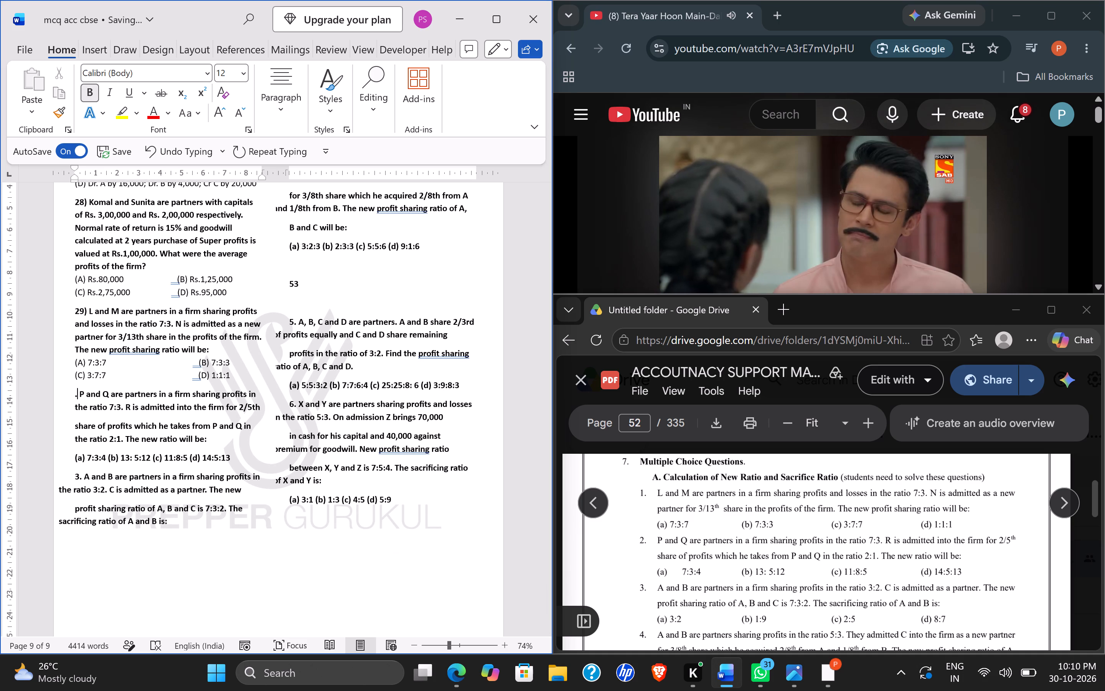
{"action": "key", "text": "BackSpace"}
{"action": "type", "text": "30)"}
{"action": "key", "text": "space"}
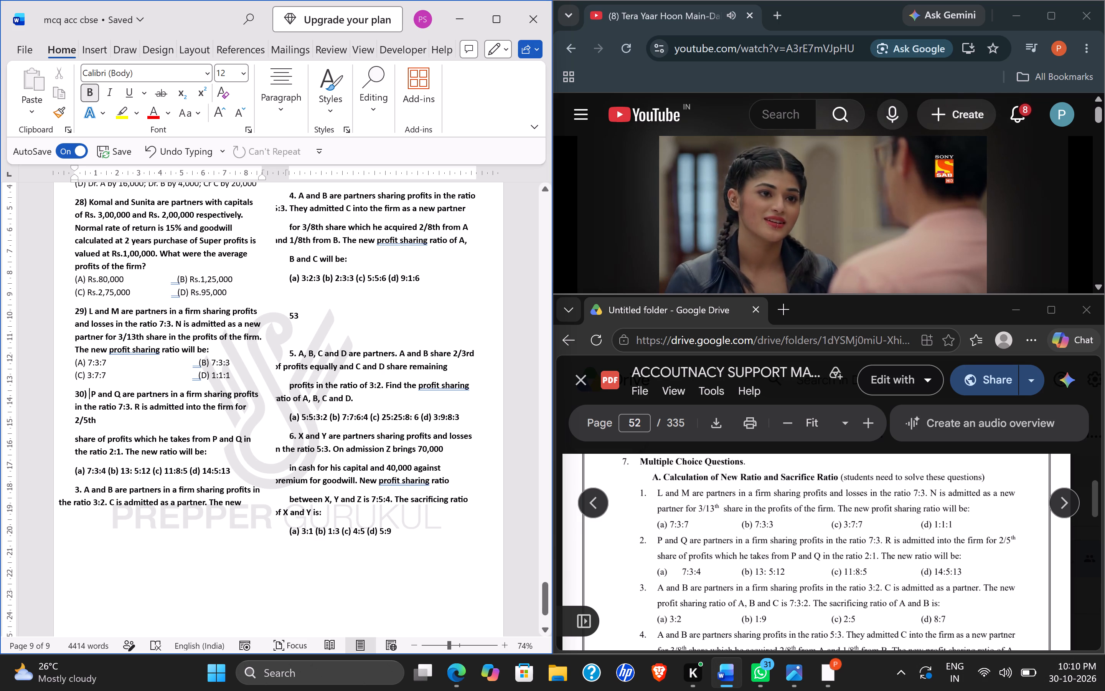
{"action": "key", "text": "BackSpace"}
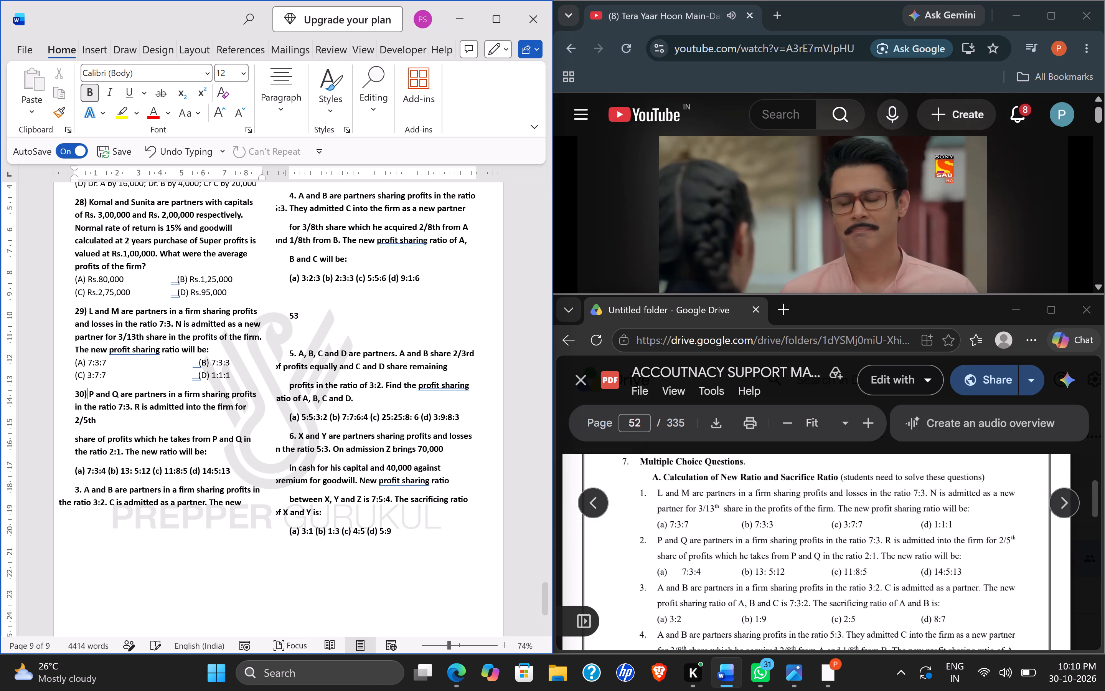
Join the line starting "share of profits" onto "2/5th" in question 30, separated by a space.
{"action": "left_click", "coordinate": [115, 425]}
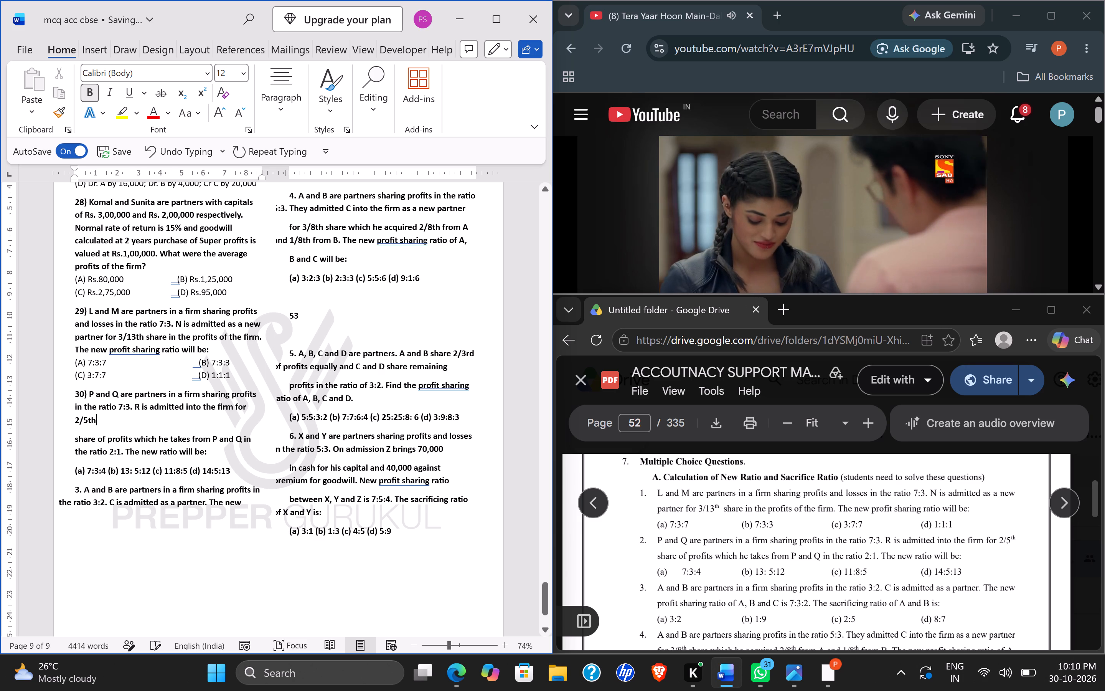
{"action": "left_click", "coordinate": [73, 441]}
{"action": "key", "text": "BackSpace"}
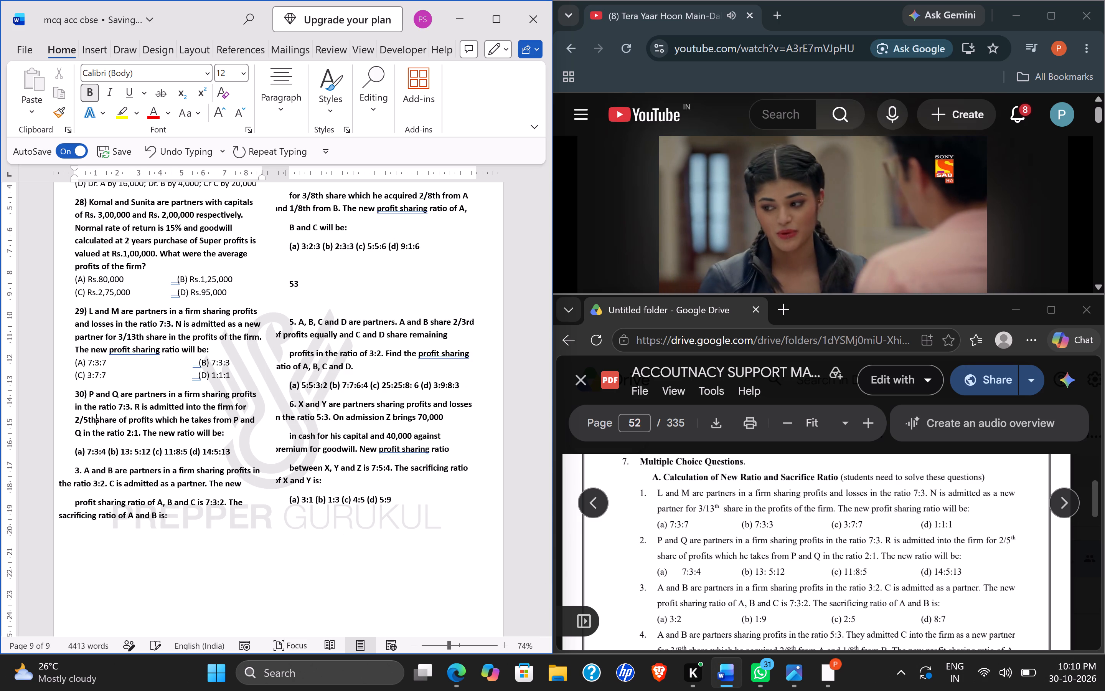
{"action": "key", "text": "space"}
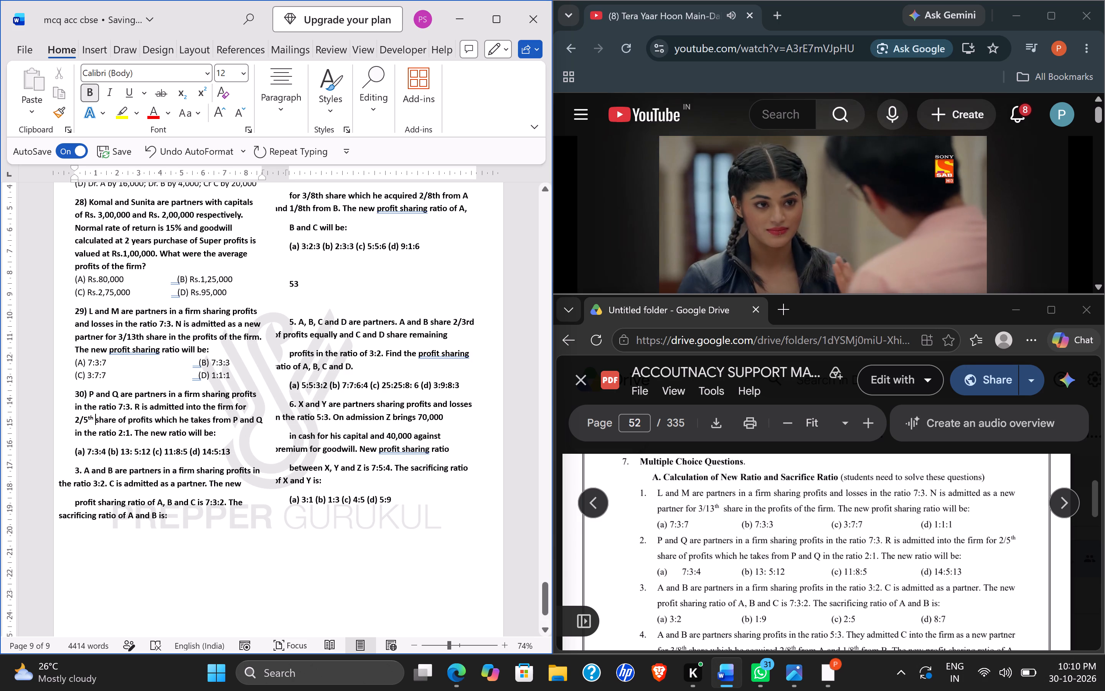
Space option (b) 13: 5:12 of question 30 out from option (a) to form a second column.
{"action": "left_click", "coordinate": [105, 452]}
{"action": "key", "text": "space"}
{"action": "key", "text": "space"}
{"action": "key", "text": "space"}
{"action": "key", "text": "space"}
{"action": "key", "text": "space"}
{"action": "key", "text": "space"}
{"action": "key", "text": "space"}
{"action": "key", "text": "space"}
{"action": "key", "text": "space"}
{"action": "key", "text": "space"}
{"action": "key", "text": "space"}
{"action": "key", "text": "space"}
{"action": "key", "text": "space"}
{"action": "key", "text": "space"}
{"action": "key", "text": "space"}
{"action": "key", "text": "space"}
{"action": "key", "text": "space"}
{"action": "key", "text": "space"}
{"action": "key", "text": "space"}
{"action": "key", "text": "space"}
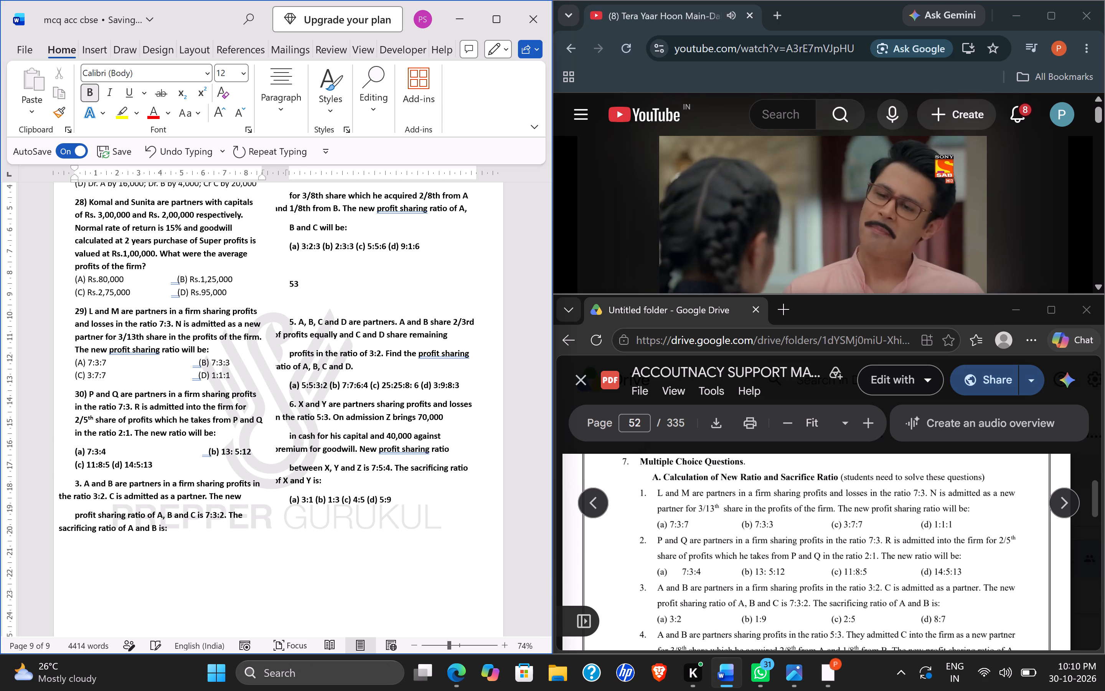
Space option (d) 14:5:13 of question 30 out from option (c) so it sits under option (b).
{"action": "left_click", "coordinate": [110, 468]}
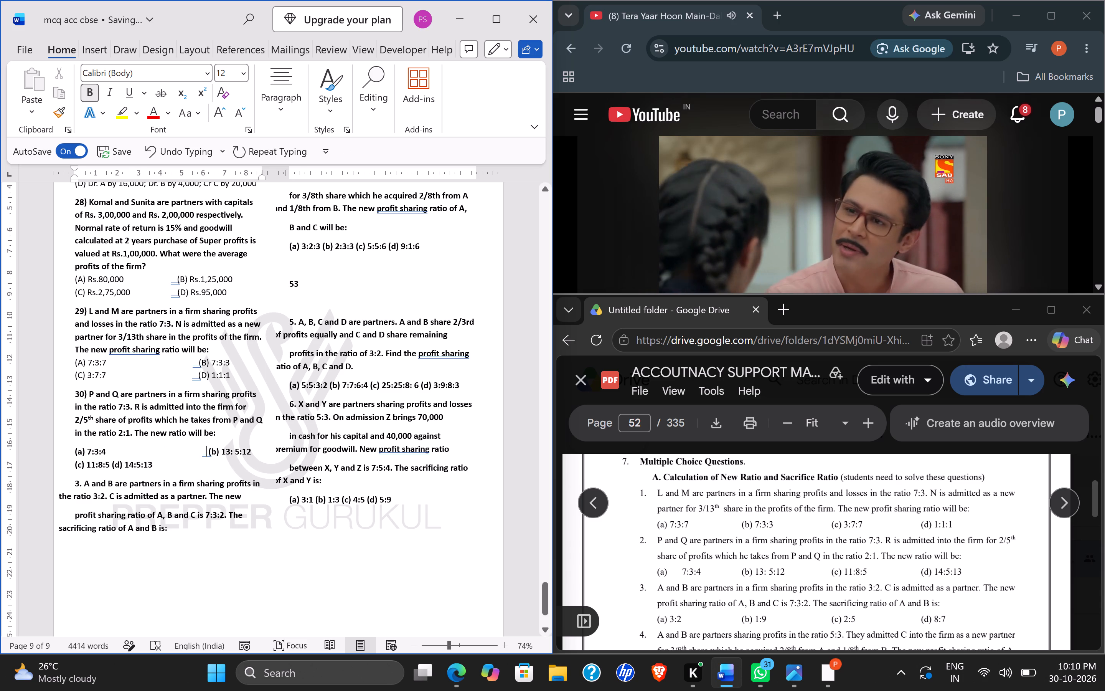
{"action": "key", "text": "space"}
{"action": "key", "text": "space"}
{"action": "key", "text": "space"}
{"action": "key", "text": "space"}
{"action": "key", "text": "space"}
{"action": "key", "text": "space"}
{"action": "key", "text": "space"}
{"action": "key", "text": "space"}
{"action": "key", "text": "space"}
{"action": "key", "text": "space"}
{"action": "key", "text": "space"}
{"action": "key", "text": "space"}
{"action": "key", "text": "space"}
{"action": "key", "text": "space"}
{"action": "key", "text": "space"}
{"action": "key", "text": "space"}
{"action": "key", "text": "space"}
{"action": "key", "text": "space"}
{"action": "key", "text": "space"}
{"action": "key", "text": "space"}
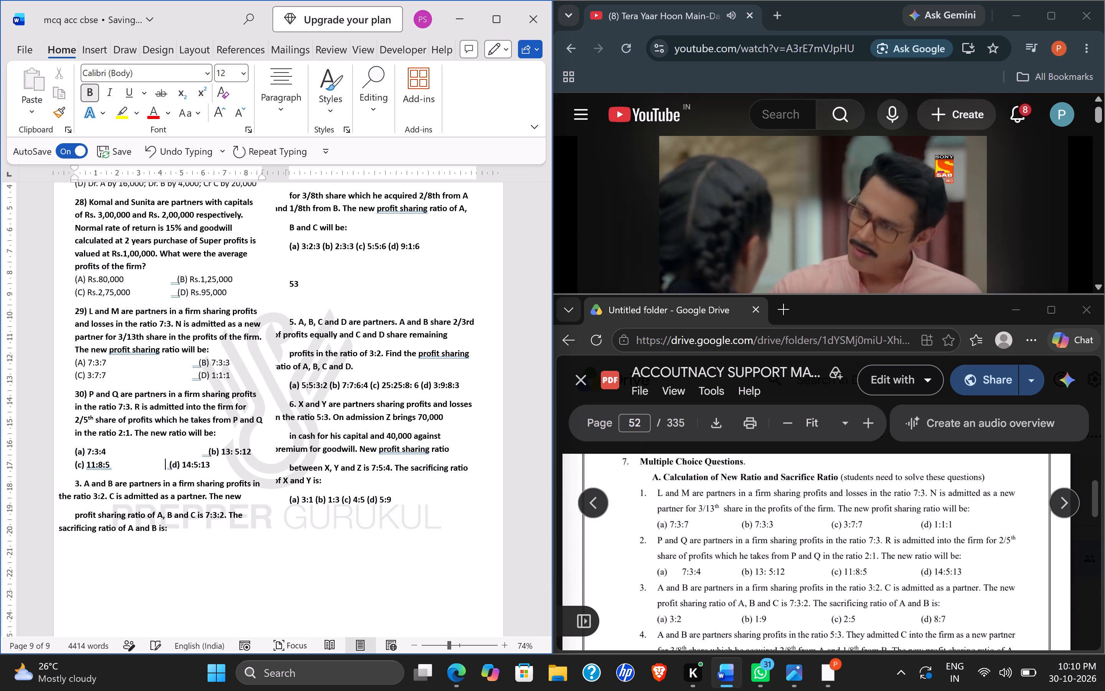
{"action": "key", "text": "space"}
{"action": "key", "text": "space"}
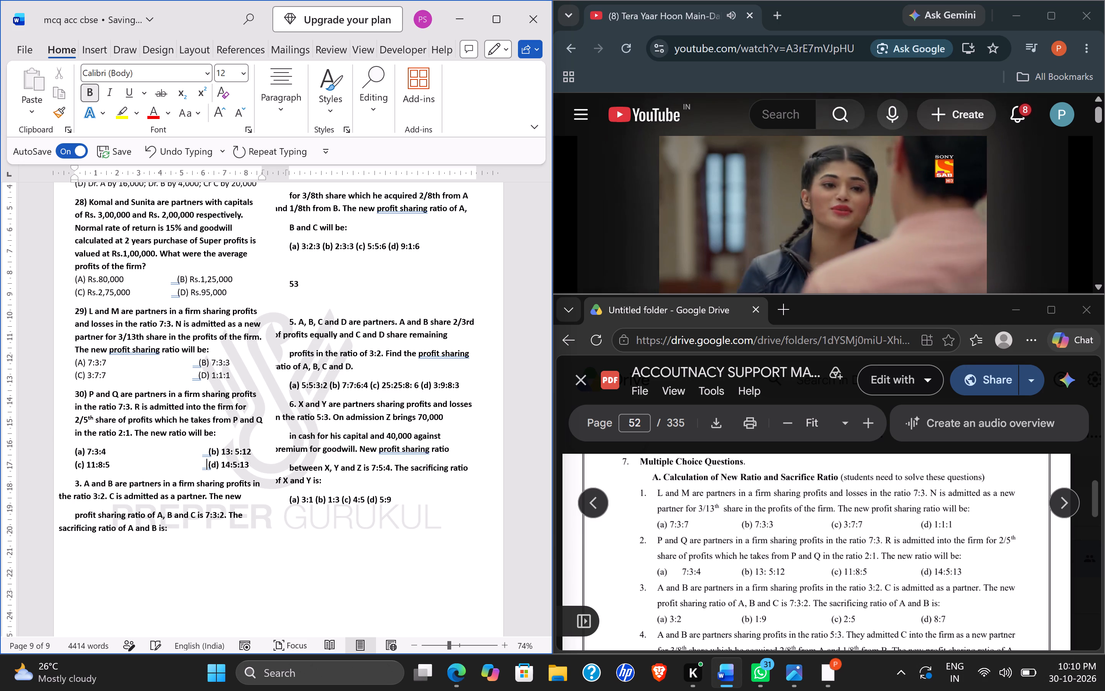
Remove the bold formatting from question 30's four options.
{"action": "left_click_drag", "start_coordinate": [70, 449], "coordinate": [255, 473]}
{"action": "key", "text": "ctrl+b"}
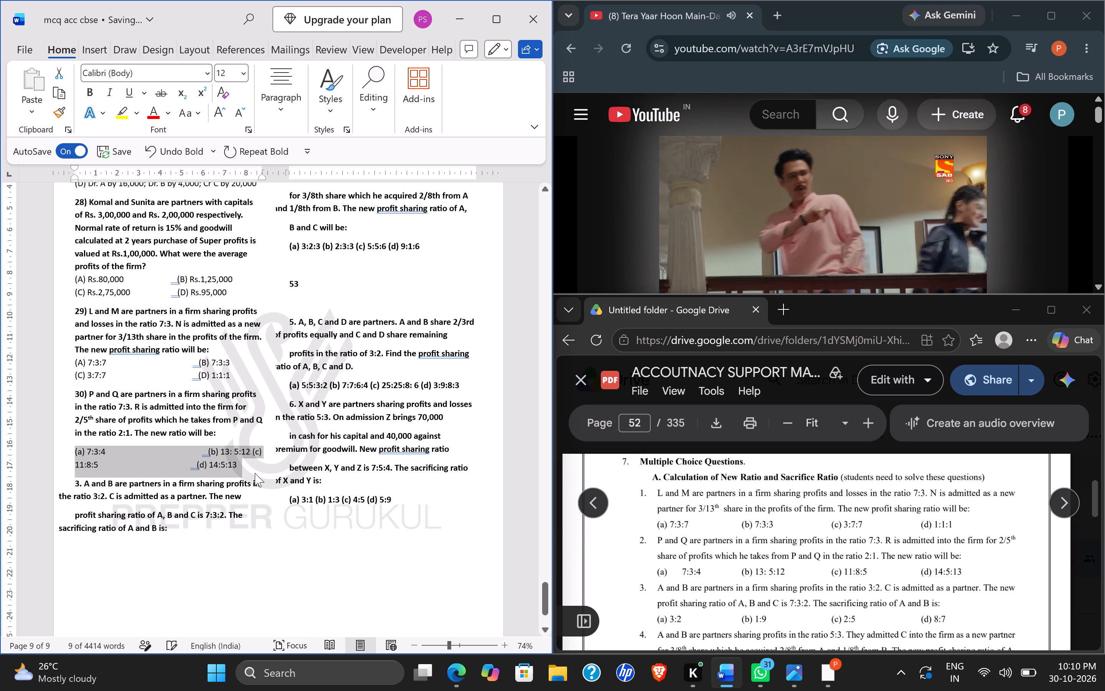
Trim the extra spaces before option (b) 13: 5:12 in question 30, keeping it in the second column.
{"action": "left_click", "coordinate": [209, 449]}
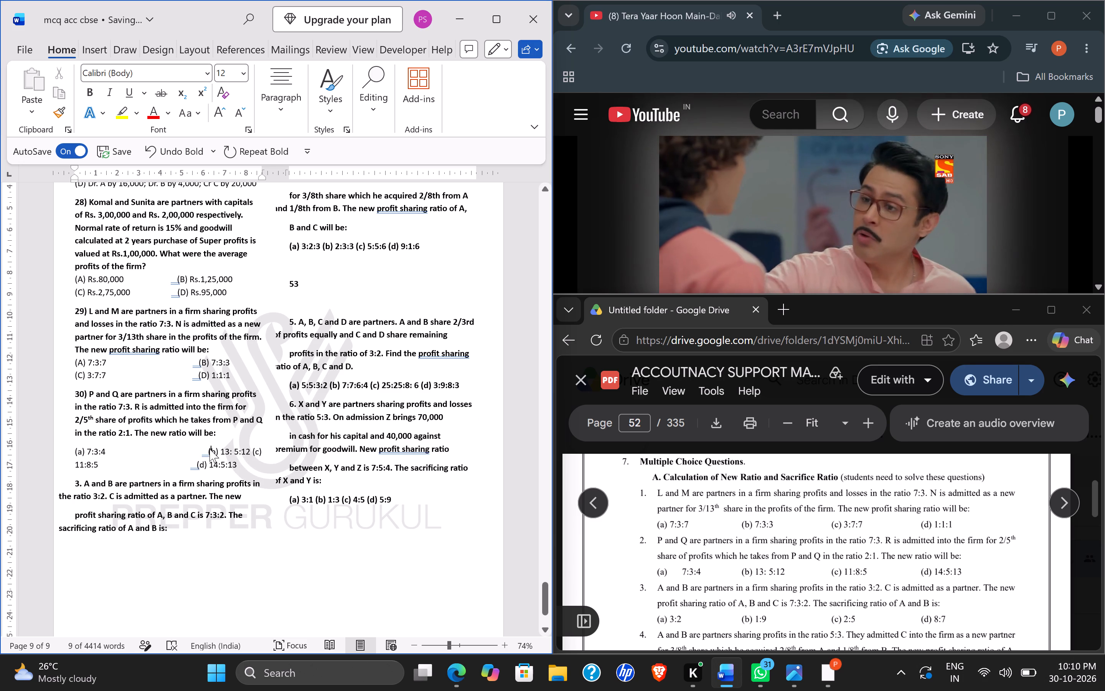
{"action": "key", "text": "Left"}
{"action": "key", "text": "bracketright"}
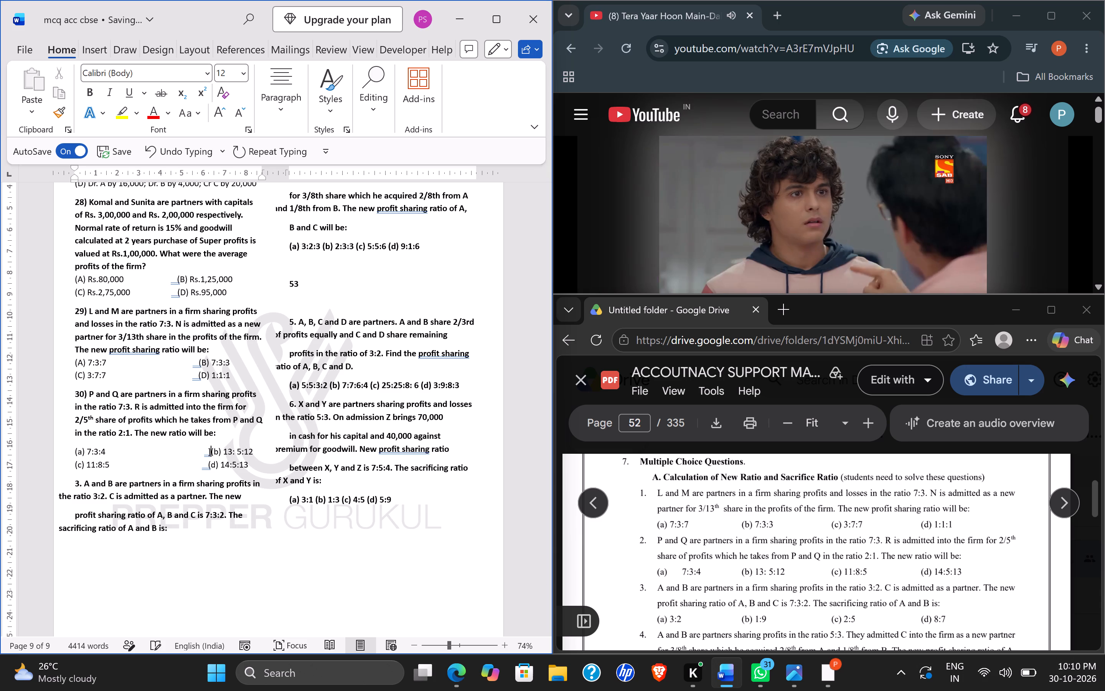
{"action": "key", "text": "BackSpace"}
{"action": "key", "text": "BackSpace"}
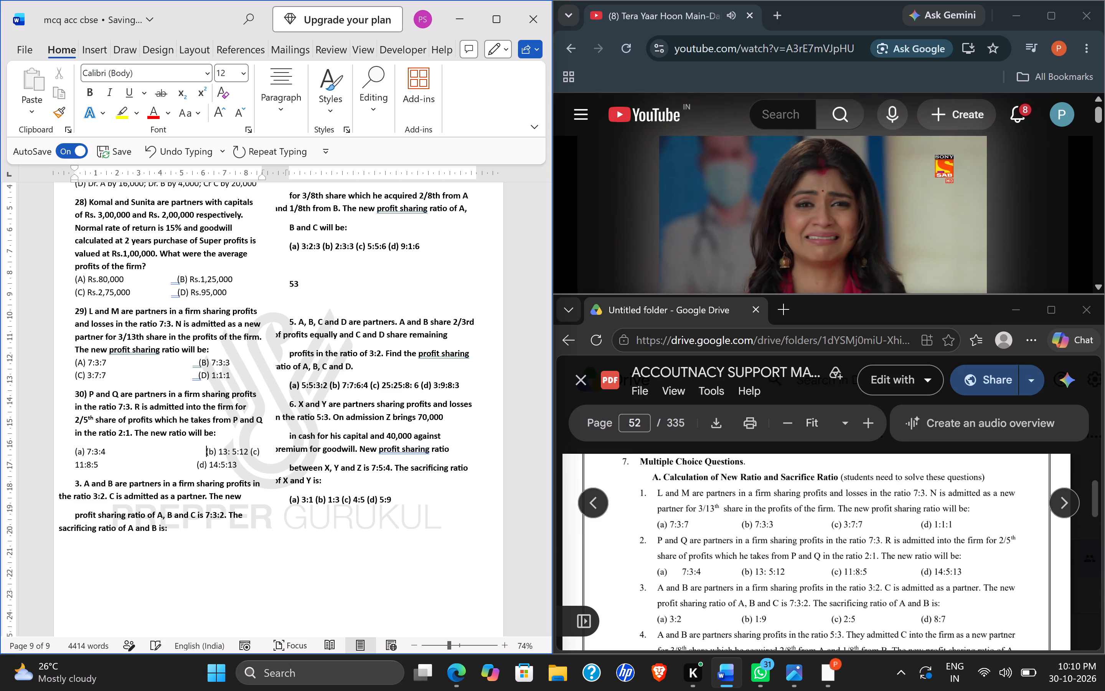
{"action": "key", "text": "BackSpace"}
{"action": "key", "text": "BackSpace"}
{"action": "key", "text": "BackSpace"}
{"action": "key", "text": "BackSpace"}
{"action": "key", "text": "BackSpace"}
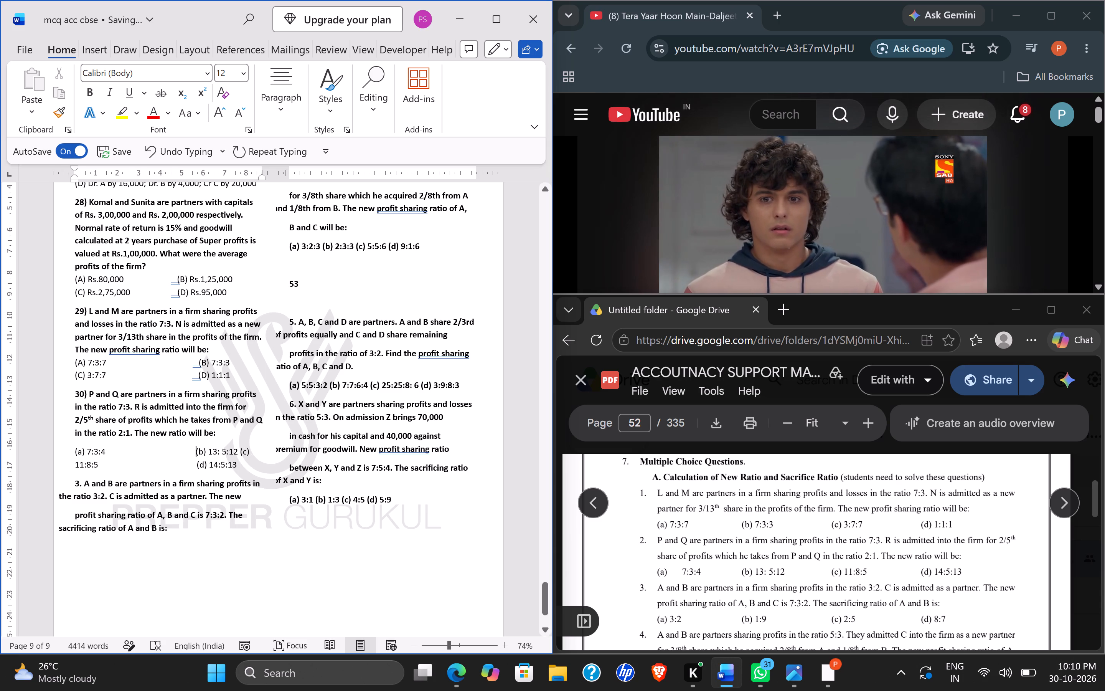
Break the line after option (b) in question 30 so option (c) 11:8:5 starts flush on its own line.
{"action": "left_click", "coordinate": [238, 453]}
{"action": "key", "text": "shift+Return"}
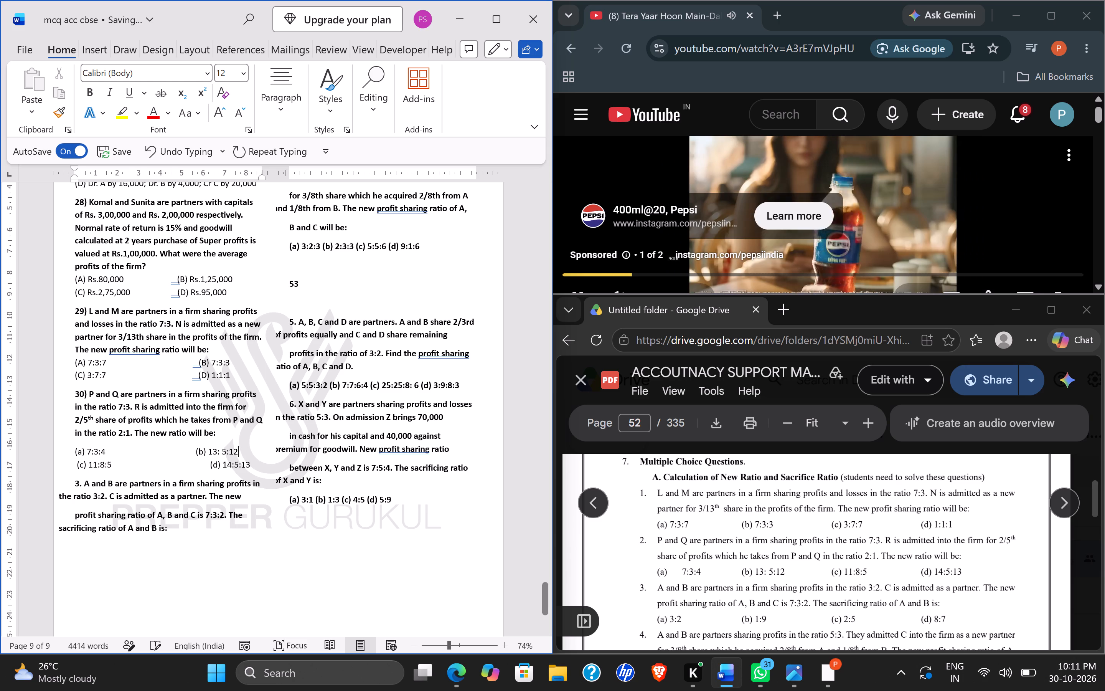
{"action": "key", "text": "Right"}
{"action": "key", "text": "backslash"}
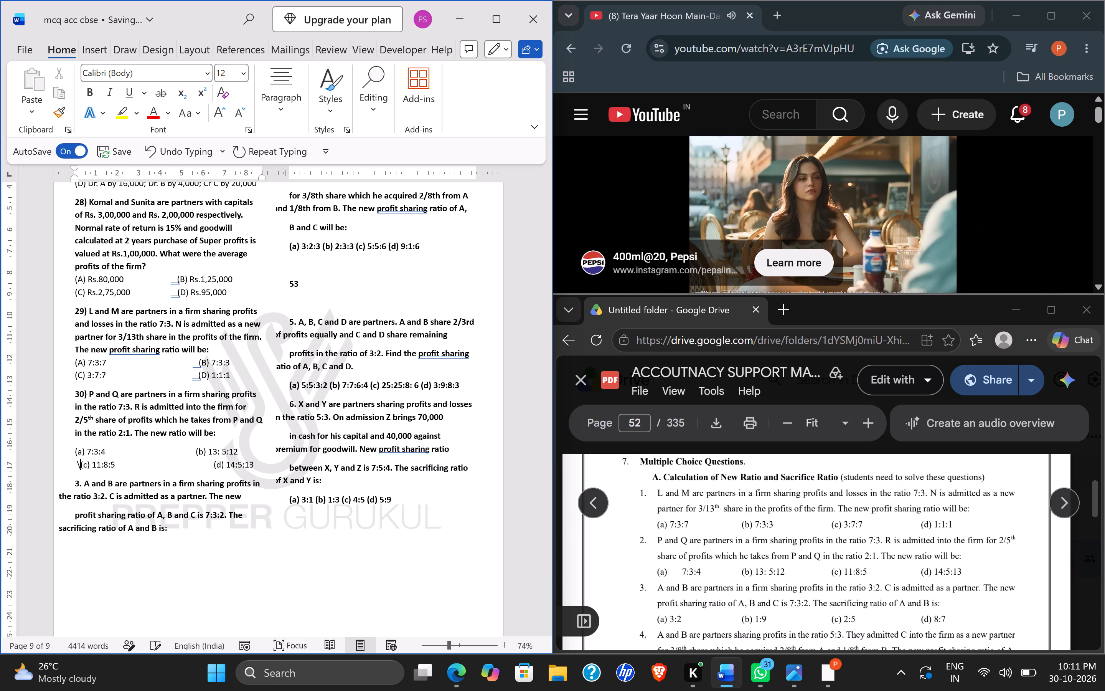
{"action": "key", "text": "BackSpace"}
{"action": "key", "text": "BackSpace"}
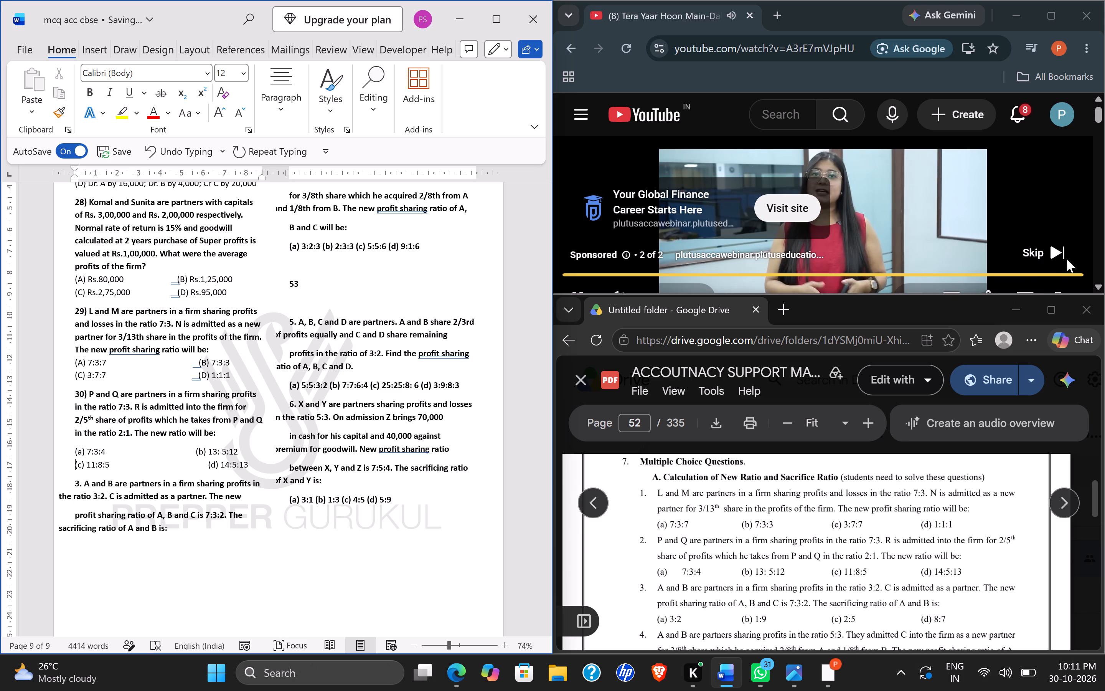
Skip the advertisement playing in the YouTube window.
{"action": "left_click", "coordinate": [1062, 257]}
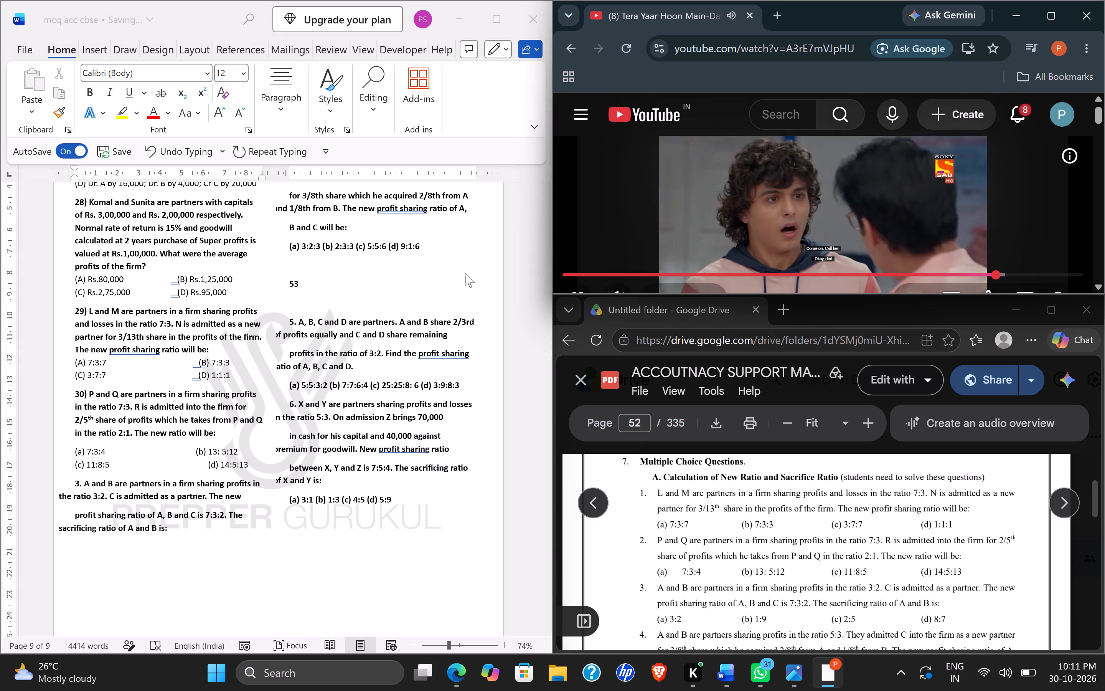
Trim the spaces before option (d) 14:5:13 in question 30 so it aligns under option (b), keeping its opening bracket.
{"action": "left_click", "coordinate": [202, 469]}
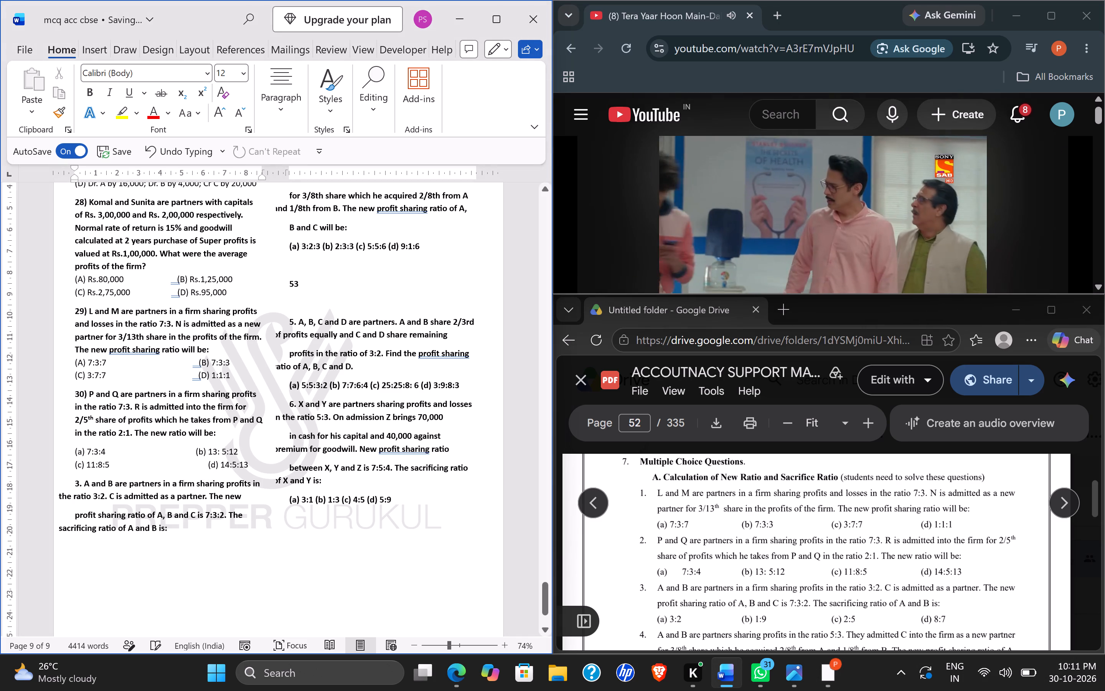
{"action": "left_click", "coordinate": [211, 465]}
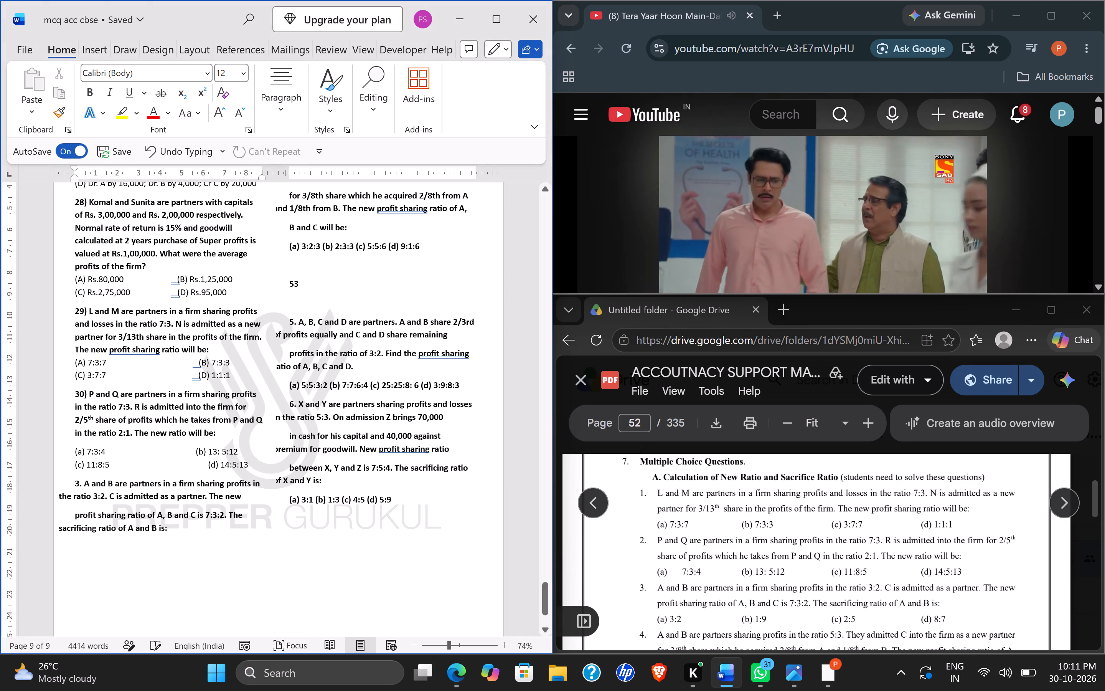
{"action": "key", "text": "BackSpace"}
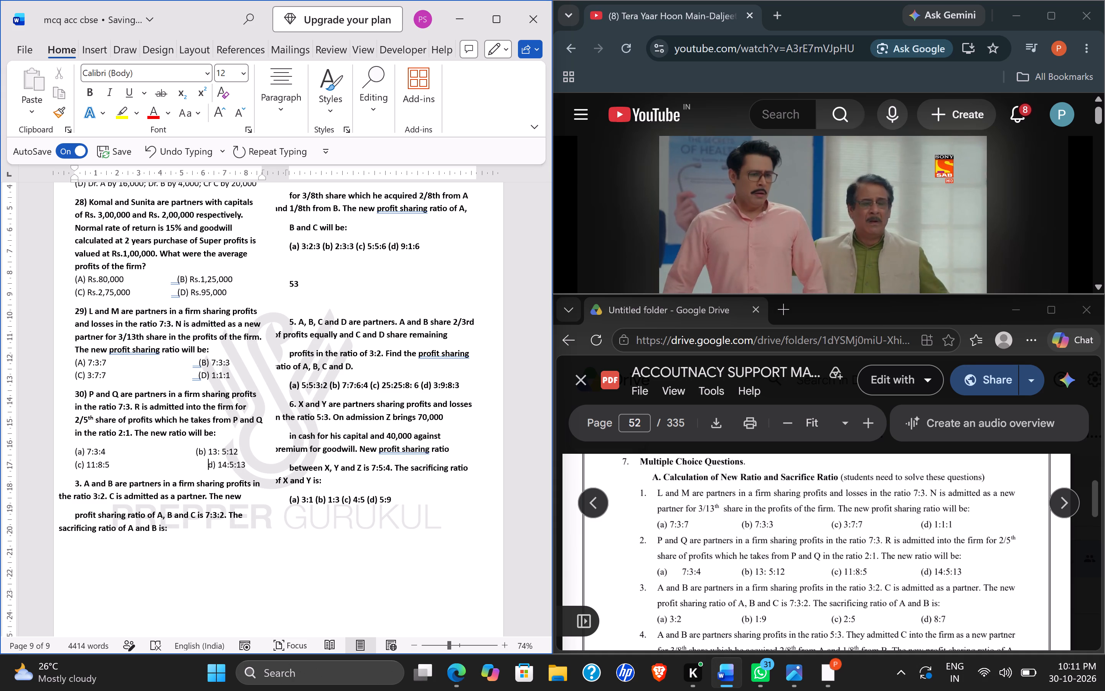
{"action": "key", "text": "shift+parenleft"}
{"action": "key", "text": "Left"}
{"action": "key", "text": "Left"}
{"action": "key", "text": "Right"}
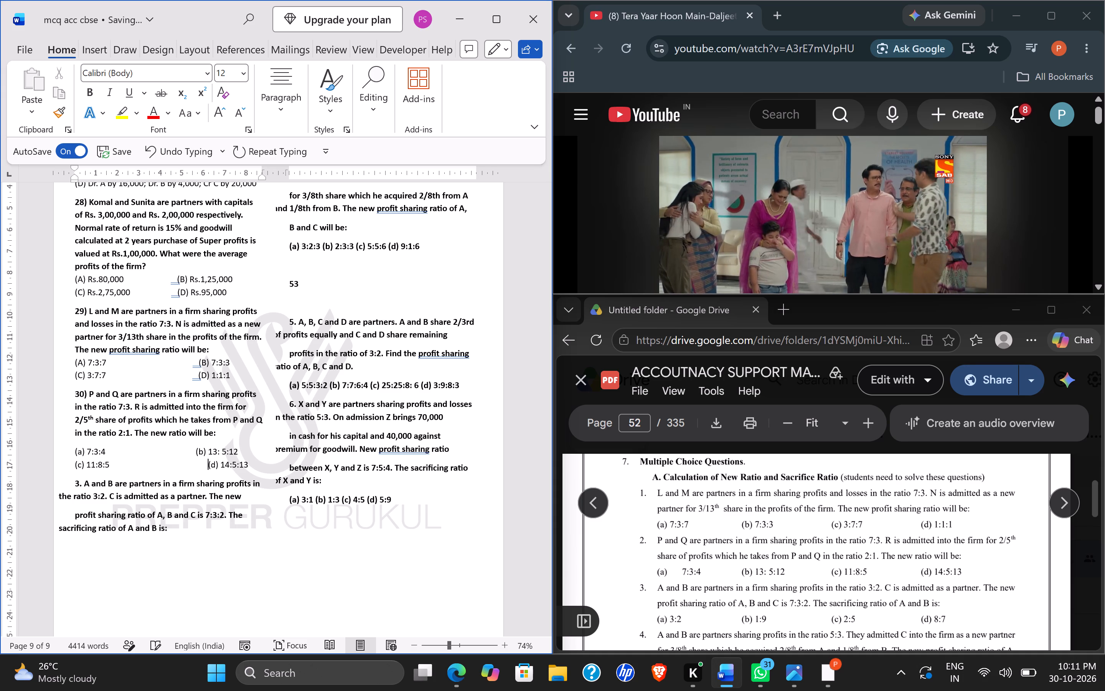
{"action": "key", "text": "BackSpace"}
{"action": "key", "text": "BackSpace"}
{"action": "key", "text": "BackSpace"}
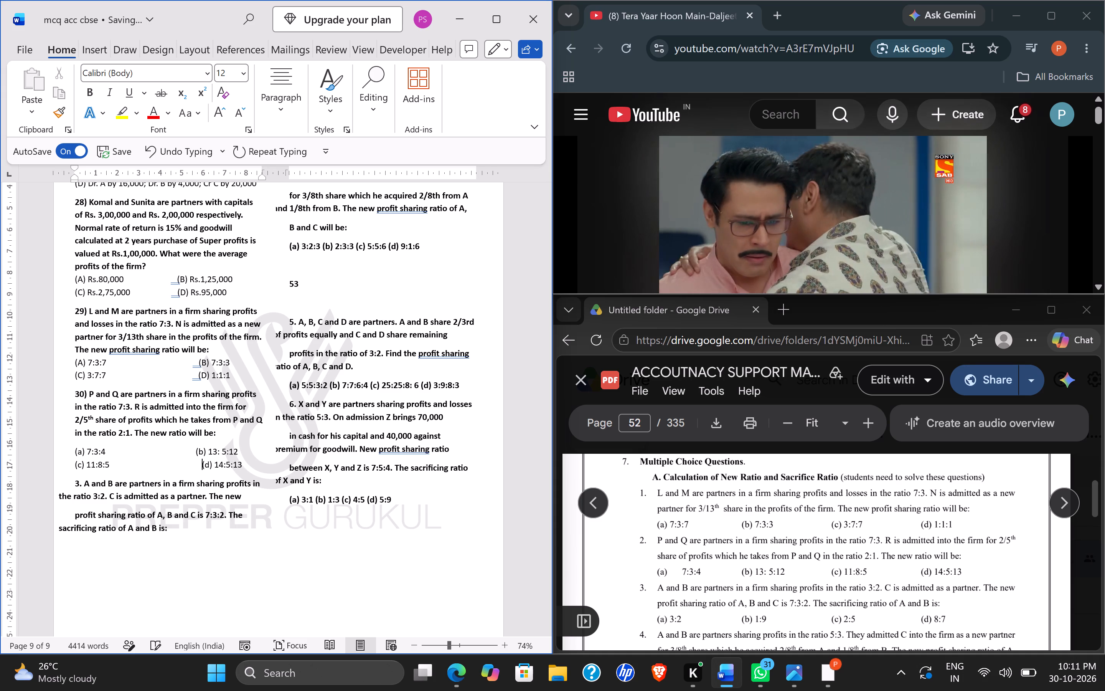
{"action": "key", "text": "BackSpace"}
{"action": "key", "text": "BackSpace"}
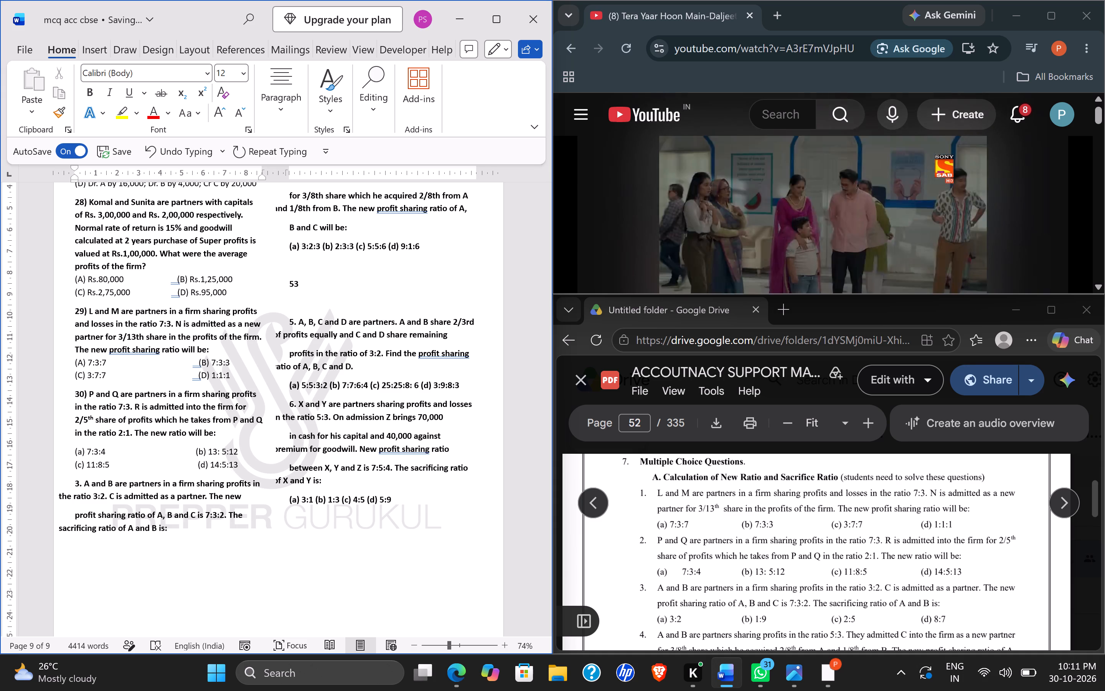
{"action": "key", "text": "BackSpace"}
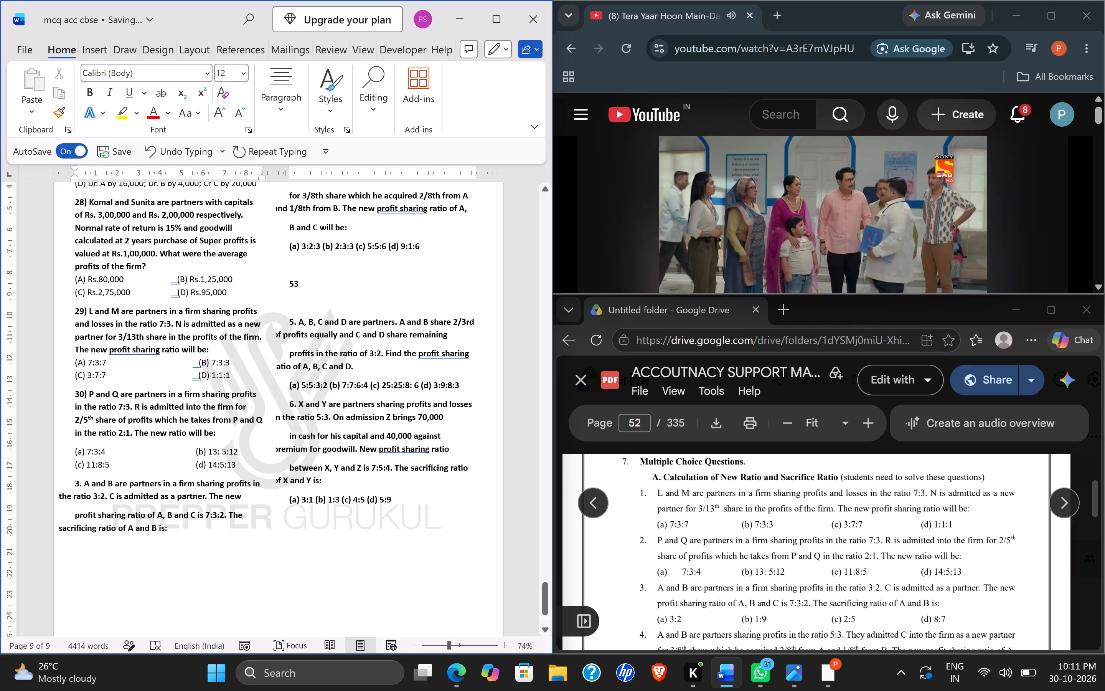
Renumber the A and B question below question 30 as "31)".
{"action": "scroll", "coordinate": [228, 454], "scroll_direction": "down", "scroll_amount": 1}
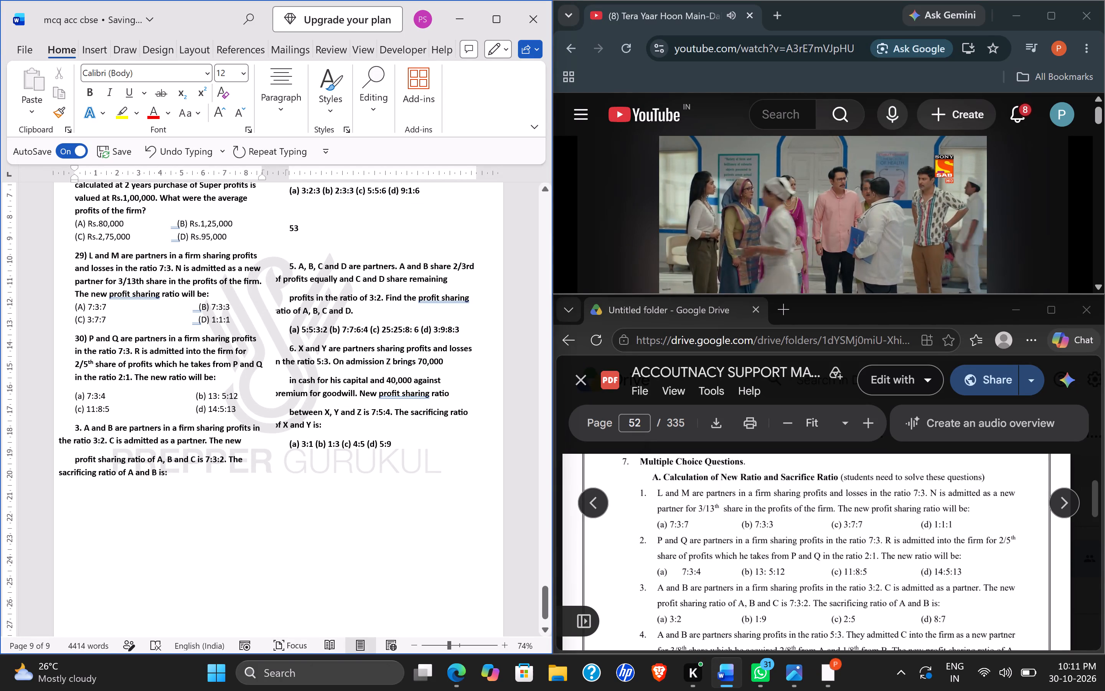
{"action": "left_click", "coordinate": [79, 434]}
{"action": "key", "text": "Right"}
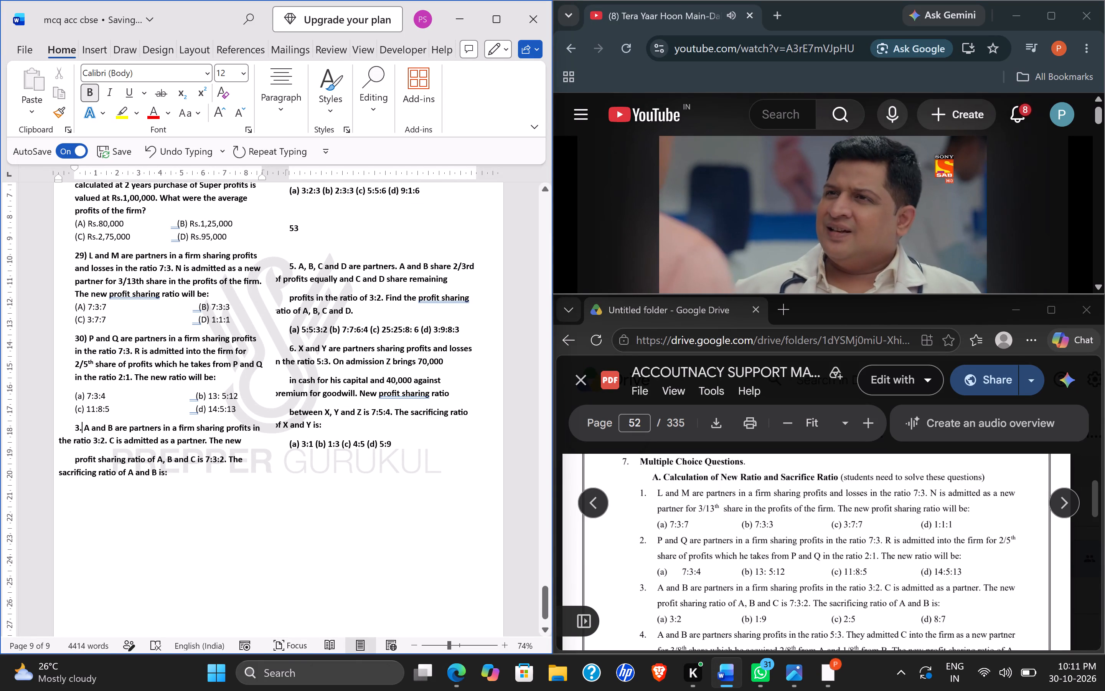
{"action": "key", "text": "BackSpace"}
{"action": "type", "text": "1)"}
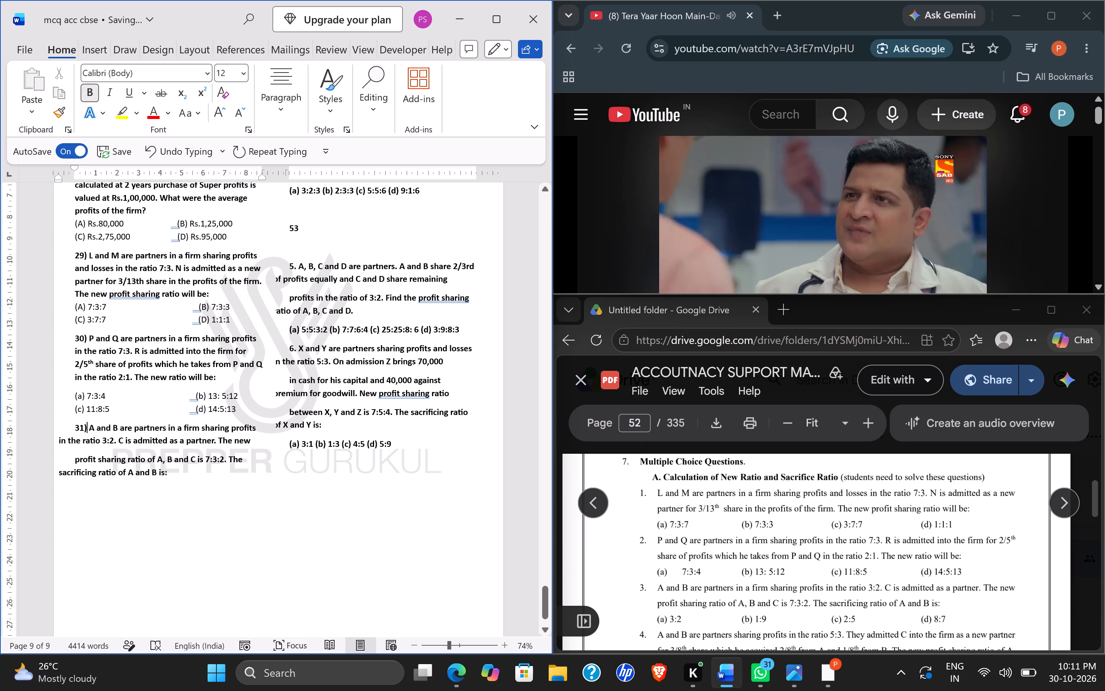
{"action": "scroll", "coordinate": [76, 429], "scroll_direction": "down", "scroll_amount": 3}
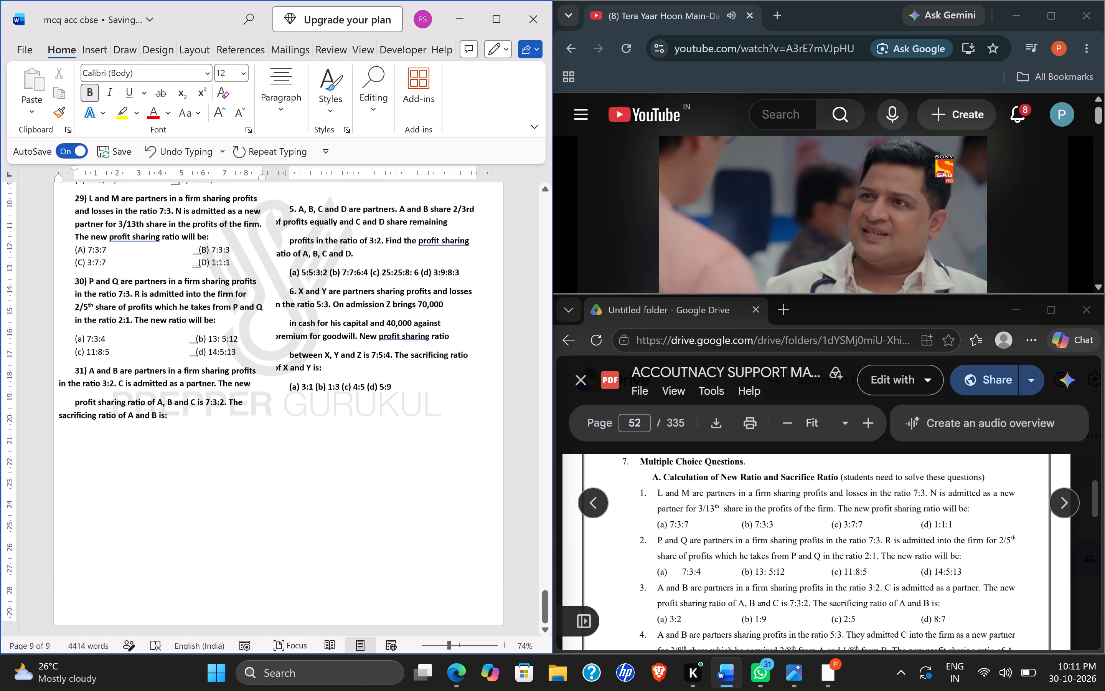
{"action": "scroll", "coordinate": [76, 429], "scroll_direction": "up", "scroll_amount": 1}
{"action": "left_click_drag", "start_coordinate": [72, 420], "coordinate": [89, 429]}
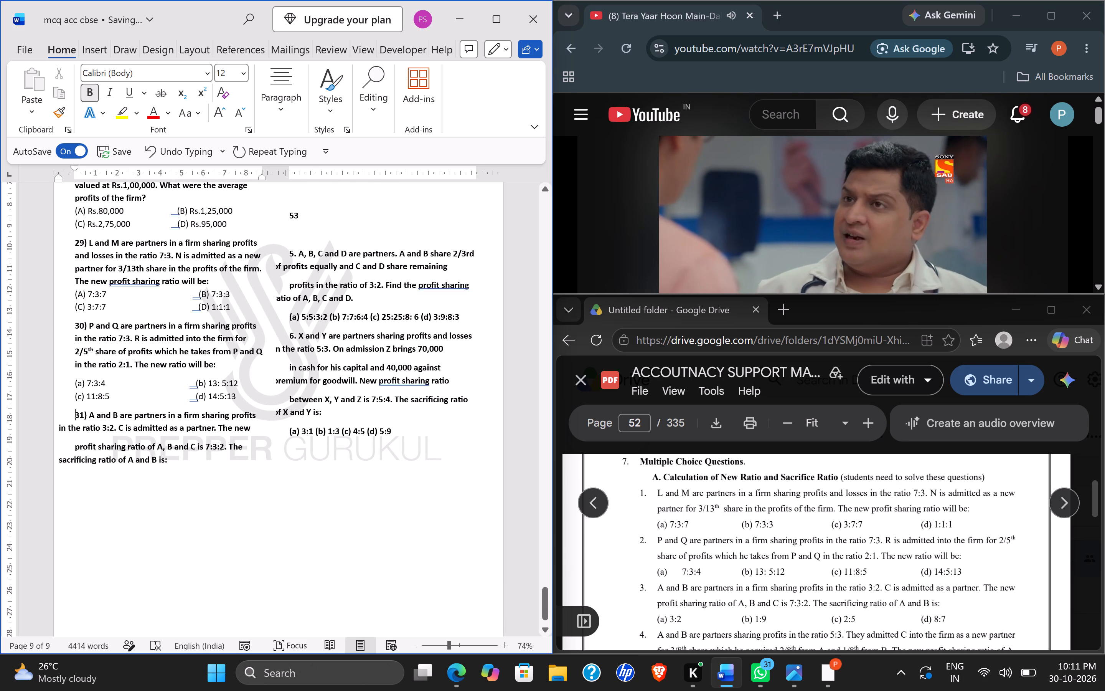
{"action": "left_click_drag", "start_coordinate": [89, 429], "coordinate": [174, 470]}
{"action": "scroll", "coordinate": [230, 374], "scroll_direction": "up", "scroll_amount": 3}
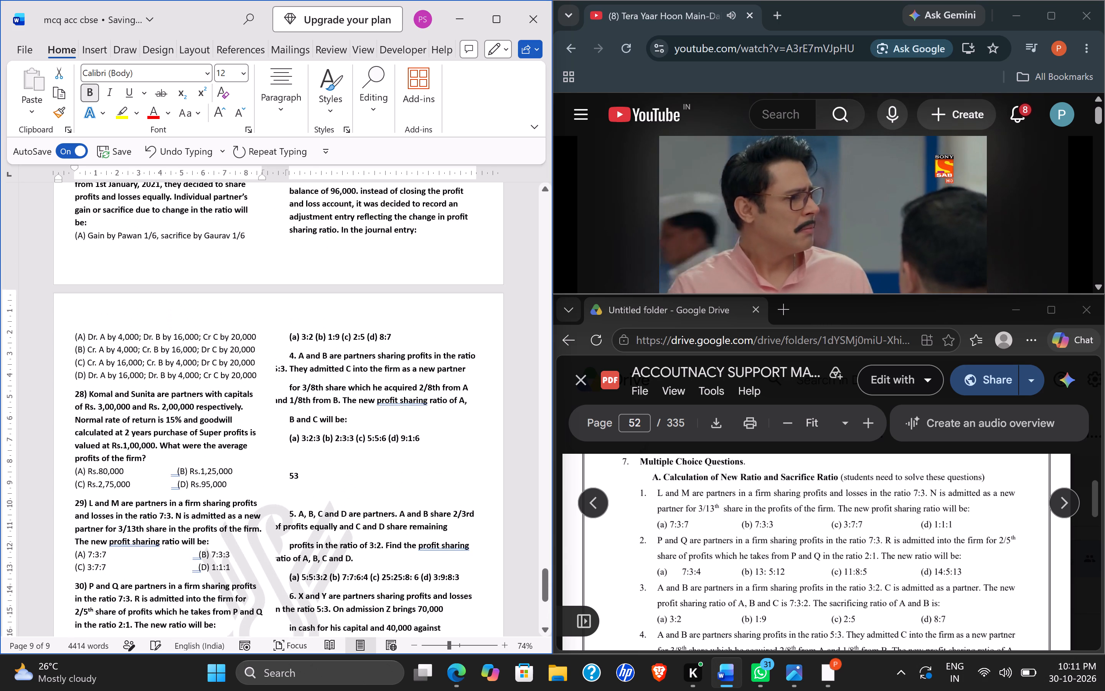
Join question 31's option line beginning (a) 3:2 onto the end of its question text.
{"action": "left_click", "coordinate": [285, 354]}
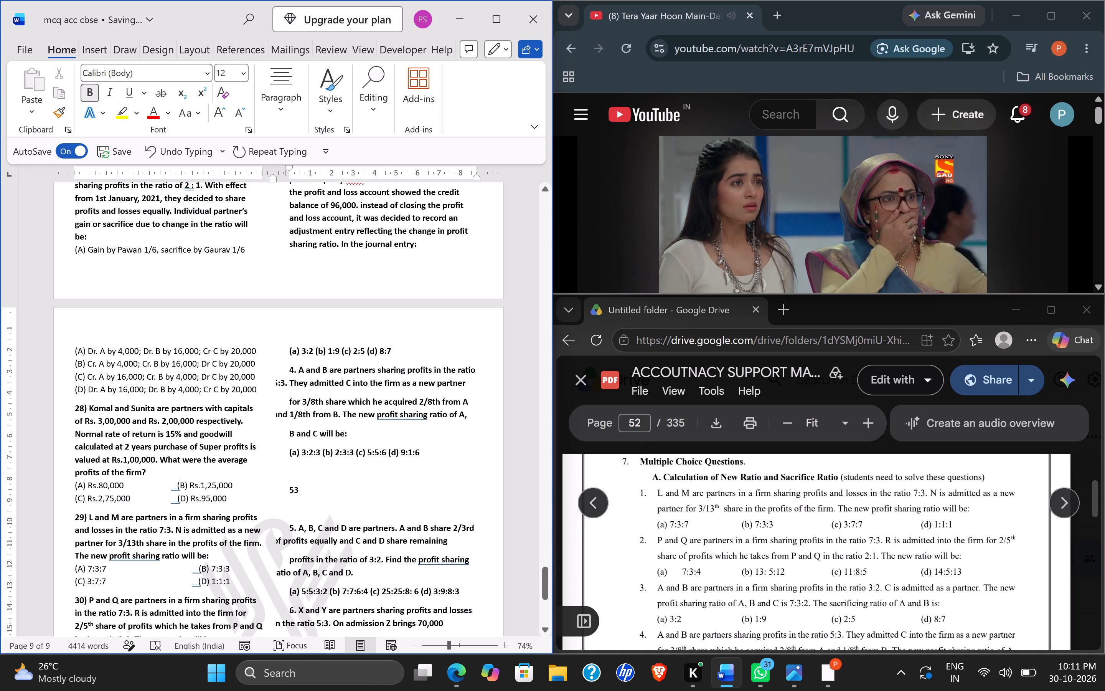
{"action": "key", "text": "Return"}
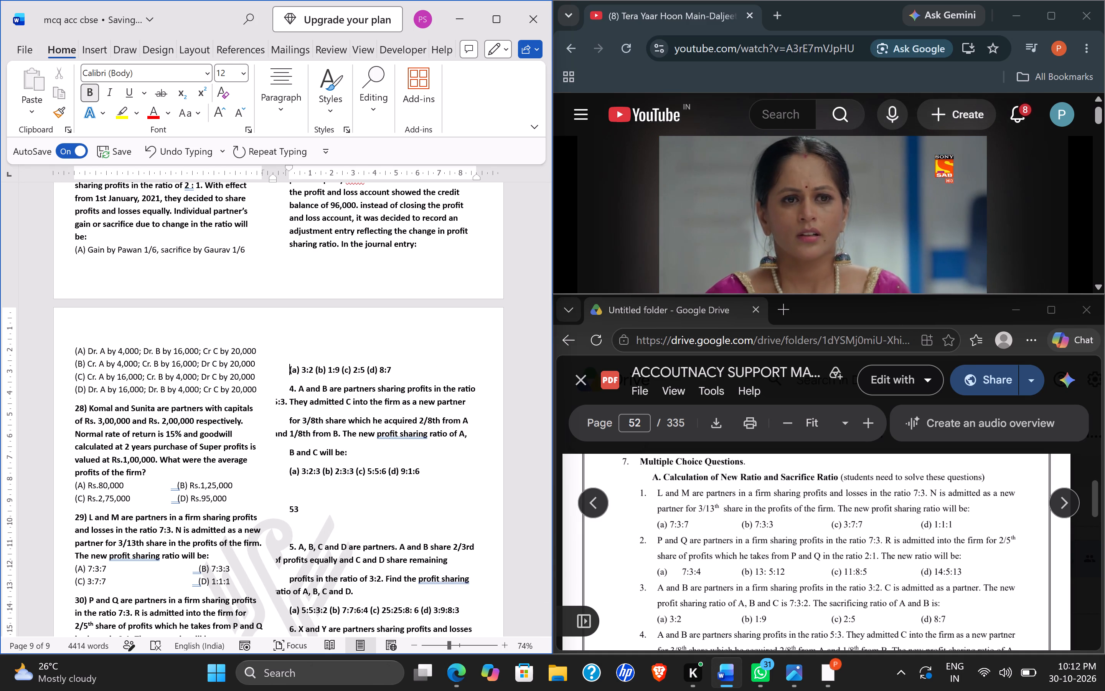
{"action": "key", "text": "BackSpace"}
{"action": "key", "text": "BackSpace"}
{"action": "key", "text": "BackSpace"}
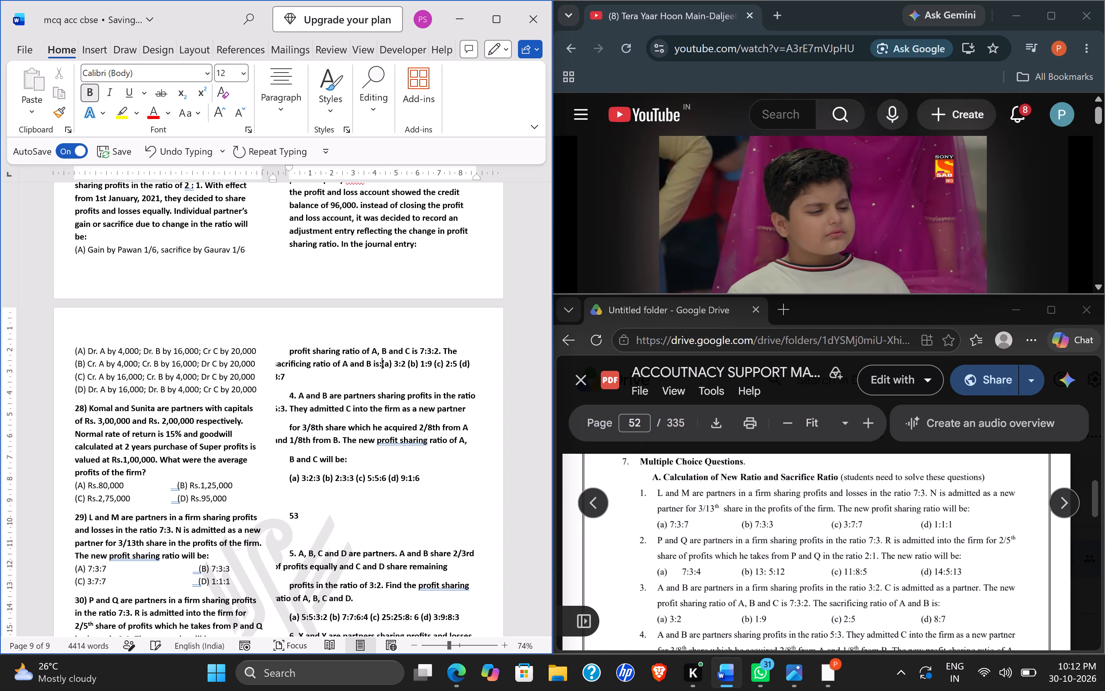
Add blank lines in the empty space at the end of the document, below question 31.
{"action": "scroll", "coordinate": [358, 338], "scroll_direction": "down", "scroll_amount": 4}
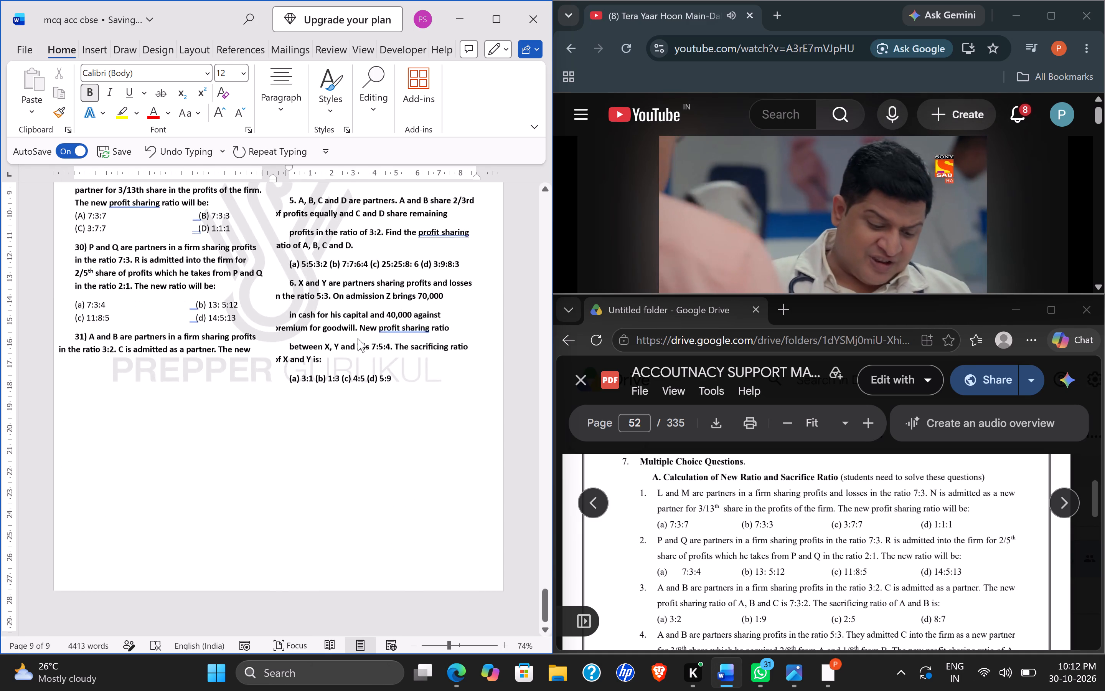
{"action": "left_click", "coordinate": [236, 443]}
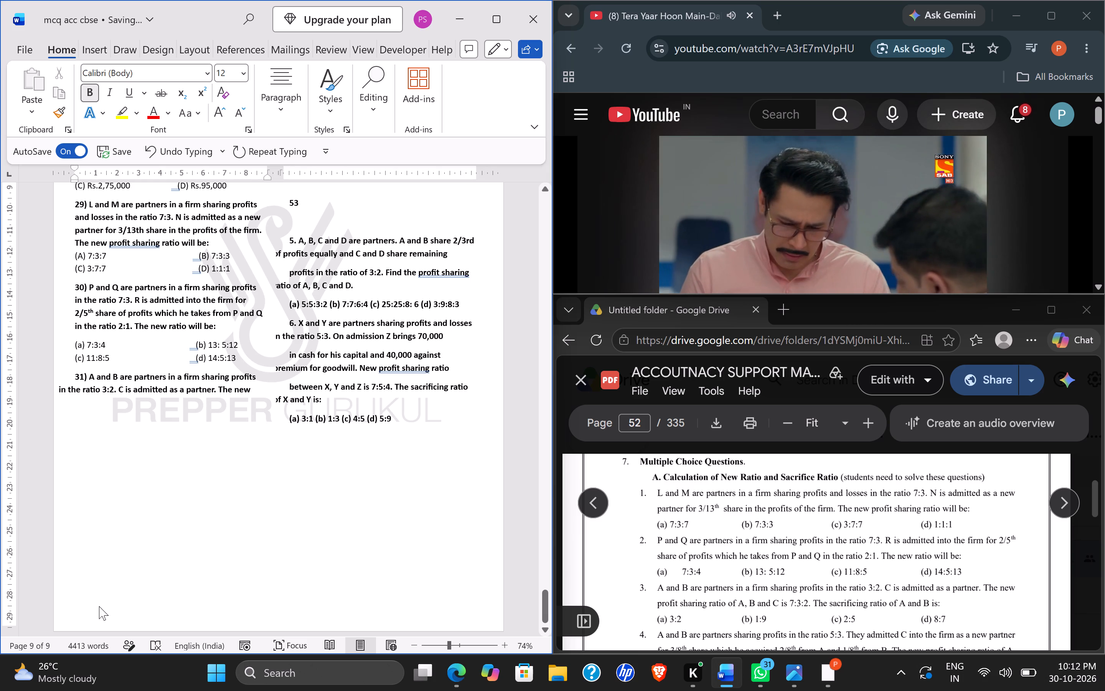
{"action": "left_click", "coordinate": [89, 584]}
{"action": "key", "text": "Down"}
{"action": "key", "text": "Down"}
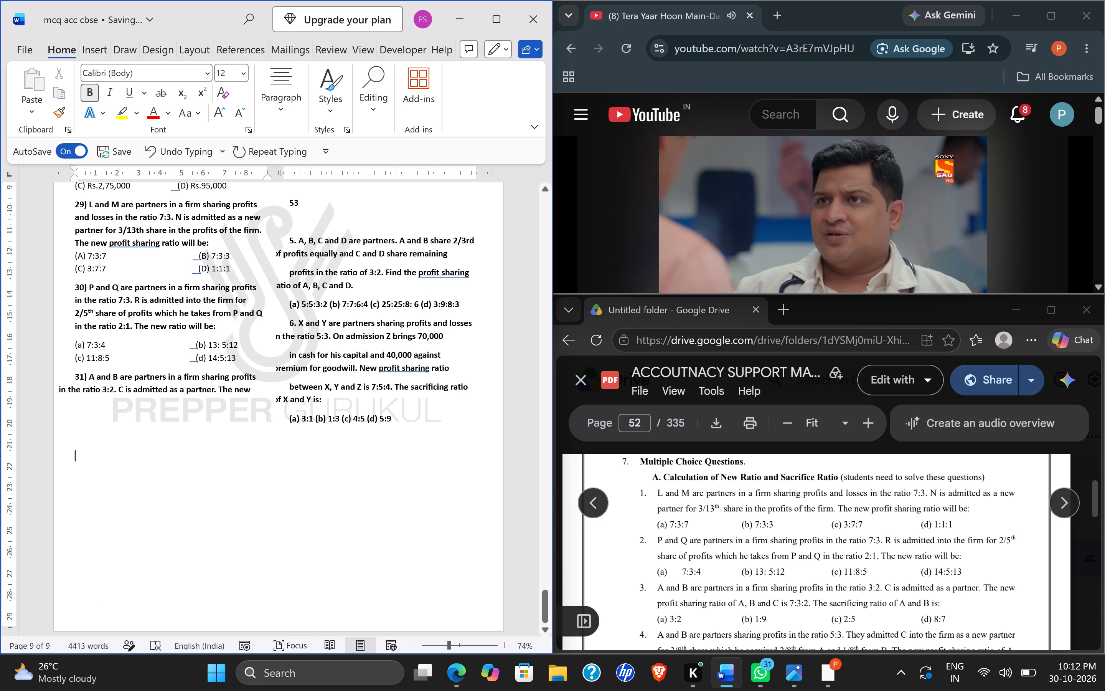
{"action": "key", "text": "Down"}
{"action": "key", "text": "Down"}
{"action": "key", "text": "Down"}
{"action": "key", "text": "Down"}
{"action": "key", "text": "Down"}
{"action": "double_click", "coordinate": [89, 584]}
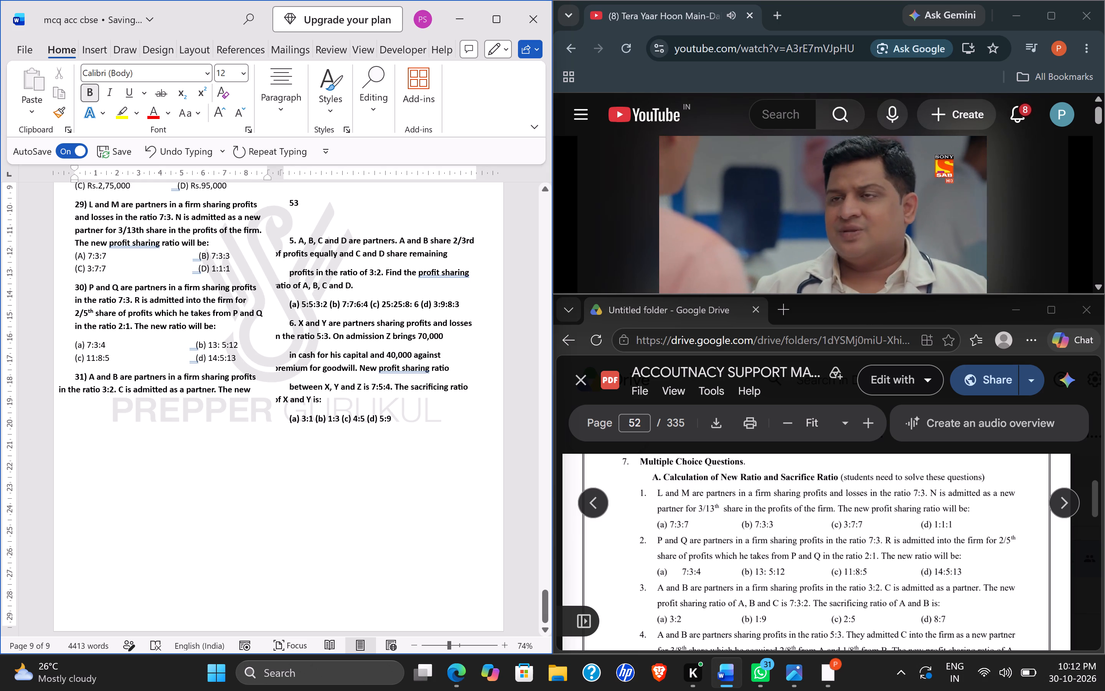
{"action": "left_click", "coordinate": [89, 584]}
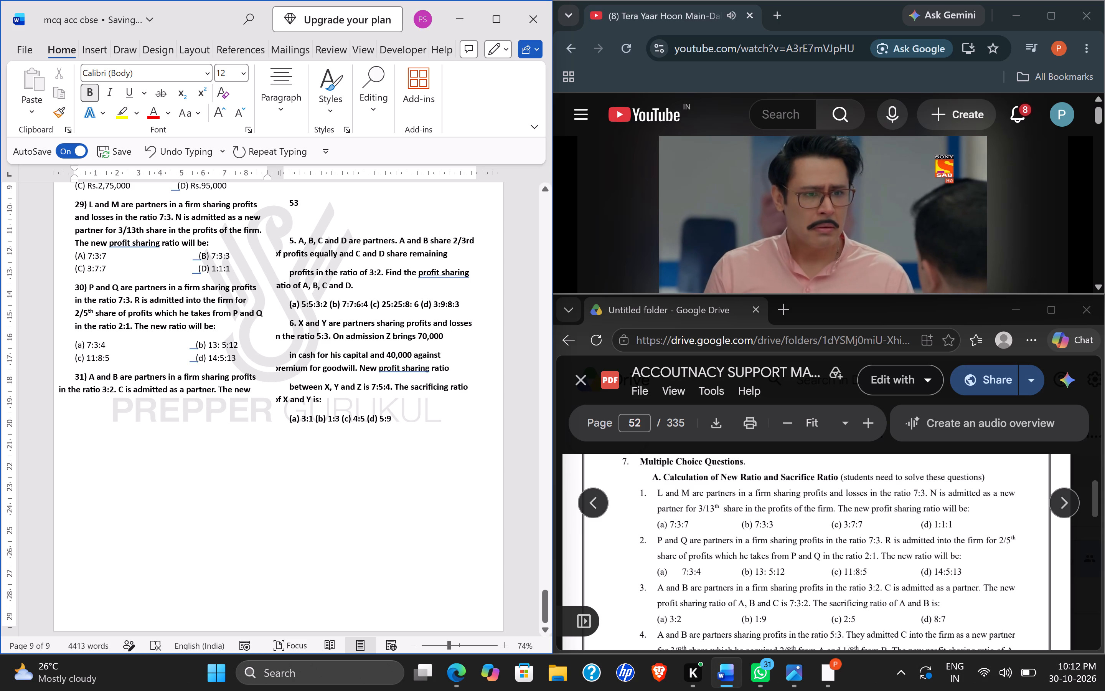
{"action": "key", "text": "Return"}
{"action": "key", "text": "Return"}
{"action": "key", "text": "Return"}
{"action": "key", "text": "Return"}
{"action": "key", "text": "Return"}
{"action": "key", "text": "Return"}
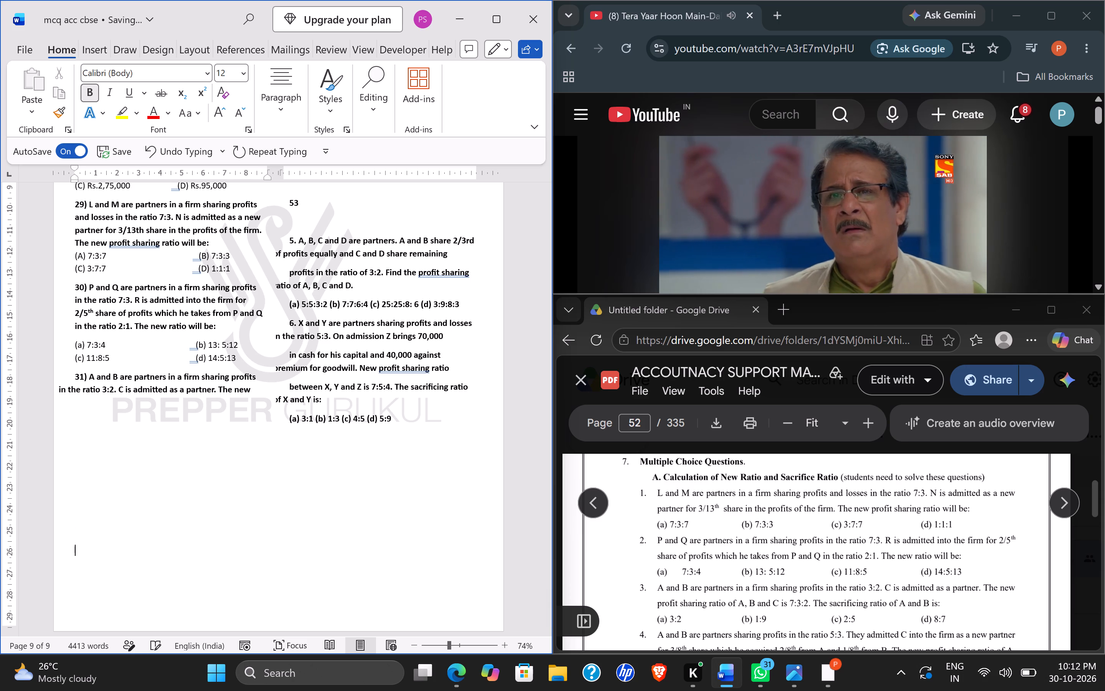
{"action": "key", "text": "Return"}
{"action": "key", "text": "Return"}
{"action": "key", "text": "Return"}
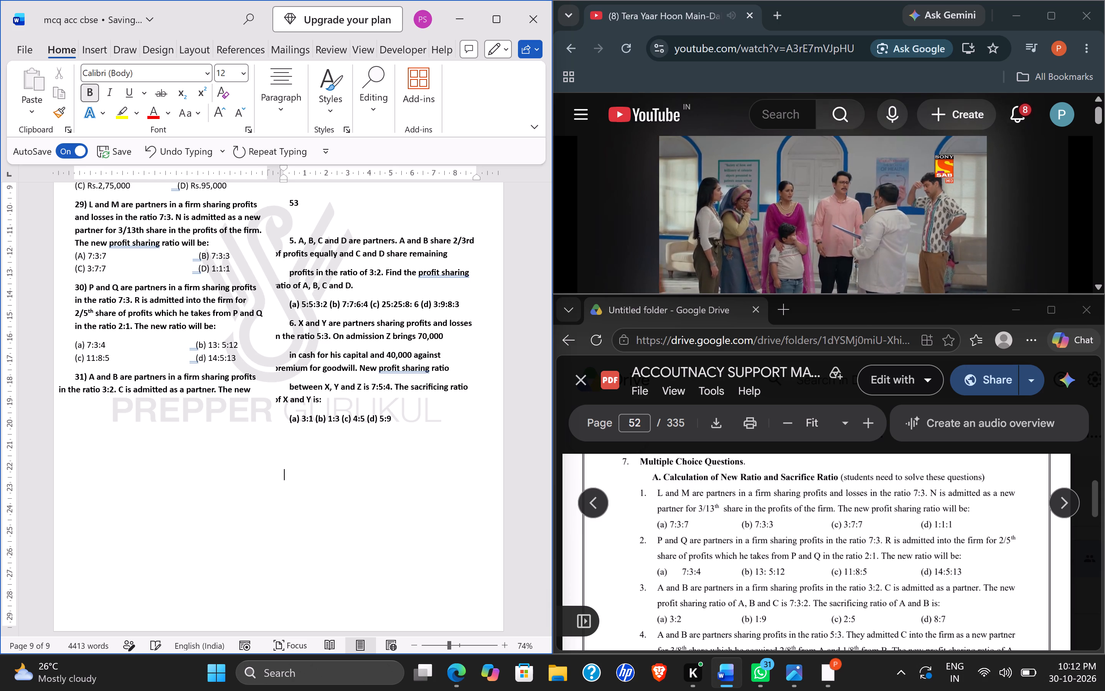
Copy question 4 about A and B with its options and paste it after "The new" at the end of question 31's text.
{"action": "scroll", "coordinate": [128, 397], "scroll_direction": "up", "scroll_amount": 2}
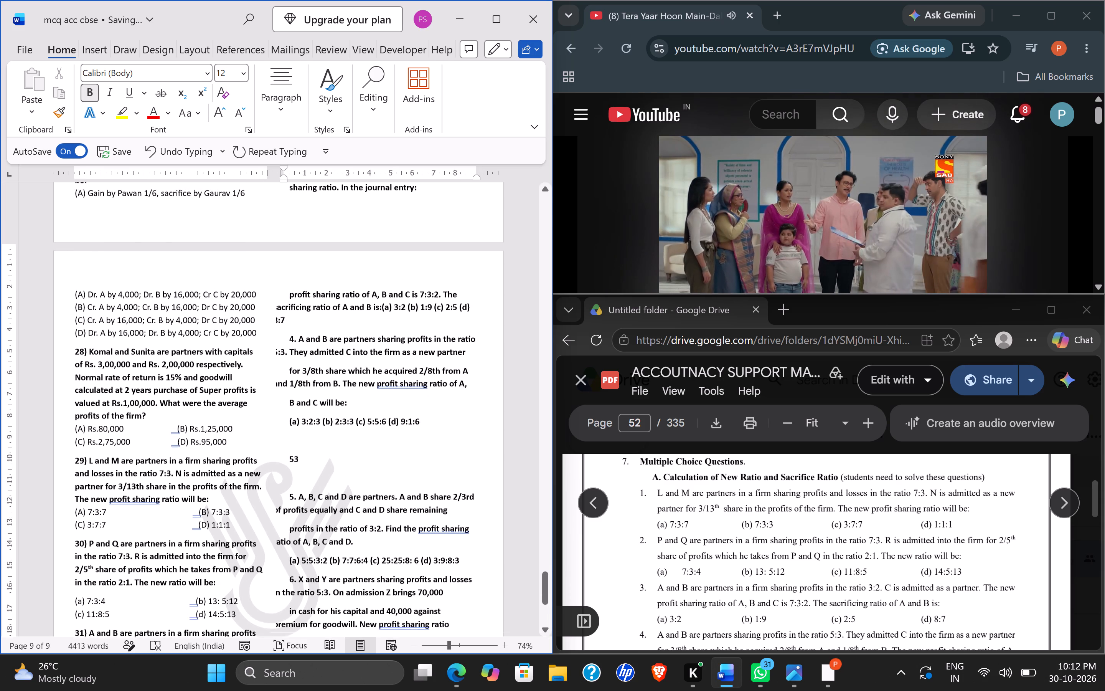
{"action": "scroll", "coordinate": [252, 347], "scroll_direction": "down", "scroll_amount": 2}
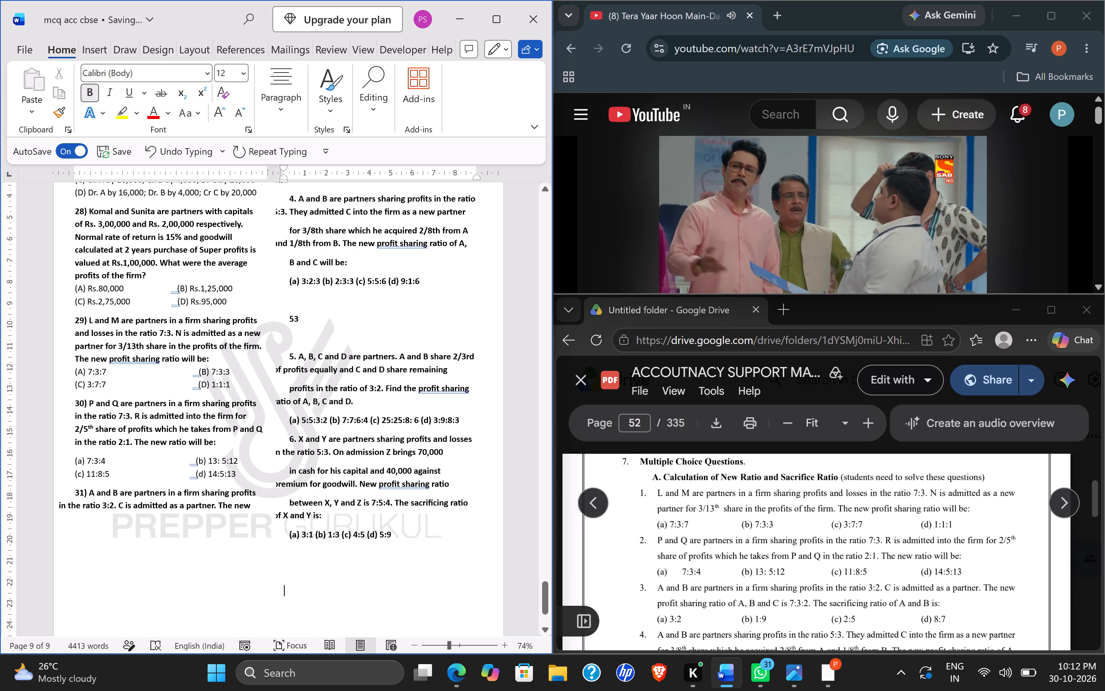
{"action": "left_click_drag", "start_coordinate": [281, 197], "coordinate": [445, 268]}
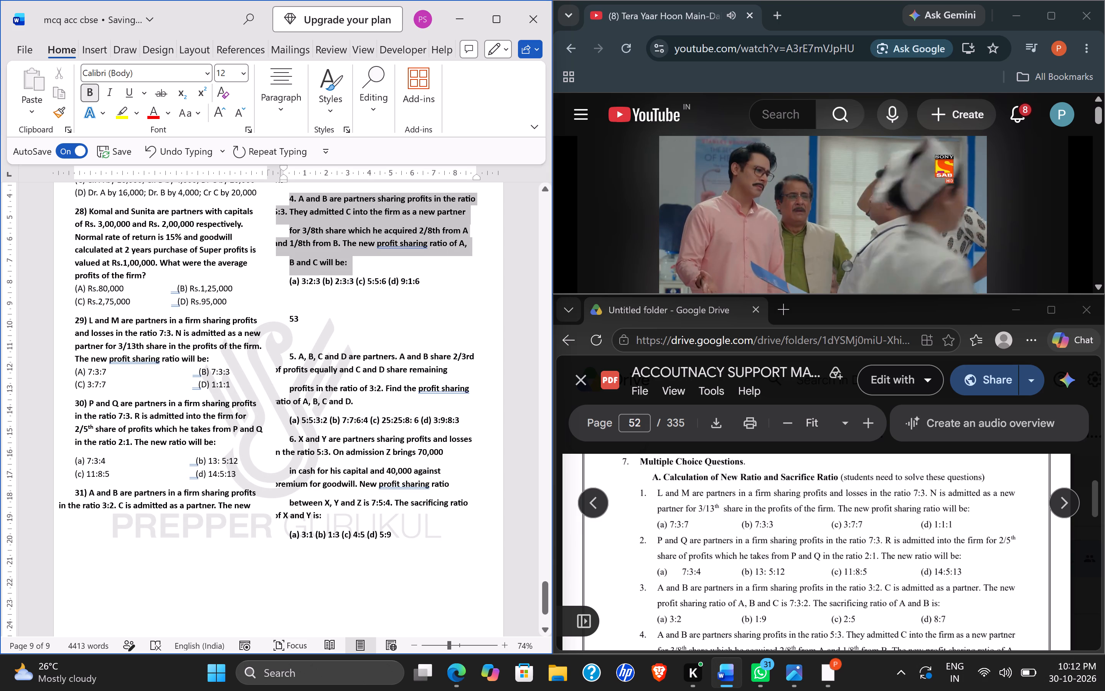
{"action": "left_click_drag", "start_coordinate": [445, 268], "coordinate": [454, 291]}
{"action": "key", "text": "ctrl+c"}
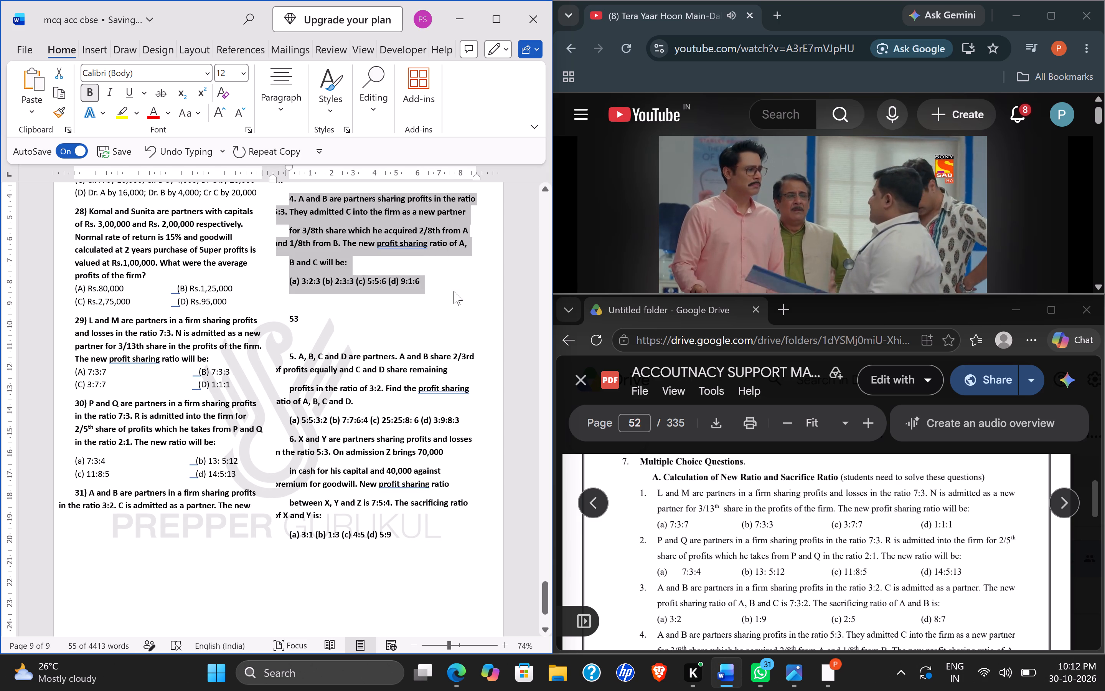
{"action": "left_click", "coordinate": [256, 510]}
{"action": "key", "text": "space"}
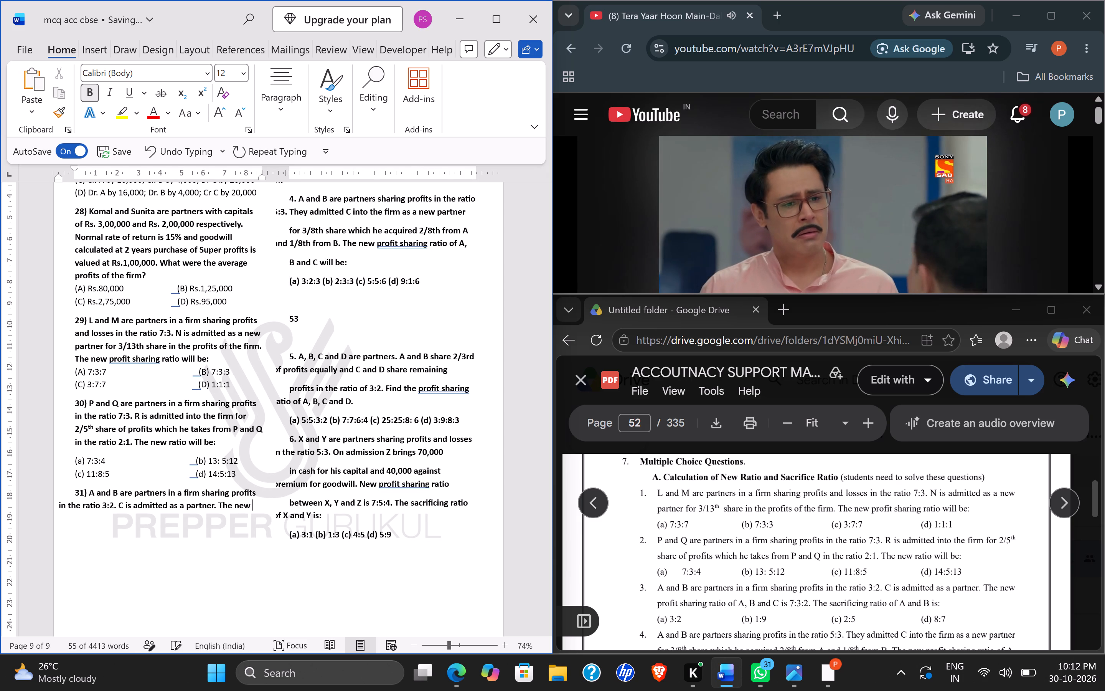
{"action": "key", "text": "ctrl+v"}
Adjust the indents of question 31's paragraphs so every line starts flush with question 30.
{"action": "scroll", "coordinate": [256, 510], "scroll_direction": "down", "scroll_amount": 1}
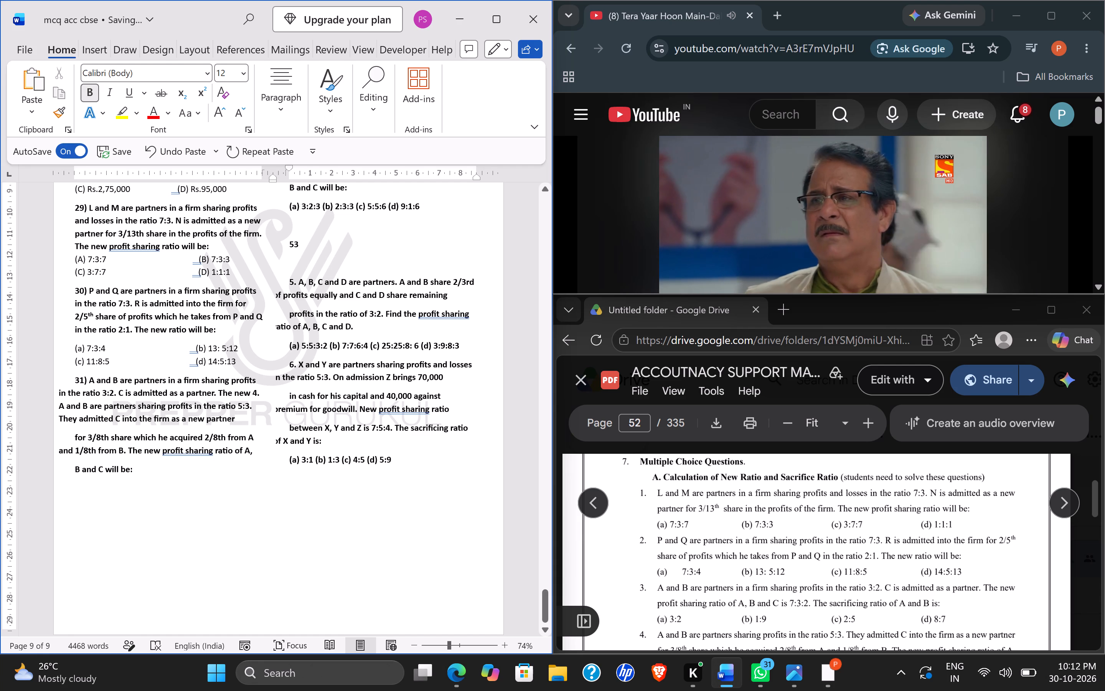
{"action": "left_click_drag", "start_coordinate": [74, 380], "coordinate": [147, 468]}
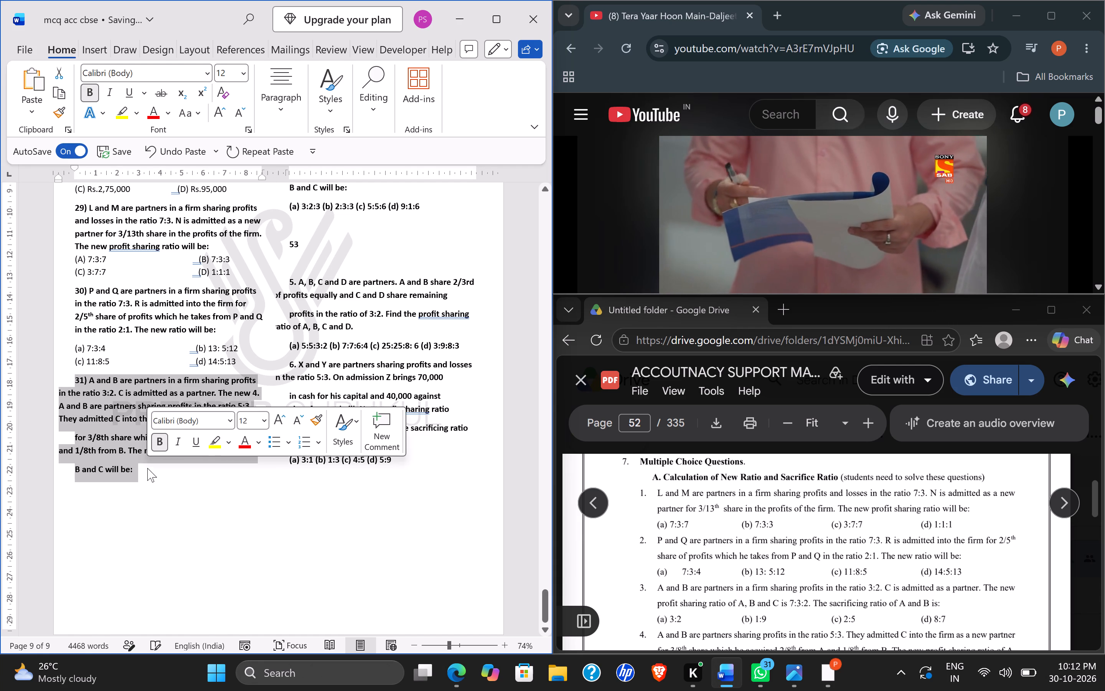
{"action": "left_click_drag", "start_coordinate": [58, 178], "coordinate": [73, 182]}
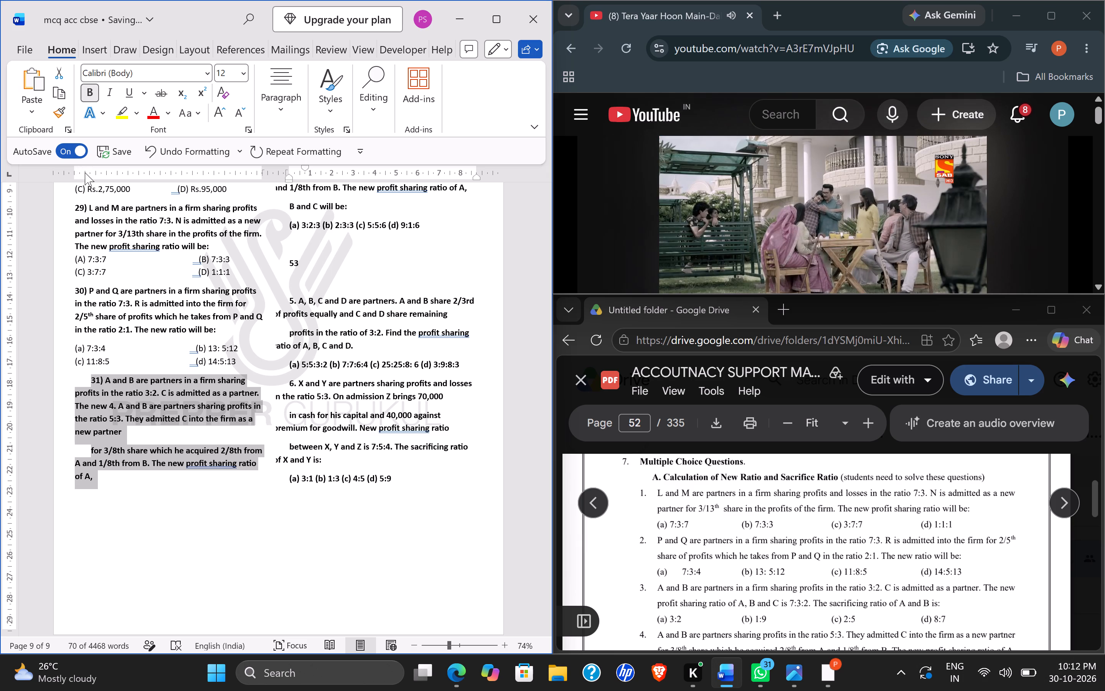
{"action": "left_click", "coordinate": [73, 178]}
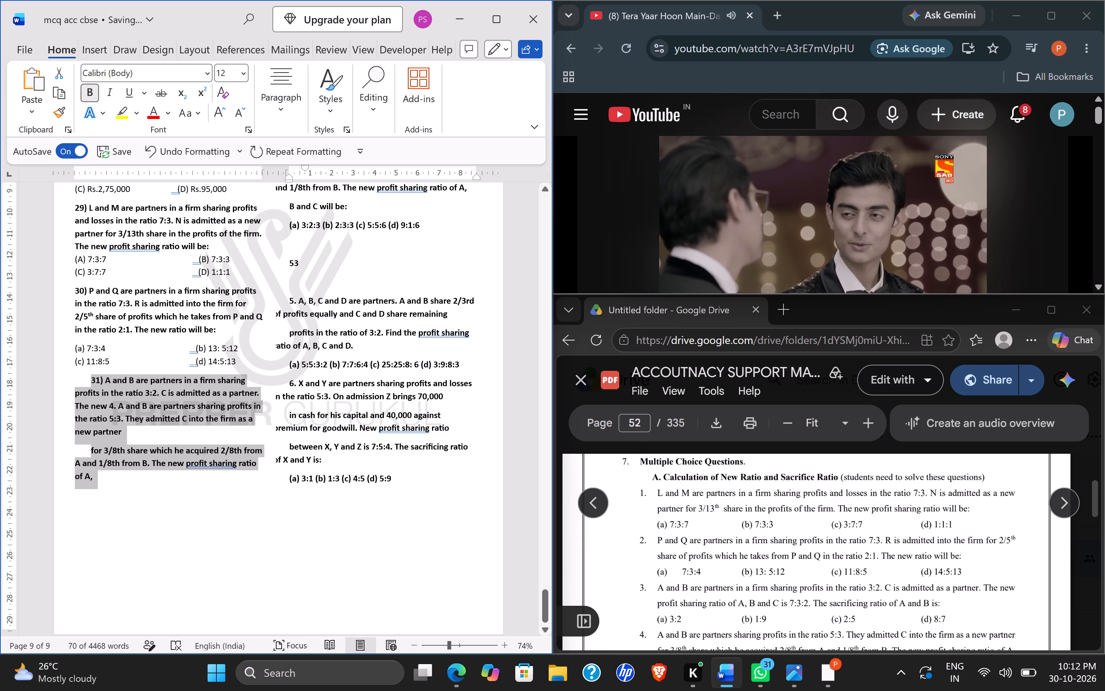
{"action": "scroll", "coordinate": [104, 202], "scroll_direction": "up", "scroll_amount": 4}
{"action": "scroll", "coordinate": [104, 202], "scroll_direction": "down", "scroll_amount": 3}
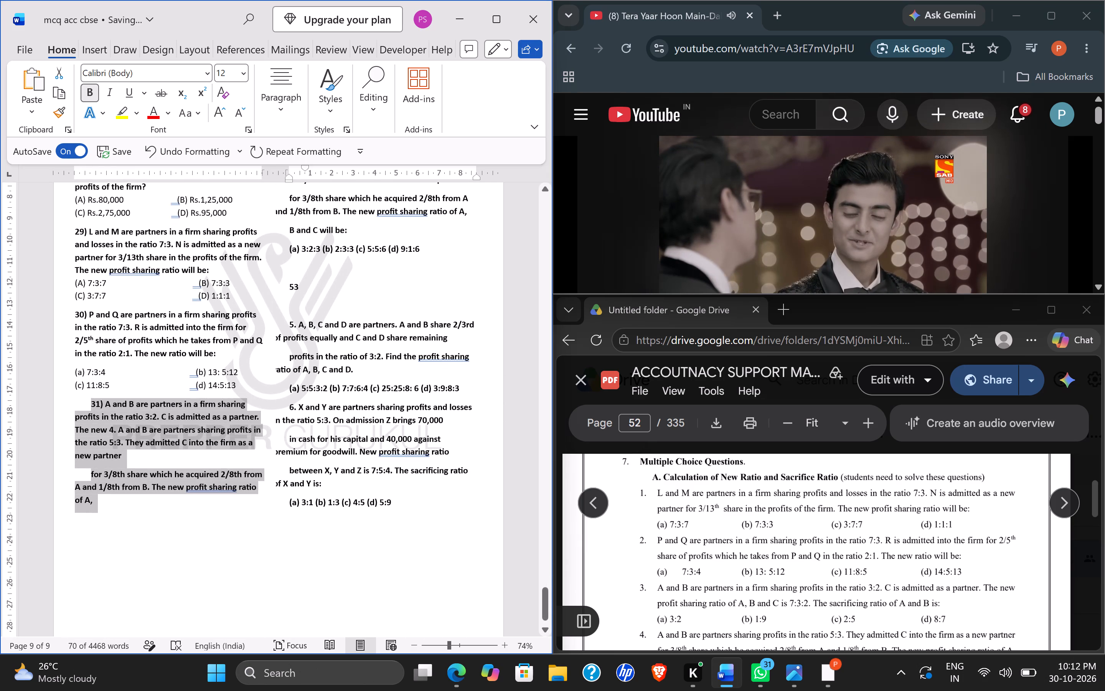
{"action": "left_click", "coordinate": [160, 324]}
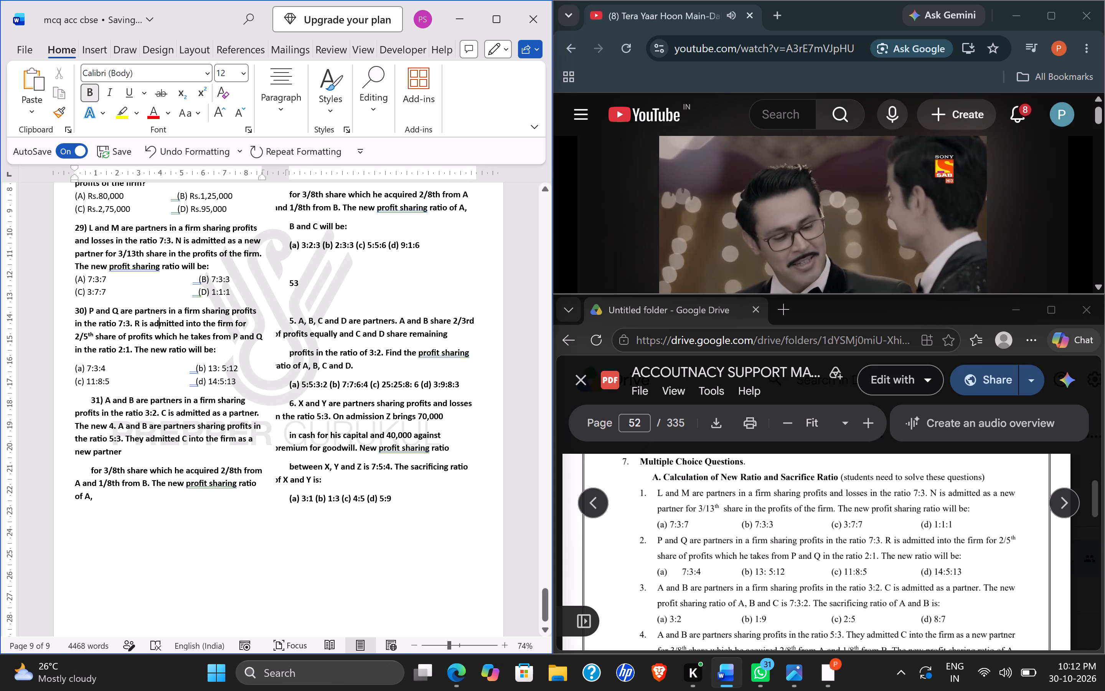
{"action": "left_click_drag", "start_coordinate": [87, 405], "coordinate": [111, 495]}
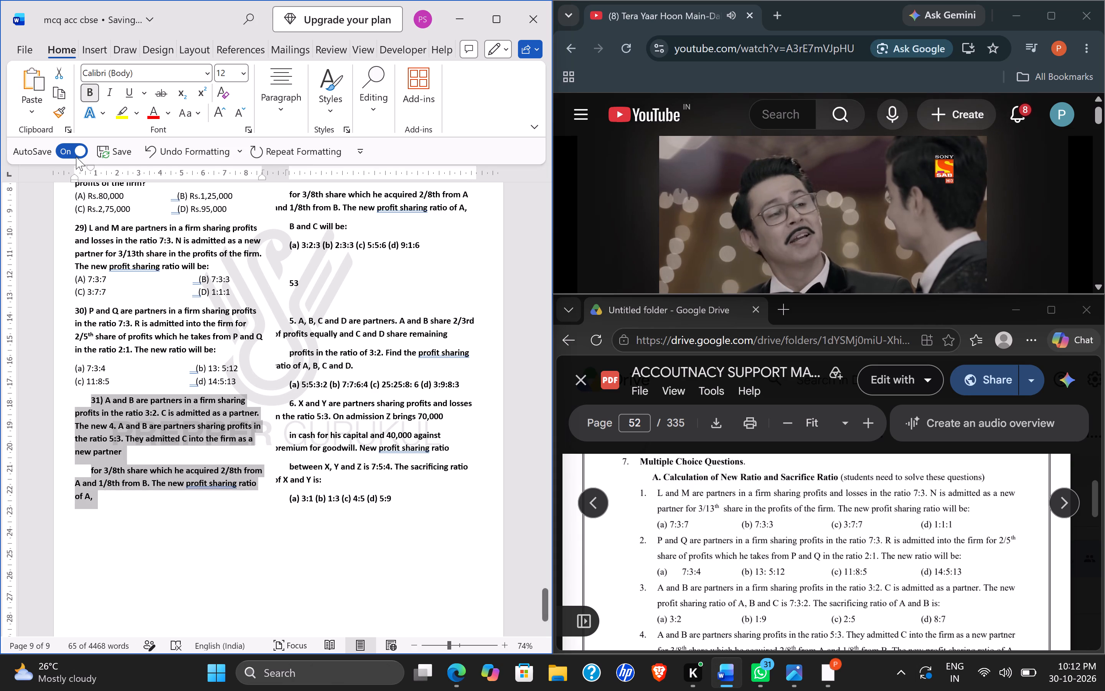
{"action": "left_click_drag", "start_coordinate": [90, 167], "coordinate": [76, 167]}
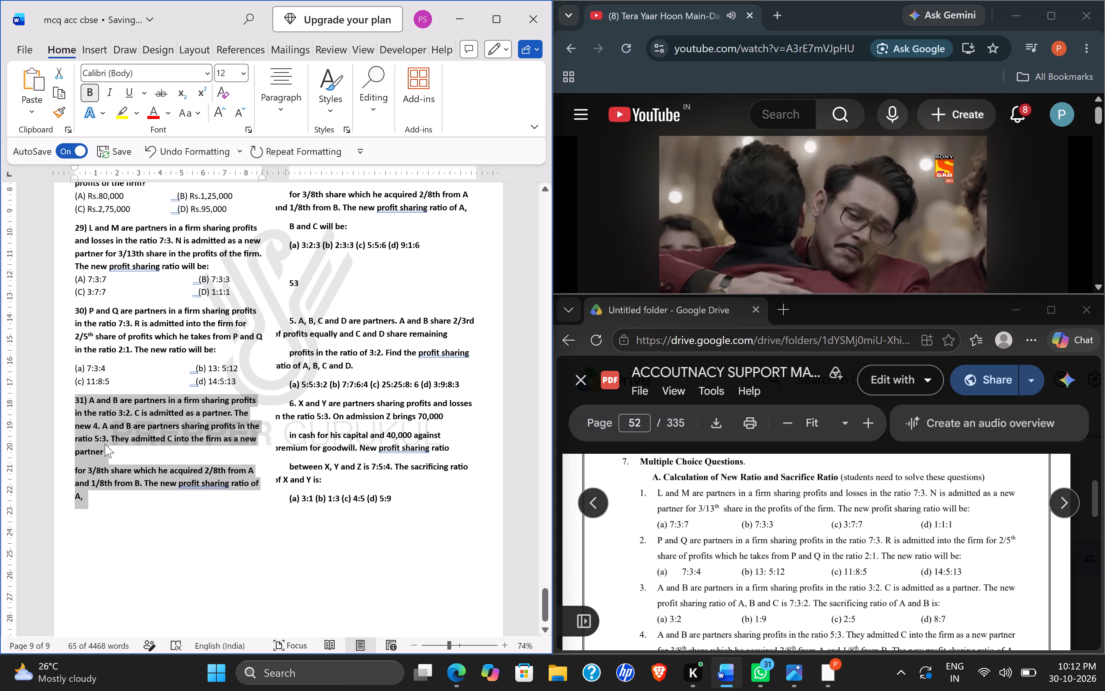
Join the line beginning "for 3/8th share" onto "new partner" in question 31, separated by a space.
{"action": "left_click", "coordinate": [110, 453]}
{"action": "left_click", "coordinate": [70, 477]}
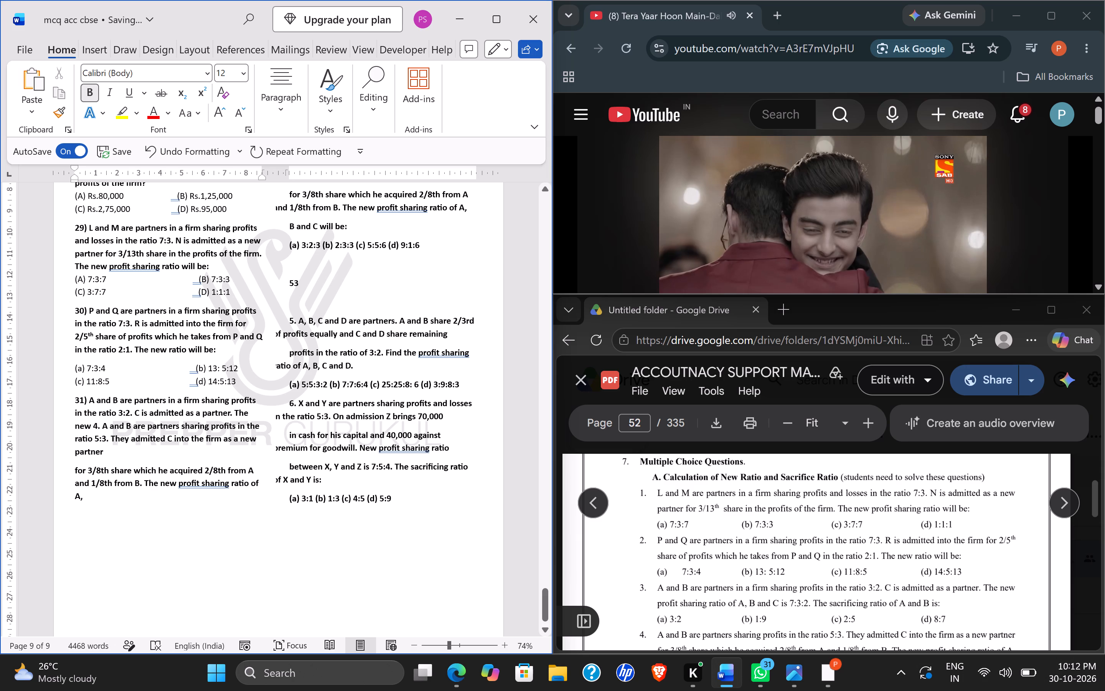
{"action": "key", "text": "BackSpace"}
{"action": "key", "text": "space"}
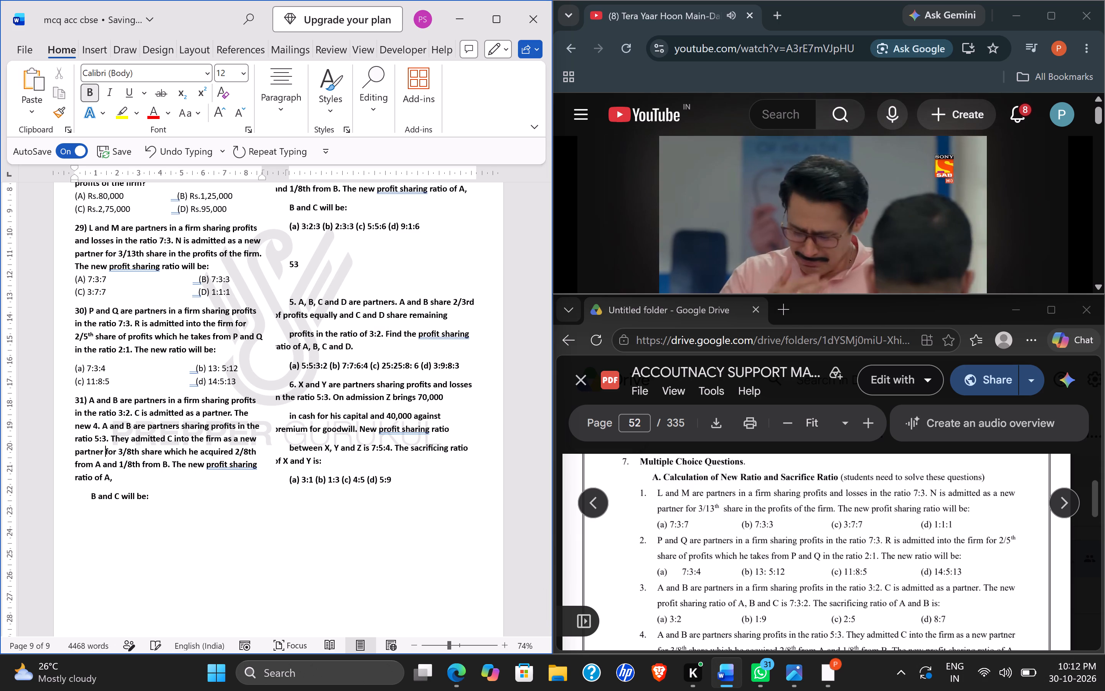
Copy the option line (a) 3:2:3 (b) 2:3:3 (c) 5:5:6 (d) 9:1:6 from the top of the second column.
{"action": "scroll", "coordinate": [246, 379], "scroll_direction": "up", "scroll_amount": 2}
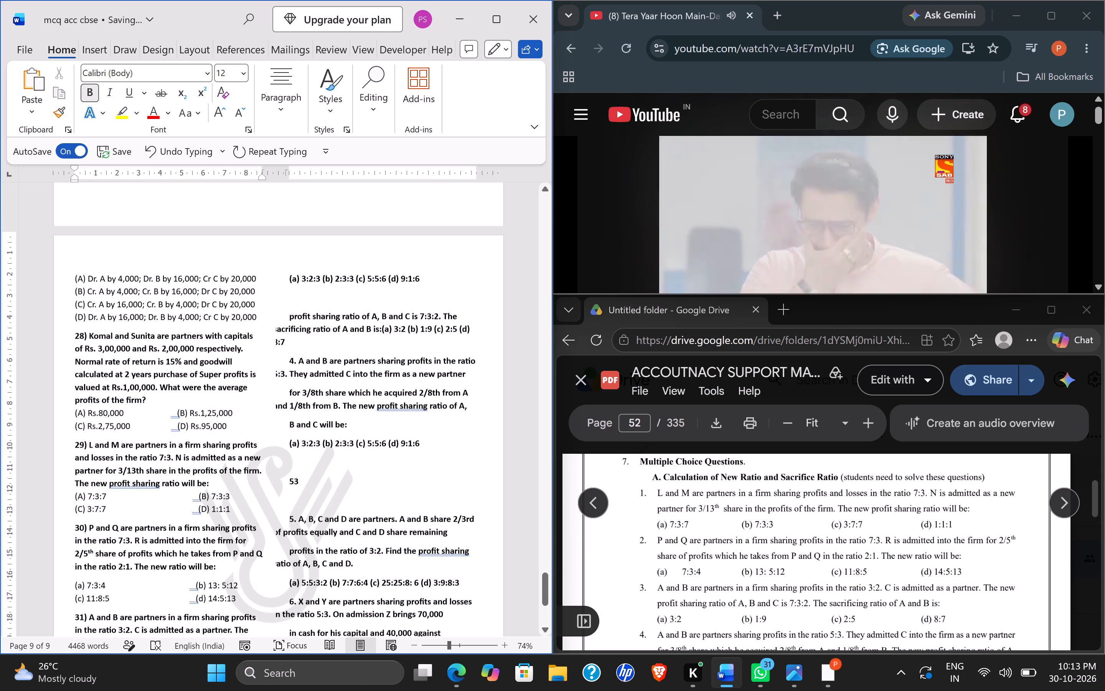
{"action": "left_click_drag", "start_coordinate": [284, 289], "coordinate": [439, 288]}
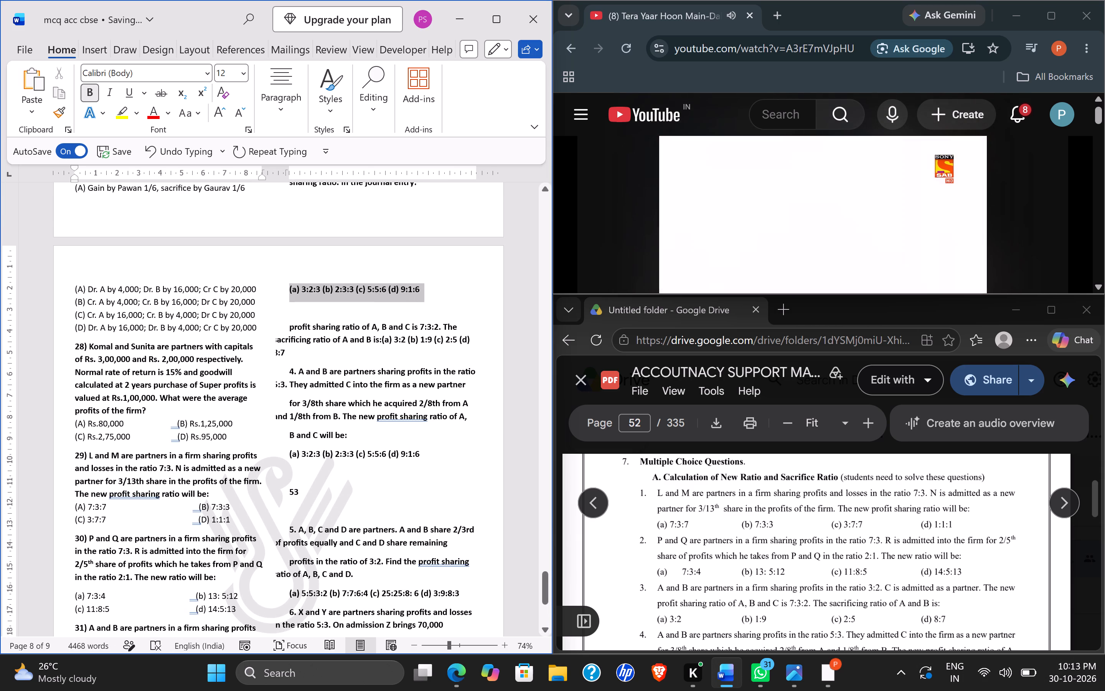
{"action": "left_click_drag", "start_coordinate": [439, 288], "coordinate": [444, 288]}
{"action": "key", "text": "ctrl+c"}
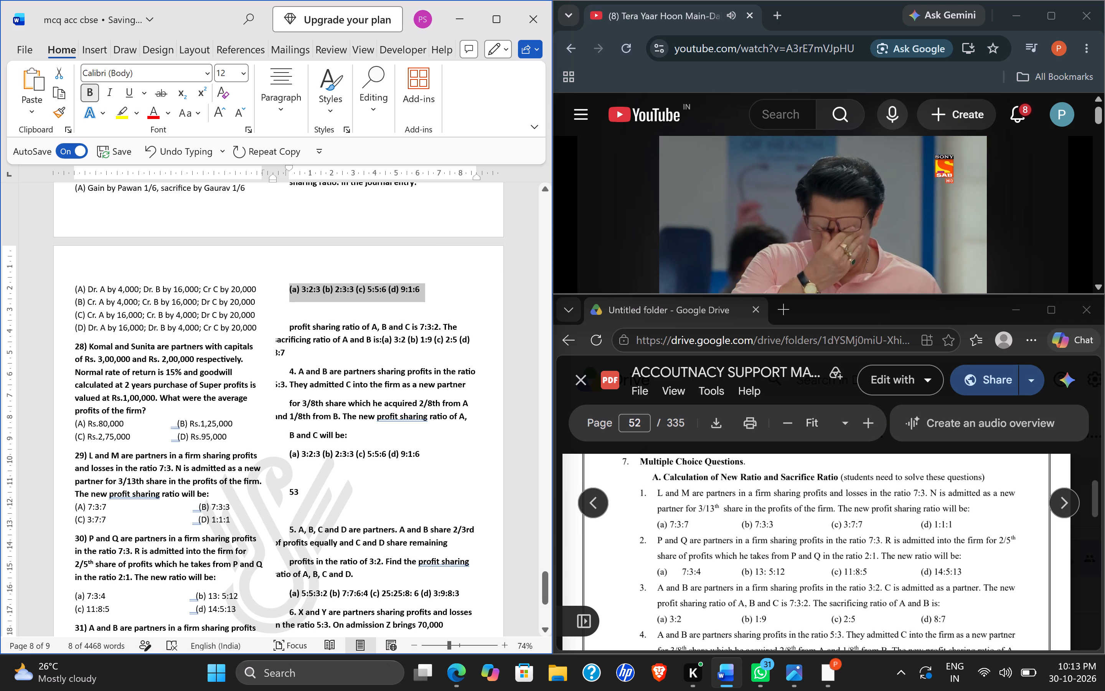
{"action": "scroll", "coordinate": [237, 400], "scroll_direction": "down", "scroll_amount": 2}
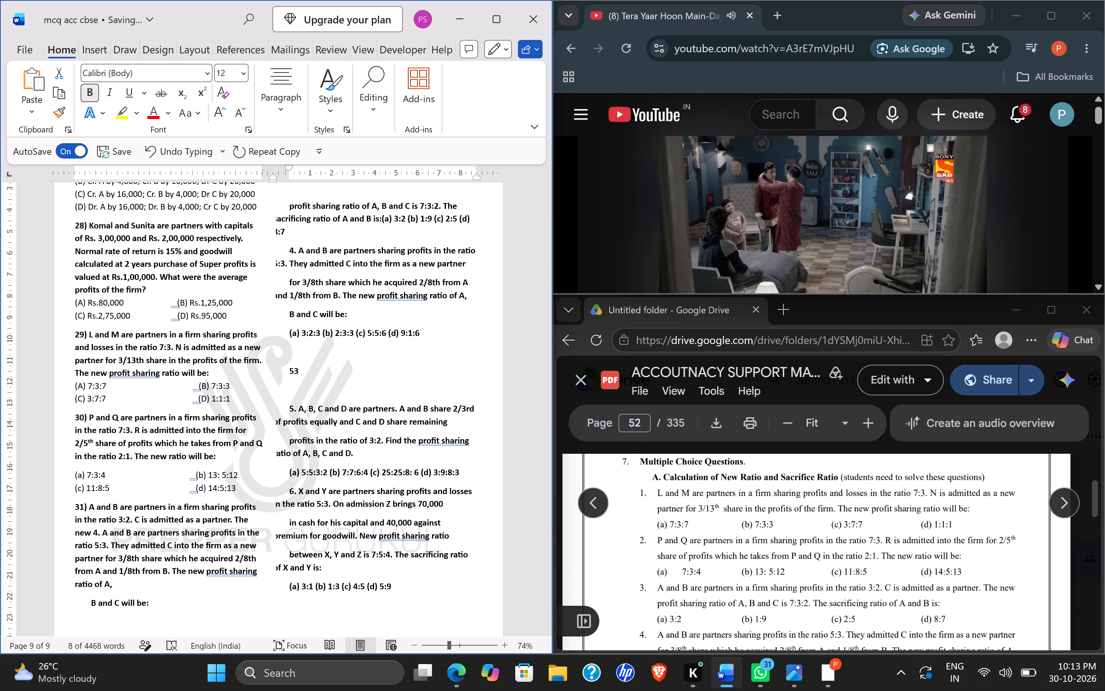
{"action": "scroll", "coordinate": [679, 556], "scroll_direction": "down", "scroll_amount": 1}
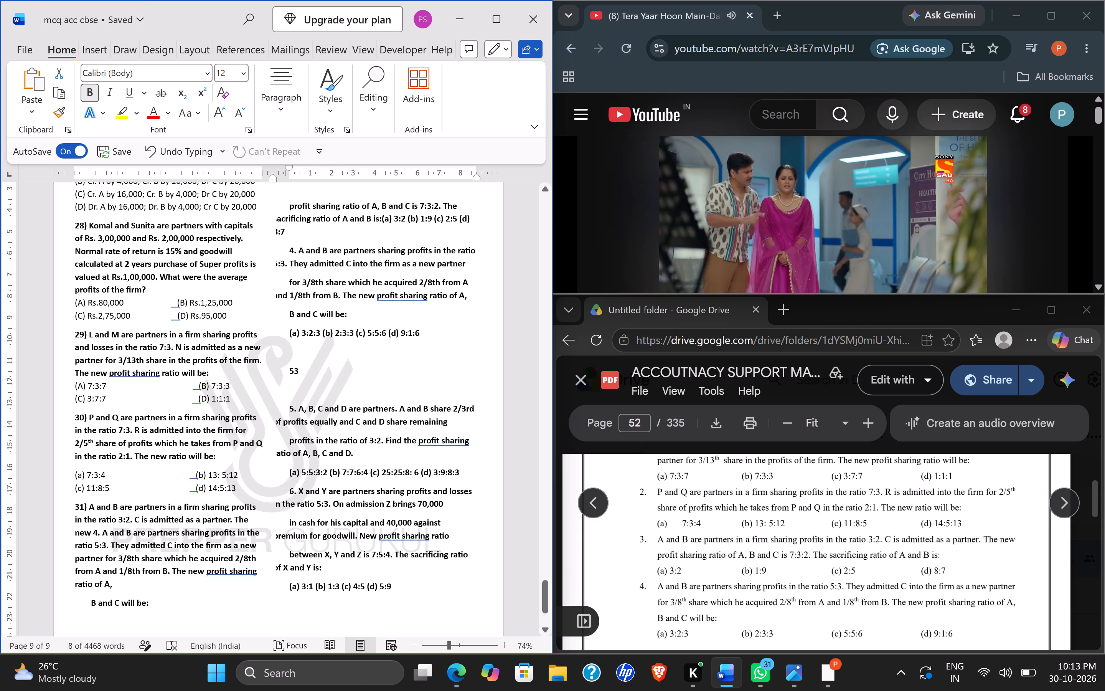
Join "B and C will be:" onto question 31's line ending "ratio of A," with a space between them.
{"action": "left_click", "coordinate": [93, 602]}
{"action": "key", "text": "BackSpace"}
{"action": "key", "text": "BackSpace"}
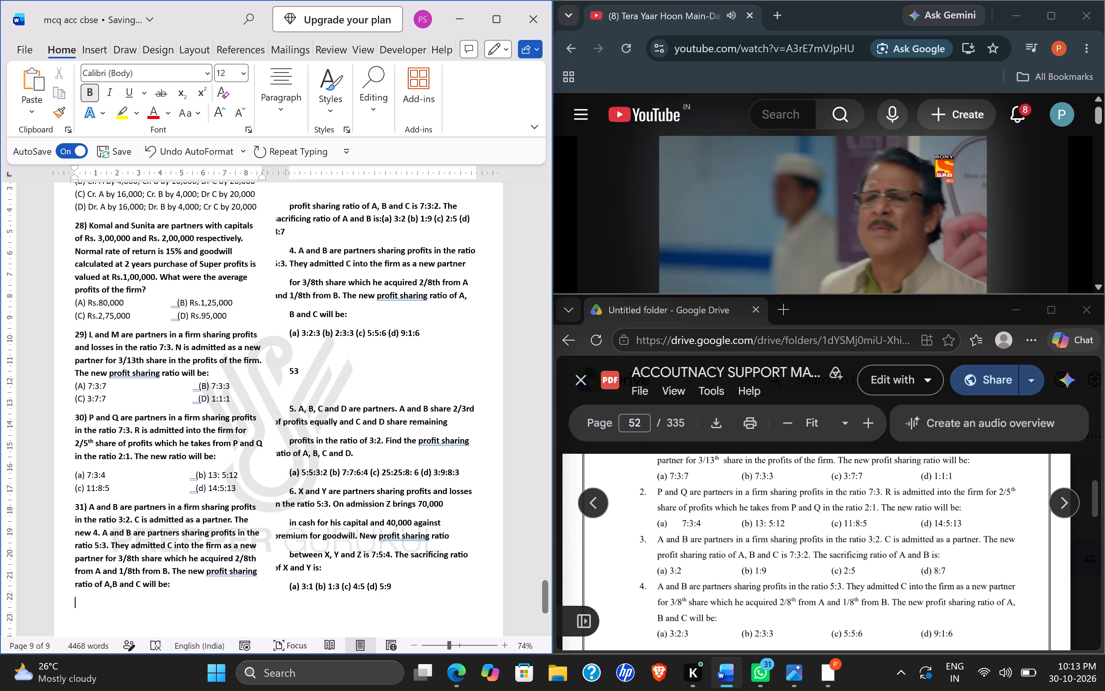
{"action": "key", "text": "space"}
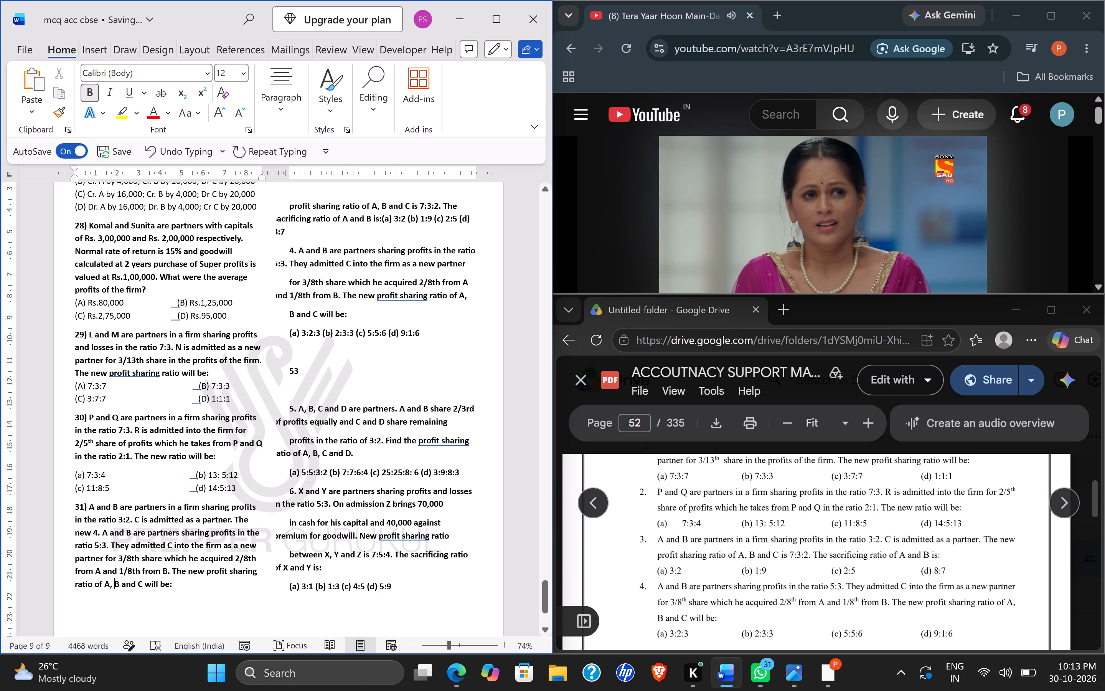
Paste the copied option line on a new line below question 31's text.
{"action": "left_click", "coordinate": [186, 590]}
{"action": "key", "text": "Return"}
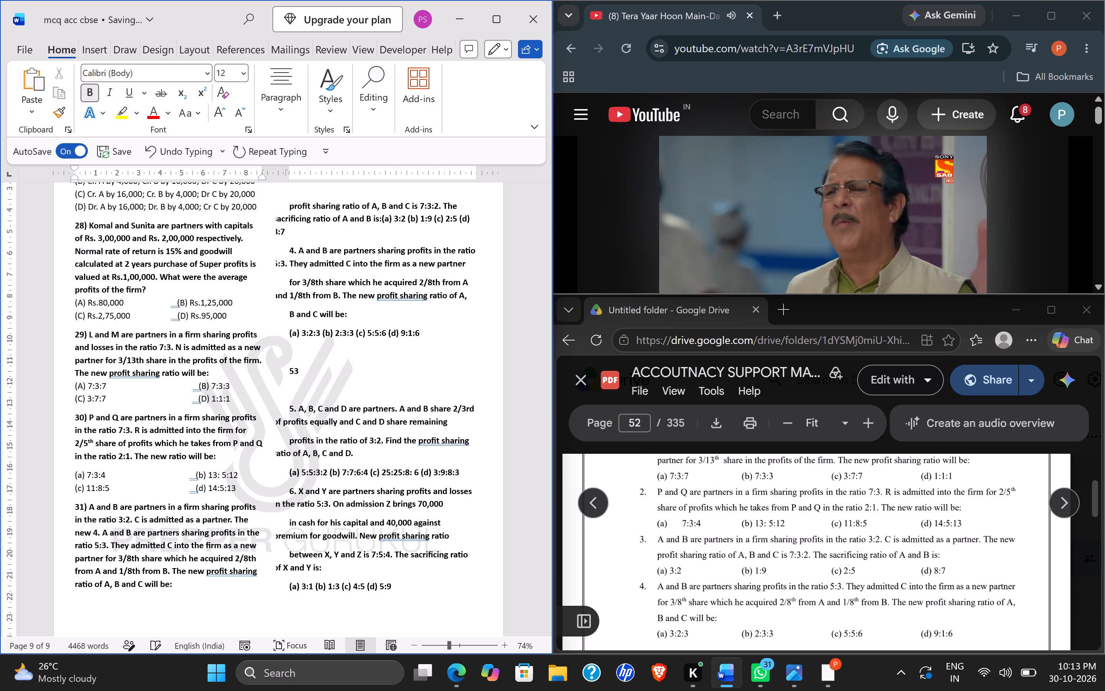
{"action": "key", "text": "ctrl+v"}
Replace the paragraph break before question 30's option (a) 7:3:4 with a line break to close the gap above the options.
{"action": "scroll", "coordinate": [186, 590], "scroll_direction": "down", "scroll_amount": 2}
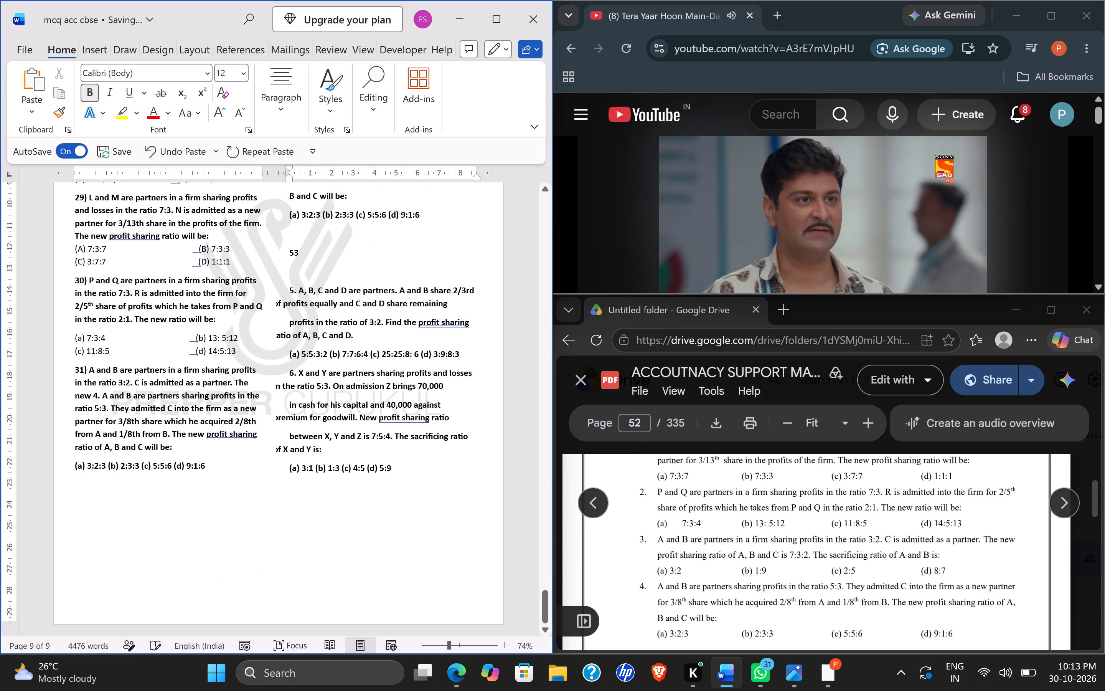
{"action": "left_click", "coordinate": [72, 345]}
{"action": "key", "text": "BackSpace"}
{"action": "key", "text": "shift+Return"}
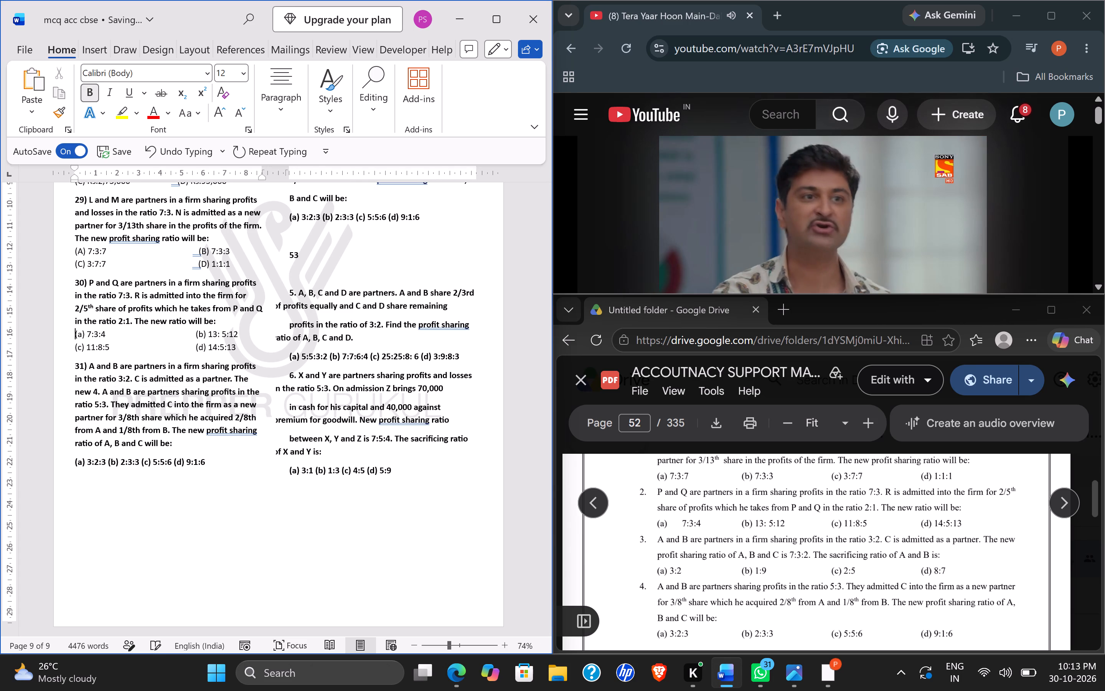
Replace the paragraph break before question 31's option (a) 3:2:3 with a line break to close the gap above the options.
{"action": "left_click", "coordinate": [73, 462]}
{"action": "key", "text": "BackSpace"}
{"action": "key", "text": "BackSpace"}
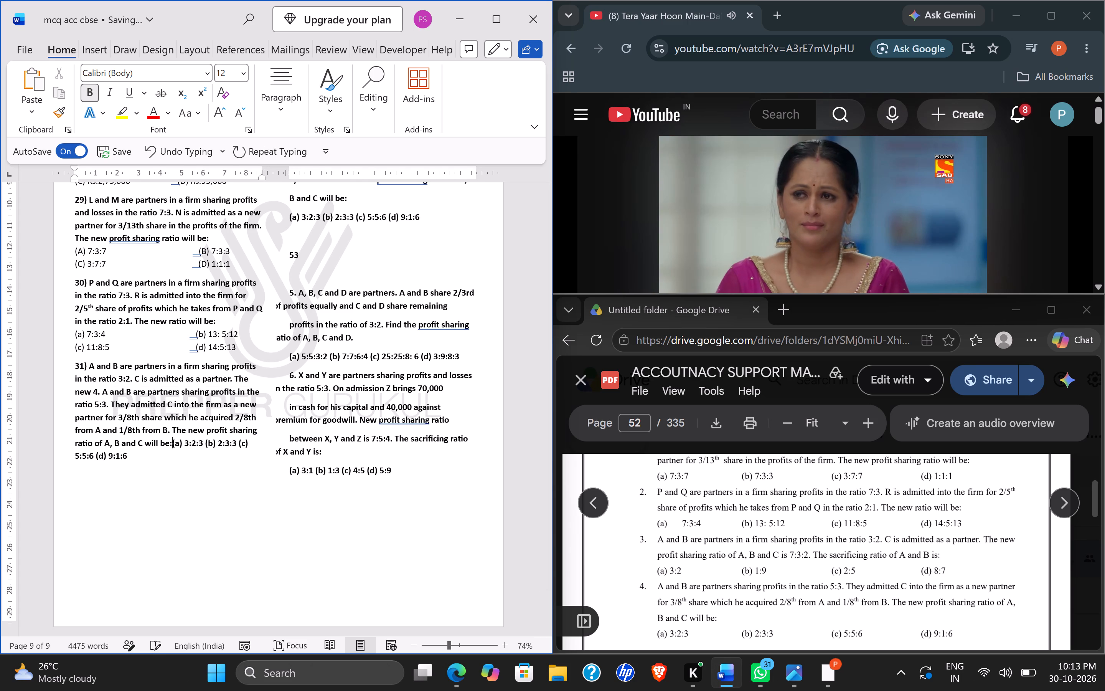
{"action": "key", "text": "shift+Return"}
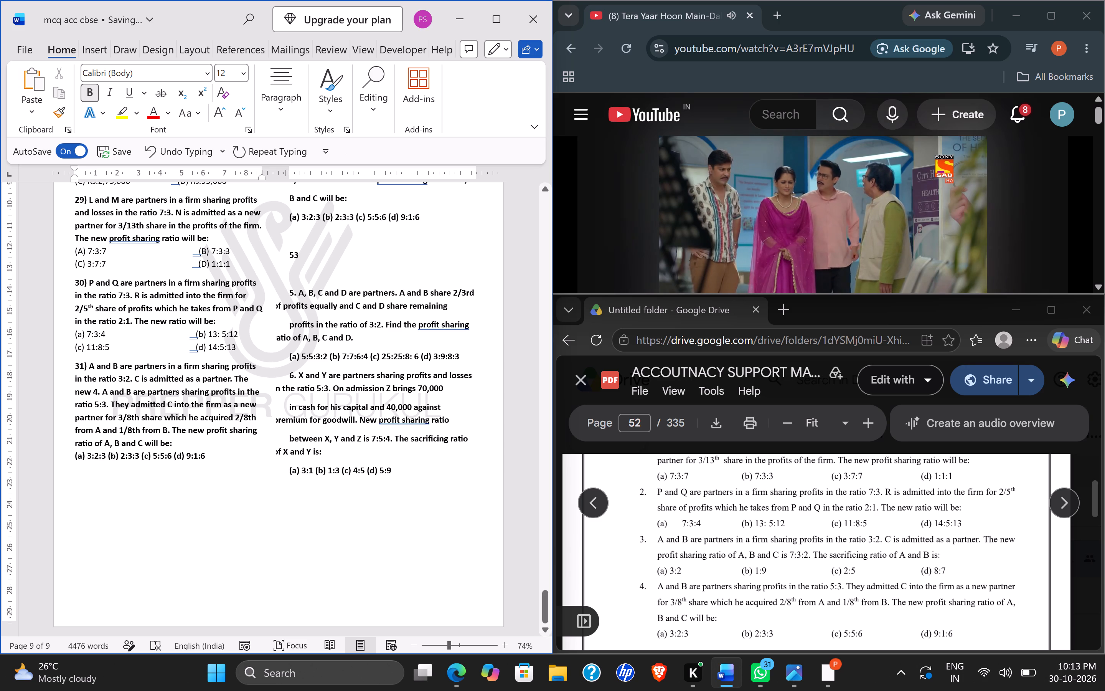
Insert spaces before option (b) 2:3:3 of question 31 to move it across into a second column.
{"action": "left_click", "coordinate": [107, 456]}
{"action": "key", "text": "space"}
{"action": "key", "text": "space"}
{"action": "key", "text": "space"}
{"action": "key", "text": "space"}
{"action": "key", "text": "space"}
{"action": "key", "text": "space"}
{"action": "key", "text": "space"}
{"action": "key", "text": "space"}
{"action": "key", "text": "space"}
{"action": "key", "text": "space"}
{"action": "key", "text": "space"}
{"action": "key", "text": "space"}
{"action": "key", "text": "space"}
{"action": "key", "text": "space"}
{"action": "key", "text": "space"}
{"action": "key", "text": "space"}
{"action": "key", "text": "space"}
{"action": "key", "text": "space"}
{"action": "key", "text": "space"}
{"action": "key", "text": "space"}
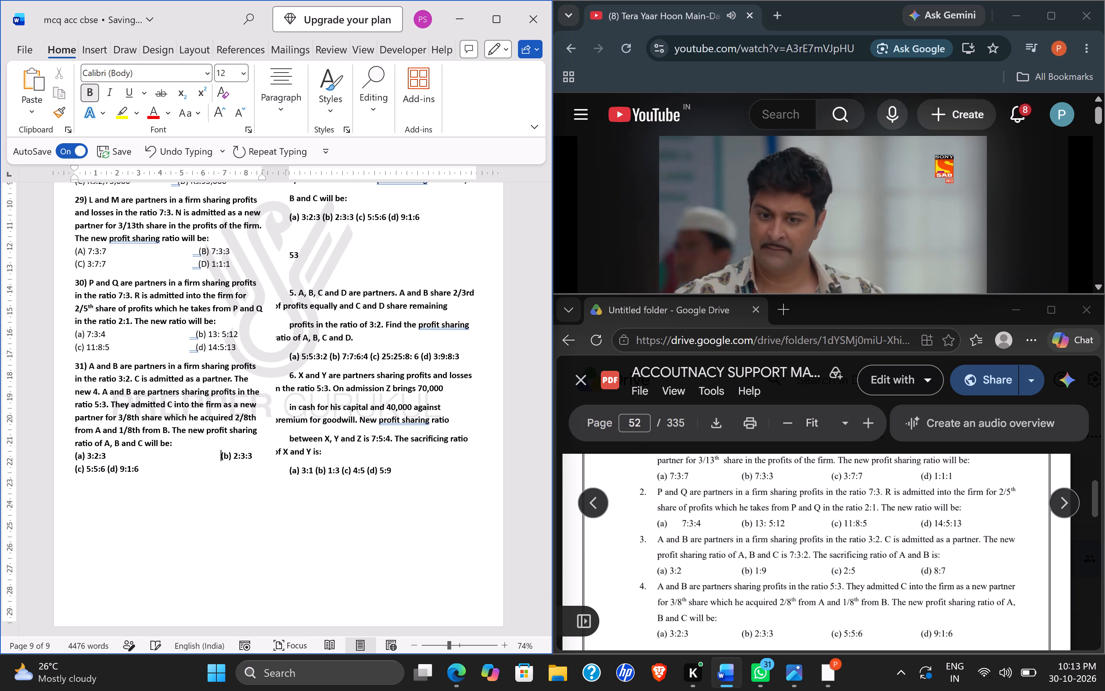
Insert spaces before option (d) 9:1:6 of question 31 to move it into the second column.
{"action": "left_click_drag", "start_coordinate": [105, 473], "coordinate": [161, 467]}
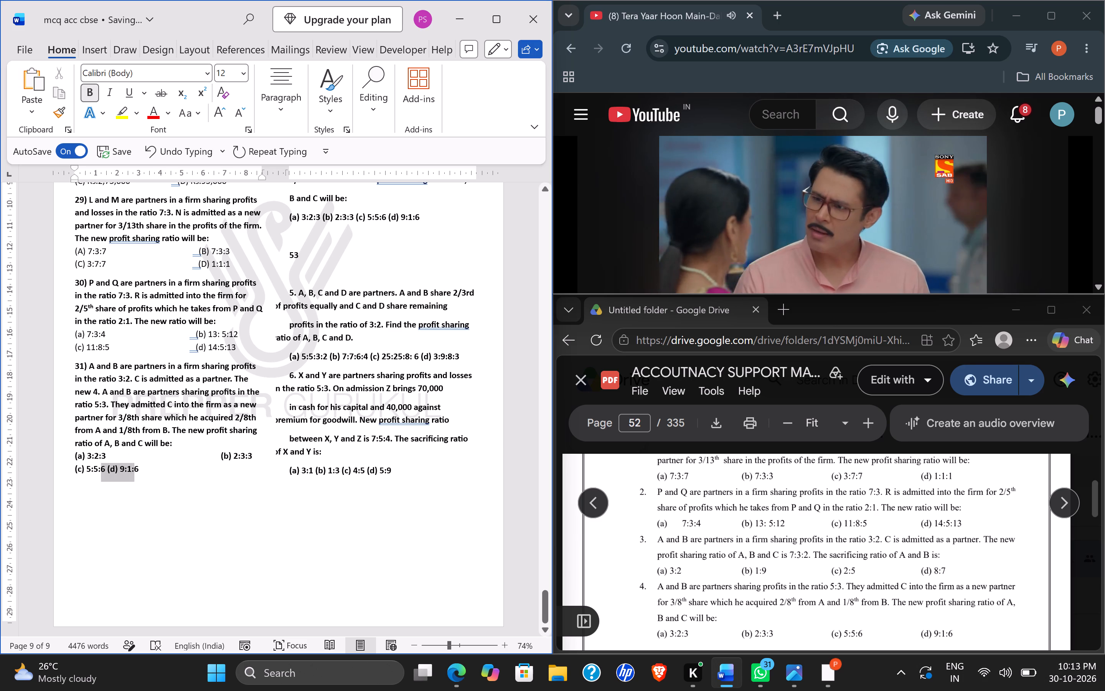
{"action": "left_click_drag", "start_coordinate": [161, 467], "coordinate": [200, 467]}
{"action": "left_click", "coordinate": [107, 467]}
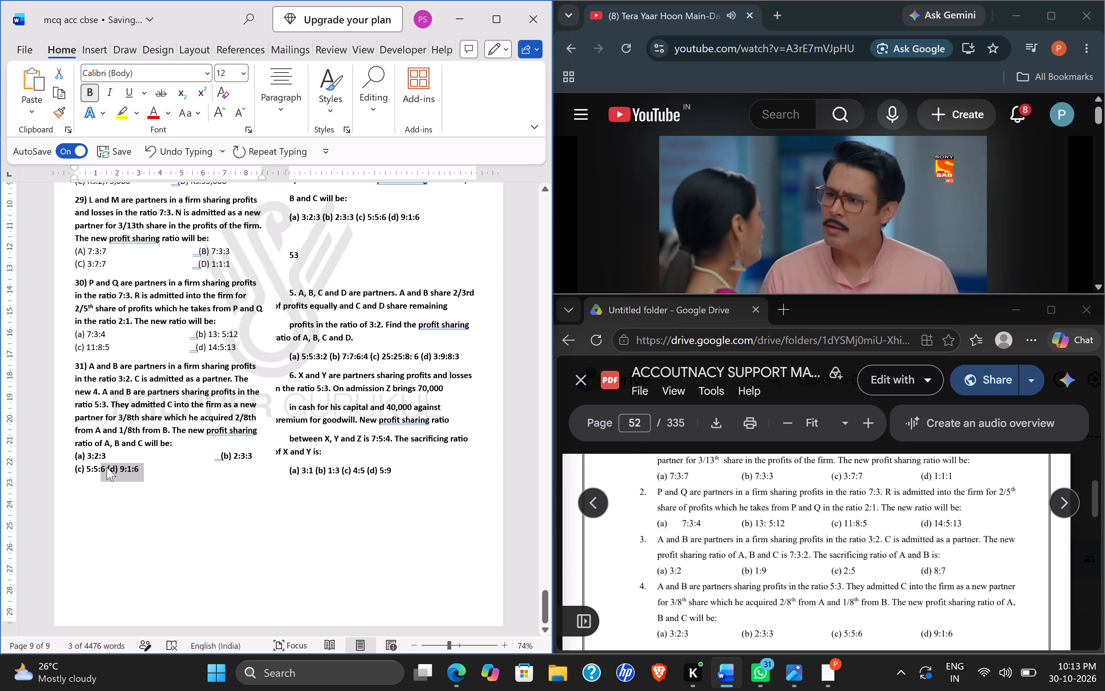
{"action": "key", "text": "space"}
{"action": "key", "text": "space"}
{"action": "key", "text": "space"}
{"action": "key", "text": "space"}
{"action": "key", "text": "space"}
{"action": "key", "text": "space"}
{"action": "key", "text": "space"}
{"action": "key", "text": "space"}
{"action": "key", "text": "space"}
{"action": "key", "text": "space"}
{"action": "key", "text": "space"}
{"action": "key", "text": "space"}
{"action": "key", "text": "space"}
{"action": "key", "text": "space"}
{"action": "key", "text": "space"}
{"action": "key", "text": "space"}
{"action": "key", "text": "space"}
{"action": "key", "text": "space"}
{"action": "key", "text": "space"}
{"action": "key", "text": "space"}
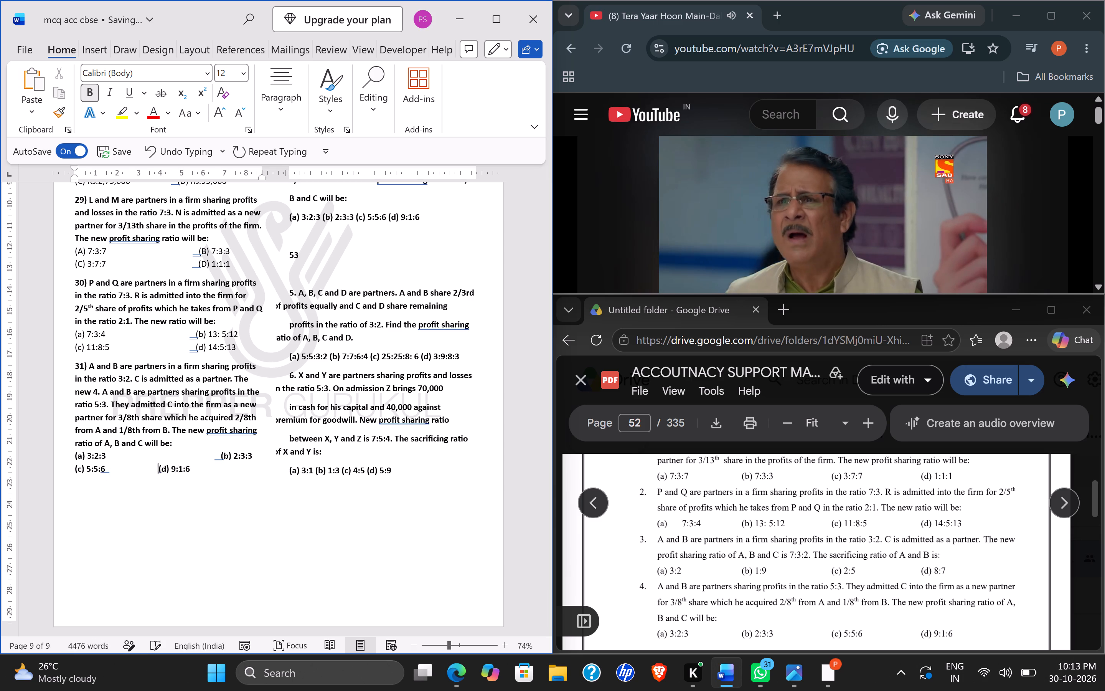
{"action": "key", "text": "space"}
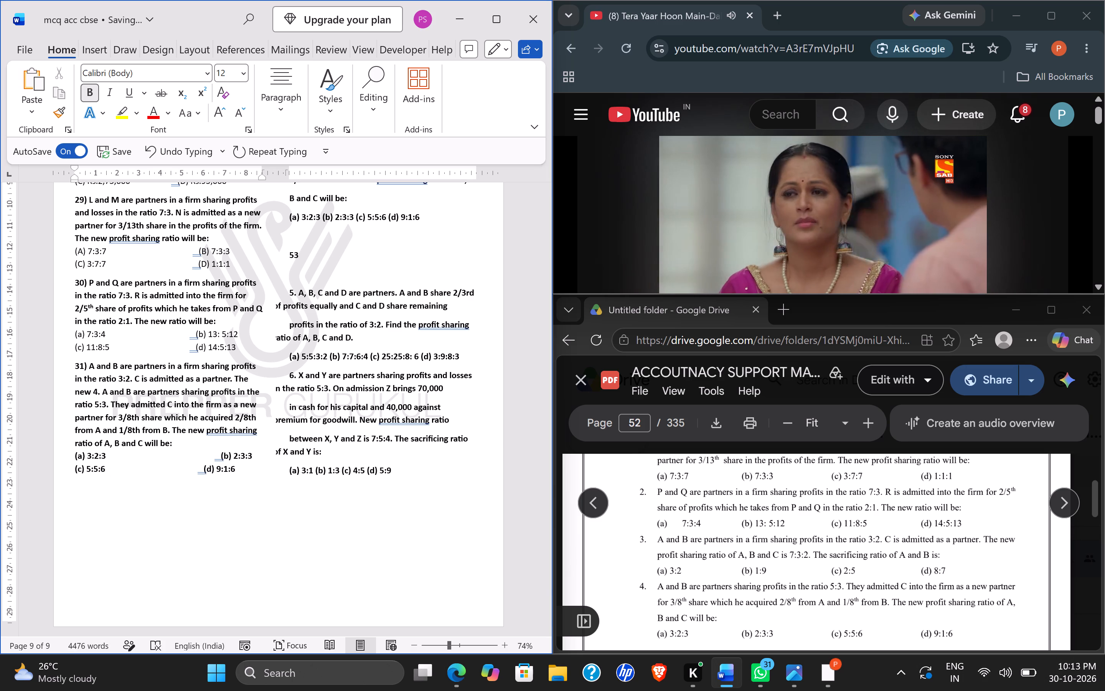
Remove the excess spaces before question 31's option (b) 2:3:3 to align it with option (b) of question 30.
{"action": "left_click", "coordinate": [219, 458]}
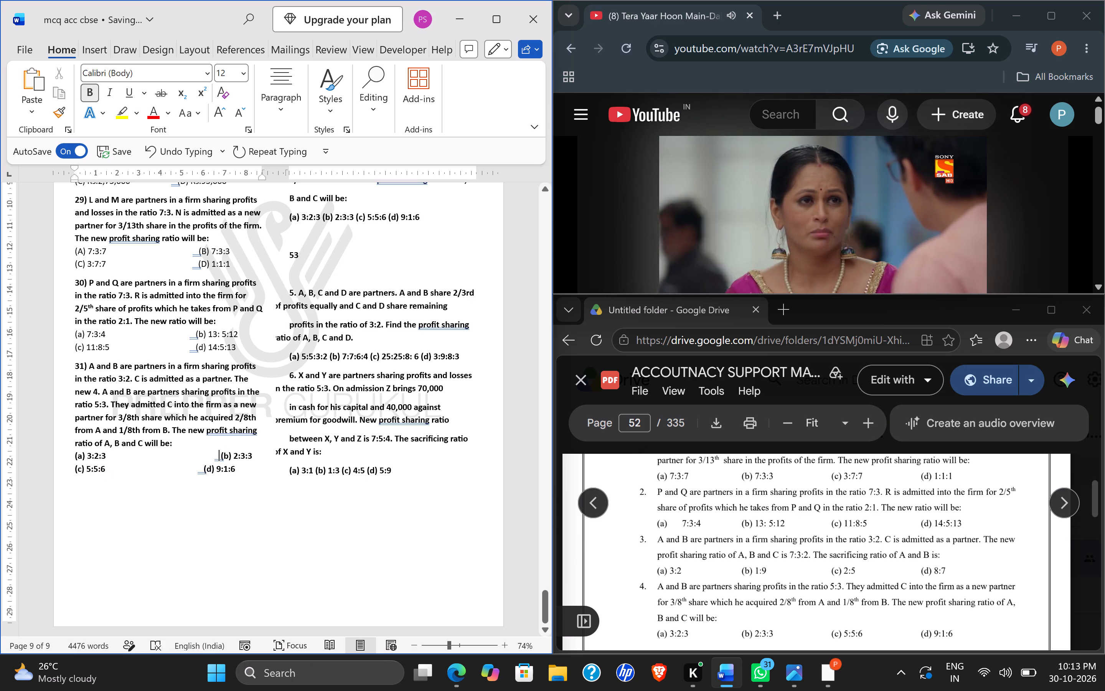
{"action": "key", "text": "BackSpace"}
{"action": "key", "text": "BackSpace"}
{"action": "key", "text": "BackSpace"}
{"action": "key", "text": "BackSpace"}
{"action": "key", "text": "BackSpace"}
{"action": "key", "text": "BackSpace"}
{"action": "key", "text": "BackSpace"}
{"action": "key", "text": "BackSpace"}
{"action": "key", "text": "BackSpace"}
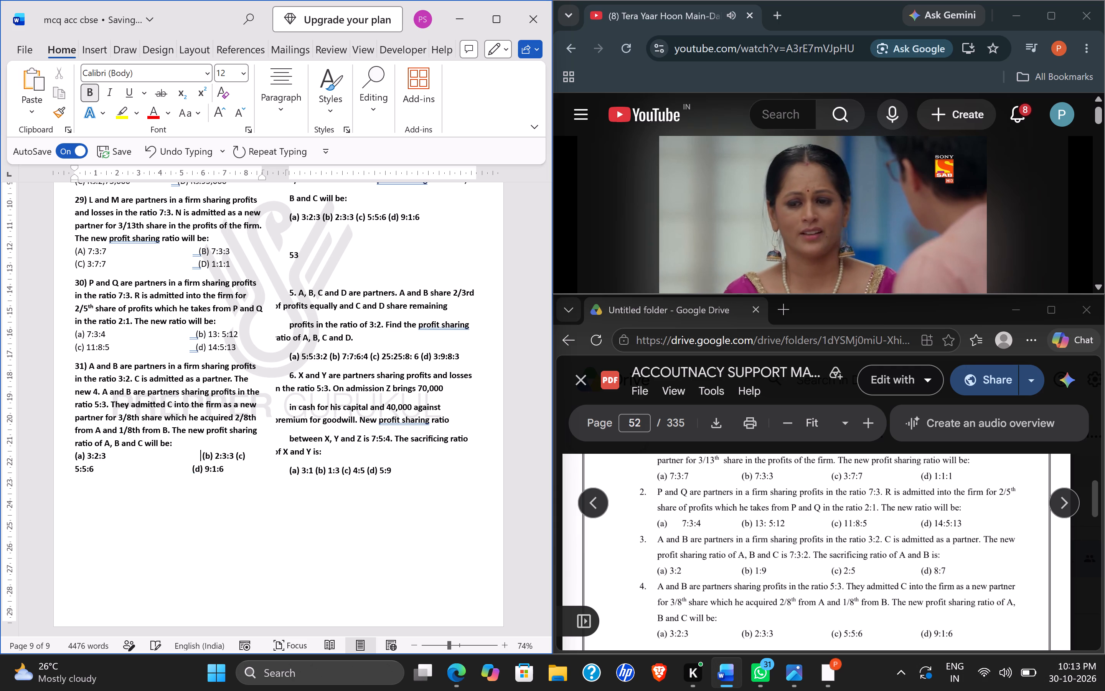
{"action": "key", "text": "BackSpace"}
{"action": "key", "text": "BackSpace"}
{"action": "key", "text": "BackSpace"}
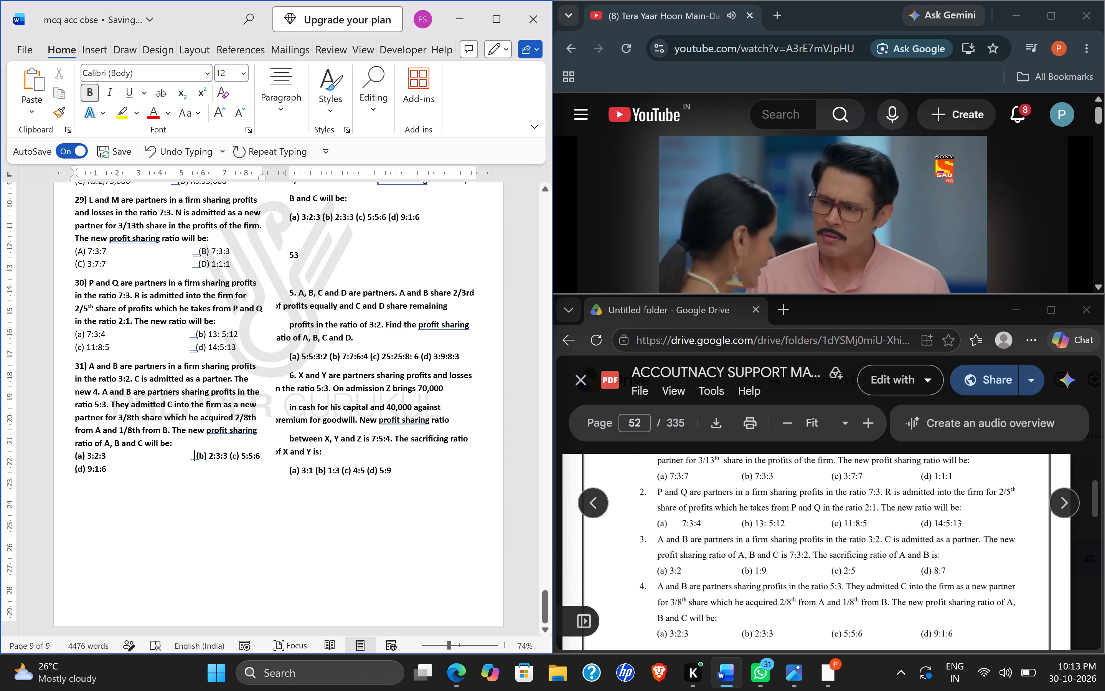
Insert spaces after question 31's option (b) 2:3:3 to push option (c) 5:5:6 onto the second option line.
{"action": "left_click", "coordinate": [229, 457]}
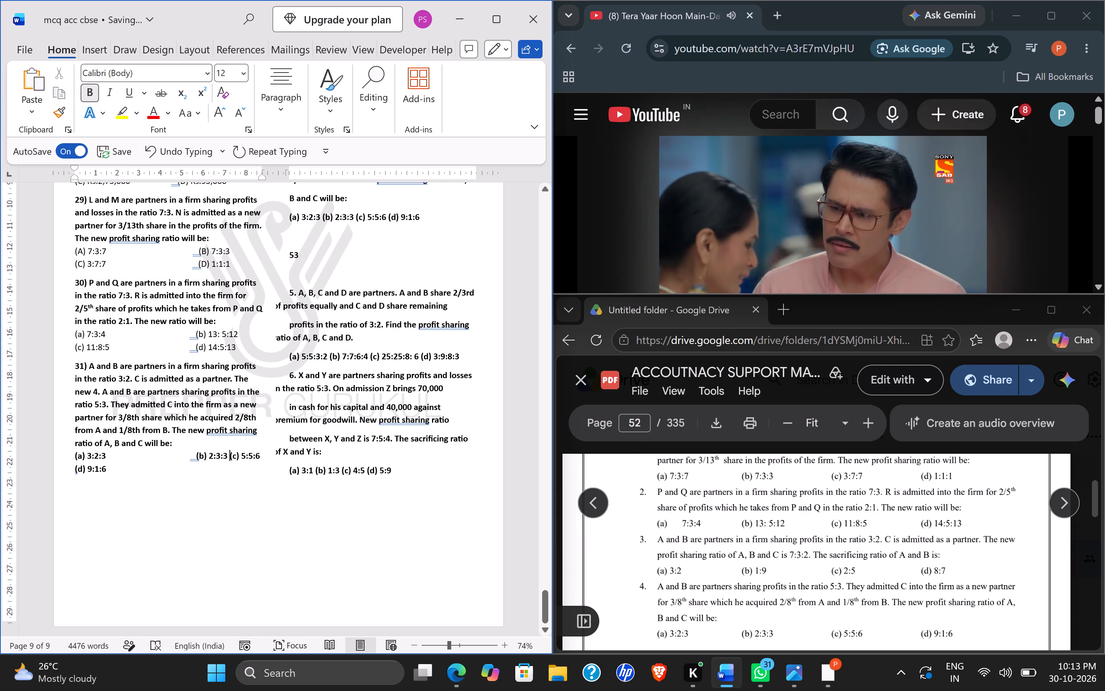
{"action": "key", "text": "space"}
{"action": "key", "text": "space"}
{"action": "key", "text": "space"}
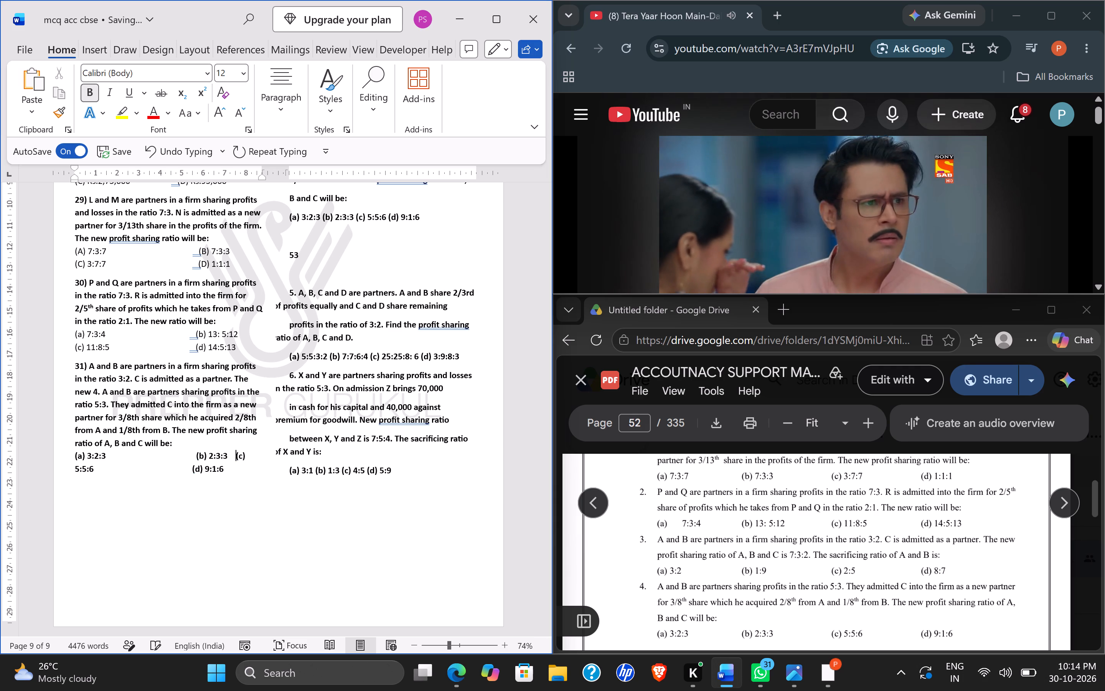
{"action": "key", "text": "space"}
{"action": "key", "text": "space"}
{"action": "key", "text": "space"}
{"action": "key", "text": "space"}
{"action": "key", "text": "space"}
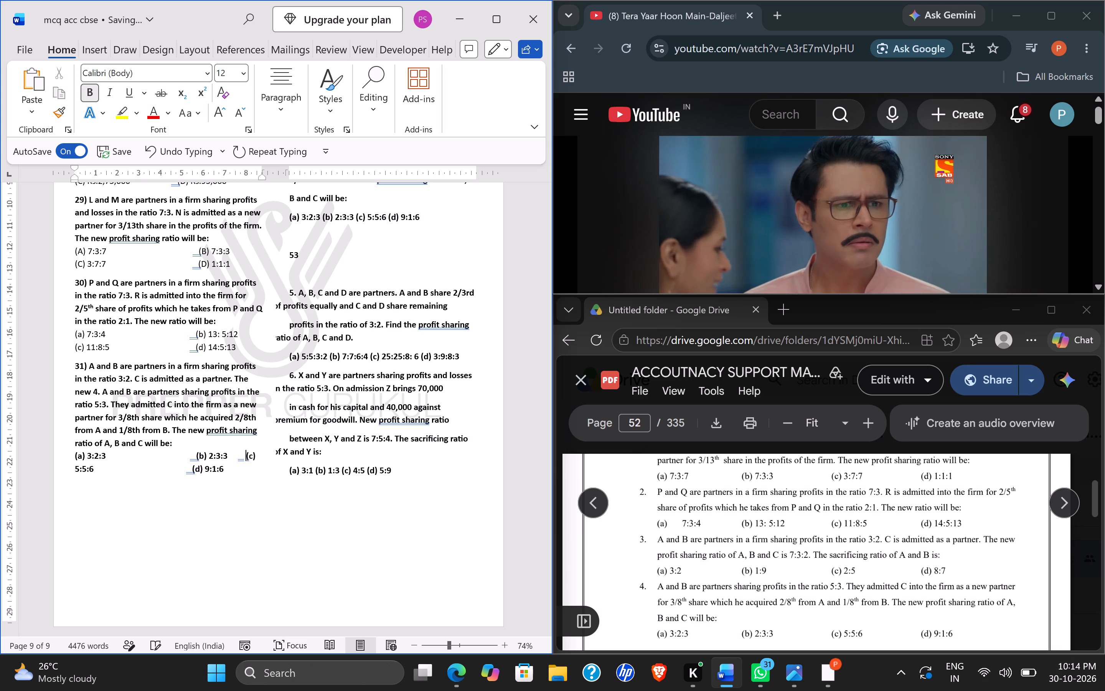
{"action": "key", "text": "space"}
{"action": "key", "text": "space"}
{"action": "key", "text": "space"}
{"action": "key", "text": "space"}
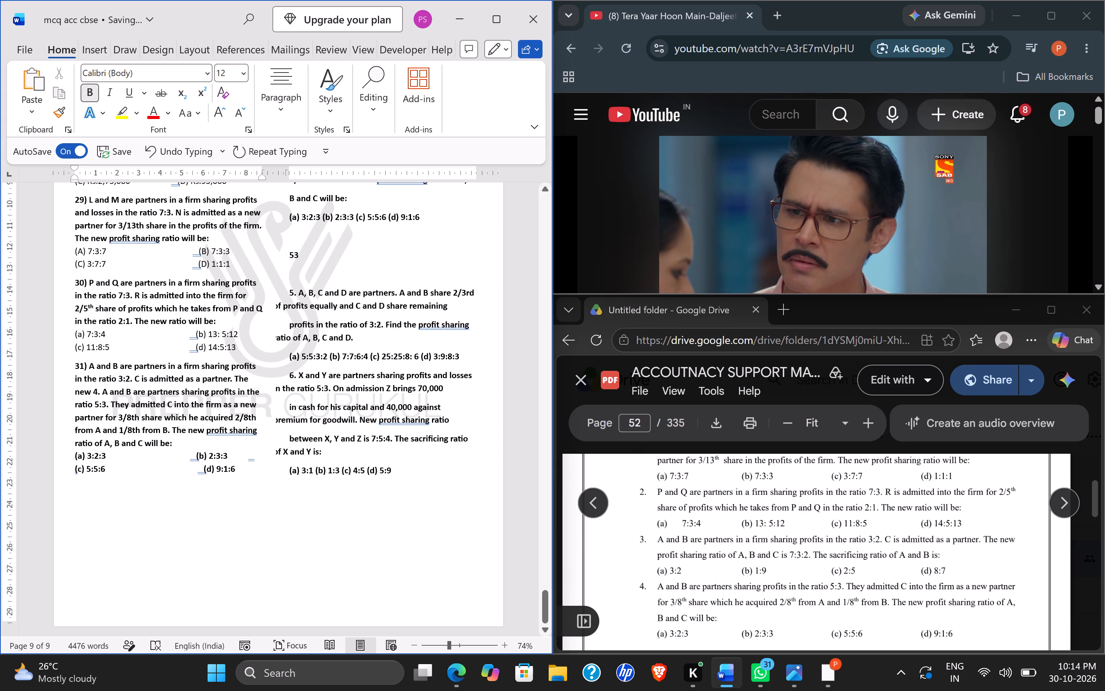
Remove the excess spaces before question 31's option (d) 9:1:6 so it lines up under option (b).
{"action": "left_click", "coordinate": [202, 472]}
{"action": "key", "text": "BackSpace"}
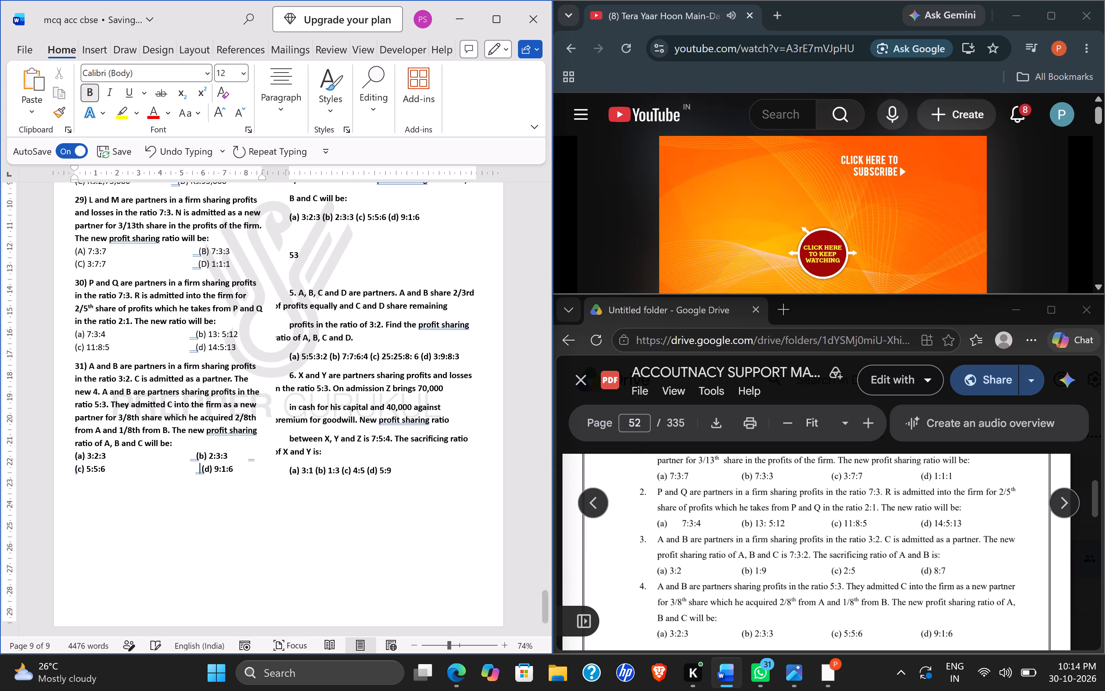
{"action": "key", "text": "BackSpace"}
{"action": "key", "text": "BackSpace"}
{"action": "key", "text": "BackSpace"}
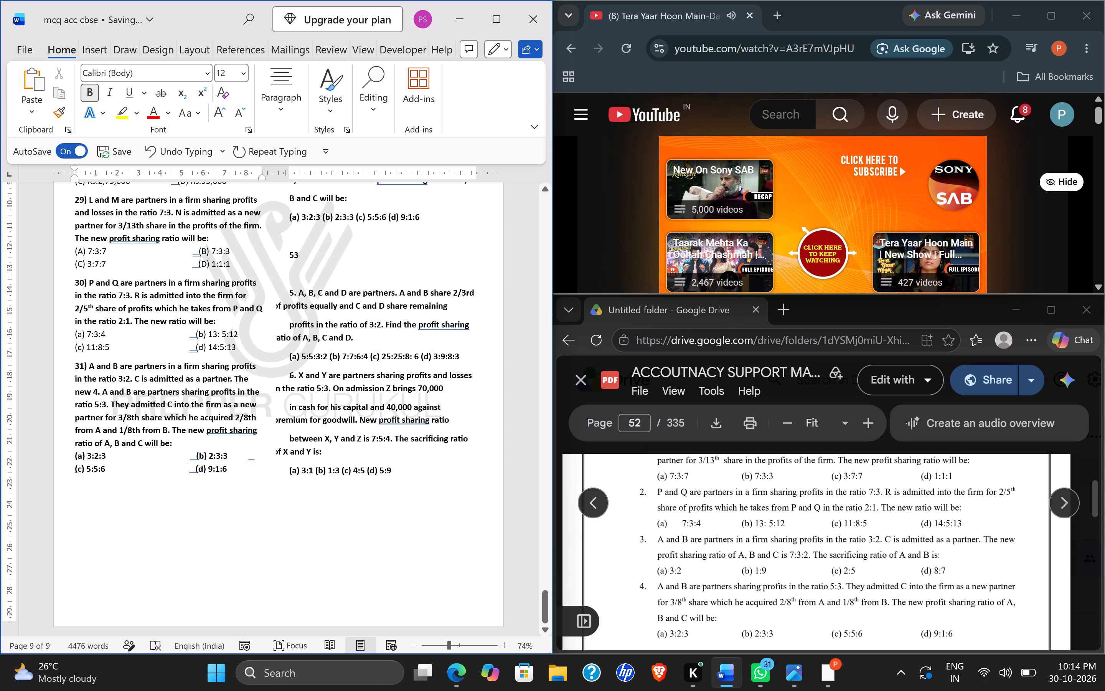
Remove the bold formatting from all four options of question 31.
{"action": "left_click_drag", "start_coordinate": [70, 455], "coordinate": [241, 475]}
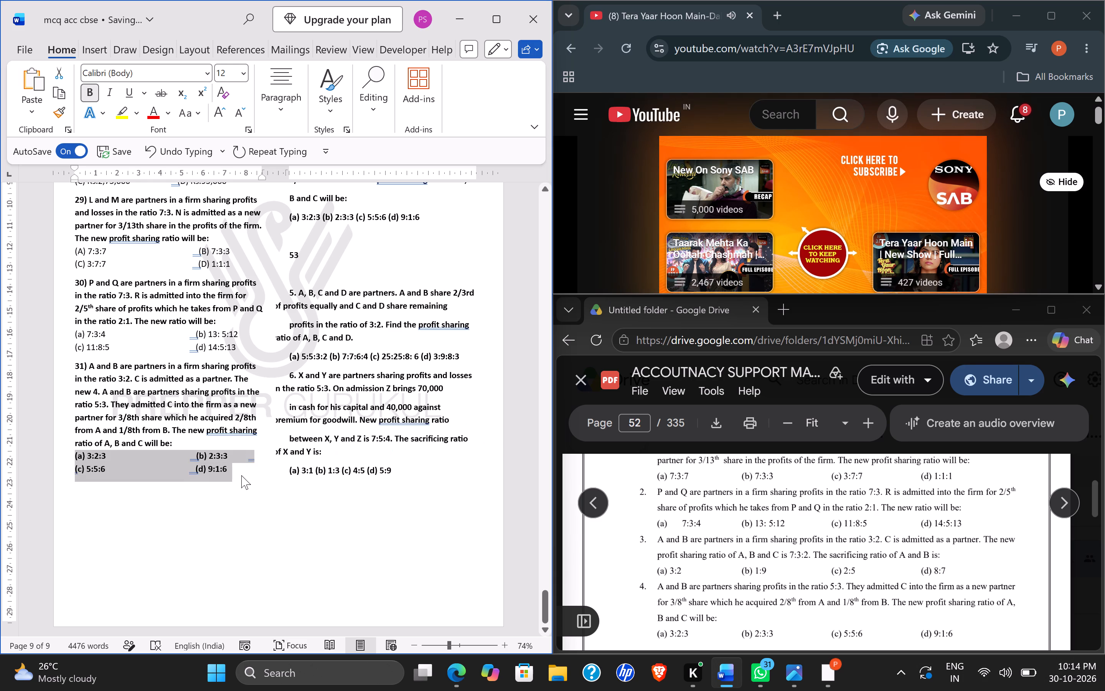
{"action": "key", "text": "ctrl+b"}
{"action": "left_click", "coordinate": [170, 530]}
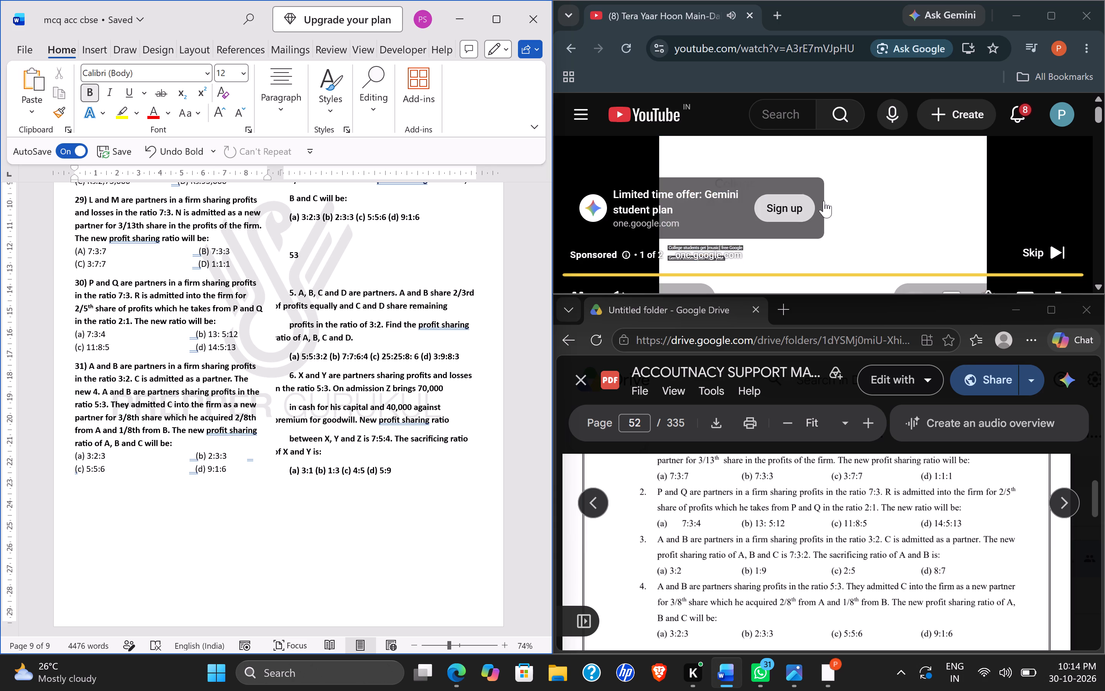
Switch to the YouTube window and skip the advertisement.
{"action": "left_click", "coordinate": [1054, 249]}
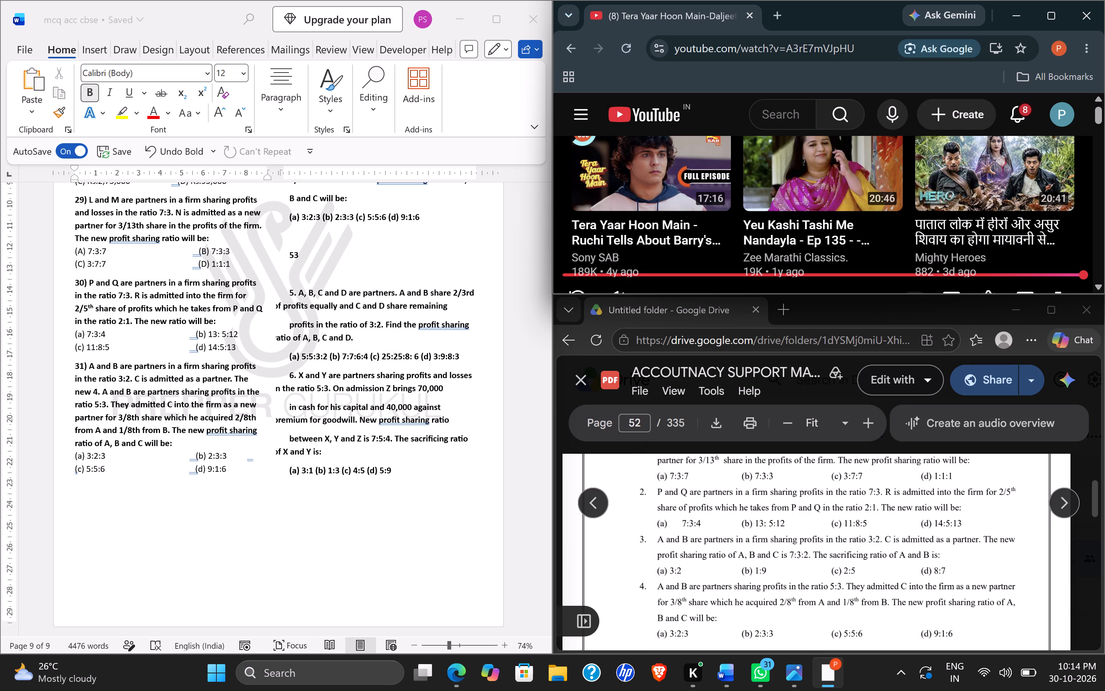
Copy question 3 about A and B's sacrificing ratio, including its options, from page 52 of the source PDF.
{"action": "scroll", "coordinate": [771, 565], "scroll_direction": "down", "scroll_amount": 1}
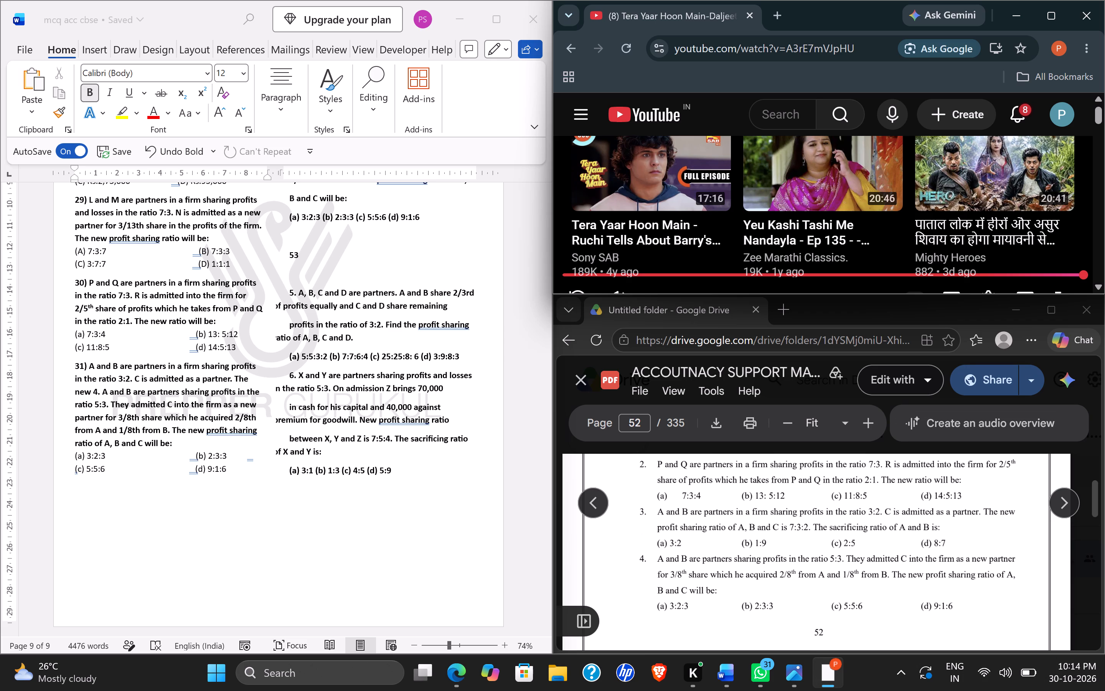
{"action": "scroll", "coordinate": [771, 565], "scroll_direction": "up", "scroll_amount": 2}
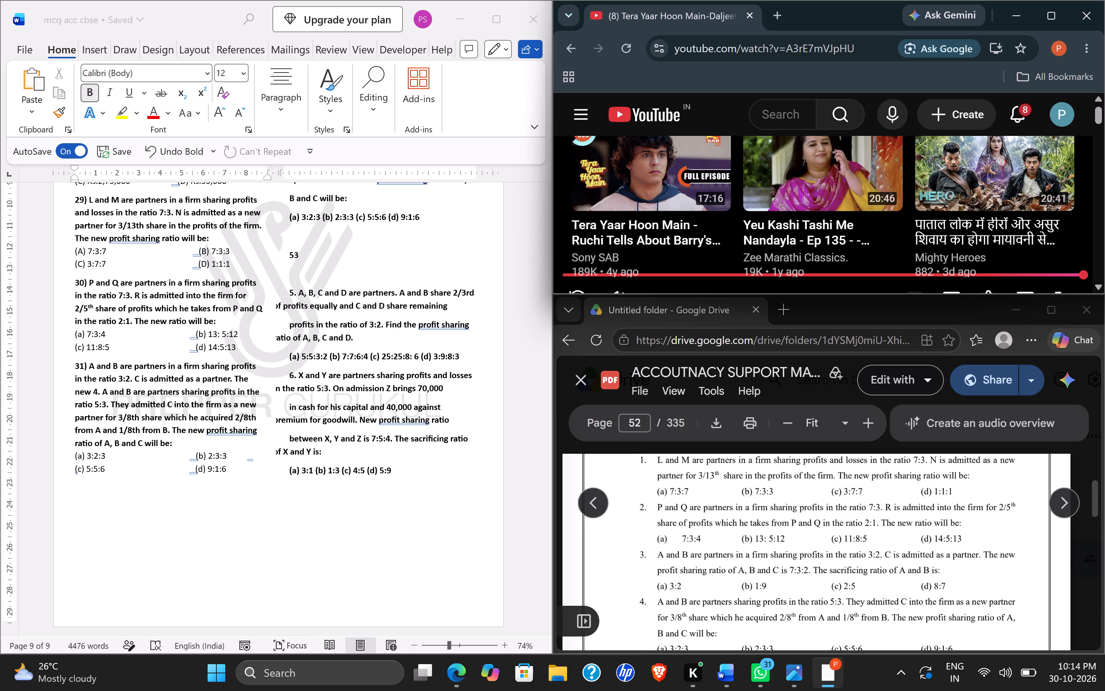
{"action": "scroll", "coordinate": [727, 579], "scroll_direction": "down", "scroll_amount": 1}
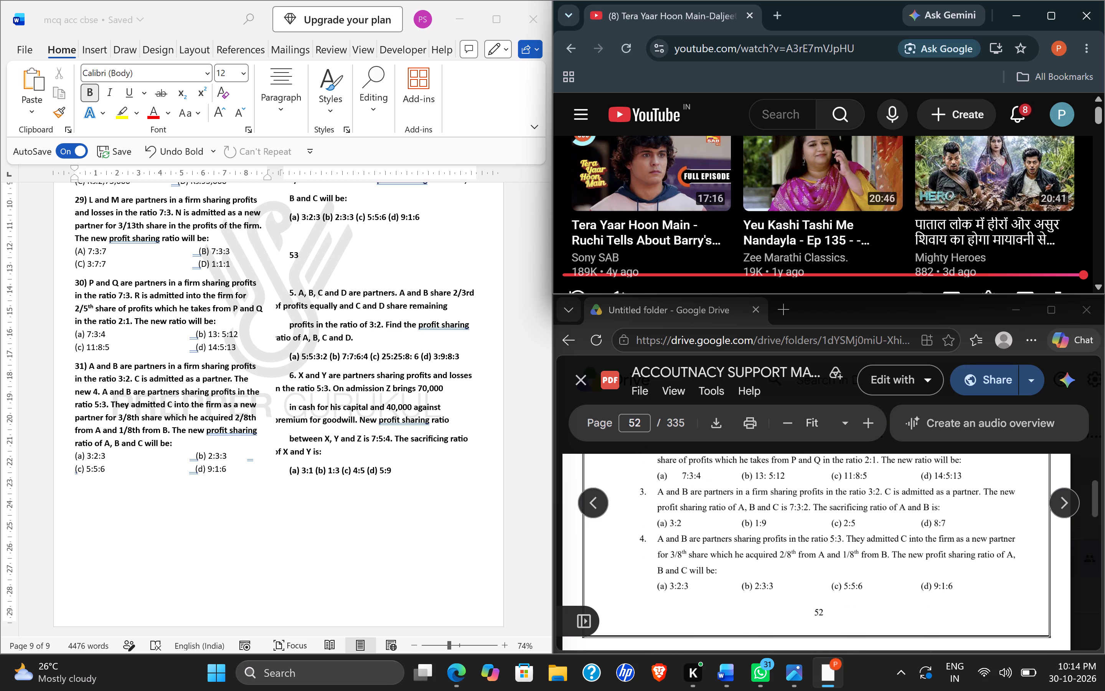
{"action": "left_click_drag", "start_coordinate": [653, 487], "coordinate": [942, 518]}
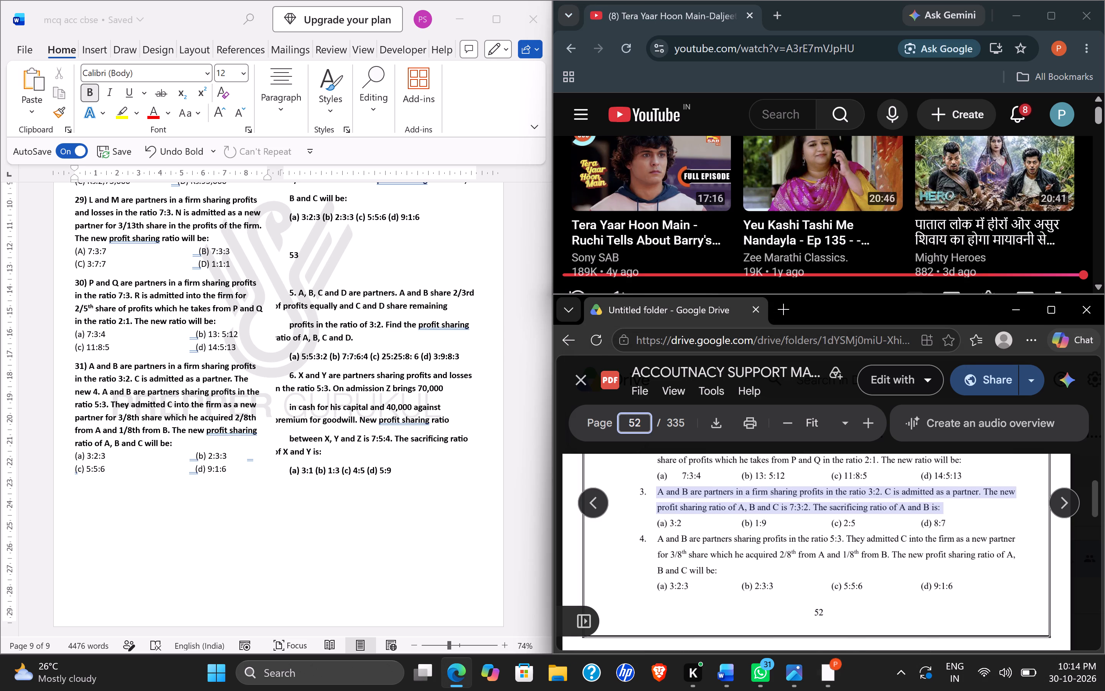
{"action": "left_click_drag", "start_coordinate": [942, 518], "coordinate": [955, 526]}
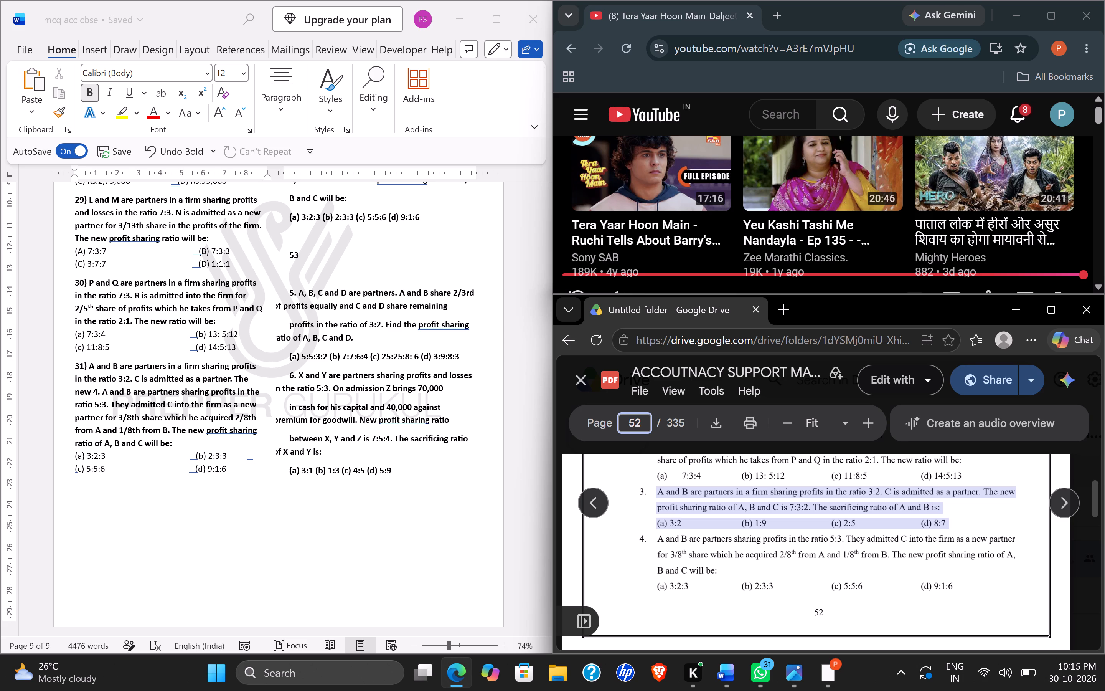
{"action": "key", "text": "ctrl+c"}
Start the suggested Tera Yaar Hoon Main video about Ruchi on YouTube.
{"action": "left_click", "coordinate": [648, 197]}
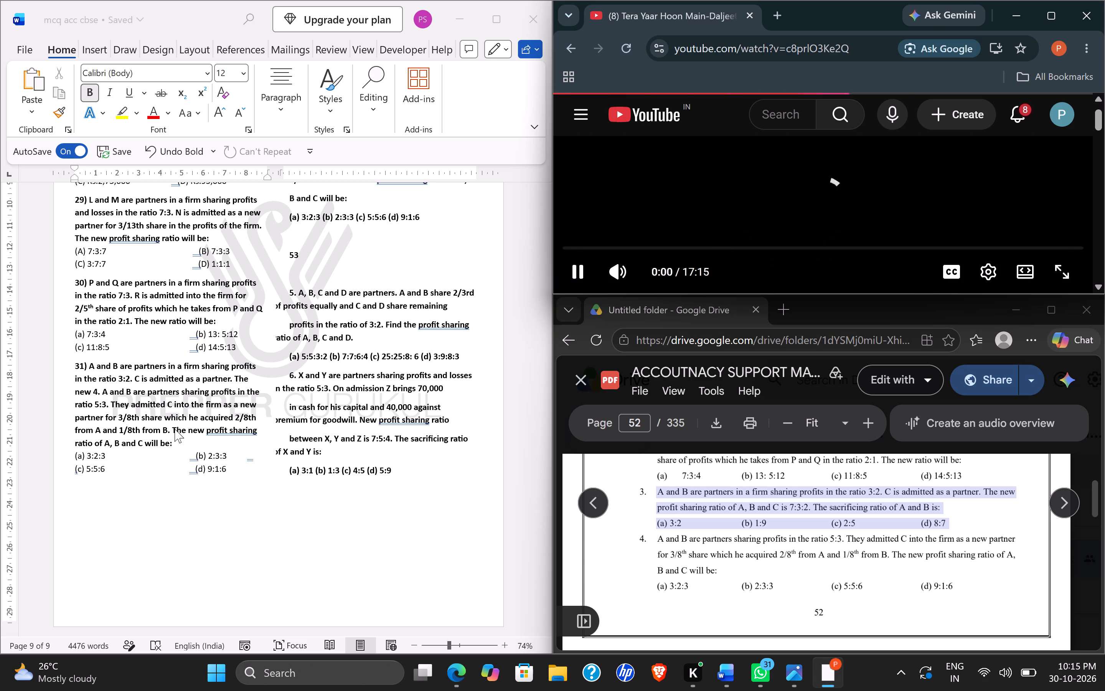
Paste the copied sacrificing ratio question into the Word document on a new line below question 31's options.
{"action": "left_click", "coordinate": [241, 468]}
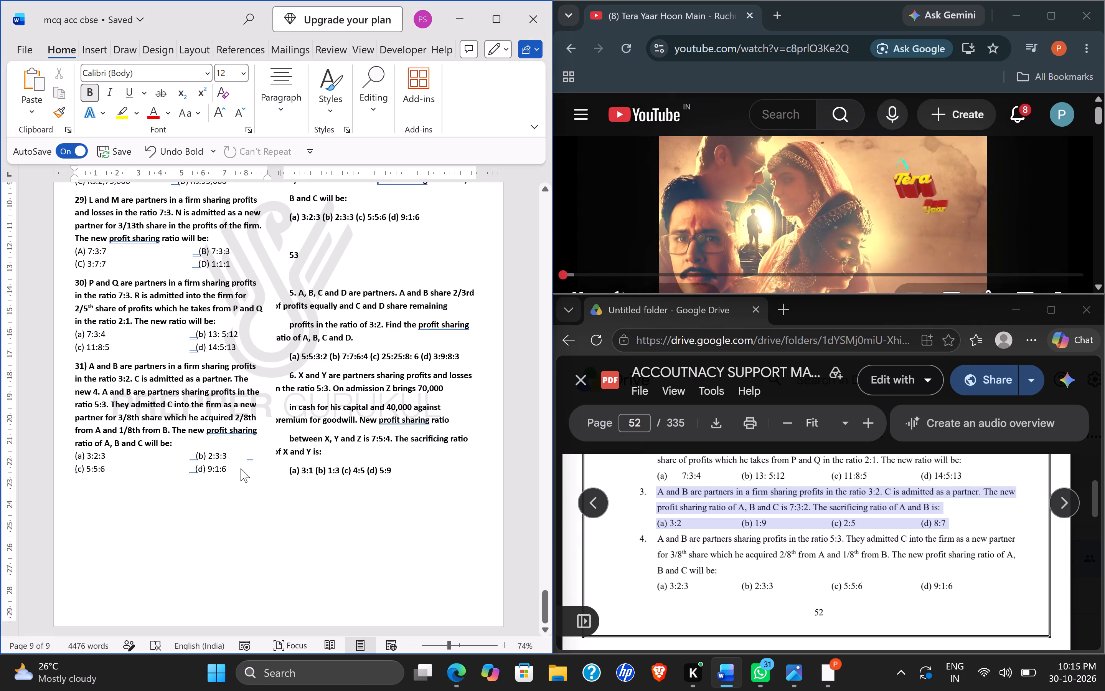
{"action": "key", "text": "BackSpace"}
{"action": "key", "text": "BackSpace"}
{"action": "key", "text": "Return"}
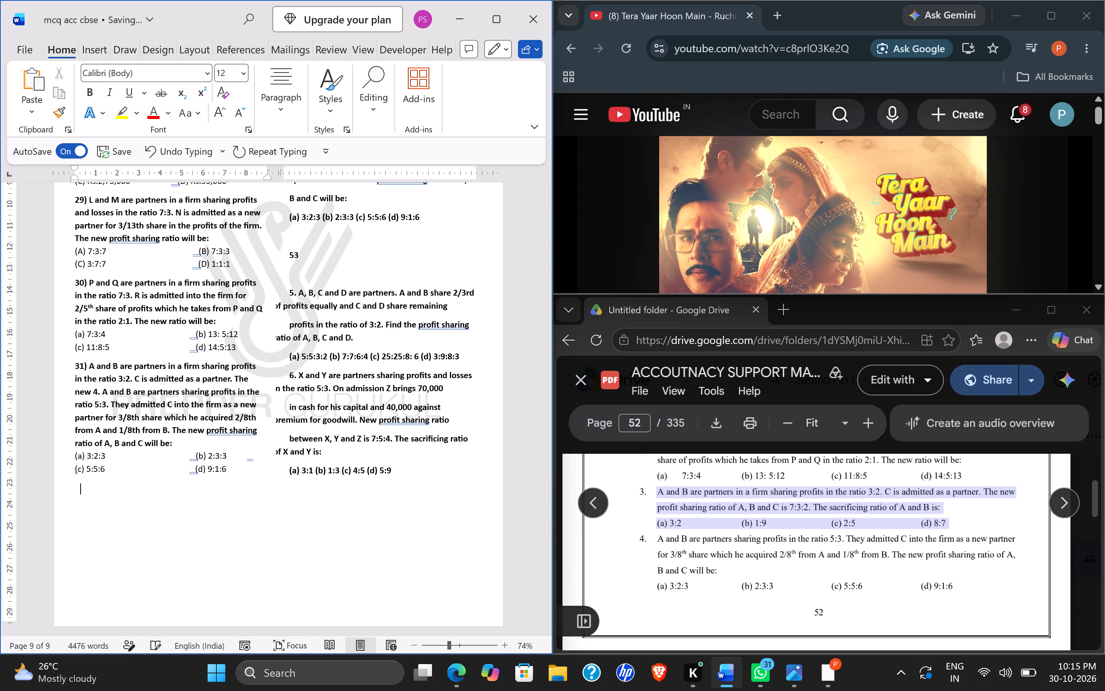
{"action": "key", "text": "ctrl+v"}
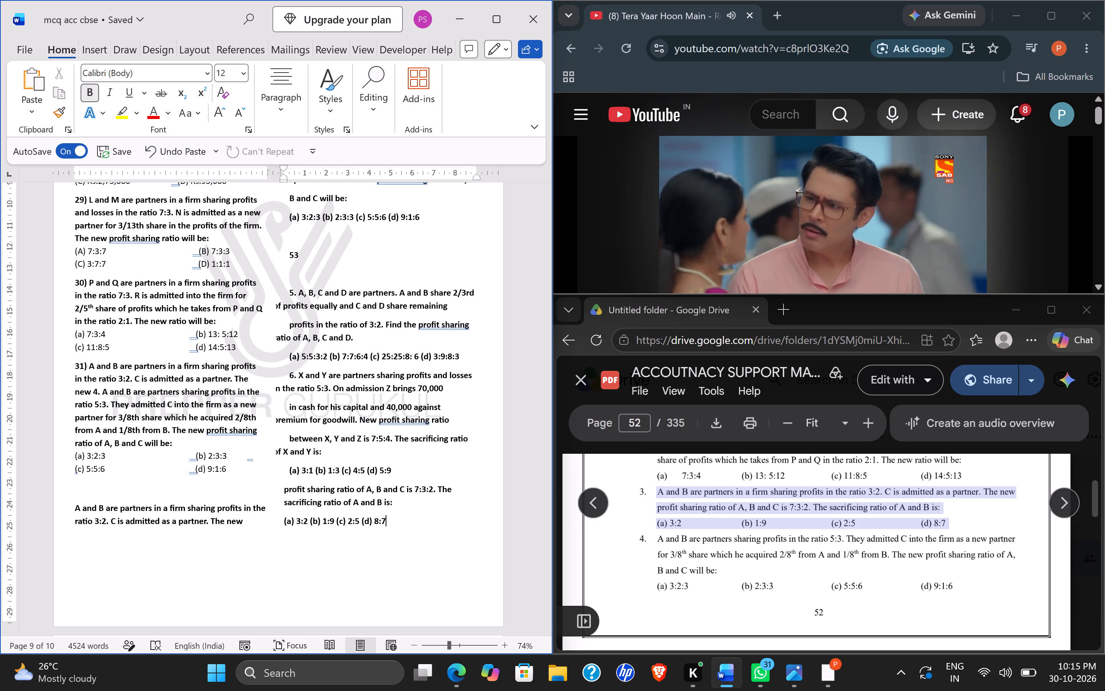
Delete the empty paragraph between question 31's options and the pasted "A and B are partners" question.
{"action": "scroll", "coordinate": [497, 474], "scroll_direction": "up", "scroll_amount": 2}
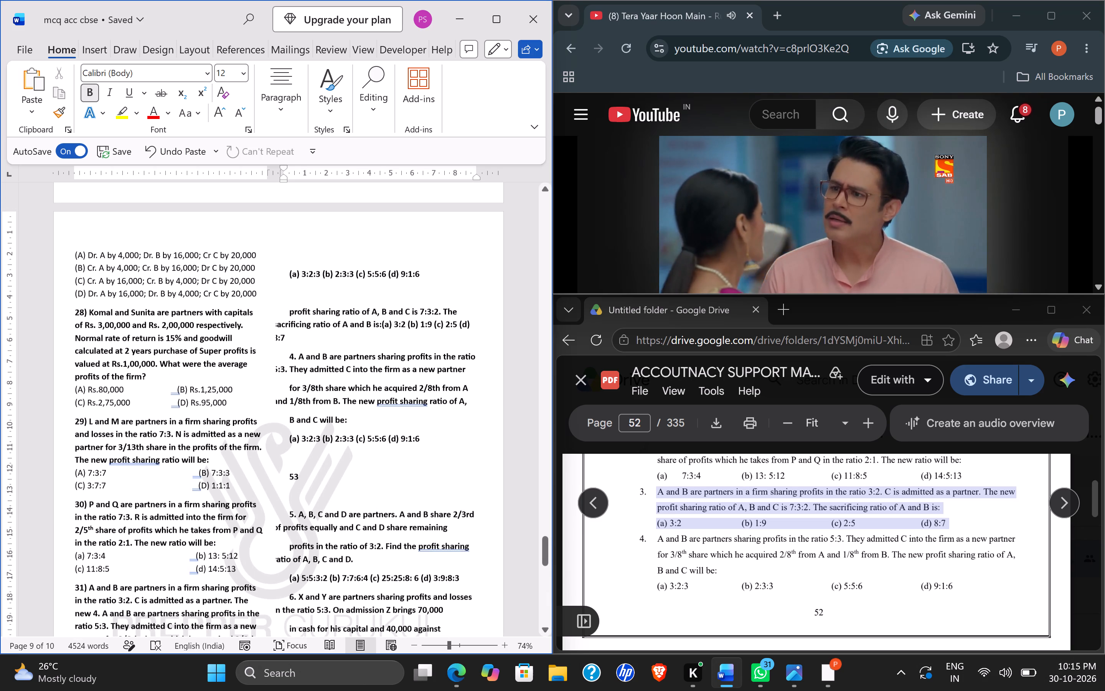
{"action": "scroll", "coordinate": [451, 360], "scroll_direction": "down", "scroll_amount": 4}
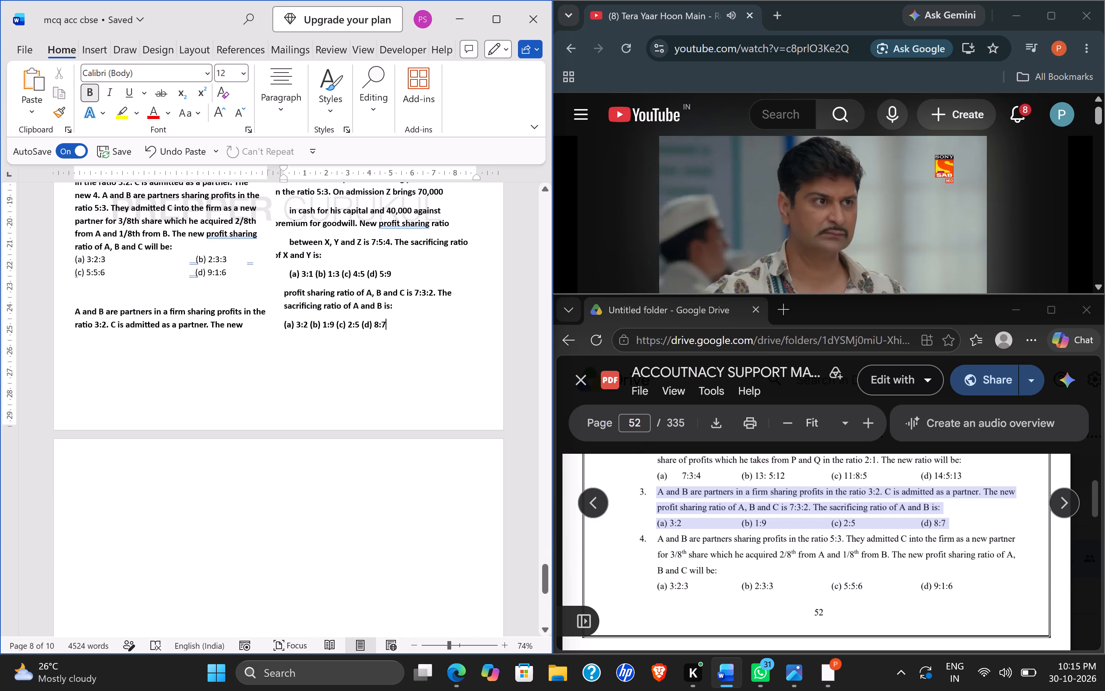
{"action": "left_click", "coordinate": [84, 297]}
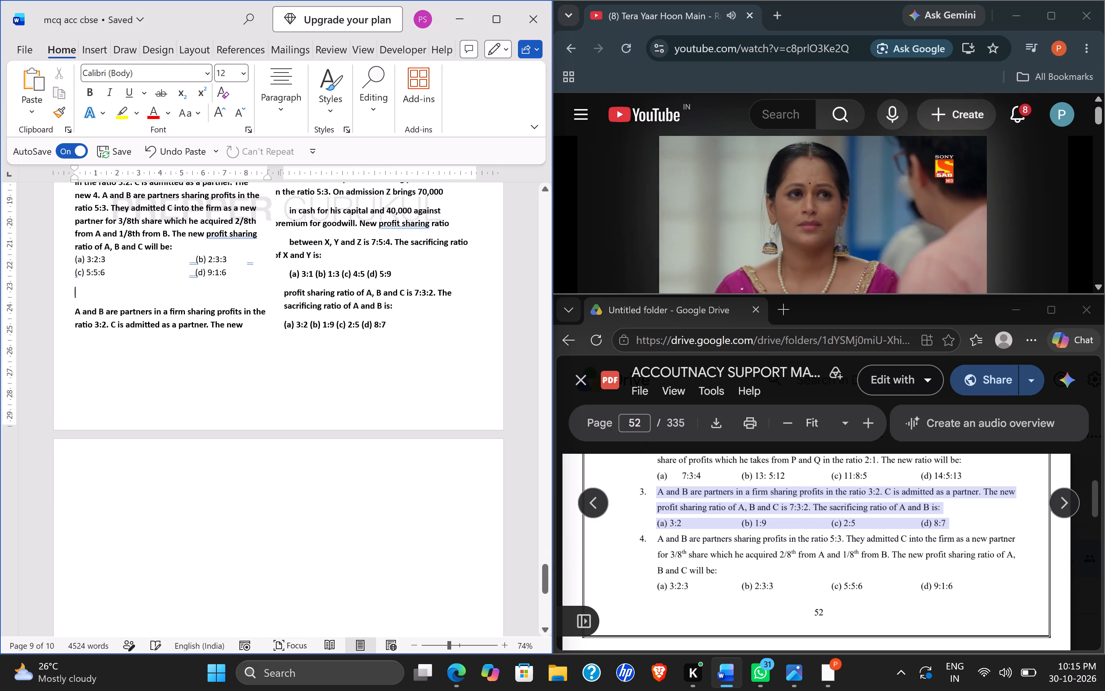
{"action": "key", "text": "BackSpace"}
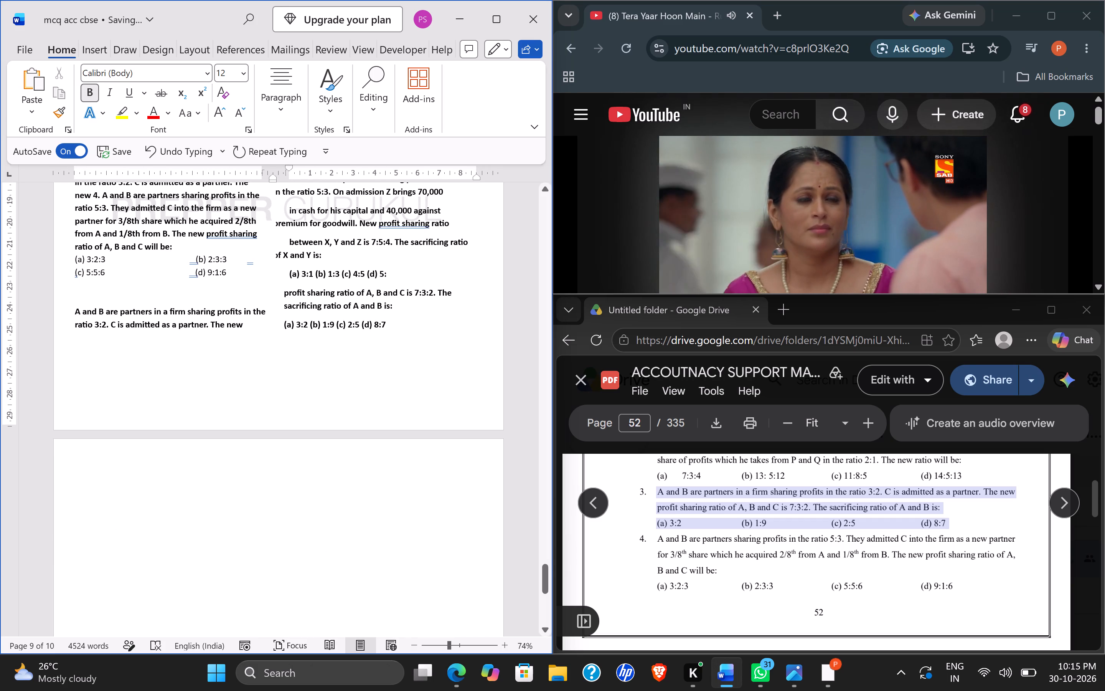
{"action": "left_click", "coordinate": [80, 305]}
{"action": "key", "text": "BackSpace"}
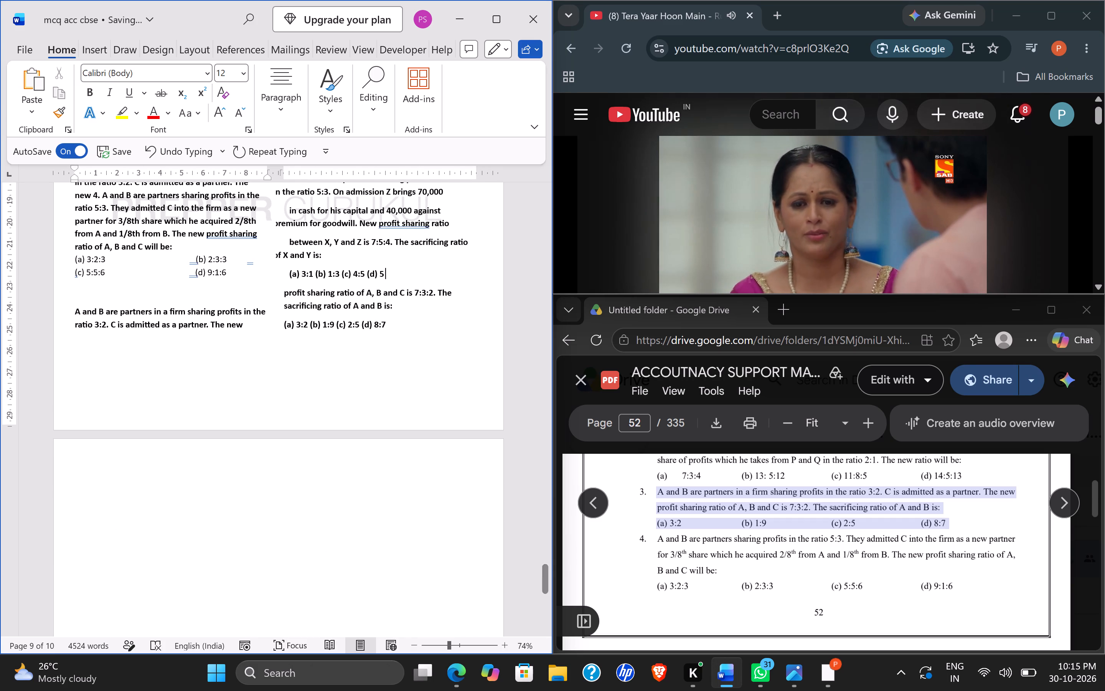
{"action": "key", "text": "Down"}
{"action": "key", "text": "Down"}
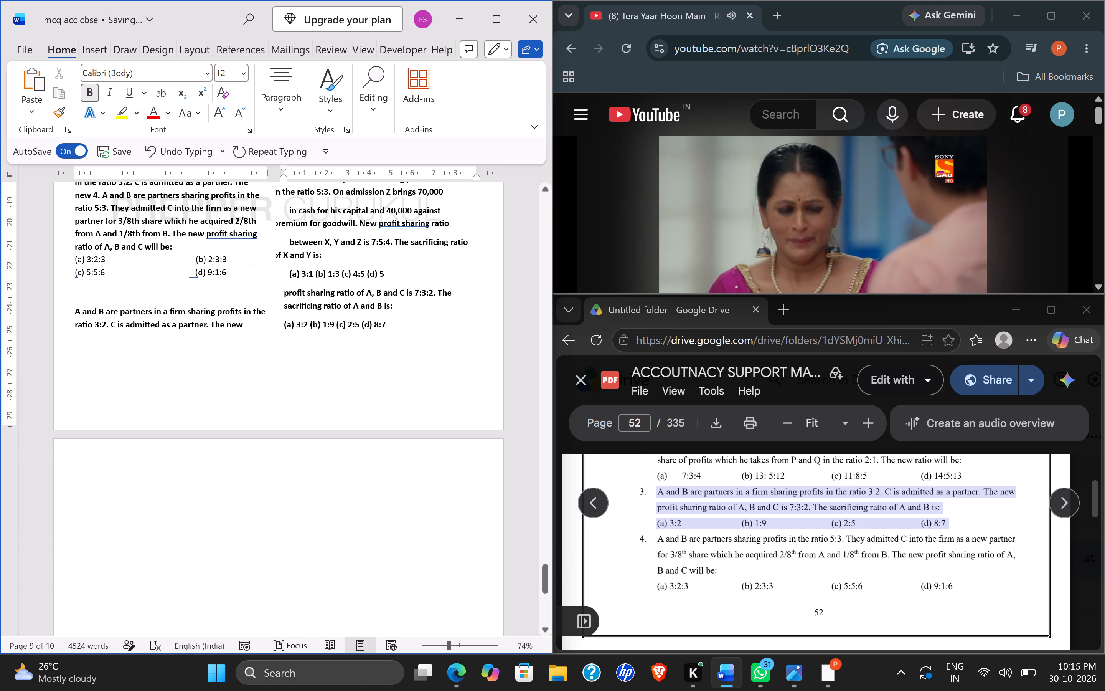
{"action": "left_click", "coordinate": [76, 312]}
{"action": "key", "text": "BackSpace"}
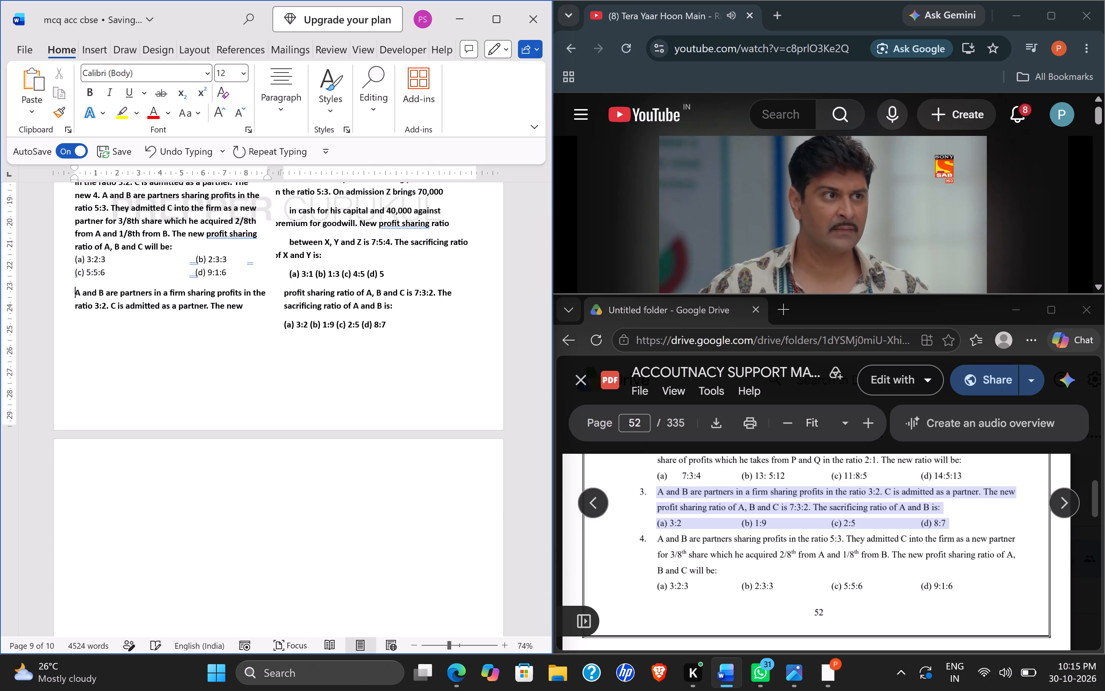
Number the pasted question about A and B sharing profits 3:2 as "32)" and bold the number along with its text.
{"action": "scroll", "coordinate": [76, 312], "scroll_direction": "up", "scroll_amount": 1}
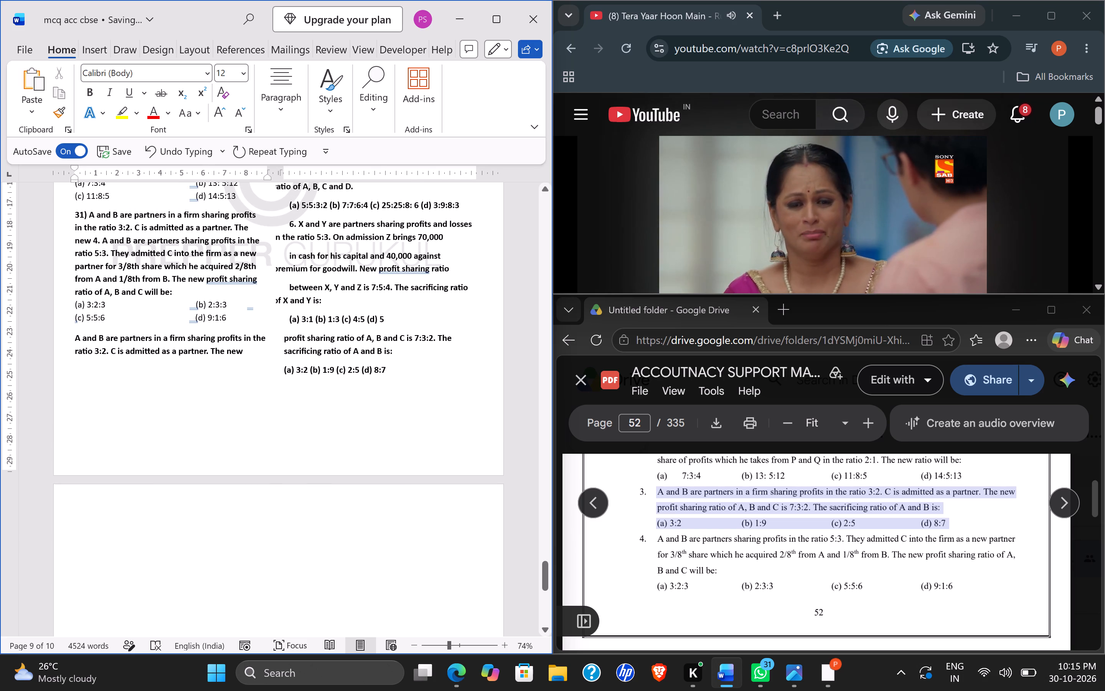
{"action": "type", "text": "32"}
{"action": "type", "text": ")"}
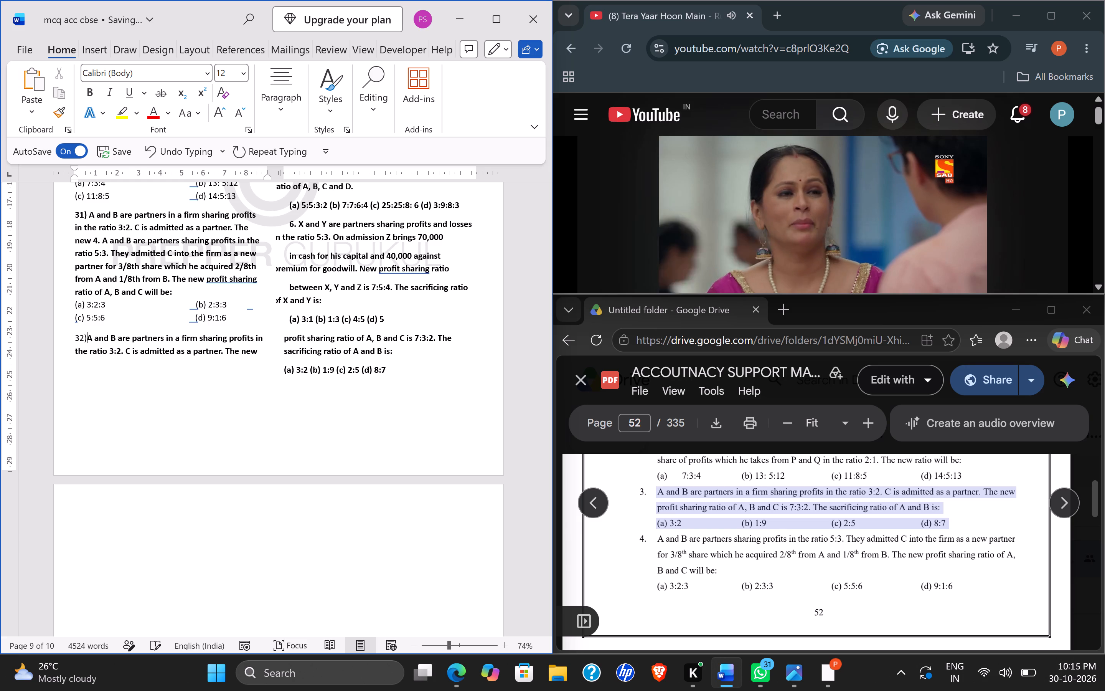
{"action": "key", "text": "space"}
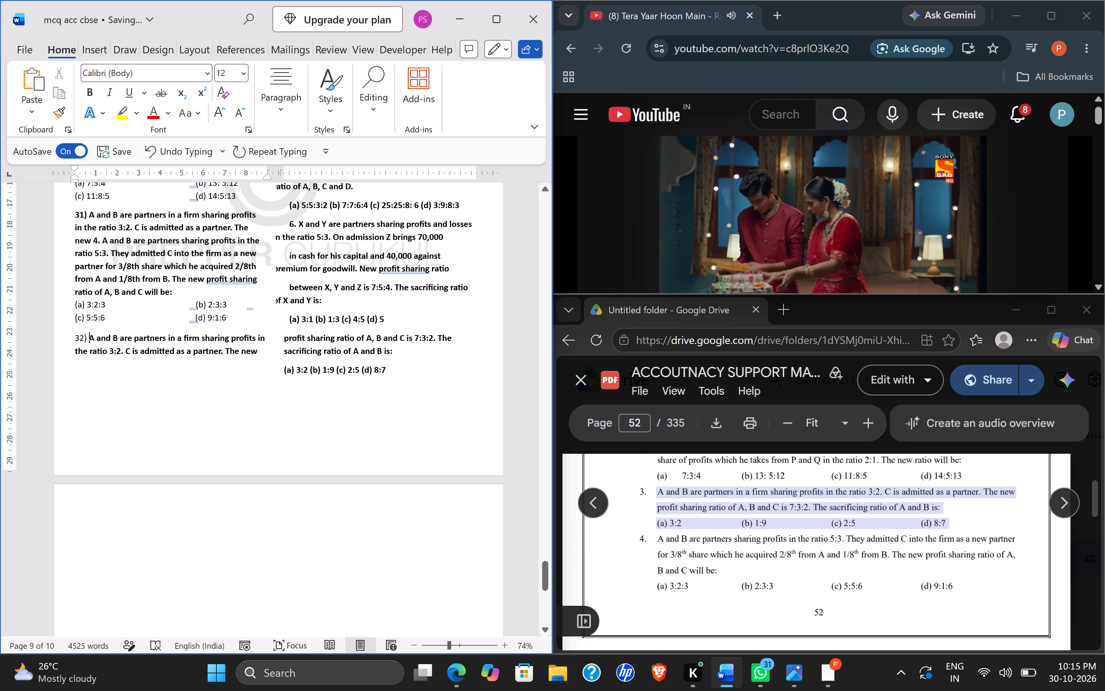
{"action": "left_click_drag", "start_coordinate": [73, 340], "coordinate": [122, 355]}
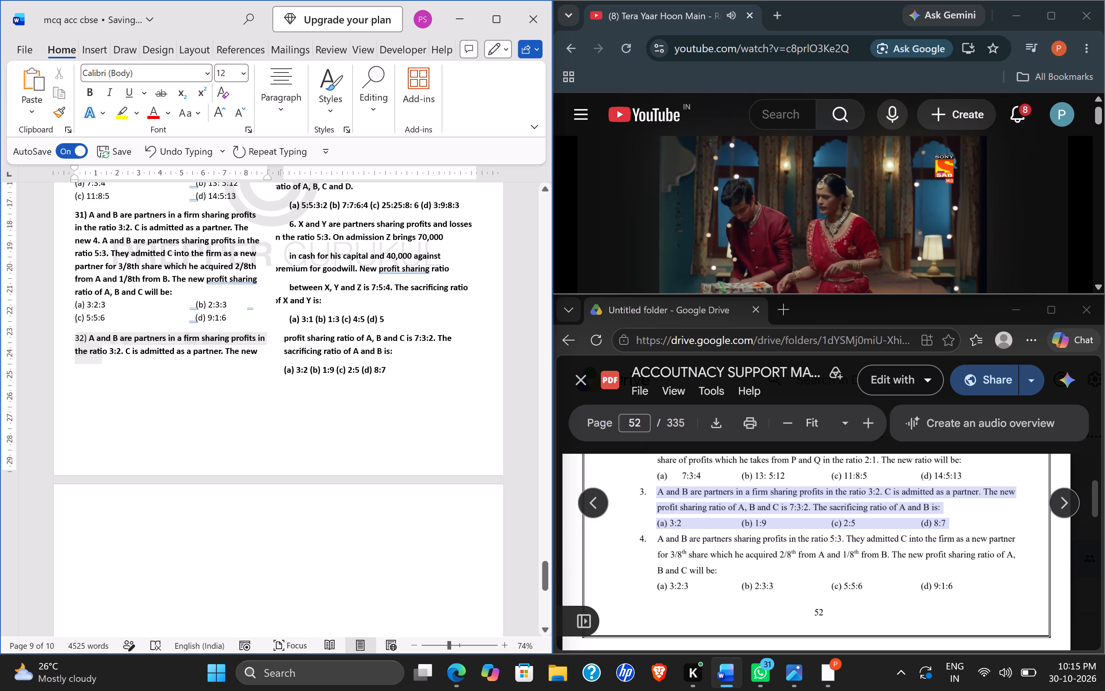
{"action": "left_click_drag", "start_coordinate": [122, 355], "coordinate": [233, 357]}
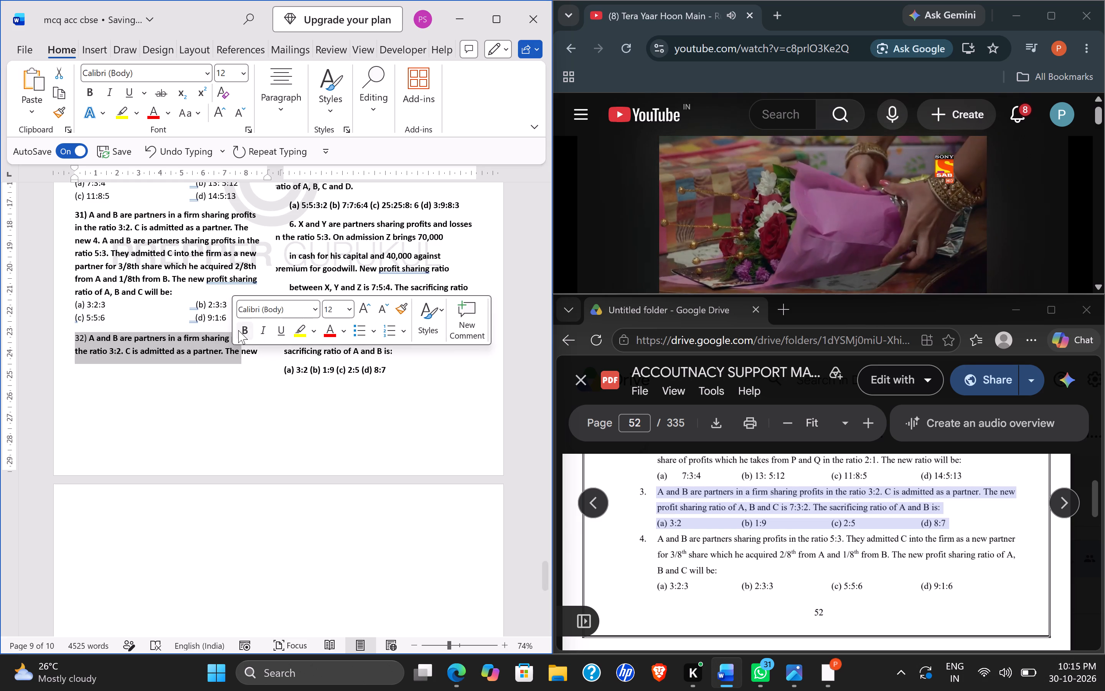
{"action": "left_click", "coordinate": [238, 330]}
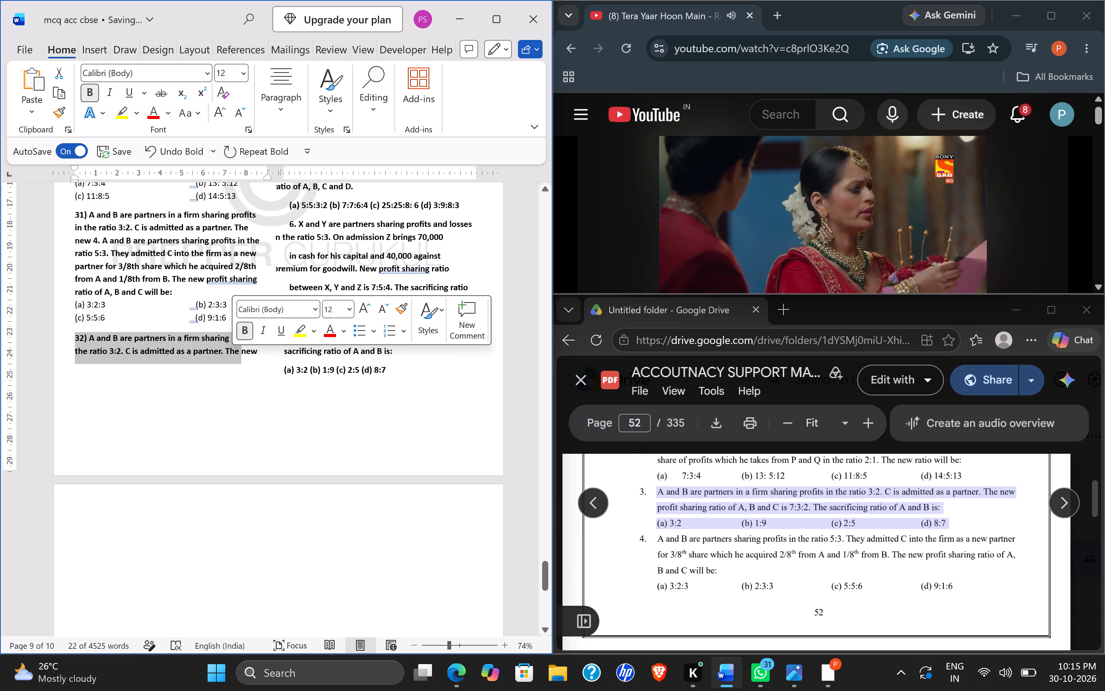
{"action": "left_click", "coordinate": [234, 386]}
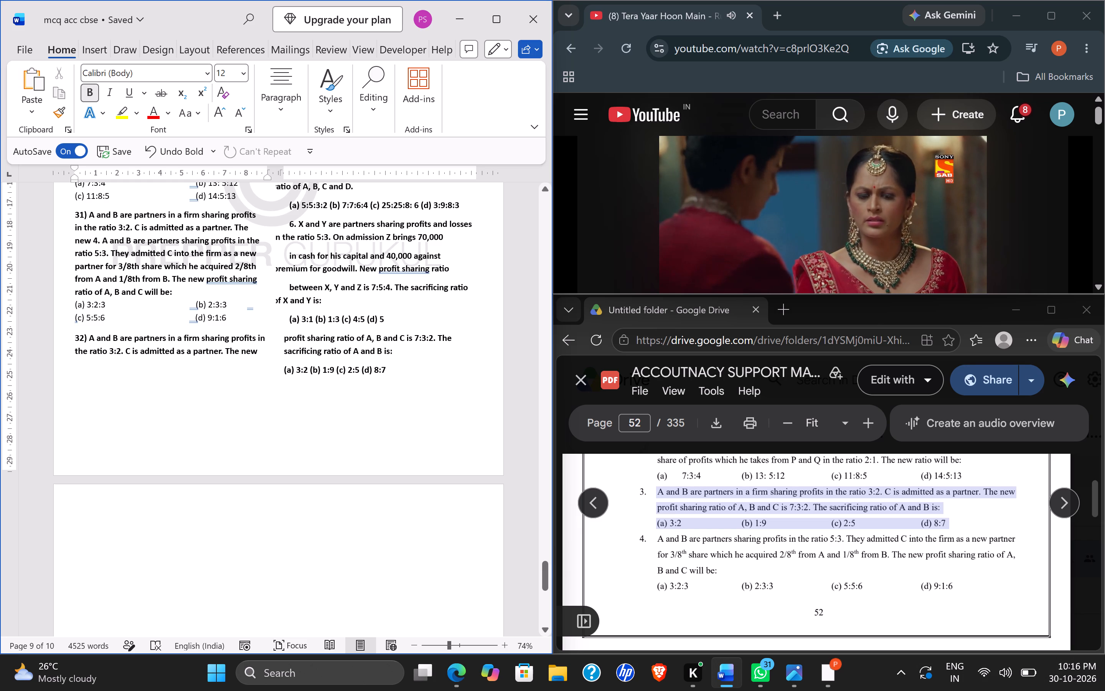
Copy the stray remainder beginning "profit sharing ratio of A, B and C is 7:3:2", with its options, and append it to question 32's text.
{"action": "scroll", "coordinate": [350, 286], "scroll_direction": "up", "scroll_amount": 1}
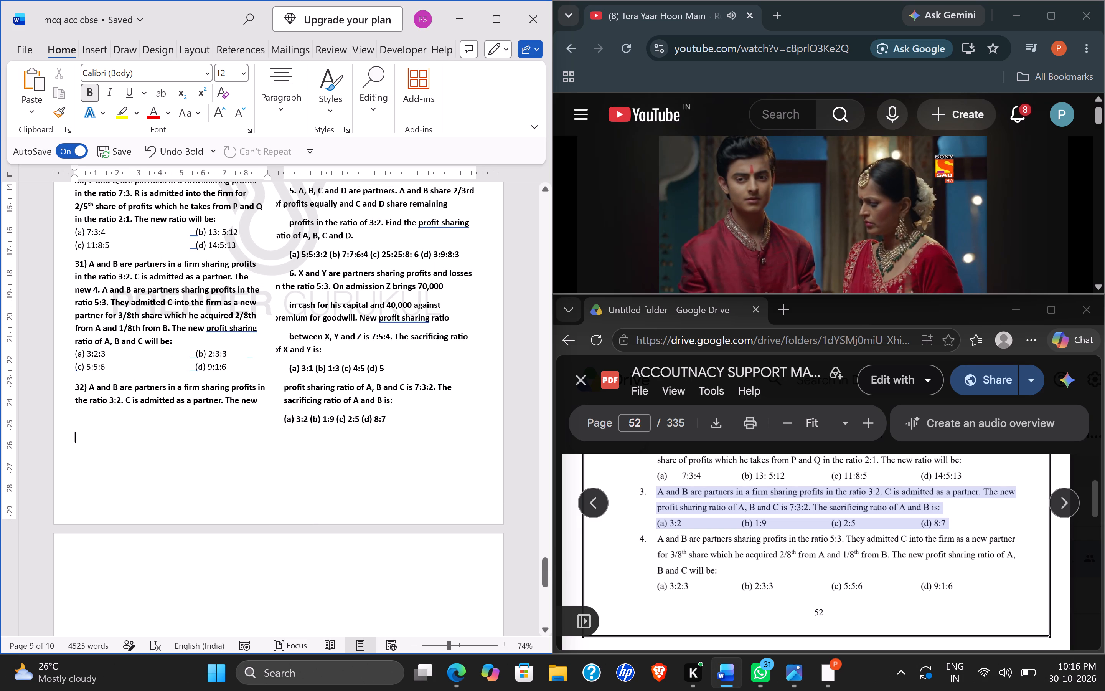
{"action": "left_click_drag", "start_coordinate": [286, 388], "coordinate": [406, 426]}
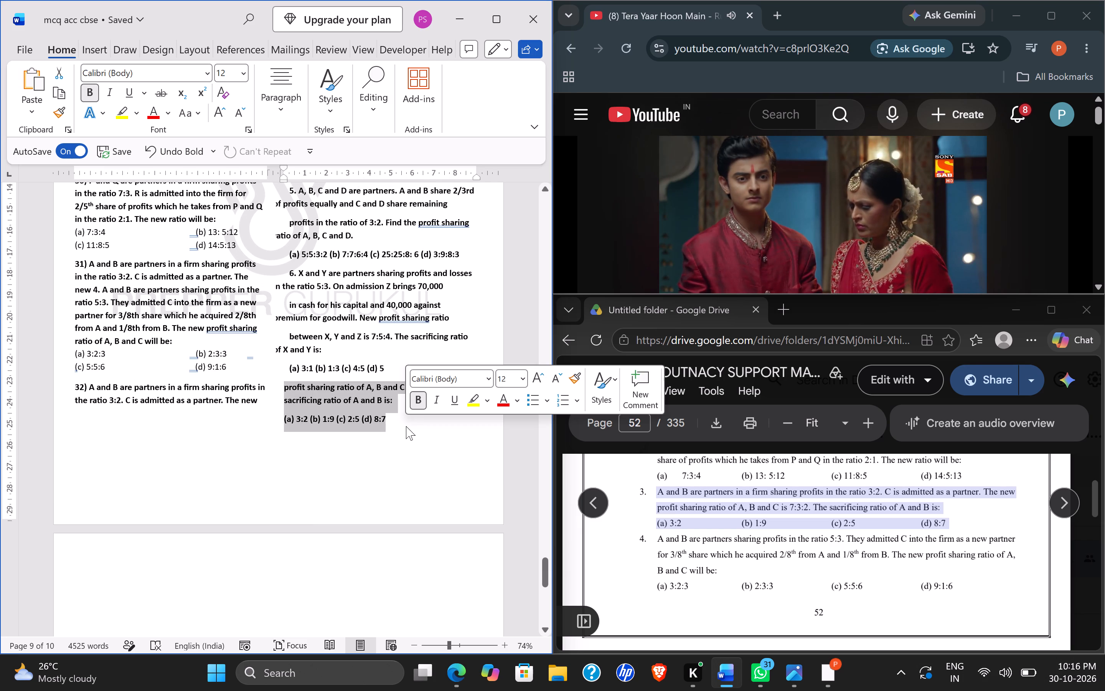
{"action": "key", "text": "ctrl+c"}
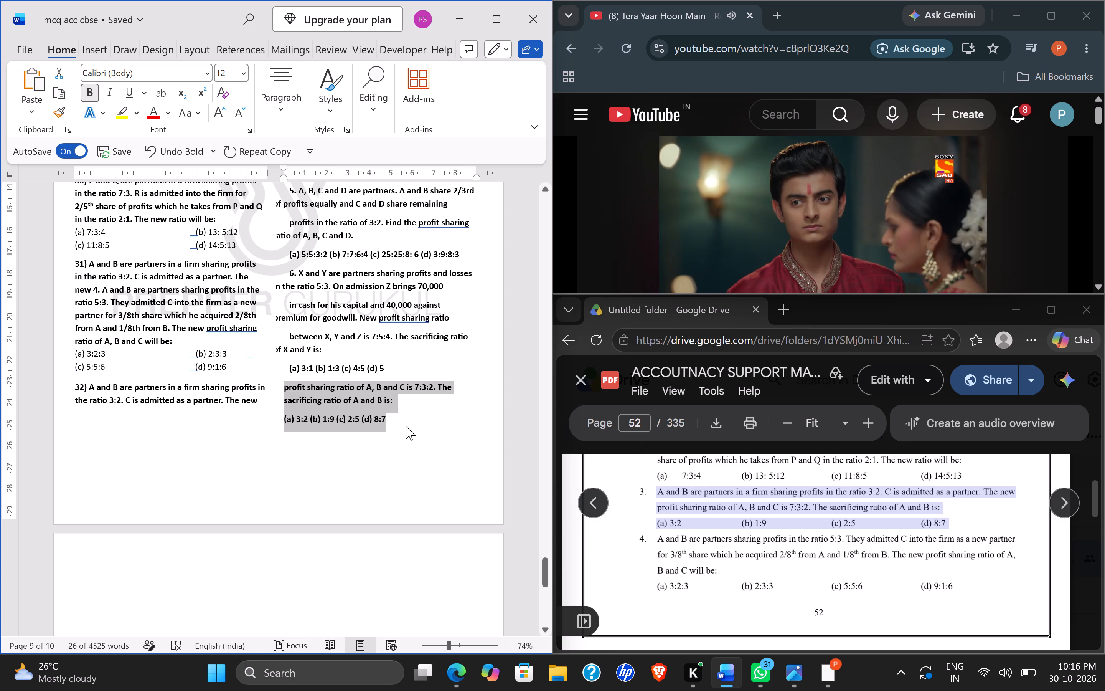
{"action": "left_click", "coordinate": [258, 408]}
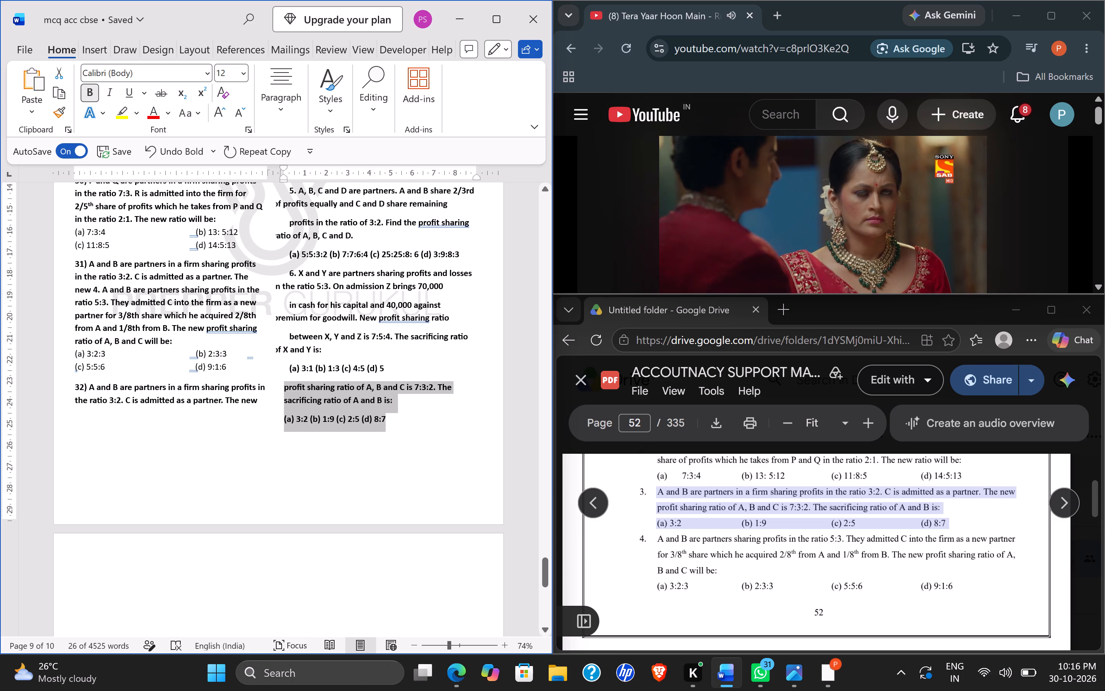
{"action": "key", "text": "space"}
{"action": "key", "text": "ctrl+v"}
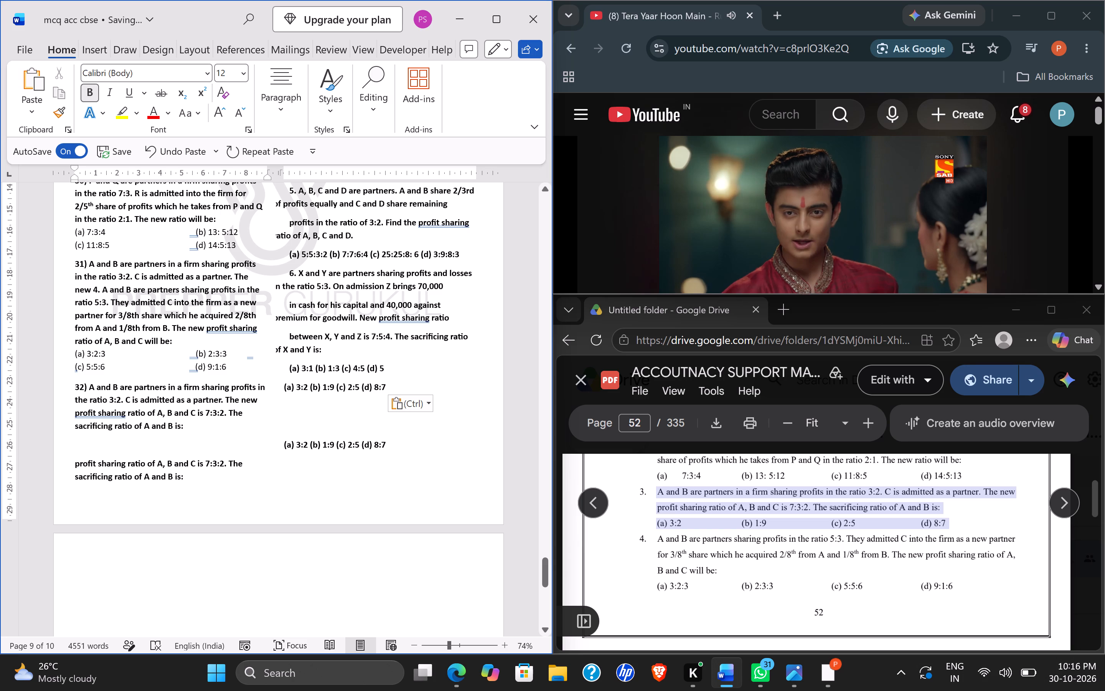
Delete the duplicate "profit sharing ratio of A, B and C is 7:3:2. The sacrificing ratio of A and B is:" text below question 32.
{"action": "left_click_drag", "start_coordinate": [76, 467], "coordinate": [122, 475]}
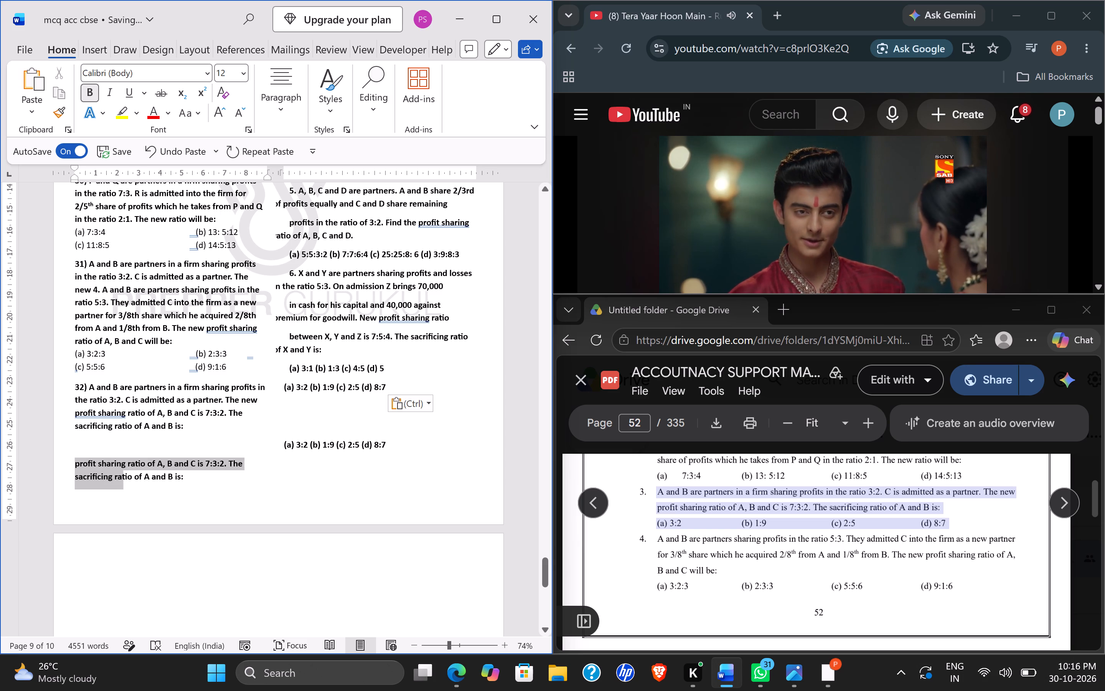
{"action": "left_click_drag", "start_coordinate": [122, 475], "coordinate": [170, 489]}
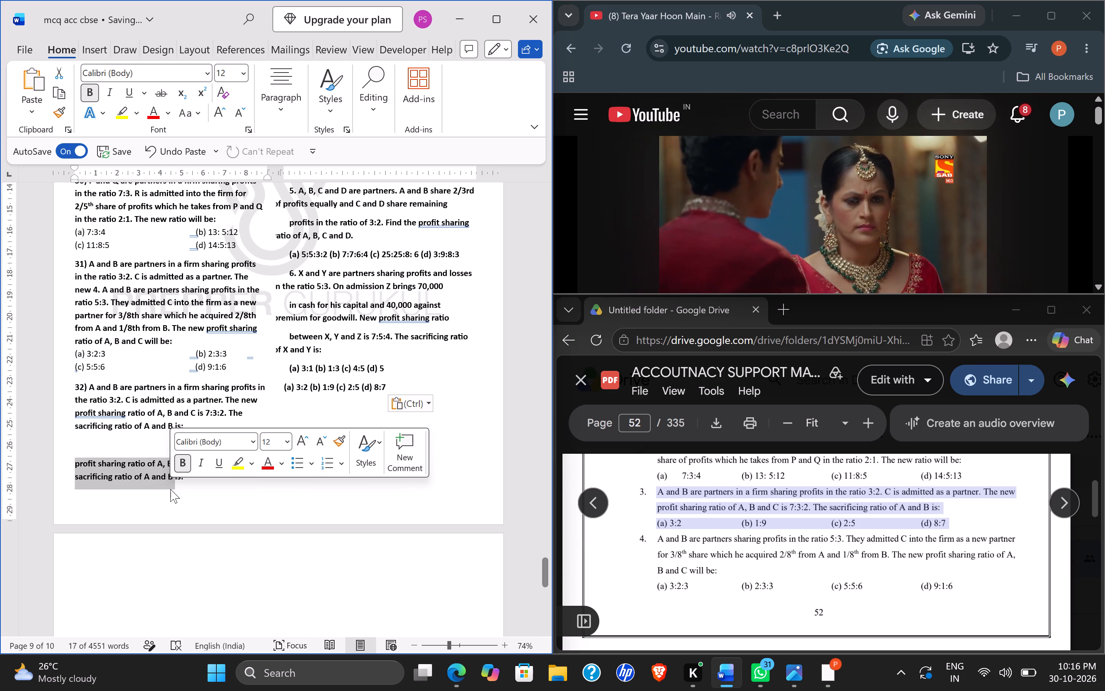
{"action": "key", "text": "BackSpace"}
{"action": "key", "text": "Right"}
{"action": "key", "text": "Right"}
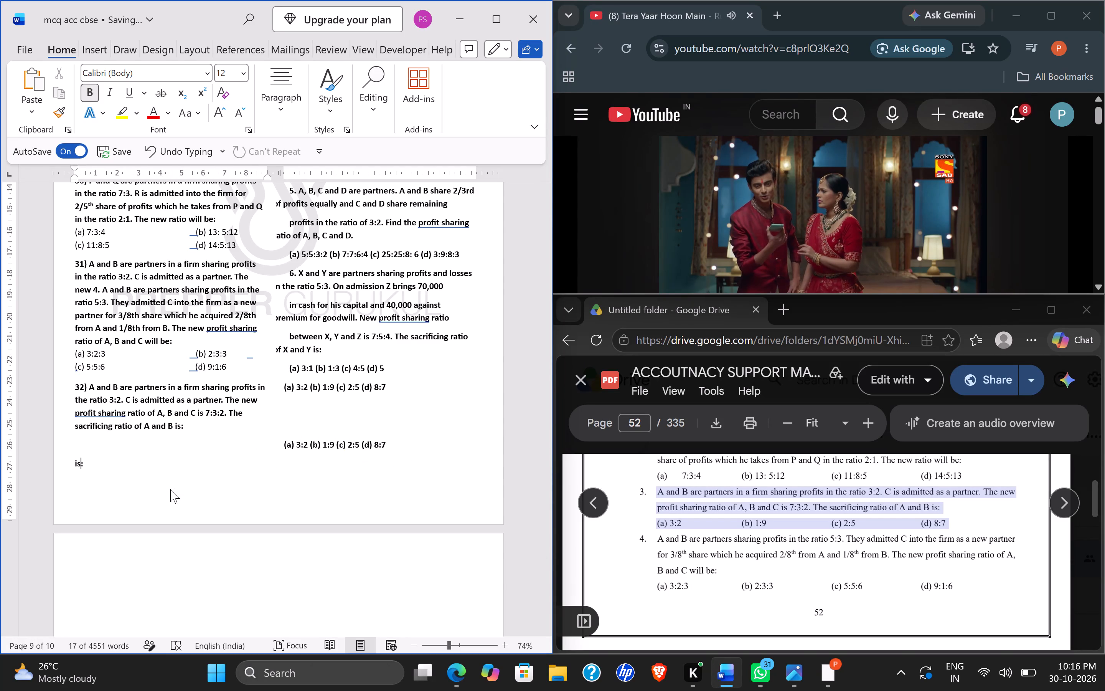
{"action": "key", "text": "Right"}
{"action": "key", "text": "BackSpace"}
{"action": "key", "text": "BackSpace"}
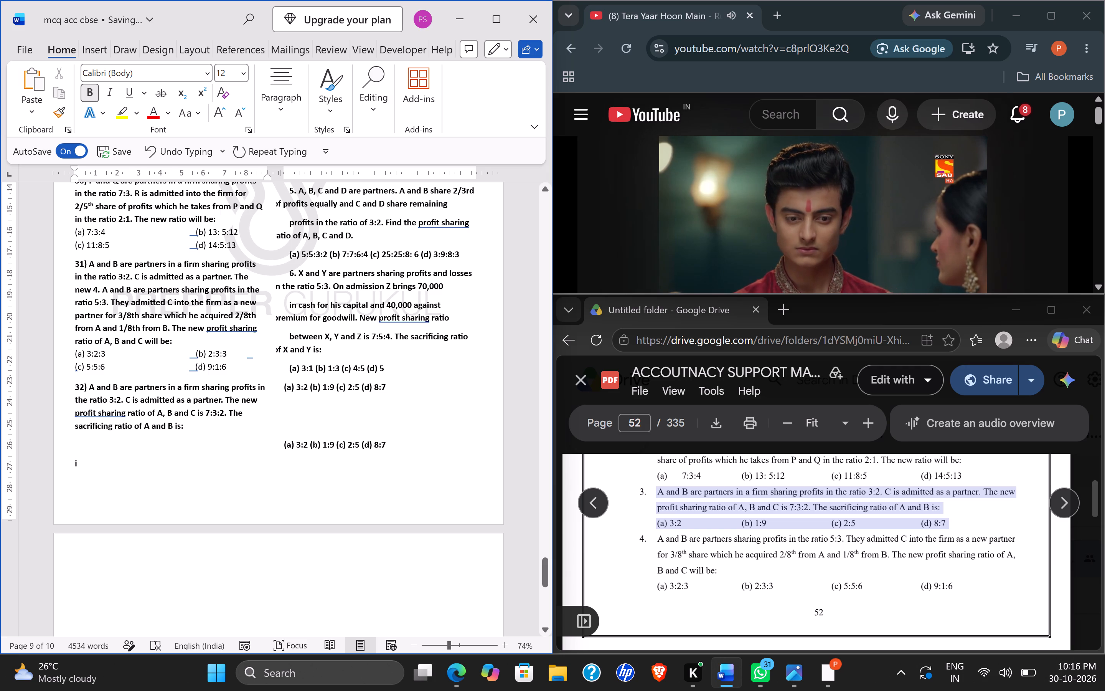
Copy the options line (a) 3:2 (b) 1:9 (c) 2:5 (d) 8:7 and paste it beneath question 32, replacing the leftover letter "i".
{"action": "left_click_drag", "start_coordinate": [283, 441], "coordinate": [403, 448]}
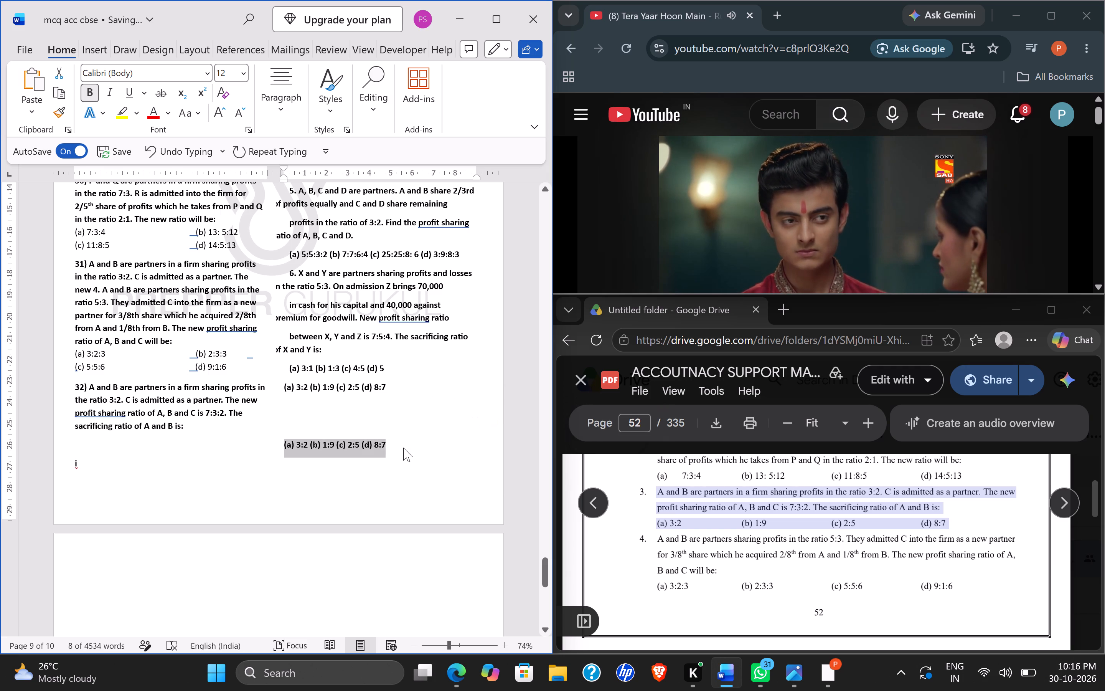
{"action": "key", "text": "ctrl+c"}
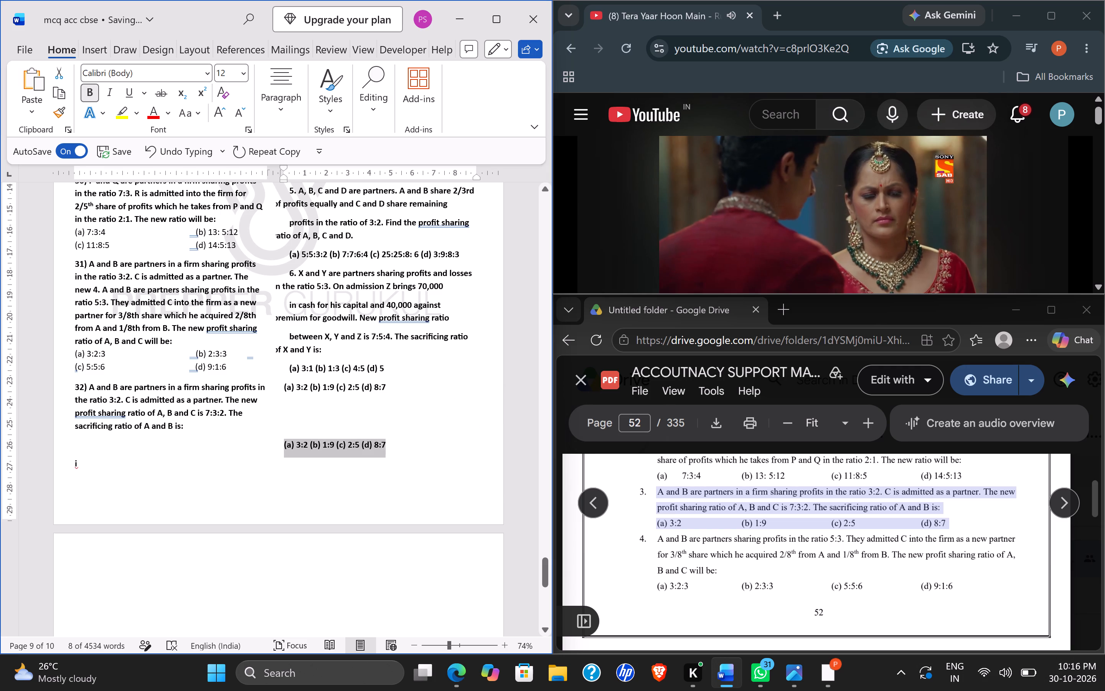
{"action": "left_click", "coordinate": [103, 456]}
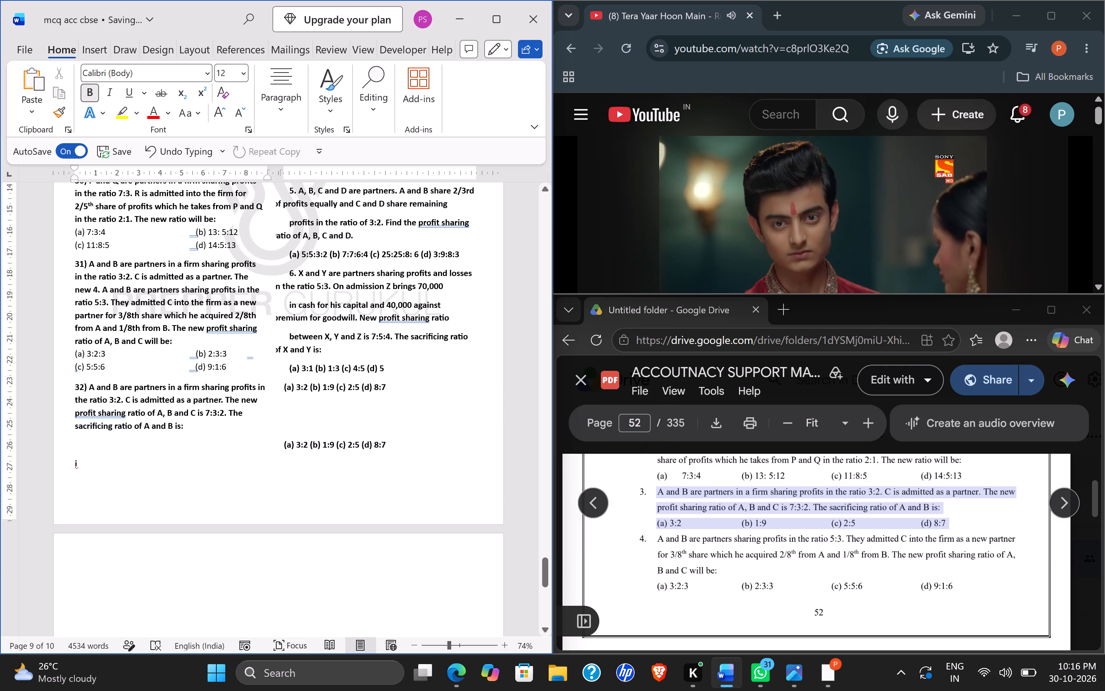
{"action": "key", "text": "Down"}
{"action": "key", "text": "Down"}
{"action": "key", "text": "Up"}
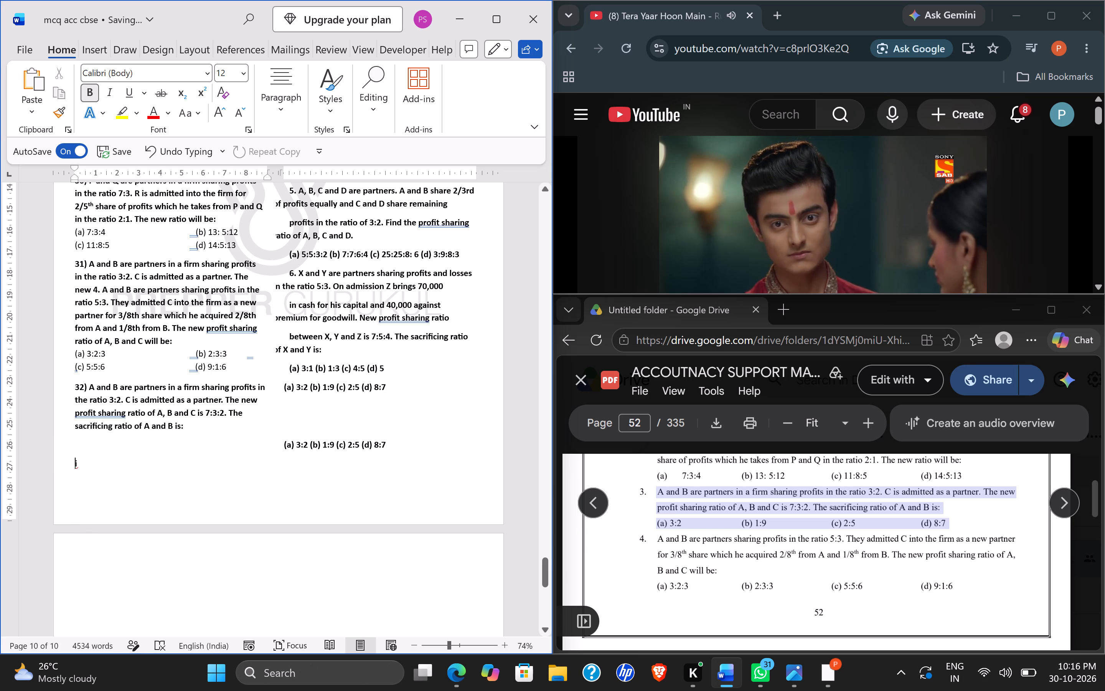
{"action": "key", "text": "Right"}
{"action": "key", "text": "BackSpace"}
{"action": "key", "text": "BackSpace"}
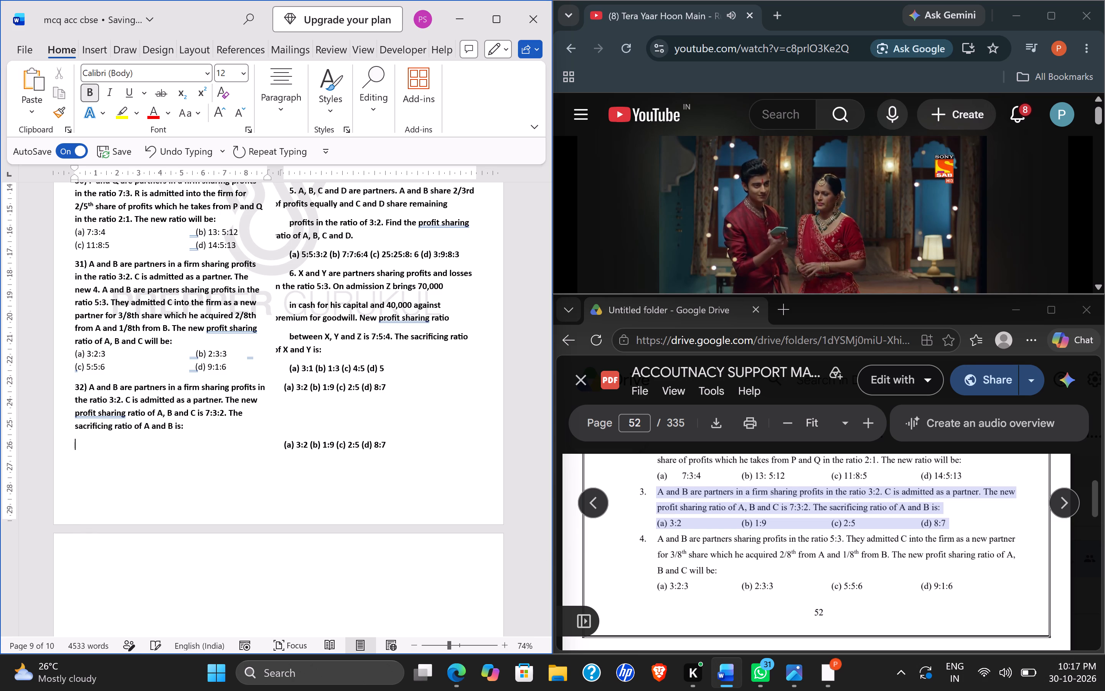
{"action": "key", "text": "ctrl+v"}
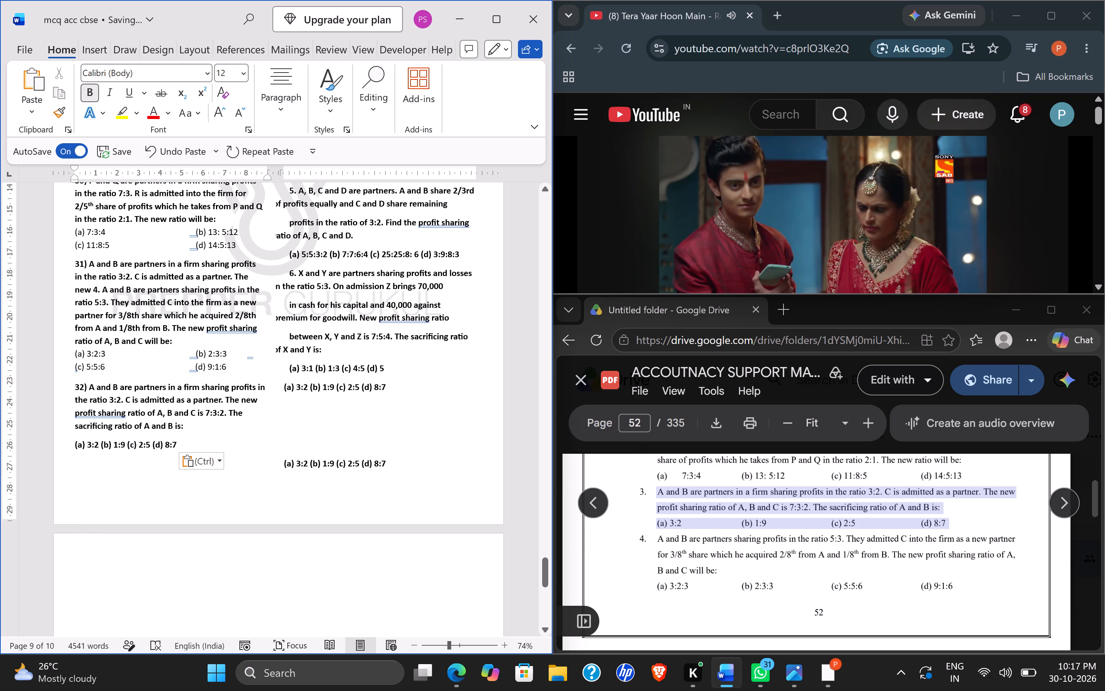
Space option (b) 1:9 away from option (a) 3:2 in question 32 to form a second option column.
{"action": "left_click", "coordinate": [100, 452]}
{"action": "key", "text": "space"}
{"action": "key", "text": "space"}
{"action": "key", "text": "space"}
{"action": "key", "text": "space"}
{"action": "key", "text": "space"}
{"action": "key", "text": "space"}
{"action": "key", "text": "space"}
{"action": "key", "text": "space"}
{"action": "key", "text": "space"}
{"action": "key", "text": "space"}
{"action": "key", "text": "space"}
{"action": "key", "text": "space"}
{"action": "key", "text": "space"}
{"action": "key", "text": "space"}
{"action": "key", "text": "space"}
{"action": "key", "text": "space"}
{"action": "key", "text": "space"}
{"action": "key", "text": "space"}
{"action": "key", "text": "space"}
{"action": "key", "text": "space"}
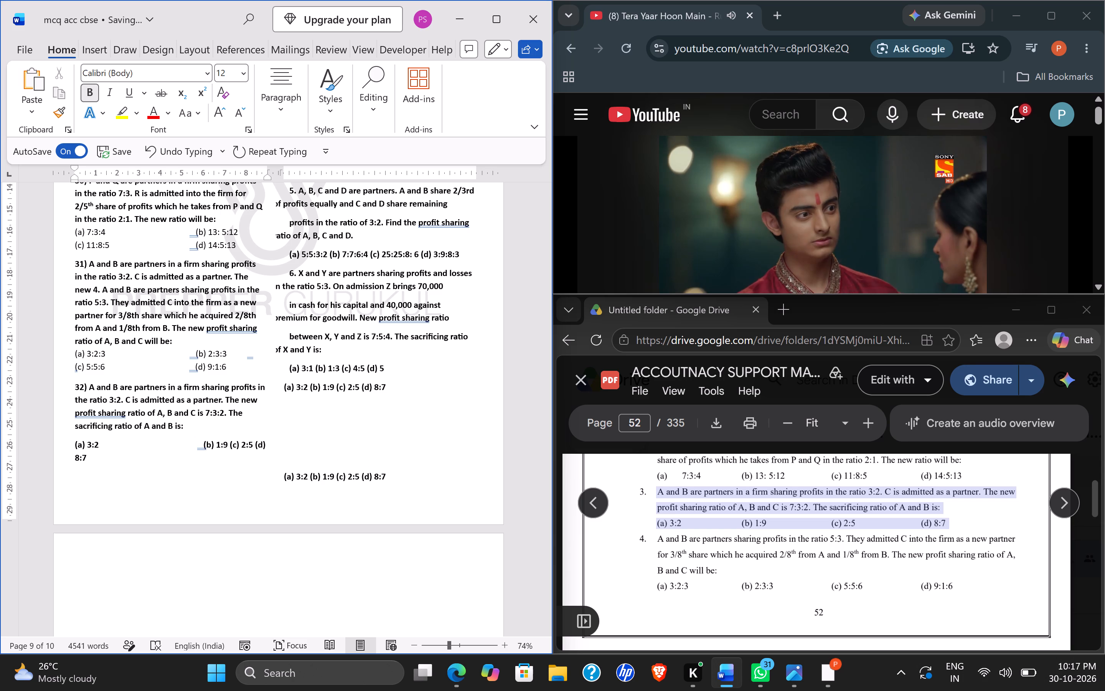
Put question 32's options (c) 2:5 and (d) 8:7 on a new line, with (d) spaced over beneath (b).
{"action": "left_click", "coordinate": [231, 446]}
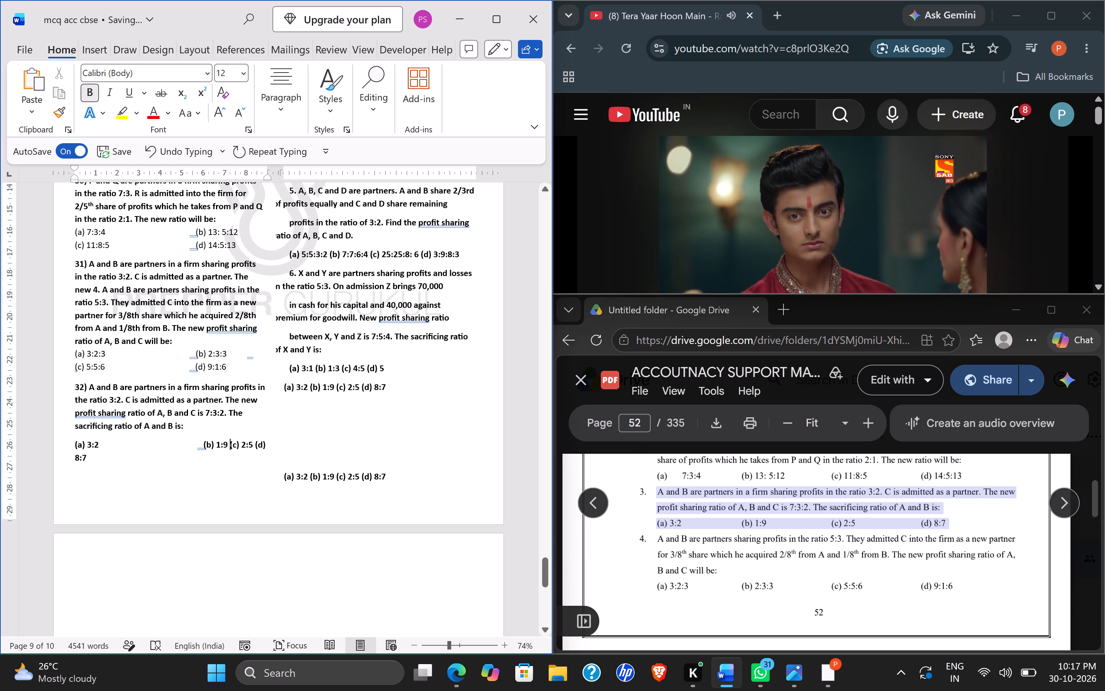
{"action": "key", "text": "shift+Return"}
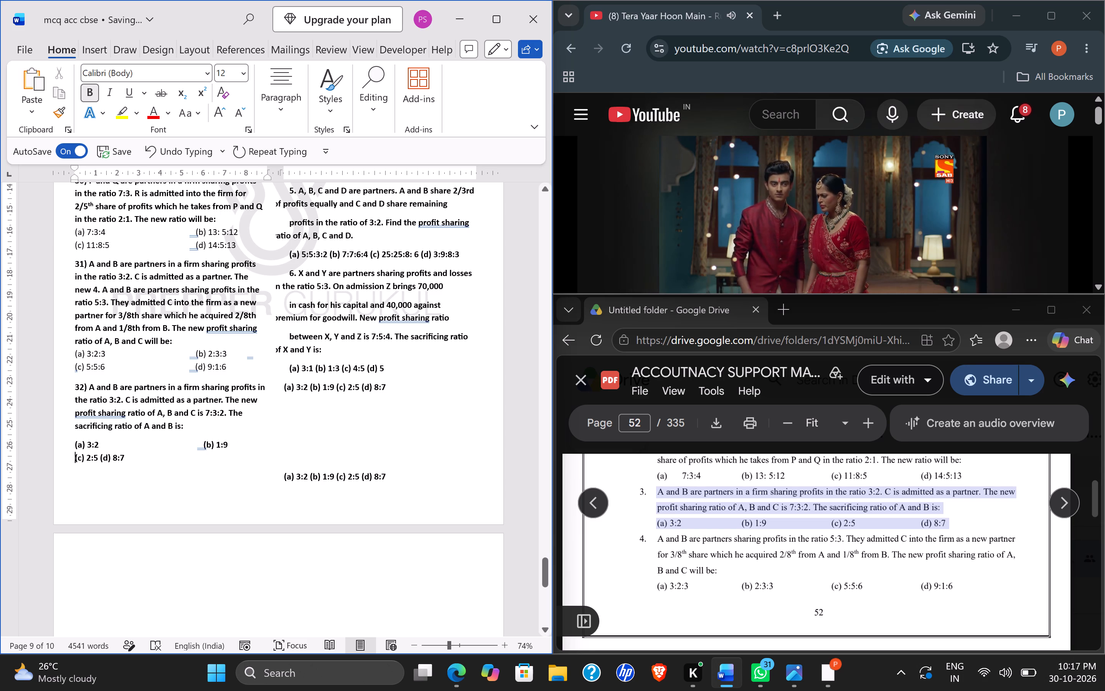
{"action": "left_click", "coordinate": [102, 457]}
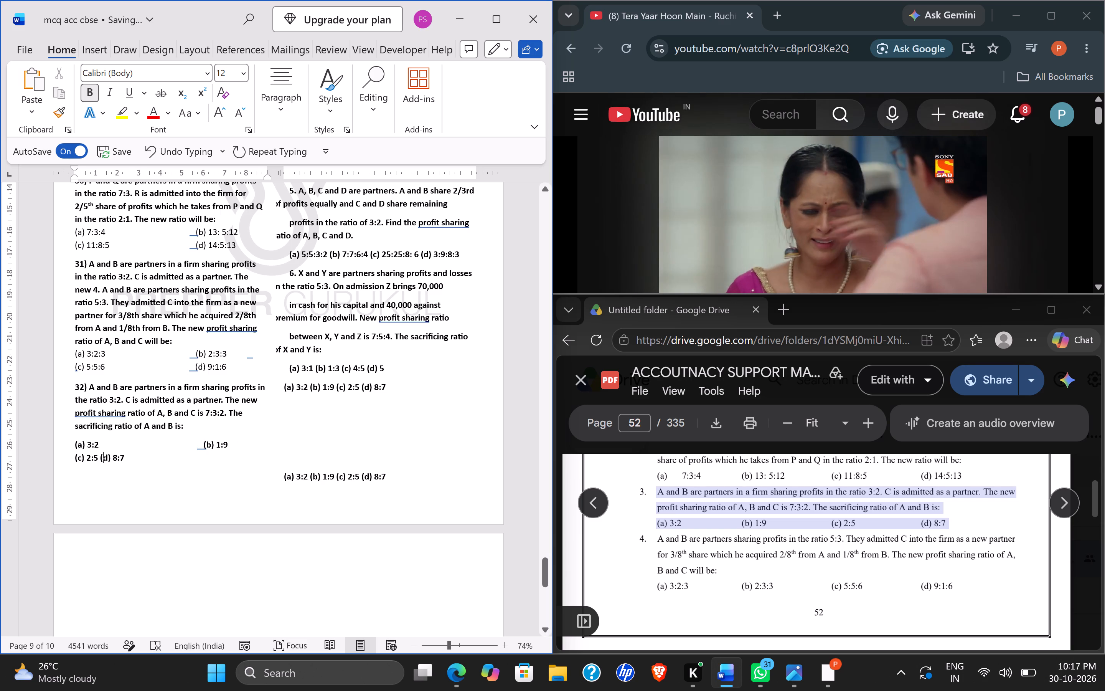
{"action": "key", "text": "Left"}
{"action": "key", "text": "space"}
{"action": "key", "text": "space"}
{"action": "key", "text": "space"}
{"action": "key", "text": "space"}
{"action": "key", "text": "space"}
{"action": "key", "text": "space"}
{"action": "key", "text": "space"}
{"action": "key", "text": "space"}
{"action": "key", "text": "space"}
{"action": "key", "text": "space"}
{"action": "key", "text": "space"}
{"action": "key", "text": "space"}
{"action": "key", "text": "space"}
{"action": "key", "text": "space"}
{"action": "key", "text": "space"}
{"action": "key", "text": "space"}
{"action": "key", "text": "space"}
{"action": "key", "text": "space"}
{"action": "key", "text": "space"}
{"action": "key", "text": "space"}
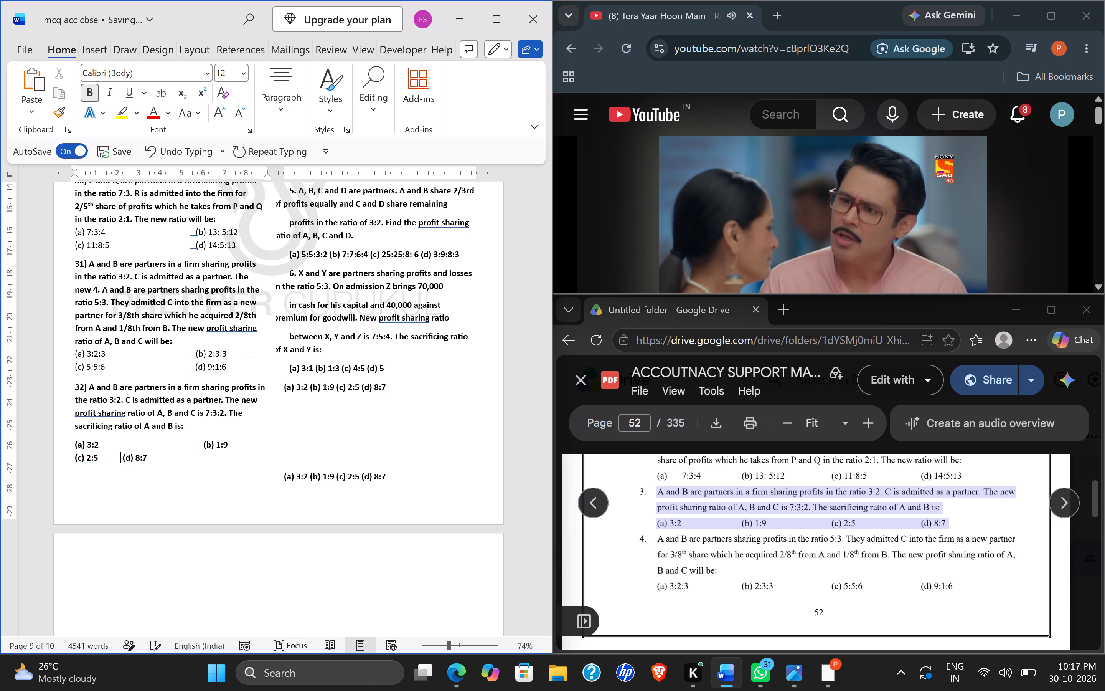
{"action": "key", "text": "space"}
{"action": "key", "text": "space"}
{"action": "key", "text": "space"}
{"action": "key", "text": "space"}
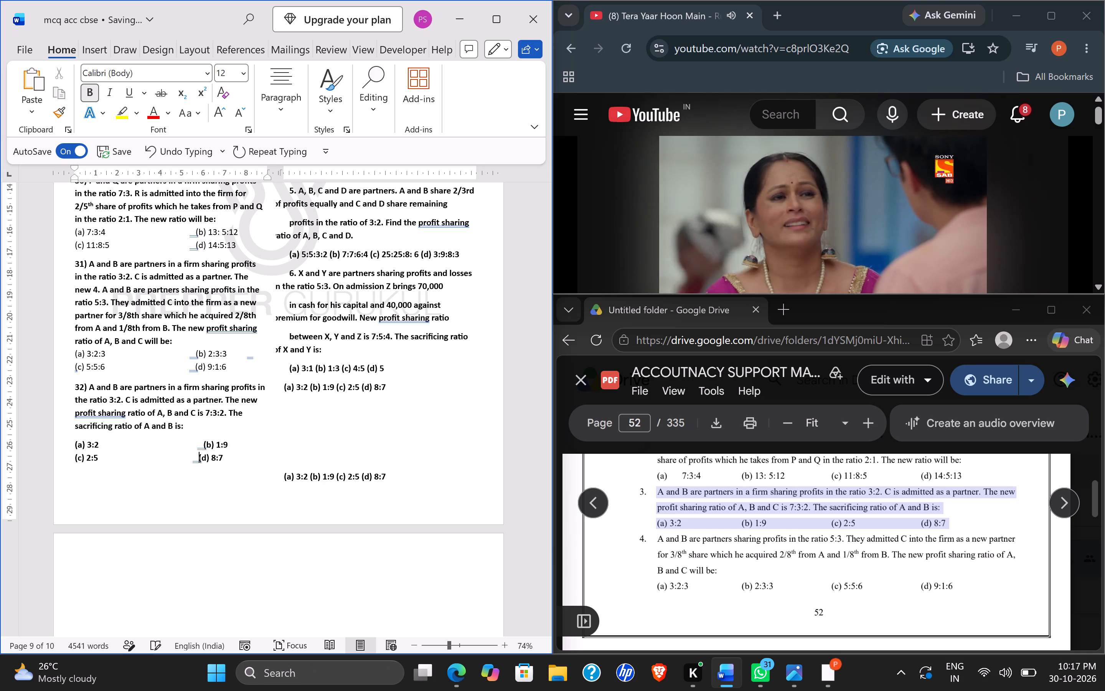
{"action": "key", "text": "space"}
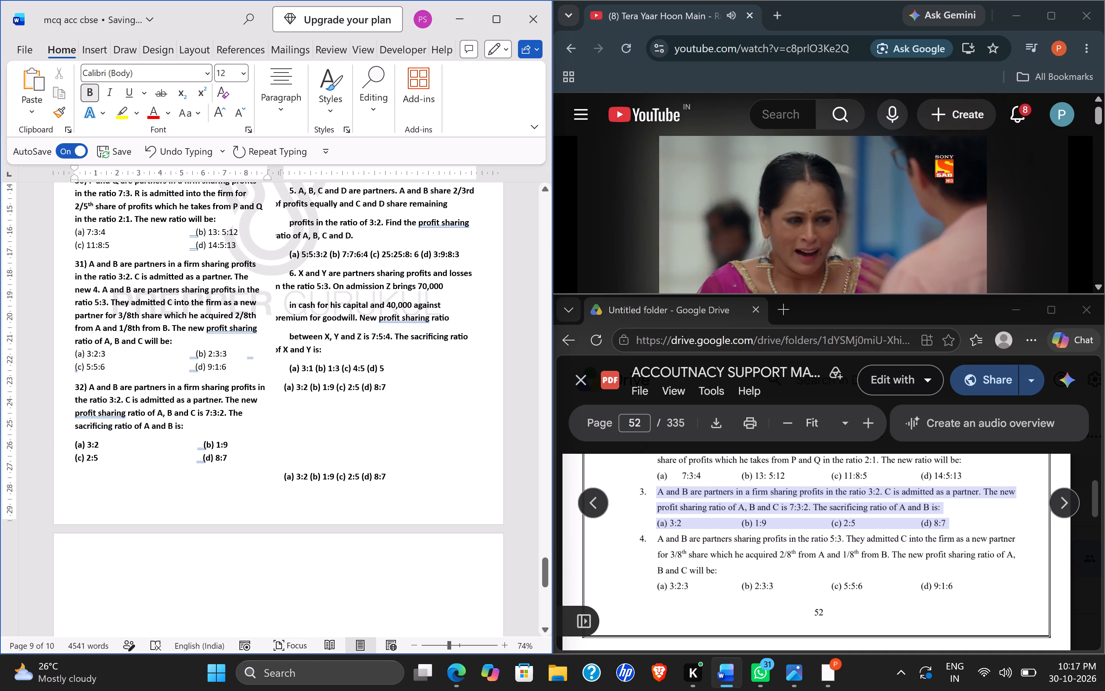
Trim the duplicate options line (a) 3:2 (b) 1:9 (c) 2:5 (d) 8:7 below old question 6 back to "(a) 3:2 (b) 1:".
{"action": "left_click", "coordinate": [71, 445]}
{"action": "key", "text": "BackSpace"}
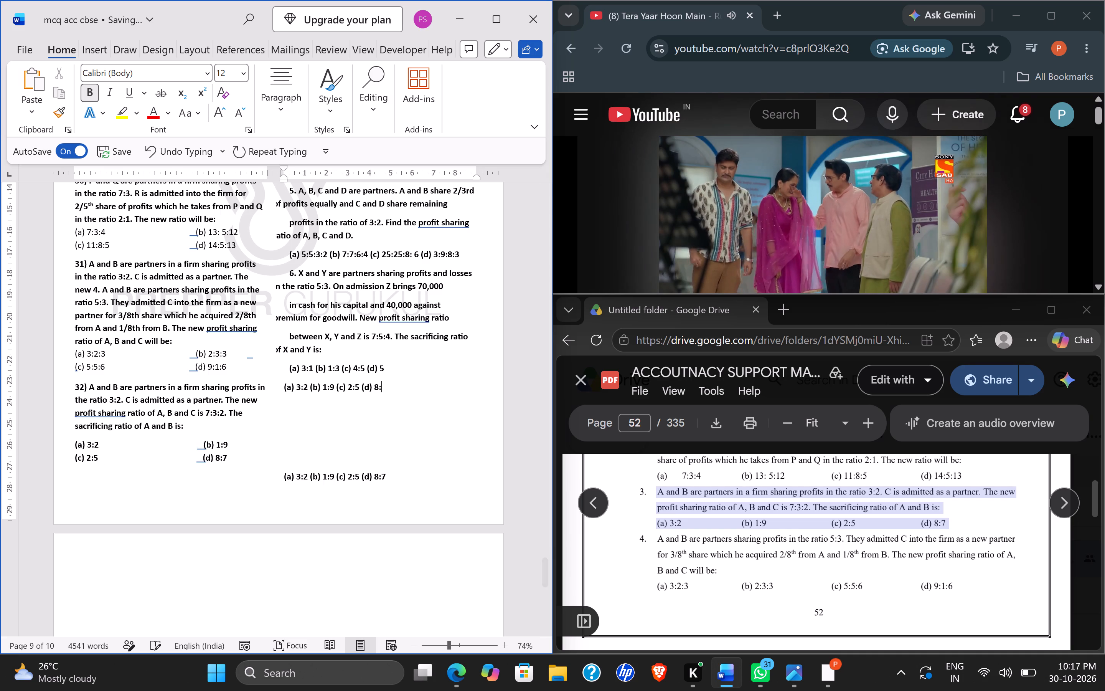
{"action": "key", "text": "BackSpace"}
{"action": "key", "text": "BackSpace"}
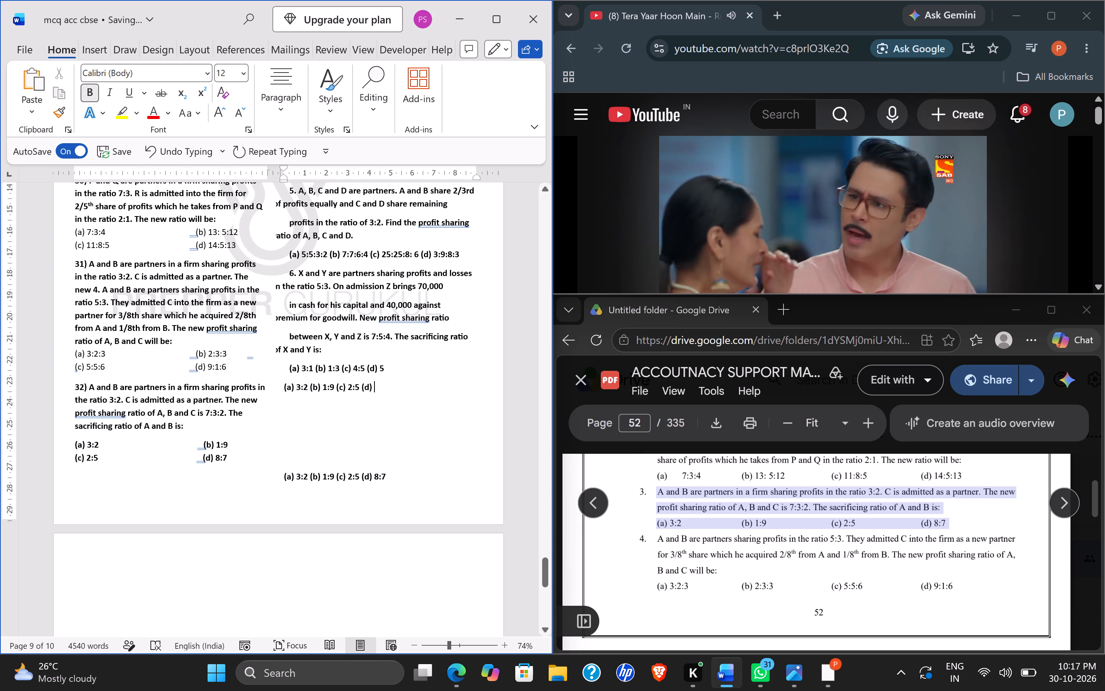
{"action": "left_click", "coordinate": [69, 446]}
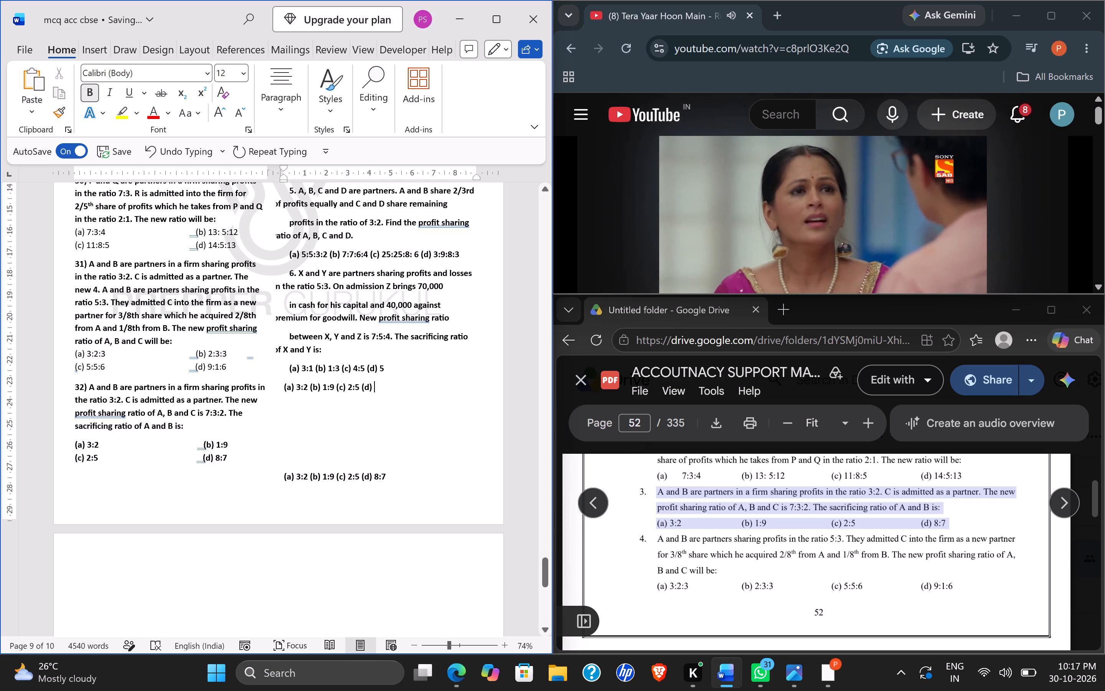
{"action": "key", "text": "BackSpace"}
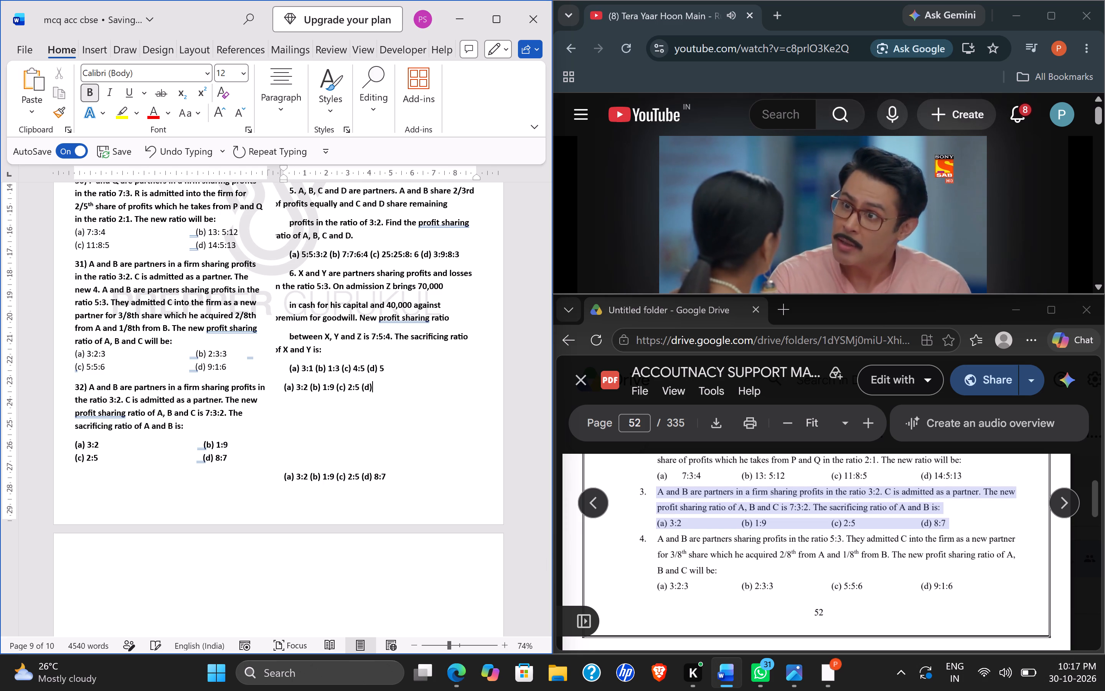
{"action": "key", "text": "BackSpace"}
{"action": "key", "text": "BackSpace"}
{"action": "key", "text": "BackSpace"}
{"action": "key", "text": "BackSpace"}
{"action": "key", "text": "BackSpace"}
{"action": "key", "text": "BackSpace"}
{"action": "key", "text": "BackSpace"}
{"action": "key", "text": "BackSpace"}
{"action": "key", "text": "BackSpace"}
{"action": "key", "text": "BackSpace"}
{"action": "key", "text": "BackSpace"}
{"action": "key", "text": "BackSpace"}
{"action": "key", "text": "BackSpace"}
{"action": "key", "text": "BackSpace"}
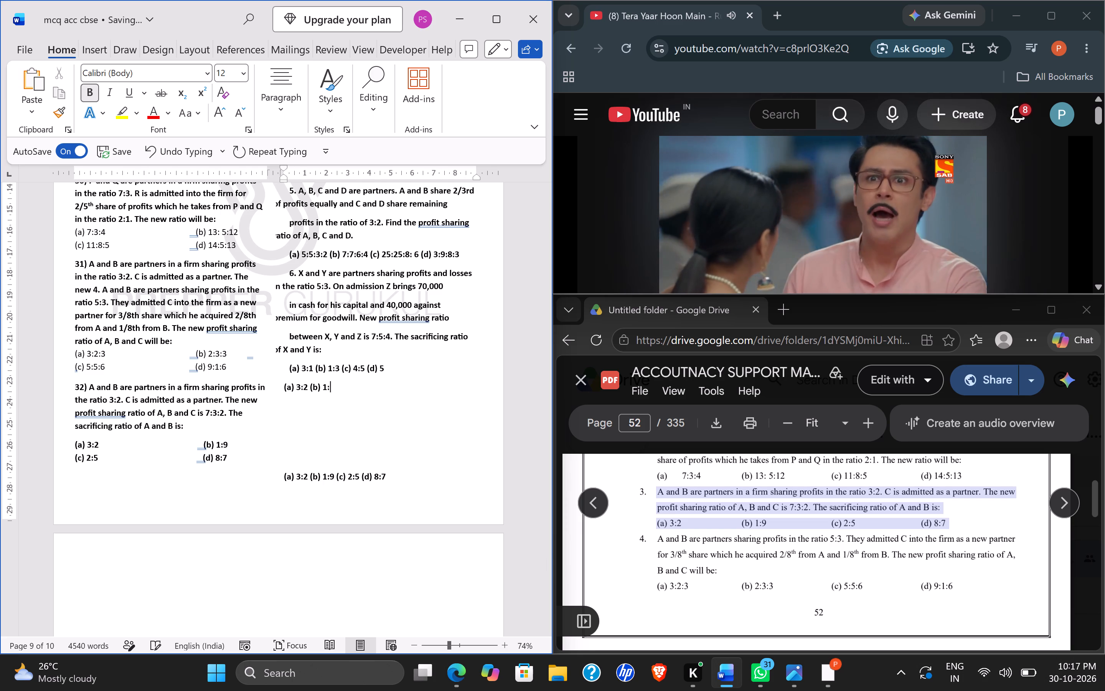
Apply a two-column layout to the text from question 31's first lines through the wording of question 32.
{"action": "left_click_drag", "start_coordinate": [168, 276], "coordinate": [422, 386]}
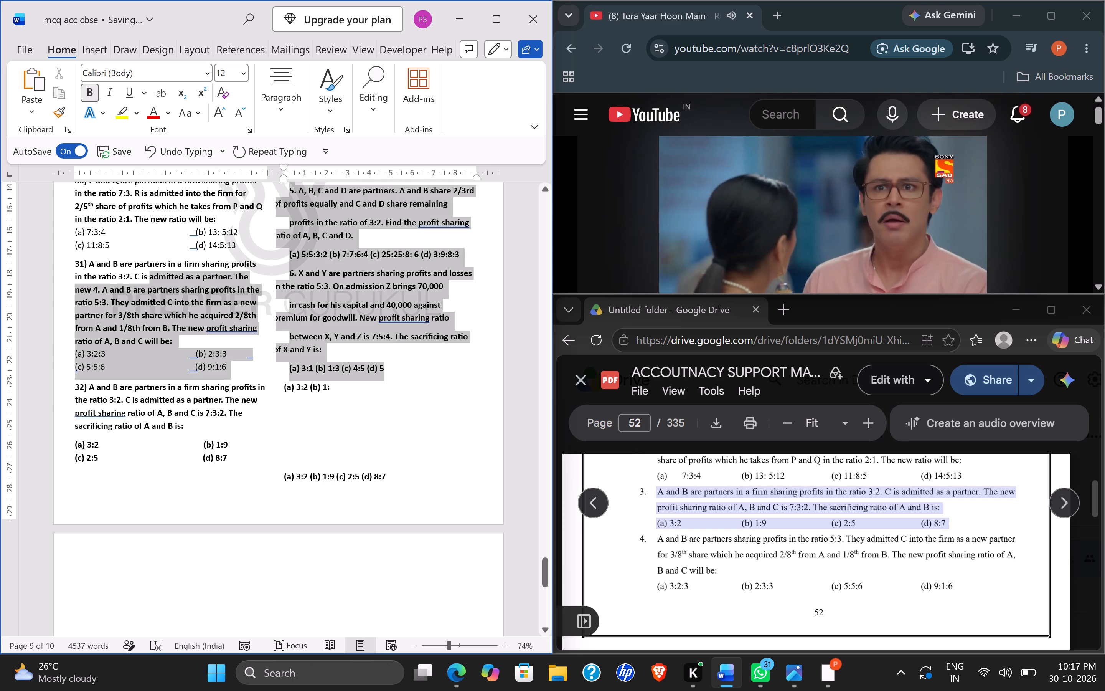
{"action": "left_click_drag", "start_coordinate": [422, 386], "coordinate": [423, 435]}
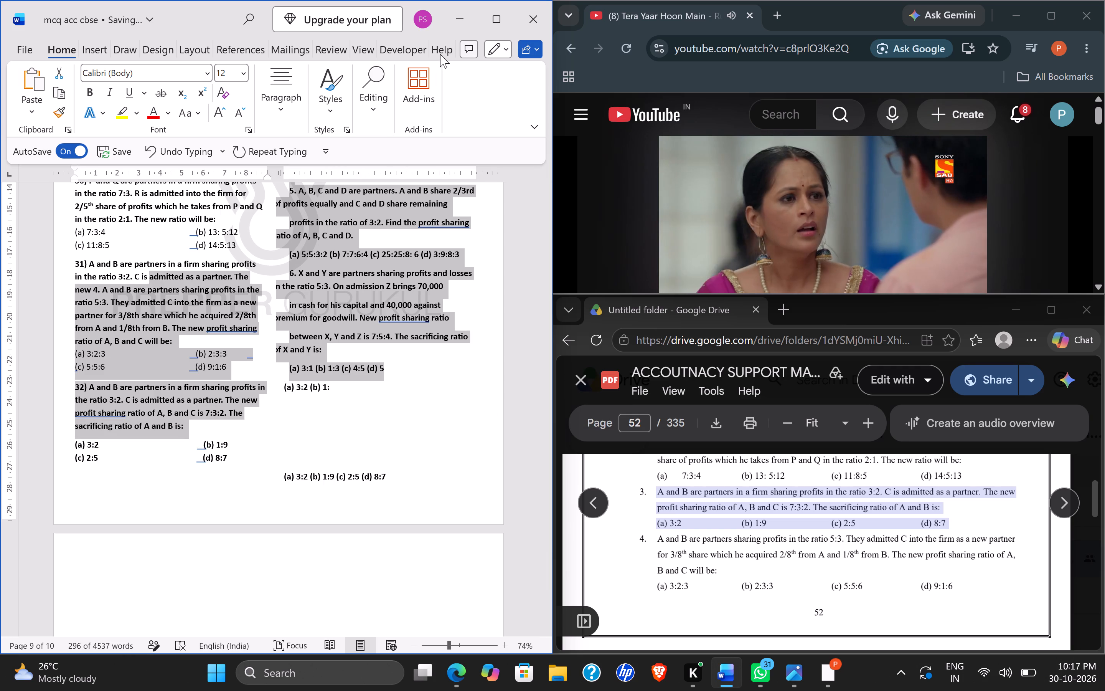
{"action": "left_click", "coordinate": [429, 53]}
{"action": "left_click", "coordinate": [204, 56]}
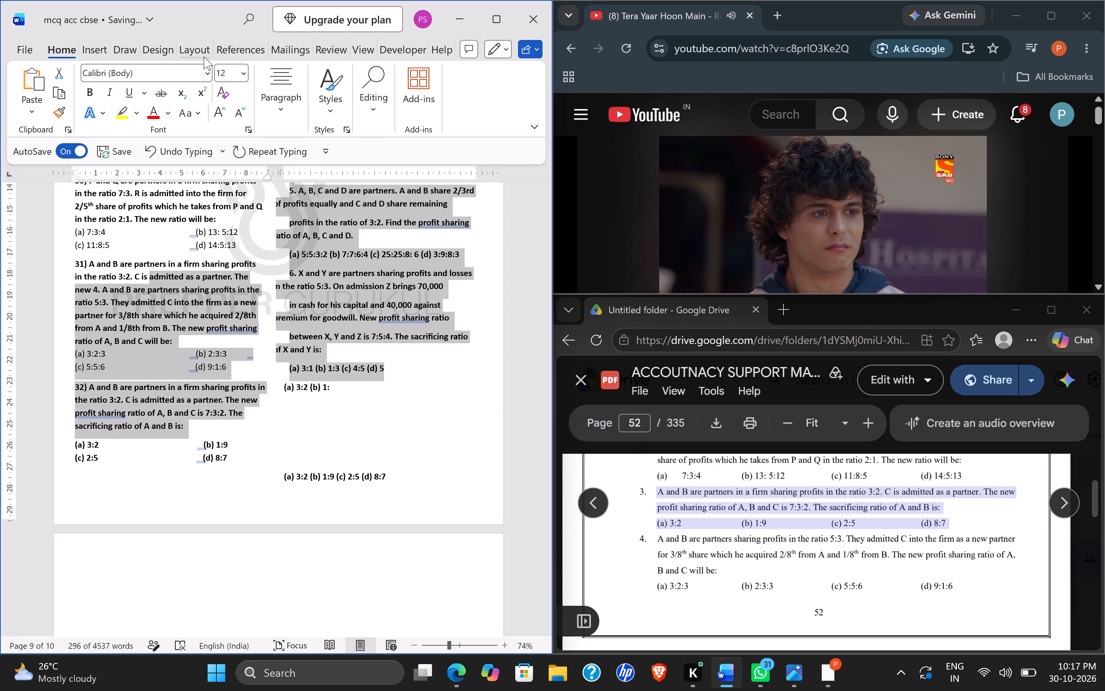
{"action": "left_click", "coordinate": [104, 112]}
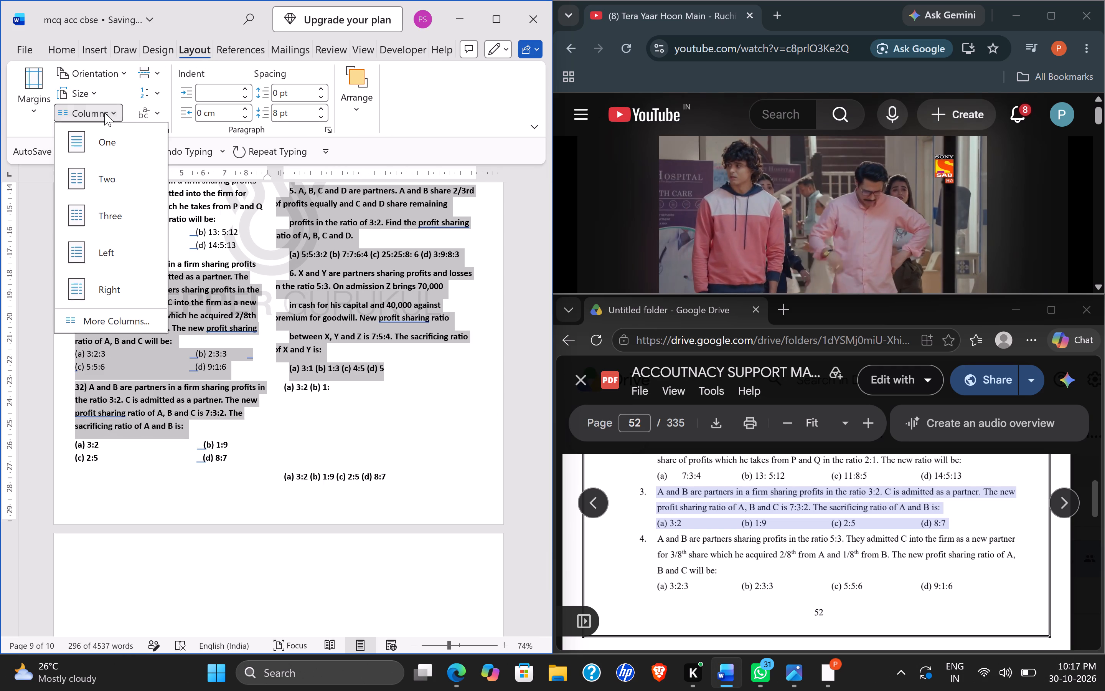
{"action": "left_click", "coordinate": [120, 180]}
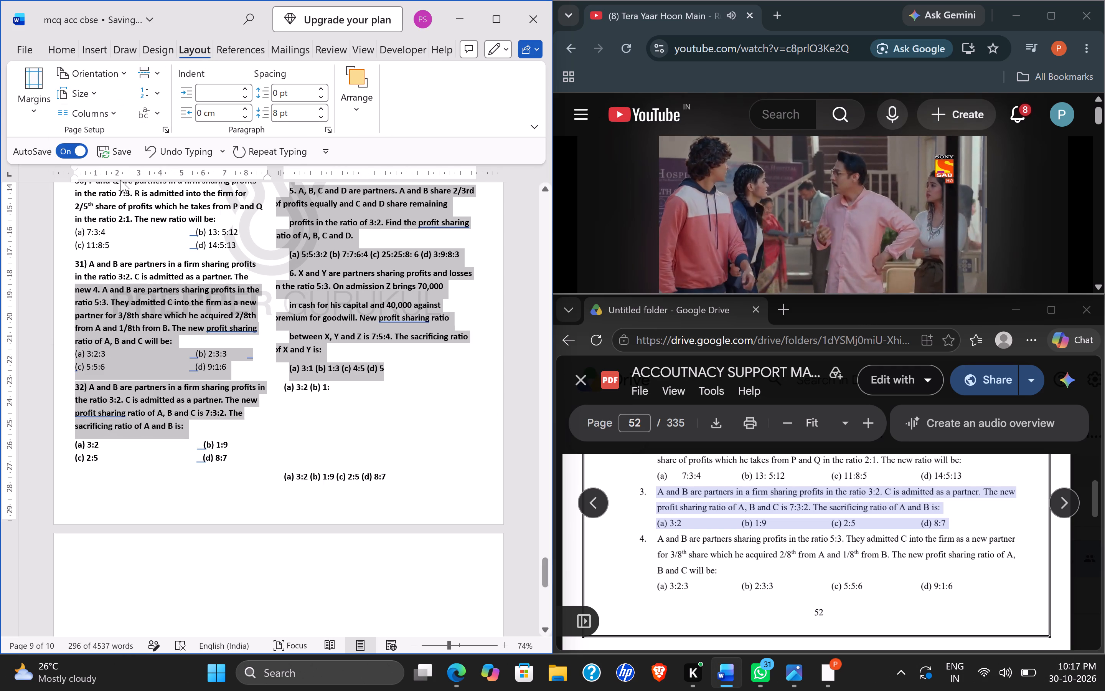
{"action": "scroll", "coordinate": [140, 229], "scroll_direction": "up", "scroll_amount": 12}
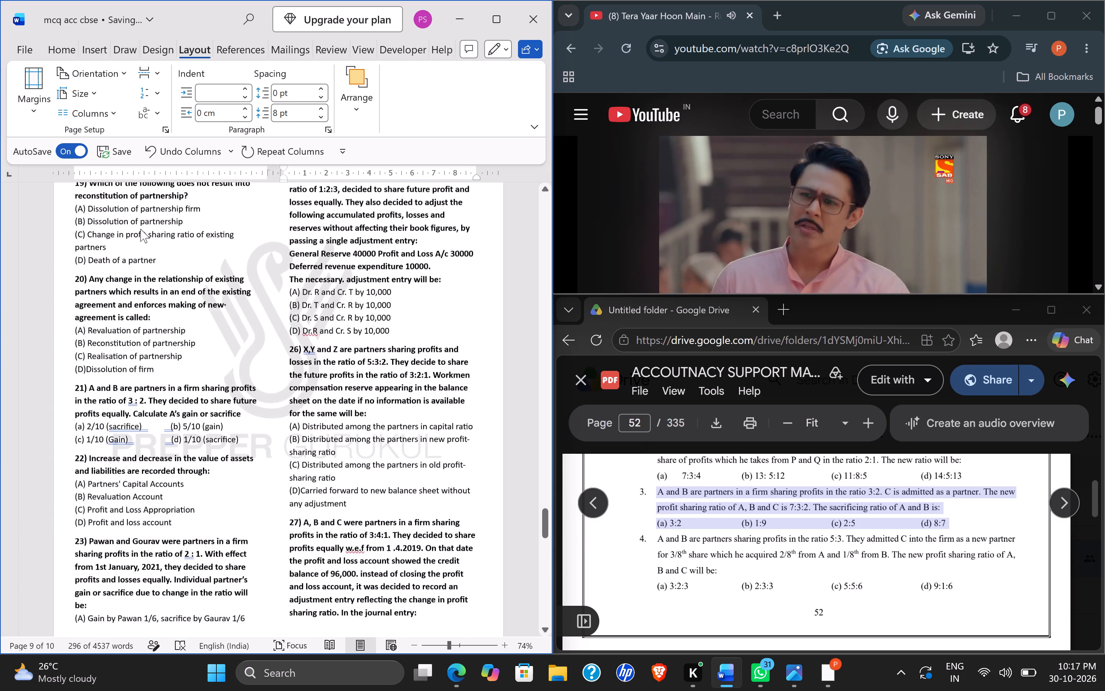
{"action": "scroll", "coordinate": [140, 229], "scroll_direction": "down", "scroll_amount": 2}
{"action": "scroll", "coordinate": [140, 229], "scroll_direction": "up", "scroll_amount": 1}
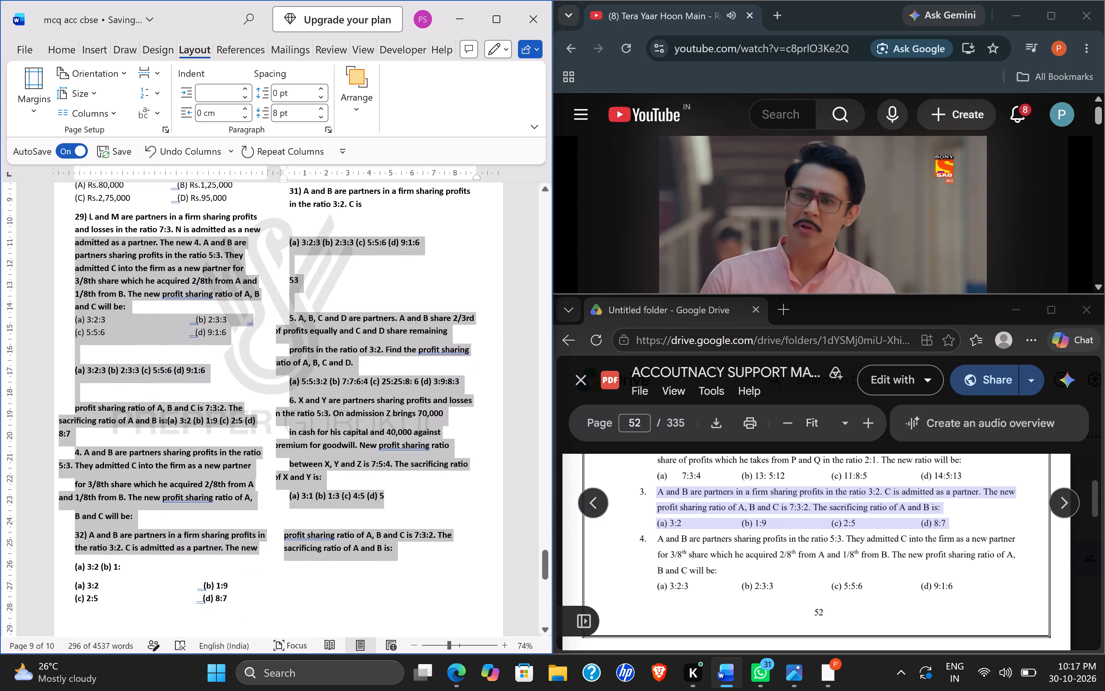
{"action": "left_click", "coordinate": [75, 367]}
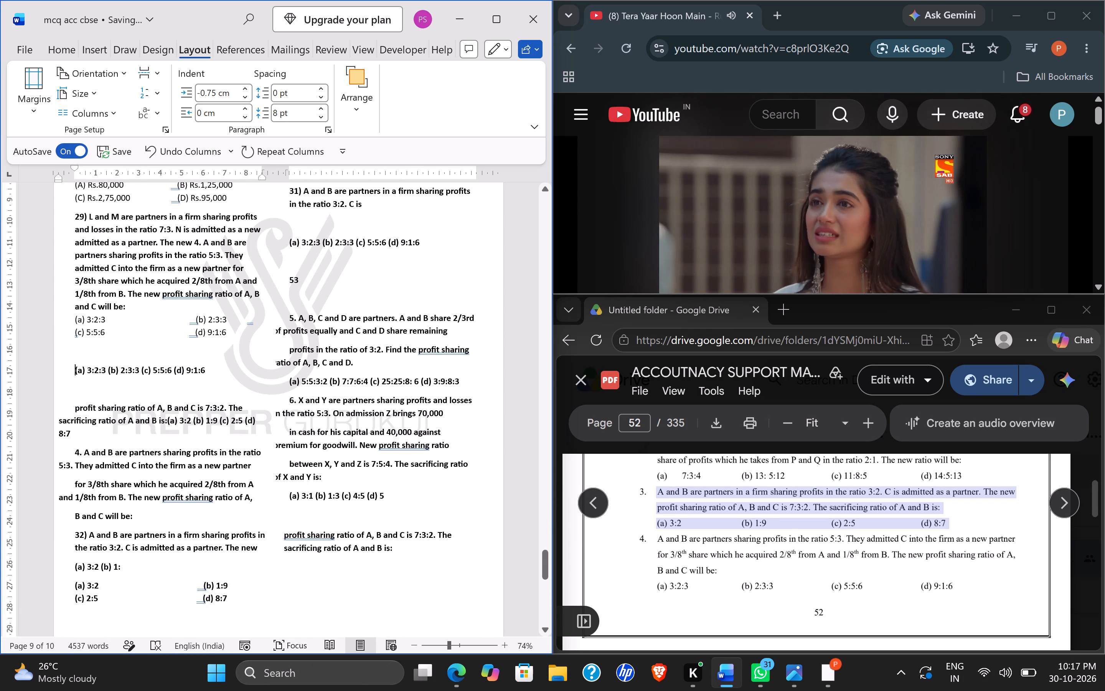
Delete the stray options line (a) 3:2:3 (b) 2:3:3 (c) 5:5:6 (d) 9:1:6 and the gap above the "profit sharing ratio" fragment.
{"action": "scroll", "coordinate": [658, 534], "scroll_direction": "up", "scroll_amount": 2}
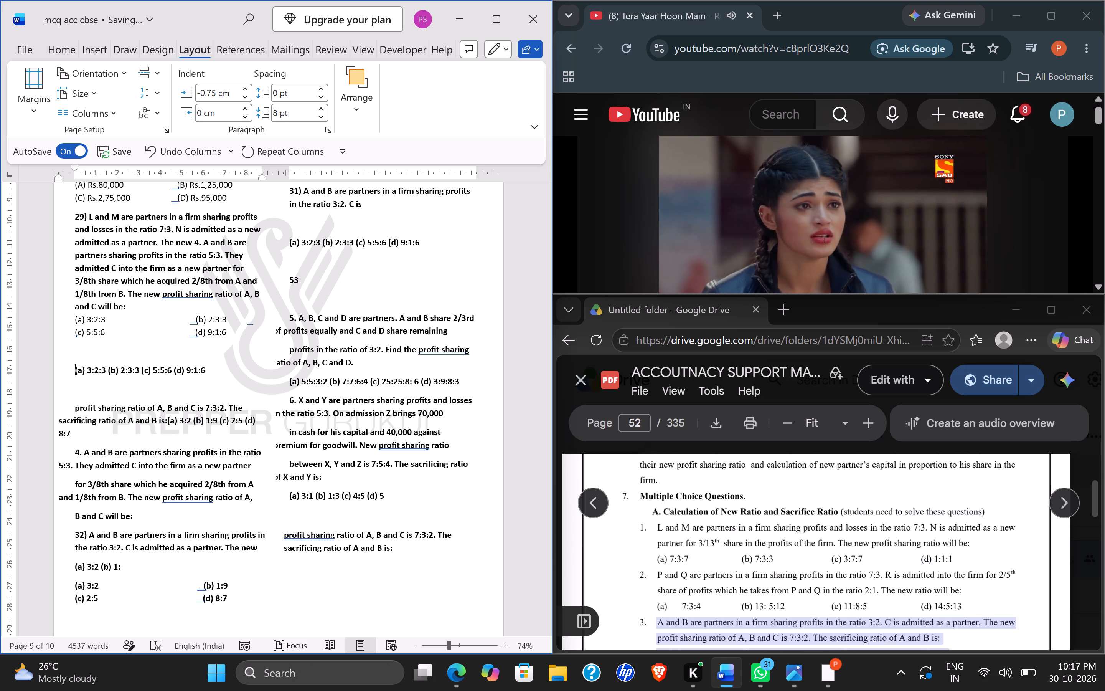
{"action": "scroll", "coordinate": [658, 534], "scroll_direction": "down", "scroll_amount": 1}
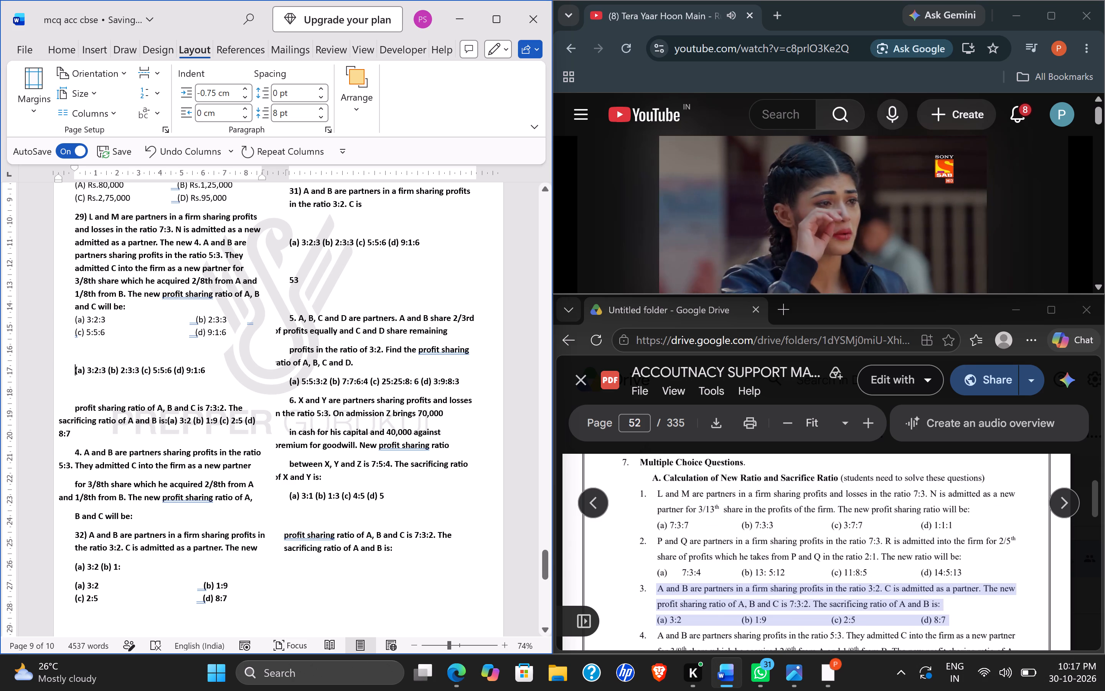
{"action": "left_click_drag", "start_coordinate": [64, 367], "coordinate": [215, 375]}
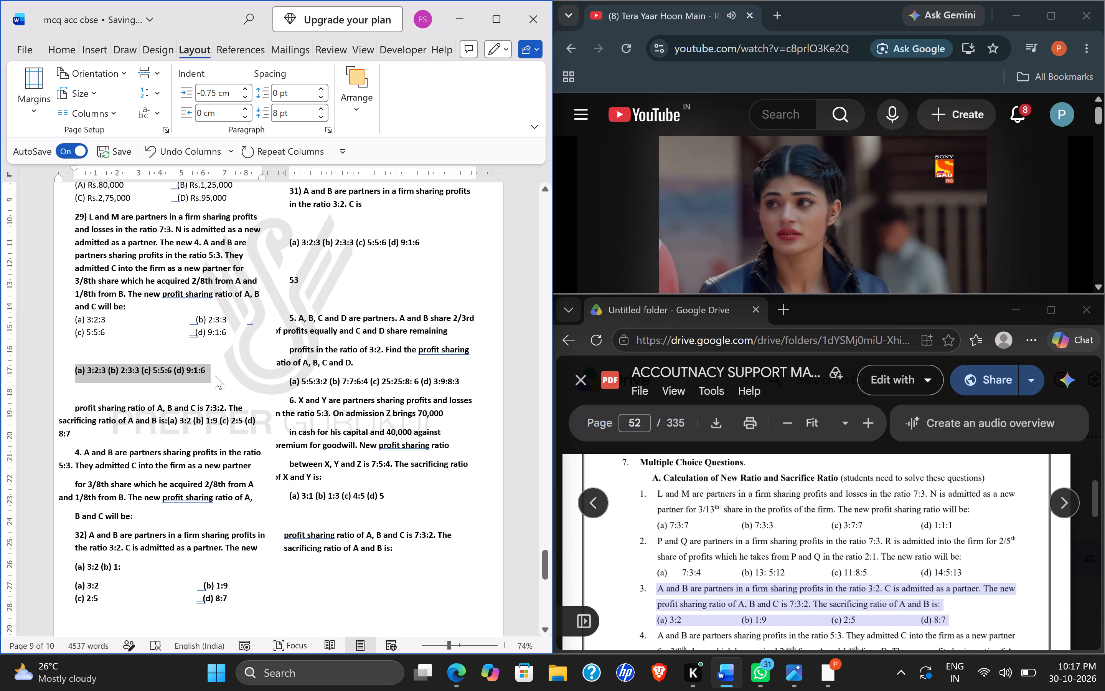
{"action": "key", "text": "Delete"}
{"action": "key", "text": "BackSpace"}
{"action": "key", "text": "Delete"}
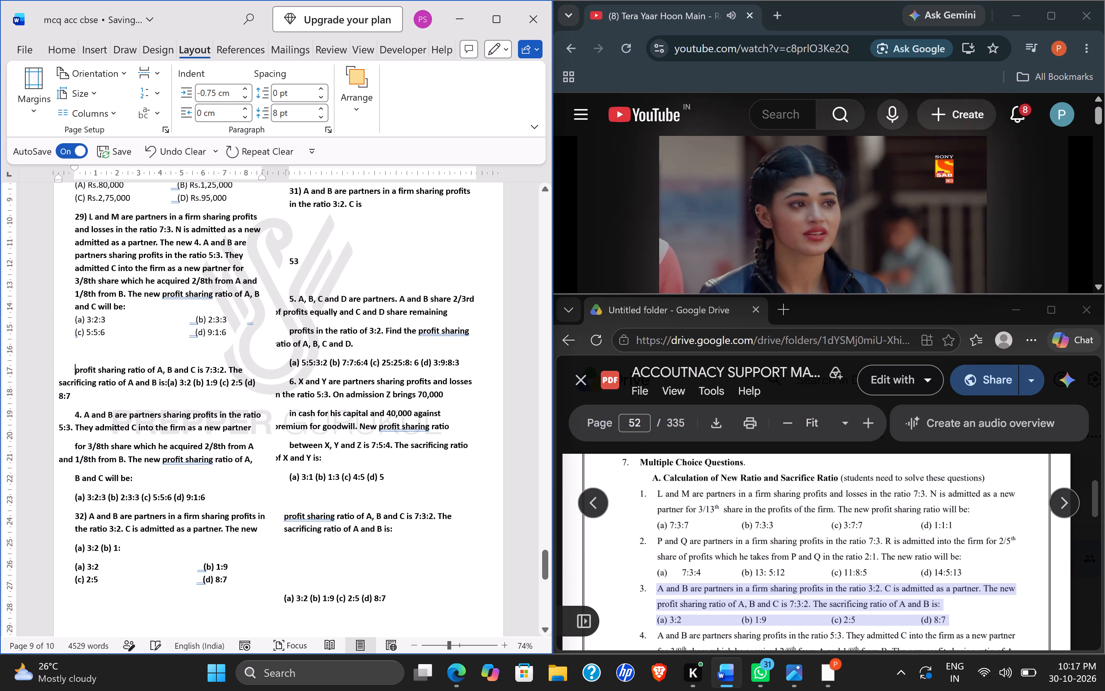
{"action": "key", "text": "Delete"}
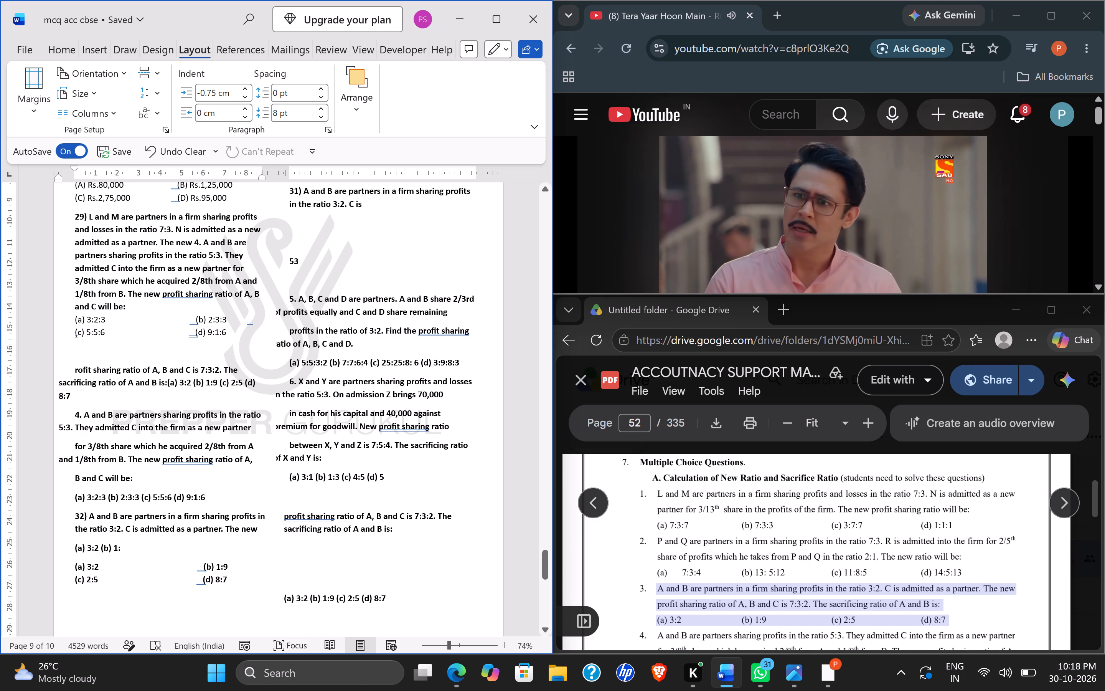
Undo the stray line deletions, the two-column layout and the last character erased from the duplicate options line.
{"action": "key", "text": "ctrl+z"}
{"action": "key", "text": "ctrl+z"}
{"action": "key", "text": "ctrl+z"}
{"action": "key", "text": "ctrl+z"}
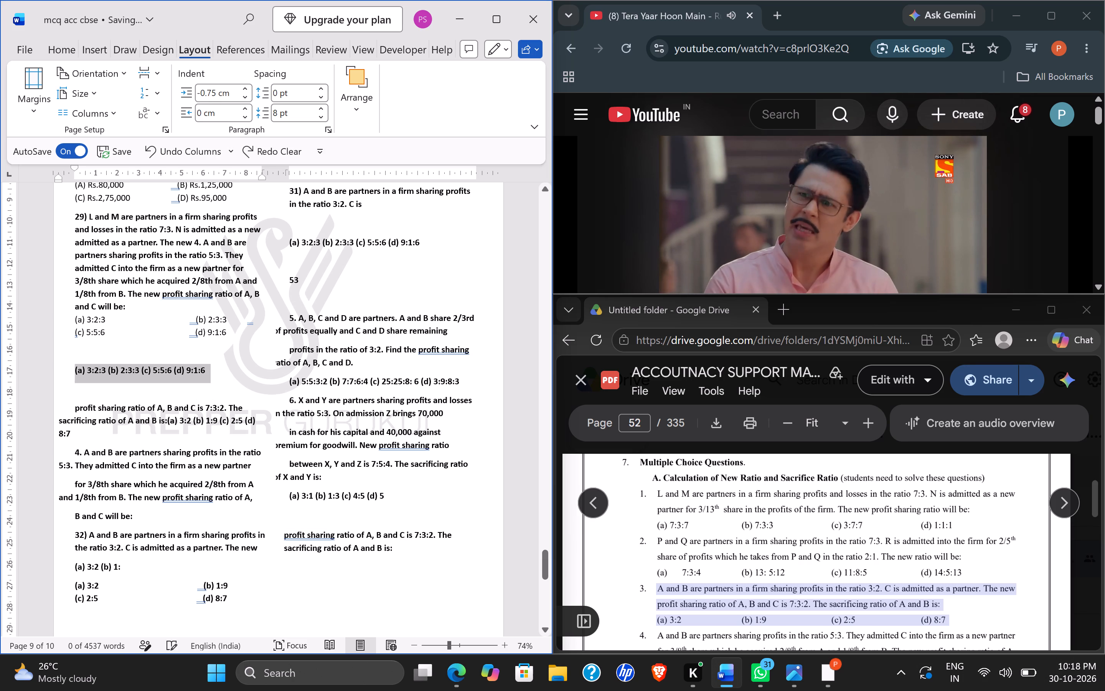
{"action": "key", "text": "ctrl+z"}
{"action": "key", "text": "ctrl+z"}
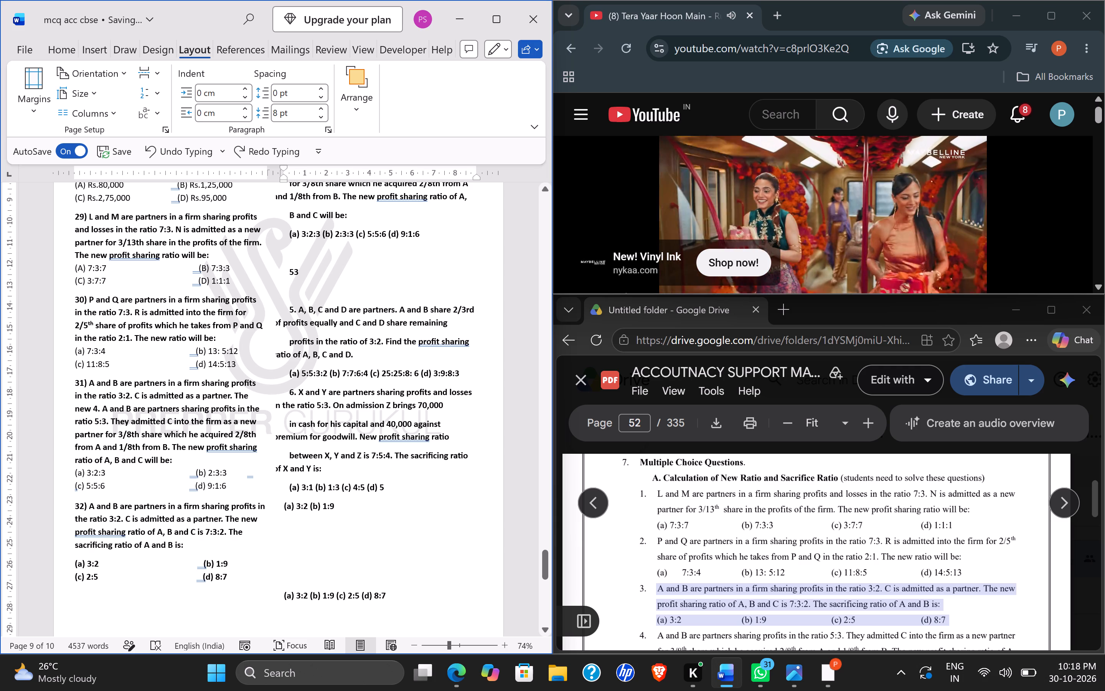
Delete the leftover text from the stray options line (a) 3:2:3 through old question 6's options ending (d) 5.
{"action": "scroll", "coordinate": [307, 416], "scroll_direction": "up", "scroll_amount": 4}
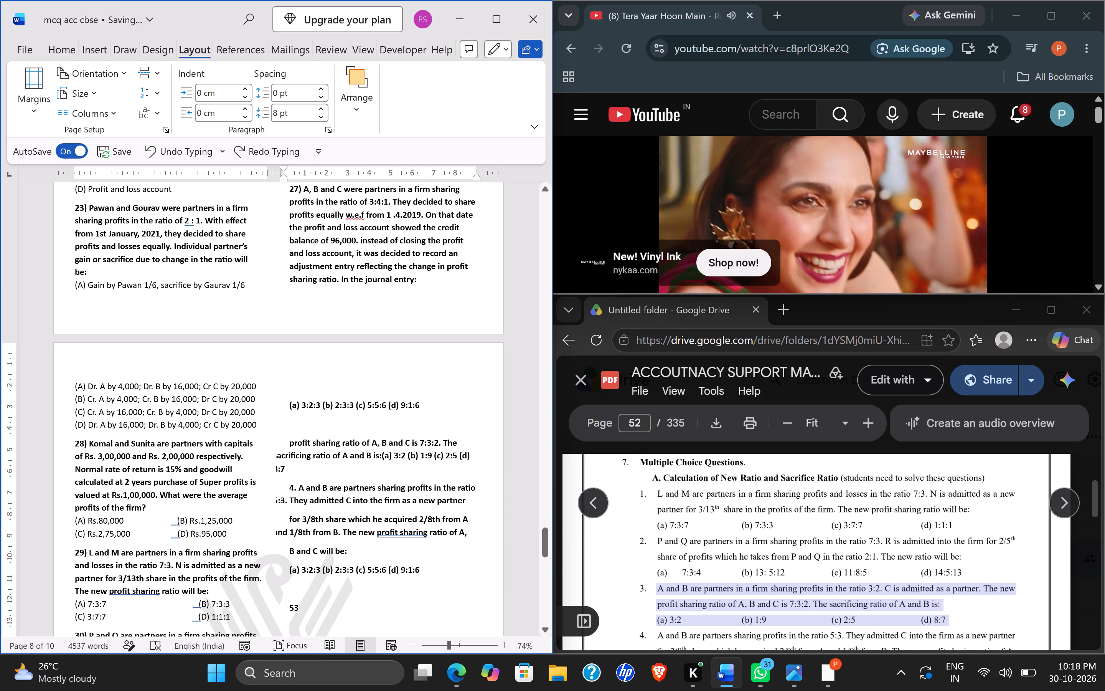
{"action": "left_click_drag", "start_coordinate": [288, 407], "coordinate": [373, 661]}
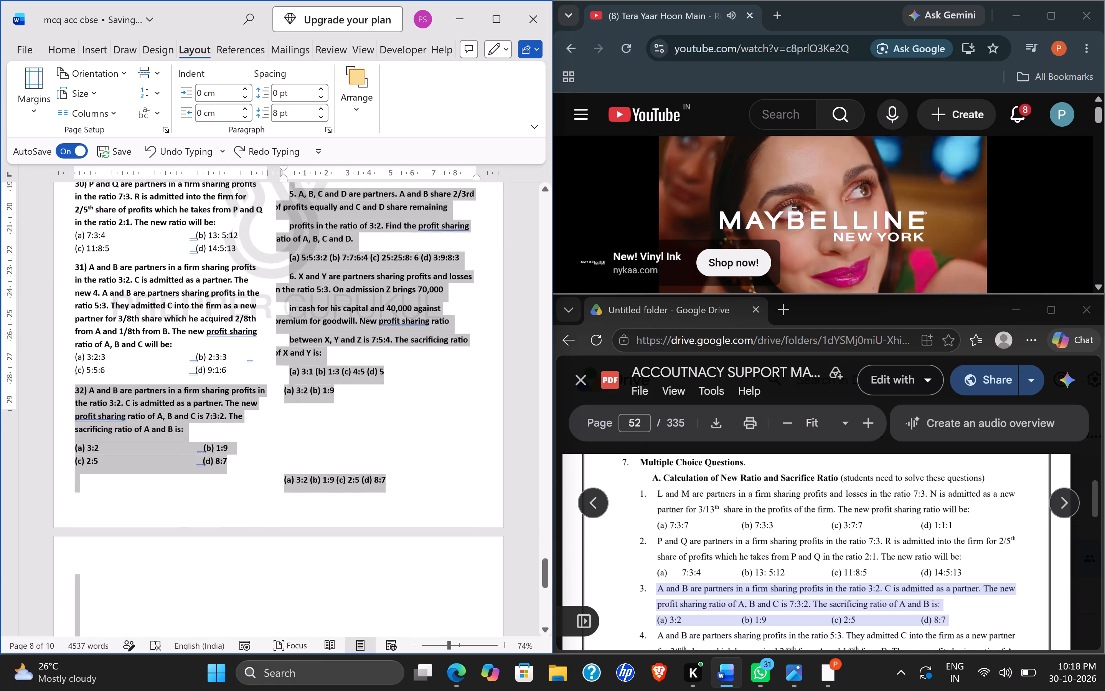
{"action": "left_click_drag", "start_coordinate": [373, 661], "coordinate": [396, 197]}
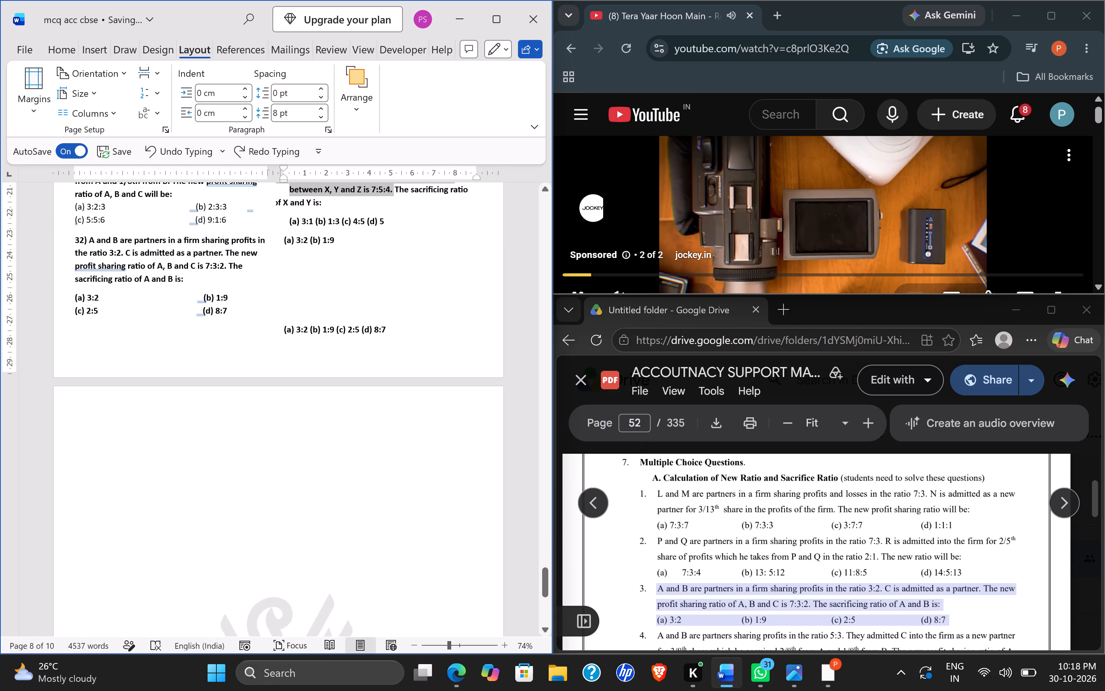
{"action": "left_click_drag", "start_coordinate": [396, 197], "coordinate": [393, 224]}
{"action": "key", "text": "Delete"}
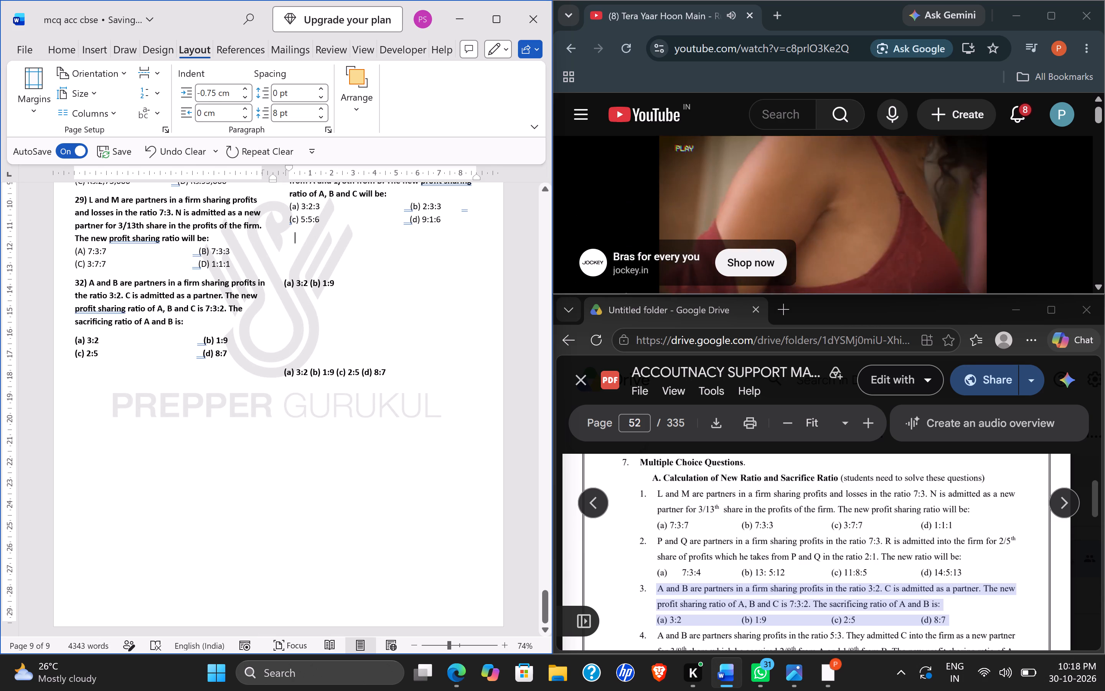
Replace the paragraph break before question 30 with a line break, so it starts directly beneath question 29's options (C) and (D).
{"action": "scroll", "coordinate": [381, 286], "scroll_direction": "up", "scroll_amount": 2}
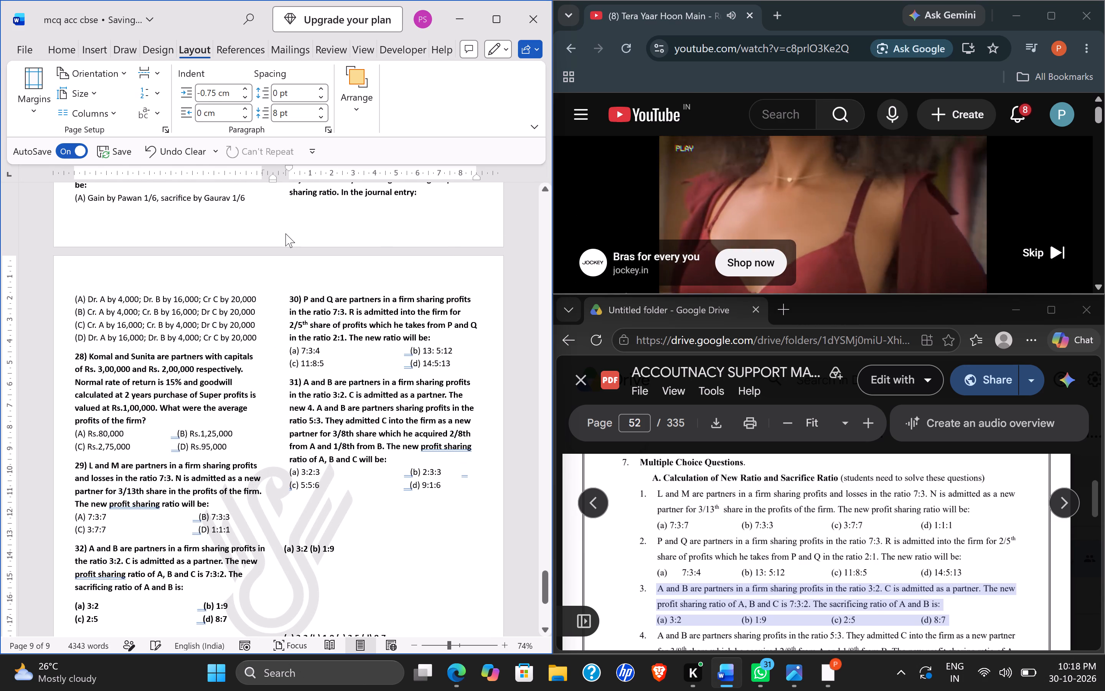
{"action": "scroll", "coordinate": [285, 233], "scroll_direction": "down", "scroll_amount": 3}
{"action": "scroll", "coordinate": [285, 233], "scroll_direction": "up", "scroll_amount": 2}
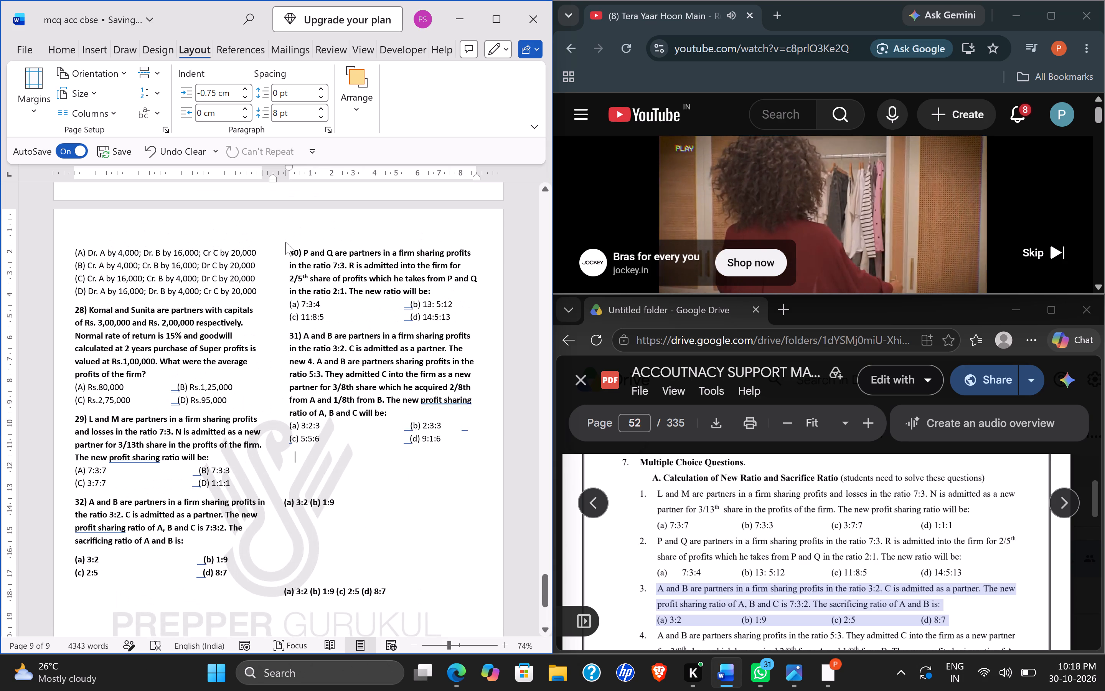
{"action": "left_click", "coordinate": [287, 255]}
{"action": "key", "text": "Return"}
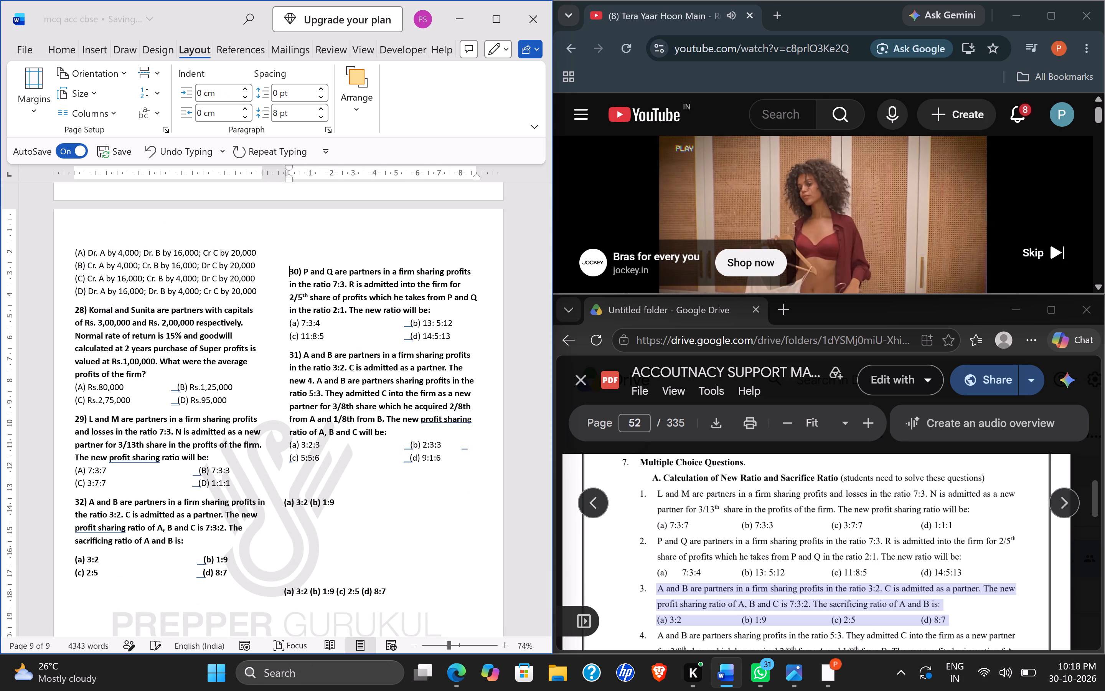
{"action": "key", "text": "BackSpace"}
{"action": "key", "text": "BackSpace"}
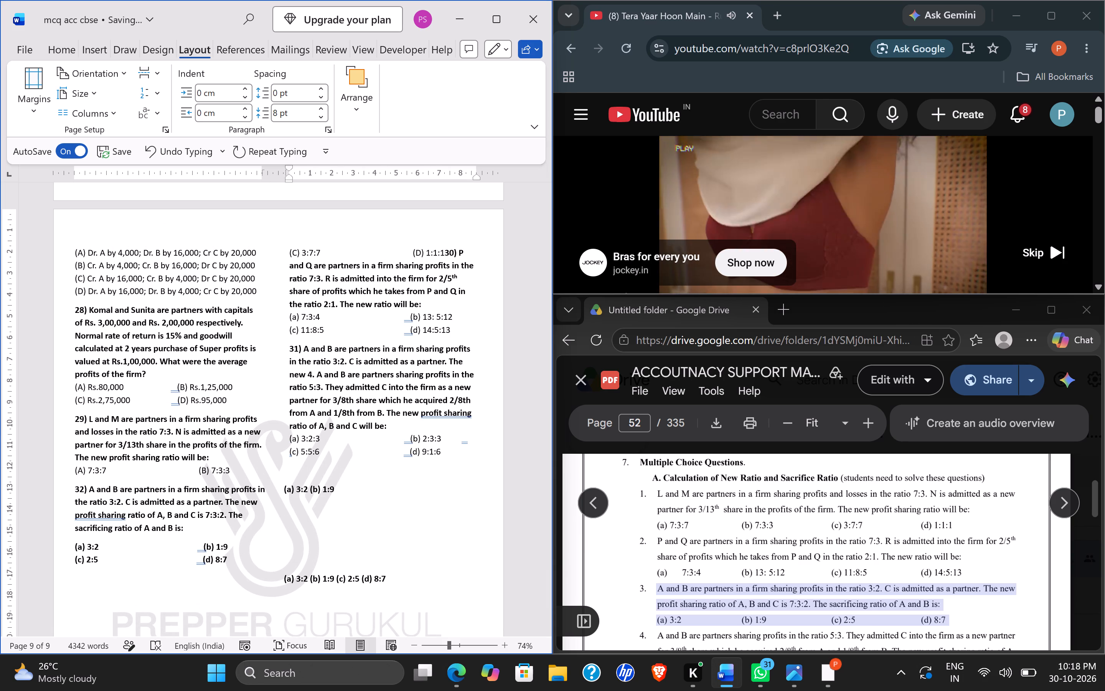
{"action": "key", "text": "shift+Return"}
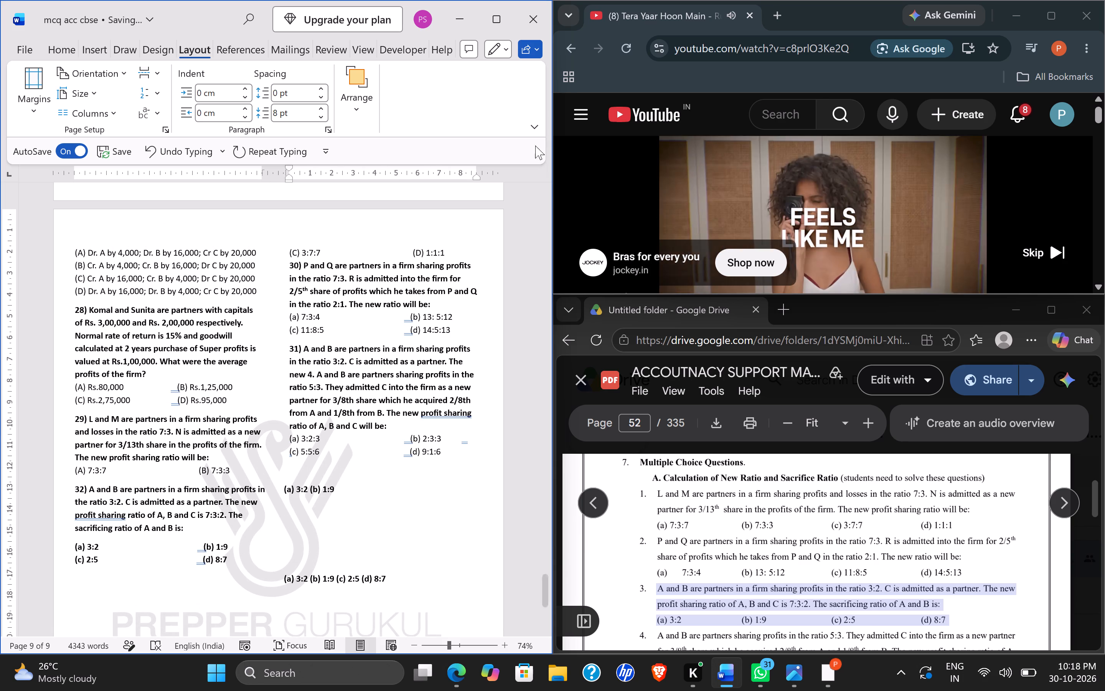
Switch to the YouTube video and skip the advertisement.
{"action": "left_click", "coordinate": [1031, 253]}
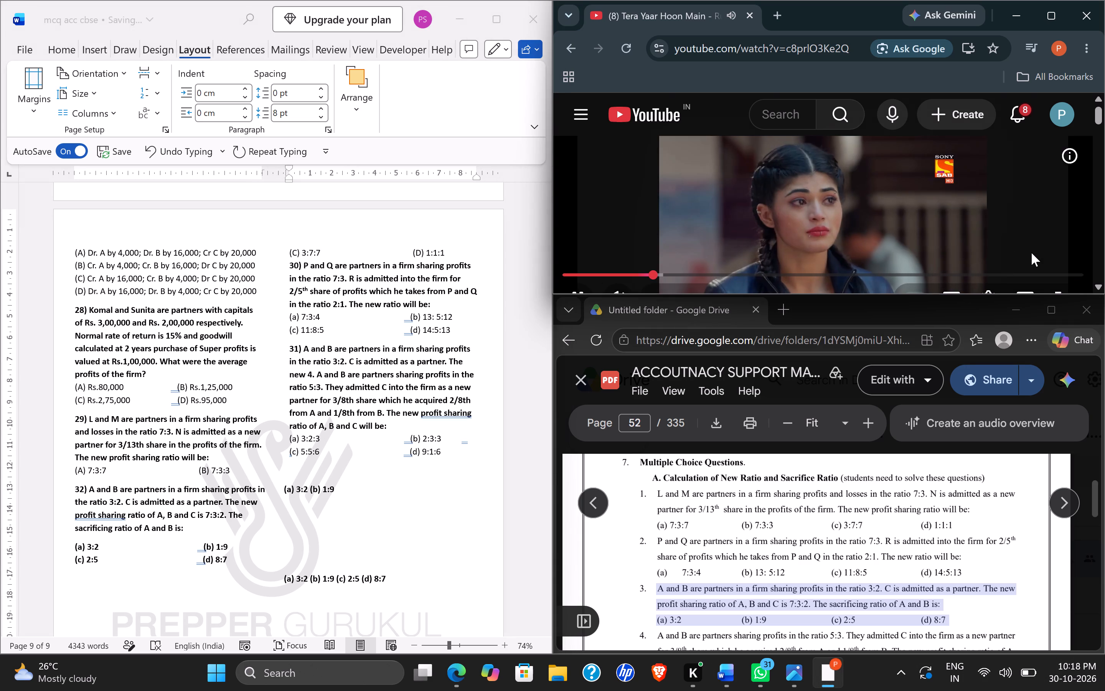
Apply a two-column layout to the last page's text, from question 27's option (A) Dr. A by 4,000 to the document's end.
{"action": "scroll", "coordinate": [264, 371], "scroll_direction": "down", "scroll_amount": 4}
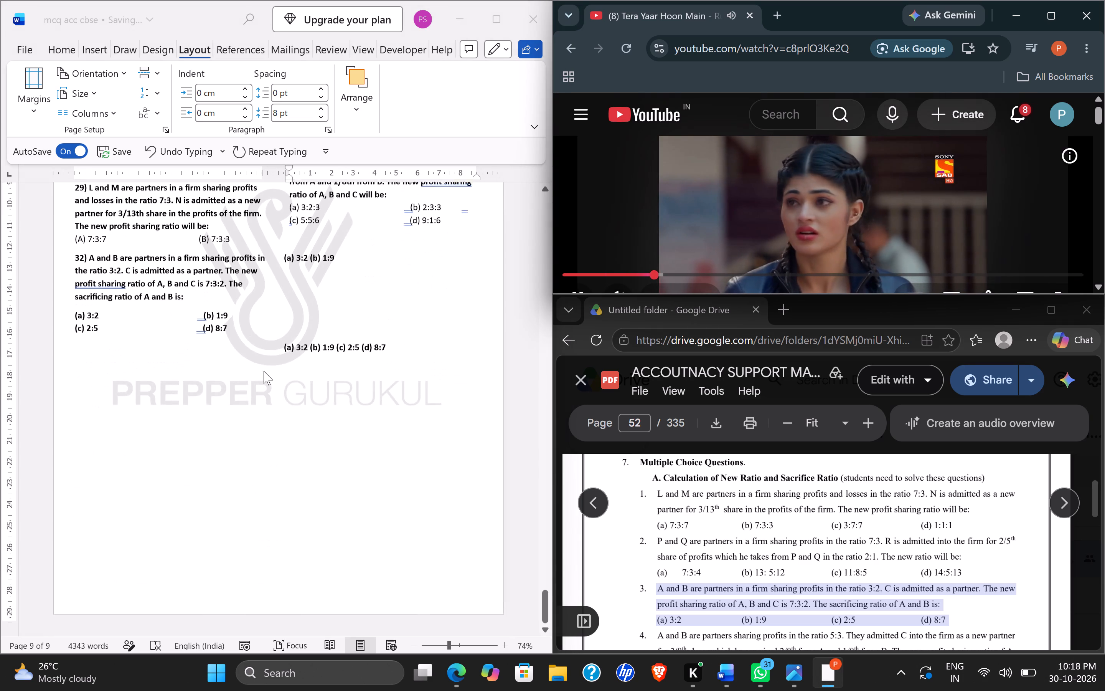
{"action": "scroll", "coordinate": [219, 330], "scroll_direction": "up", "scroll_amount": 2}
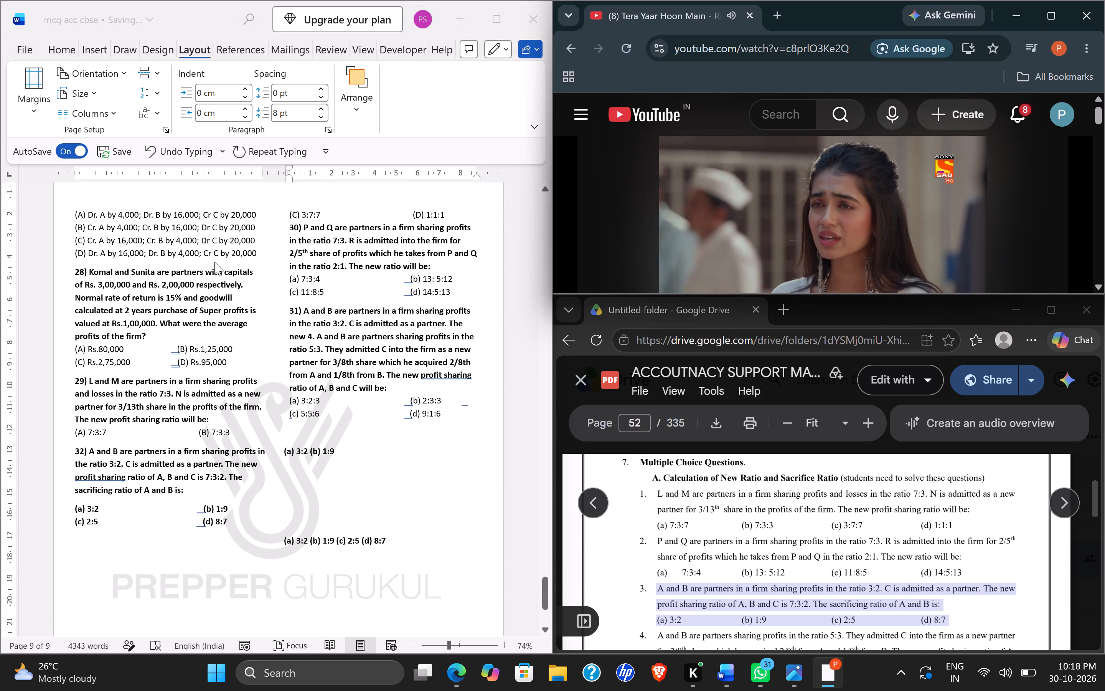
{"action": "scroll", "coordinate": [226, 235], "scroll_direction": "up", "scroll_amount": 1}
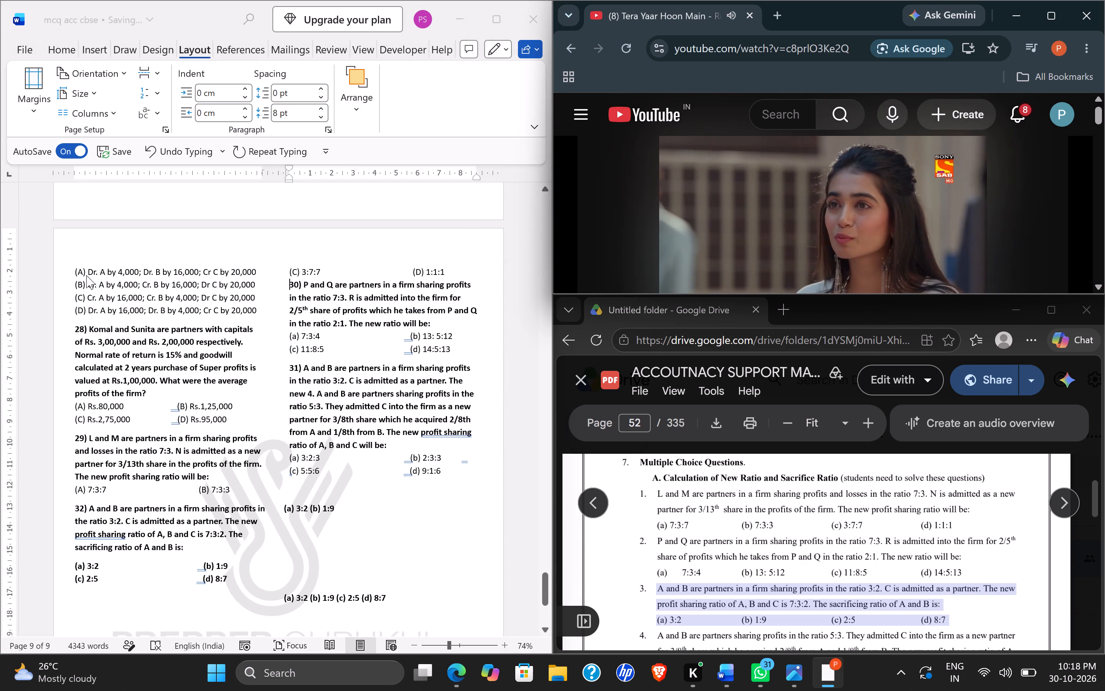
{"action": "left_click", "coordinate": [73, 271]}
{"action": "scroll", "coordinate": [73, 271], "scroll_direction": "up", "scroll_amount": 2}
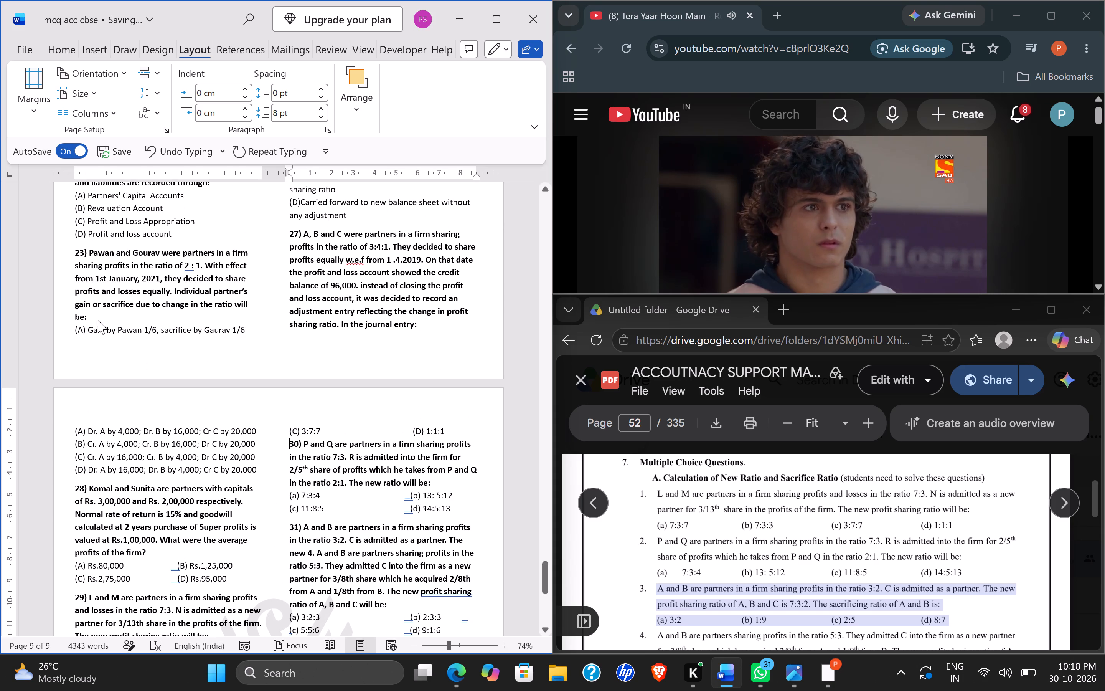
{"action": "left_click_drag", "start_coordinate": [74, 431], "coordinate": [269, 618]}
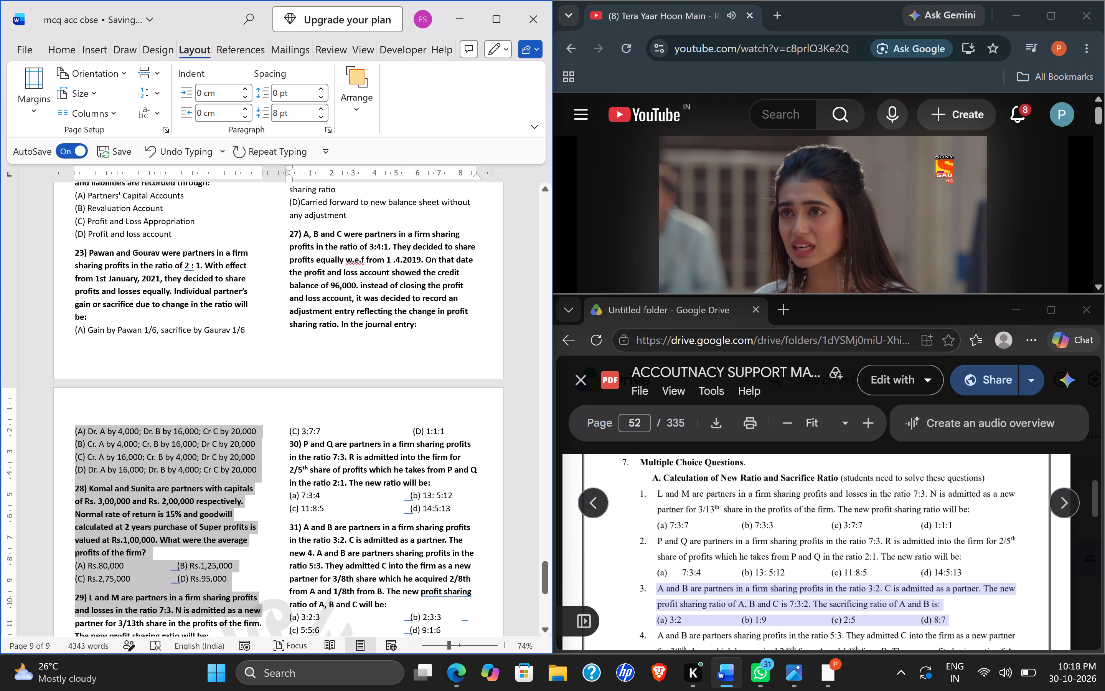
{"action": "left_click_drag", "start_coordinate": [269, 618], "coordinate": [308, 640]}
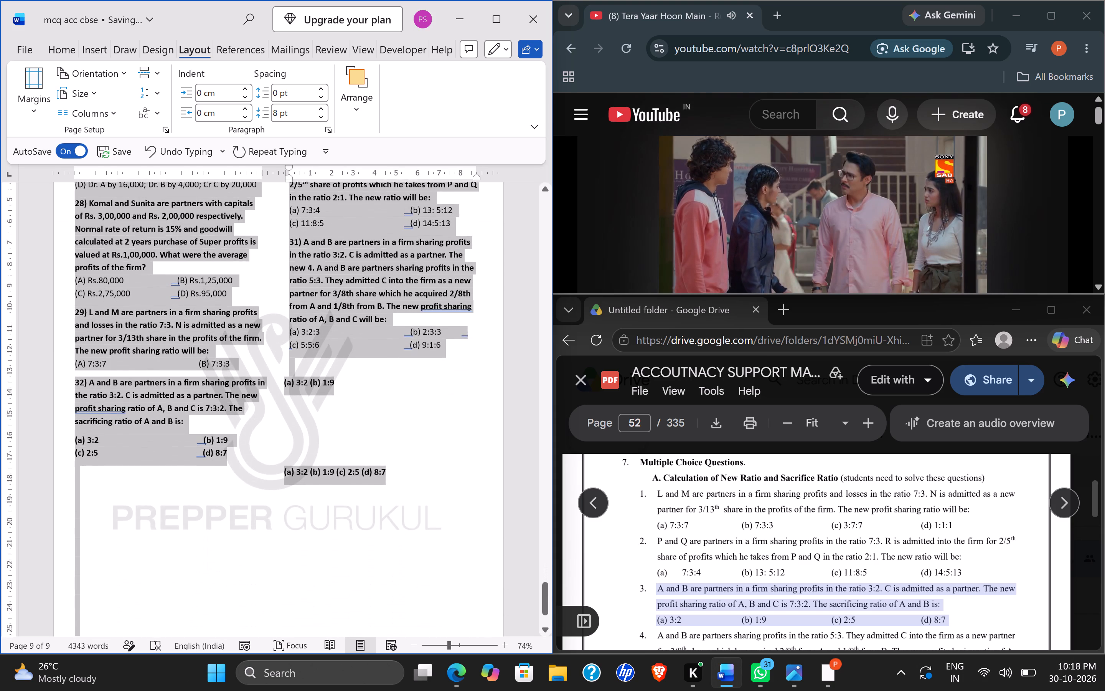
{"action": "left_click_drag", "start_coordinate": [308, 640], "coordinate": [308, 531]}
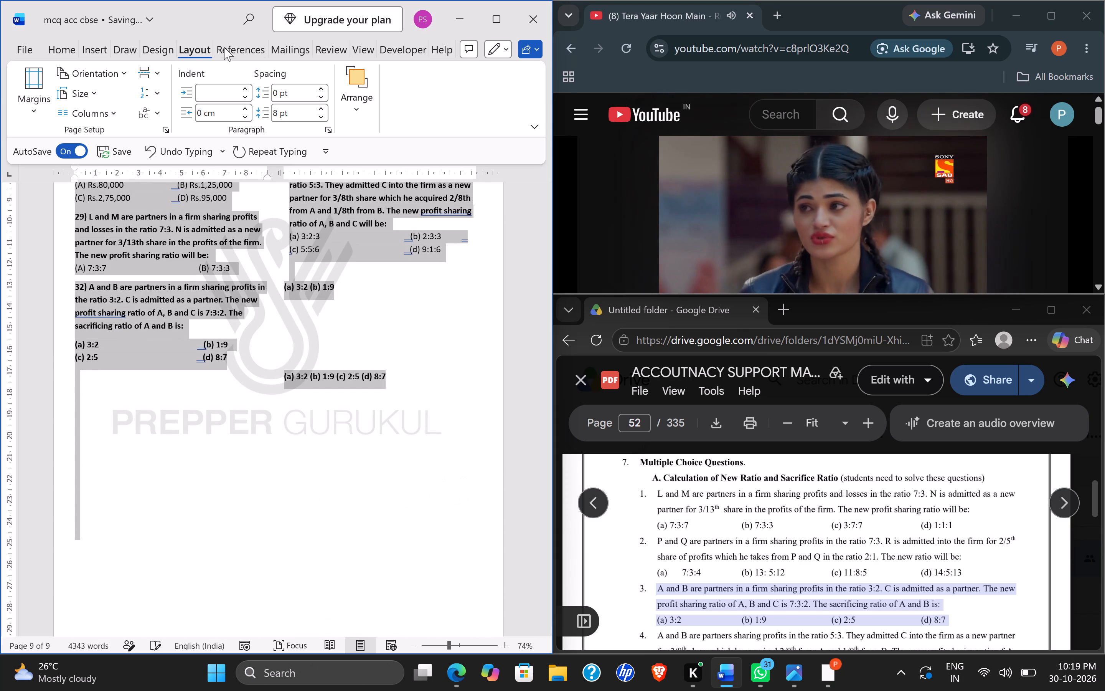
{"action": "left_click", "coordinate": [249, 54]}
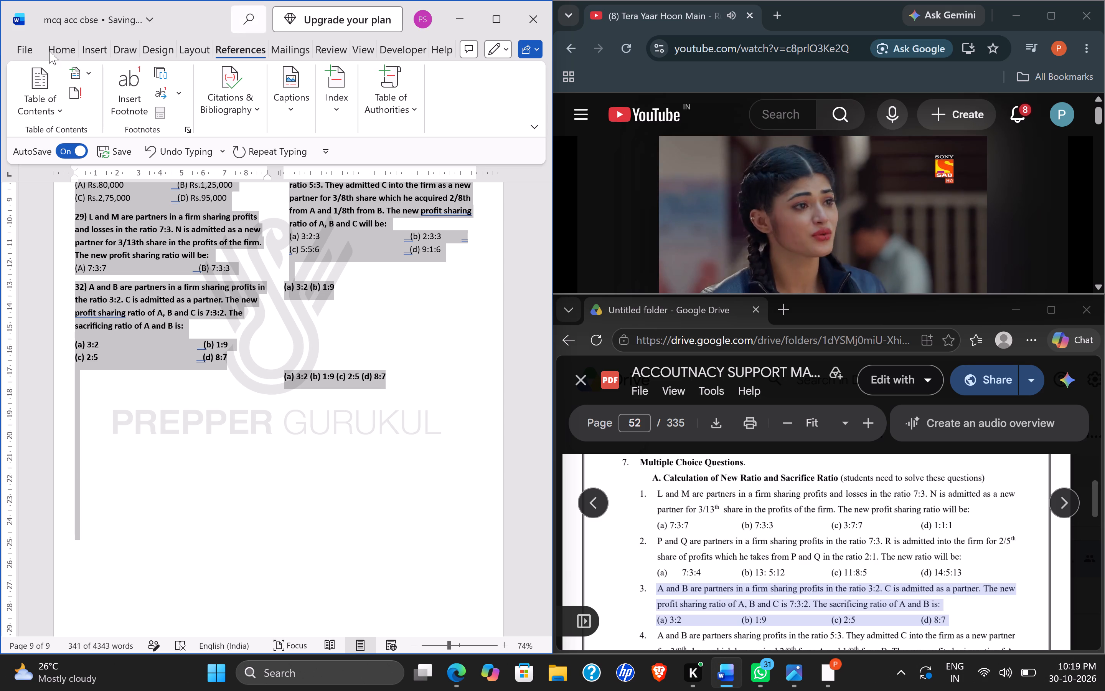
{"action": "left_click", "coordinate": [189, 55]}
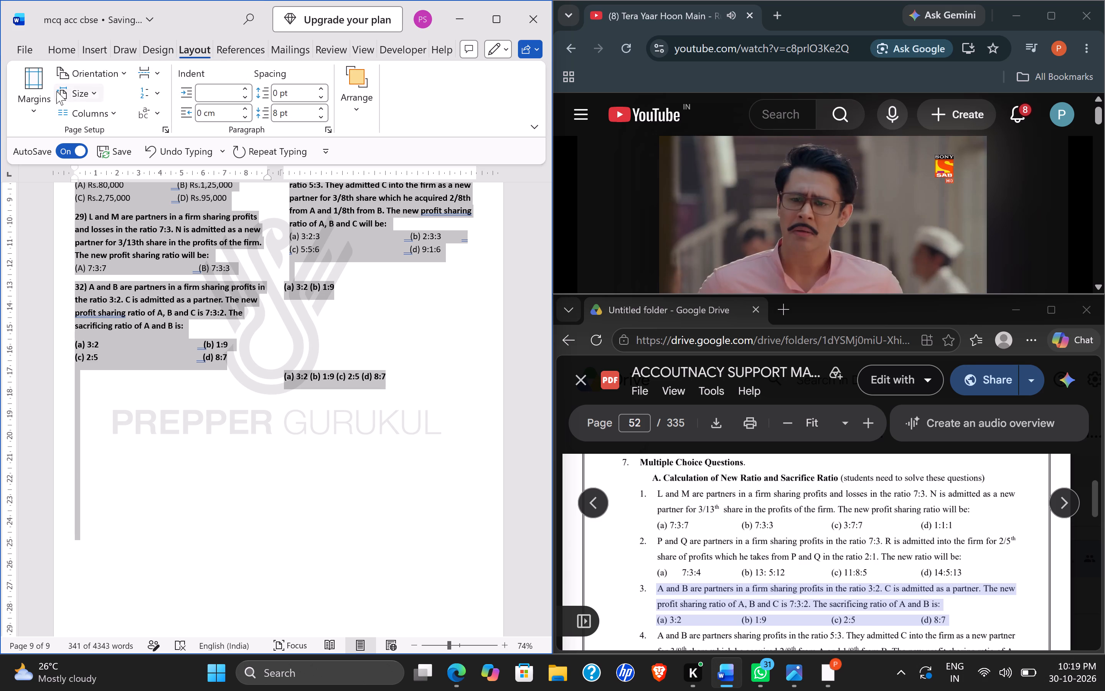
{"action": "left_click", "coordinate": [37, 104]}
{"action": "left_click", "coordinate": [79, 106]}
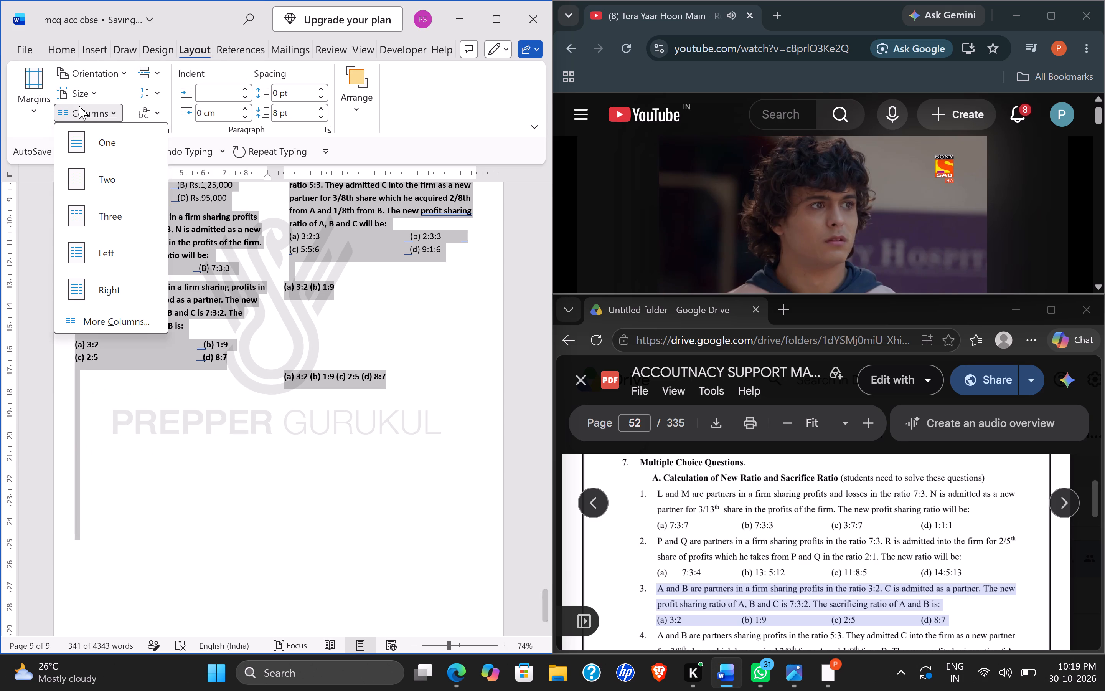
{"action": "left_click", "coordinate": [91, 172]}
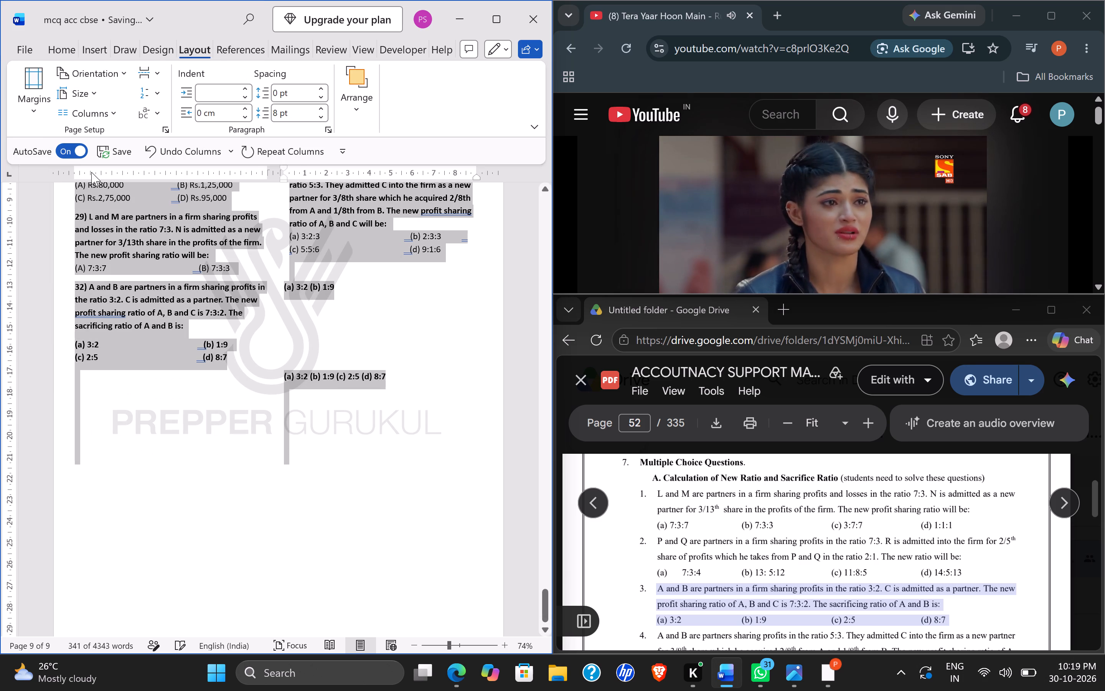
{"action": "left_click", "coordinate": [220, 254]}
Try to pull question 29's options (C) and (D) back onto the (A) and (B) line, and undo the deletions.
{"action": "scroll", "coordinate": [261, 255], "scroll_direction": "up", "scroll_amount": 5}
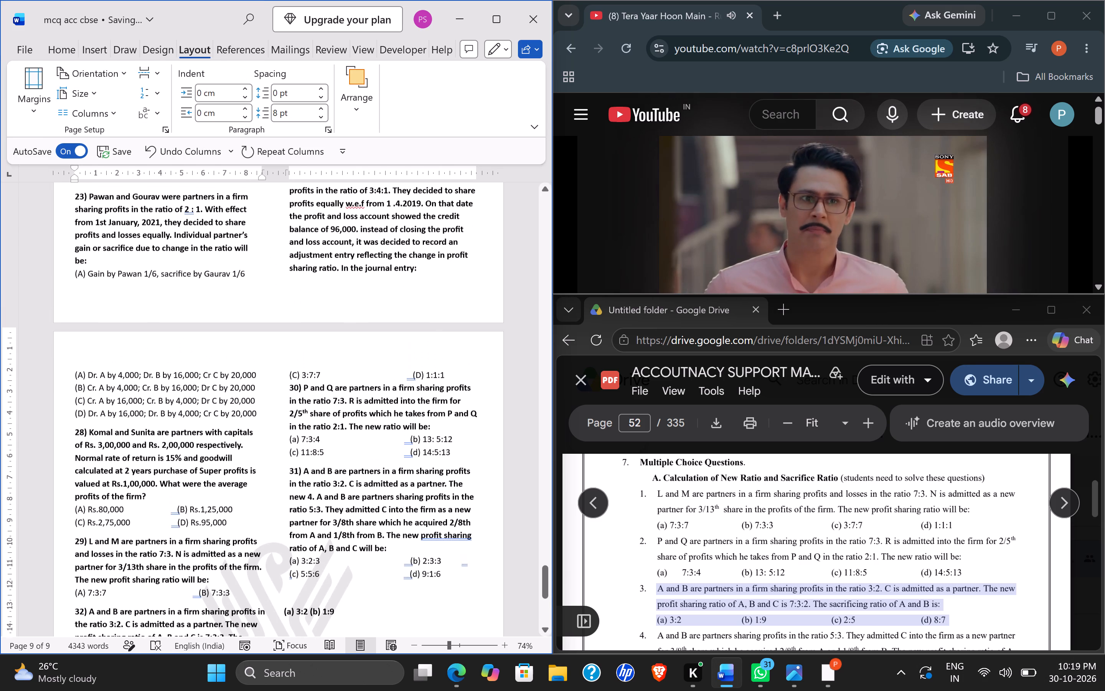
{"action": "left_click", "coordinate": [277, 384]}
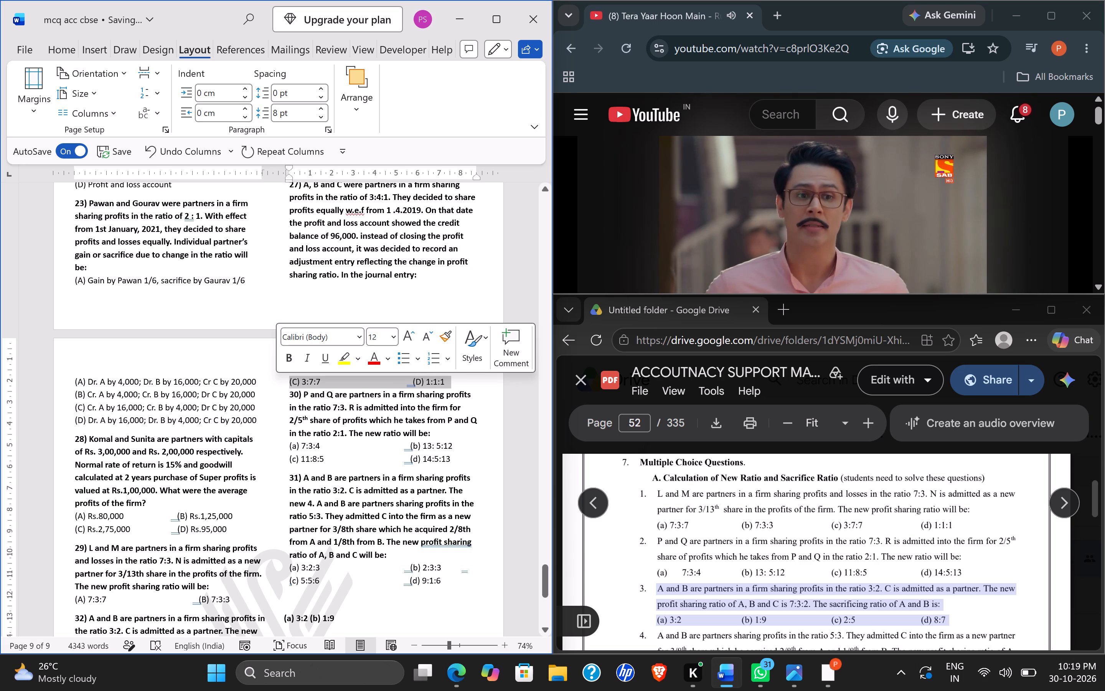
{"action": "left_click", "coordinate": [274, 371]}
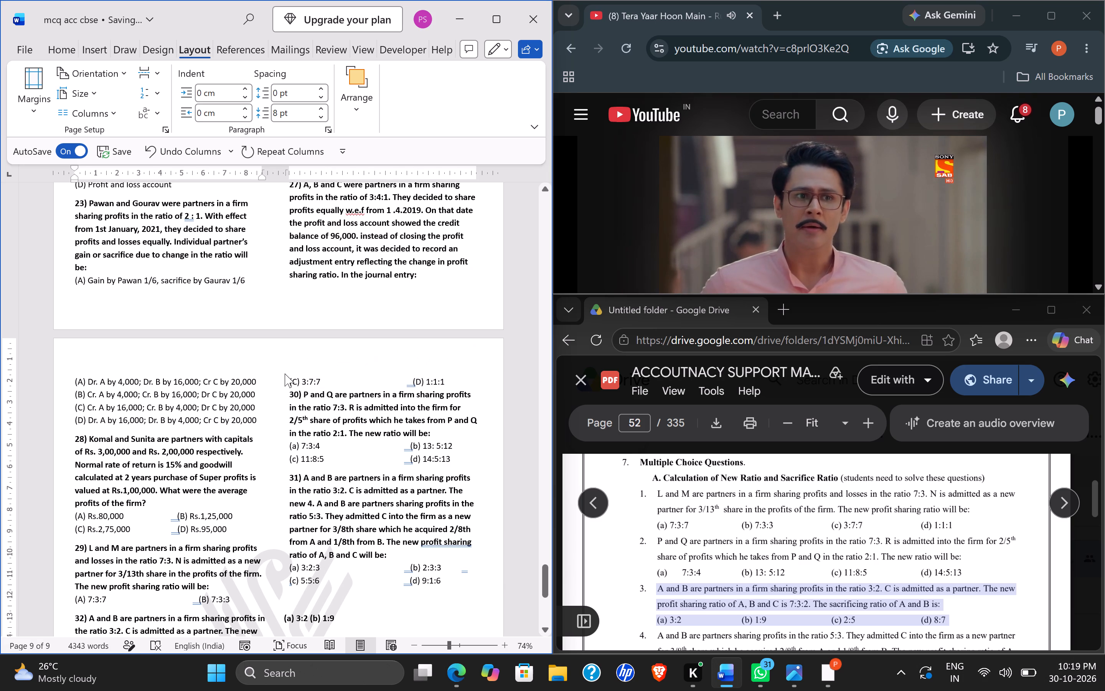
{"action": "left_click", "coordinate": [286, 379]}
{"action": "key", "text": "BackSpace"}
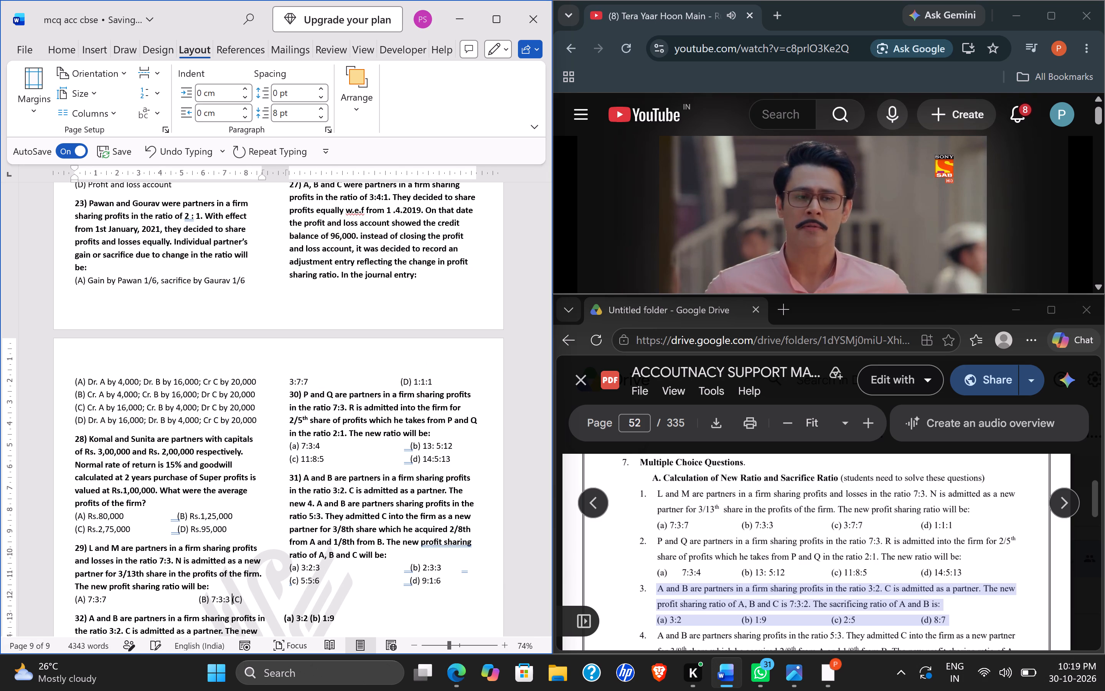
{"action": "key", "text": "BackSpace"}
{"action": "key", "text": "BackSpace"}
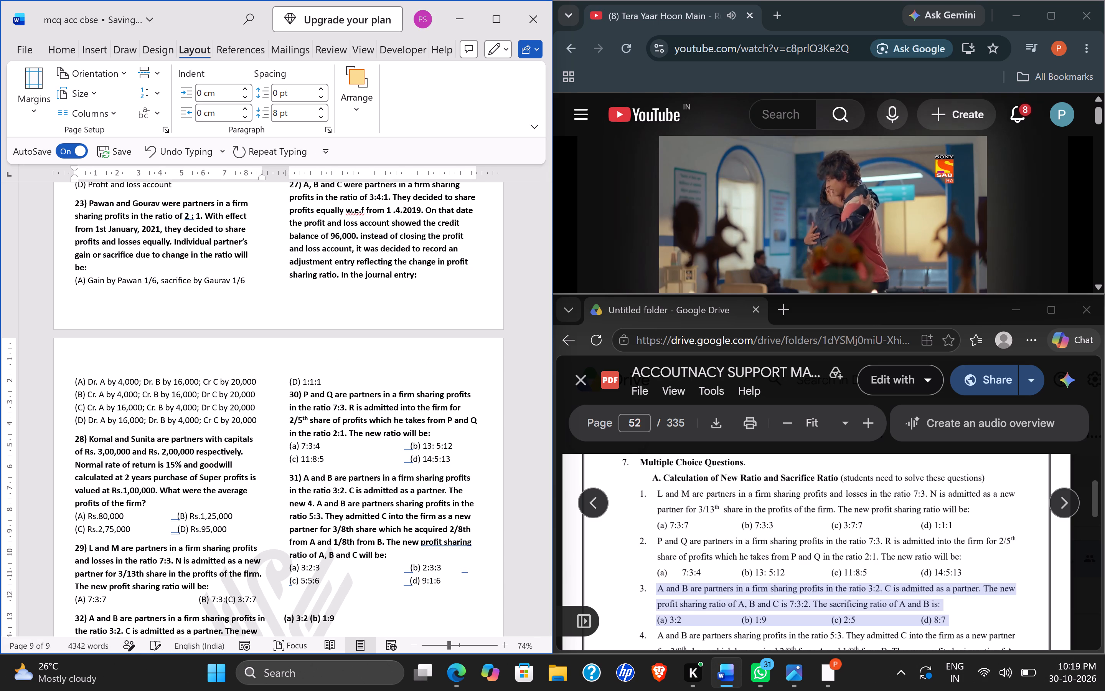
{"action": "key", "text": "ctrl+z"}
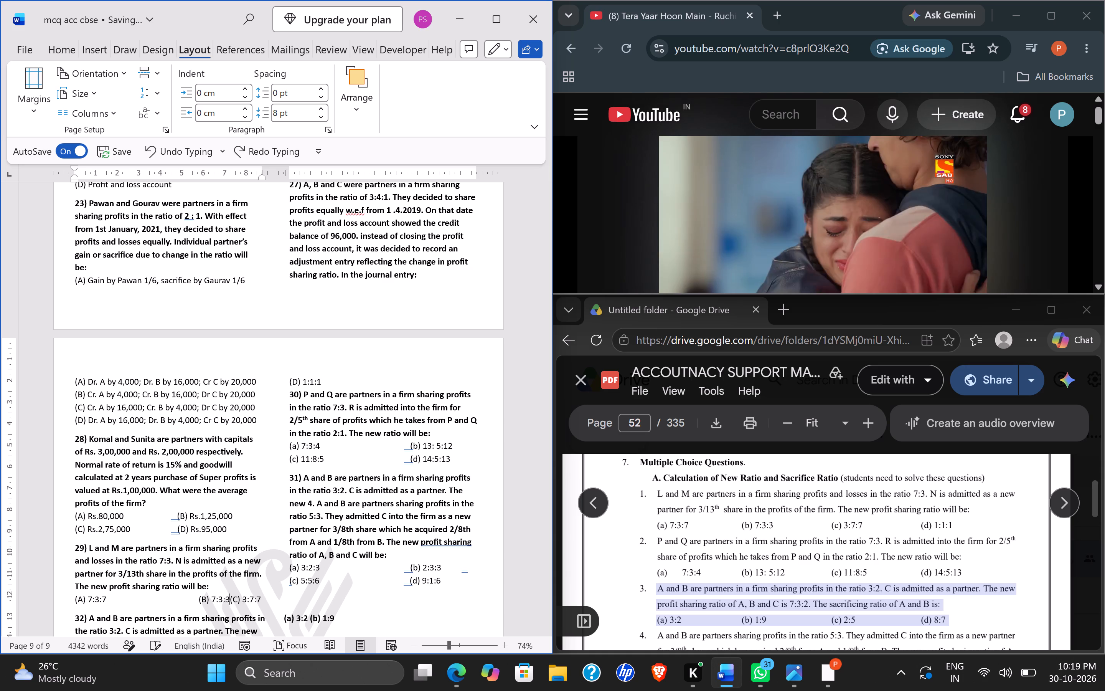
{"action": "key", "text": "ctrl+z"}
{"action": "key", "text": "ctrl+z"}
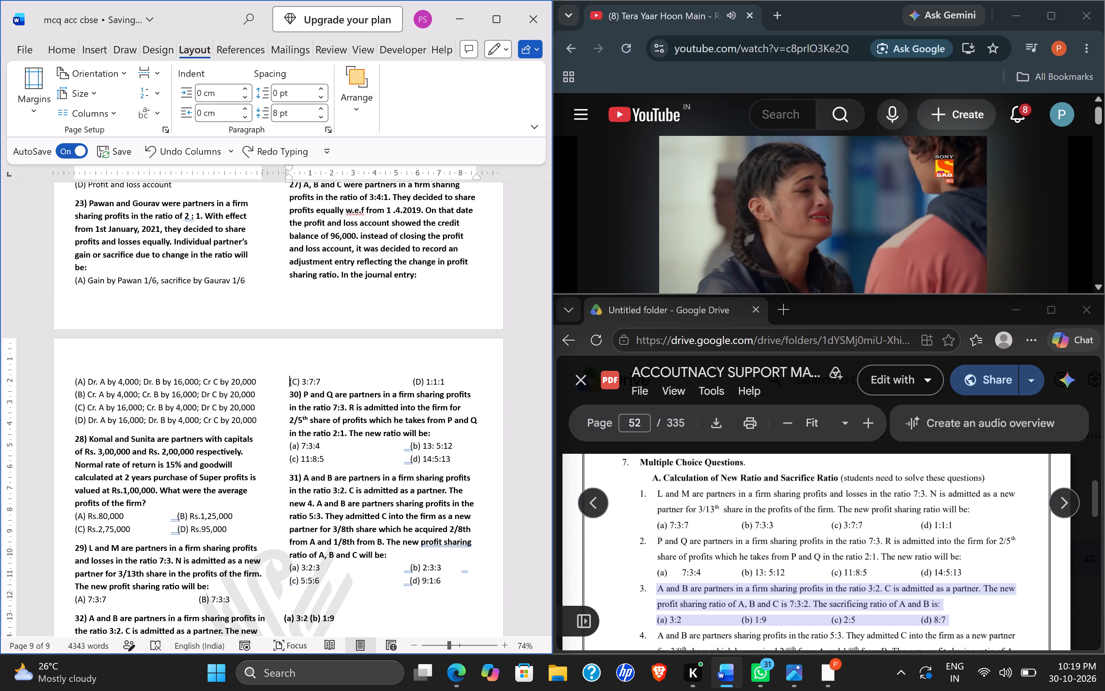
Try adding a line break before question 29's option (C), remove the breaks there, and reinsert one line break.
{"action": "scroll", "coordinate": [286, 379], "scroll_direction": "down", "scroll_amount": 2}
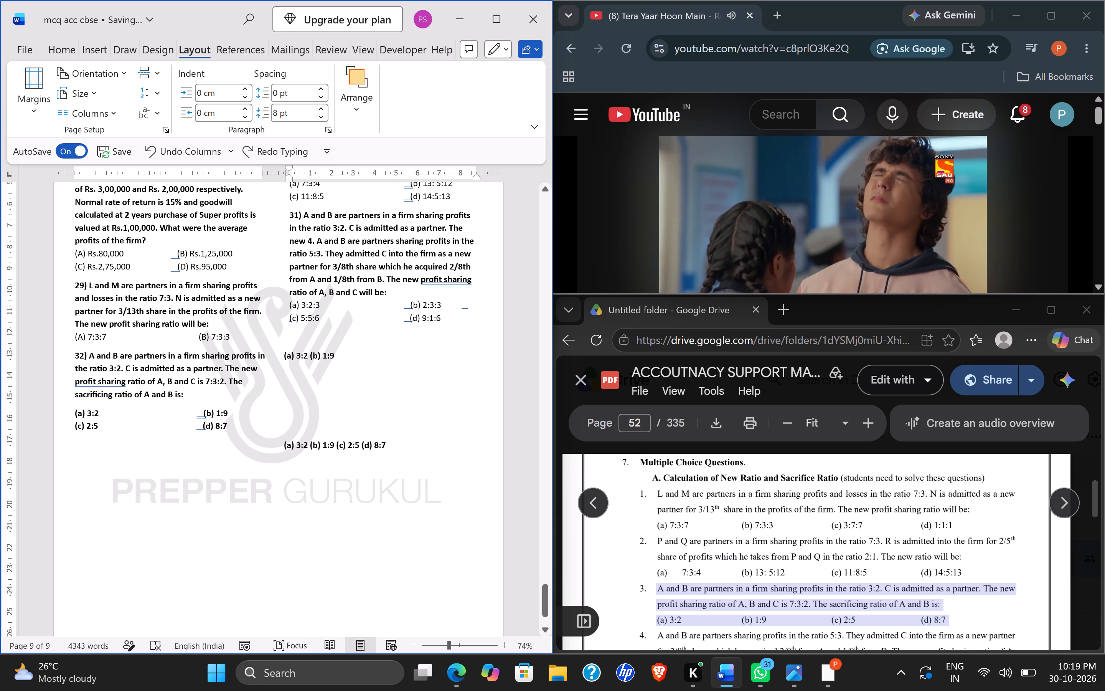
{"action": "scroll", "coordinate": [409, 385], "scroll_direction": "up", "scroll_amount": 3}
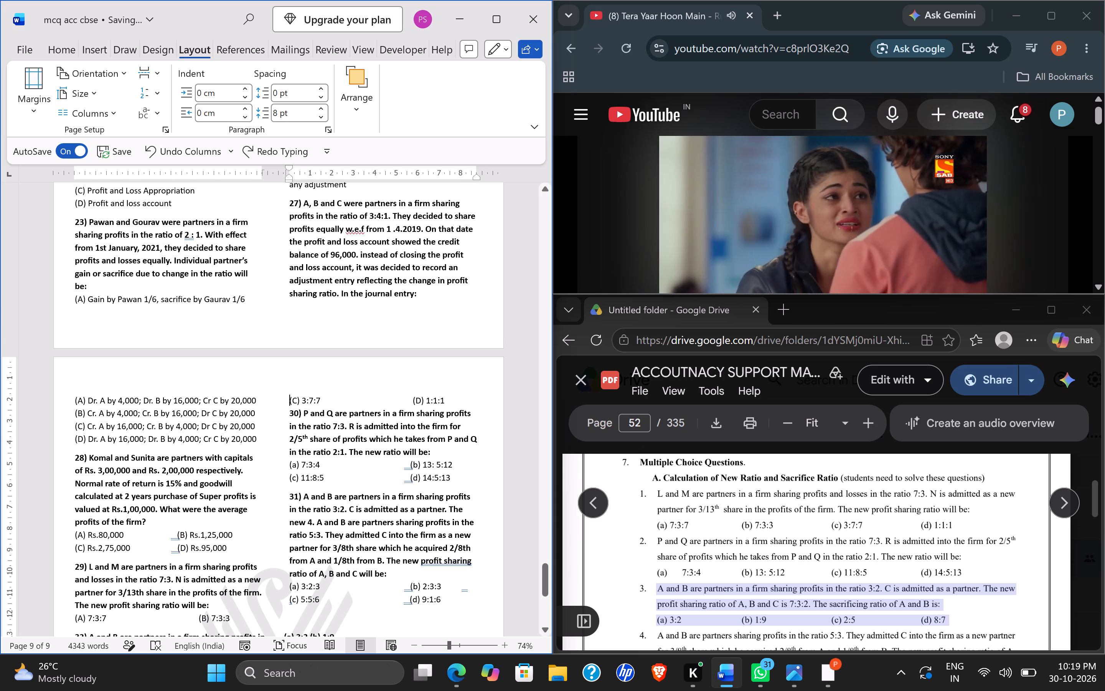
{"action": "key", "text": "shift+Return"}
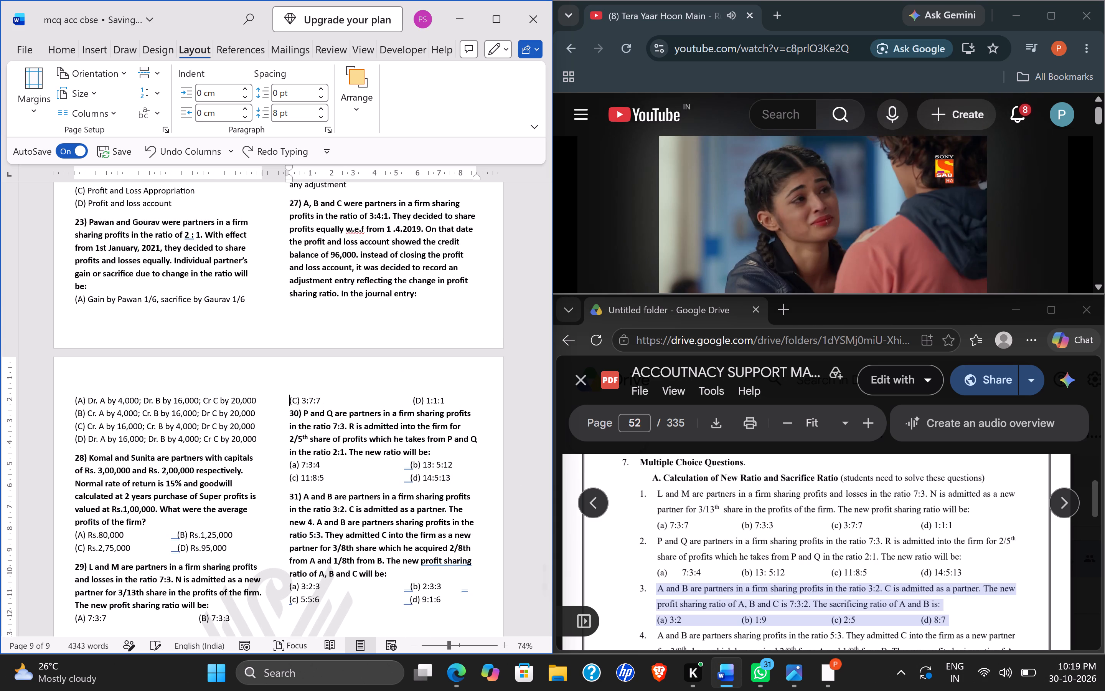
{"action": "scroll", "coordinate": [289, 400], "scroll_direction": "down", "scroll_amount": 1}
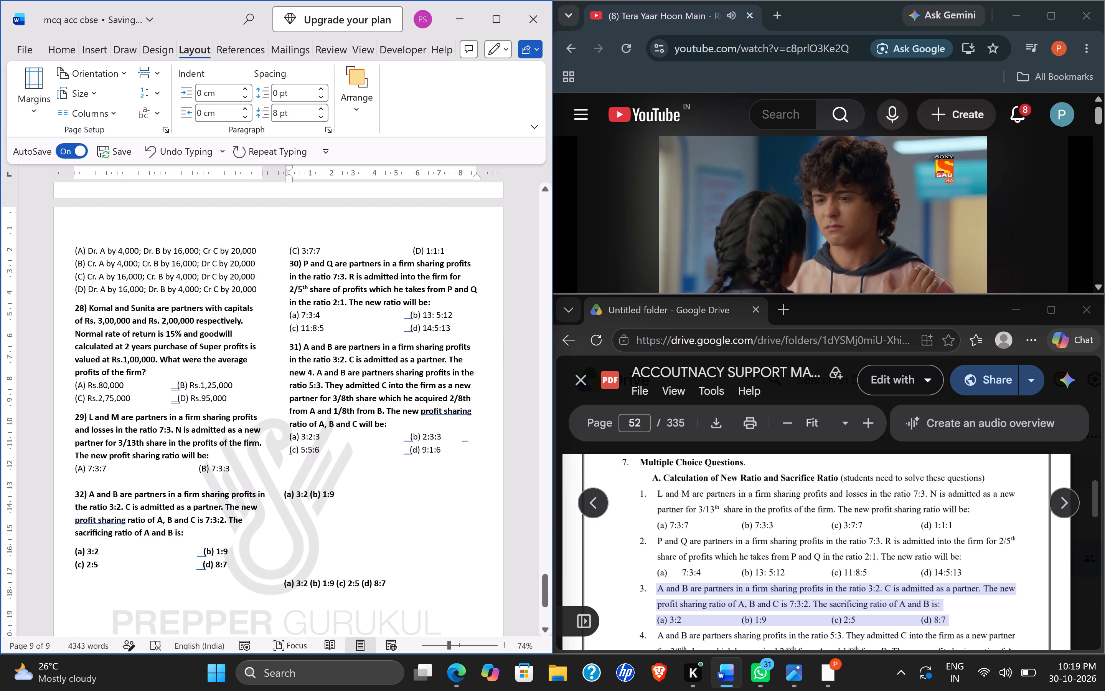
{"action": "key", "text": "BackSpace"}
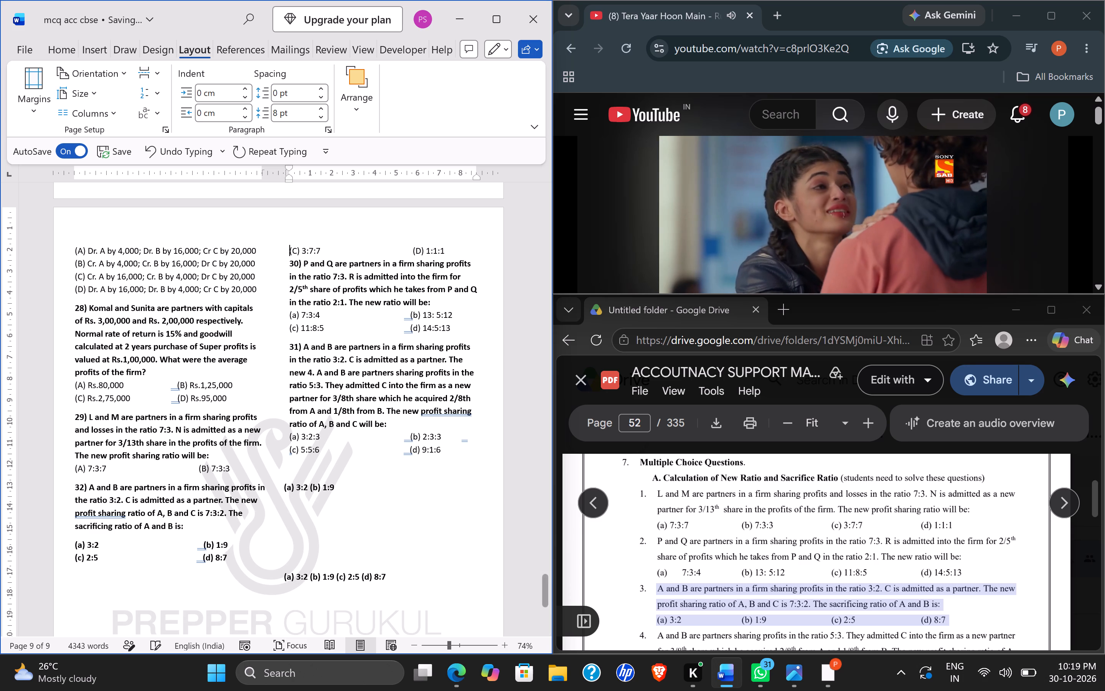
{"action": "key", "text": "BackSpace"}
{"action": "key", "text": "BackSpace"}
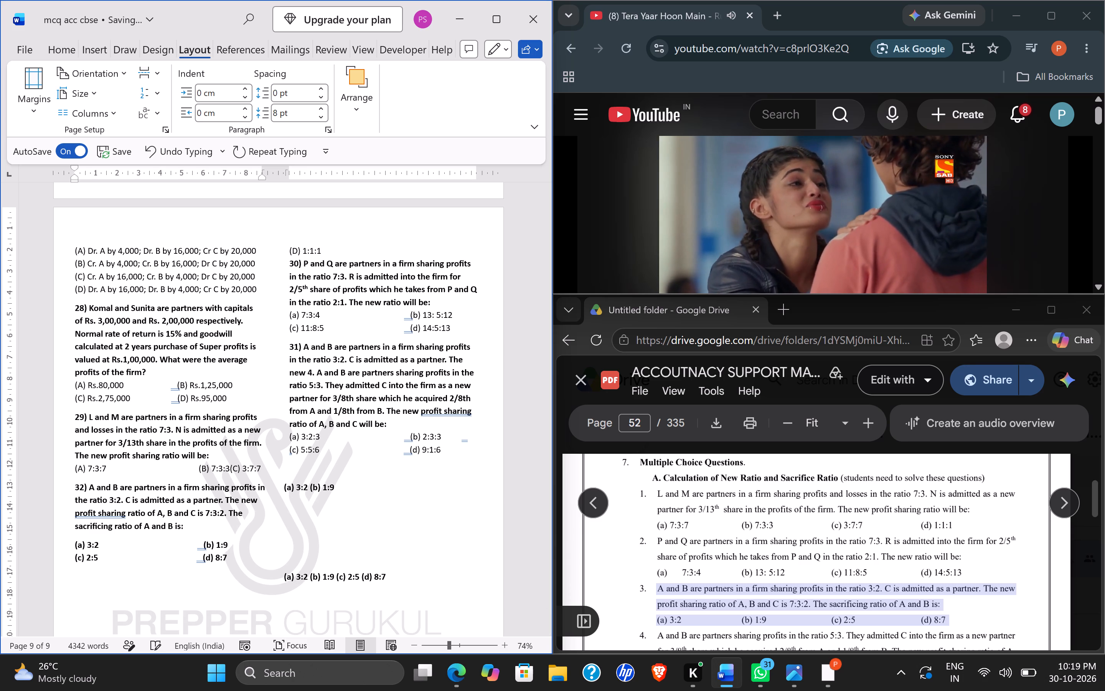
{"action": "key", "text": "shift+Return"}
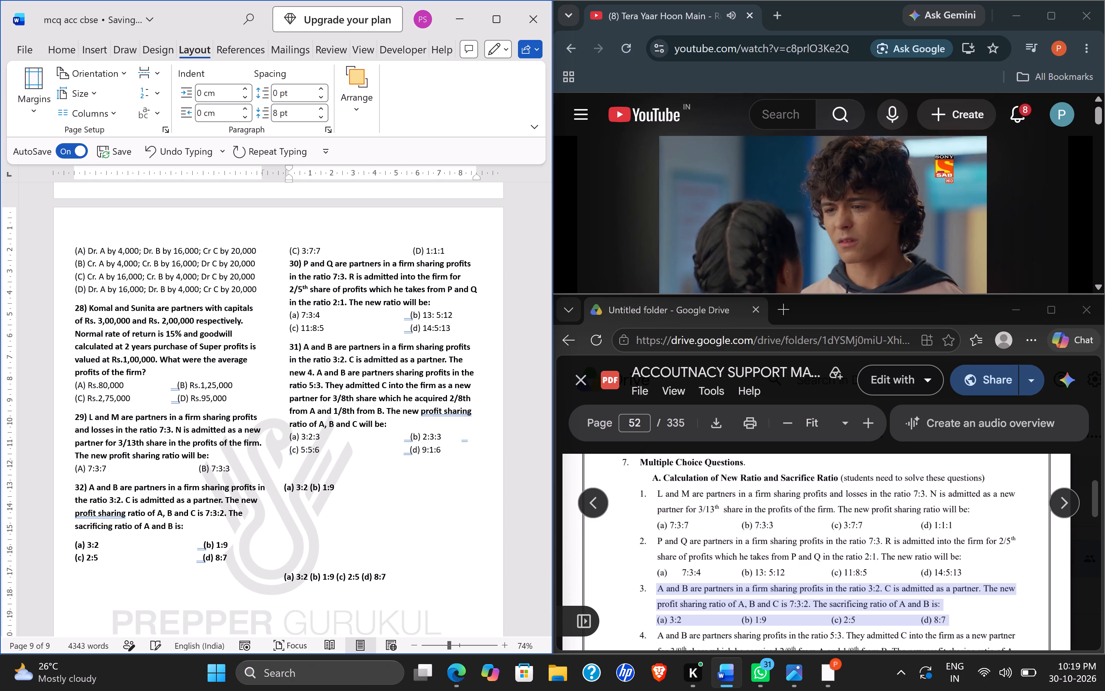
Insert seven paragraph breaks after question 29's option (B) 7:3:3.
{"action": "left_click", "coordinate": [259, 471]}
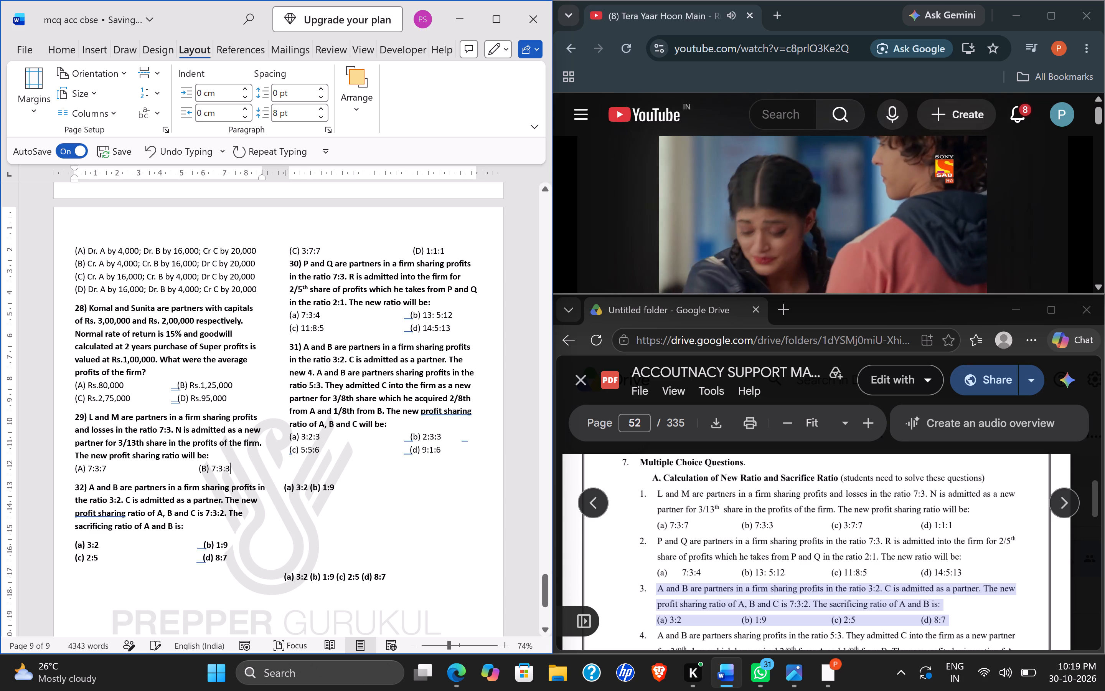
{"action": "key", "text": "Return"}
{"action": "key", "text": "Return"}
{"action": "key", "text": "Return"}
{"action": "key", "text": "Return"}
{"action": "key", "text": "Return"}
{"action": "key", "text": "Return"}
{"action": "key", "text": "Return"}
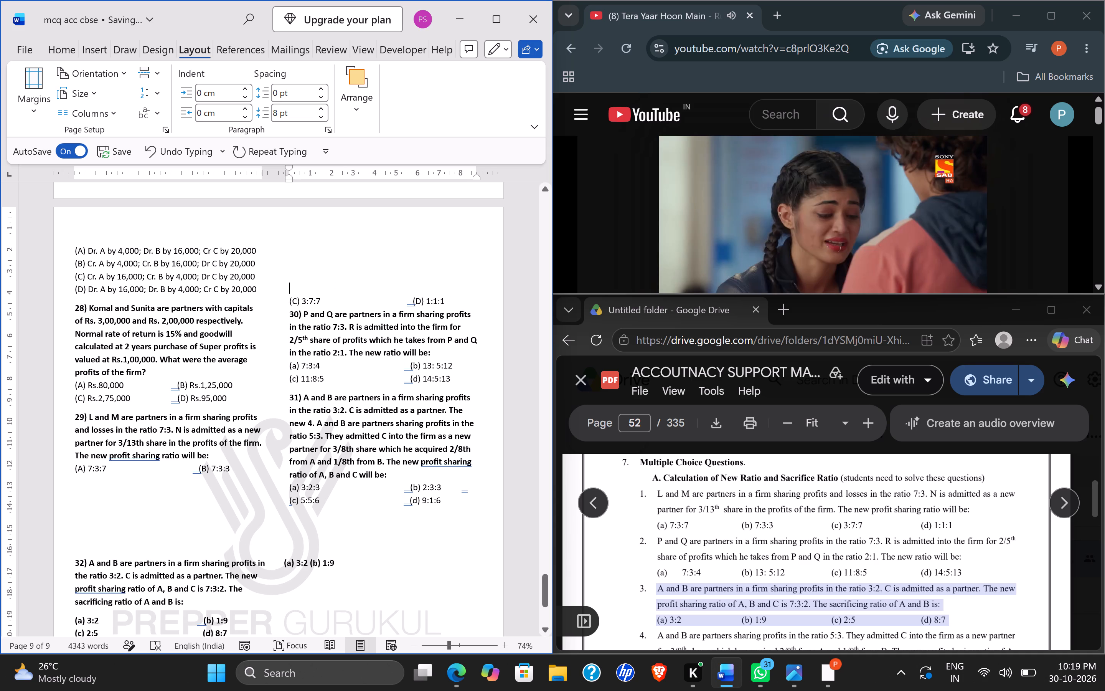
Move question 29's options (C) 3:7:7 and (D) 1:1:1 onto a new line directly beneath its options (A) and (B).
{"action": "left_click_drag", "start_coordinate": [281, 301], "coordinate": [466, 303]}
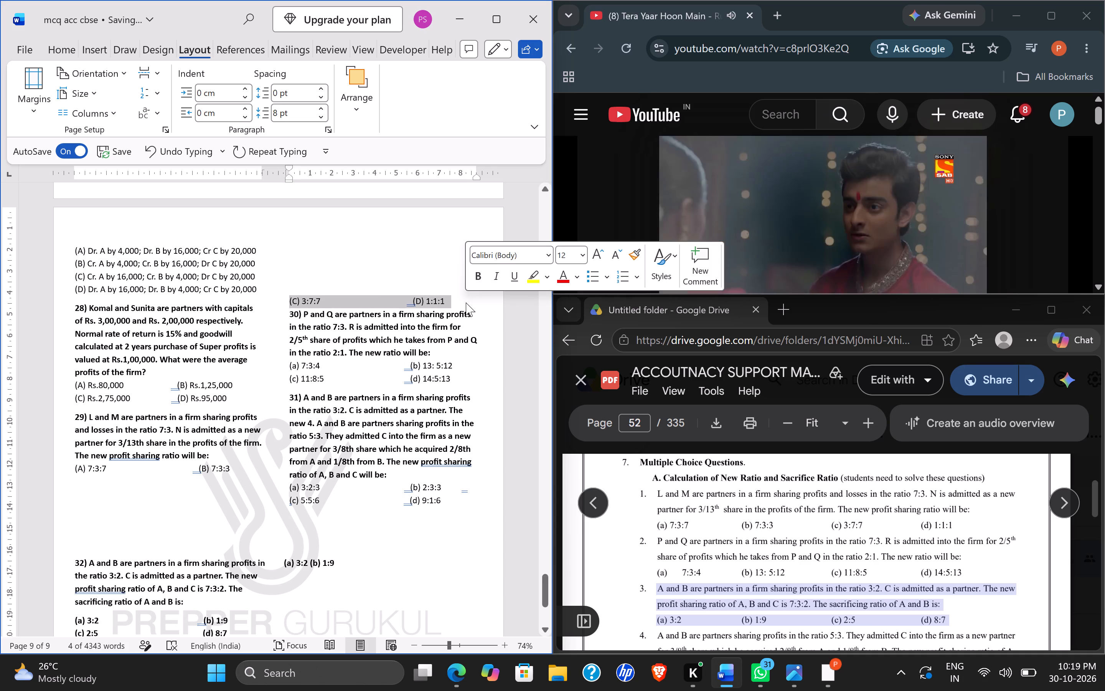
{"action": "key", "text": "ctrl+c"}
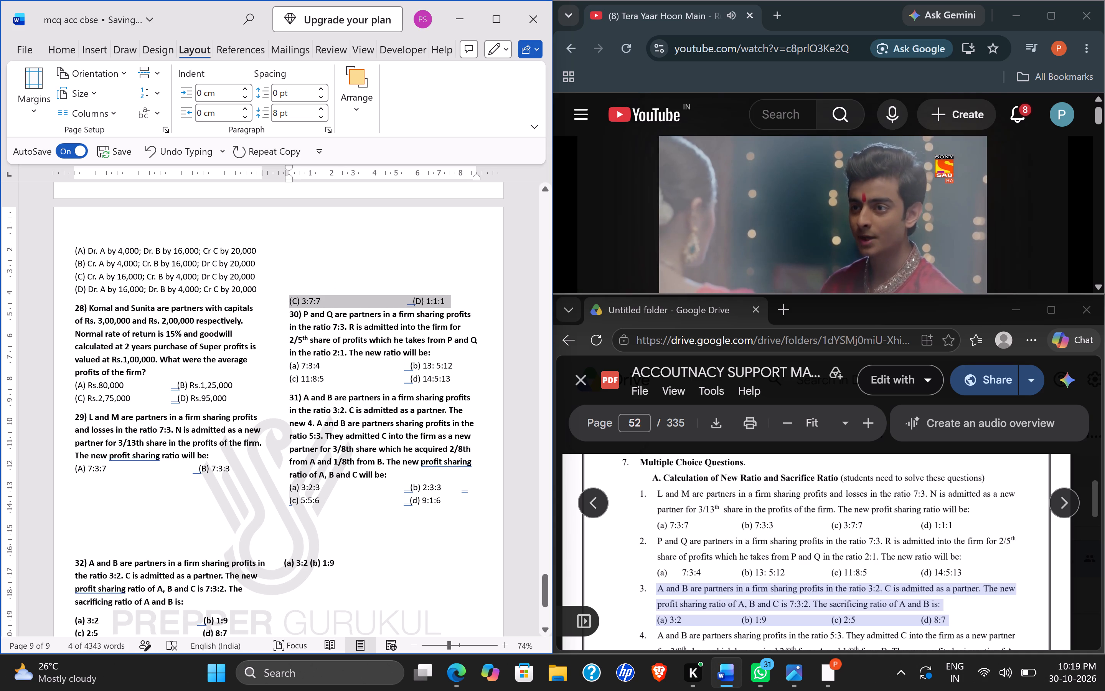
{"action": "left_click", "coordinate": [242, 475]}
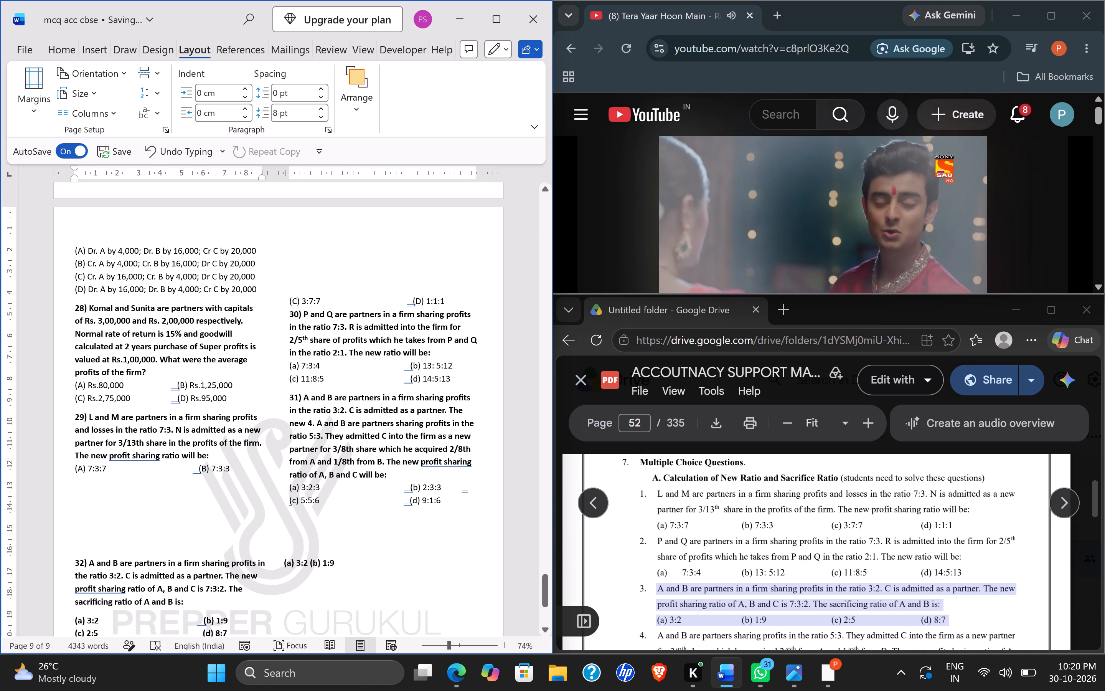
{"action": "key", "text": "shift+Return"}
{"action": "key", "text": "ctrl+v"}
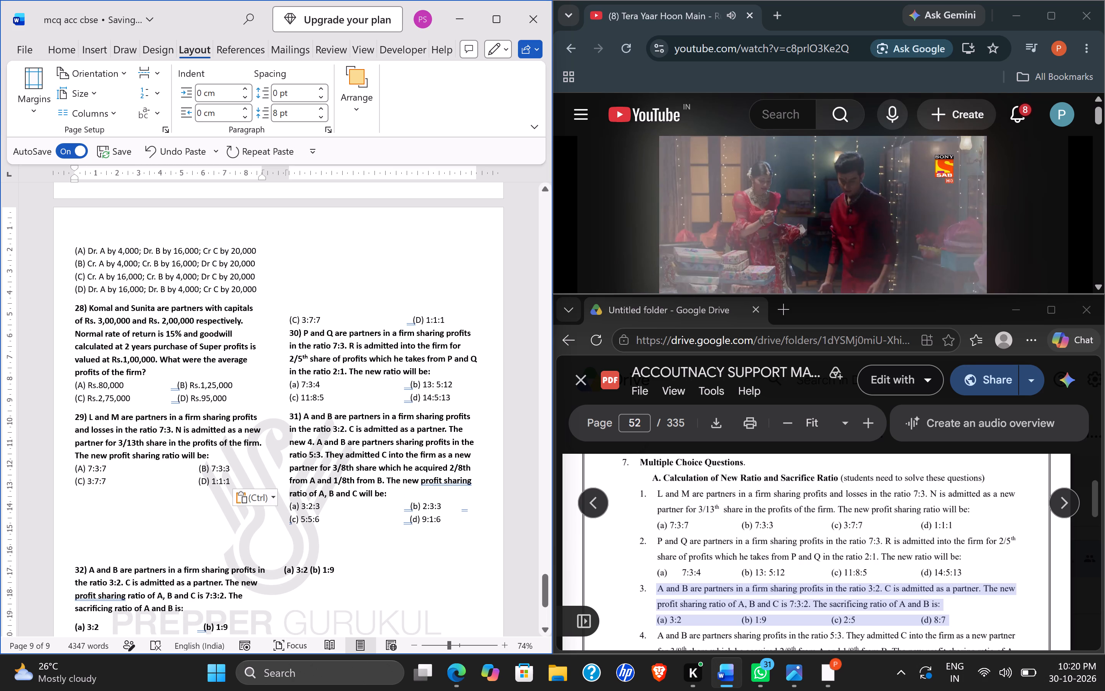
{"action": "left_click_drag", "start_coordinate": [287, 320], "coordinate": [459, 319]}
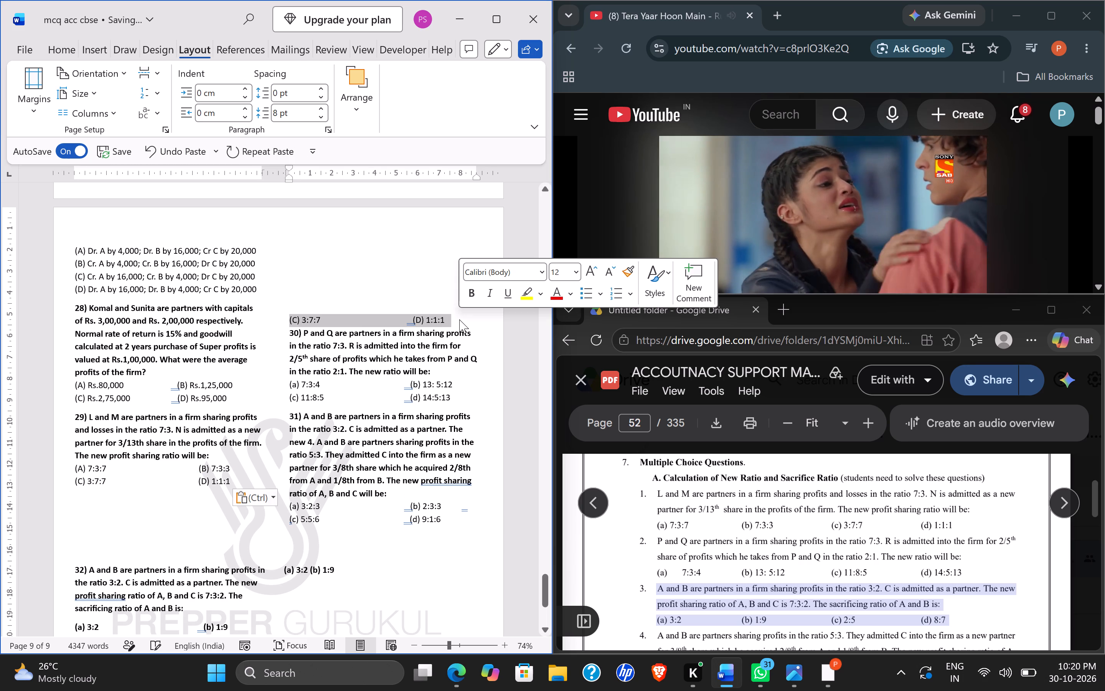
{"action": "key", "text": "Delete"}
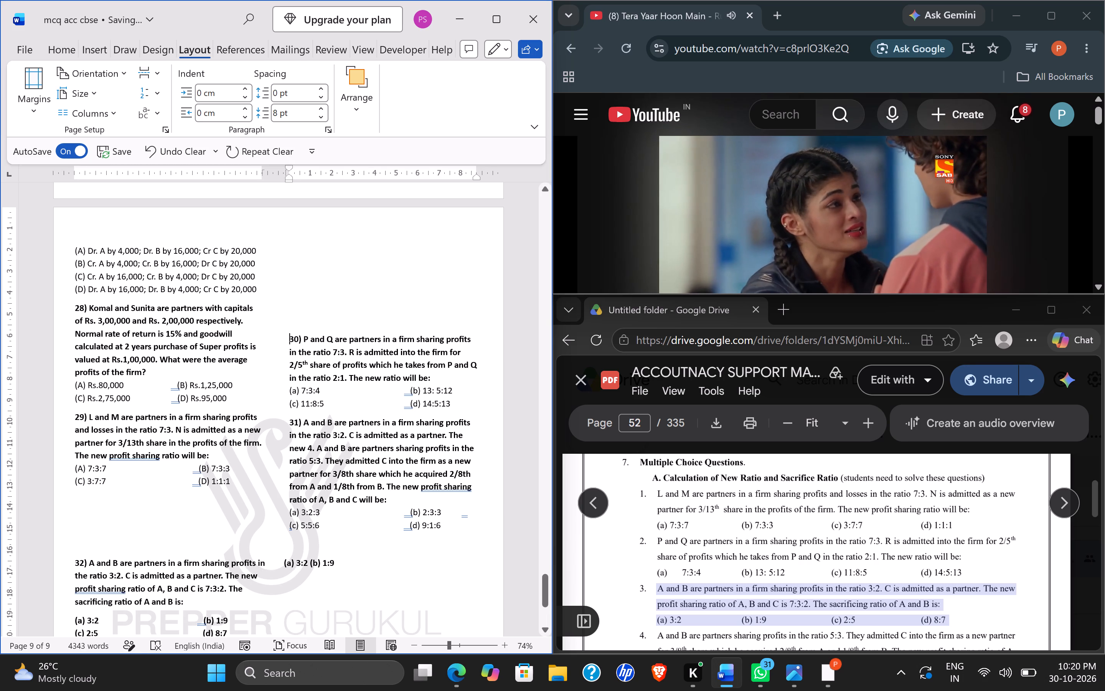
Copy questions 30 and 31 with their options from the second column into a new paragraph below question 29's options in the first column.
{"action": "scroll", "coordinate": [313, 430], "scroll_direction": "down", "scroll_amount": 1}
{"action": "left_click_drag", "start_coordinate": [285, 290], "coordinate": [455, 474]}
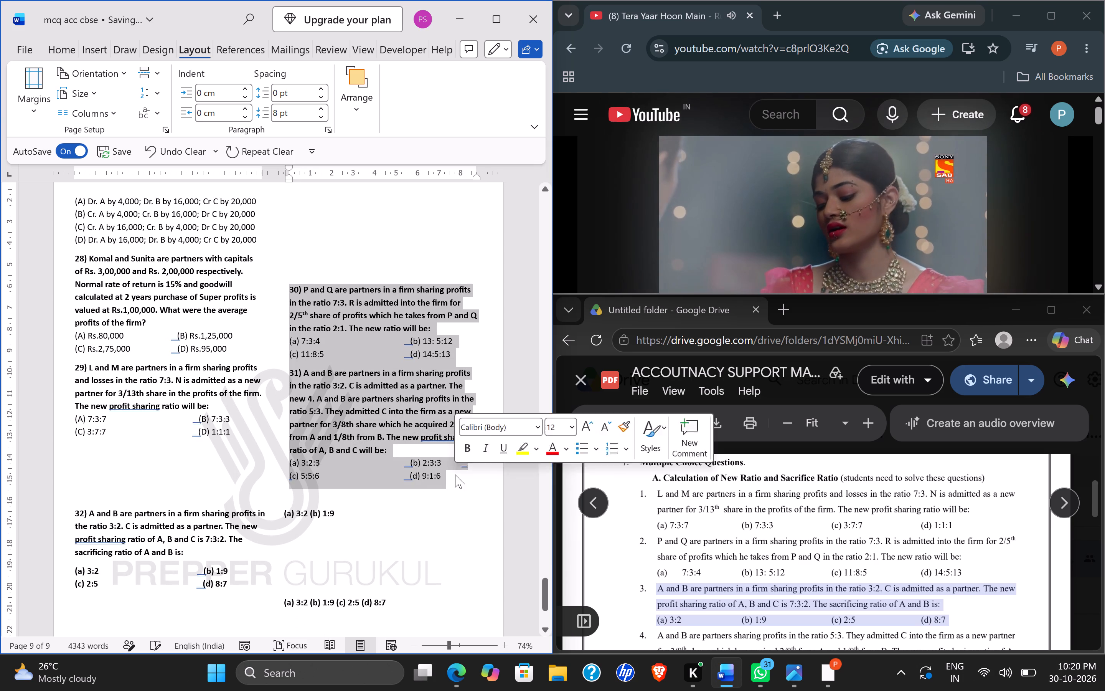
{"action": "key", "text": "ctrl+c"}
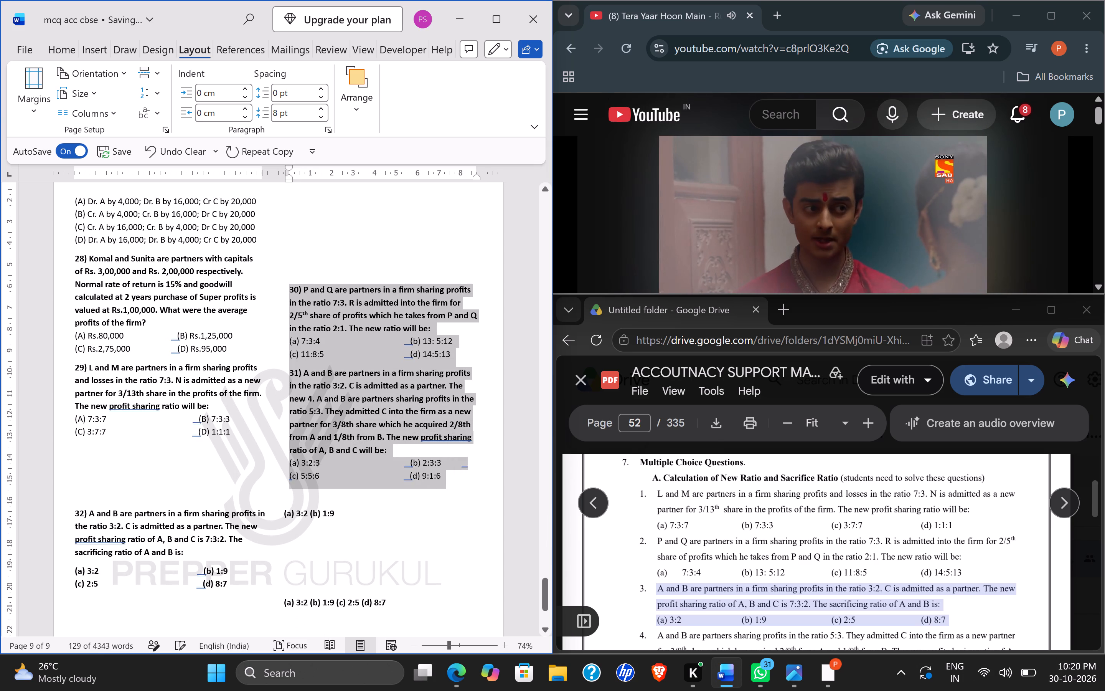
{"action": "left_click", "coordinate": [246, 433]}
{"action": "key", "text": "Return"}
{"action": "key", "text": "ctrl+v"}
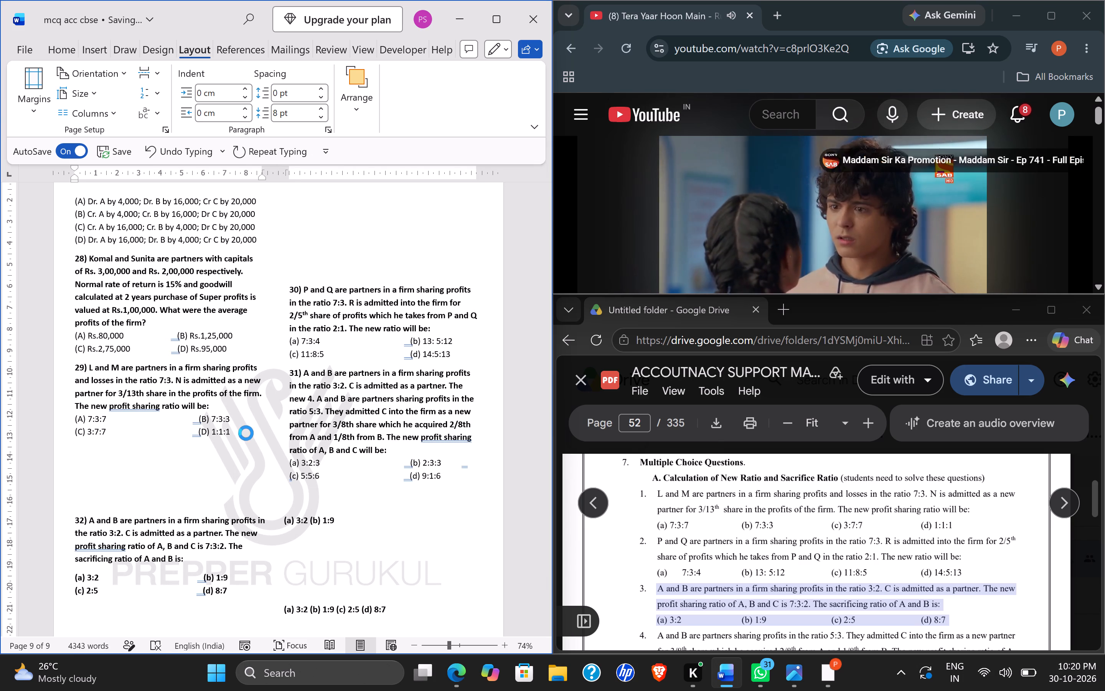
Remove the bold formatting from question 32's four options, (a) 3:2 through (d) 8:7.
{"action": "scroll", "coordinate": [246, 433], "scroll_direction": "down", "scroll_amount": 3}
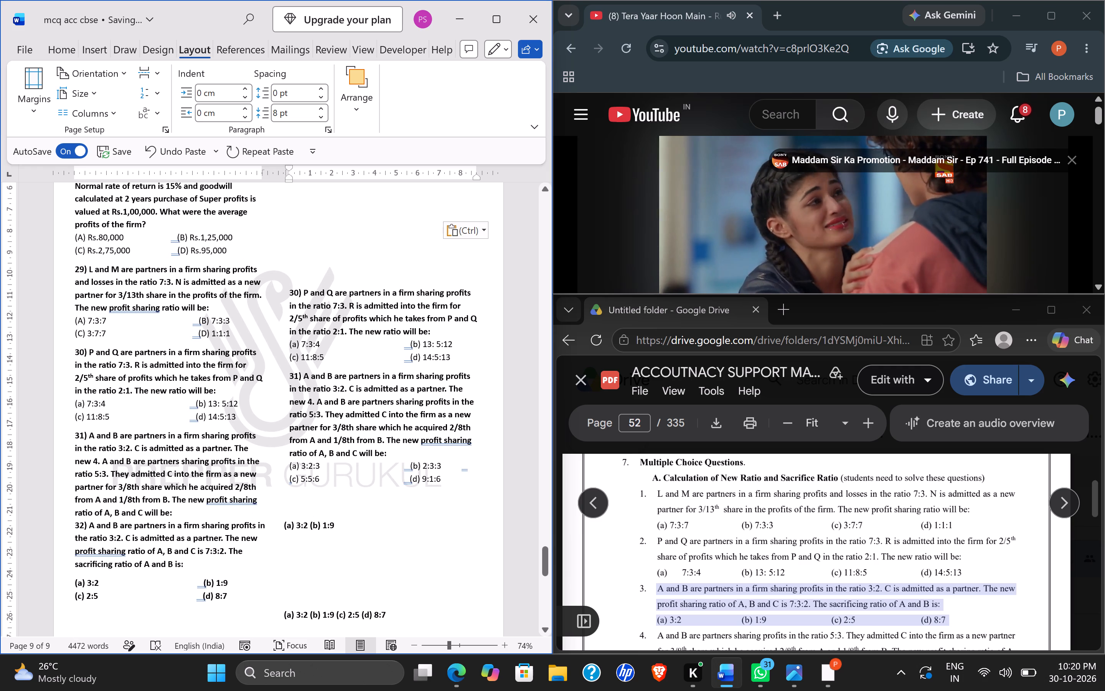
{"action": "scroll", "coordinate": [233, 536], "scroll_direction": "down", "scroll_amount": 1}
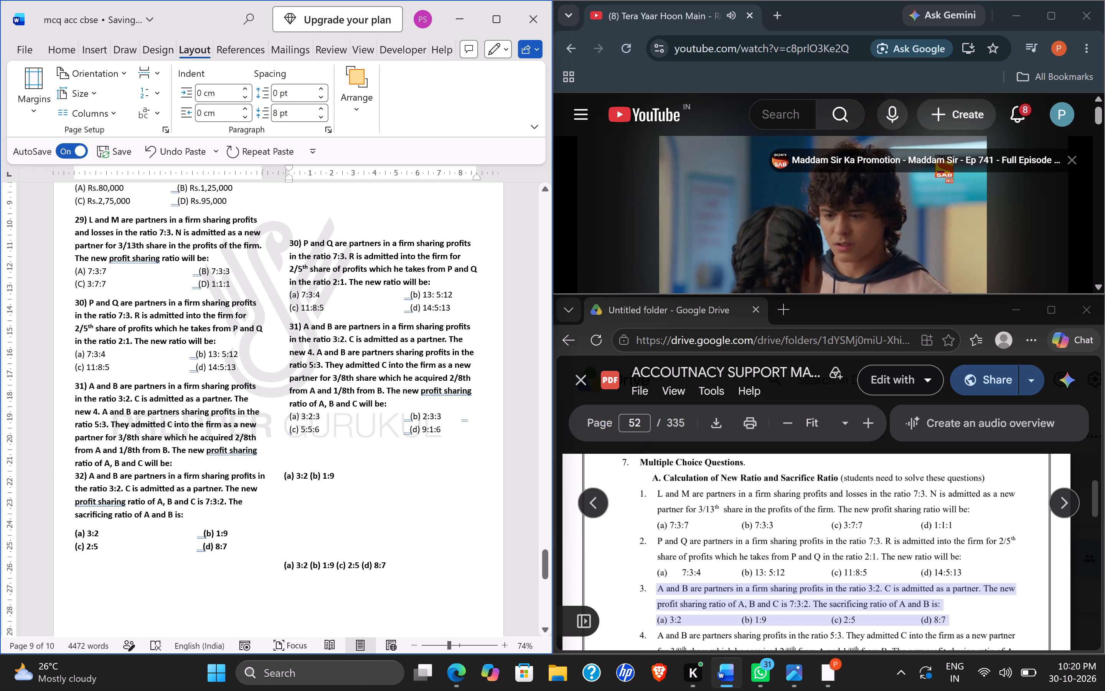
{"action": "left_click_drag", "start_coordinate": [74, 531], "coordinate": [236, 547]}
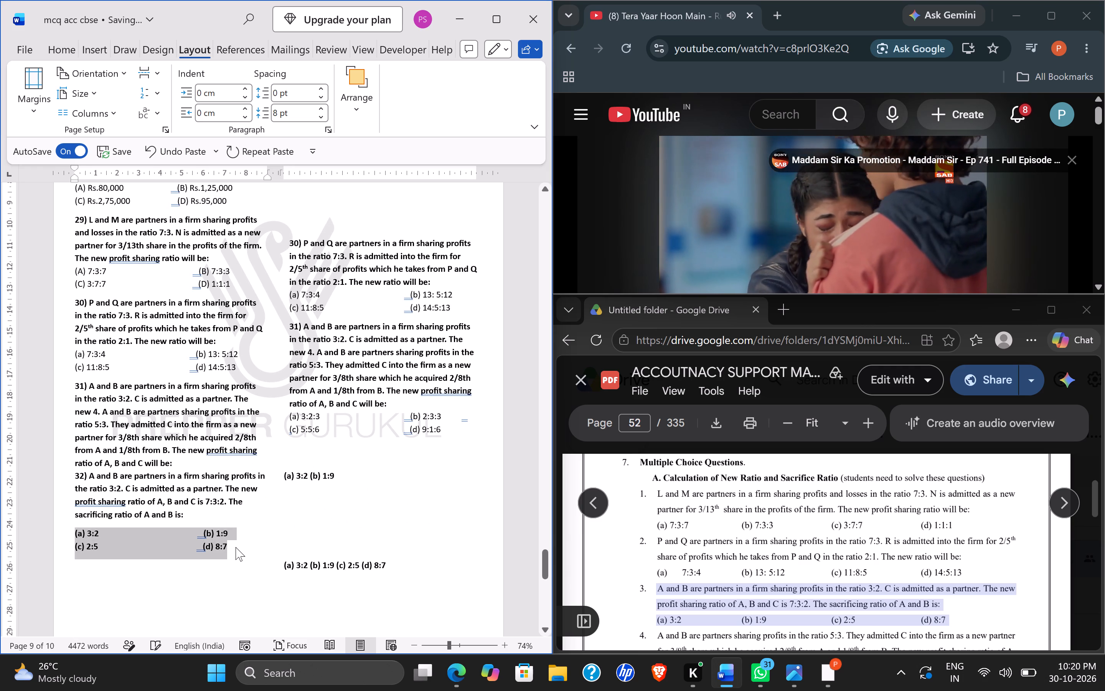
{"action": "key", "text": "ctrl+b"}
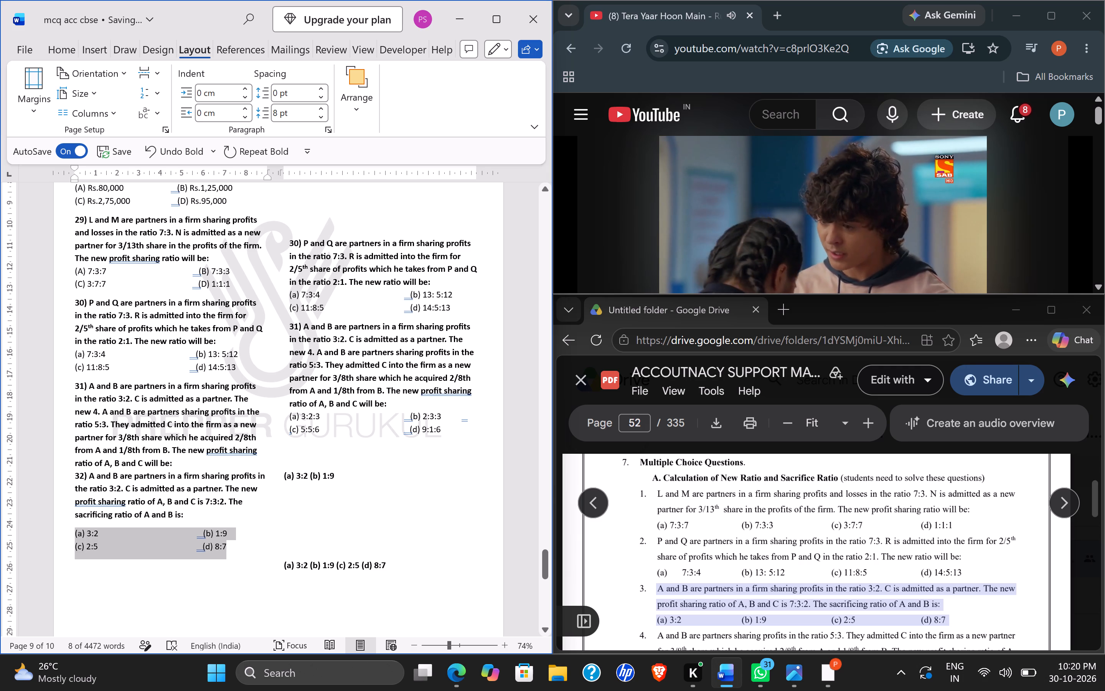
Capitalise the option letters of the first-column question 30 so they read (A), (B), (C) and (D).
{"action": "scroll", "coordinate": [97, 349], "scroll_direction": "up", "scroll_amount": 1}
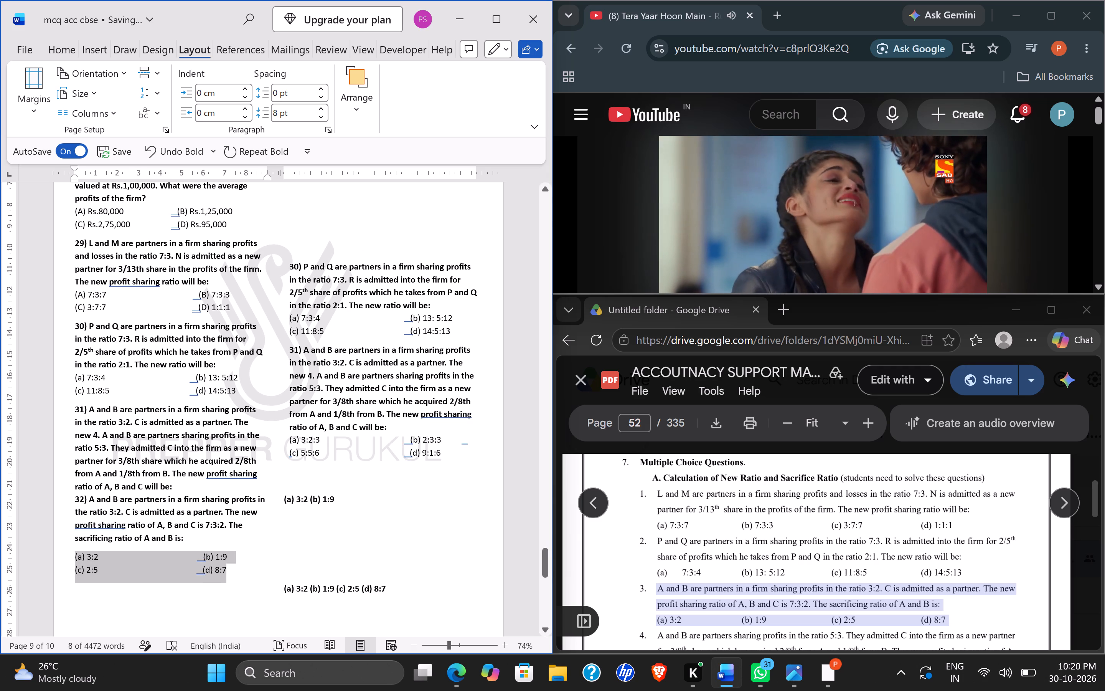
{"action": "left_click", "coordinate": [80, 379]}
{"action": "key", "text": "BackSpace"}
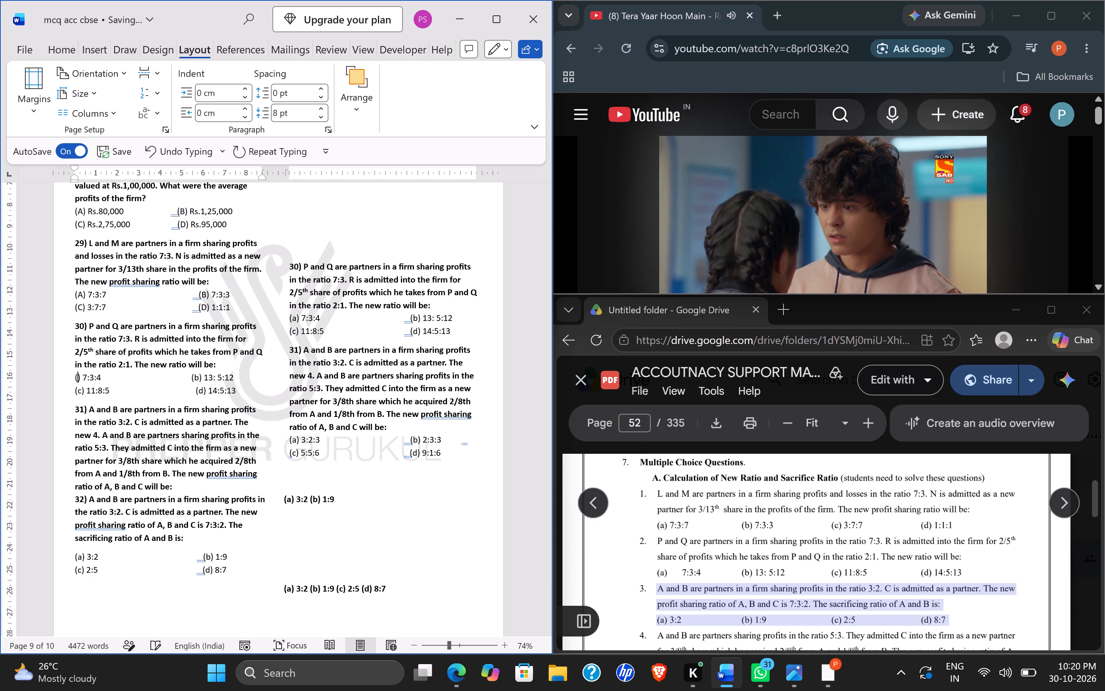
{"action": "key", "text": "shift+a"}
{"action": "key", "text": "Right"}
{"action": "key", "text": "Right"}
{"action": "key", "text": "Right"}
{"action": "key", "text": "Right"}
{"action": "key", "text": "Right"}
{"action": "key", "text": "Right"}
{"action": "key", "text": "Right"}
{"action": "key", "text": "Right"}
{"action": "key", "text": "Right"}
{"action": "key", "text": "Right"}
{"action": "key", "text": "Right"}
{"action": "key", "text": "Right"}
{"action": "key", "text": "Right"}
{"action": "key", "text": "Right"}
{"action": "key", "text": "Right"}
{"action": "key", "text": "Right"}
{"action": "key", "text": "Right"}
{"action": "key", "text": "Right"}
{"action": "key", "text": "Right"}
{"action": "key", "text": "Right"}
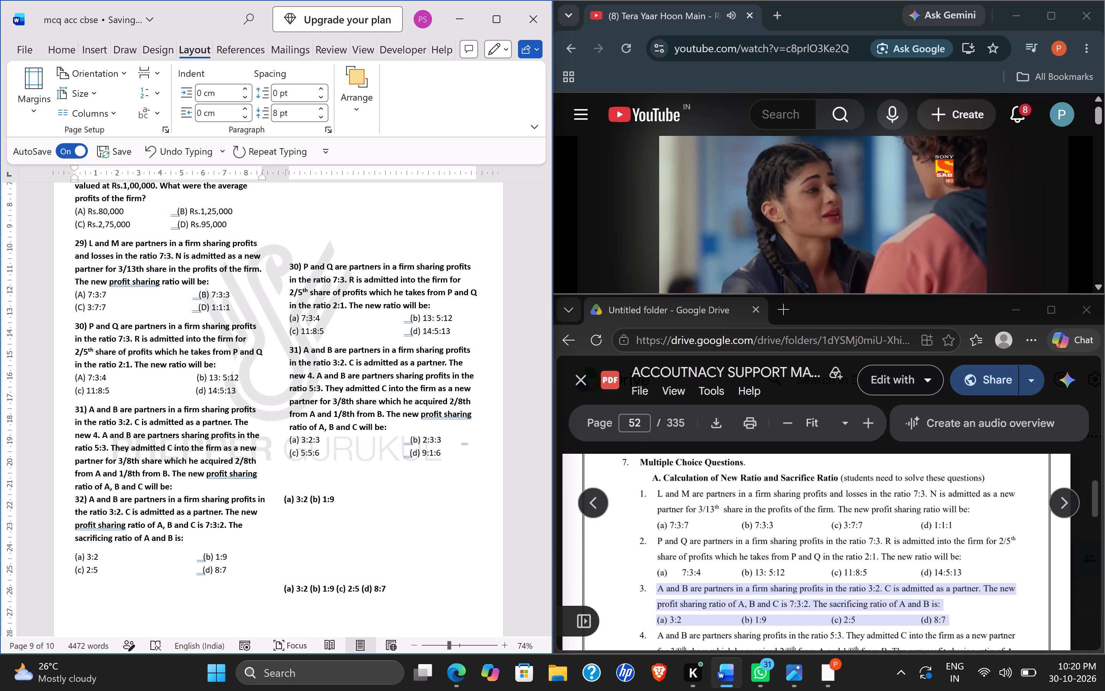
{"action": "key", "text": "Left"}
{"action": "key", "text": "Left"}
{"action": "key", "text": "Left"}
{"action": "key", "text": "BackSpace"}
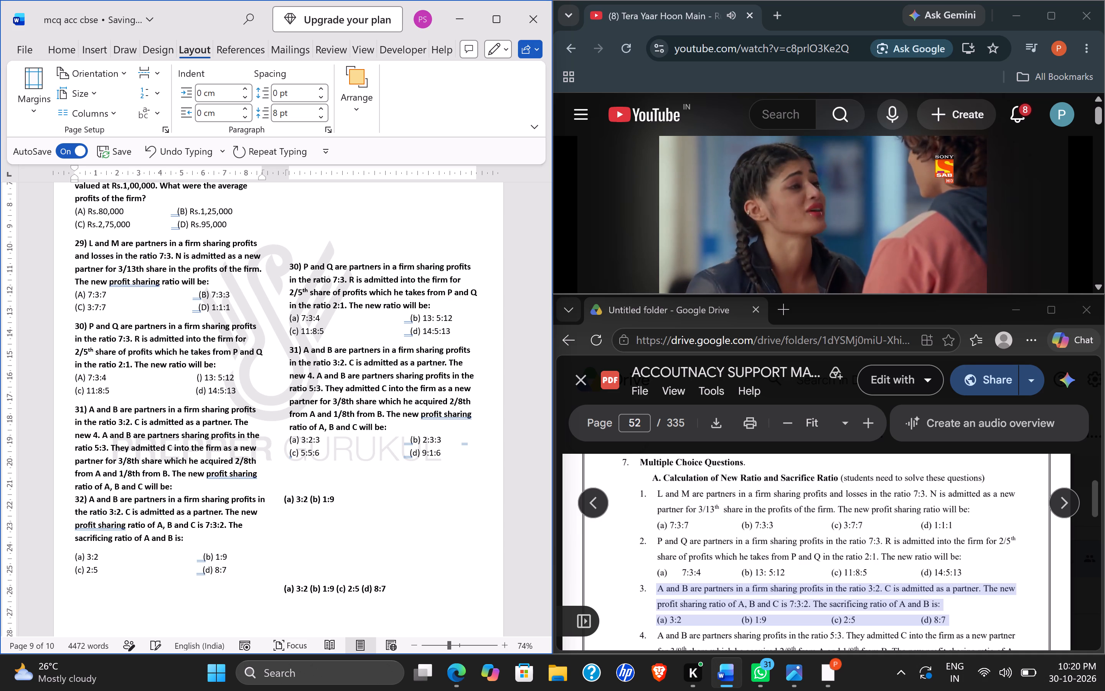
{"action": "key", "text": "shift+b"}
{"action": "key", "text": "Down"}
{"action": "key", "text": "BackSpace"}
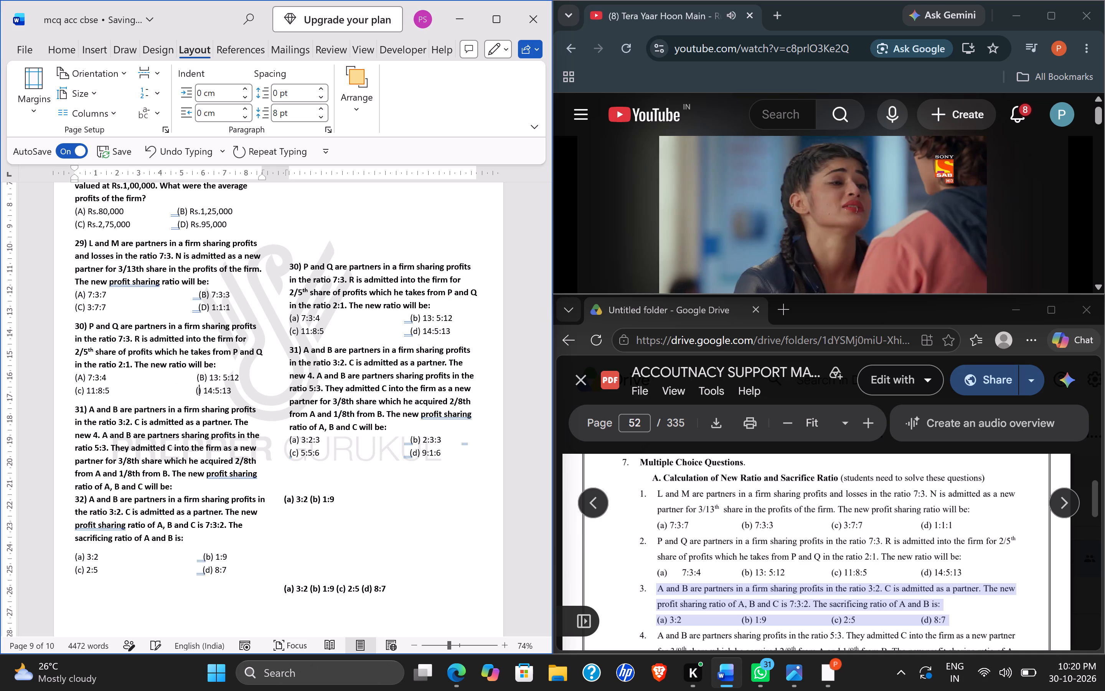
{"action": "key", "text": "shift+d"}
{"action": "key", "text": "Down"}
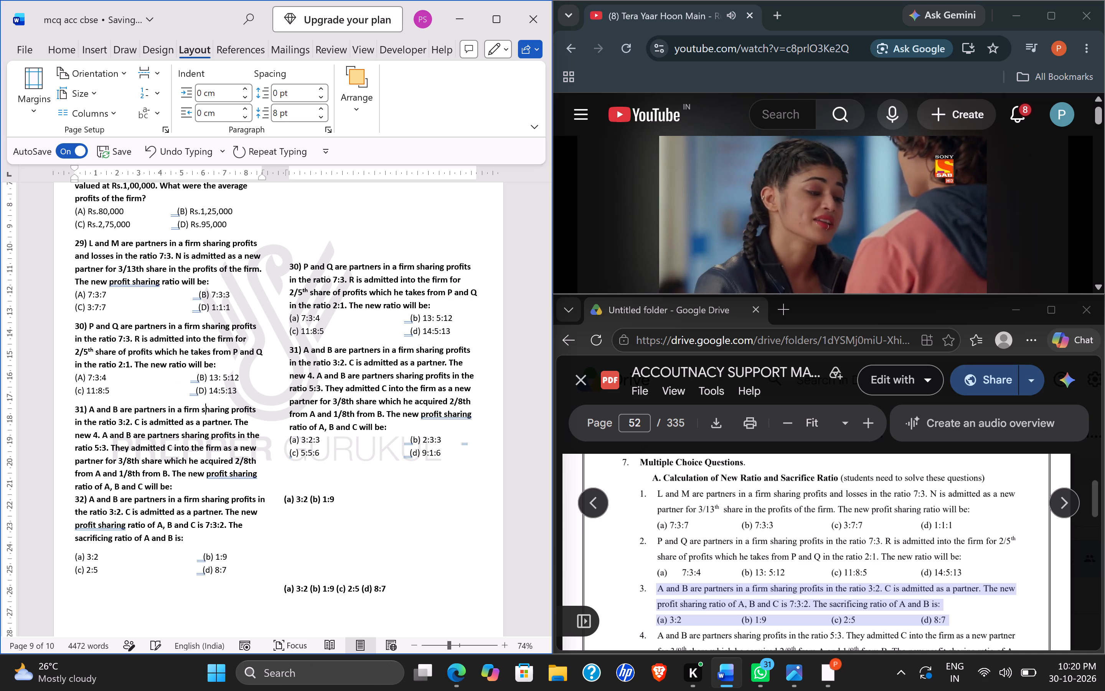
{"action": "left_click", "coordinate": [80, 387]}
{"action": "key", "text": "BackSpace"}
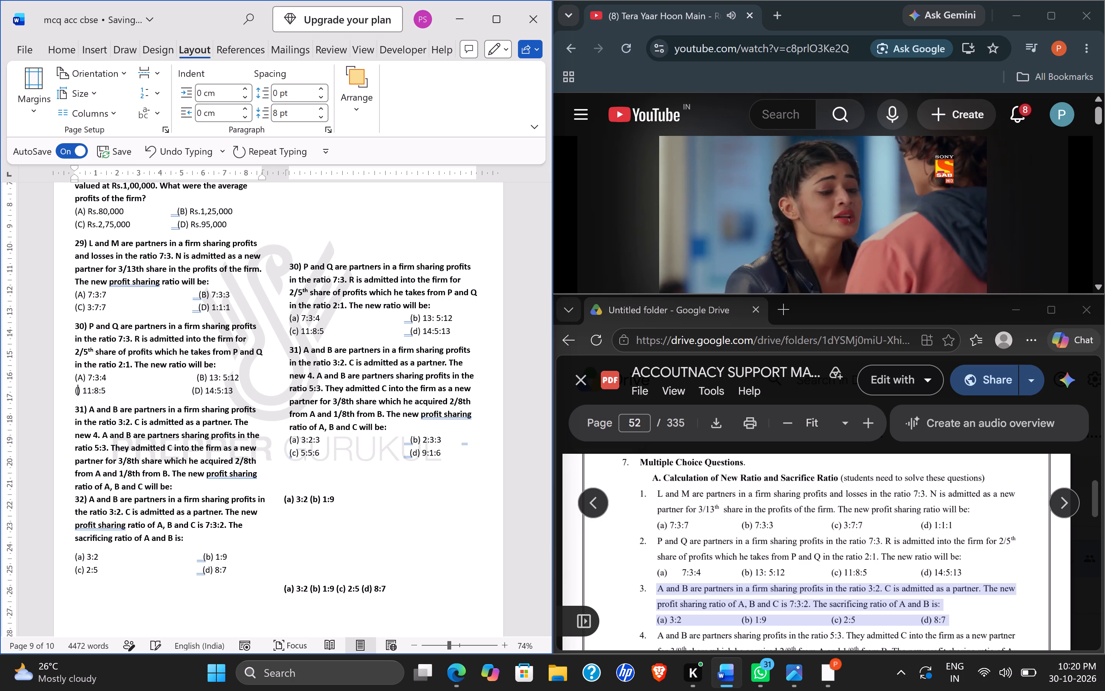
{"action": "key", "text": "shift+c"}
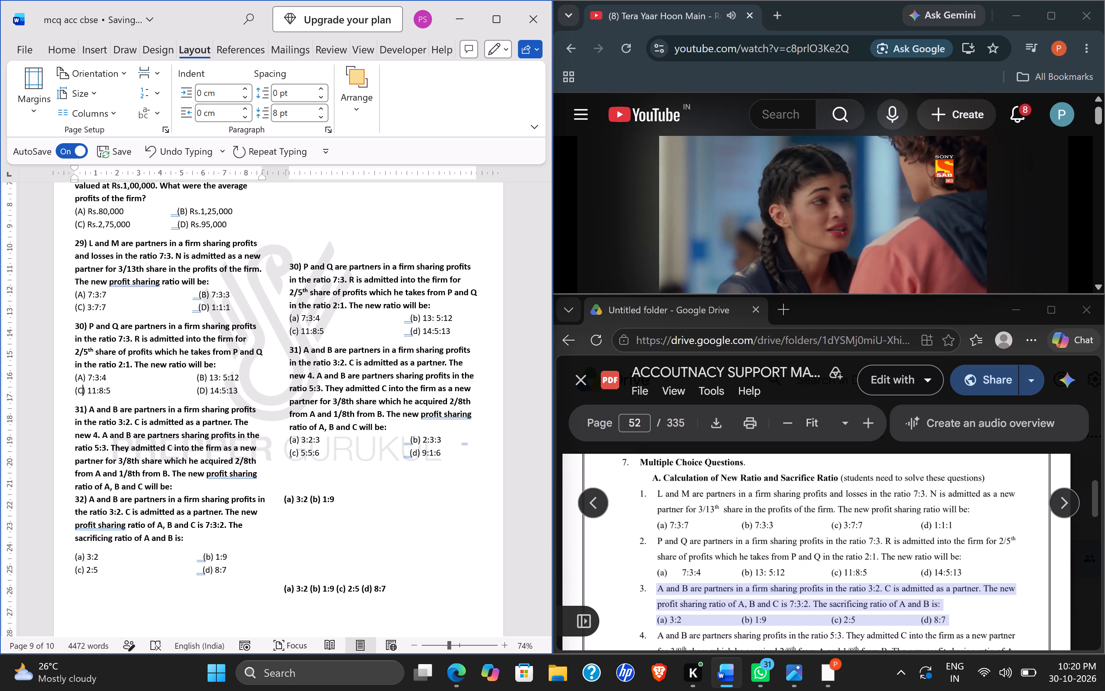
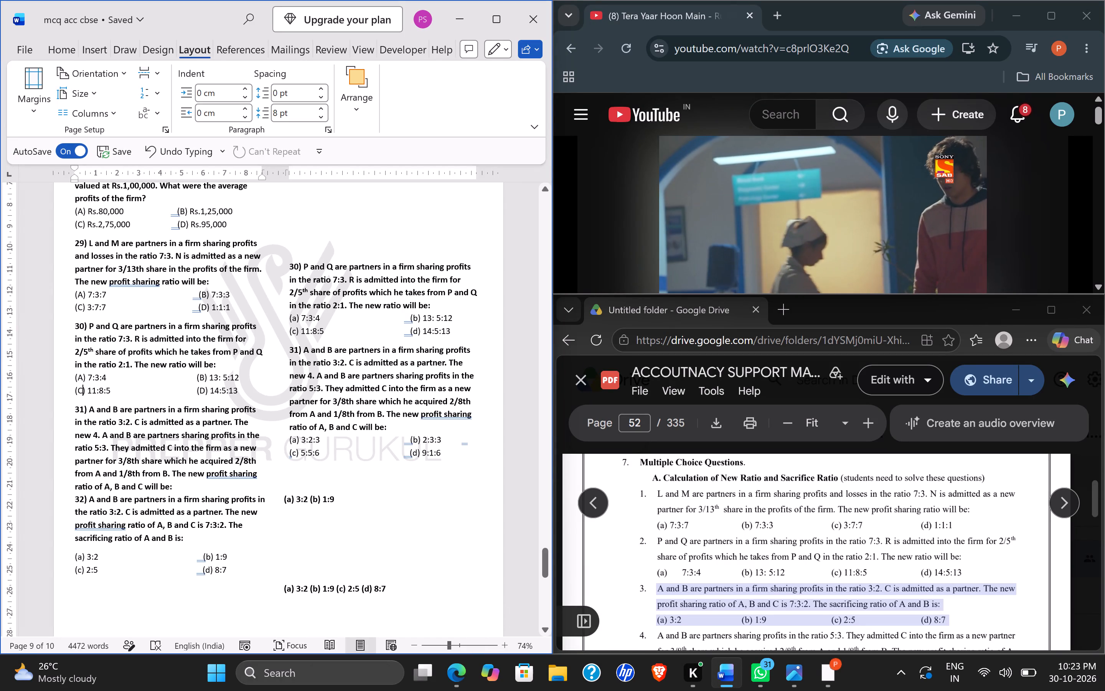
Delete the duplicate questions 30 and 31 with their options from the second column.
{"action": "left_click_drag", "start_coordinate": [290, 263], "coordinate": [442, 433]}
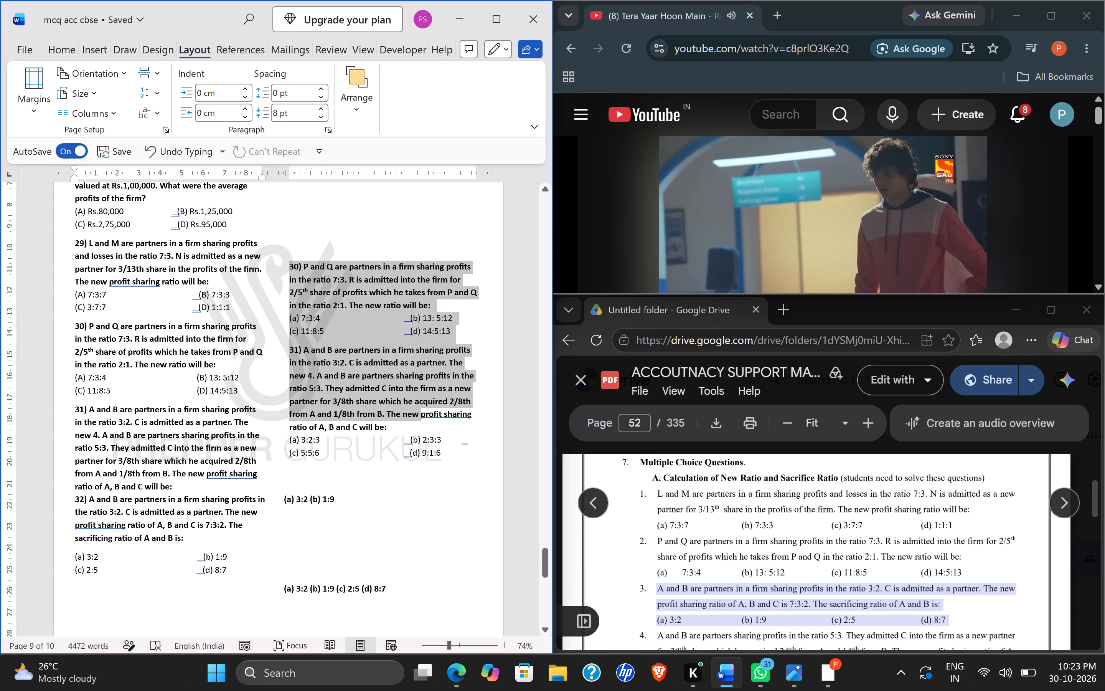
{"action": "left_click_drag", "start_coordinate": [442, 433], "coordinate": [381, 460]}
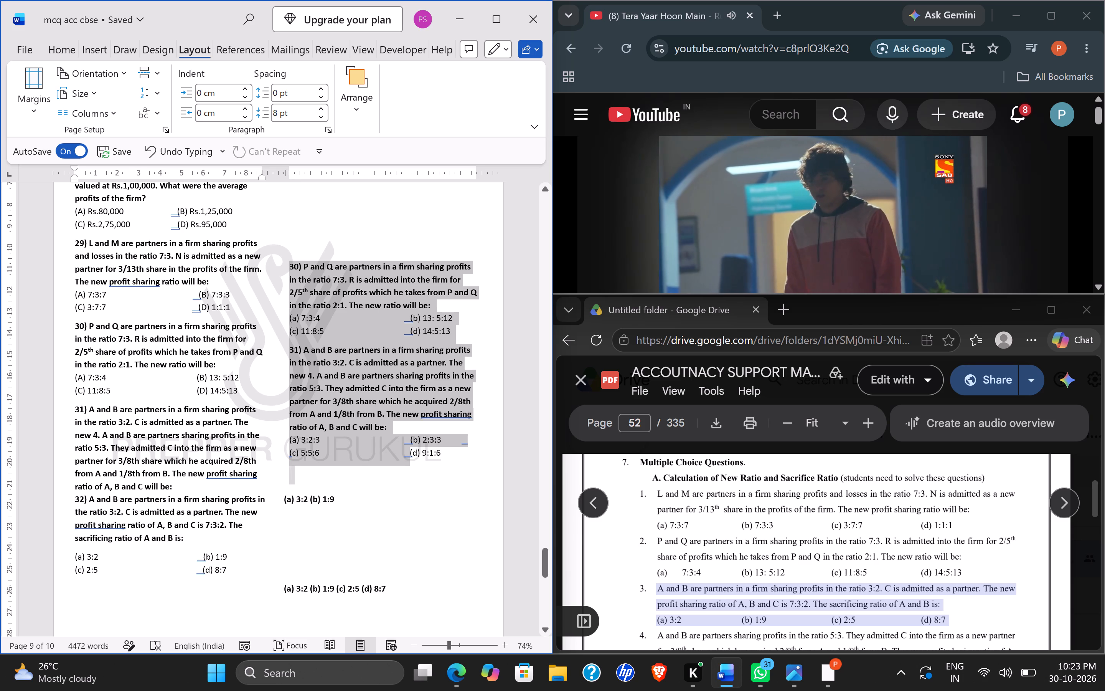
{"action": "left_click_drag", "start_coordinate": [381, 460], "coordinate": [453, 466]}
{"action": "key", "text": "Delete"}
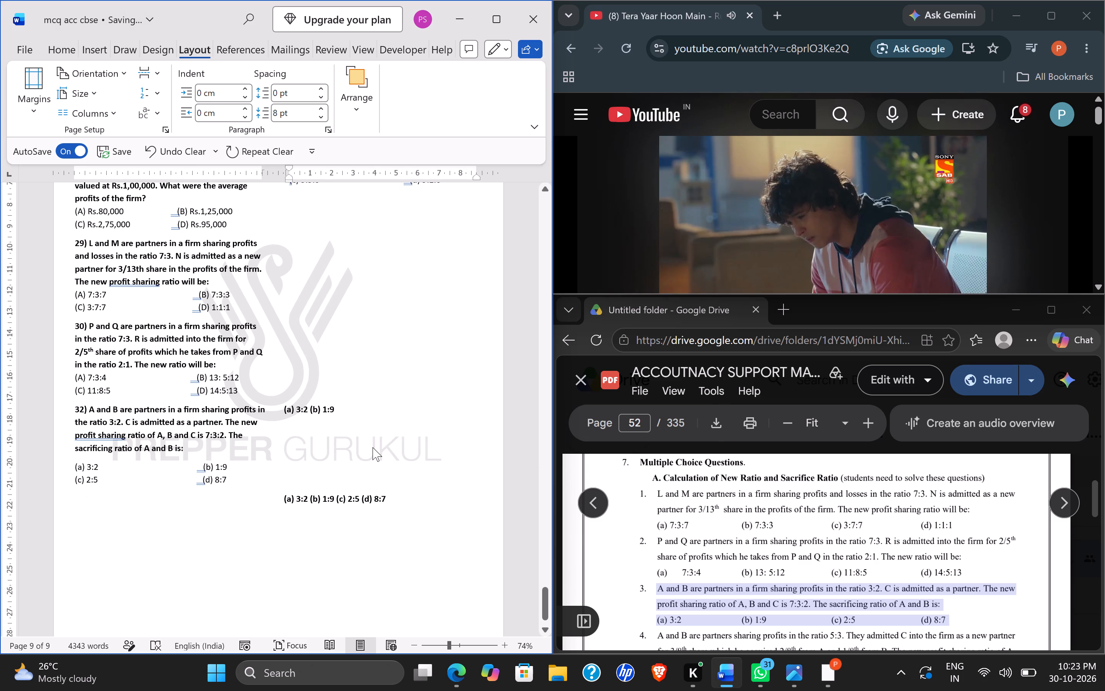
Delete the stray options (a) 3:2 (b) 1:9 in the second column beside question 32.
{"action": "scroll", "coordinate": [373, 447], "scroll_direction": "up", "scroll_amount": 1}
{"action": "scroll", "coordinate": [307, 426], "scroll_direction": "up", "scroll_amount": 2}
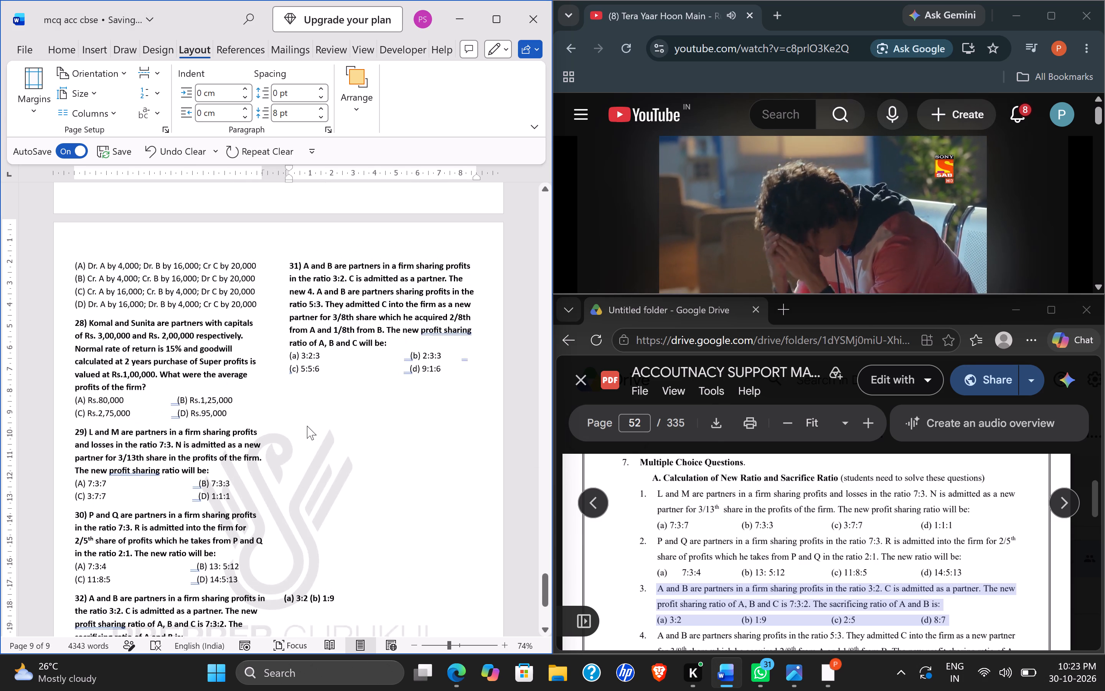
{"action": "scroll", "coordinate": [307, 426], "scroll_direction": "down", "scroll_amount": 2}
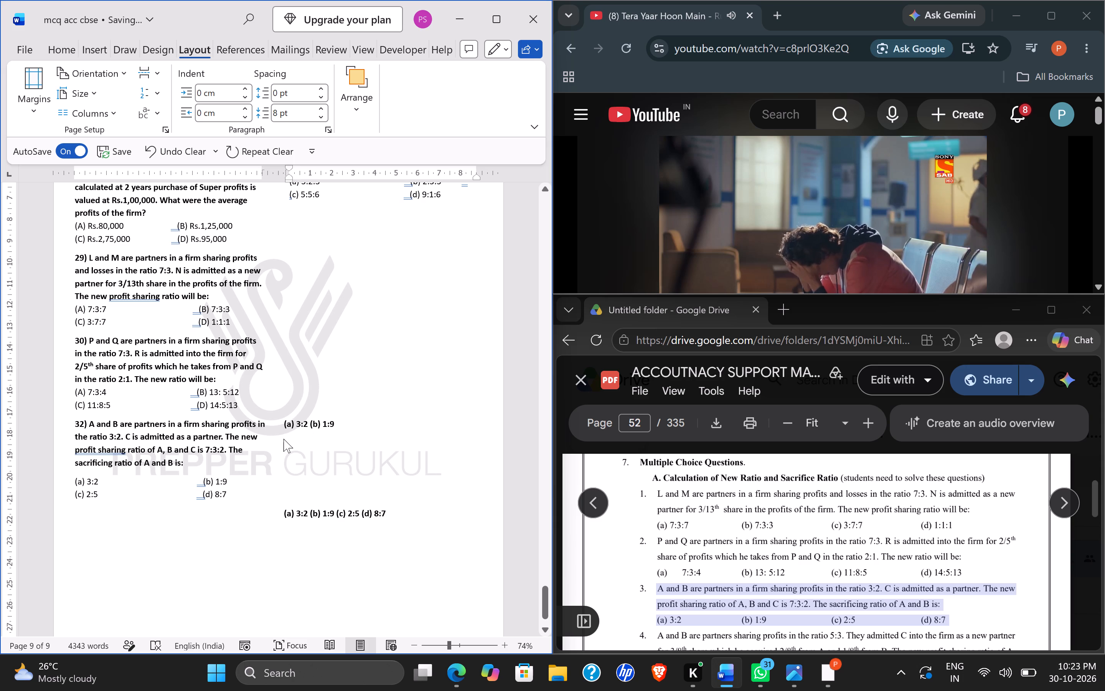
{"action": "left_click_drag", "start_coordinate": [284, 441], "coordinate": [300, 427]}
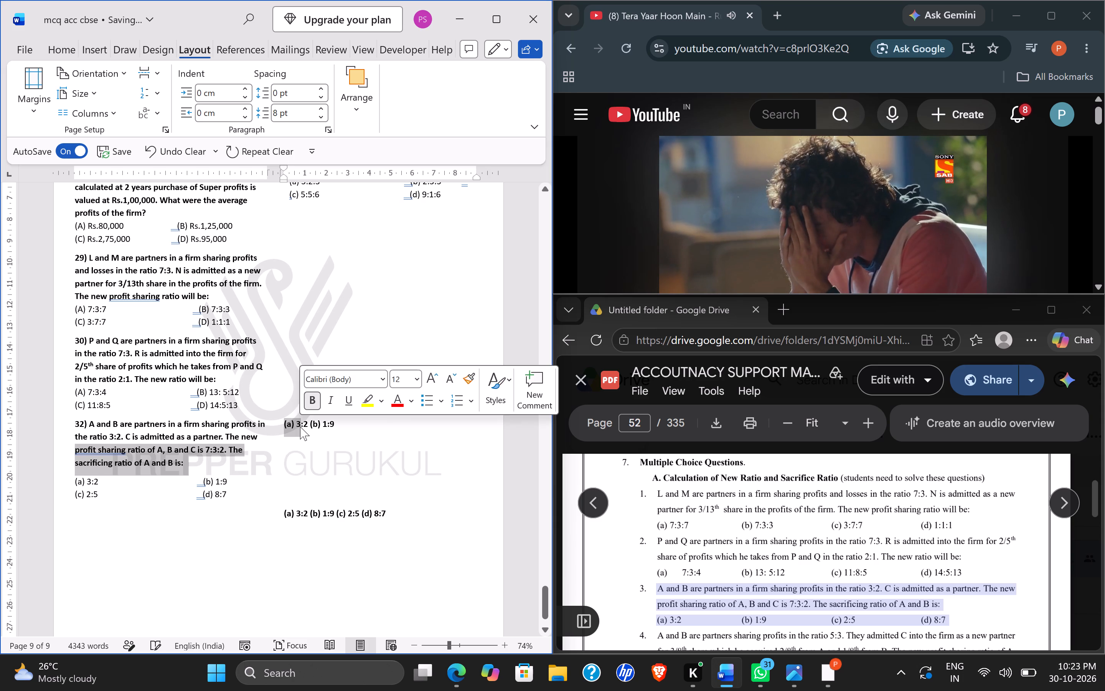
{"action": "left_click", "coordinate": [300, 427]}
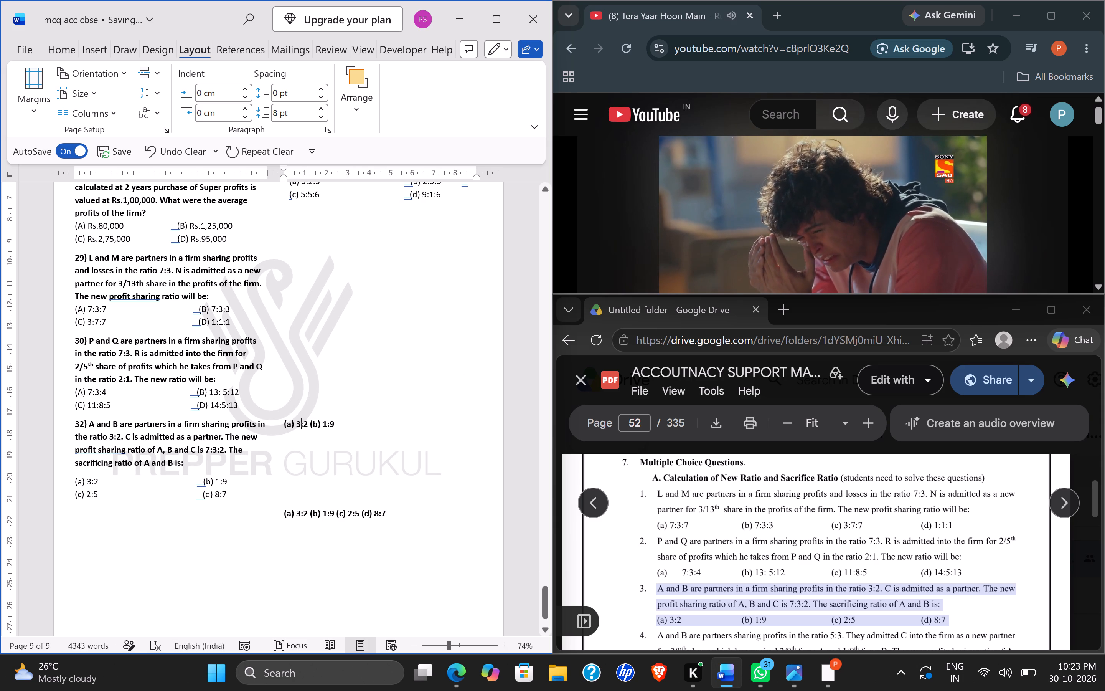
{"action": "left_click", "coordinate": [335, 422]}
{"action": "type", "text": "\\\\\\"}
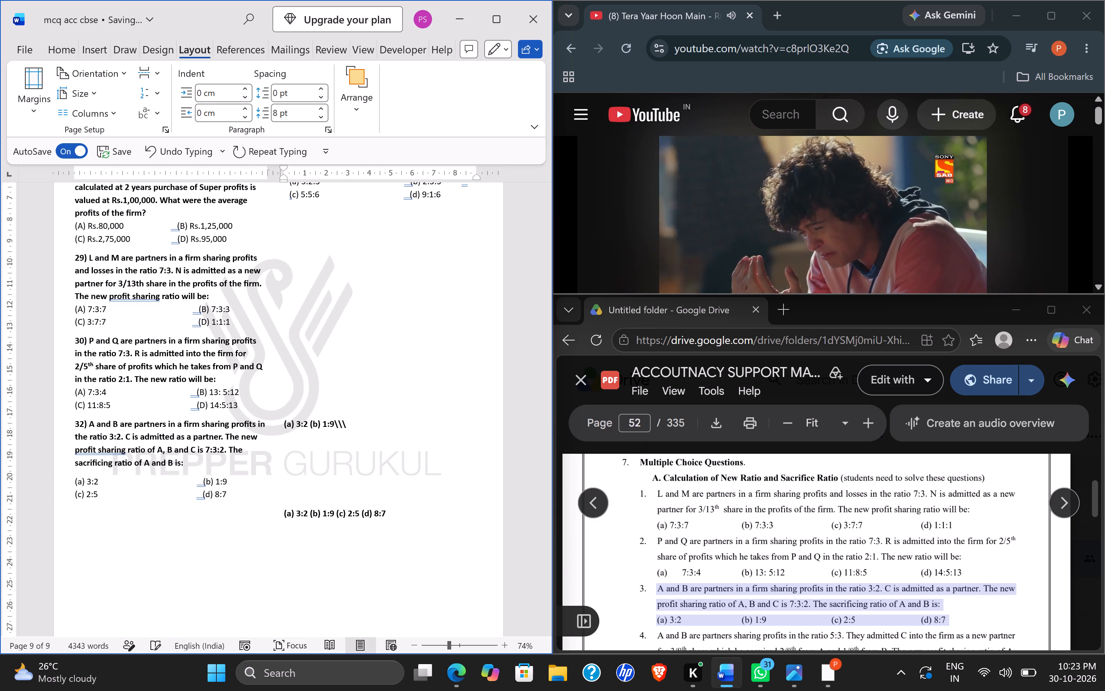
{"action": "key", "text": "BackSpace"}
{"action": "key", "text": "BackSpace"}
{"action": "key", "text": "BackSpace"}
{"action": "key", "text": "BackSpace"}
{"action": "key", "text": "BackSpace"}
{"action": "key", "text": "BackSpace"}
{"action": "key", "text": "BackSpace"}
{"action": "key", "text": "BackSpace"}
{"action": "key", "text": "BackSpace"}
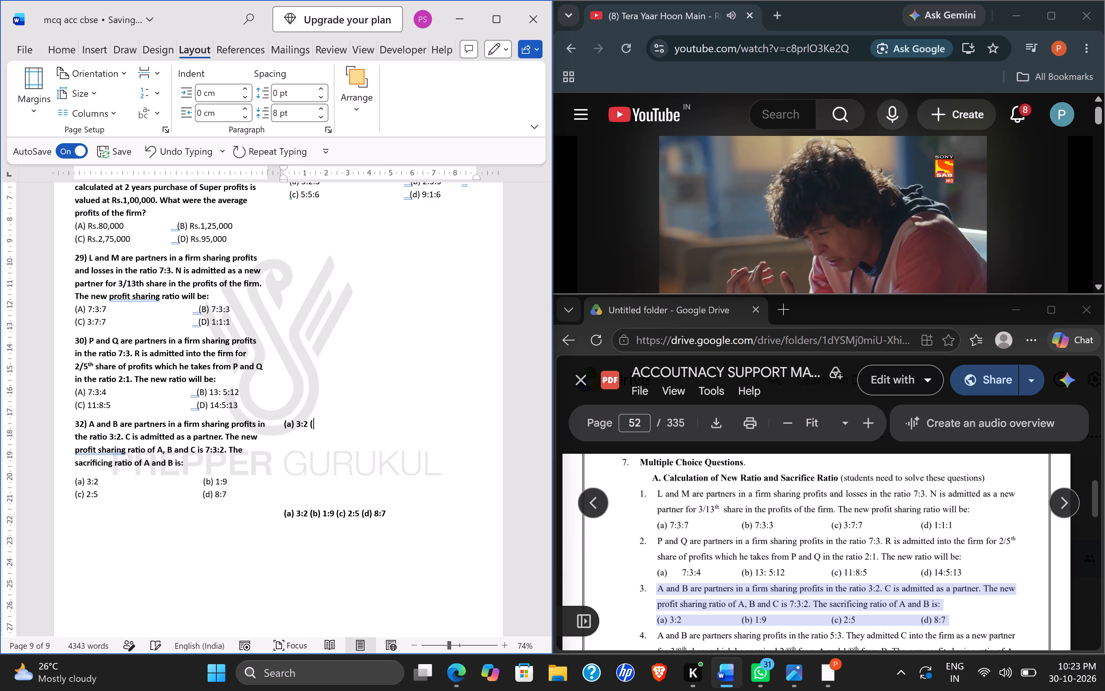
{"action": "key", "text": "BackSpace"}
{"action": "key", "text": "BackSpace"}
{"action": "key", "text": "BackSpace"}
{"action": "key", "text": "BackSpace"}
{"action": "key", "text": "BackSpace"}
{"action": "key", "text": "BackSpace"}
{"action": "key", "text": "BackSpace"}
{"action": "key", "text": "BackSpace"}
{"action": "key", "text": "BackSpace"}
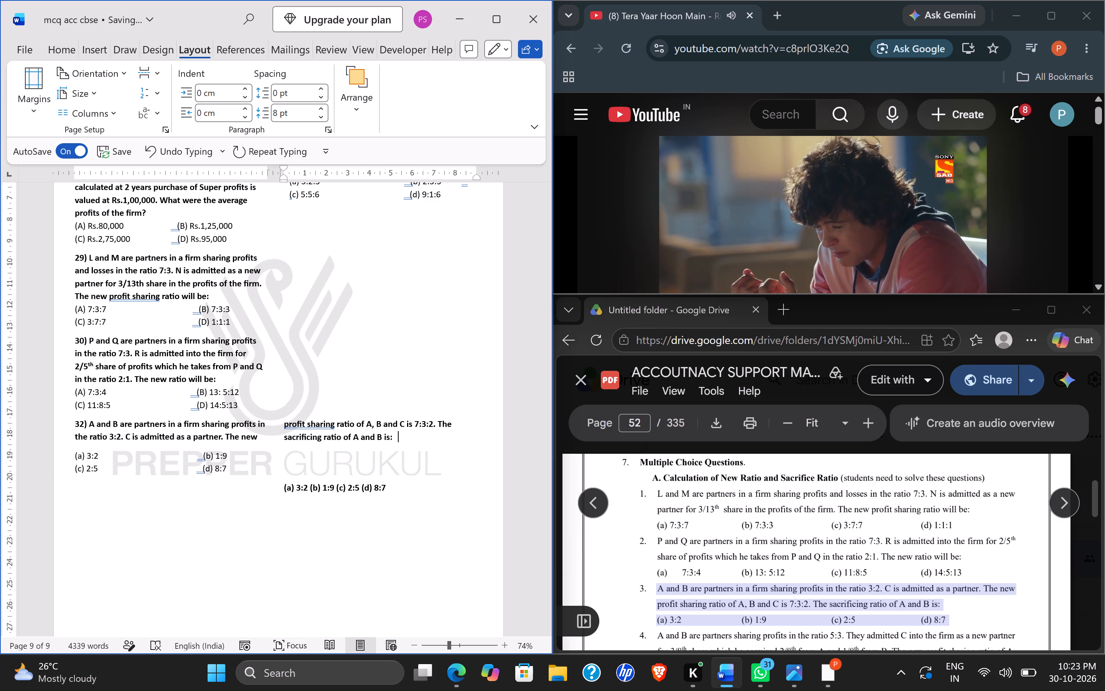
Delete the leftover bold option line (a) 3:2 (b) 1:9 (c) 2:5 (d) 8:7 in the second column.
{"action": "left_click_drag", "start_coordinate": [279, 490], "coordinate": [413, 498]}
{"action": "key", "text": "Delete"}
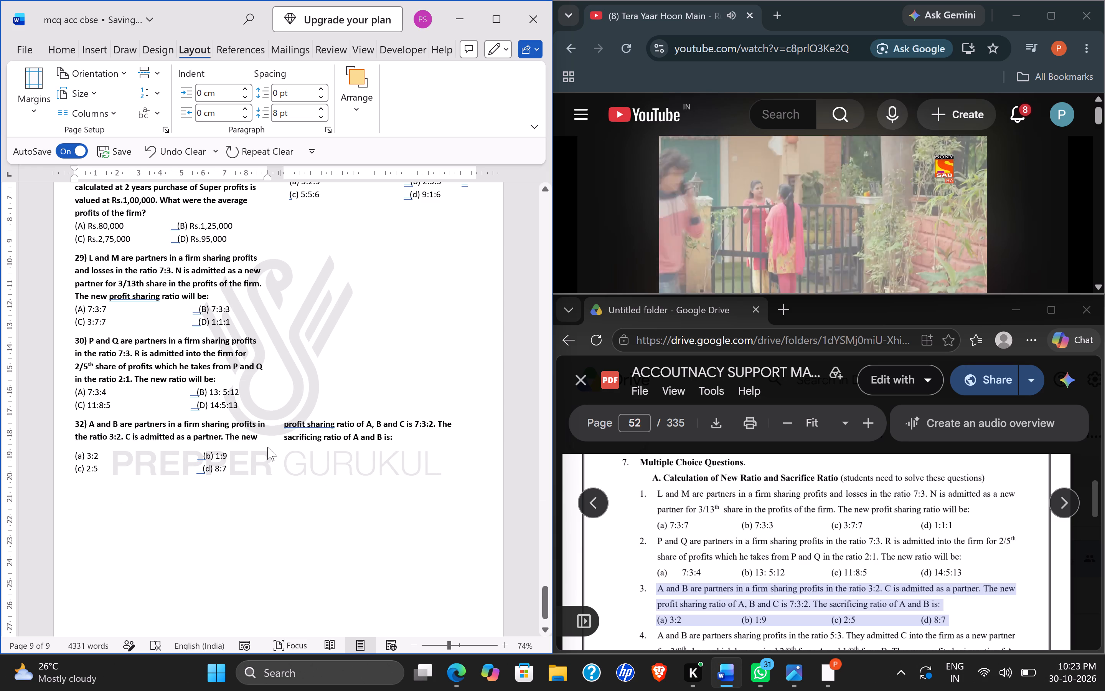
Insert four blank lines above question 32's second-column continuation, which starts with "profit sharing ratio of A, B and C".
{"action": "left_click", "coordinate": [284, 421]}
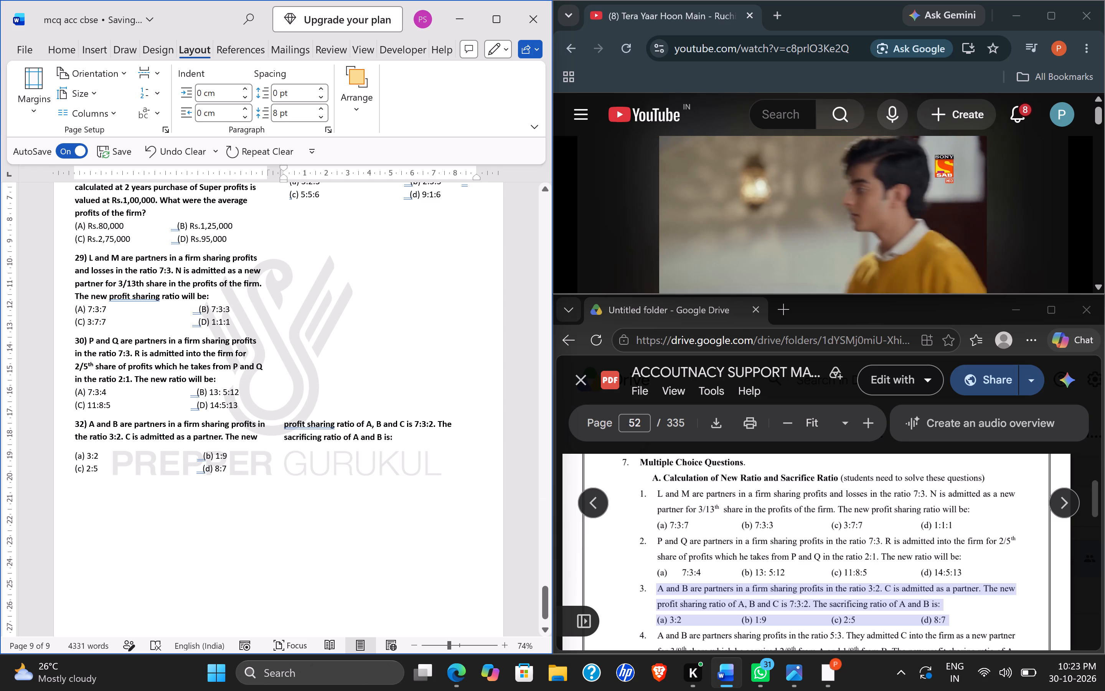
{"action": "key", "text": "Return"}
{"action": "key", "text": "Return"}
{"action": "key", "text": "Return"}
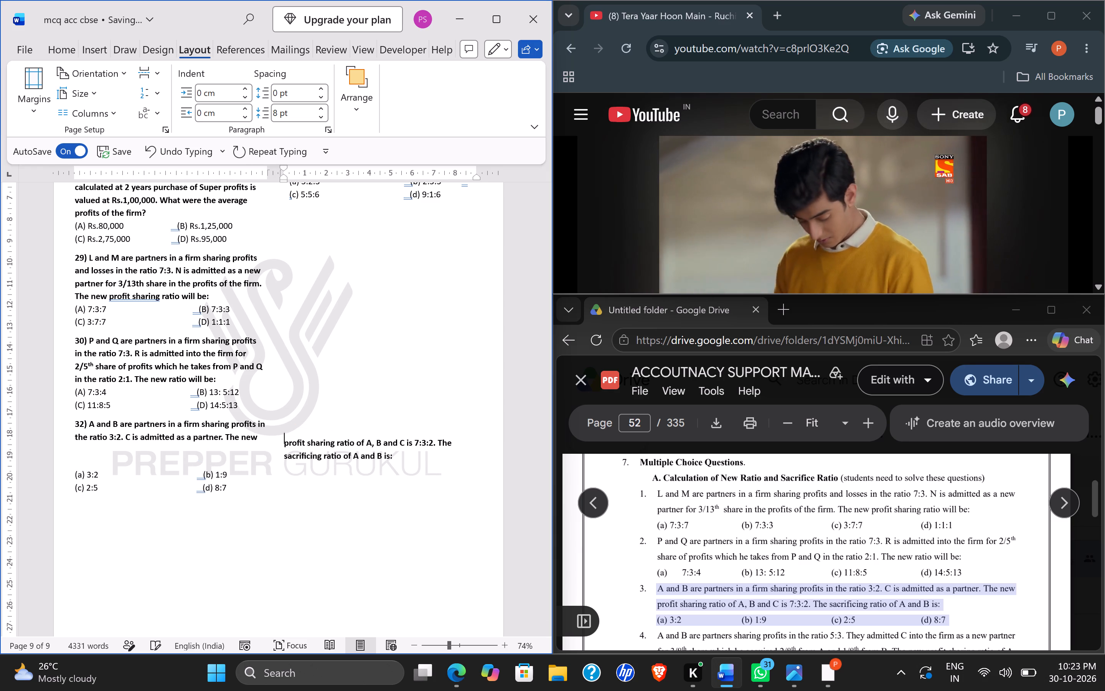
{"action": "key", "text": "Return"}
{"action": "key", "text": "Return"}
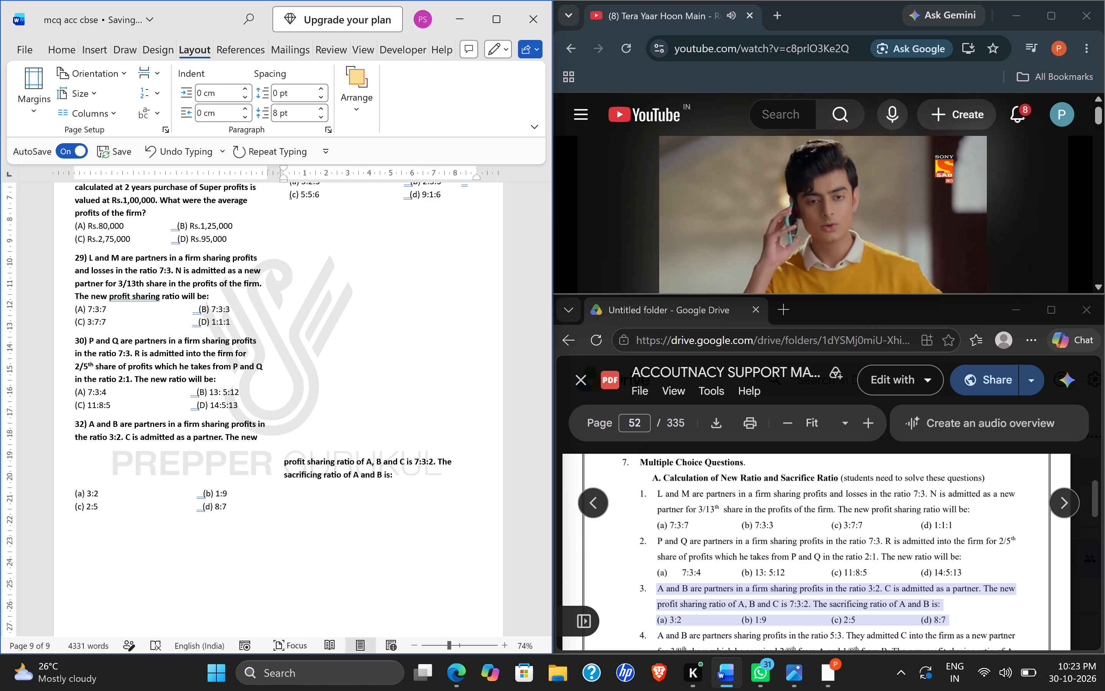
{"action": "key", "text": "Left"}
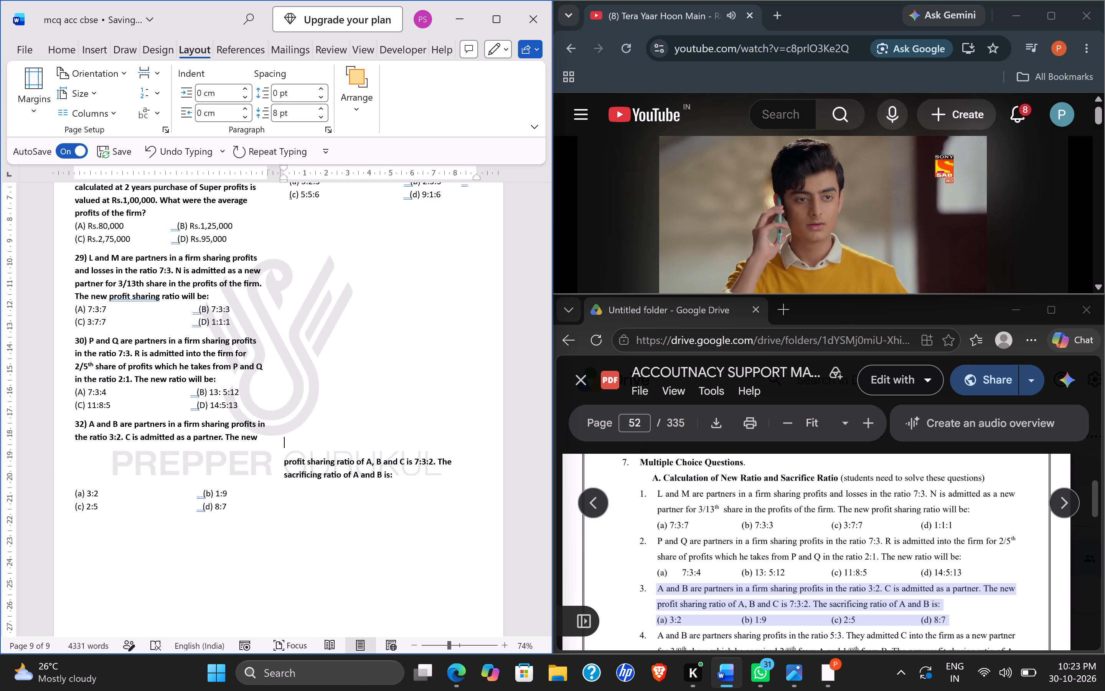
{"action": "key", "text": "Down"}
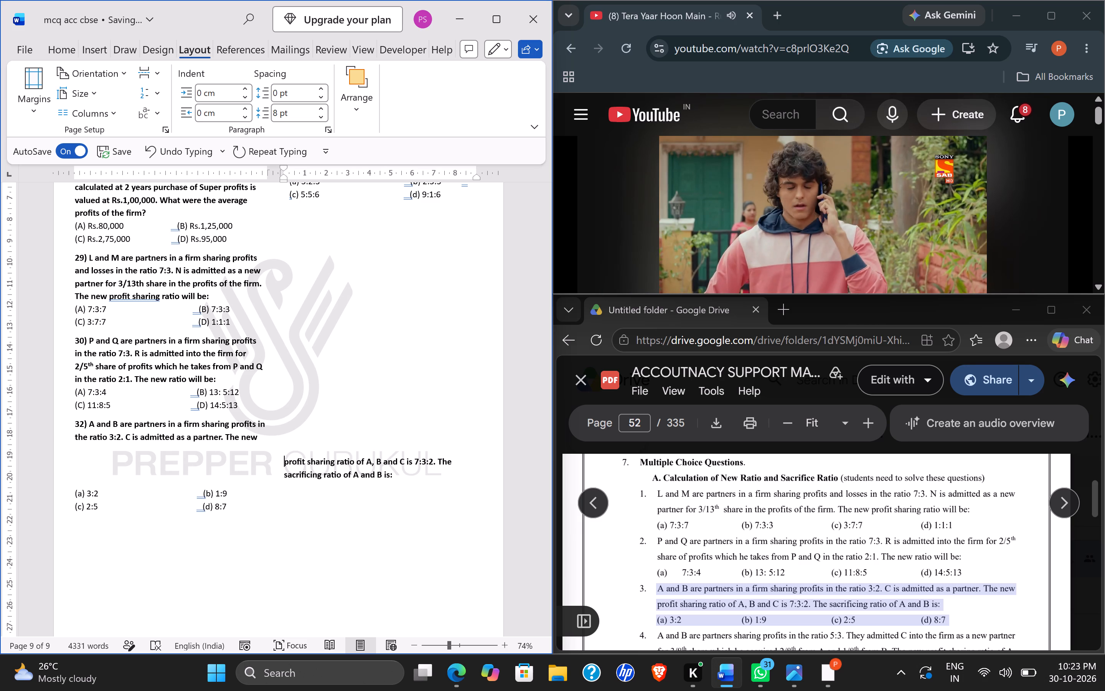
{"action": "key", "text": "BackSpace"}
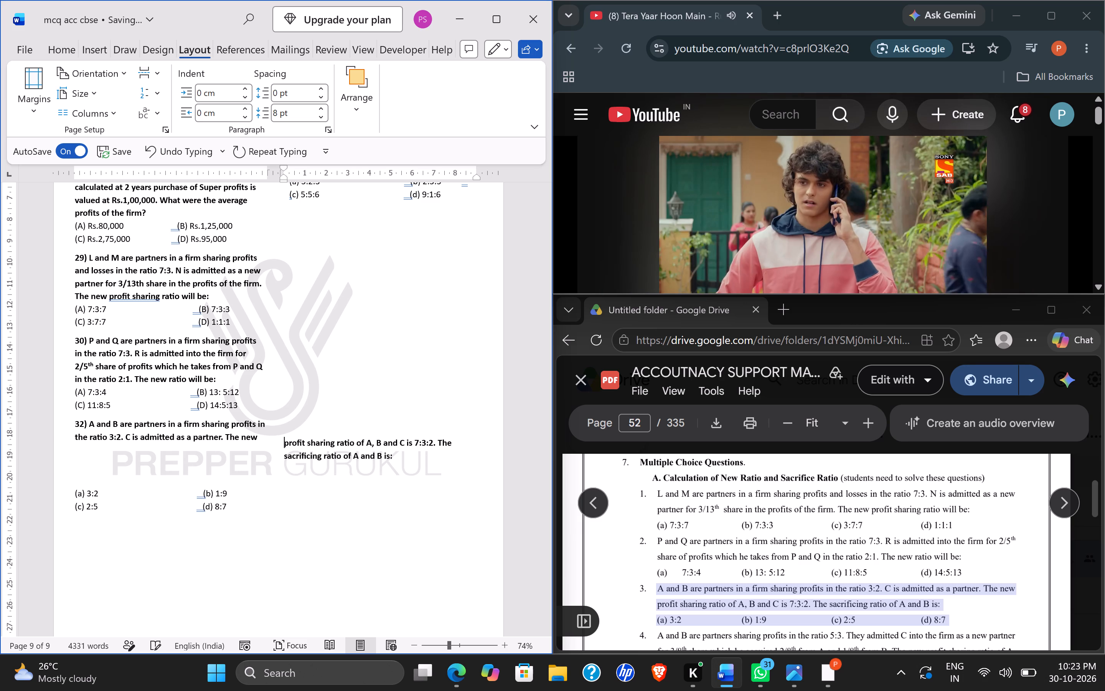
Insert twelve blank paragraphs below question 30's options to push question 31 further down the second column.
{"action": "scroll", "coordinate": [279, 447], "scroll_direction": "up", "scroll_amount": 3}
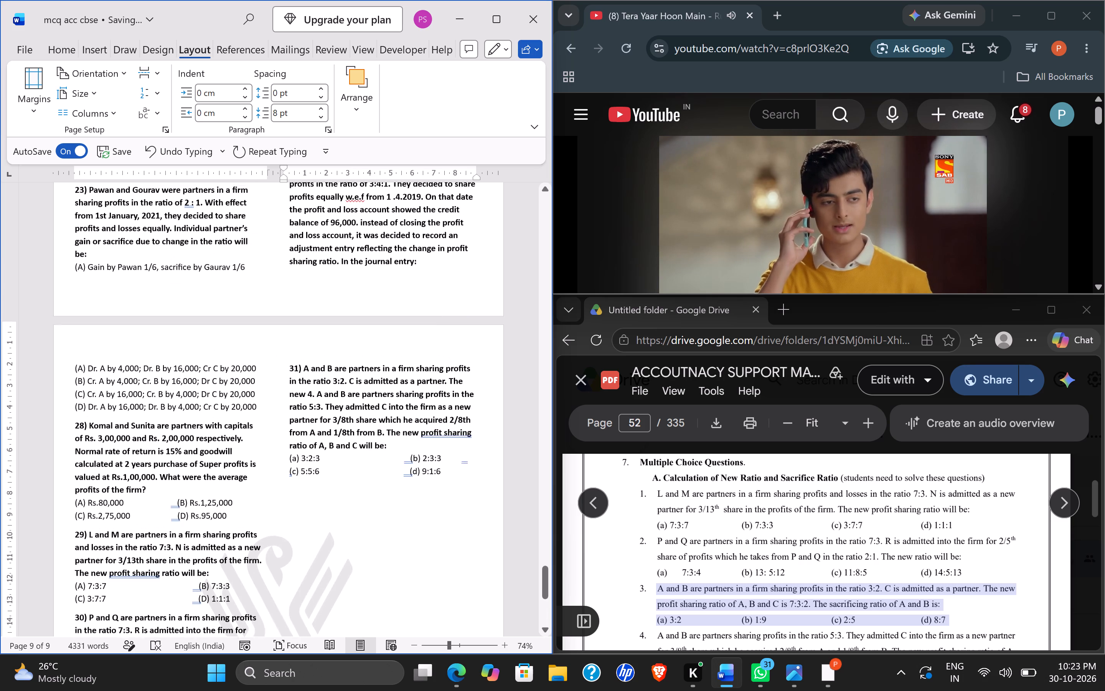
{"action": "scroll", "coordinate": [279, 447], "scroll_direction": "down", "scroll_amount": 2}
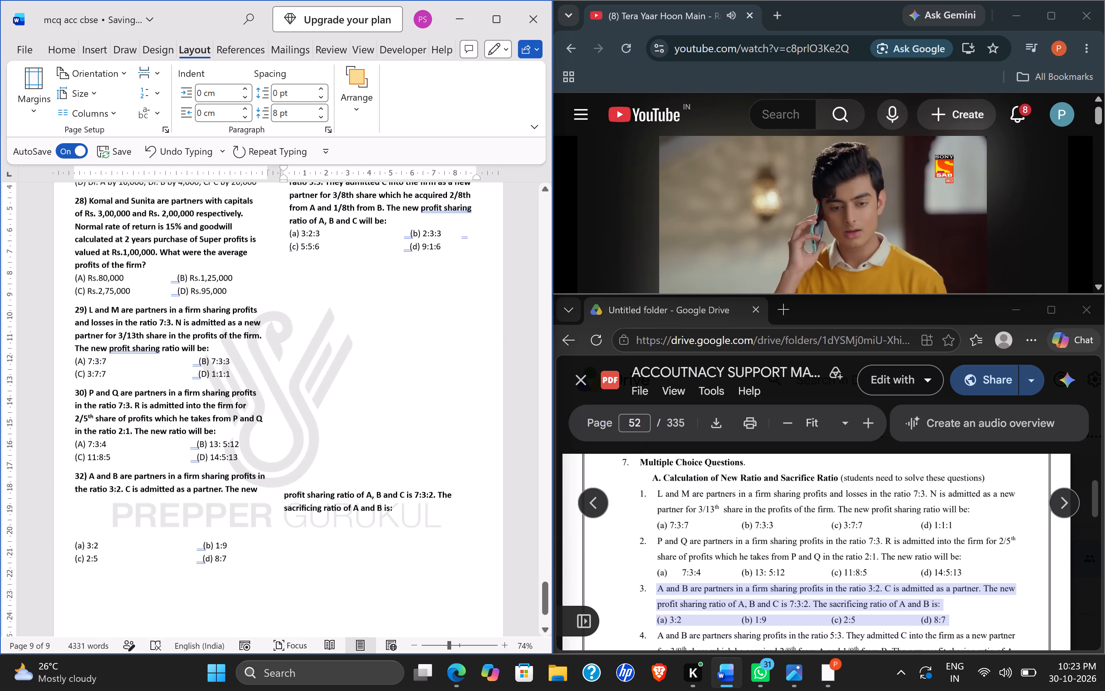
{"action": "scroll", "coordinate": [279, 447], "scroll_direction": "down", "scroll_amount": 1}
{"action": "left_click", "coordinate": [259, 457]}
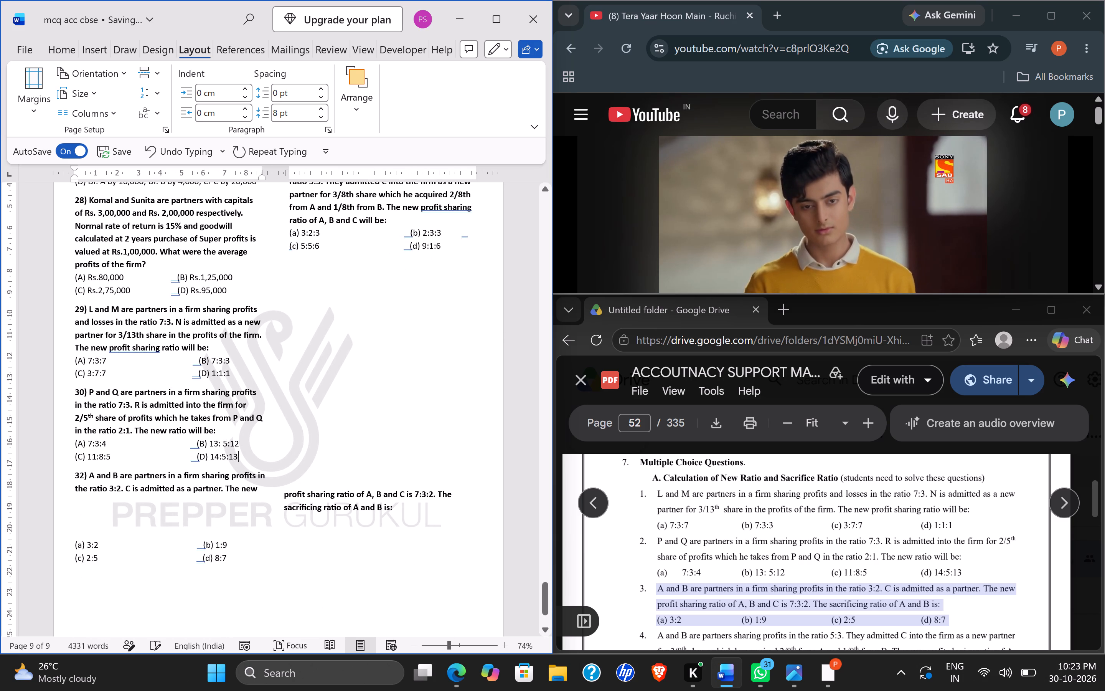
{"action": "key", "text": "Return"}
{"action": "key", "text": "Return"}
{"action": "key", "text": "Return"}
{"action": "key", "text": "Return"}
{"action": "key", "text": "Return"}
{"action": "key", "text": "Return"}
{"action": "key", "text": "Return"}
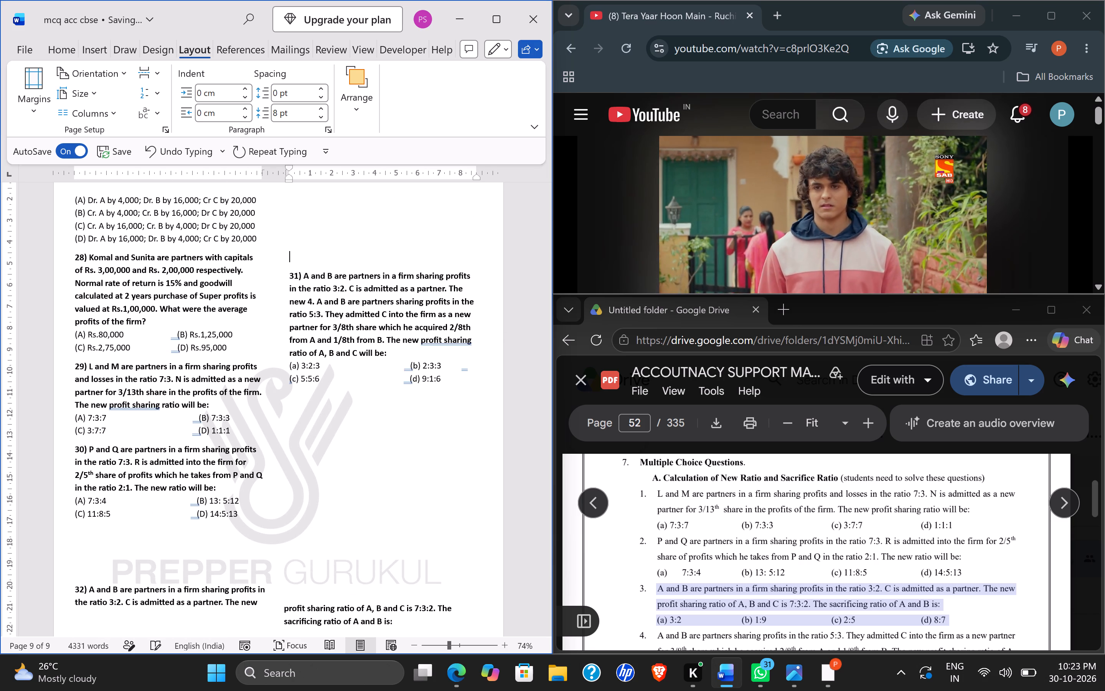
{"action": "key", "text": "Return"}
{"action": "key", "text": "Return"}
{"action": "key", "text": "Return"}
{"action": "key", "text": "Return"}
{"action": "key", "text": "Return"}
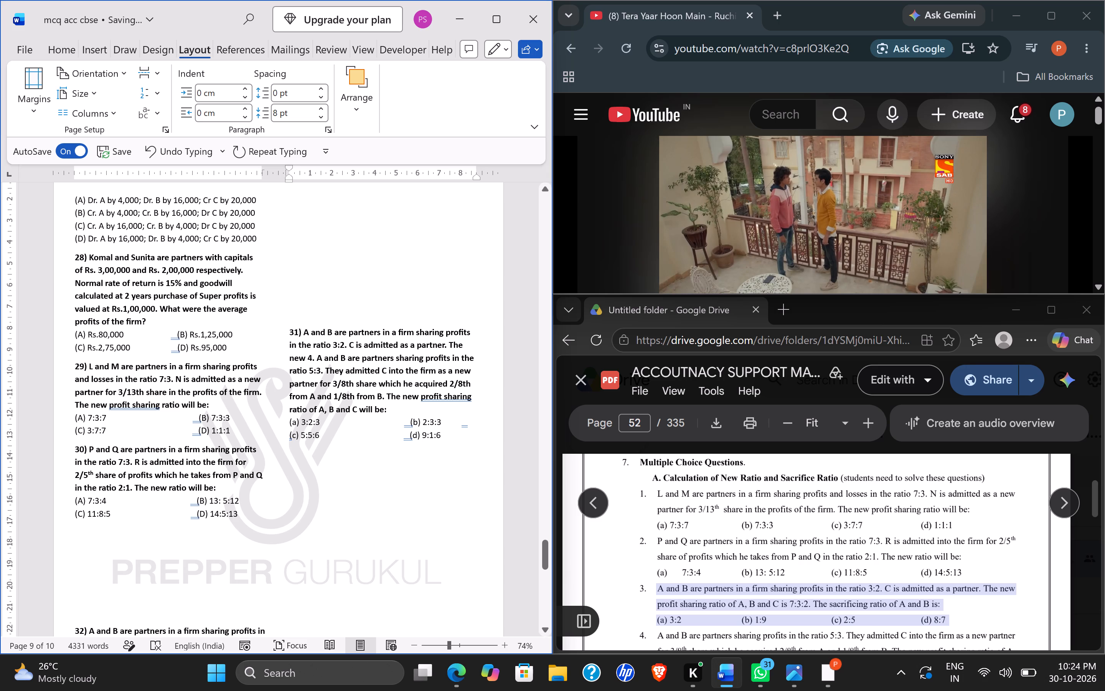
Copy question 31 with its options from the second column into a new paragraph below question 30's options in the first column.
{"action": "left_click_drag", "start_coordinate": [286, 327], "coordinate": [462, 452]}
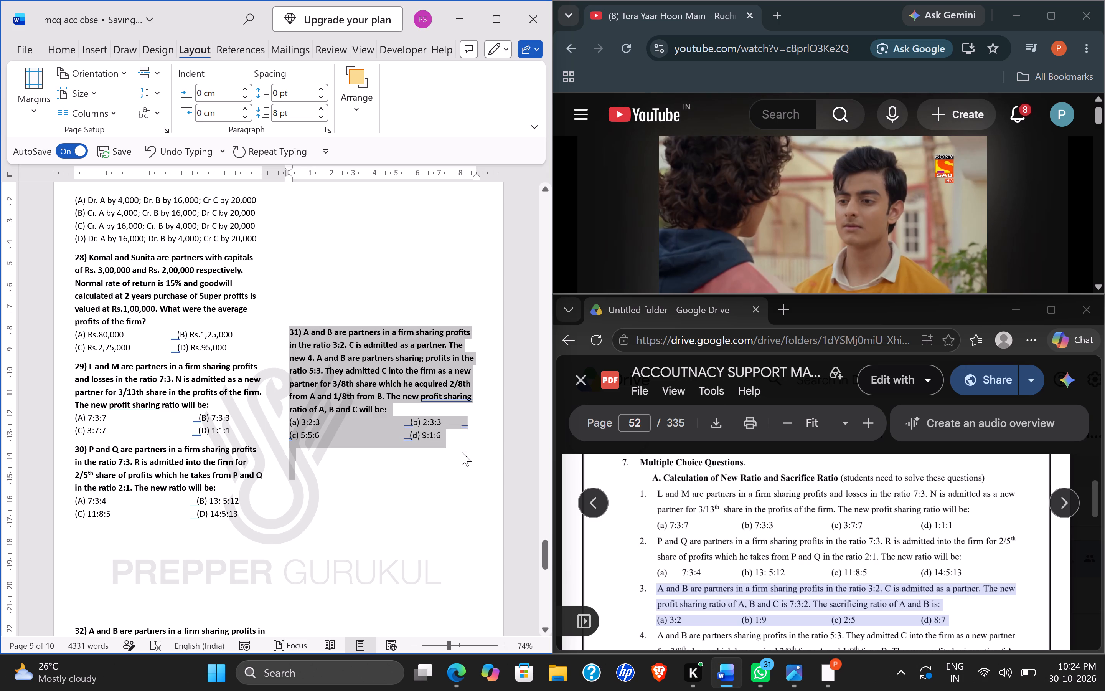
{"action": "key", "text": "ctrl+c"}
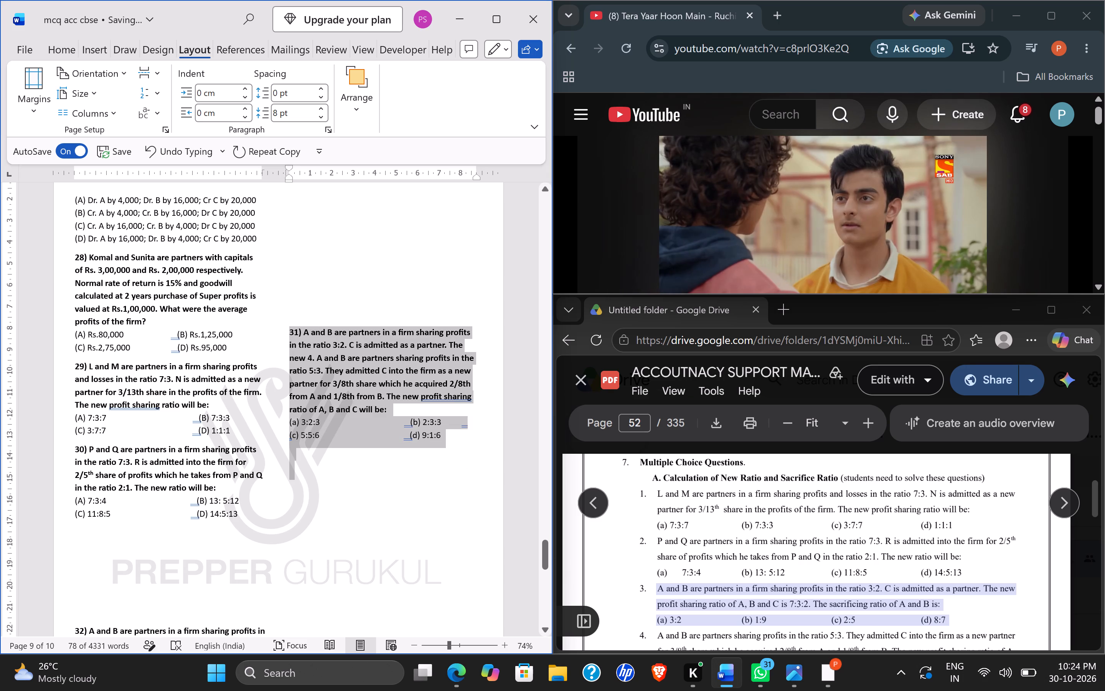
{"action": "left_click", "coordinate": [254, 516]}
{"action": "key", "text": "Return"}
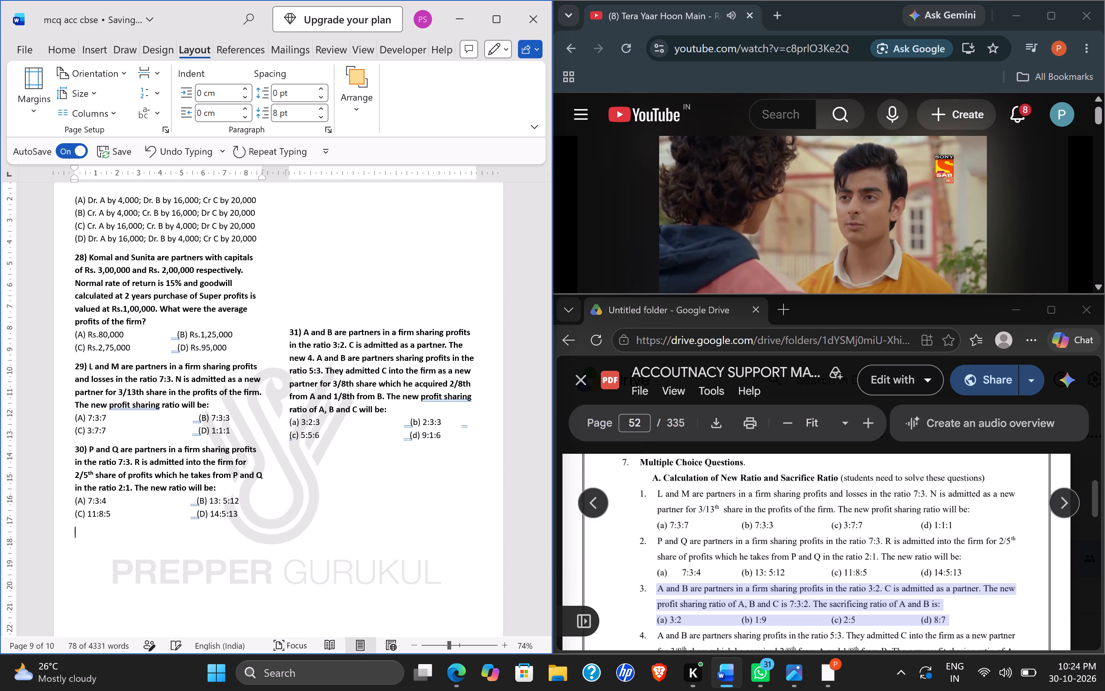
{"action": "key", "text": "ctrl+v"}
Remove six surplus blank paragraphs below the first-column copy of question 31.
{"action": "scroll", "coordinate": [254, 516], "scroll_direction": "down", "scroll_amount": 1}
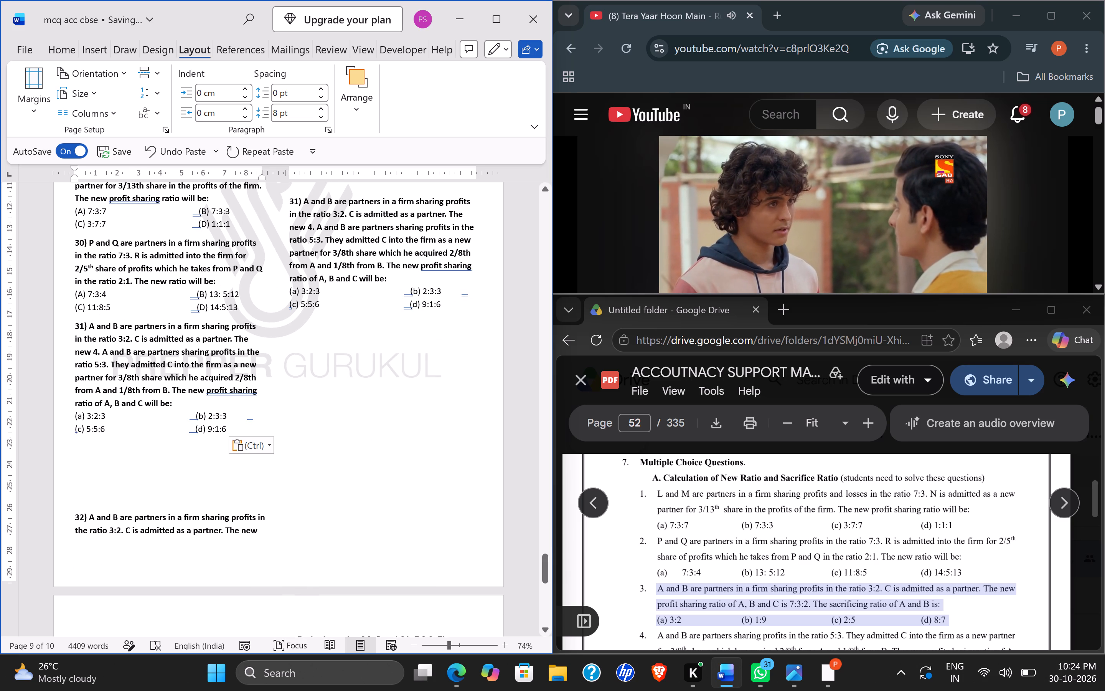
{"action": "key", "text": "Delete"}
{"action": "key", "text": "Delete"}
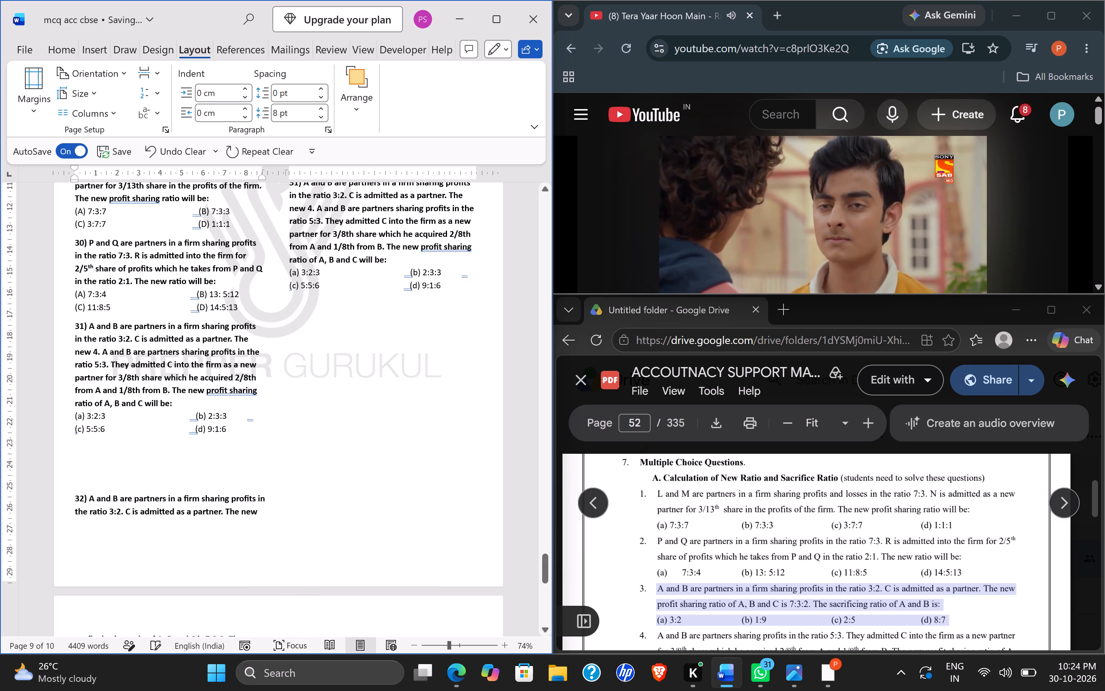
{"action": "key", "text": "Delete"}
{"action": "key", "text": "Delete"}
{"action": "scroll", "coordinate": [105, 497], "scroll_direction": "down", "scroll_amount": 1}
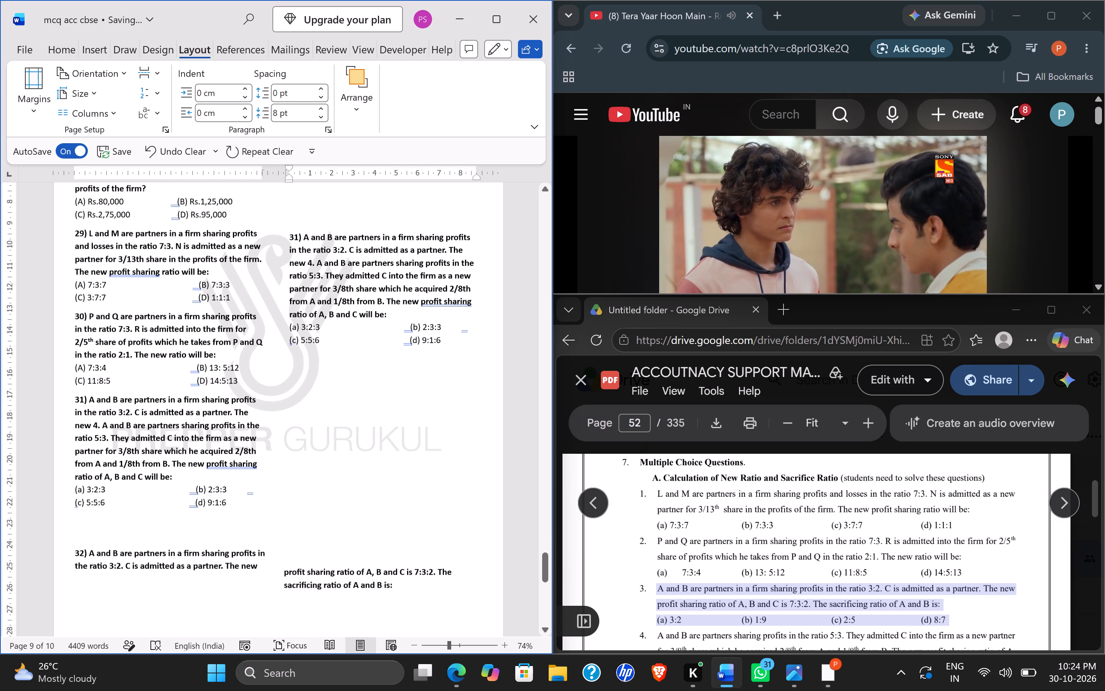
{"action": "scroll", "coordinate": [105, 497], "scroll_direction": "down", "scroll_amount": 1}
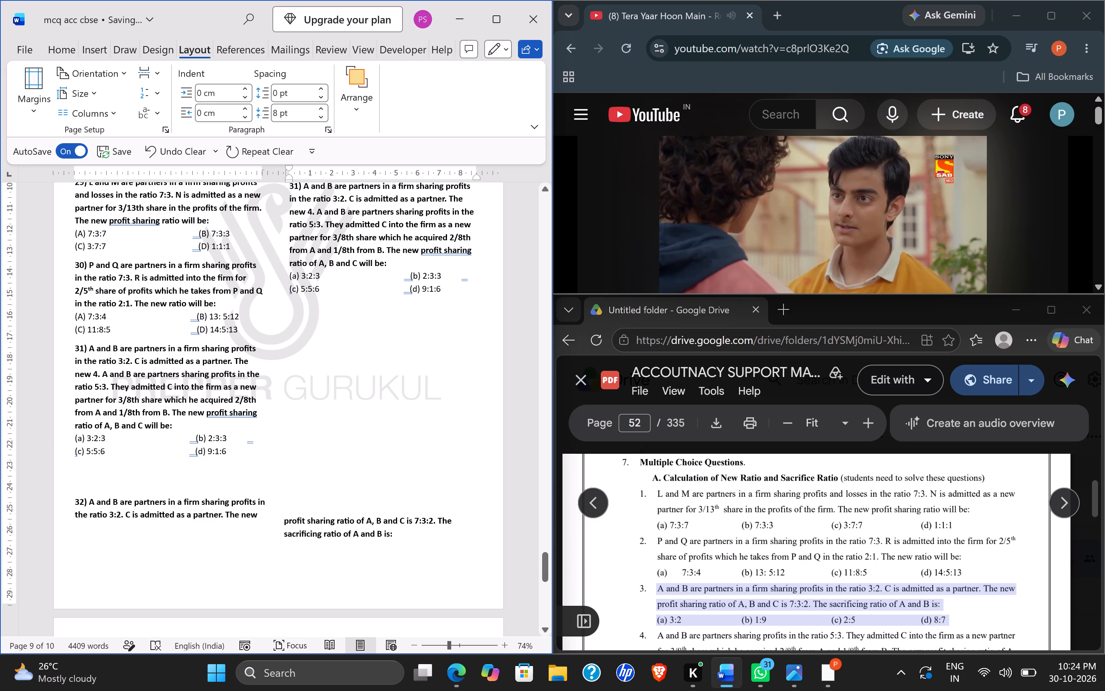
{"action": "key", "text": "Delete"}
{"action": "key", "text": "Delete"}
{"action": "scroll", "coordinate": [105, 497], "scroll_direction": "down", "scroll_amount": 1}
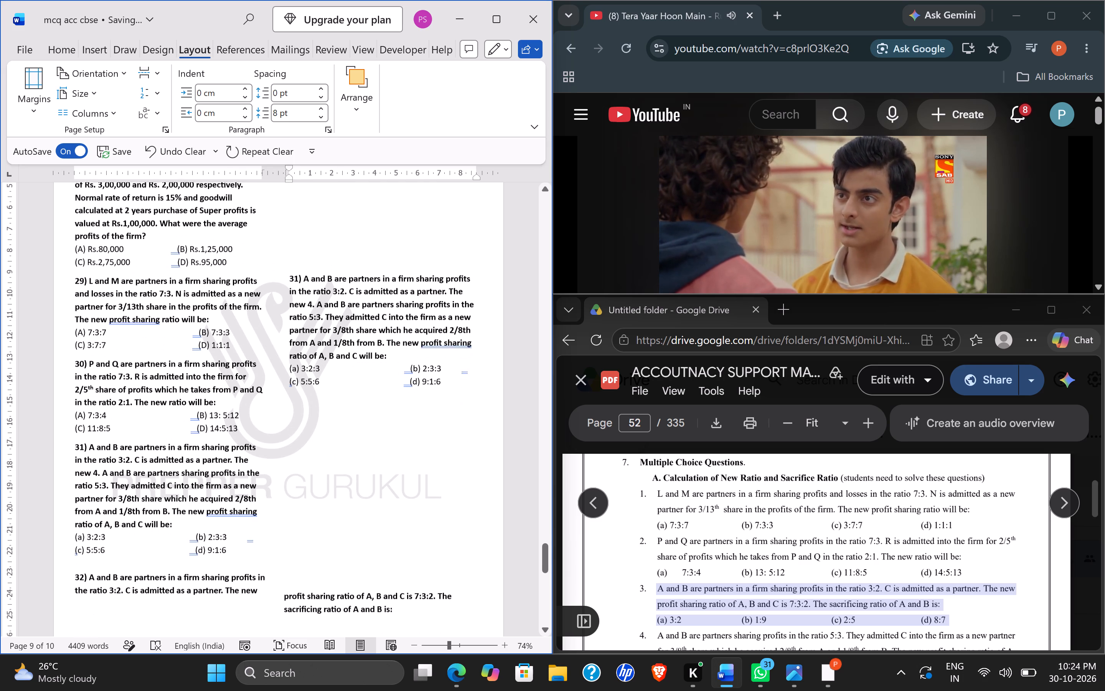
Delete the duplicate question 31 with its options from the second column.
{"action": "scroll", "coordinate": [105, 497], "scroll_direction": "down", "scroll_amount": 1}
{"action": "left_click_drag", "start_coordinate": [288, 251], "coordinate": [394, 321]}
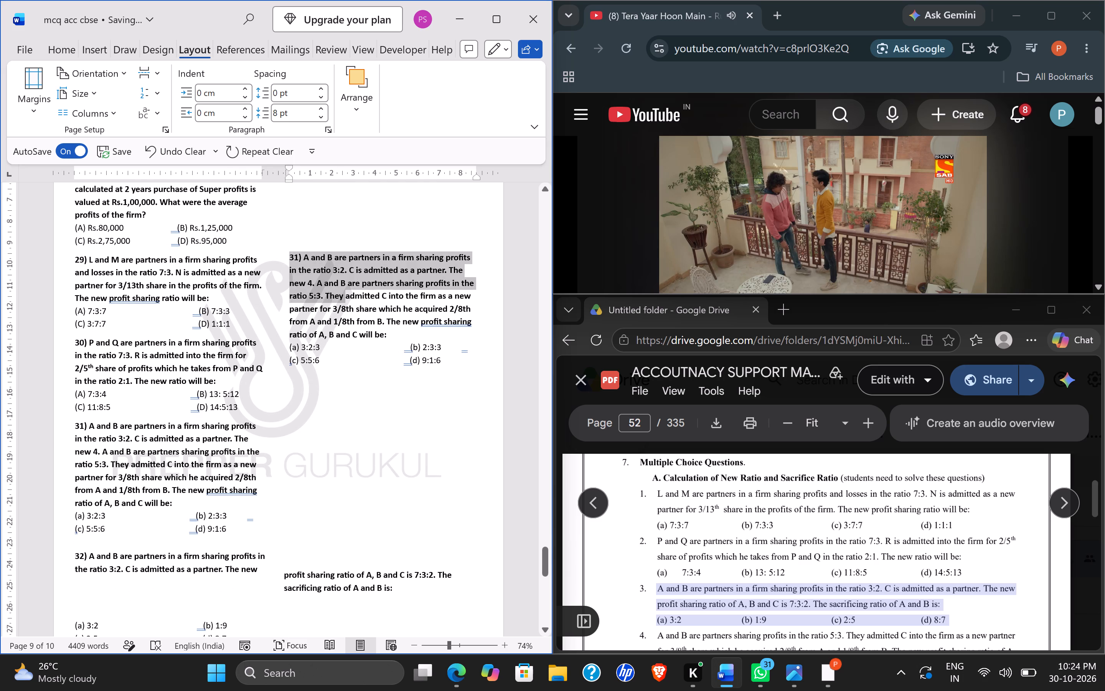
{"action": "left_click_drag", "start_coordinate": [394, 321], "coordinate": [450, 366]}
{"action": "key", "text": "Delete"}
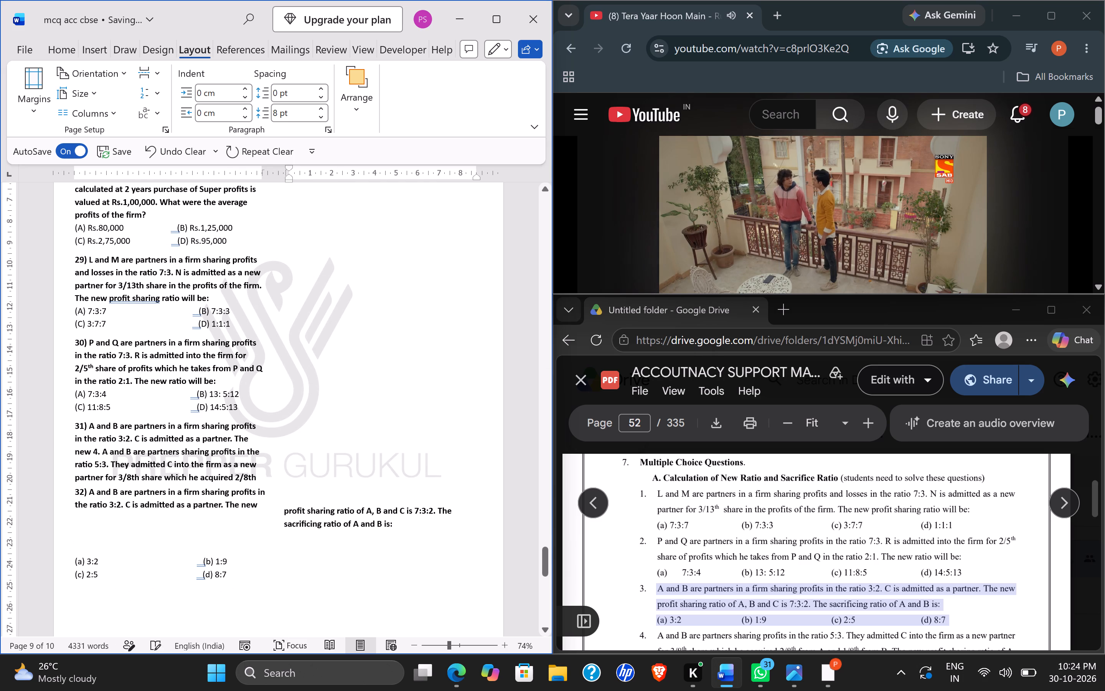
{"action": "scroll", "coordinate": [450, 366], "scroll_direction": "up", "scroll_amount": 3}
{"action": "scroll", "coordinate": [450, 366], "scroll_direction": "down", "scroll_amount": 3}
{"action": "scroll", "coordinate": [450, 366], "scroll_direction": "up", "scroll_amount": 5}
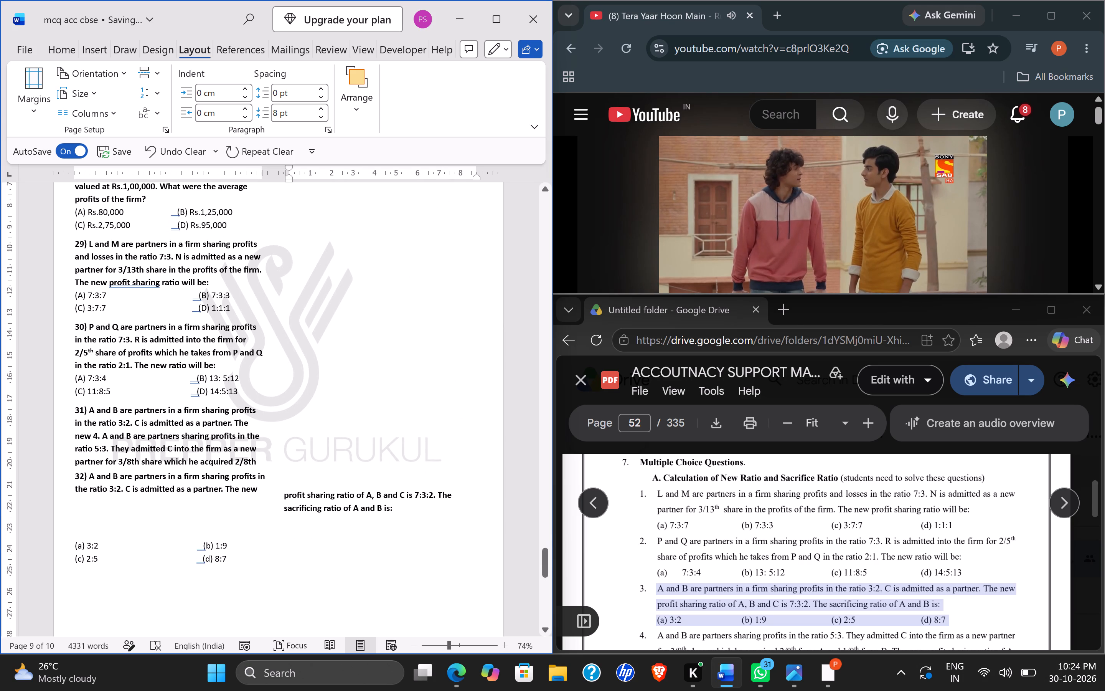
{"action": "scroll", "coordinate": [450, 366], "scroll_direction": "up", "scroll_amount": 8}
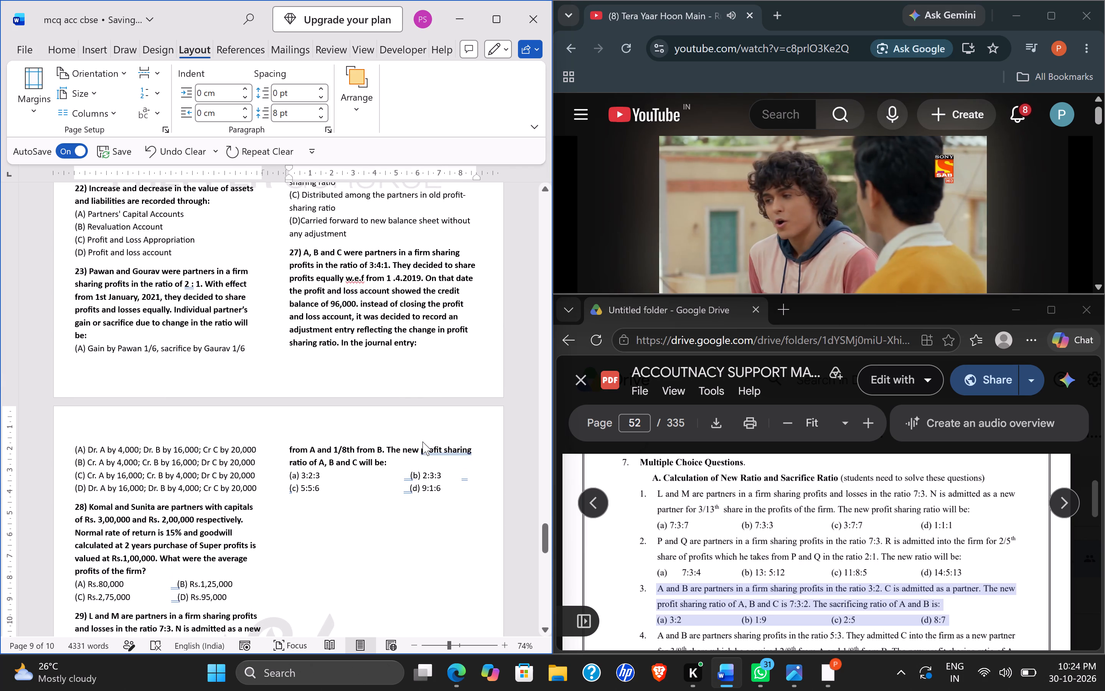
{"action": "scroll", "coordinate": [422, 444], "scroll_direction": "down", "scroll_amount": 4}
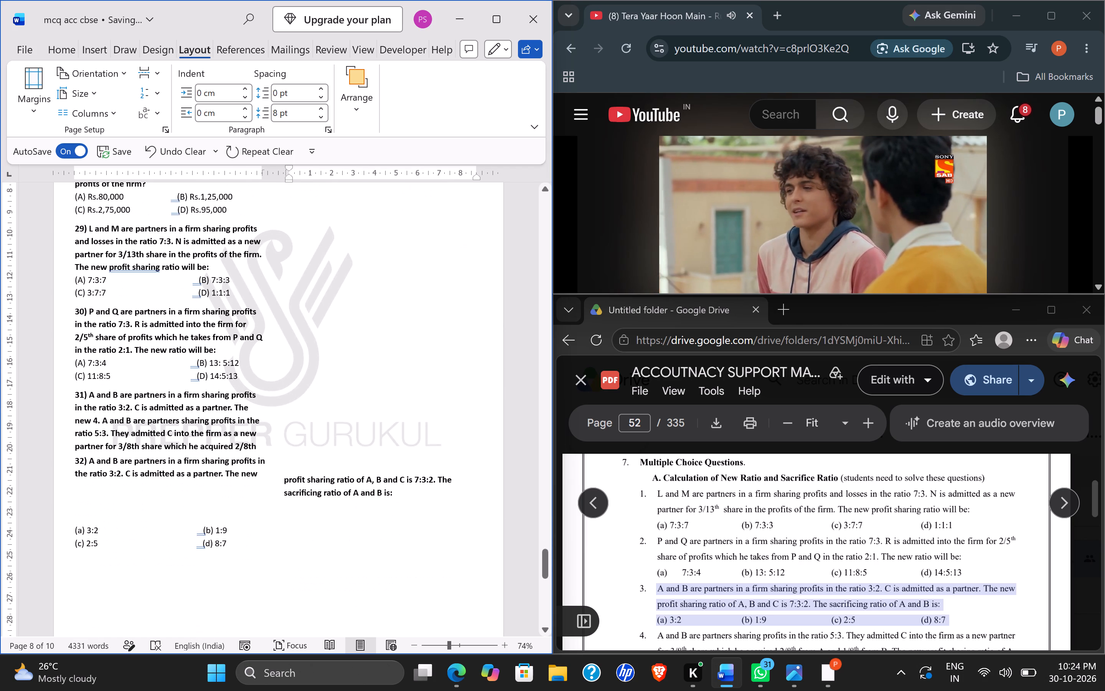
Delete the leftover options (a) 3:2, (b) 1:9, (c) 2:5 and (d) 8:7 with the blank lines after them below question 32.
{"action": "scroll", "coordinate": [422, 444], "scroll_direction": "down", "scroll_amount": 1}
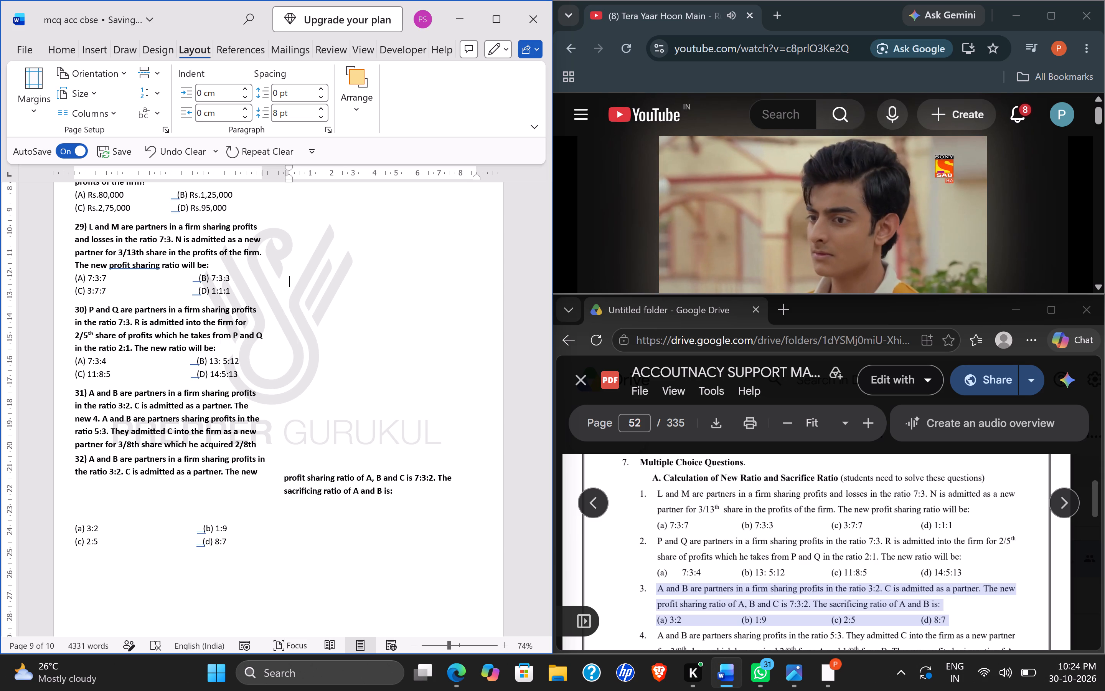
{"action": "scroll", "coordinate": [797, 528], "scroll_direction": "down", "scroll_amount": 1}
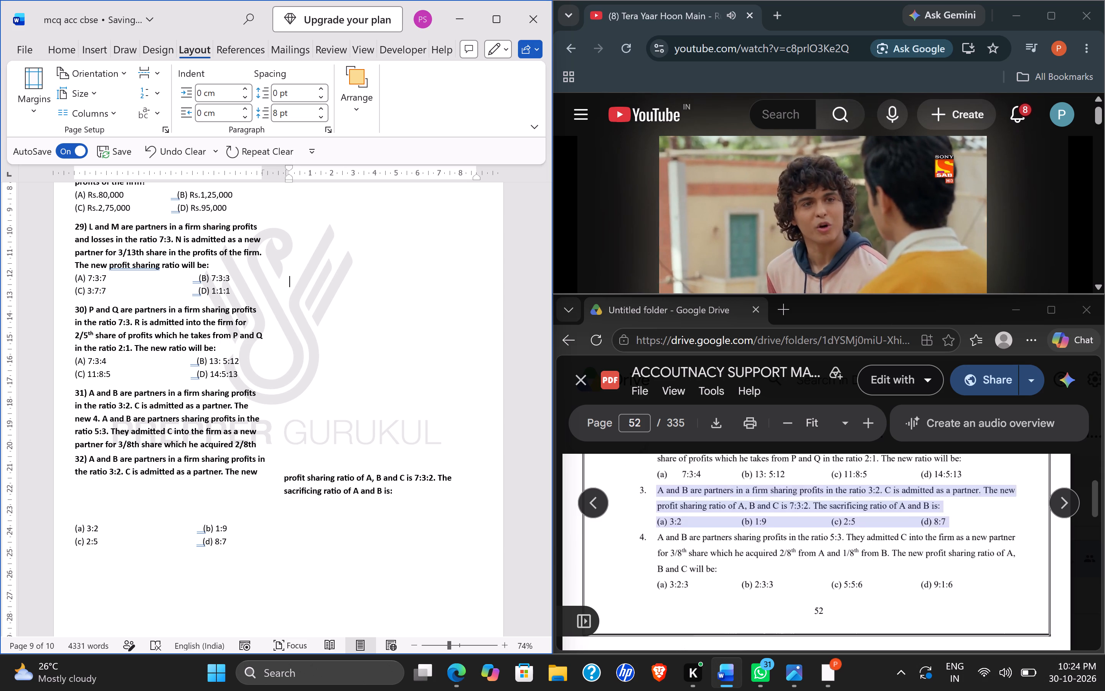
{"action": "scroll", "coordinate": [797, 528], "scroll_direction": "down", "scroll_amount": 1}
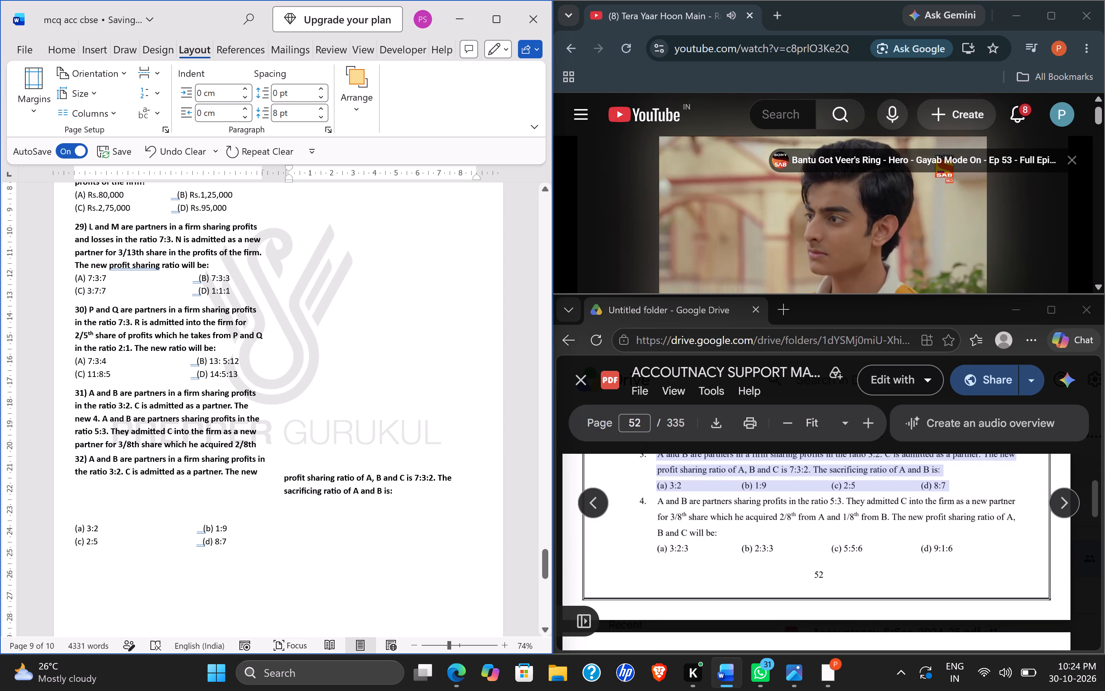
{"action": "left_click_drag", "start_coordinate": [71, 531], "coordinate": [326, 513]}
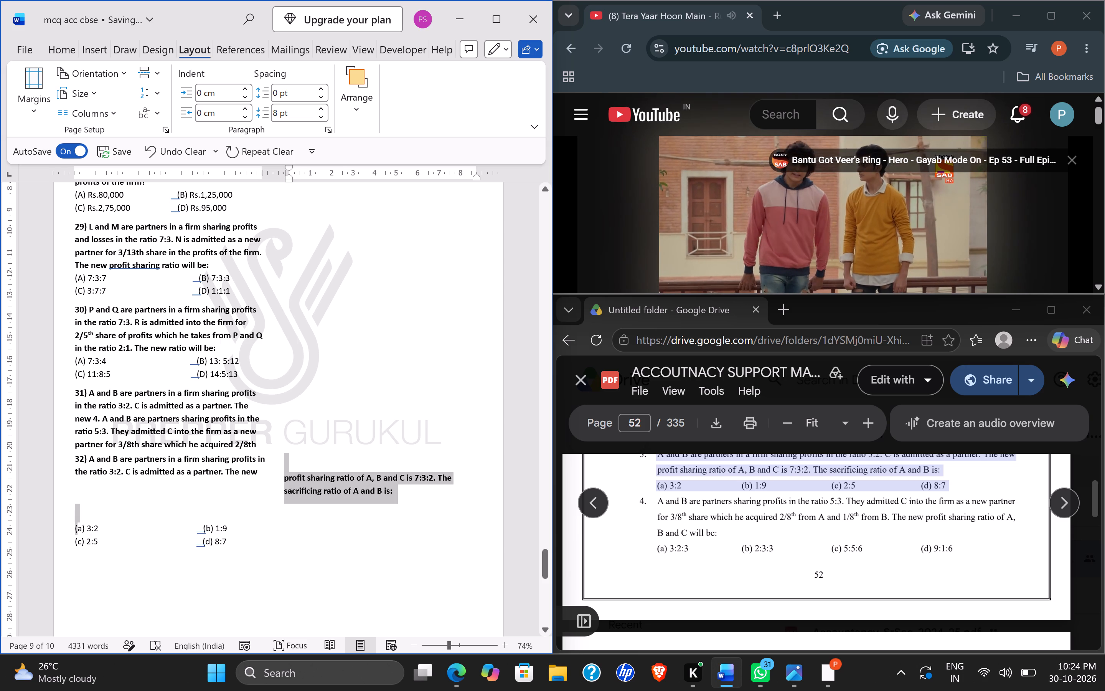
{"action": "left_click_drag", "start_coordinate": [326, 513], "coordinate": [303, 560]}
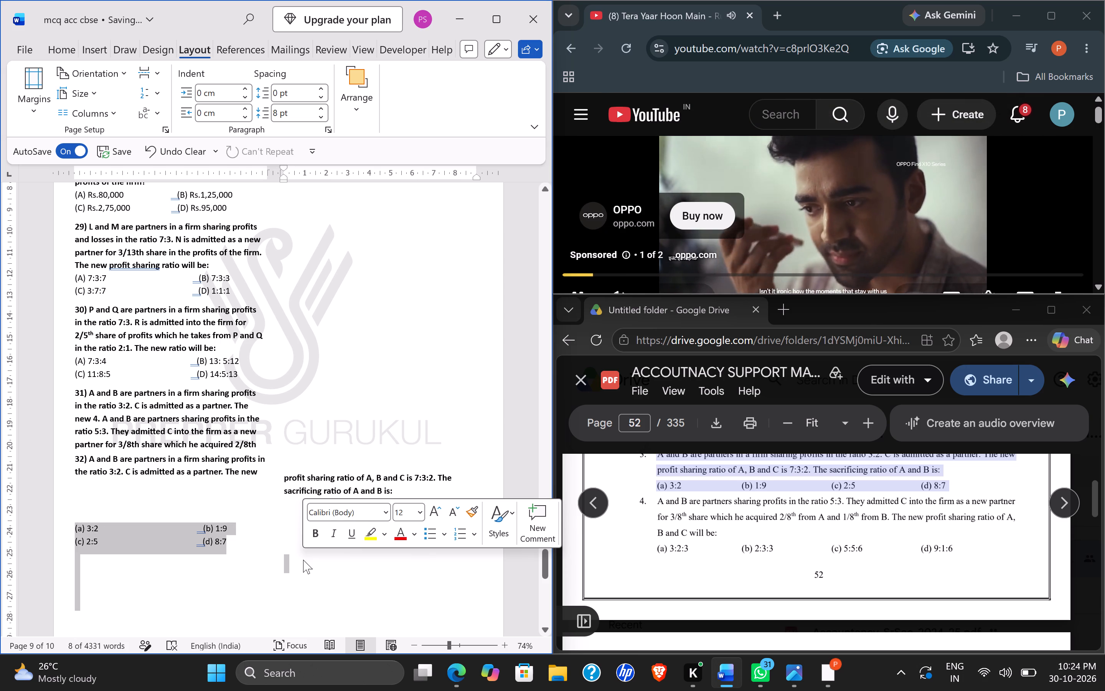
{"action": "key", "text": "Delete"}
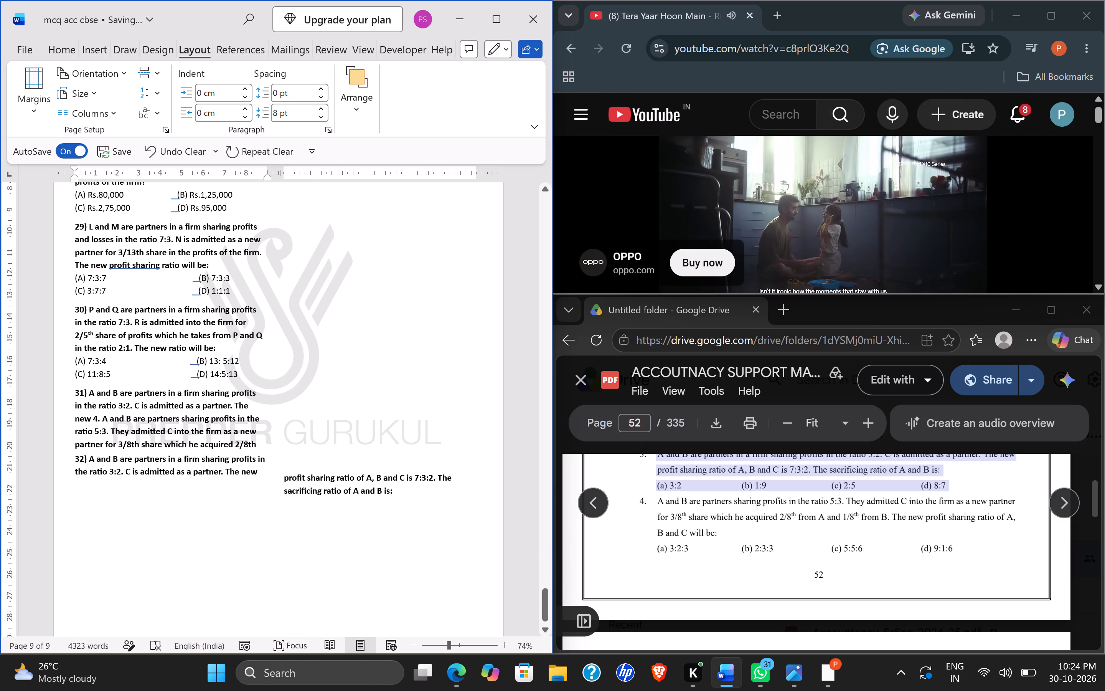
Replace the spacing before "from A and 1/8th from B" in question 31 with a single space after "2/8th".
{"action": "scroll", "coordinate": [315, 374], "scroll_direction": "up", "scroll_amount": 2}
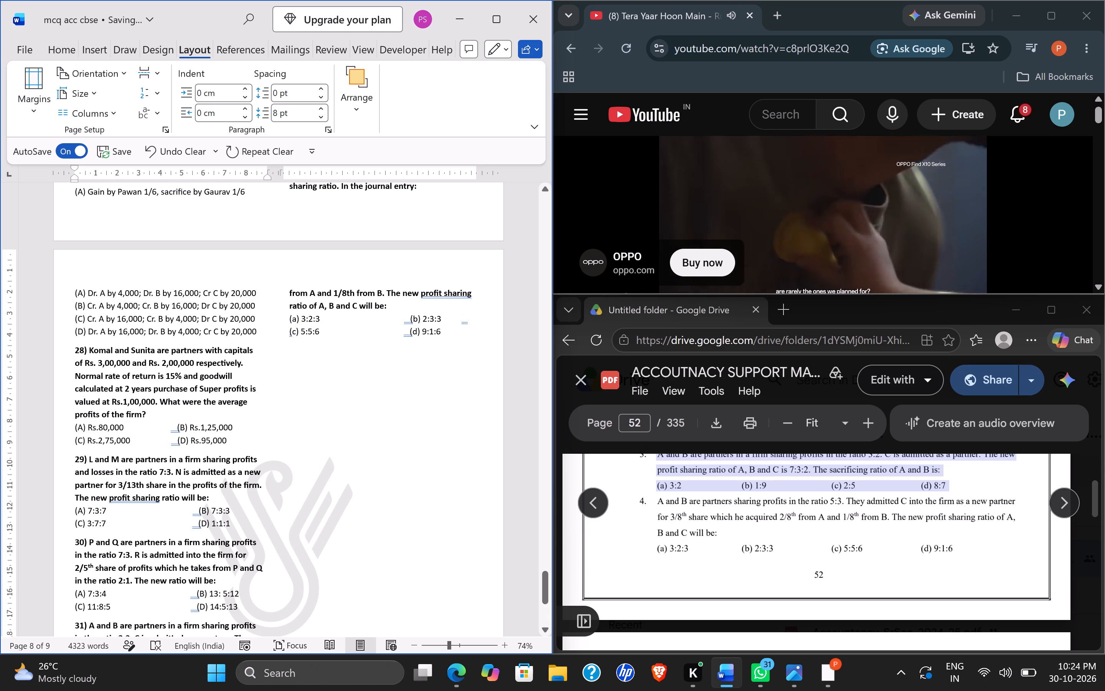
{"action": "scroll", "coordinate": [297, 291], "scroll_direction": "down", "scroll_amount": 1}
{"action": "left_click", "coordinate": [285, 259]}
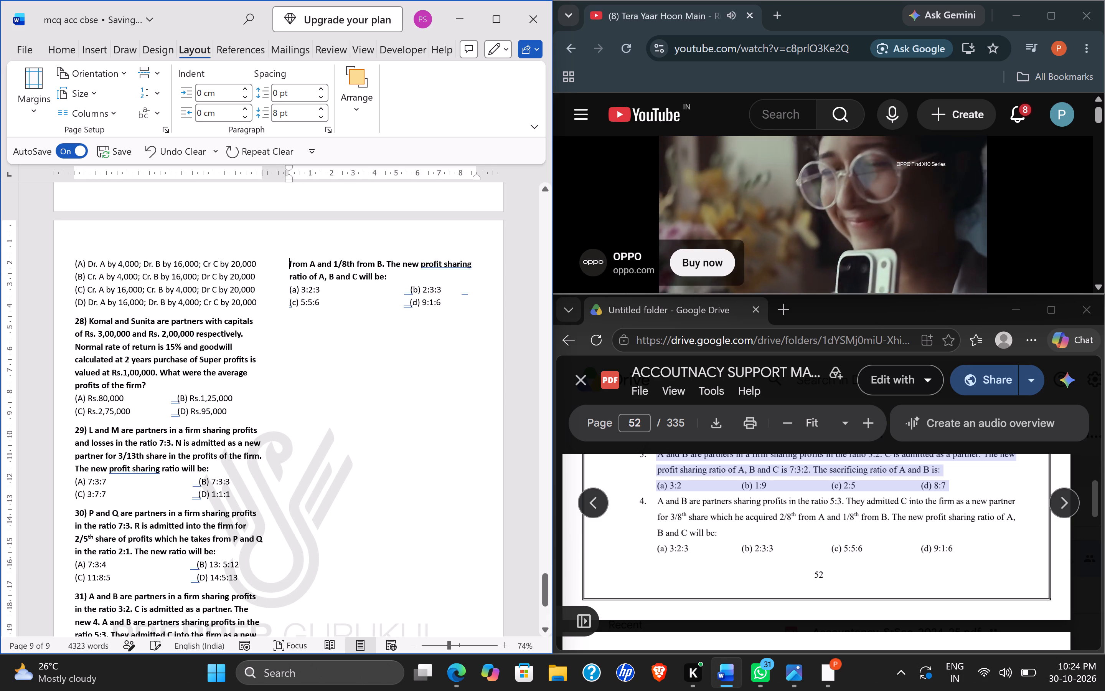
{"action": "key", "text": "BackSpace"}
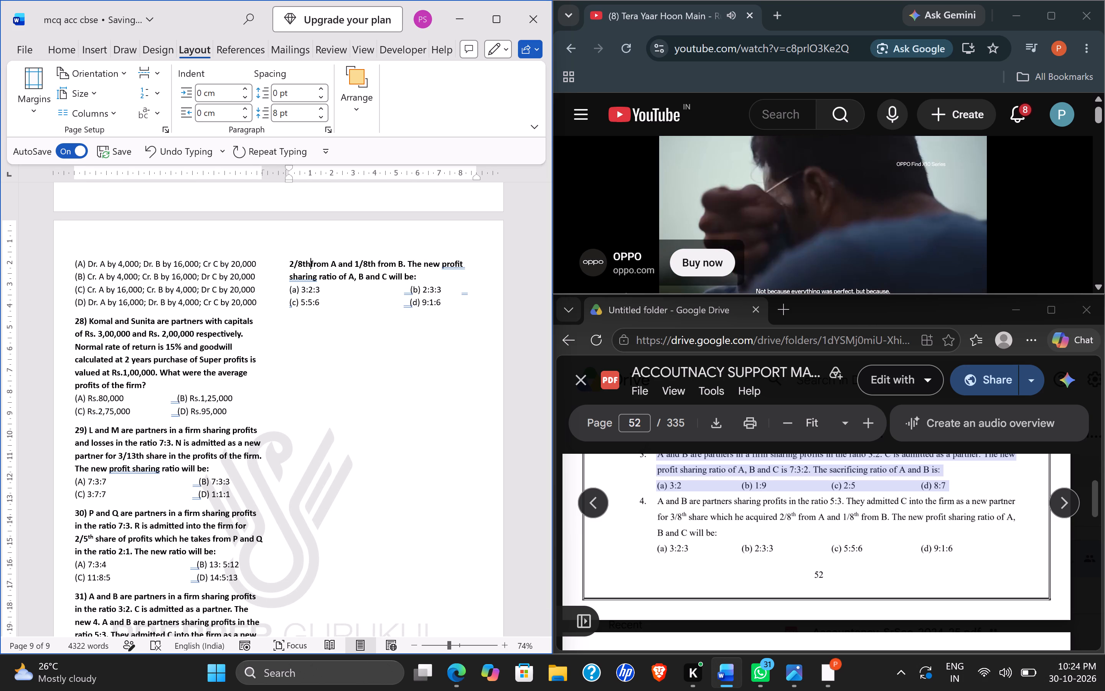
{"action": "key", "text": "space"}
{"action": "left_click", "coordinate": [393, 313]}
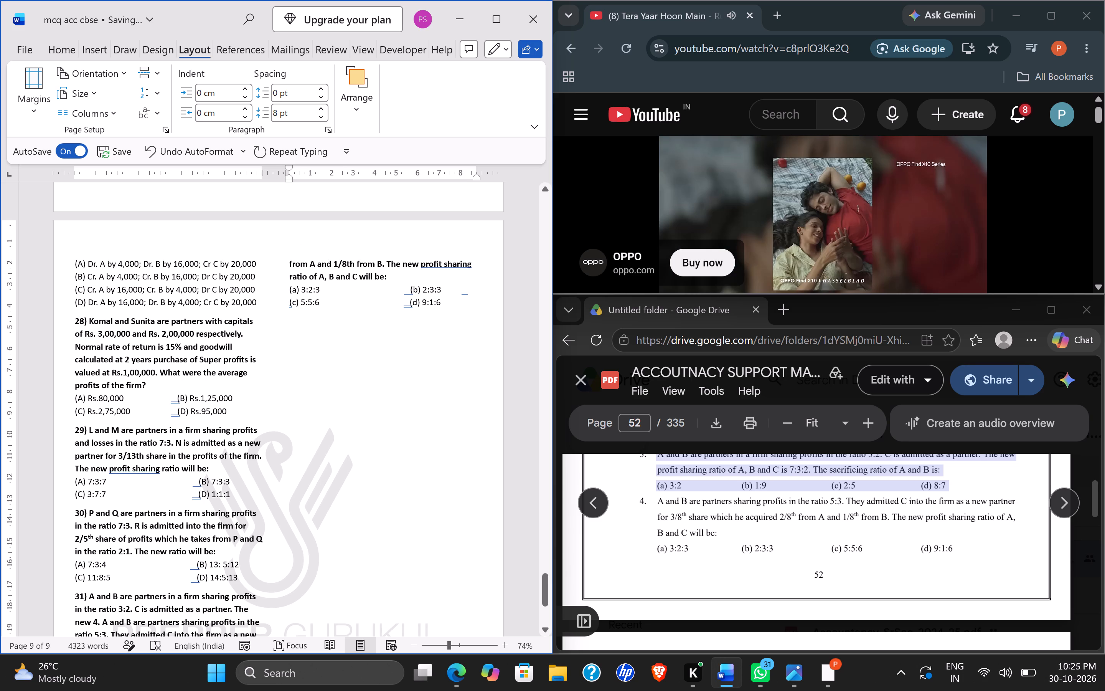
Apply a two-column layout to the text from question 28 through the end of question 32.
{"action": "left_click_drag", "start_coordinate": [74, 324], "coordinate": [359, 188]}
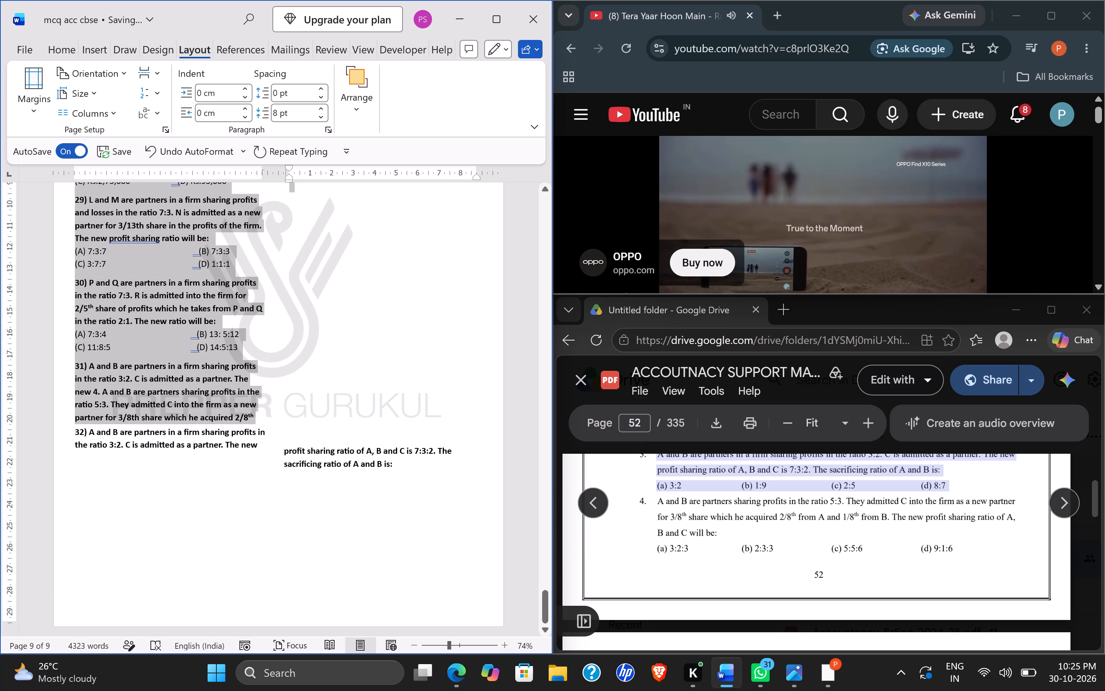
{"action": "left_click_drag", "start_coordinate": [359, 188], "coordinate": [351, 243]}
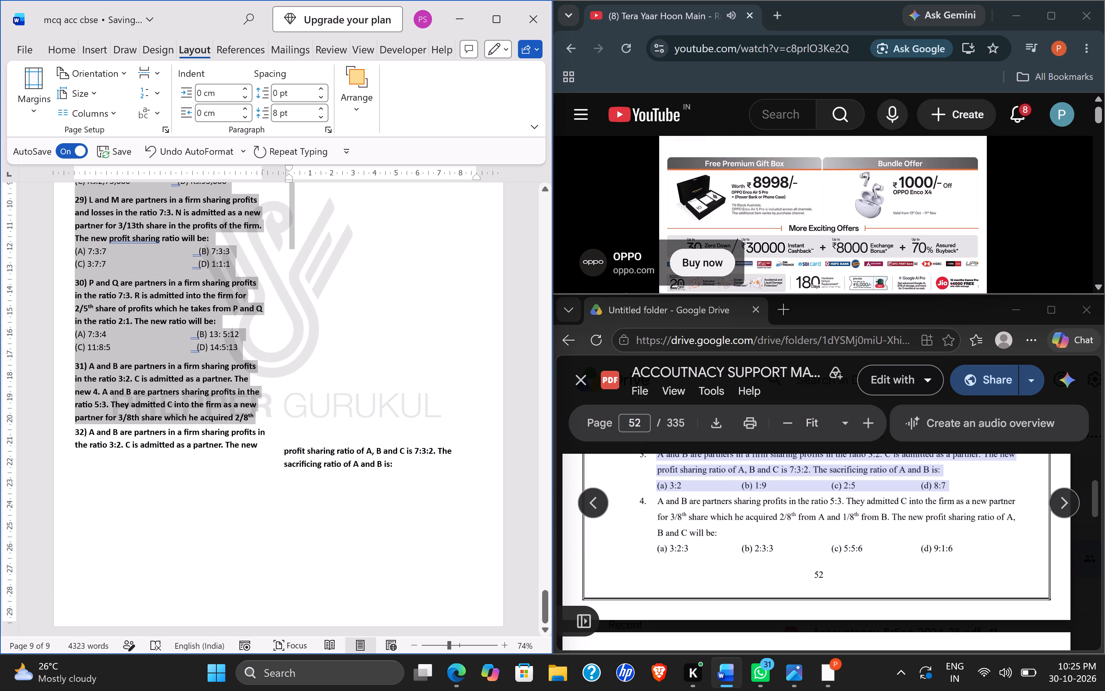
{"action": "left_click_drag", "start_coordinate": [351, 243], "coordinate": [213, 572]}
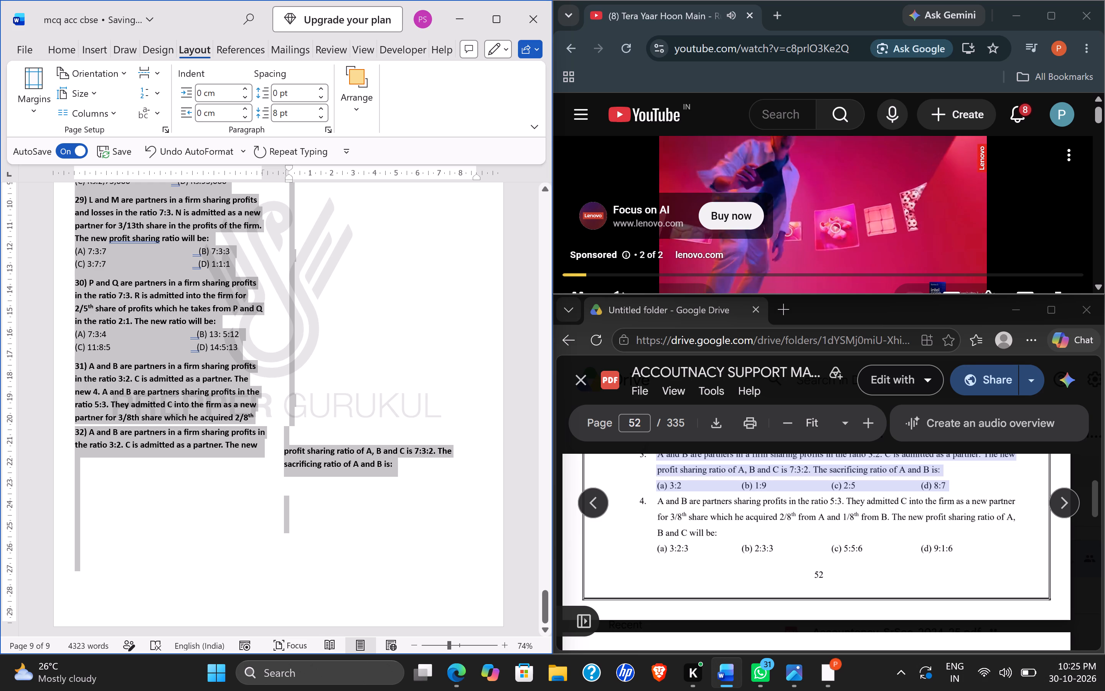
{"action": "left_click_drag", "start_coordinate": [213, 572], "coordinate": [221, 601]}
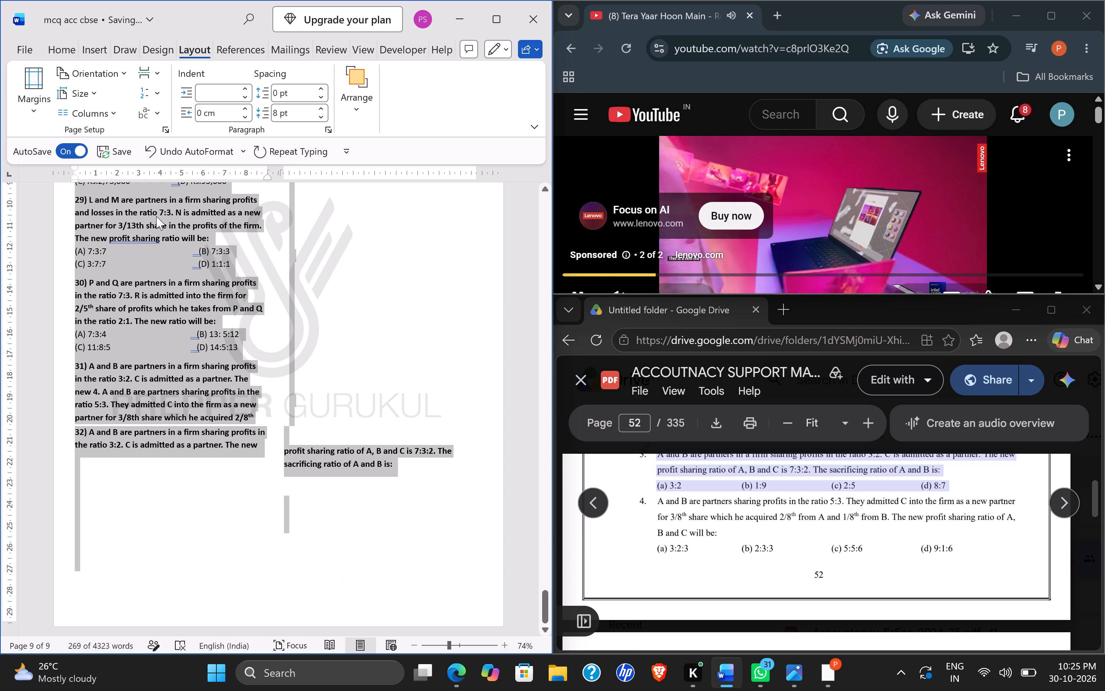
{"action": "left_click", "coordinate": [108, 116]}
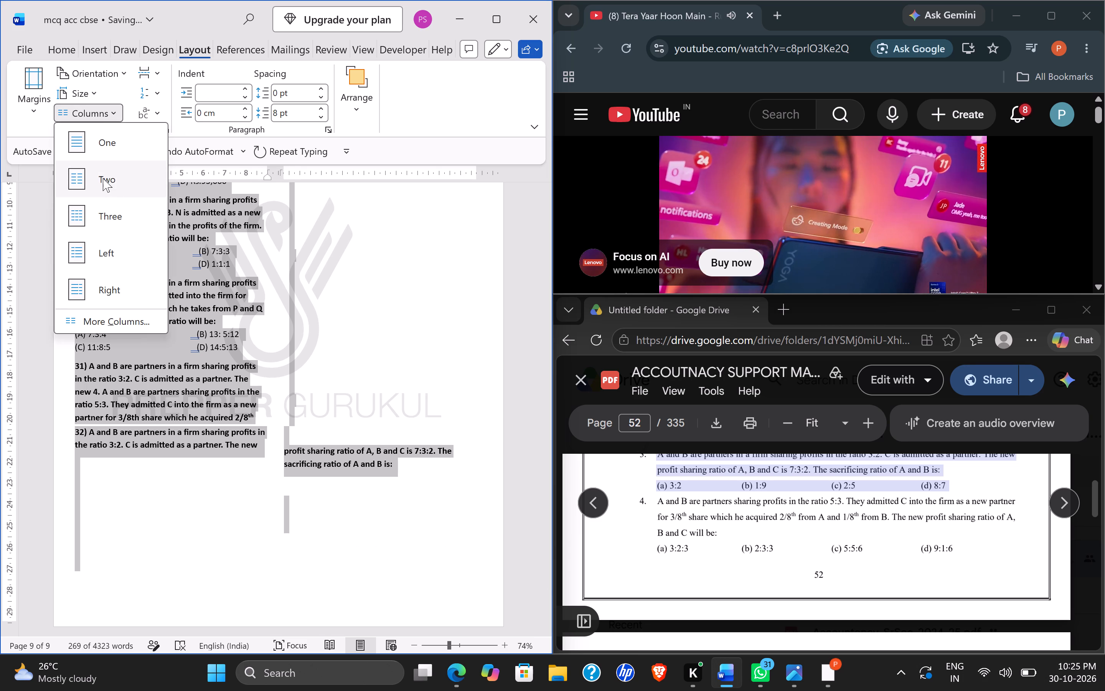
{"action": "left_click", "coordinate": [102, 176]}
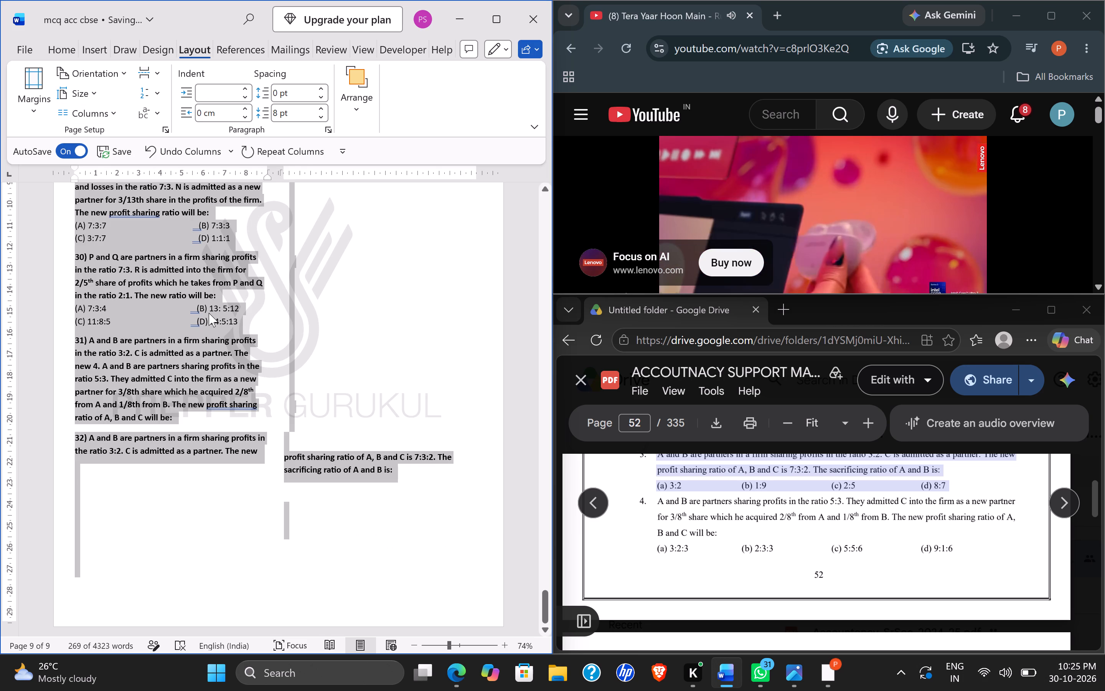
{"action": "left_click", "coordinate": [235, 386]}
Copy the options 3:2:3, 2:3:3, 5:5:6 and 9:1:6 from the second column into a new paragraph below question 31's text.
{"action": "scroll", "coordinate": [235, 386], "scroll_direction": "up", "scroll_amount": 3}
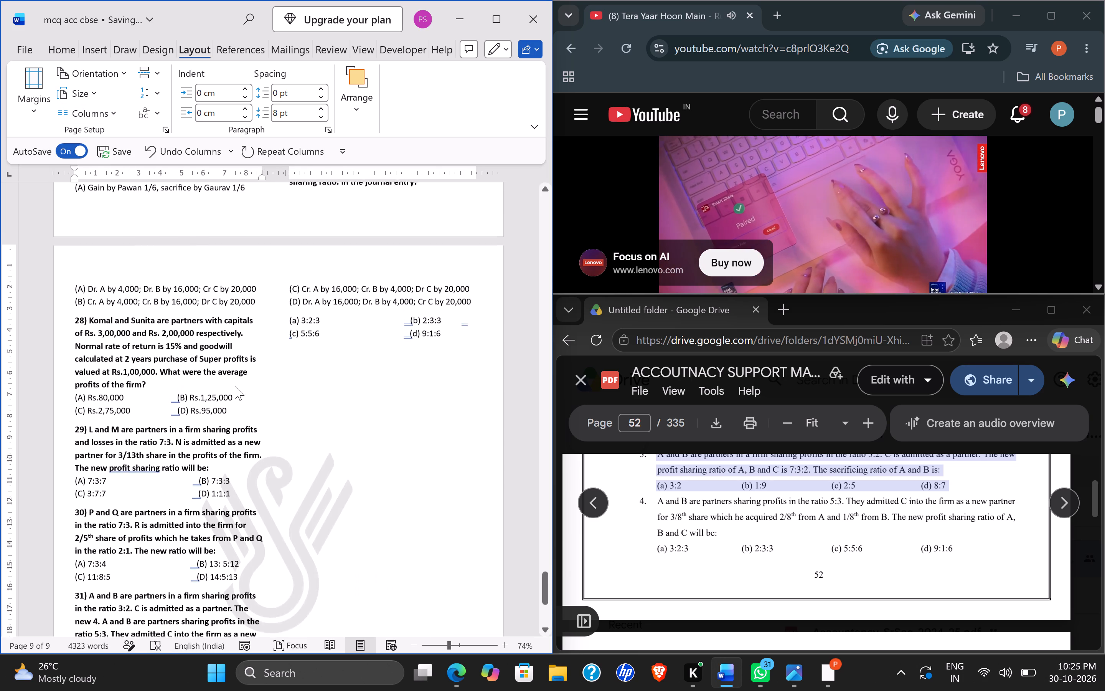
{"action": "scroll", "coordinate": [235, 386], "scroll_direction": "down", "scroll_amount": 2}
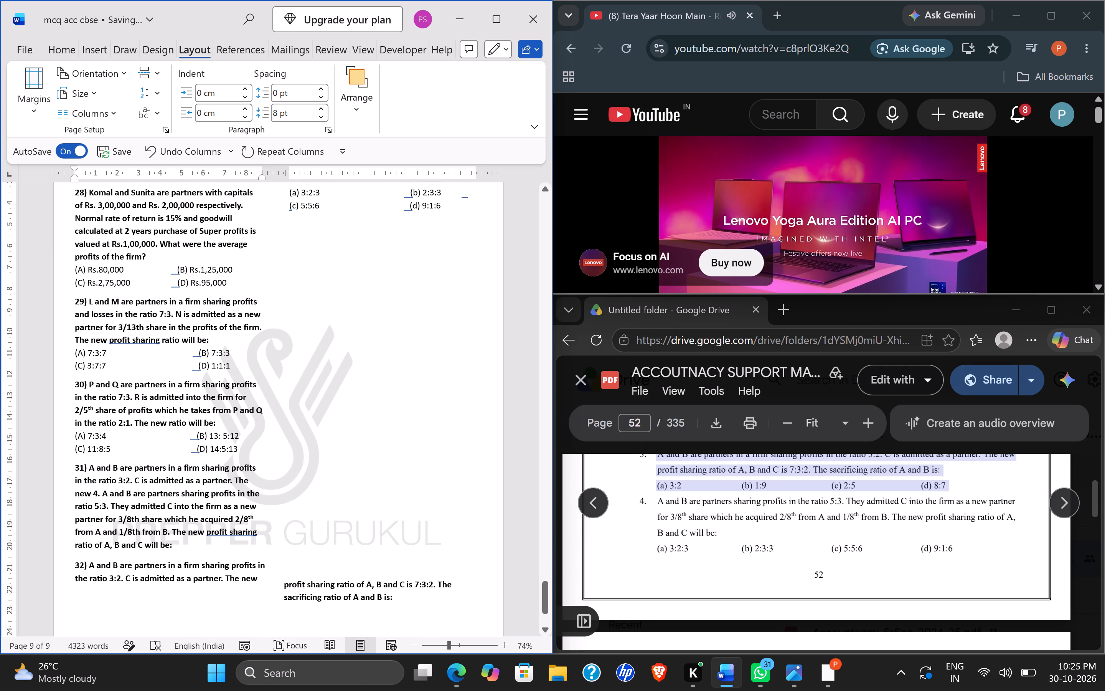
{"action": "scroll", "coordinate": [732, 520], "scroll_direction": "up", "scroll_amount": 1}
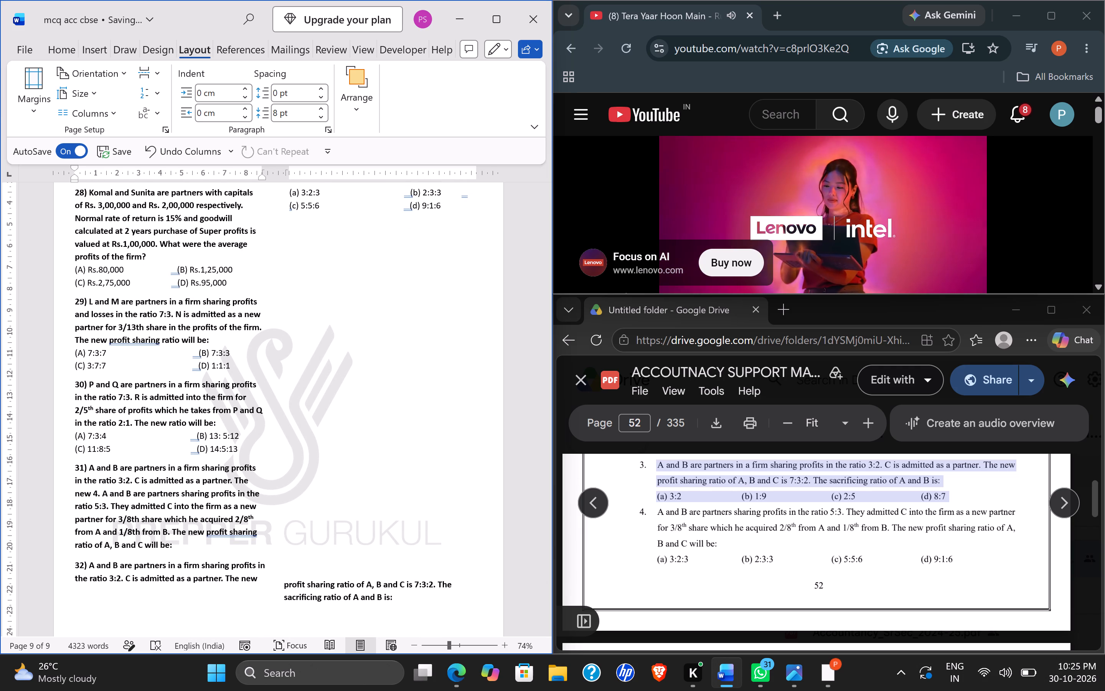
{"action": "scroll", "coordinate": [732, 520], "scroll_direction": "up", "scroll_amount": 1}
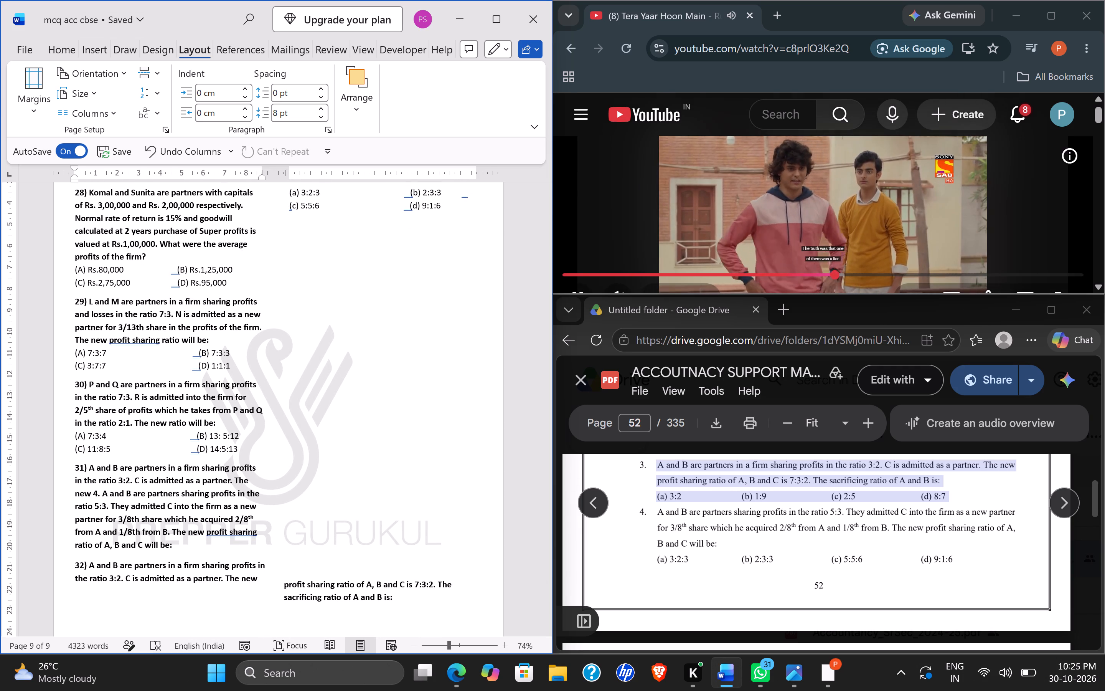
{"action": "scroll", "coordinate": [438, 433], "scroll_direction": "up", "scroll_amount": 1}
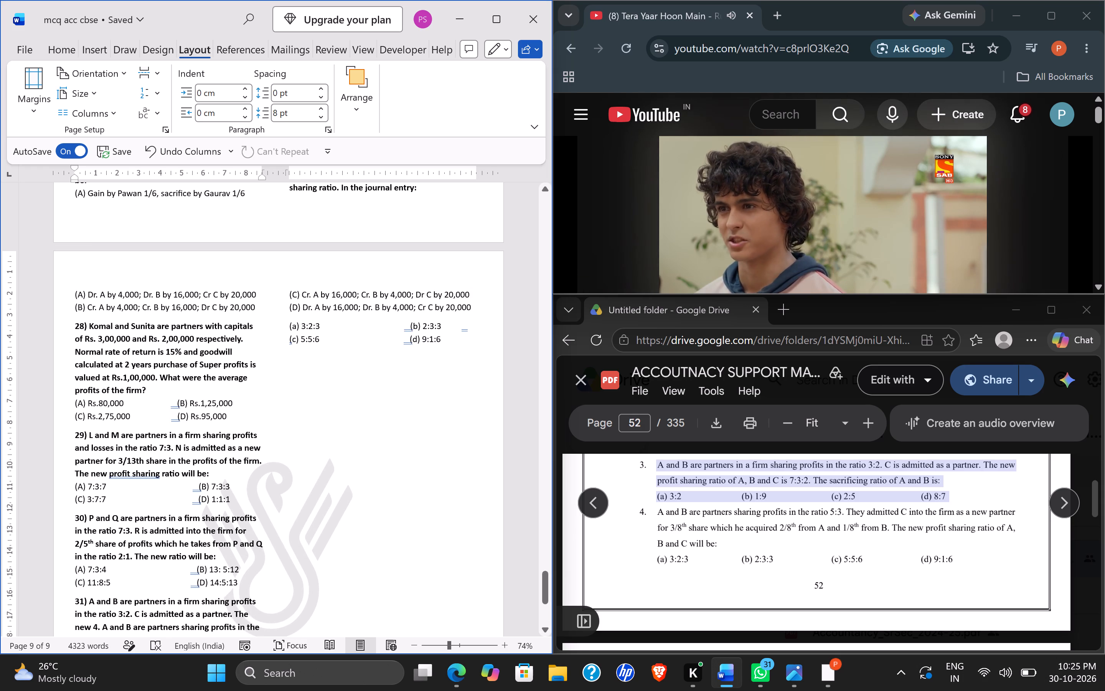
{"action": "left_click_drag", "start_coordinate": [286, 322], "coordinate": [451, 347]}
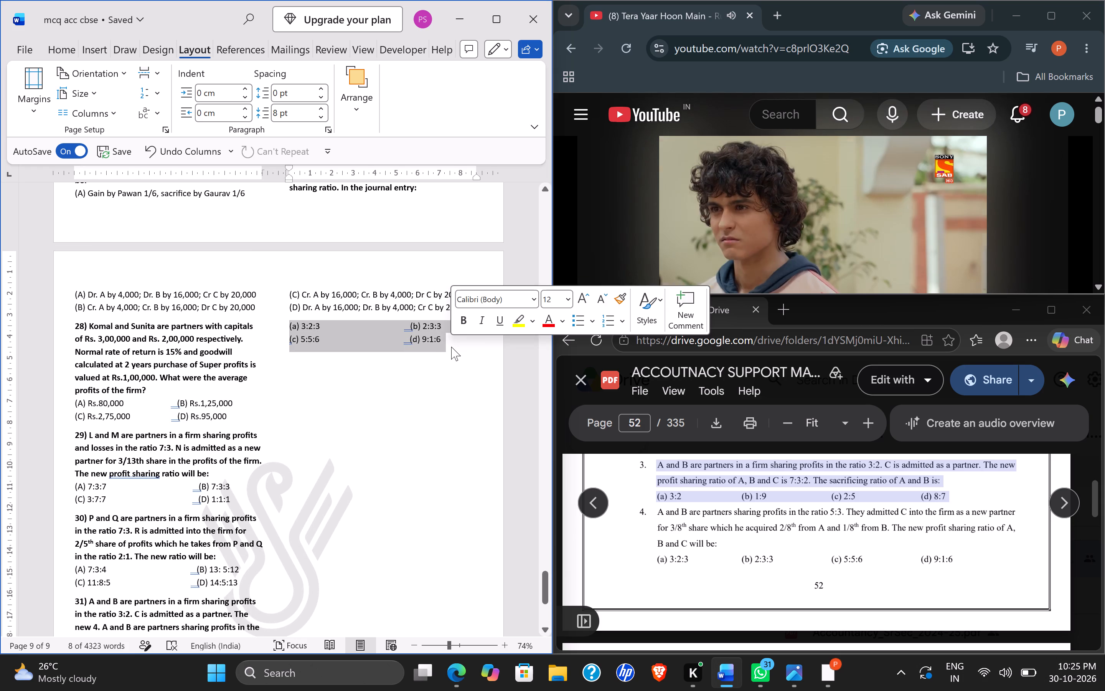
{"action": "key", "text": "ctrl+c"}
{"action": "scroll", "coordinate": [201, 495], "scroll_direction": "down", "scroll_amount": 2}
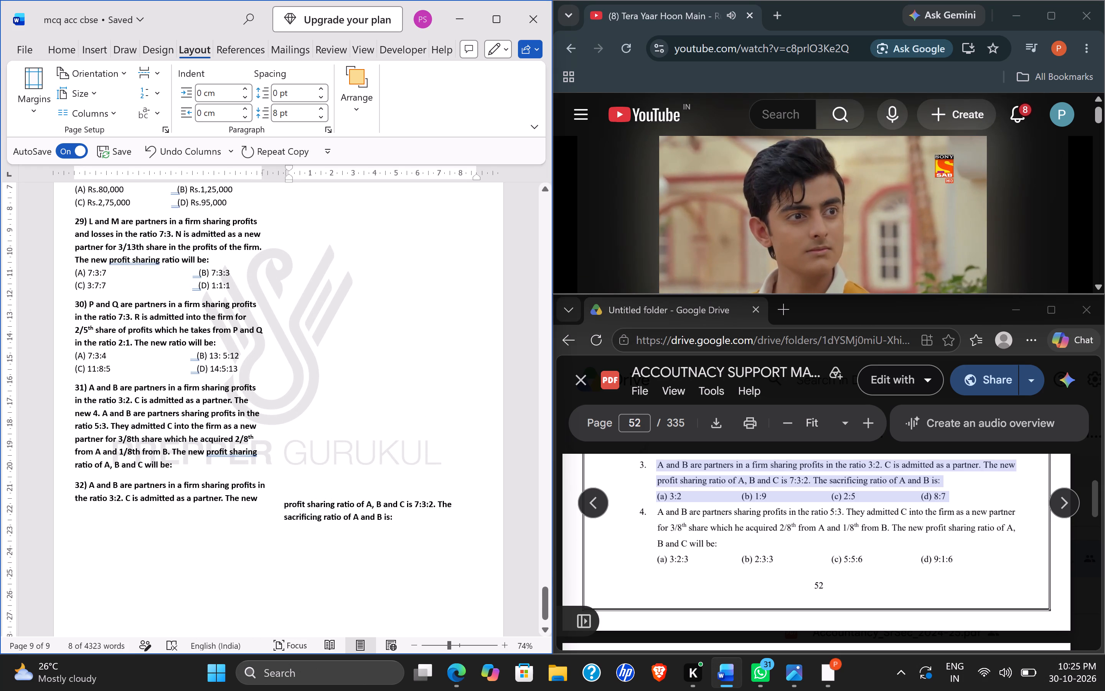
{"action": "left_click", "coordinate": [188, 461]}
{"action": "key", "text": "Return"}
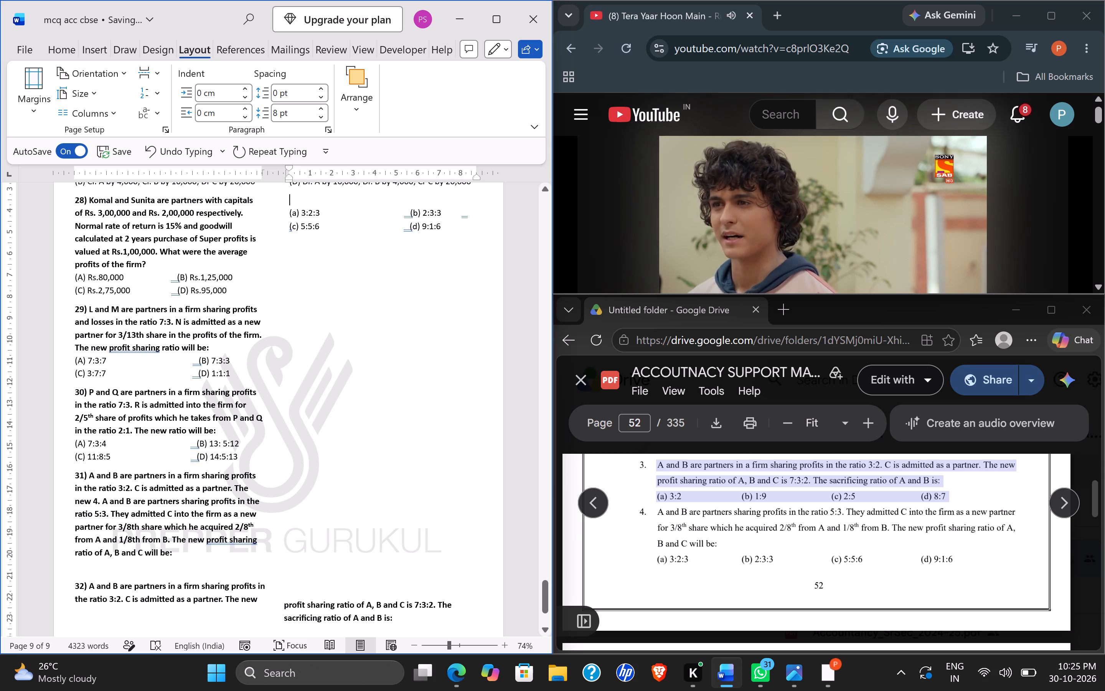
{"action": "left_click", "coordinate": [90, 568]}
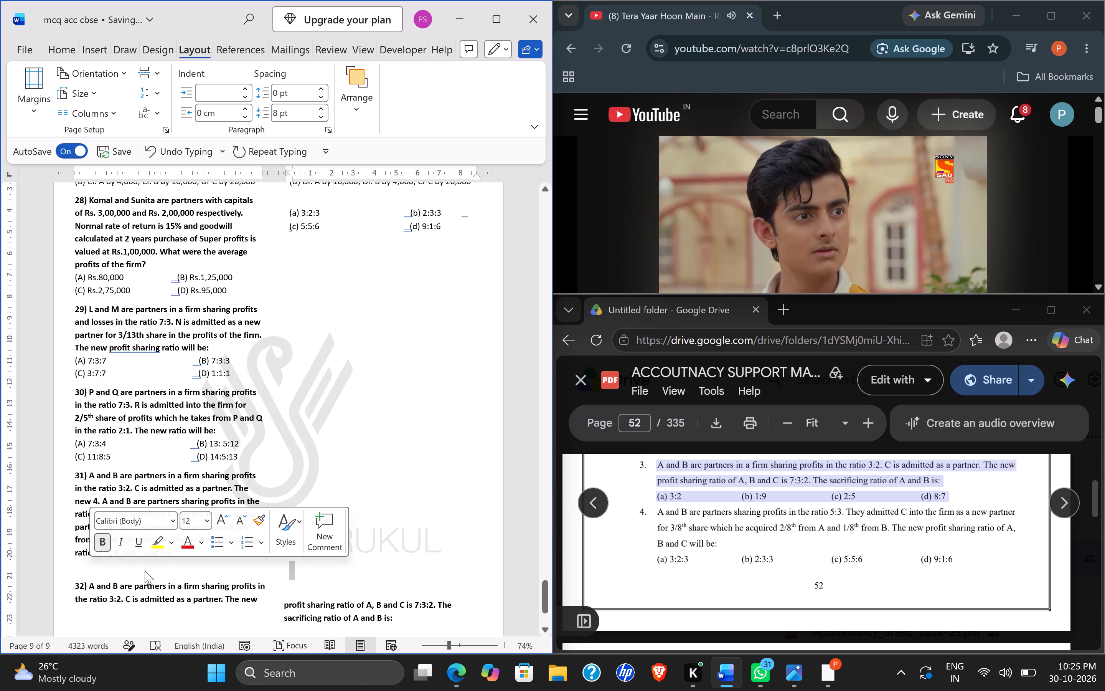
{"action": "left_click", "coordinate": [145, 570]}
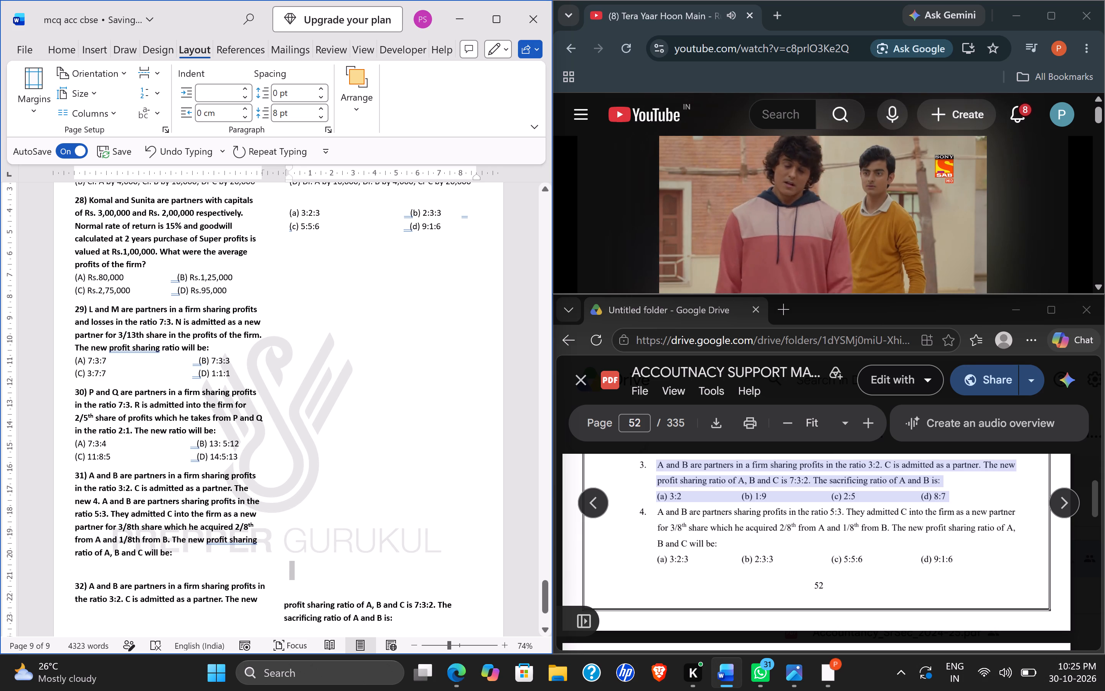
{"action": "left_click", "coordinate": [188, 551]}
{"action": "key", "text": "Return"}
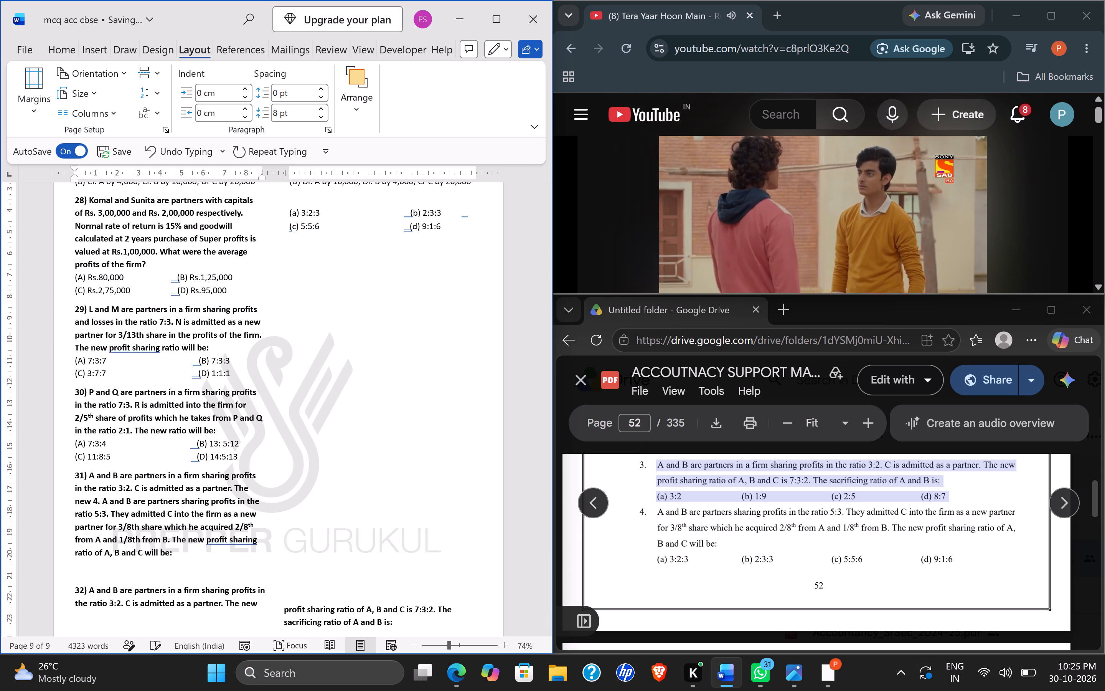
{"action": "key", "text": "ctrl+v"}
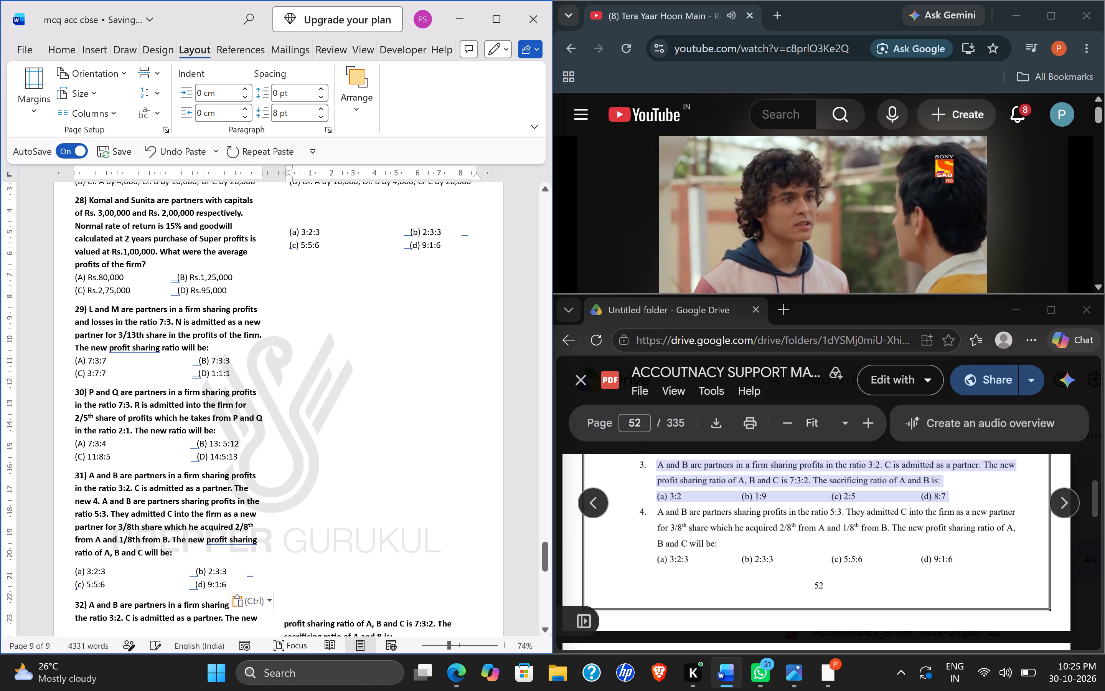
Replace the paragraph break between question 31's text and its options with a line break.
{"action": "scroll", "coordinate": [188, 551], "scroll_direction": "down", "scroll_amount": 1}
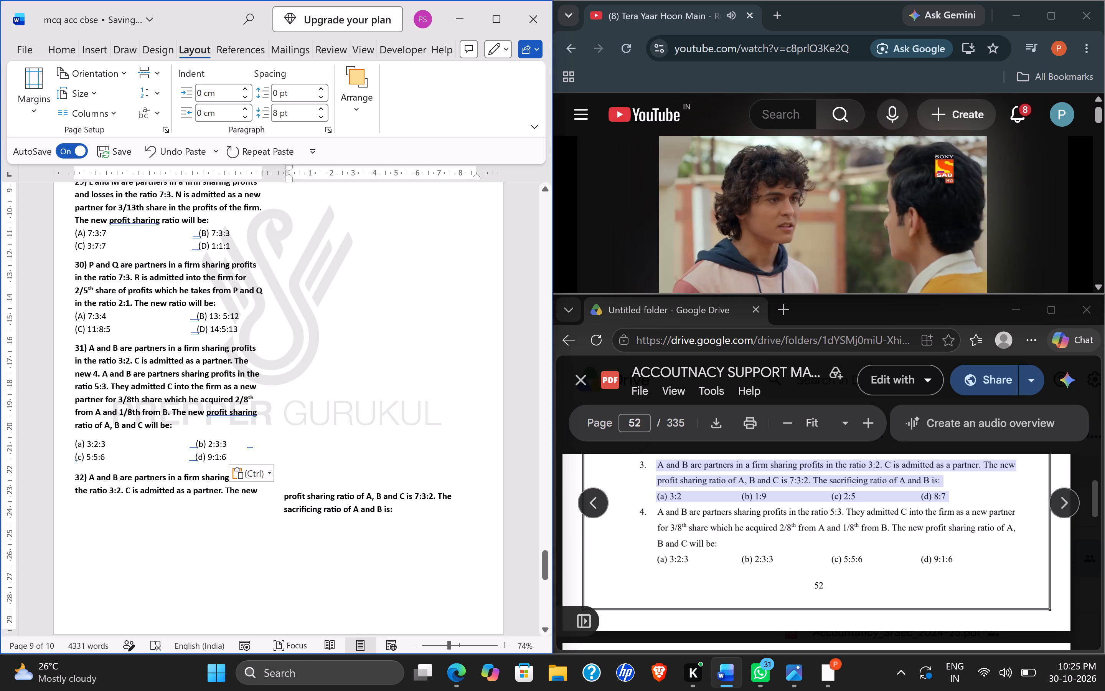
{"action": "left_click", "coordinate": [68, 443]}
{"action": "key", "text": "BackSpace"}
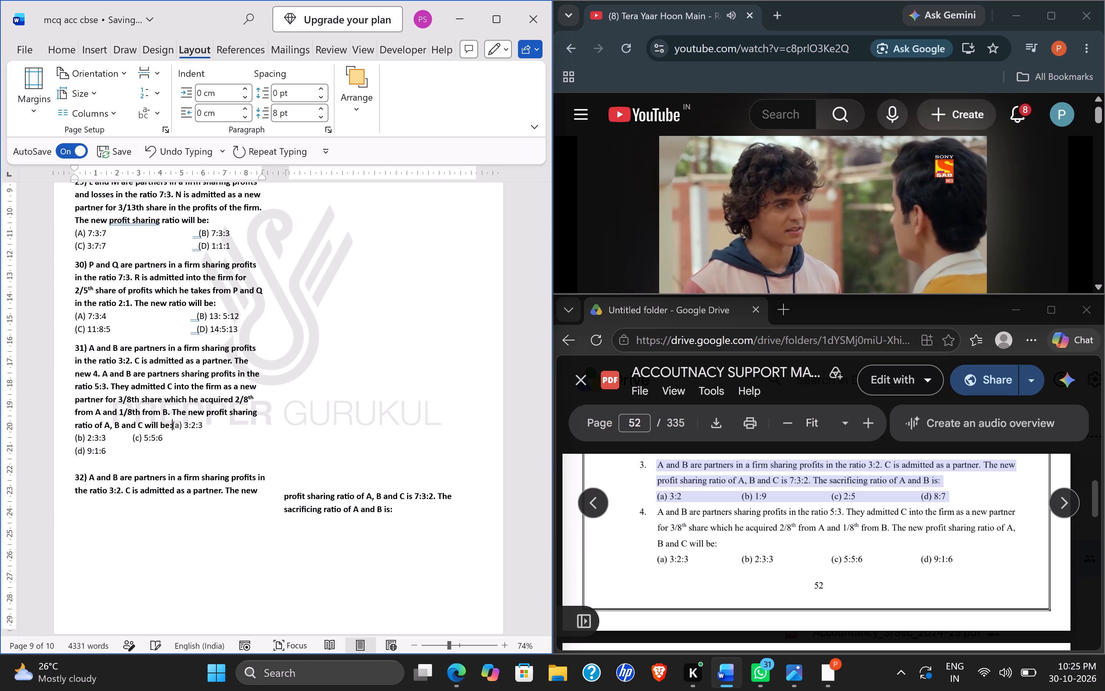
{"action": "key", "text": "shift+Return"}
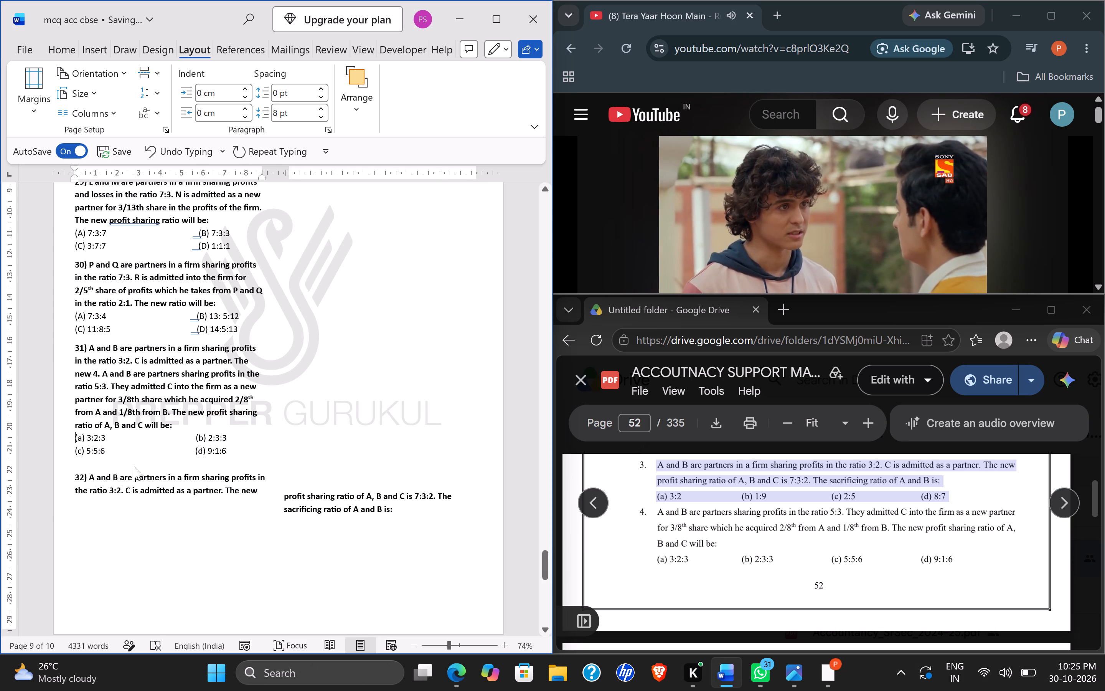
{"action": "left_click", "coordinate": [78, 461]}
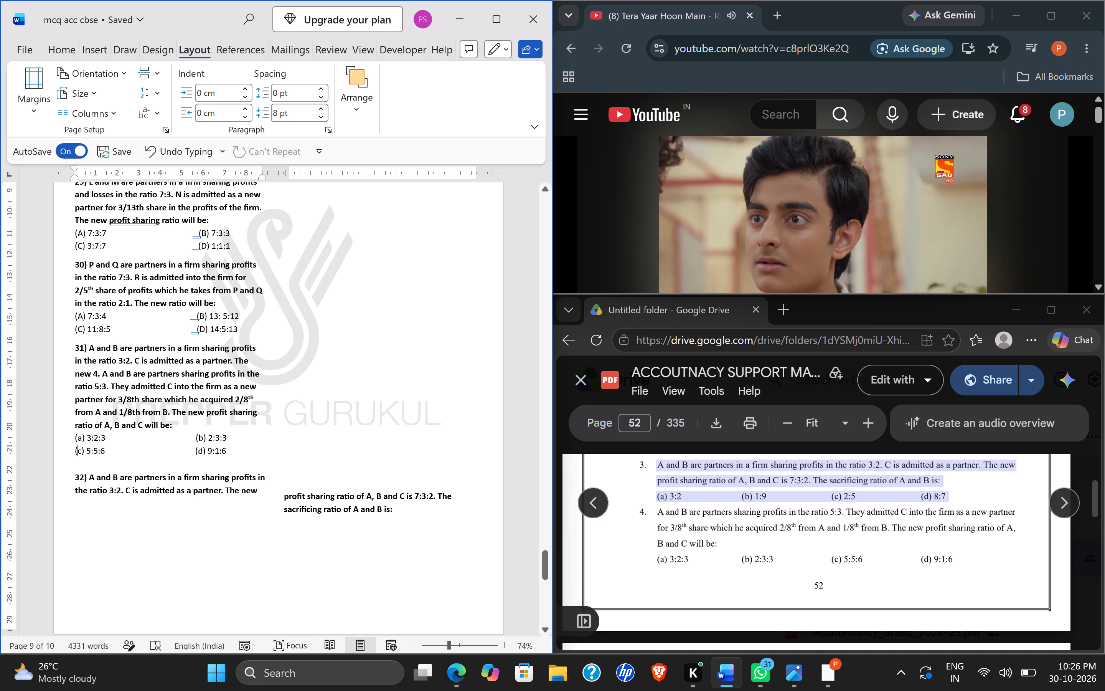
{"action": "left_click_drag", "start_coordinate": [277, 490], "coordinate": [382, 514]}
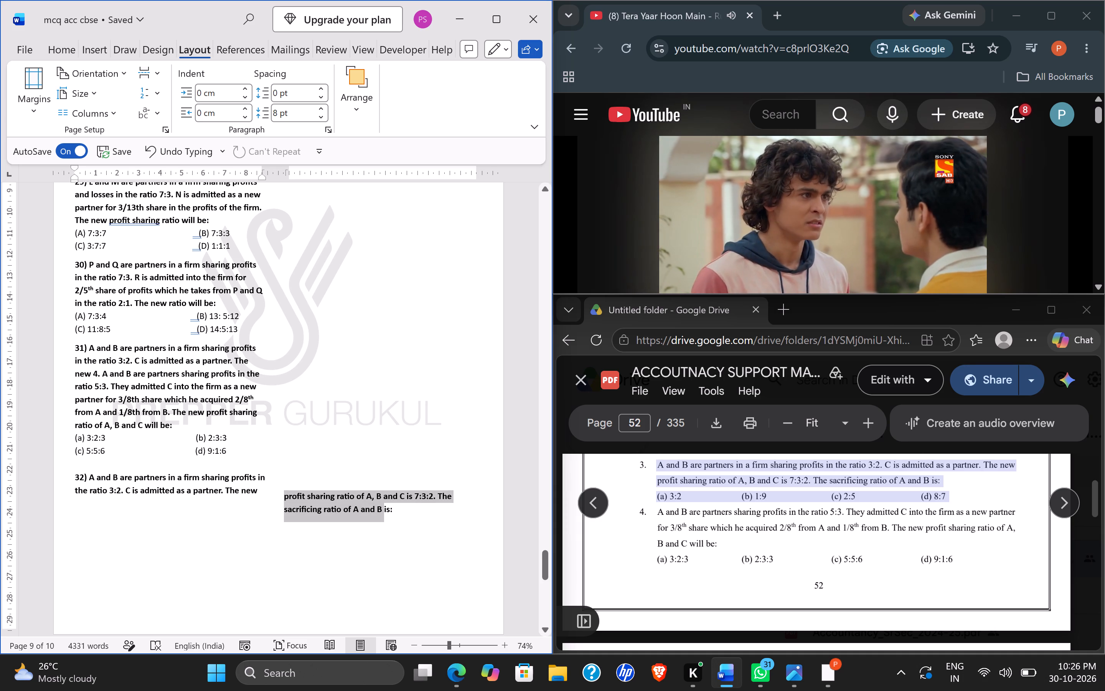
{"action": "left_click_drag", "start_coordinate": [382, 514], "coordinate": [411, 534]}
Delete the blank line and the duplicate options 3:2:3, 2:3:3, 5:5:6 and 9:1:6 from the second column beside question 28.
{"action": "scroll", "coordinate": [411, 534], "scroll_direction": "up", "scroll_amount": 2}
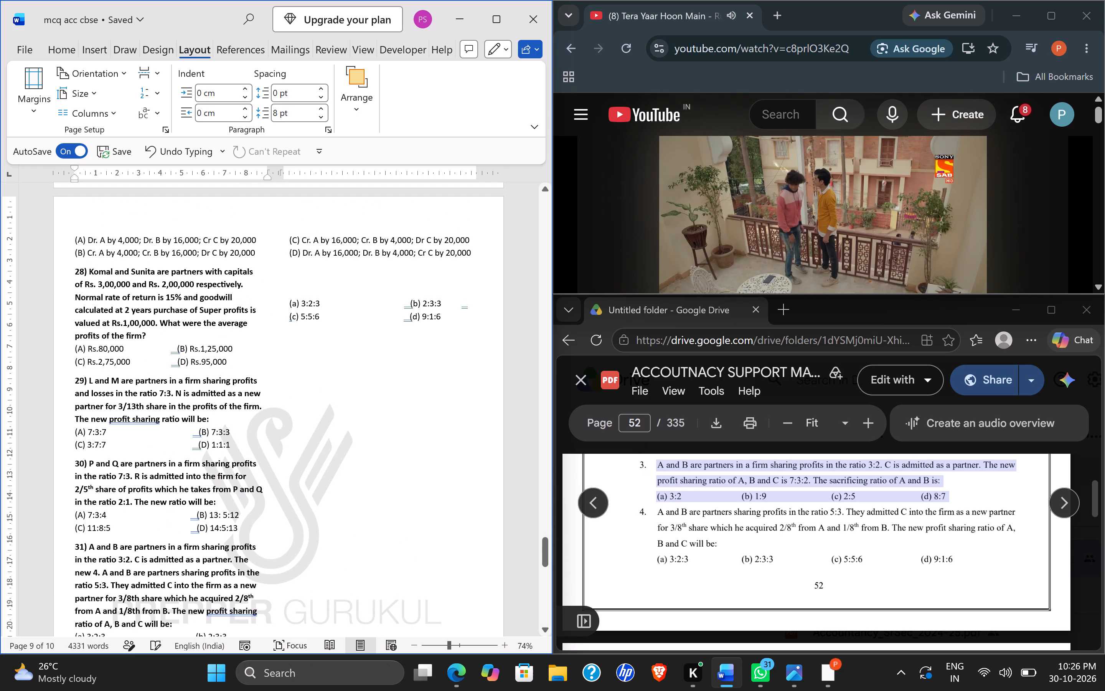
{"action": "left_click_drag", "start_coordinate": [285, 295], "coordinate": [427, 326]}
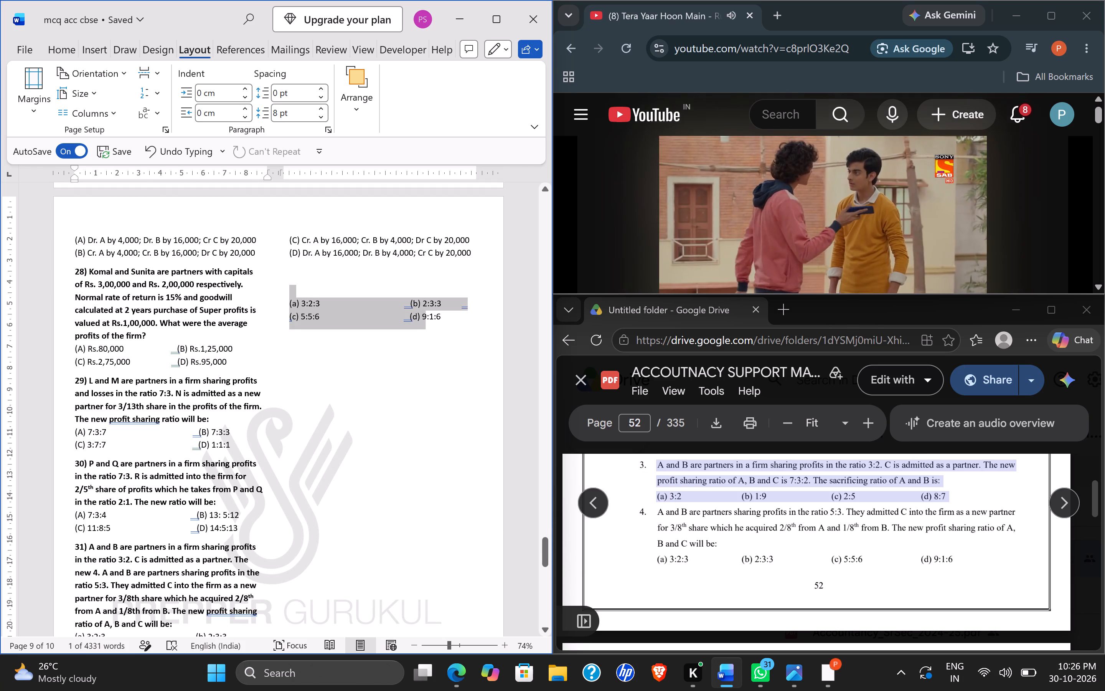
{"action": "left_click_drag", "start_coordinate": [427, 326], "coordinate": [470, 334]}
{"action": "key", "text": "Delete"}
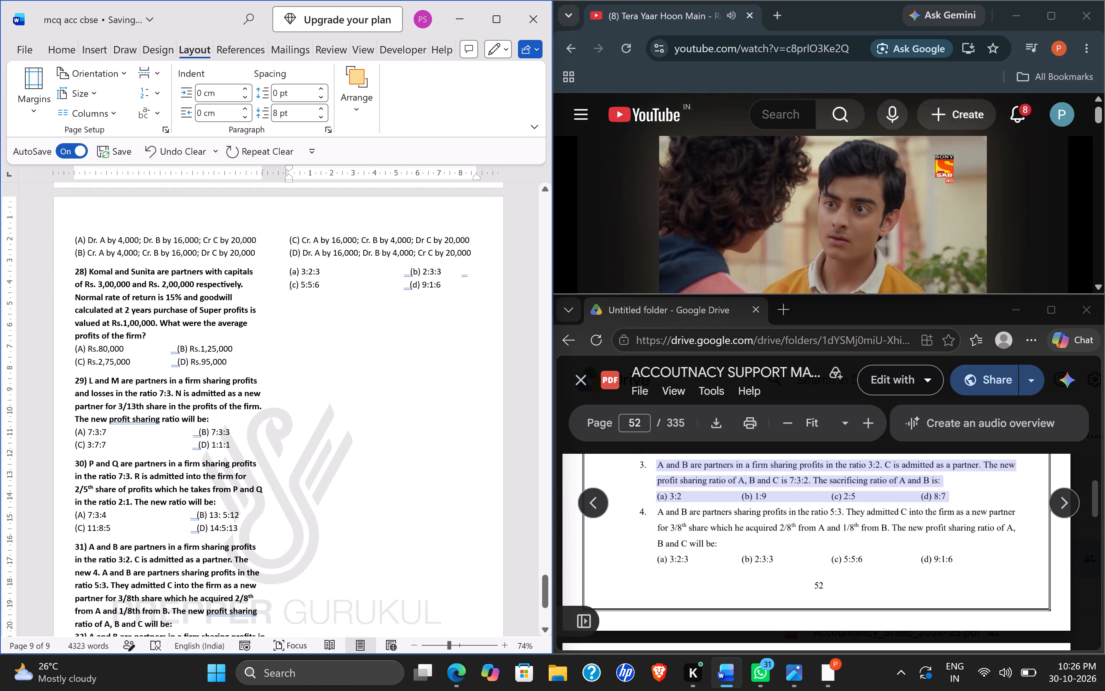
Copy question 27's option (C), "Cr. A by 16,000; Cr. B by 4,000; Dr C by 20,000", from the second column to below option (B).
{"action": "scroll", "coordinate": [378, 312], "scroll_direction": "down", "scroll_amount": 1}
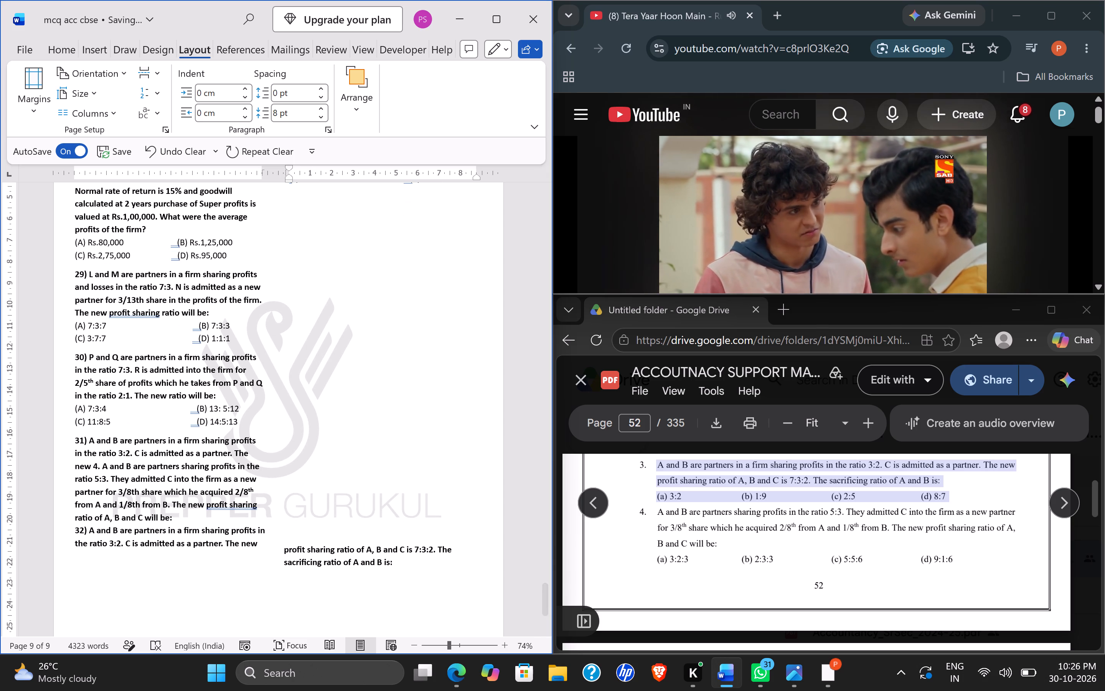
{"action": "scroll", "coordinate": [743, 530], "scroll_direction": "up", "scroll_amount": 1}
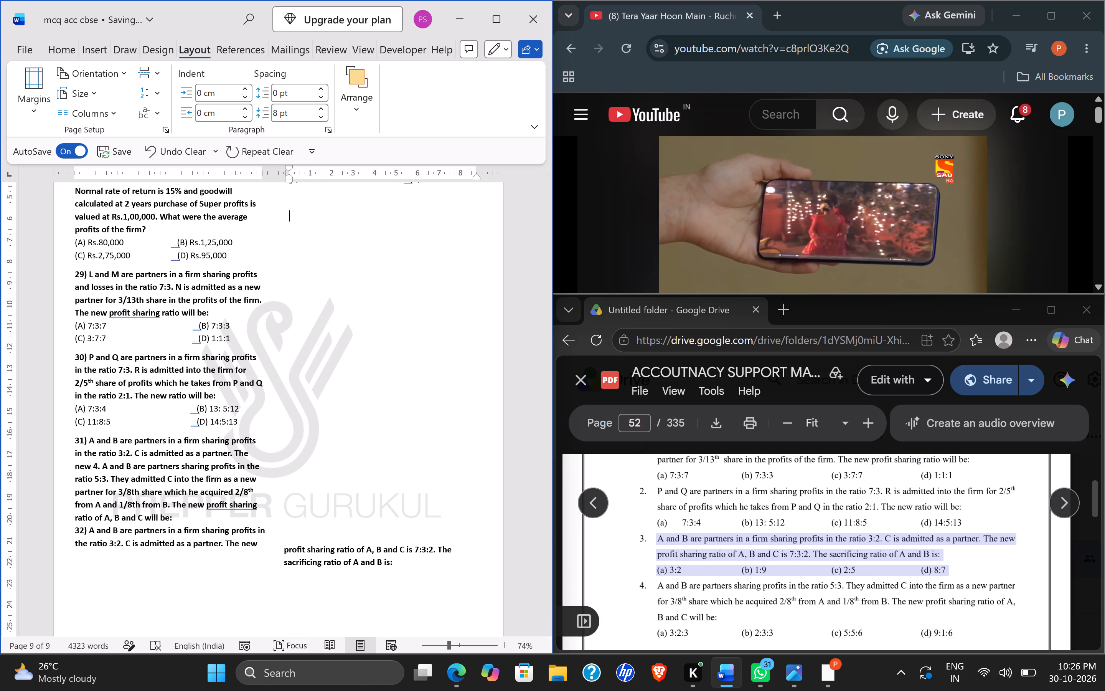
{"action": "scroll", "coordinate": [440, 386], "scroll_direction": "up", "scroll_amount": 2}
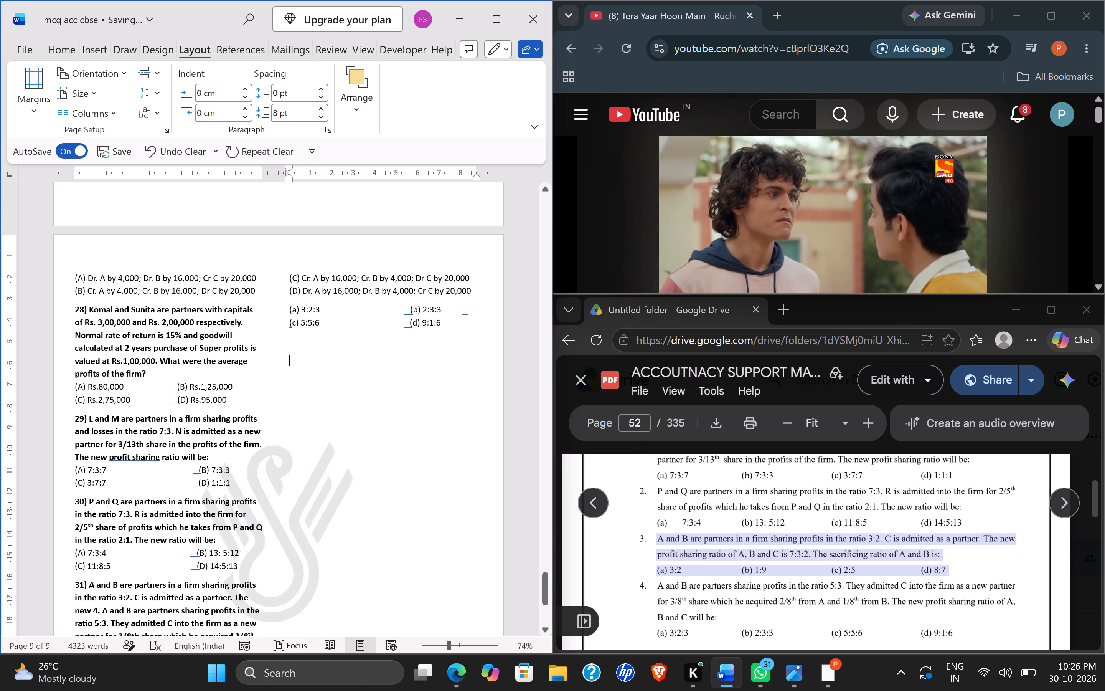
{"action": "scroll", "coordinate": [287, 283], "scroll_direction": "up", "scroll_amount": 1}
{"action": "scroll", "coordinate": [287, 283], "scroll_direction": "down", "scroll_amount": 2}
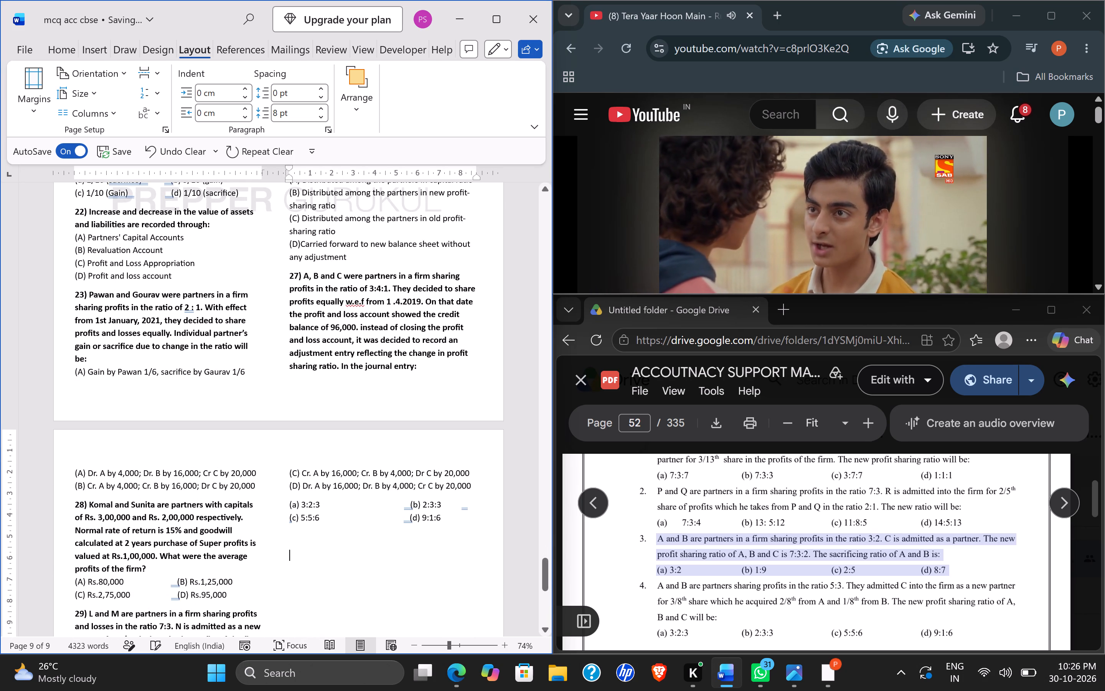
{"action": "left_click", "coordinate": [282, 465]}
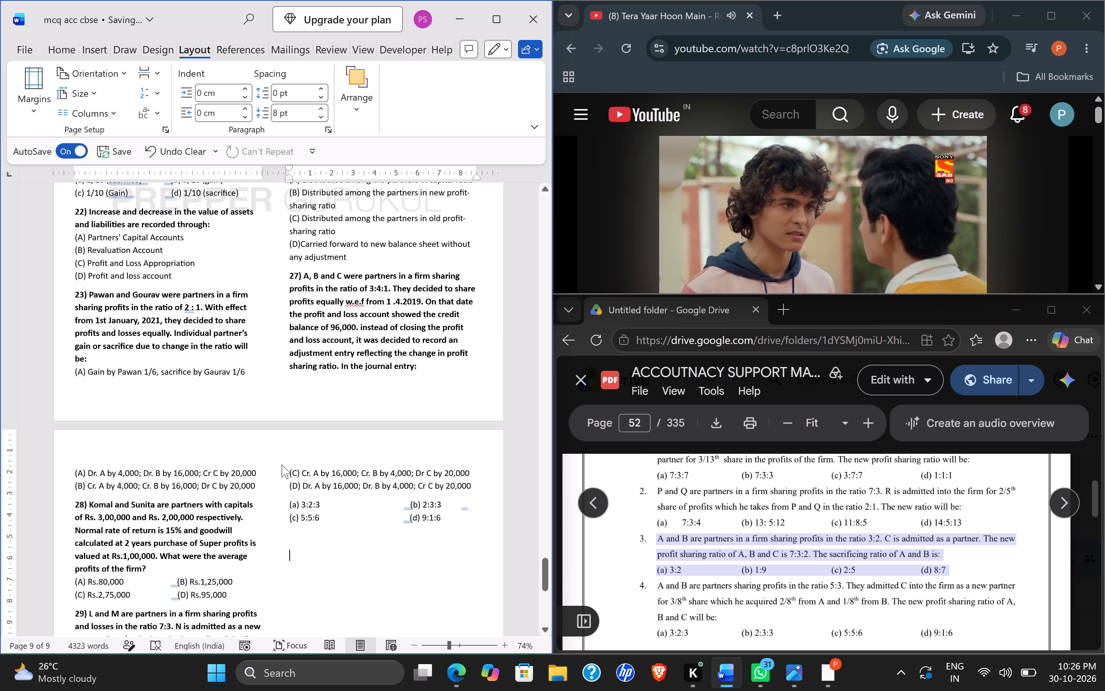
{"action": "left_click", "coordinate": [264, 486]}
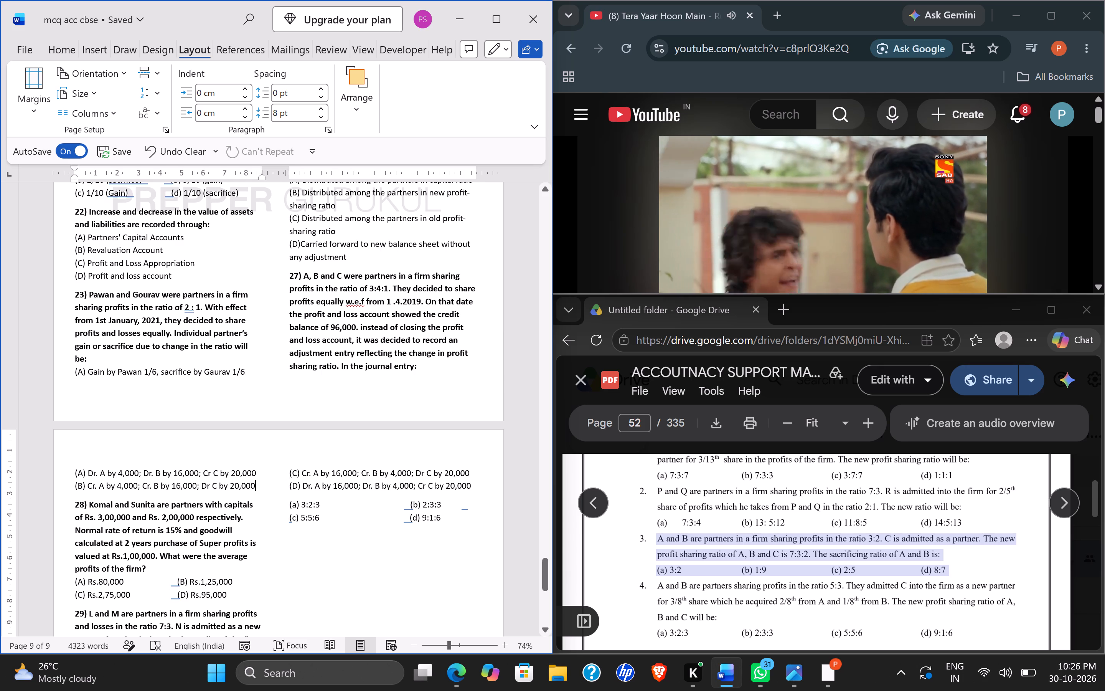
{"action": "key", "text": "Return"}
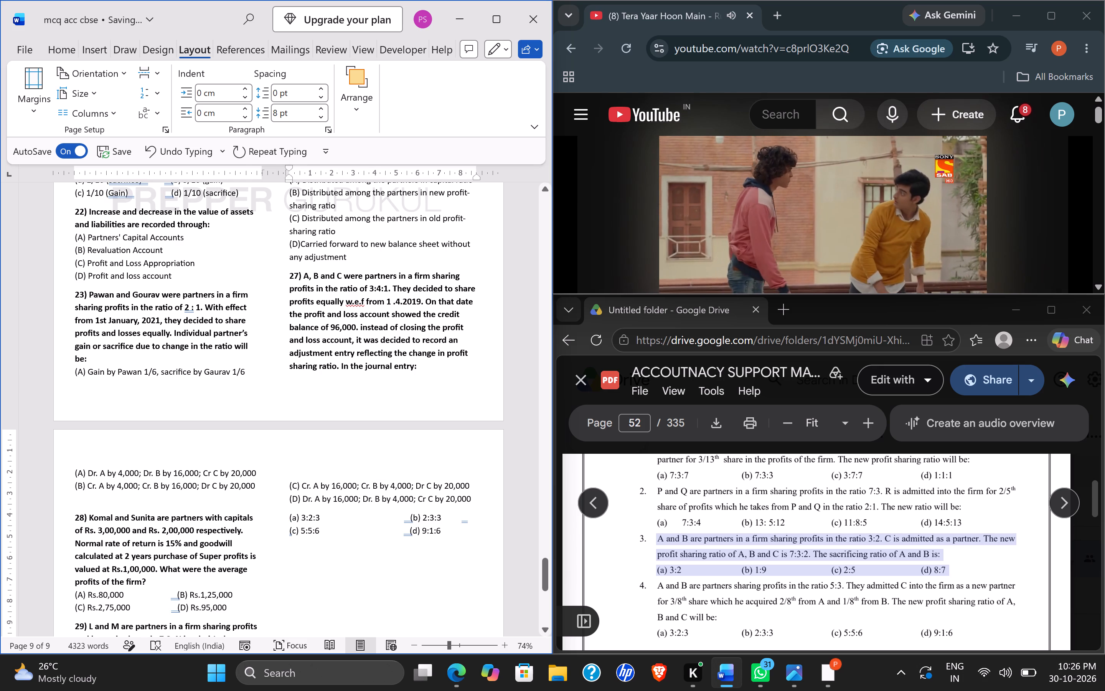
{"action": "left_click_drag", "start_coordinate": [289, 484], "coordinate": [482, 489]}
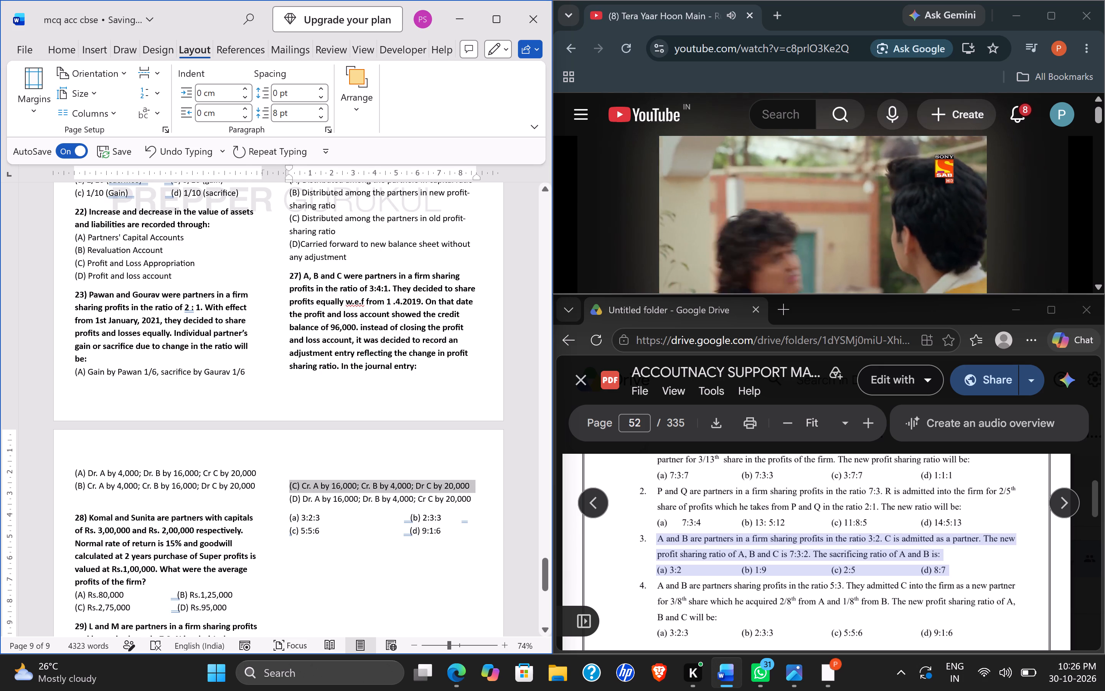
{"action": "left_click_drag", "start_coordinate": [482, 489], "coordinate": [483, 489]}
{"action": "key", "text": "ctrl+c"}
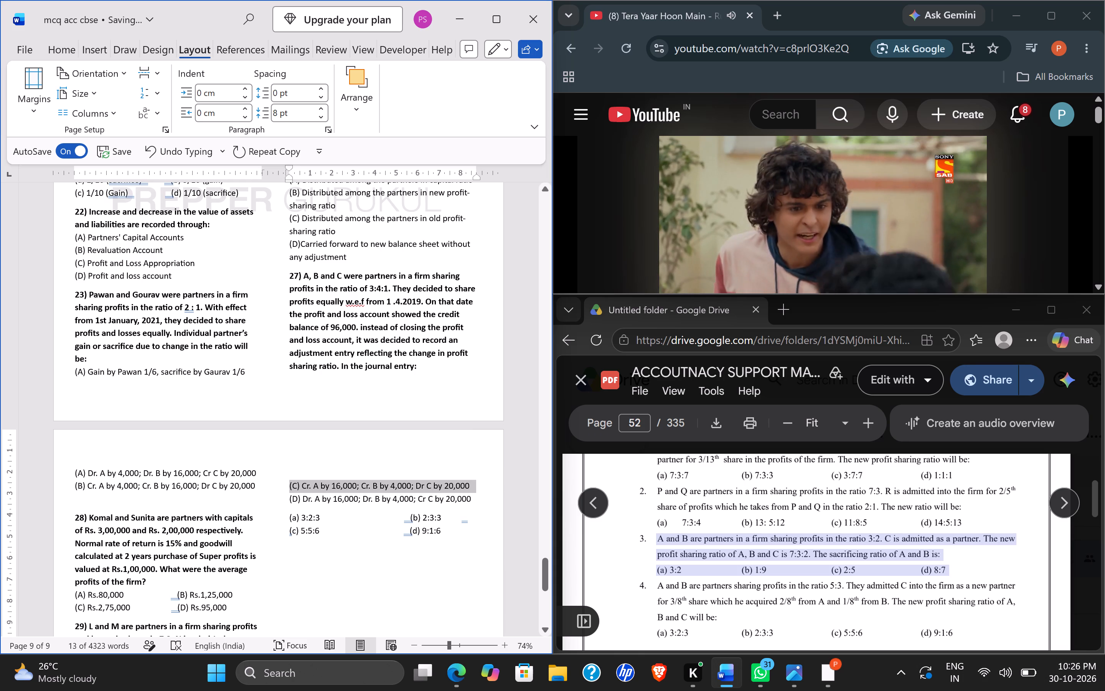
{"action": "left_click", "coordinate": [82, 500]}
{"action": "left_click", "coordinate": [82, 500]}
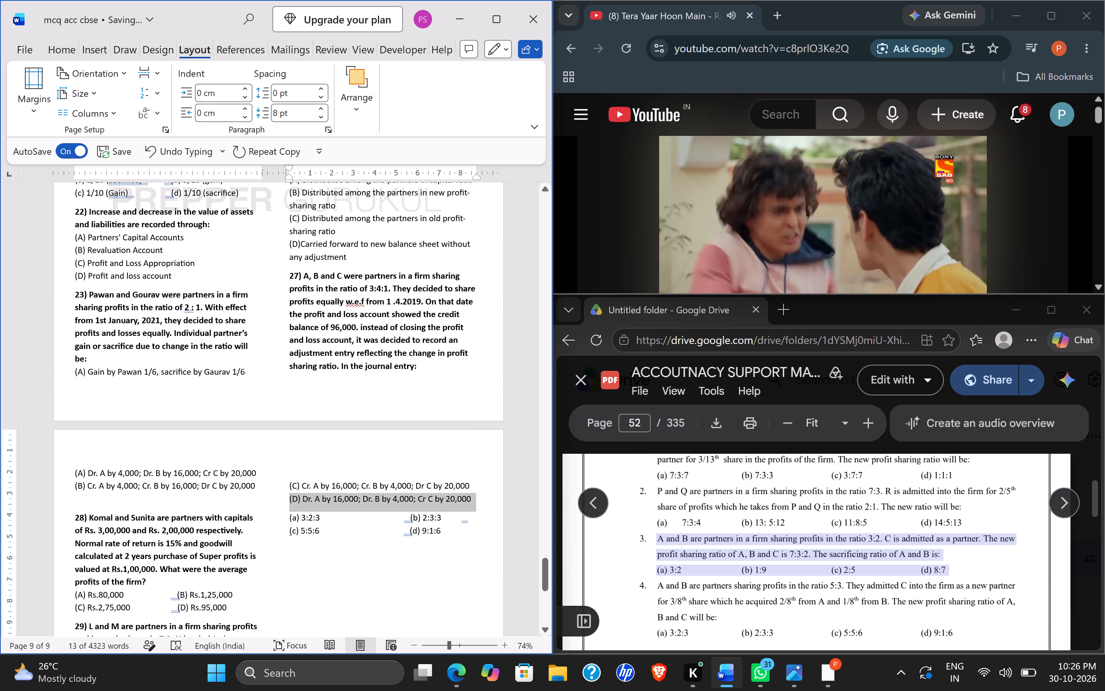
{"action": "left_click", "coordinate": [259, 491]}
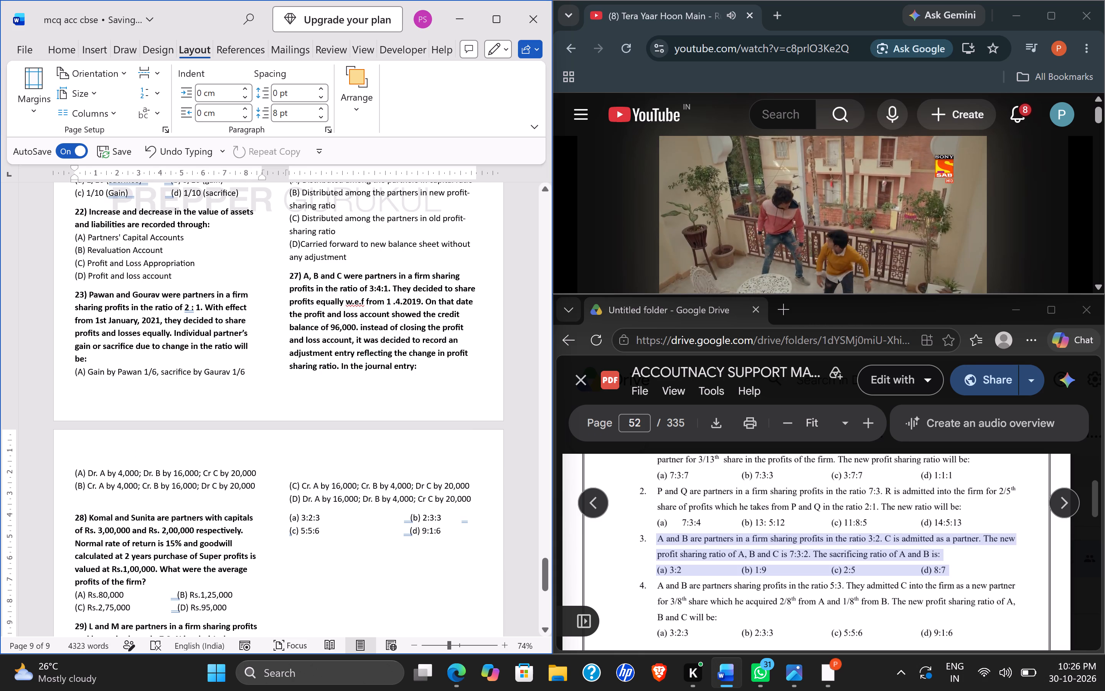
{"action": "key", "text": "shift+Return"}
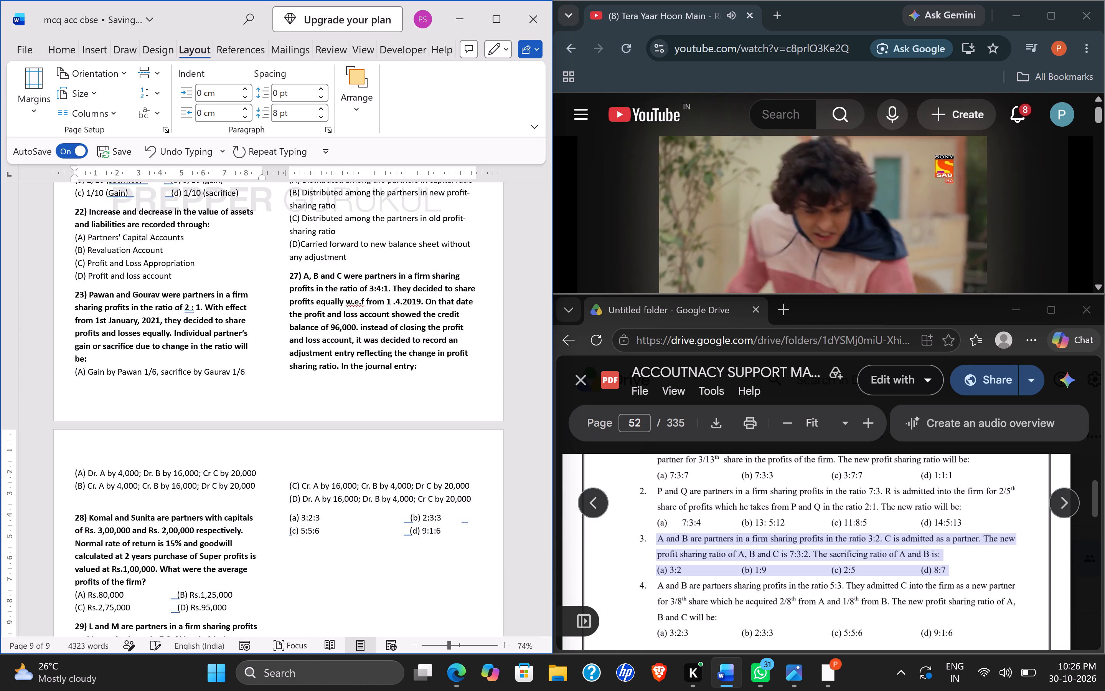
{"action": "key", "text": "ctrl+v"}
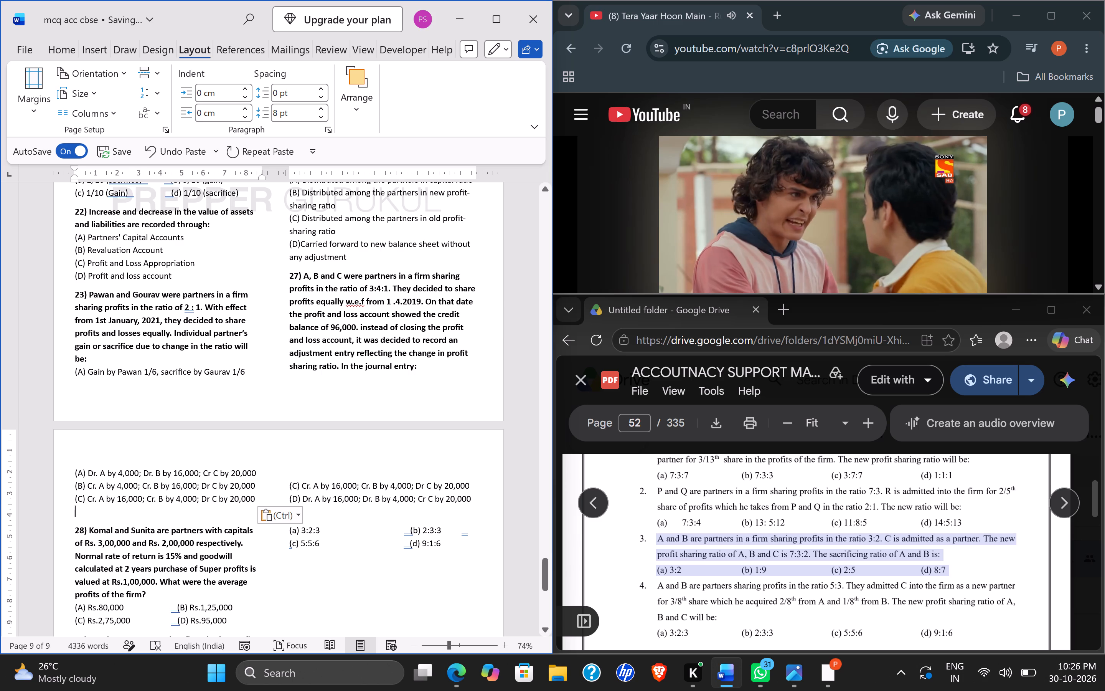
Copy question 27's option (D), "Dr. A by 16,000; Dr. B by 4,000; Cr C by 20,000", from the second column to below option (C).
{"action": "left_click_drag", "start_coordinate": [287, 501], "coordinate": [488, 497]}
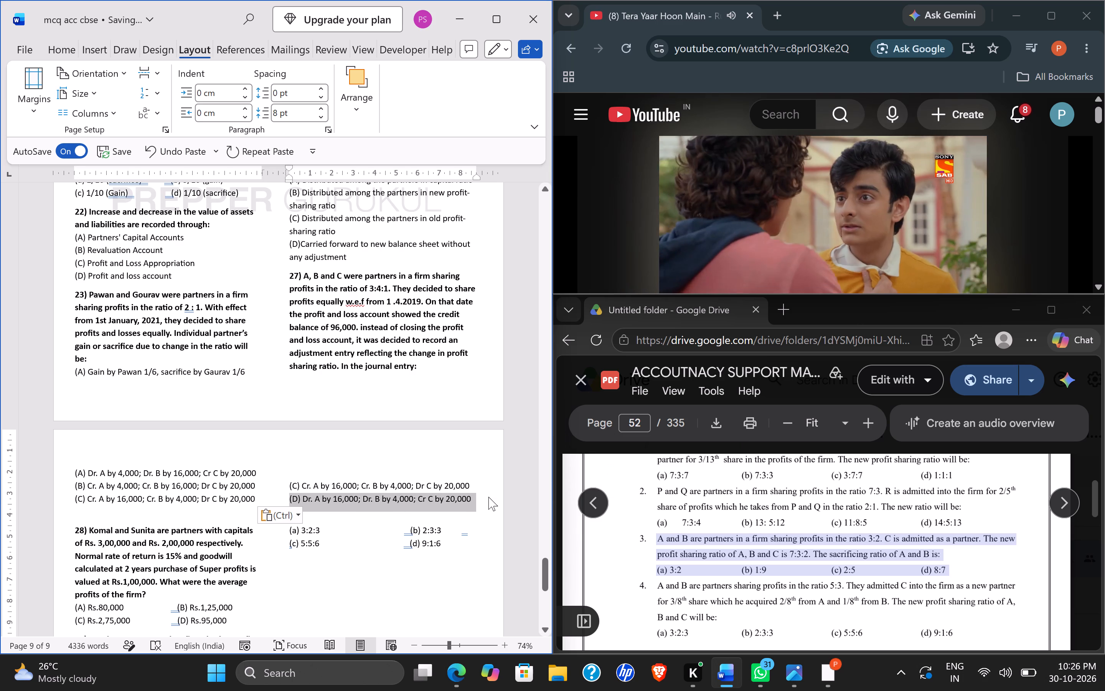
{"action": "key", "text": "ctrl+c"}
{"action": "left_click", "coordinate": [73, 519]}
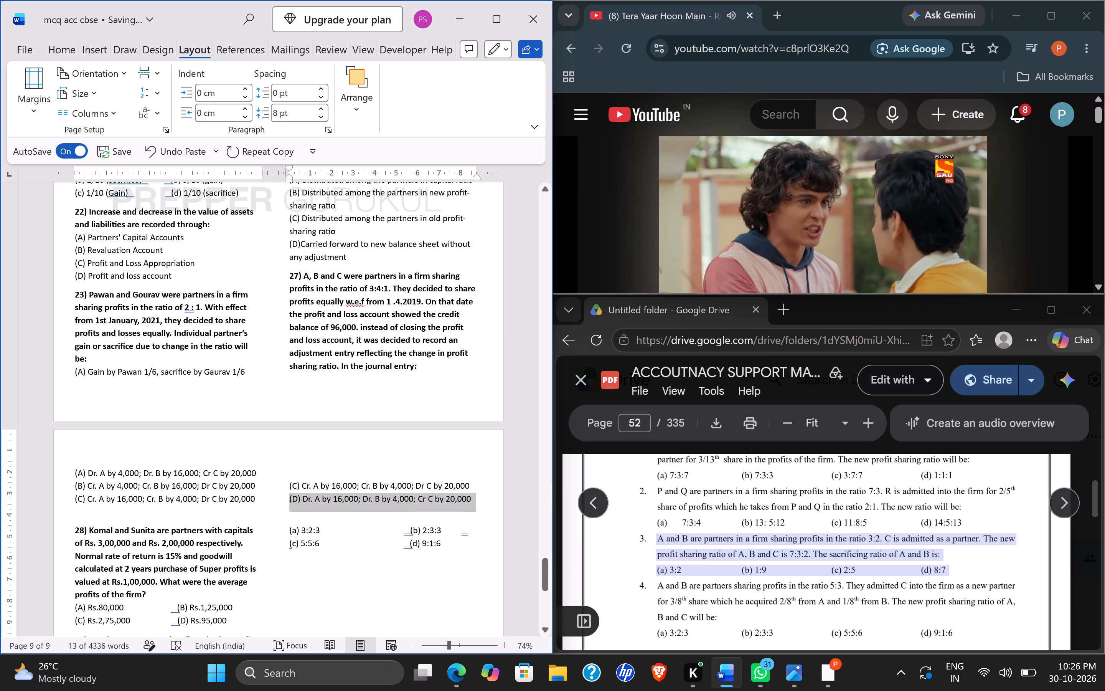
{"action": "key", "text": "ctrl+b"}
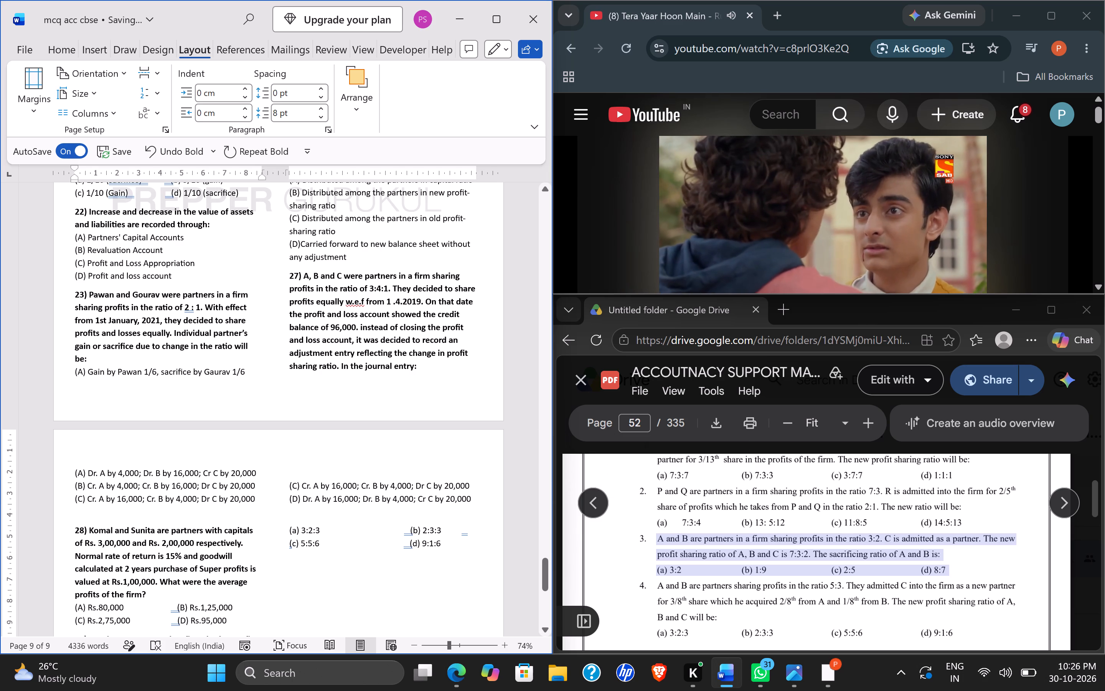
{"action": "key", "text": "ctrl+v"}
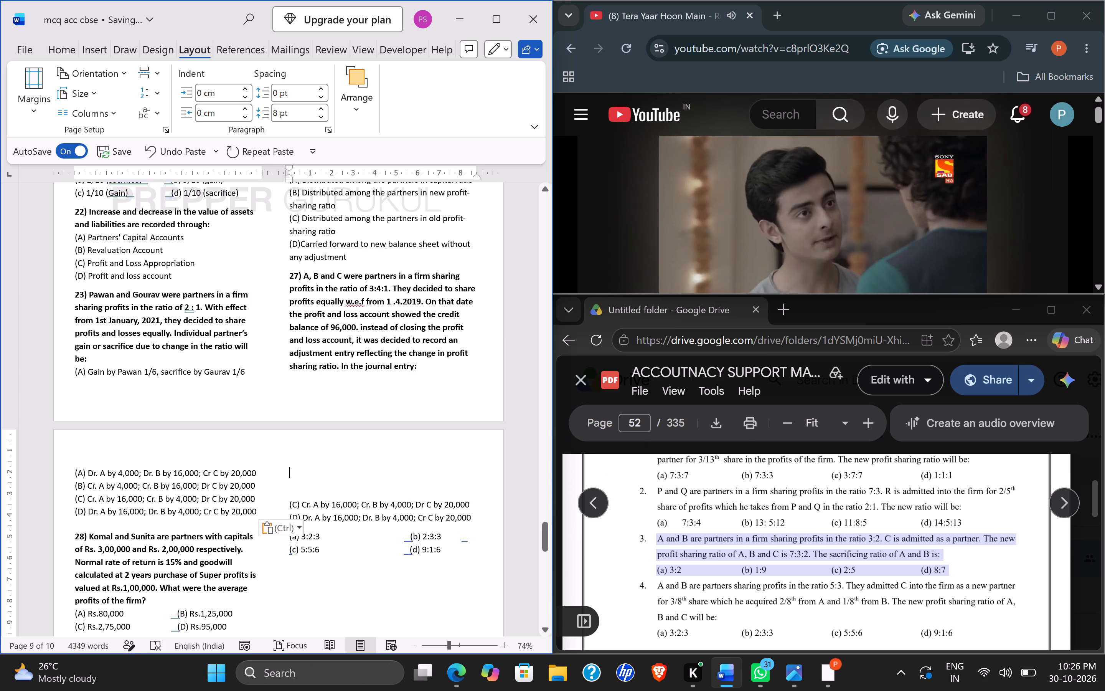
Delete the duplicate options (C) and (D) of question 27 and surplus blank lines from the second column.
{"action": "left_click_drag", "start_coordinate": [291, 499], "coordinate": [473, 556]}
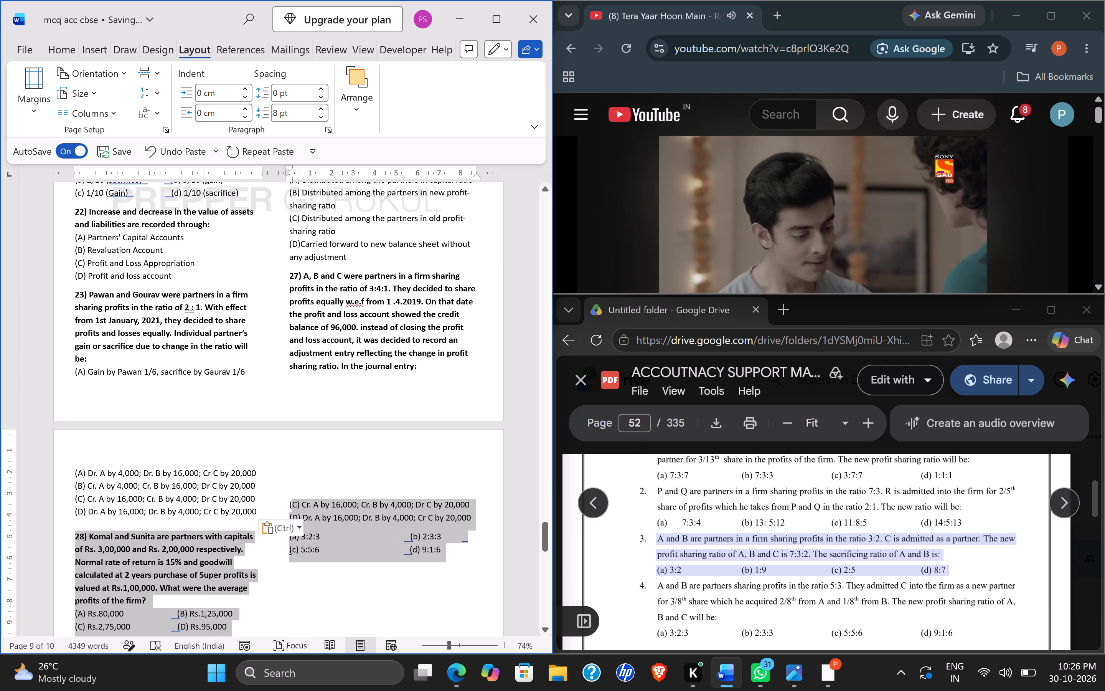
{"action": "left_click_drag", "start_coordinate": [473, 556], "coordinate": [478, 522]}
{"action": "key", "text": "Delete"}
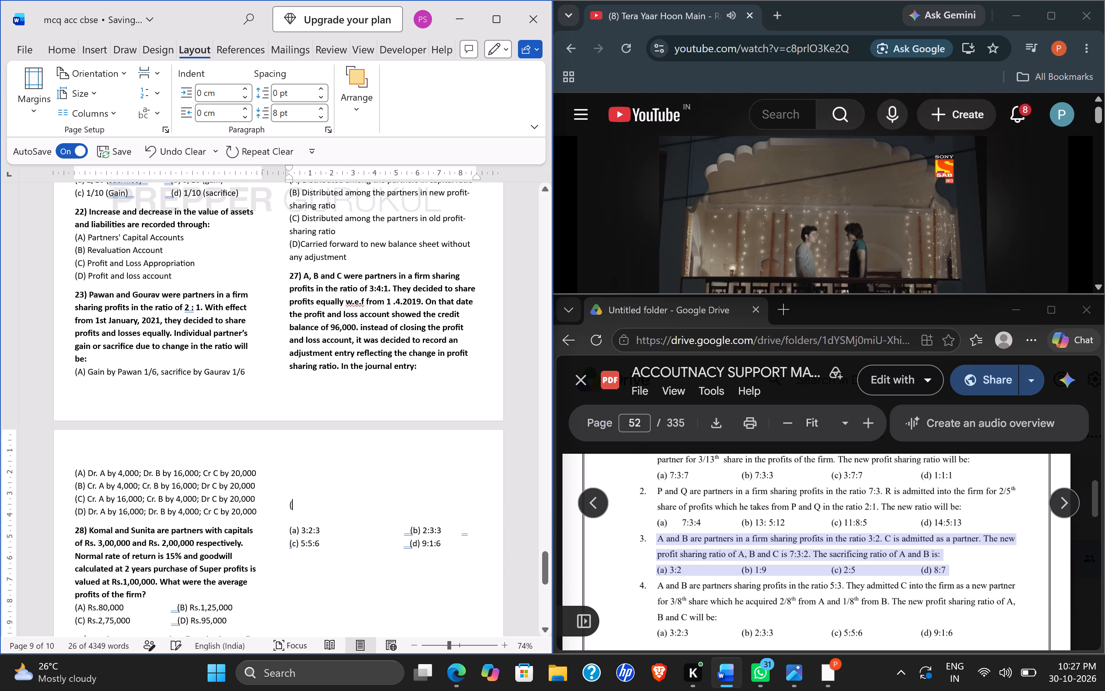
{"action": "key", "text": "BackSpace"}
{"action": "key", "text": "BackSpace"}
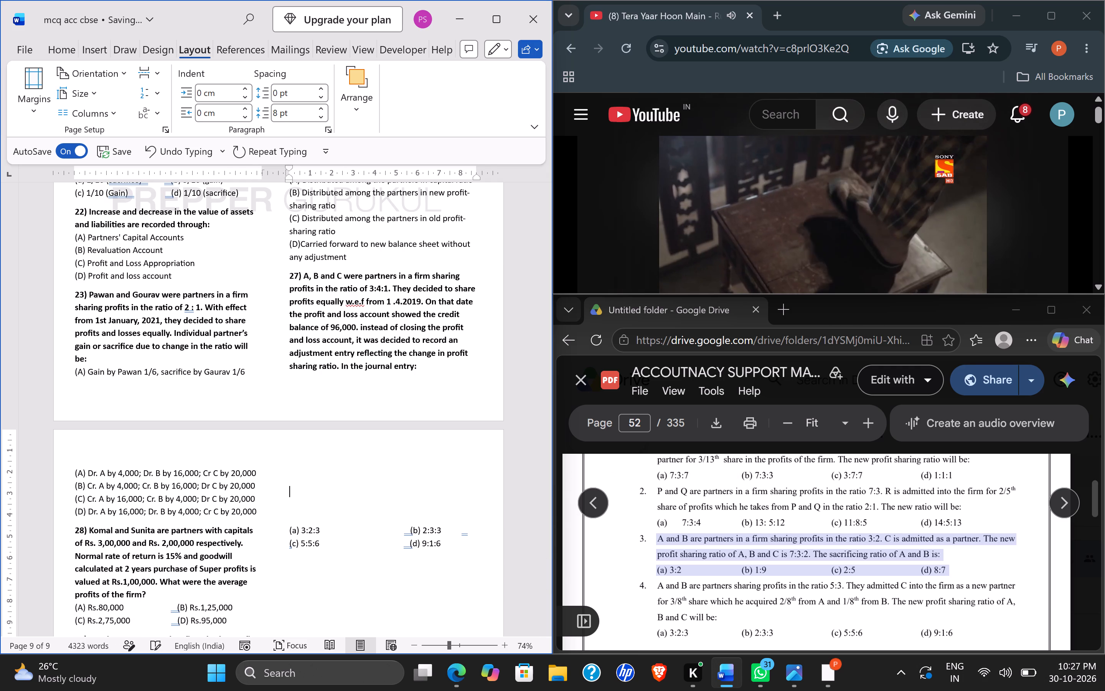
Copy the options 3:2:3, 2:3:3, 5:5:6 and 9:1:6 from the second column into a new paragraph below question 31's text.
{"action": "scroll", "coordinate": [509, 546], "scroll_direction": "down", "scroll_amount": 6}
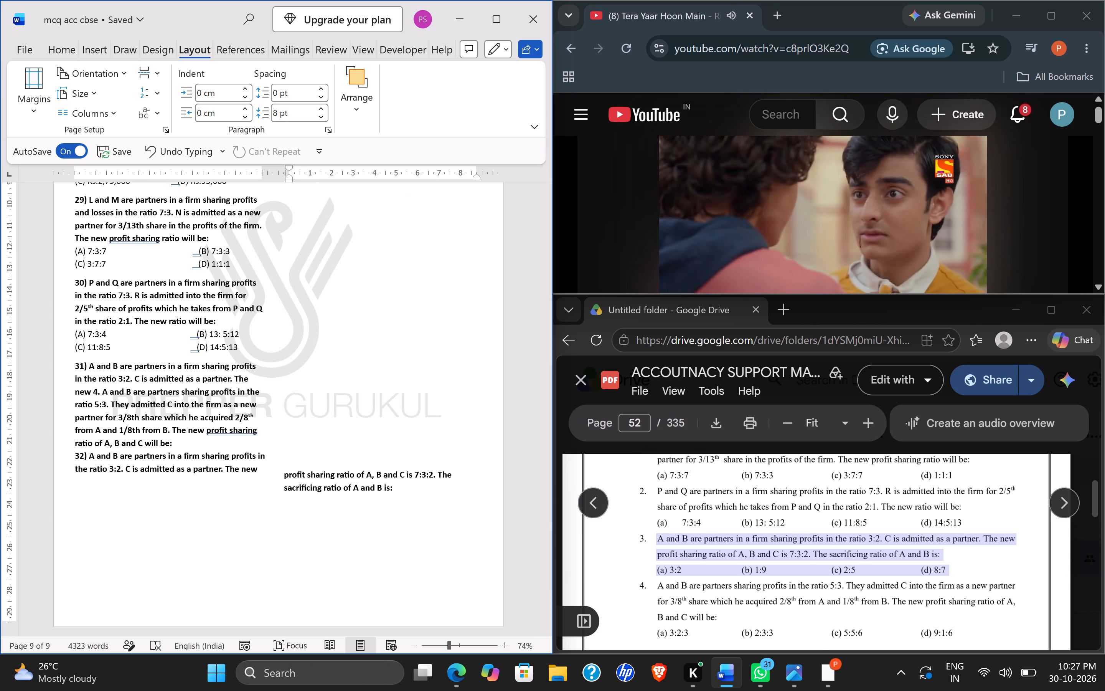
{"action": "scroll", "coordinate": [737, 552], "scroll_direction": "down", "scroll_amount": 1}
{"action": "scroll", "coordinate": [317, 384], "scroll_direction": "up", "scroll_amount": 2}
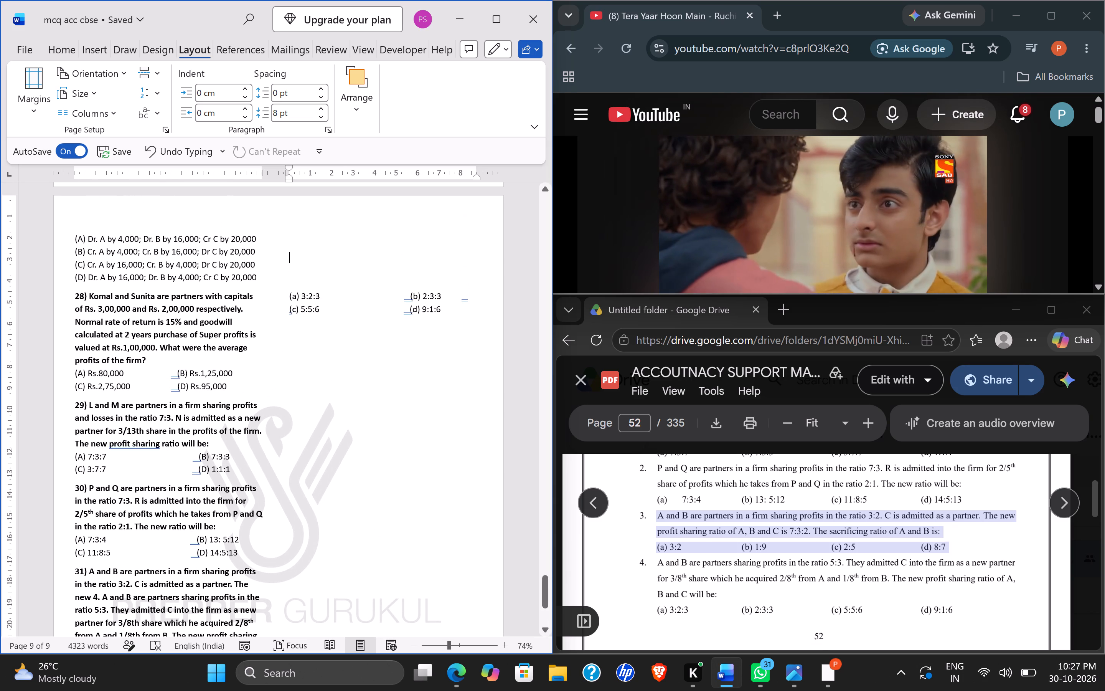
{"action": "left_click_drag", "start_coordinate": [287, 291], "coordinate": [460, 311]}
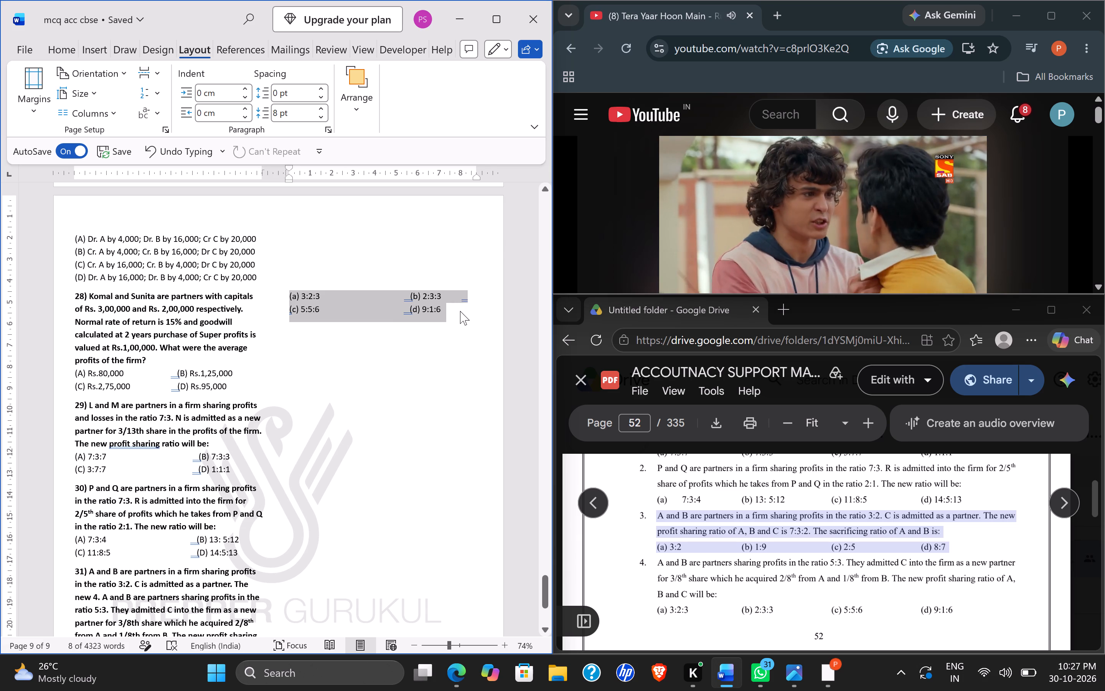
{"action": "key", "text": "ctrl+c"}
{"action": "scroll", "coordinate": [339, 395], "scroll_direction": "down", "scroll_amount": 2}
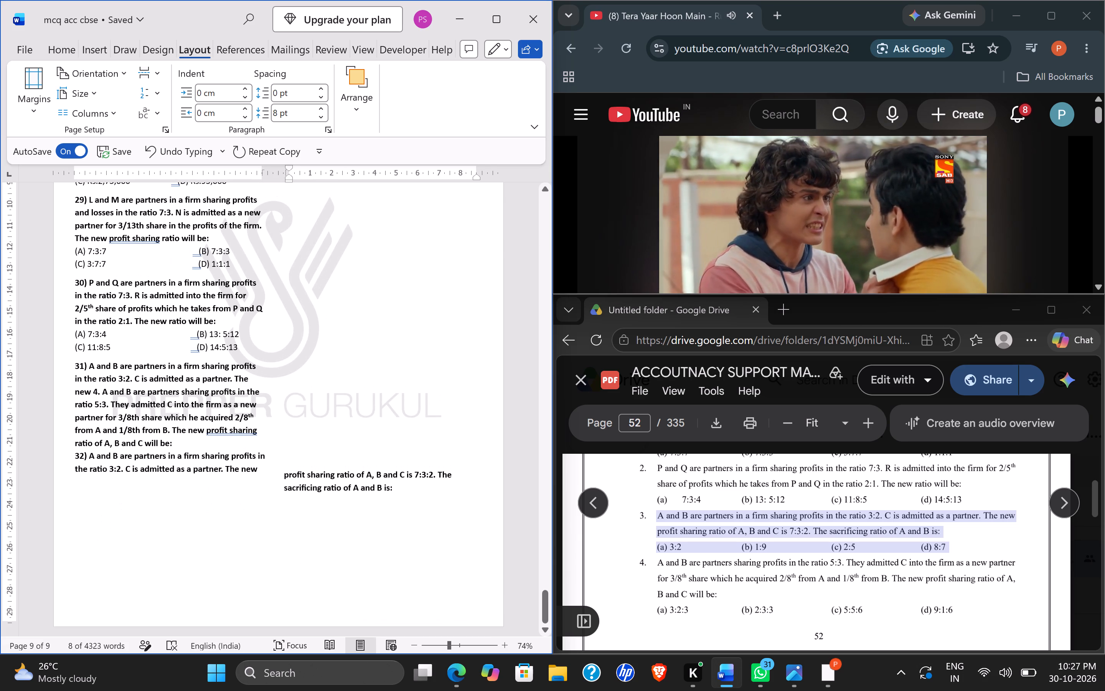
{"action": "left_click", "coordinate": [207, 446]}
{"action": "key", "text": "Return"}
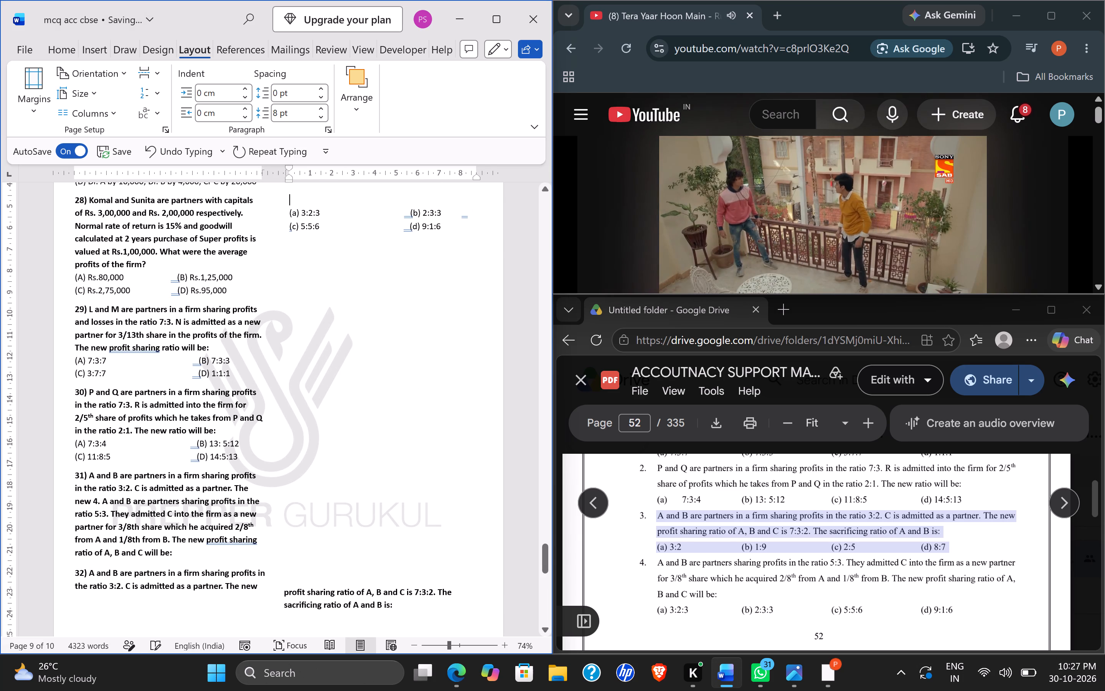
{"action": "key", "text": "ctrl+v"}
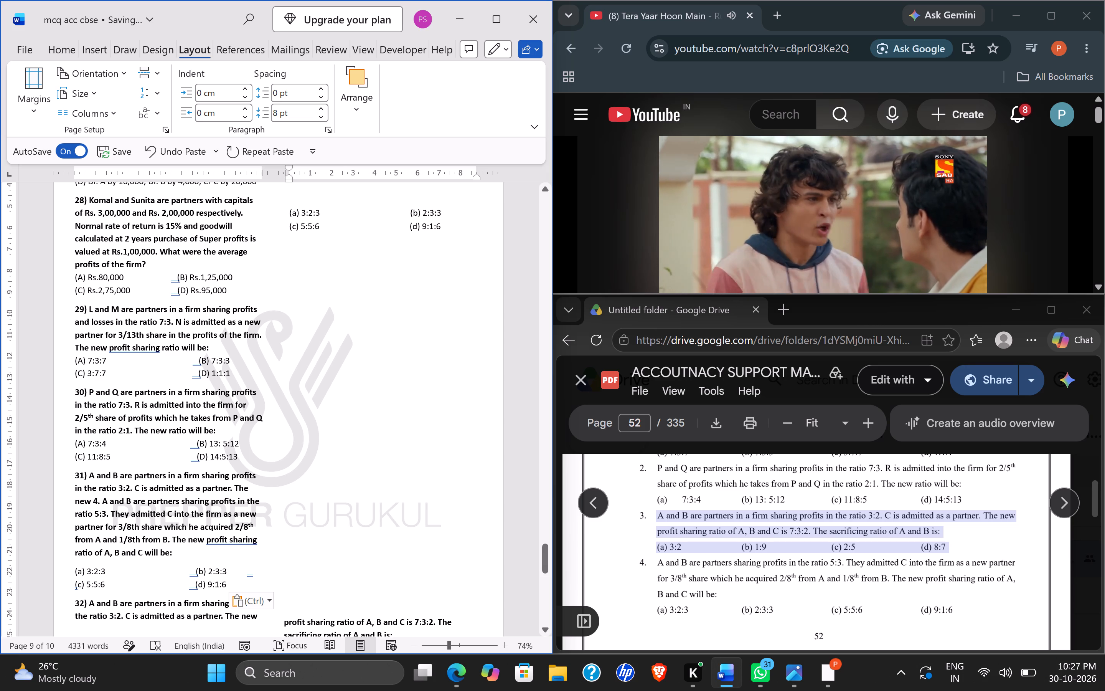
Copy "profit sharing ratio of A, B and C is 7:3:2. The sacrificing ratio of A and B is:" from the PDF to the end of question 32's text.
{"action": "scroll", "coordinate": [270, 431], "scroll_direction": "down", "scroll_amount": 2}
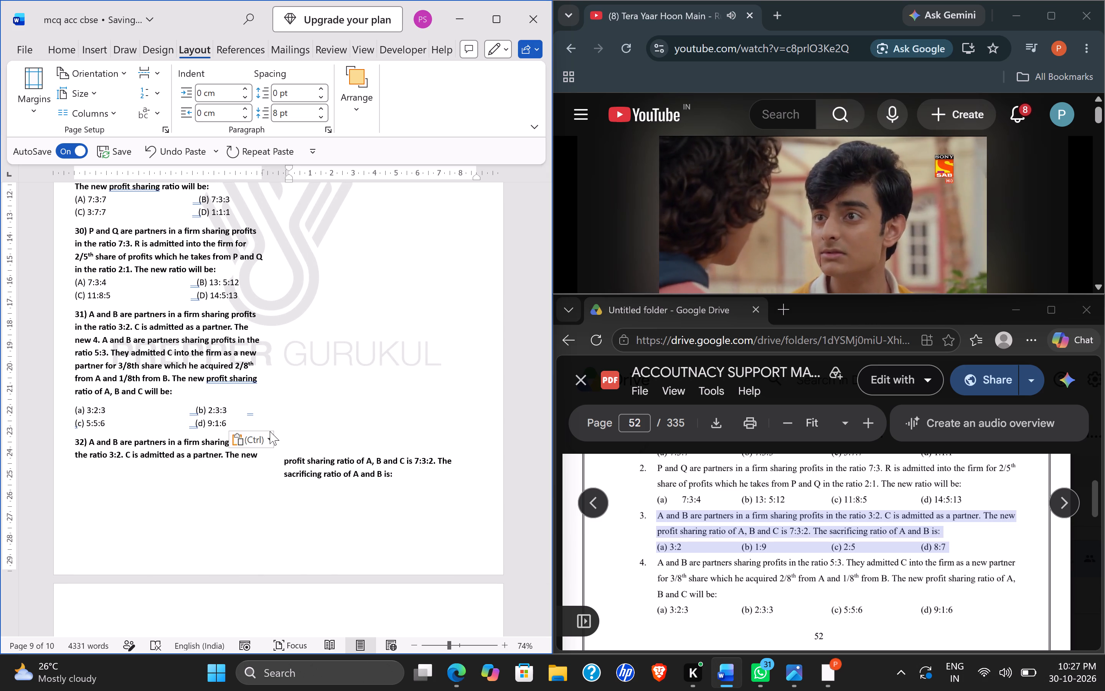
{"action": "left_click", "coordinate": [261, 461]}
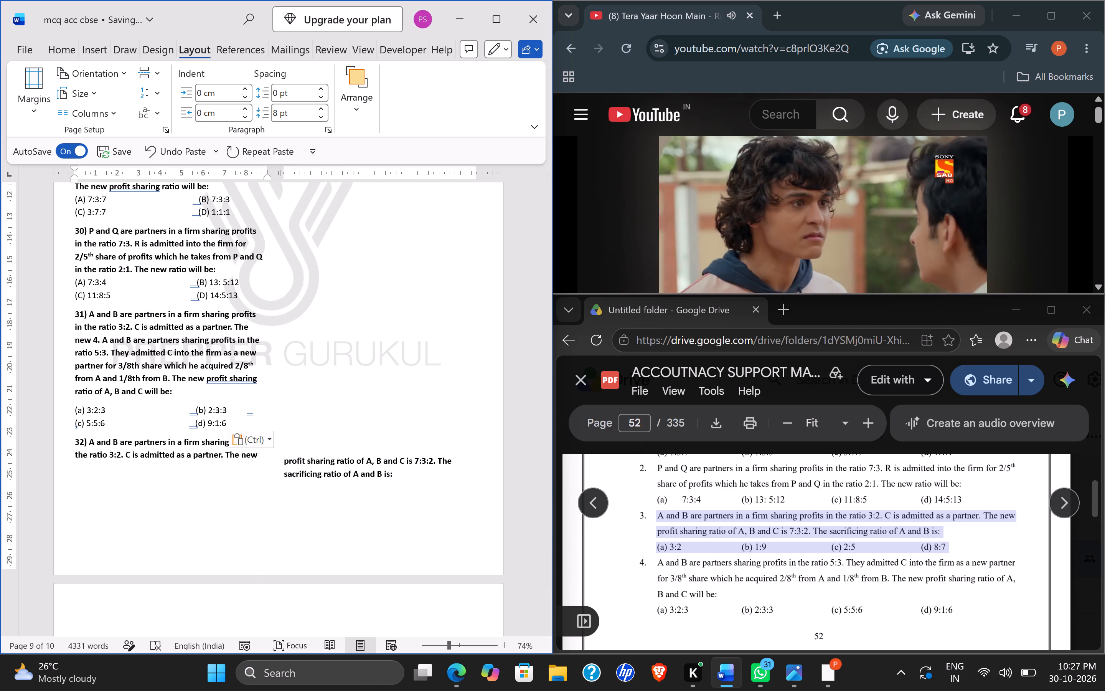
{"action": "left_click", "coordinate": [792, 536]}
{"action": "left_click_drag", "start_coordinate": [681, 531], "coordinate": [884, 530]}
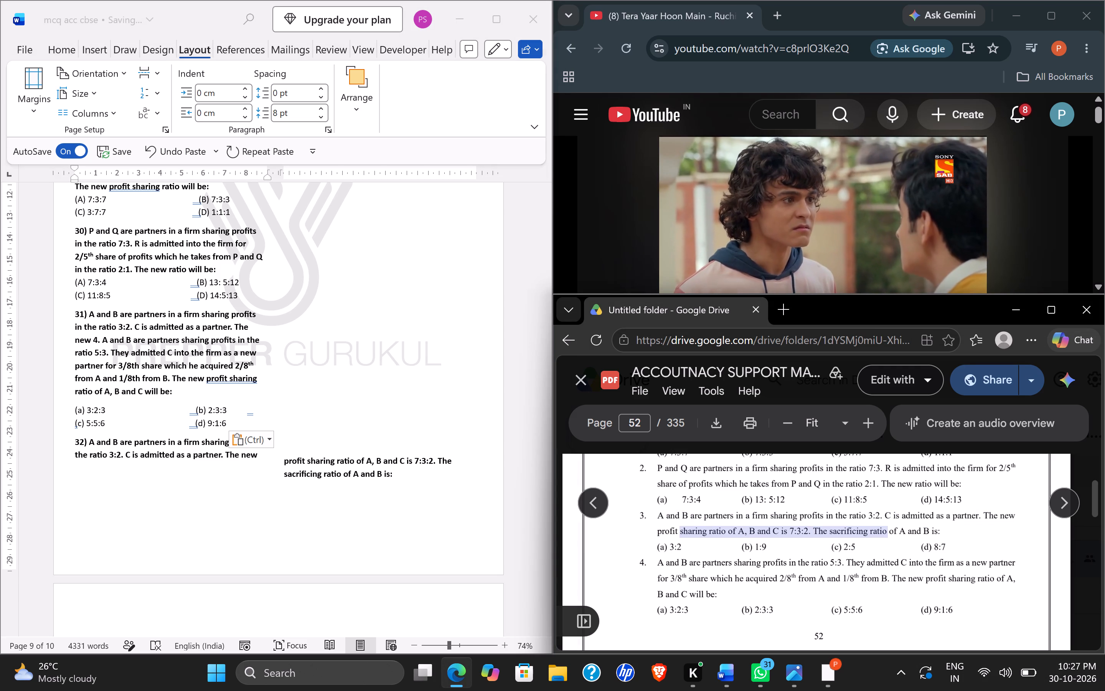
{"action": "left_click", "coordinate": [653, 532]}
{"action": "left_click_drag", "start_coordinate": [653, 532], "coordinate": [952, 532]}
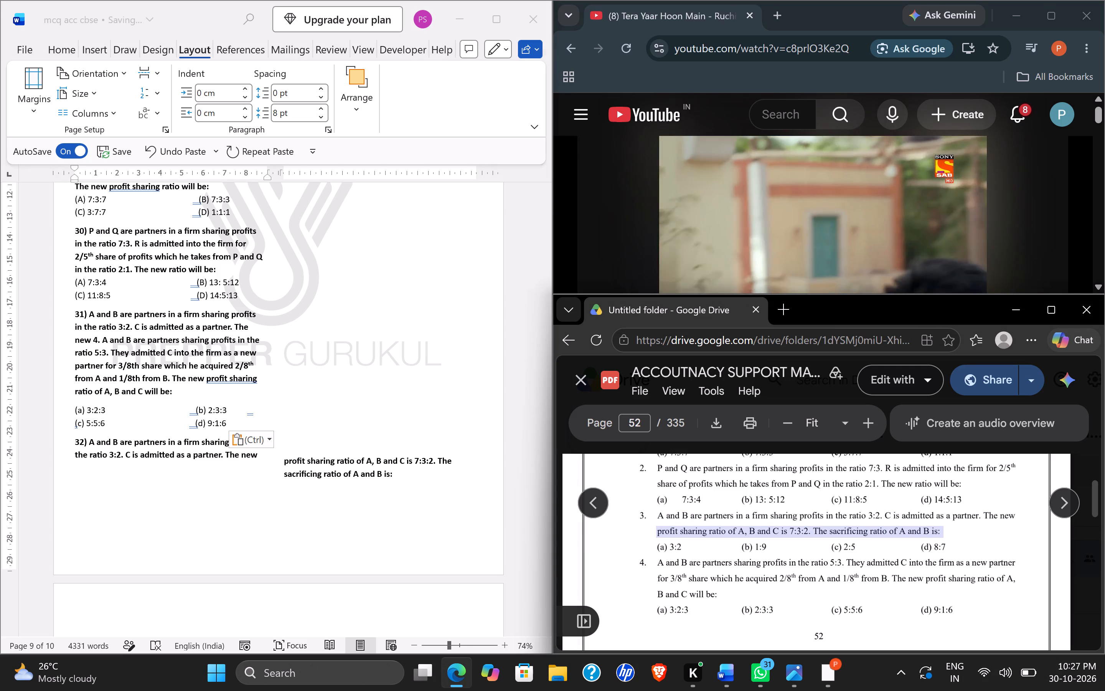
{"action": "left_click_drag", "start_coordinate": [952, 532], "coordinate": [954, 531]}
{"action": "key", "text": "ctrl+c"}
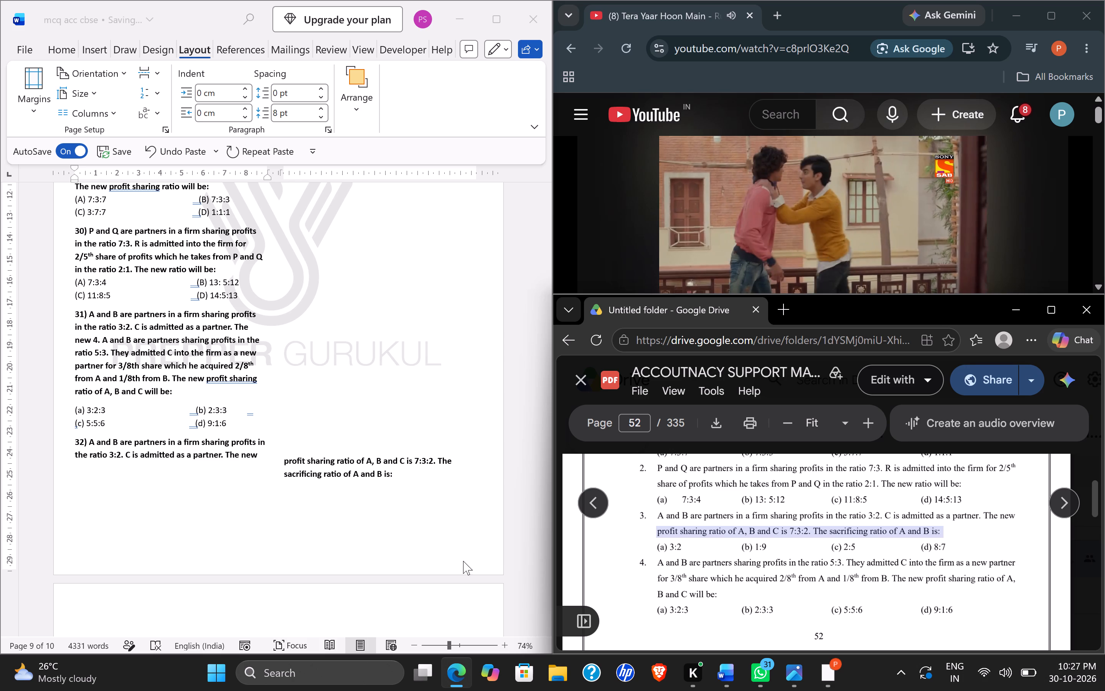
{"action": "left_click", "coordinate": [253, 455]}
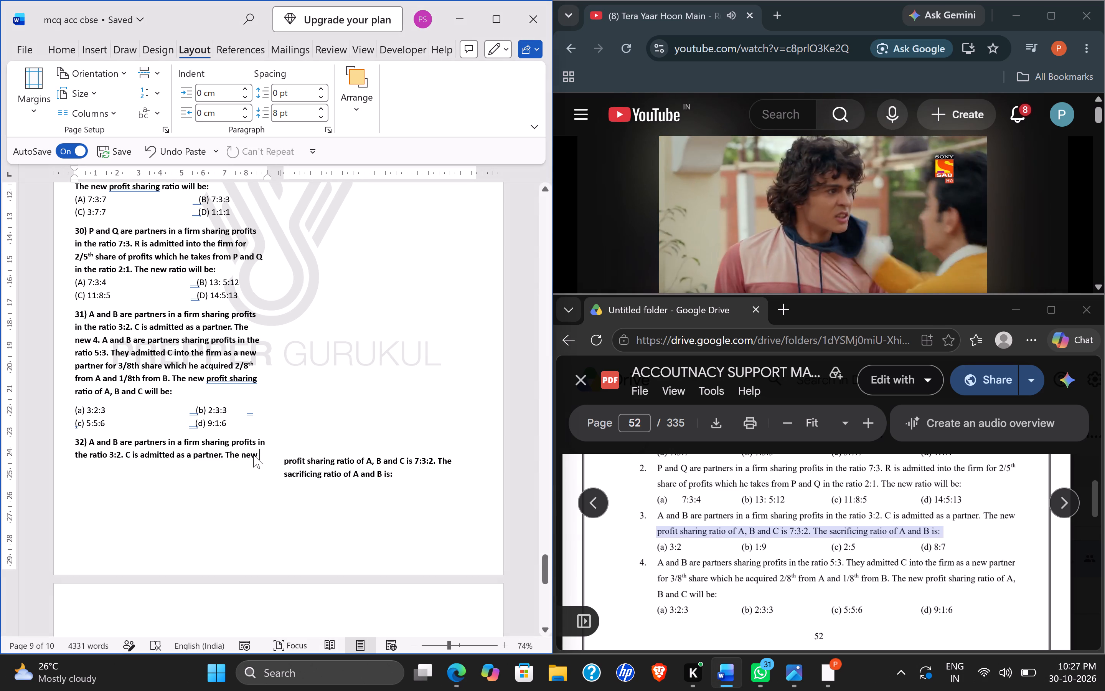
{"action": "key", "text": "ctrl+v"}
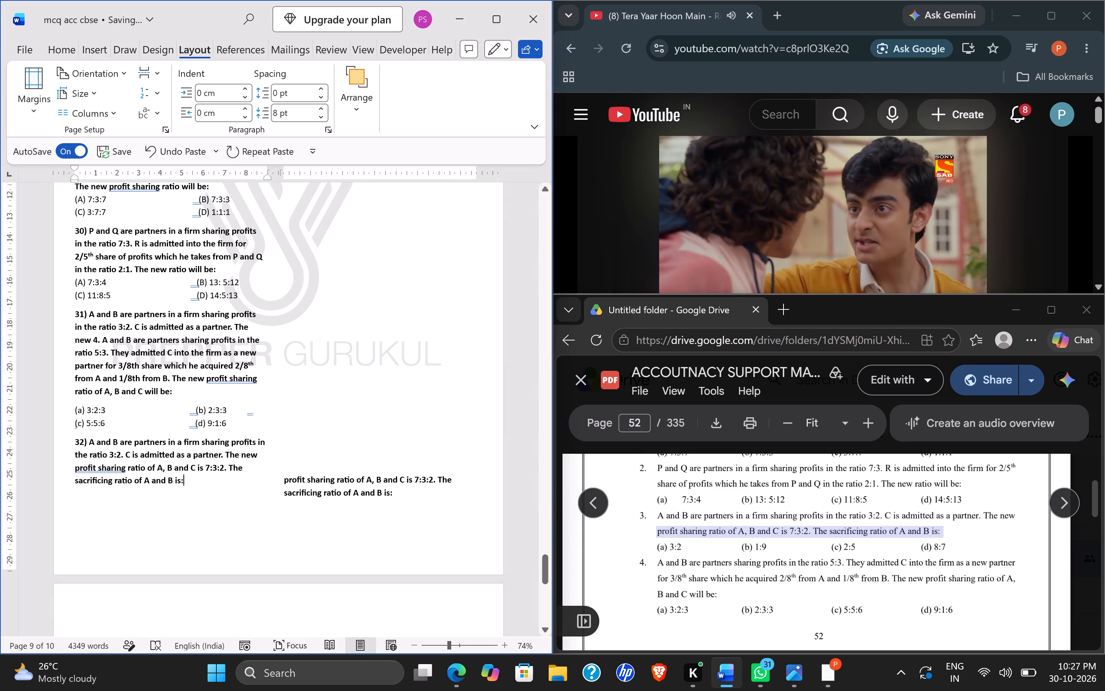
Delete the duplicate end of question 32's text from the second column.
{"action": "left_click_drag", "start_coordinate": [285, 478], "coordinate": [415, 505]}
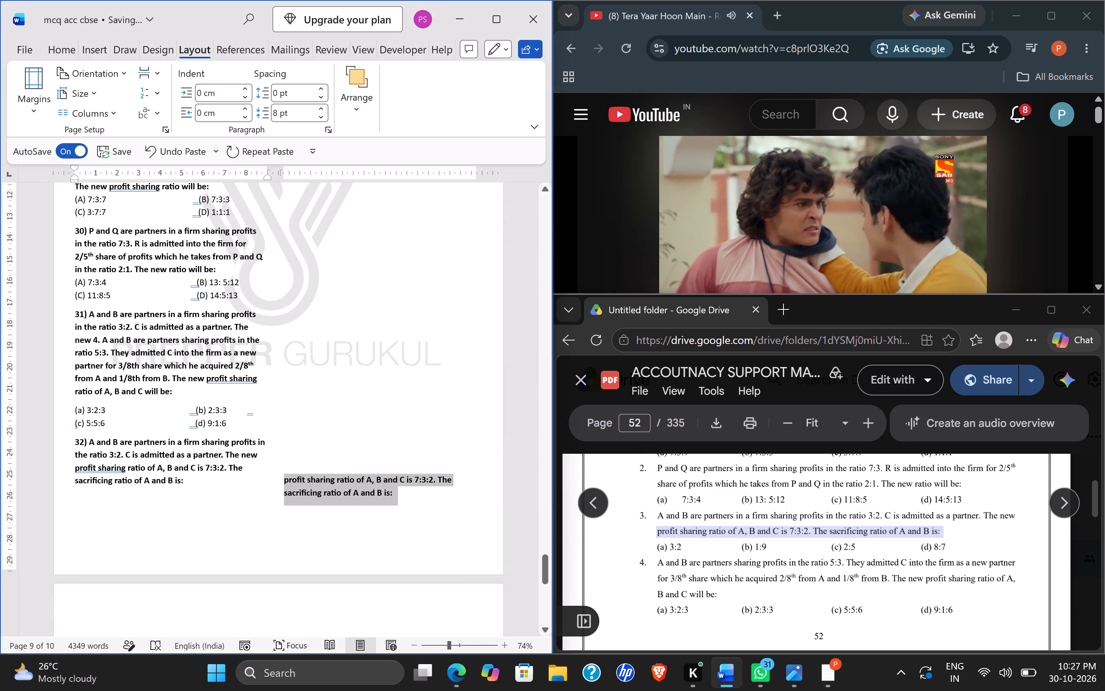
{"action": "left_click_drag", "start_coordinate": [415, 505], "coordinate": [416, 505]}
{"action": "key", "text": "Delete"}
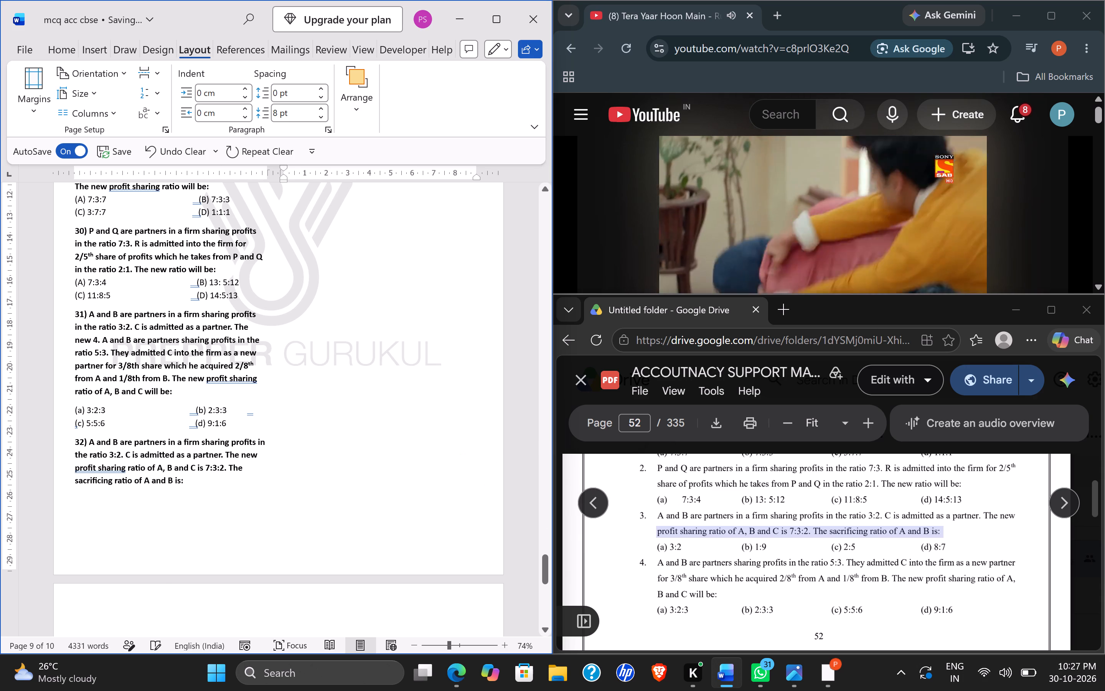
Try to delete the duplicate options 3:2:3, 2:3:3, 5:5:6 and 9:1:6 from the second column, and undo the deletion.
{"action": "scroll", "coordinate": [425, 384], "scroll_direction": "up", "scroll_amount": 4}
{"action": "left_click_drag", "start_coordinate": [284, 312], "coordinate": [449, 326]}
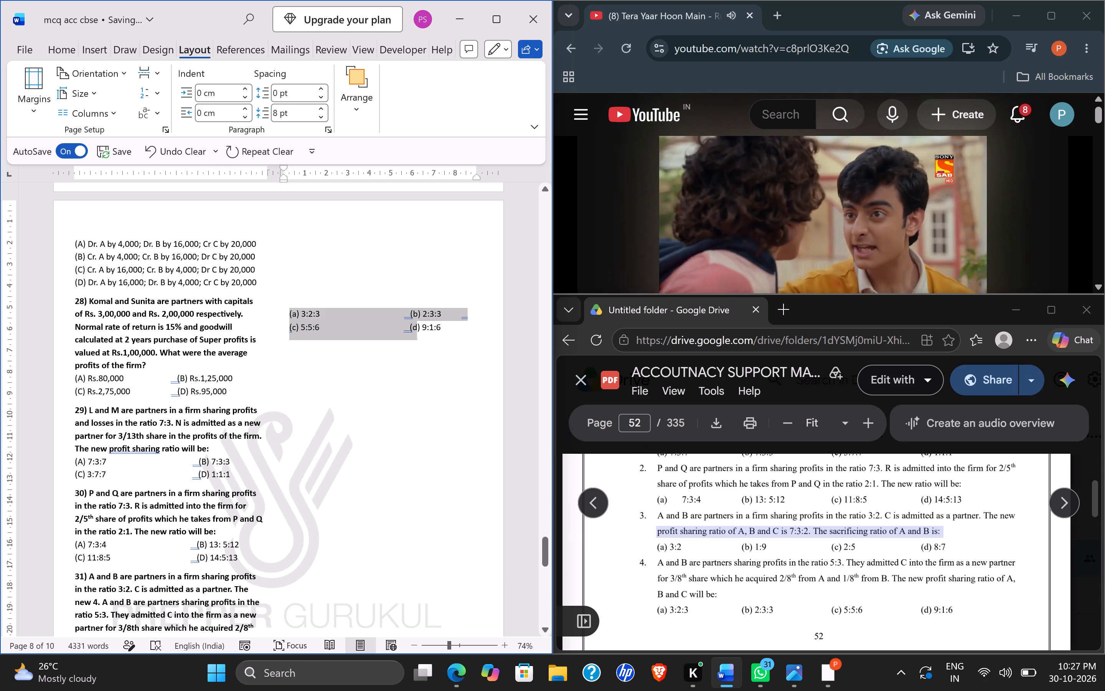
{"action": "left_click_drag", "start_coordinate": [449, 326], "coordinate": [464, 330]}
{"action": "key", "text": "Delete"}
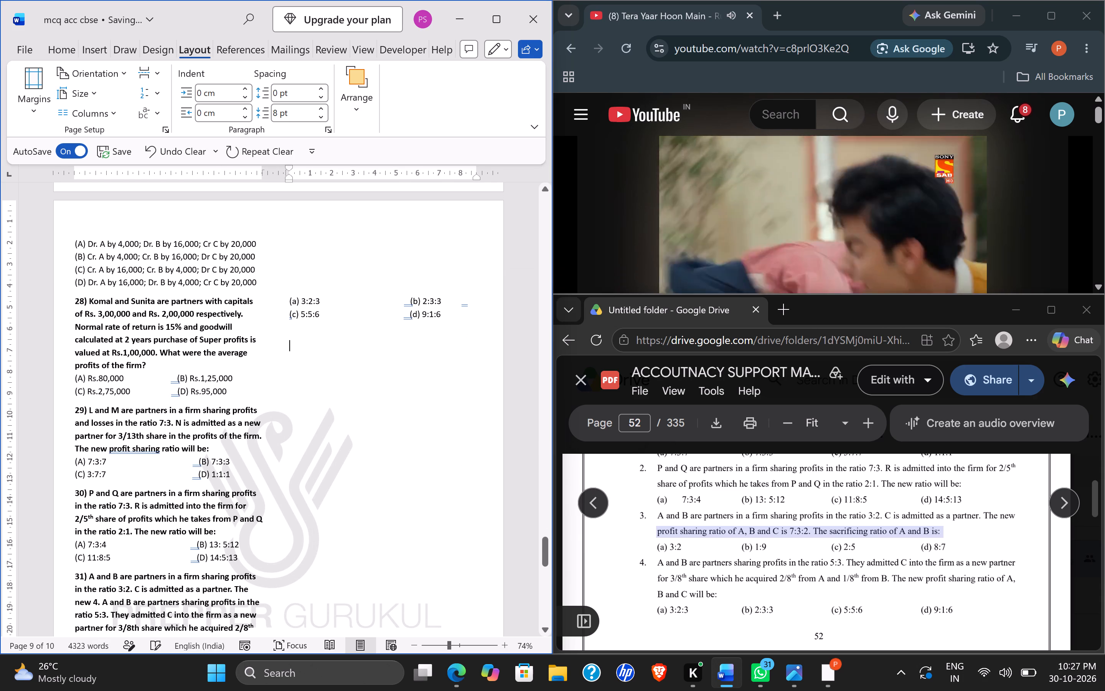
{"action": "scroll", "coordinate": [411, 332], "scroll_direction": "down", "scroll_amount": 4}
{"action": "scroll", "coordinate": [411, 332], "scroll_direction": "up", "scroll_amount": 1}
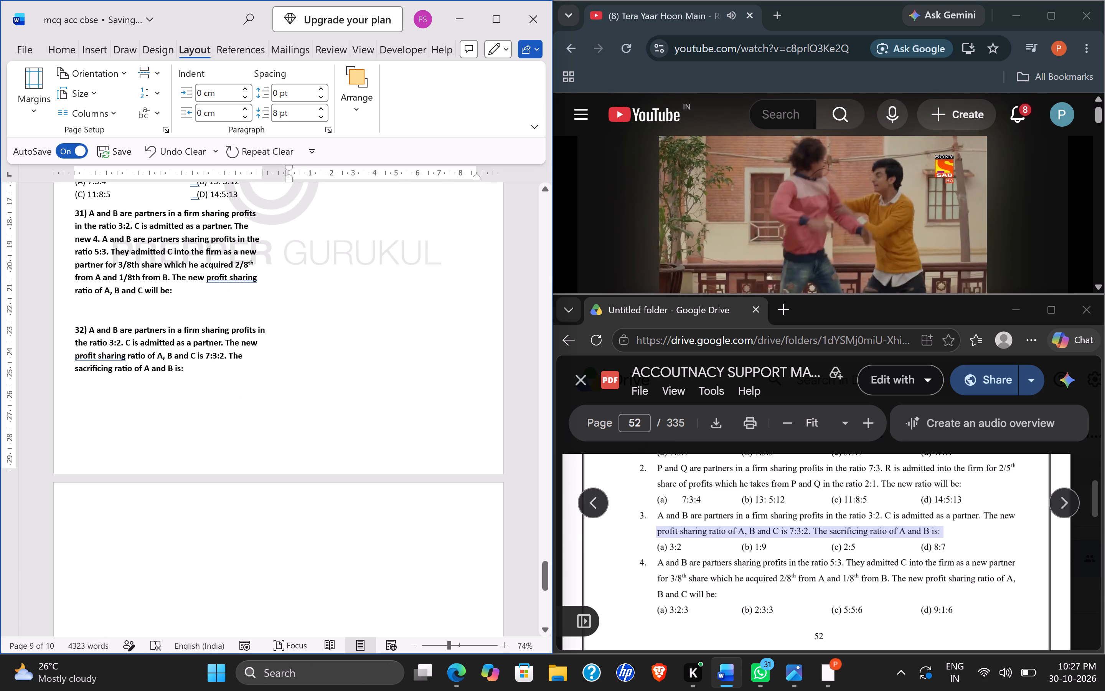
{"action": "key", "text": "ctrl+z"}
Copy the options 3:2, 1:9, 2:5 and 8:7 from question 3 of the PDF to a new line below question 32's text.
{"action": "scroll", "coordinate": [411, 332], "scroll_direction": "down", "scroll_amount": 1}
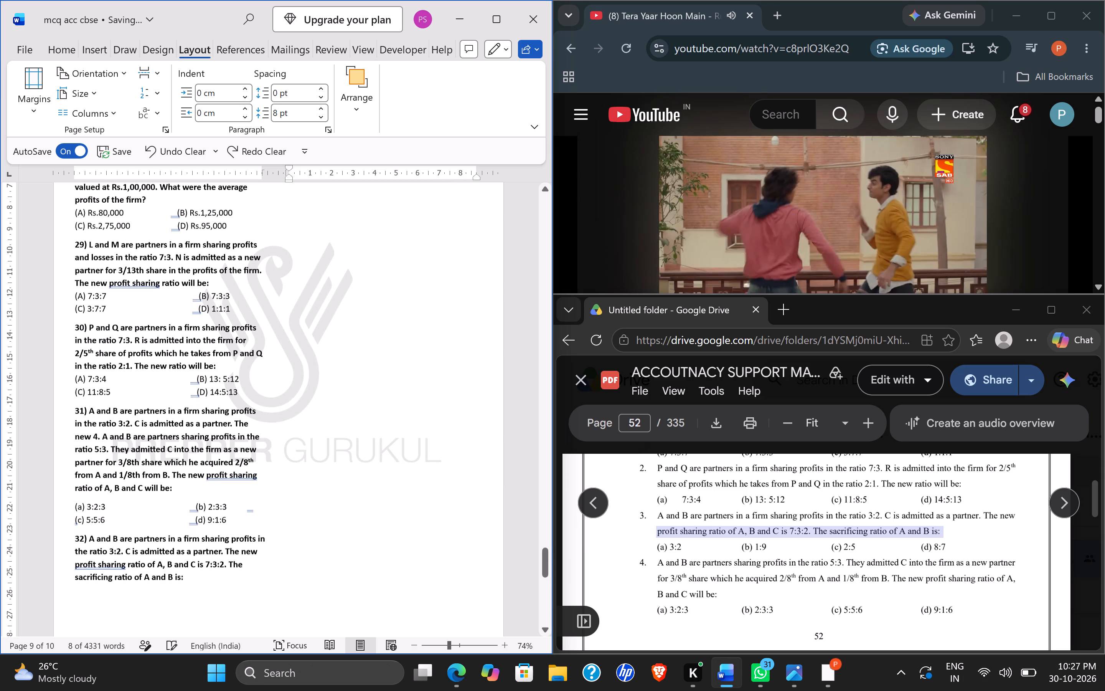
{"action": "scroll", "coordinate": [313, 471], "scroll_direction": "down", "scroll_amount": 2}
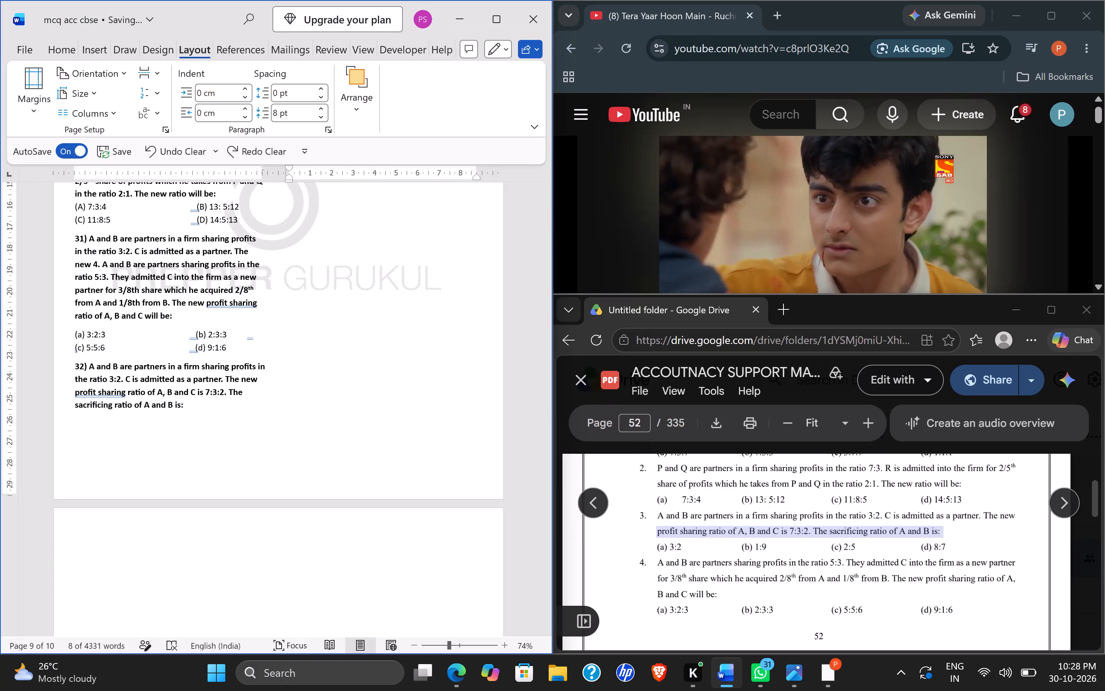
{"action": "scroll", "coordinate": [844, 522], "scroll_direction": "down", "scroll_amount": 1}
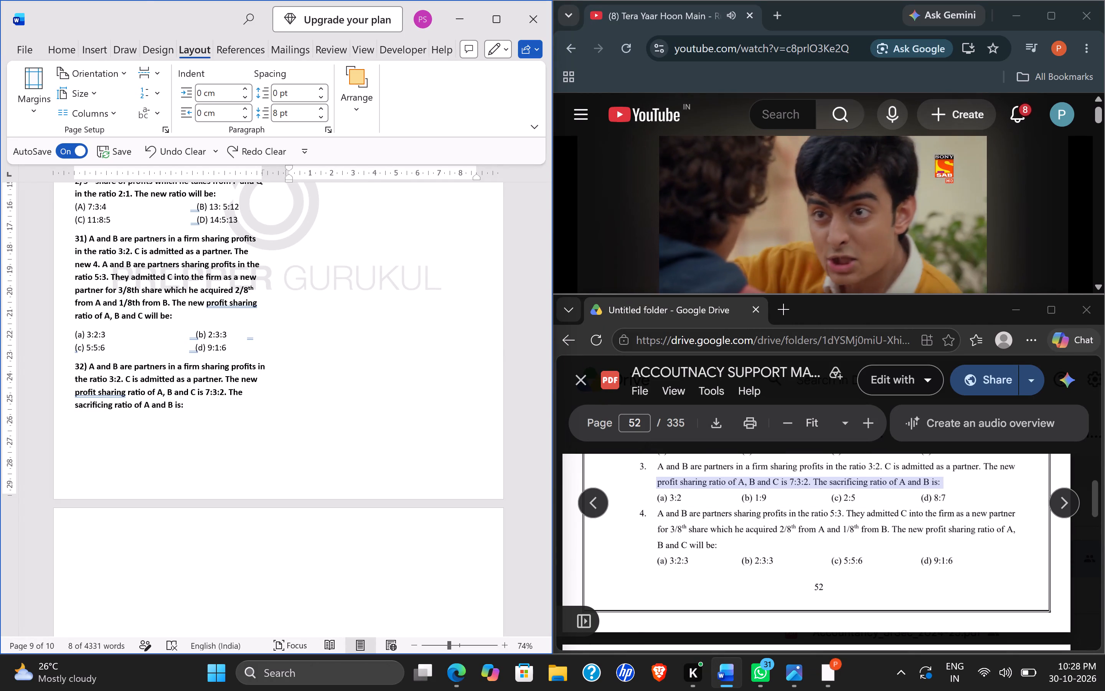
{"action": "left_click_drag", "start_coordinate": [654, 504], "coordinate": [965, 502]}
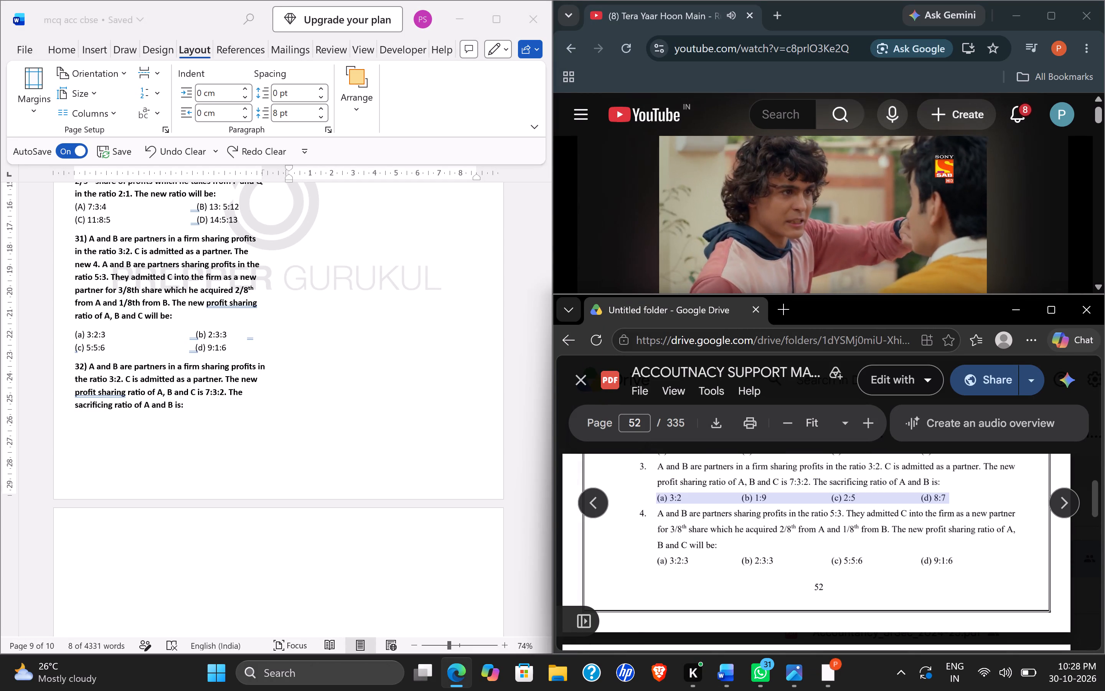
{"action": "key", "text": "ctrl+c"}
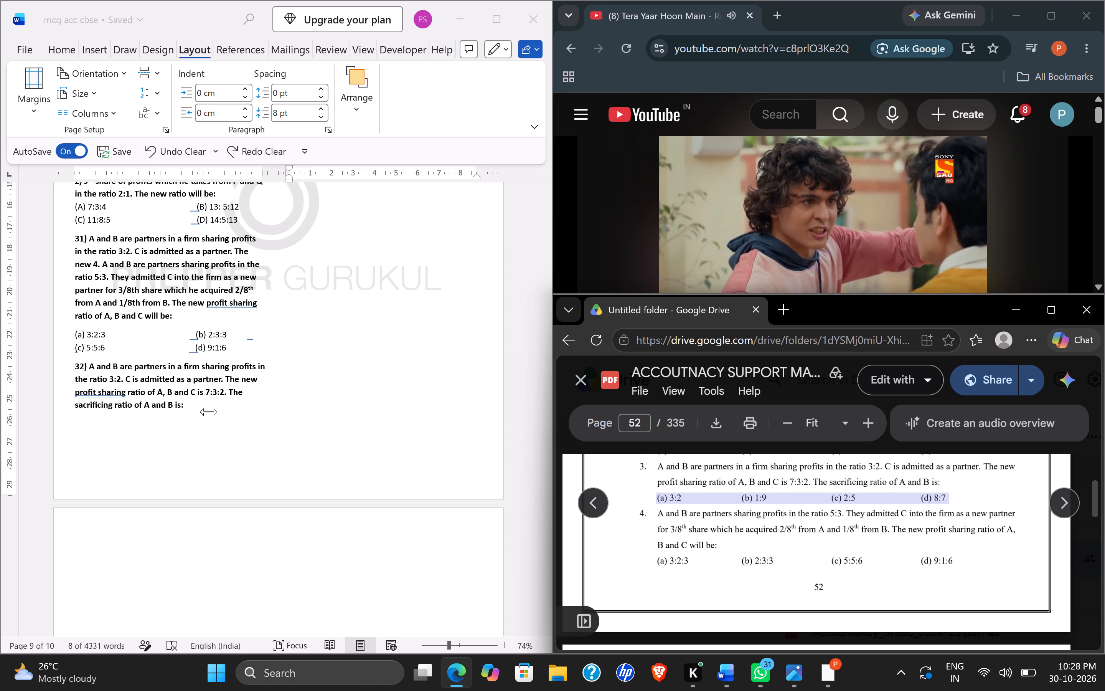
{"action": "left_click", "coordinate": [209, 412]}
{"action": "left_click", "coordinate": [209, 412]}
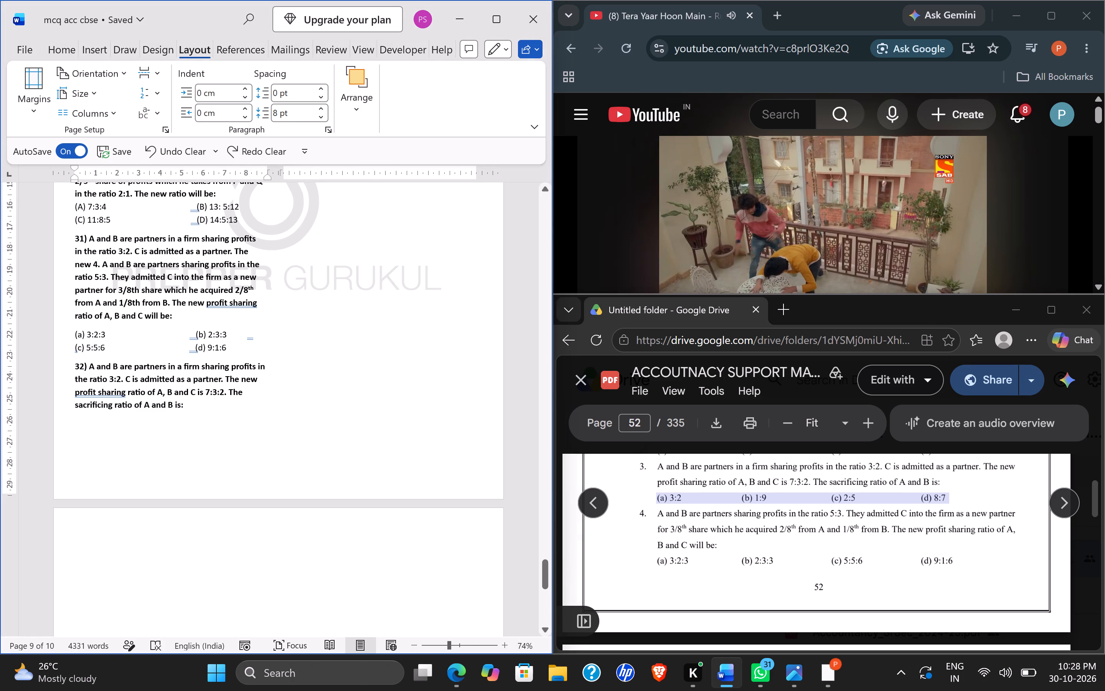
{"action": "key", "text": "shift+Return"}
{"action": "key", "text": "ctrl+v"}
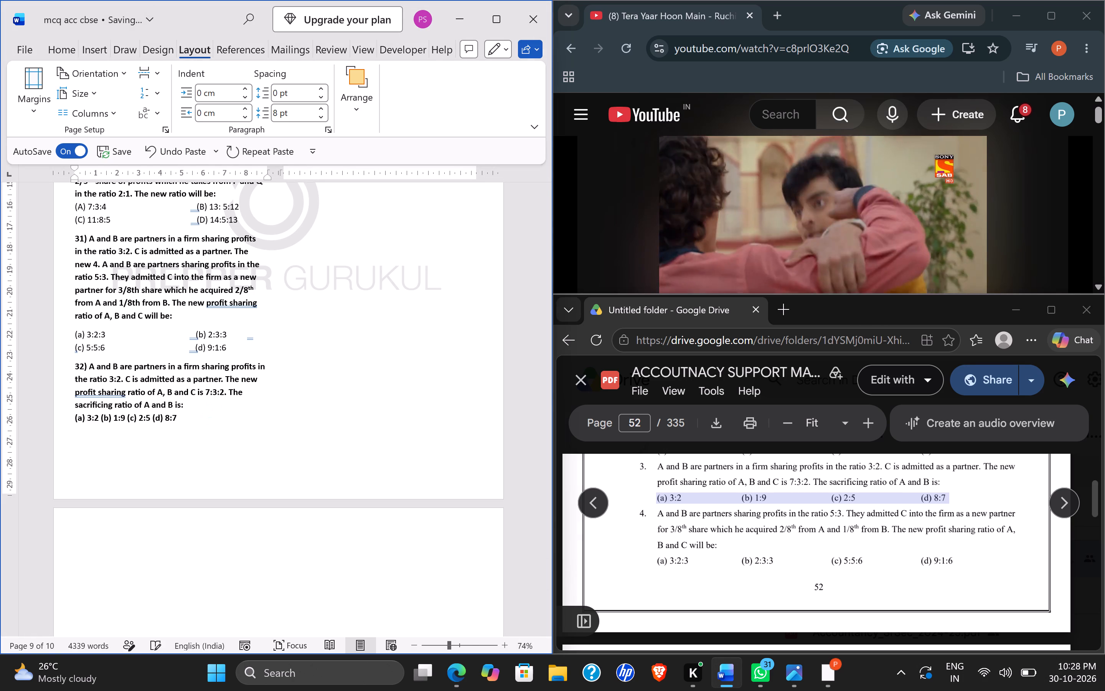
Space question 32's option (b) 1:9 well away from option (a) 3:2 on the same line.
{"action": "left_click", "coordinate": [99, 418]}
{"action": "key", "text": "space"}
{"action": "key", "text": "space"}
{"action": "key", "text": "space"}
{"action": "key", "text": "space"}
{"action": "key", "text": "space"}
{"action": "key", "text": "space"}
{"action": "key", "text": "space"}
{"action": "key", "text": "space"}
{"action": "key", "text": "space"}
{"action": "key", "text": "space"}
{"action": "key", "text": "space"}
{"action": "key", "text": "space"}
{"action": "key", "text": "space"}
{"action": "key", "text": "space"}
{"action": "key", "text": "space"}
{"action": "key", "text": "space"}
{"action": "key", "text": "space"}
{"action": "key", "text": "space"}
{"action": "key", "text": "space"}
{"action": "key", "text": "space"}
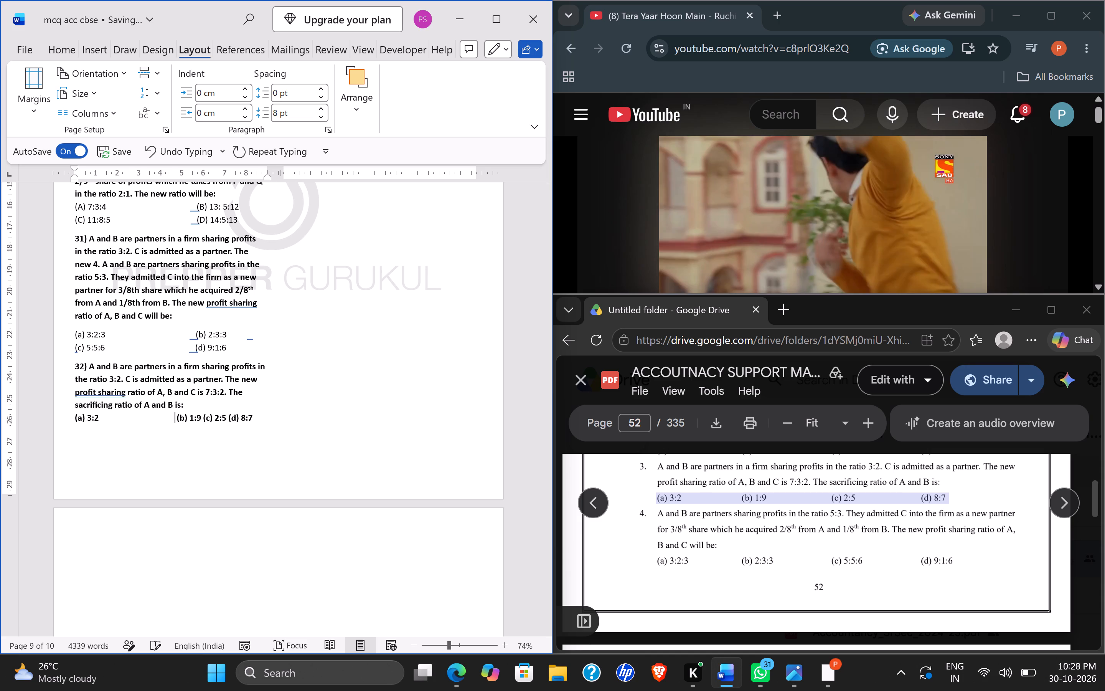
Put question 32's options (c) 2:5 and (d) 8:7 on their own line, with (d) aligned beneath (b).
{"action": "left_click", "coordinate": [204, 420]}
{"action": "key", "text": "shift+Return"}
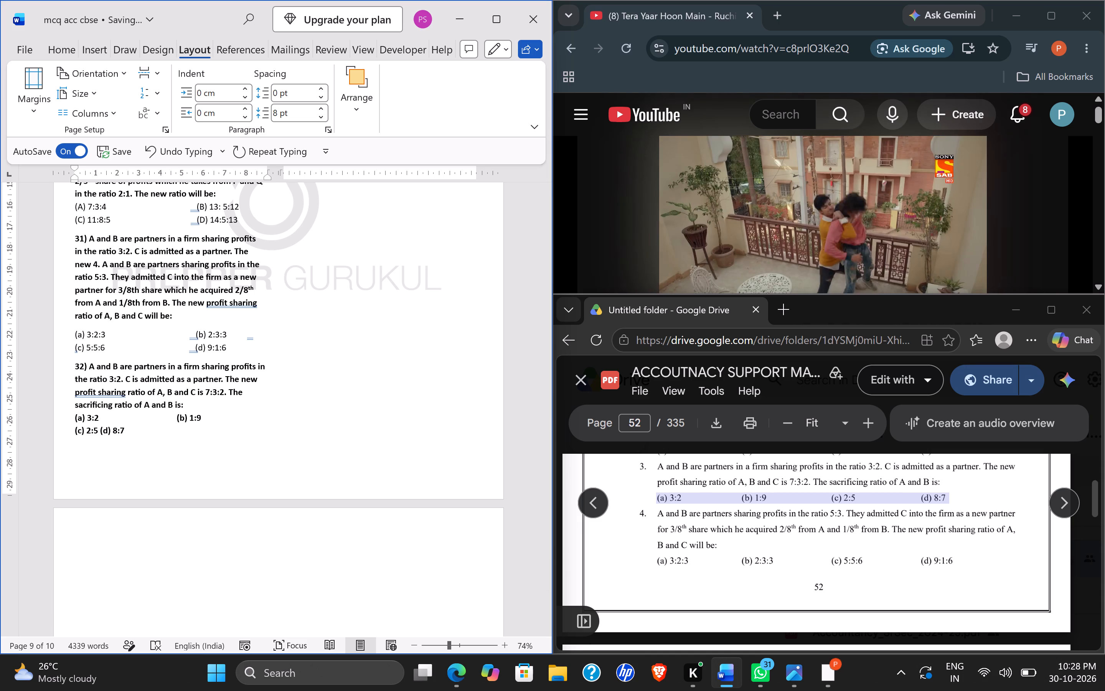
{"action": "left_click", "coordinate": [100, 431]}
{"action": "key", "text": "space"}
{"action": "key", "text": "space"}
{"action": "key", "text": "space"}
{"action": "key", "text": "space"}
{"action": "key", "text": "space"}
{"action": "key", "text": "space"}
{"action": "key", "text": "space"}
{"action": "key", "text": "space"}
{"action": "key", "text": "space"}
{"action": "key", "text": "space"}
{"action": "key", "text": "space"}
{"action": "key", "text": "space"}
{"action": "key", "text": "space"}
{"action": "key", "text": "space"}
{"action": "key", "text": "space"}
{"action": "key", "text": "space"}
{"action": "key", "text": "space"}
{"action": "key", "text": "space"}
{"action": "key", "text": "space"}
{"action": "key", "text": "space"}
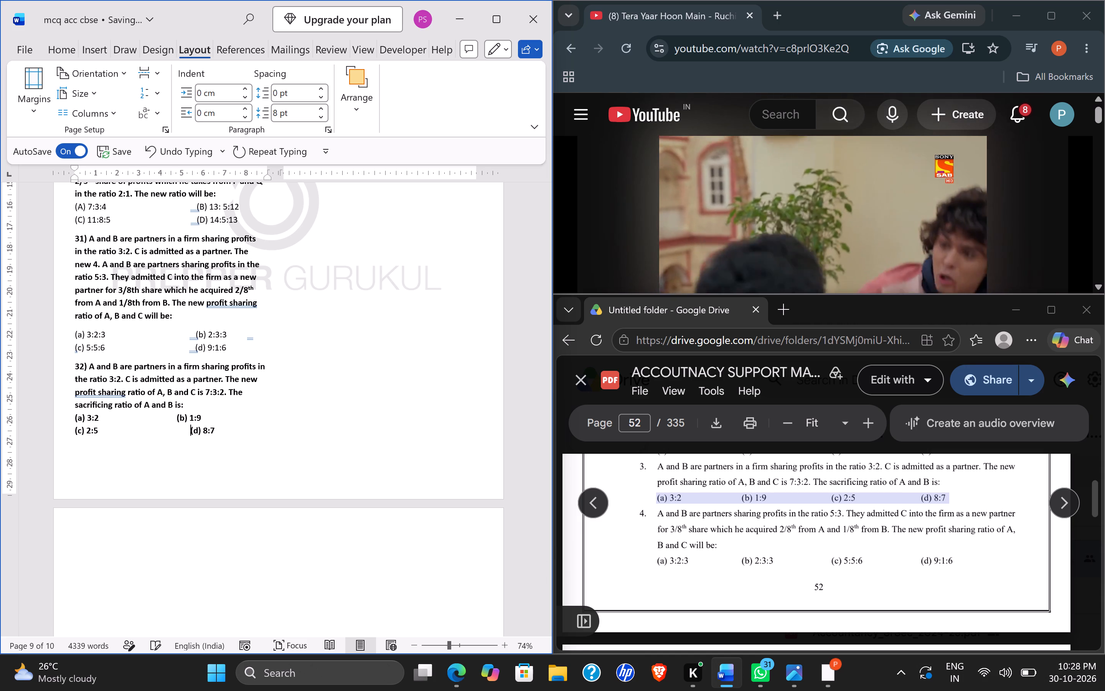
{"action": "key", "text": "BackSpace"}
{"action": "key", "text": "BackSpace"}
{"action": "key", "text": "BackSpace"}
{"action": "key", "text": "BackSpace"}
{"action": "key", "text": "BackSpace"}
{"action": "key", "text": "BackSpace"}
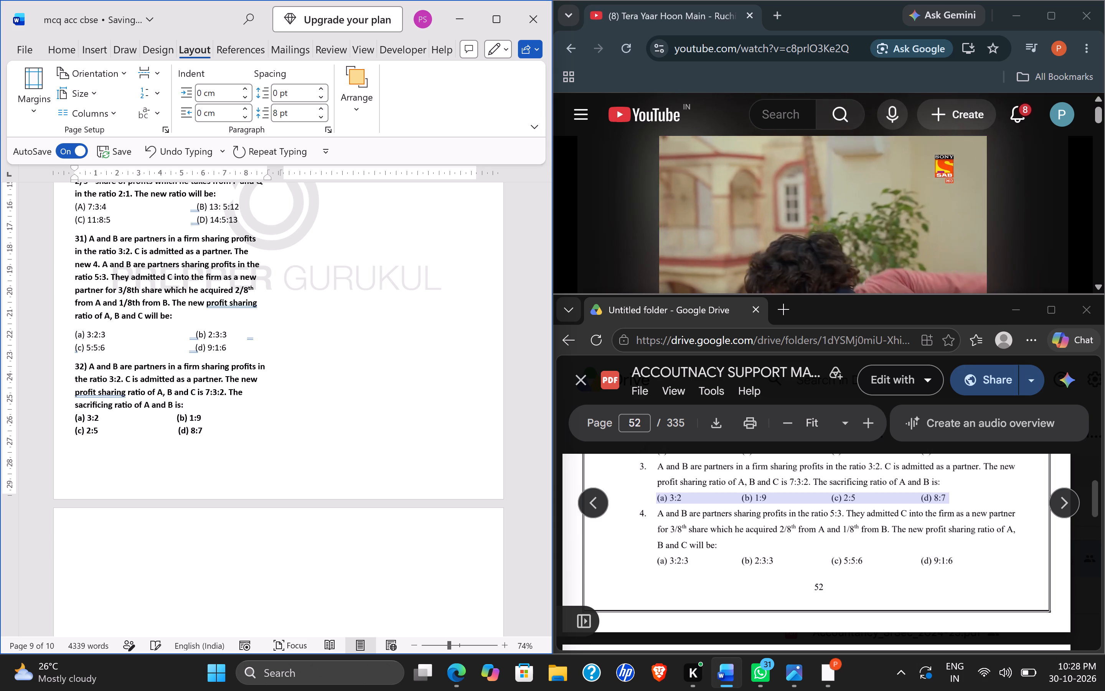
Remove bold from question 32's four options.
{"action": "left_click_drag", "start_coordinate": [70, 420], "coordinate": [207, 440]}
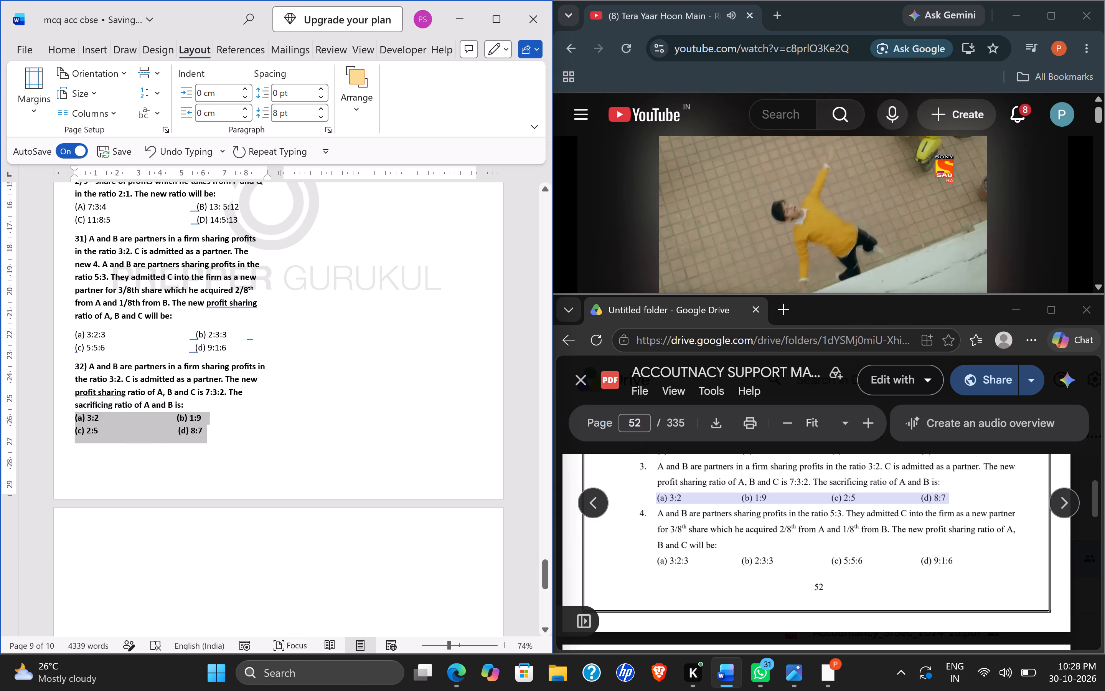
{"action": "left_click_drag", "start_coordinate": [207, 440], "coordinate": [218, 441]}
{"action": "key", "text": "ctrl+b"}
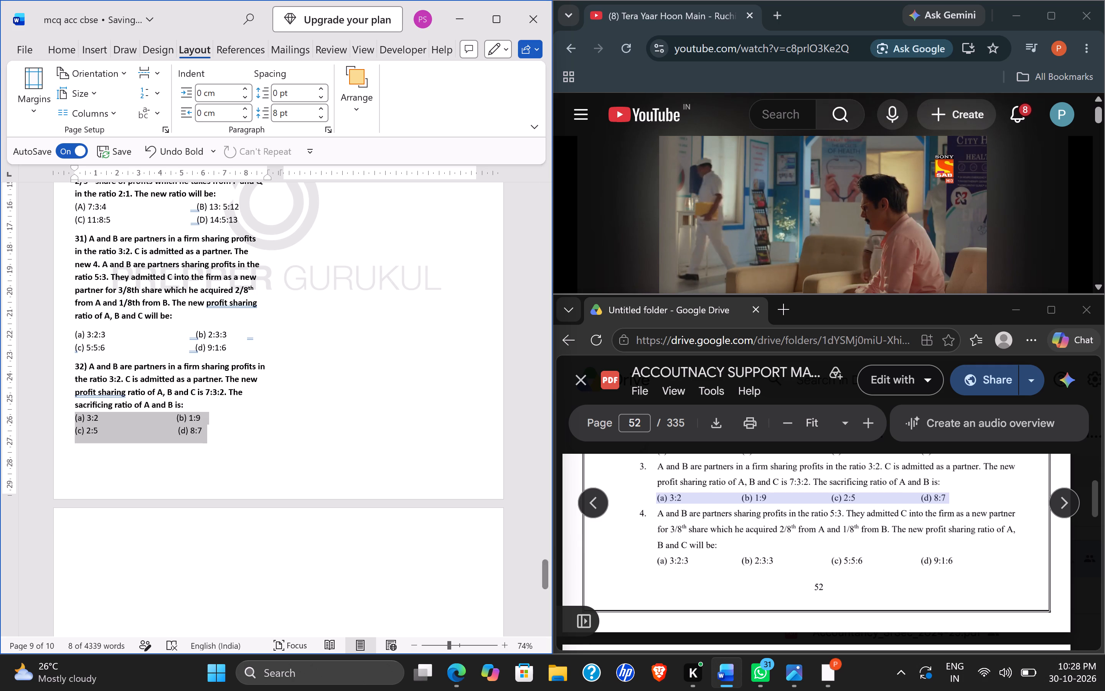
Delete backwards from below the second column's duplicate options, and undo the deletions that reach option (d) 9:1:6.
{"action": "scroll", "coordinate": [681, 517], "scroll_direction": "down", "scroll_amount": 3}
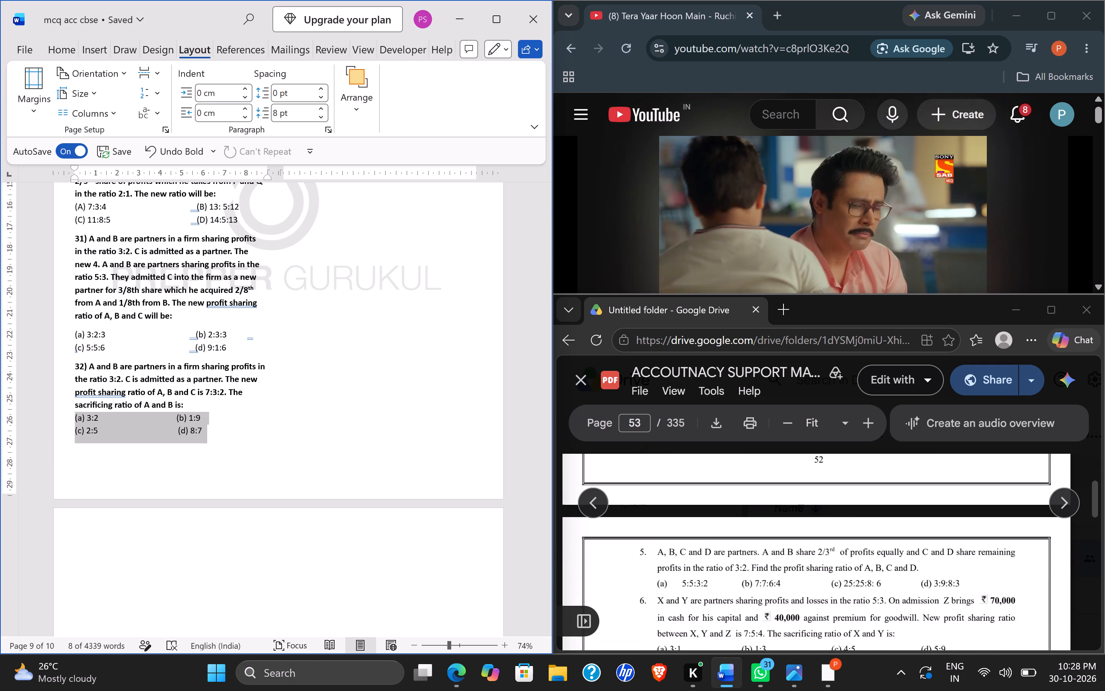
{"action": "scroll", "coordinate": [681, 517], "scroll_direction": "down", "scroll_amount": 1}
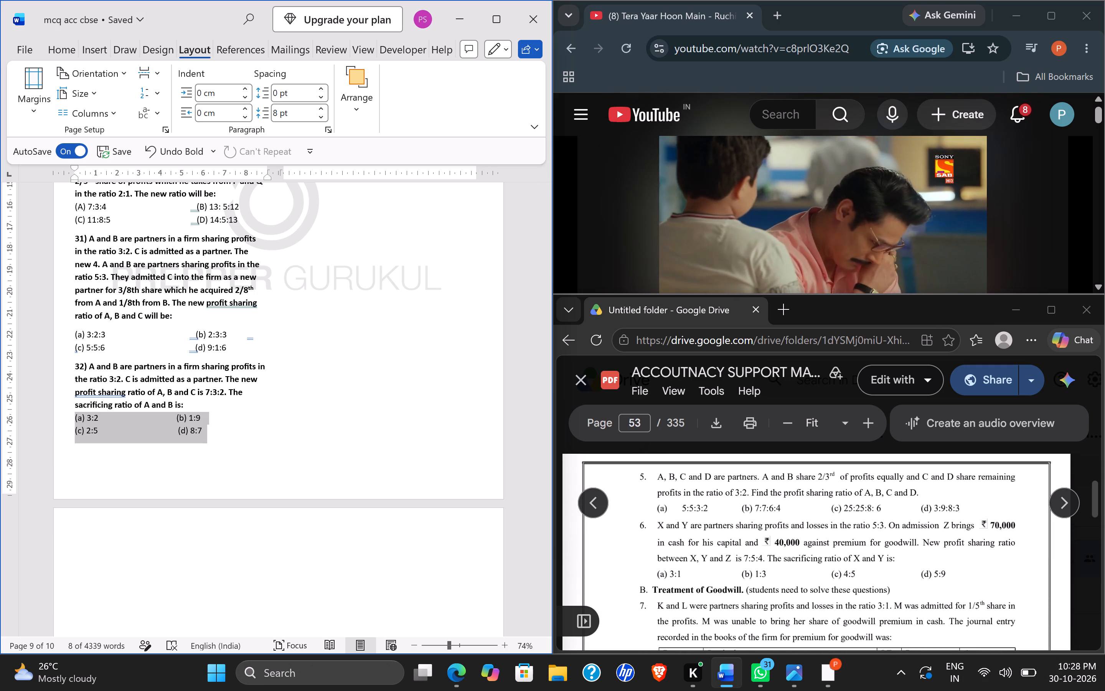
{"action": "scroll", "coordinate": [290, 381], "scroll_direction": "down", "scroll_amount": 8}
{"action": "scroll", "coordinate": [290, 381], "scroll_direction": "up", "scroll_amount": 5}
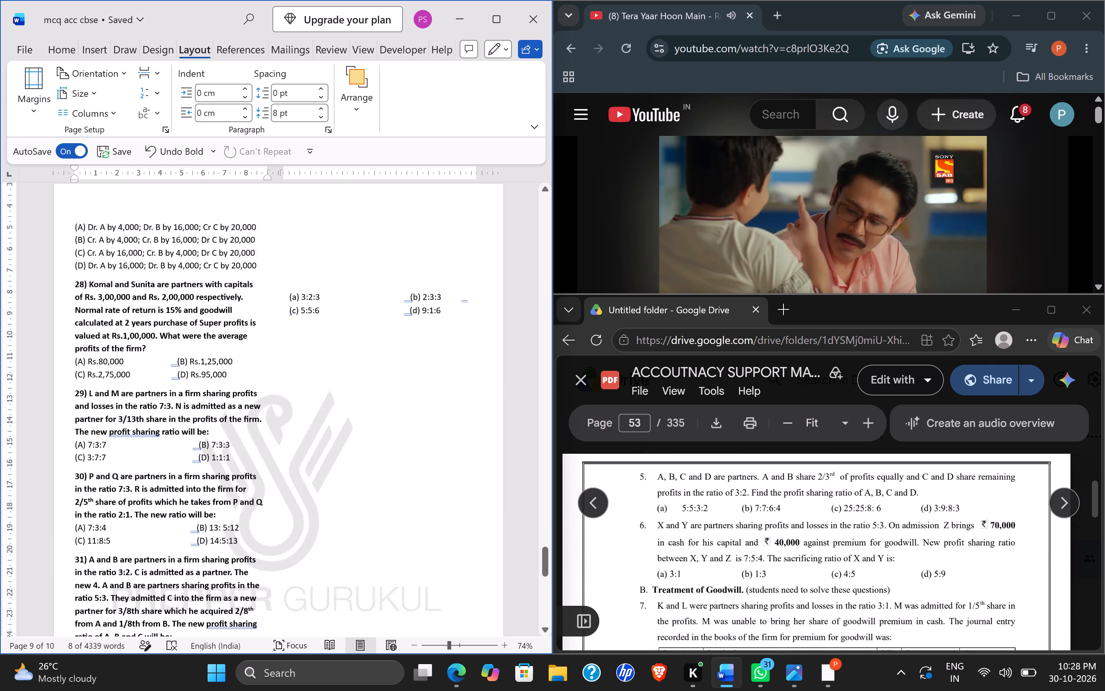
{"action": "scroll", "coordinate": [290, 381], "scroll_direction": "down", "scroll_amount": 4}
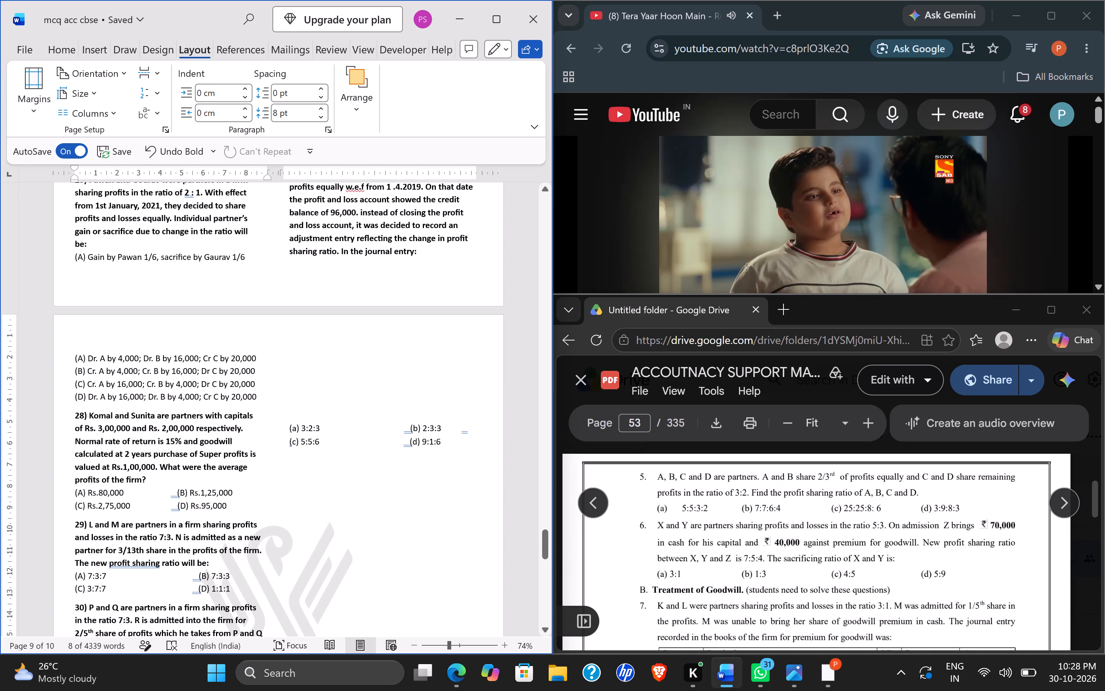
{"action": "left_click", "coordinate": [463, 439]}
{"action": "key", "text": "BackSpace"}
{"action": "key", "text": "BackSpace"}
{"action": "key", "text": "BackSpace"}
{"action": "key", "text": "BackSpace"}
{"action": "key", "text": "BackSpace"}
{"action": "key", "text": "BackSpace"}
{"action": "key", "text": "BackSpace"}
{"action": "key", "text": "BackSpace"}
{"action": "key", "text": "BackSpace"}
{"action": "key", "text": "BackSpace"}
{"action": "key", "text": "BackSpace"}
{"action": "key", "text": "BackSpace"}
{"action": "key", "text": "BackSpace"}
{"action": "key", "text": "BackSpace"}
{"action": "key", "text": "BackSpace"}
{"action": "key", "text": "BackSpace"}
{"action": "key", "text": "BackSpace"}
{"action": "key", "text": "BackSpace"}
{"action": "key", "text": "BackSpace"}
{"action": "key", "text": "BackSpace"}
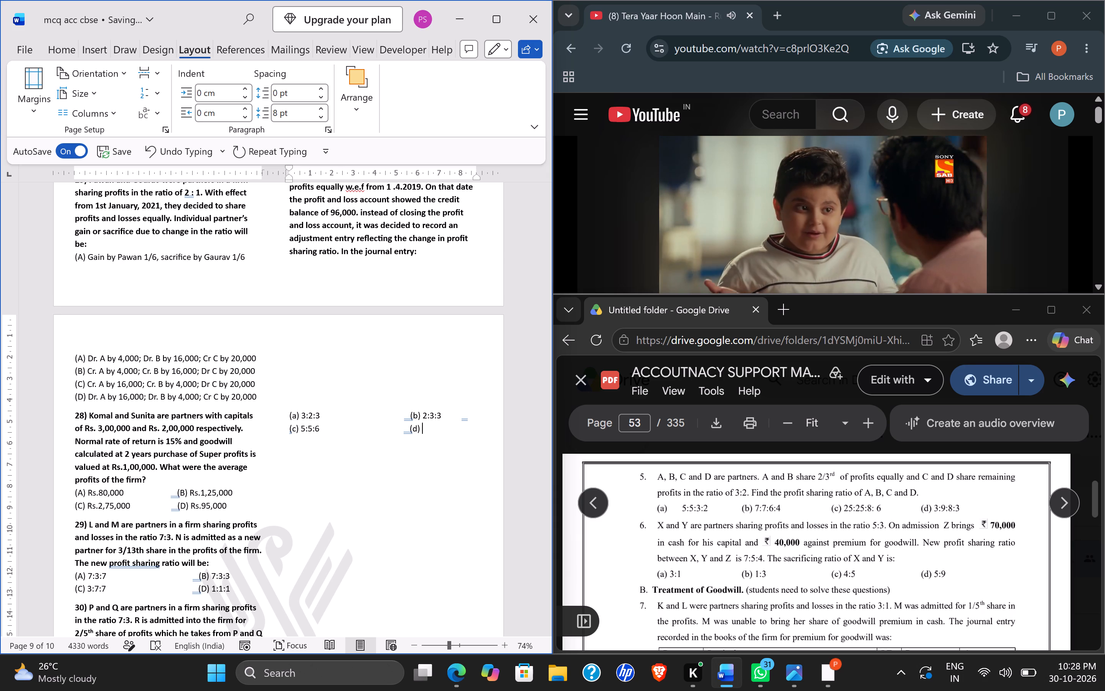
{"action": "key", "text": "ctrl+z"}
{"action": "key", "text": "ctrl+z"}
{"action": "key", "text": "ctrl+z"}
{"action": "key", "text": "ctrl+z"}
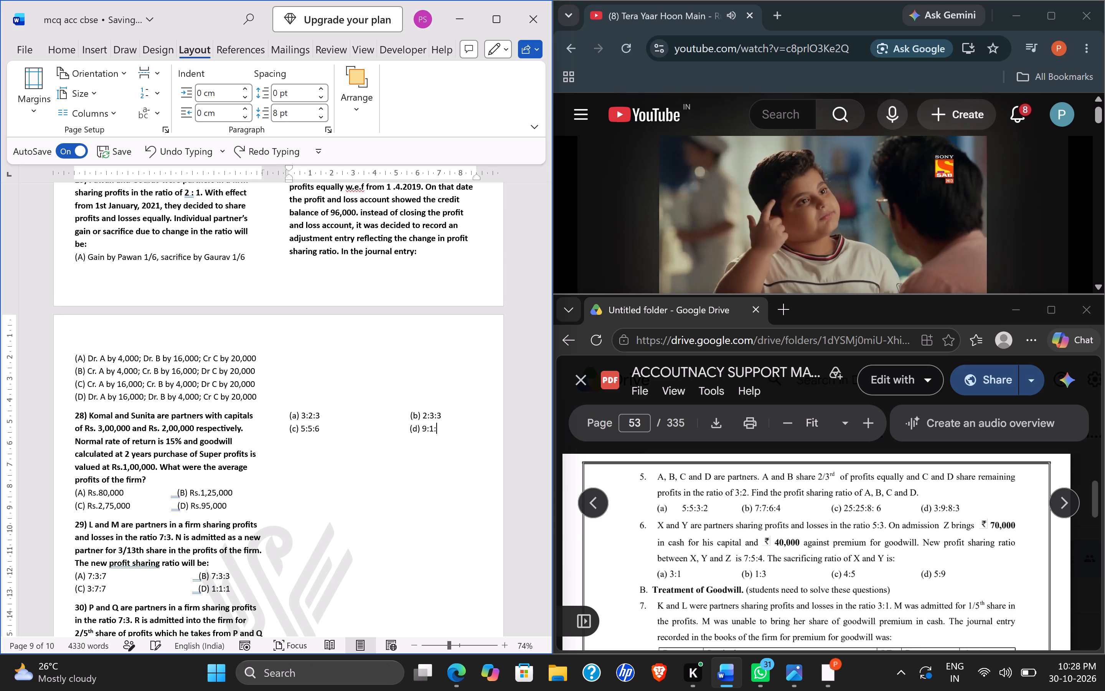
{"action": "key", "text": "ctrl+z"}
Copy the second column's options (a) 3:2:3, (b) 2:3:3, (c) 5:5:6 and (d) 9:1:6 onto new lines beneath question 31.
{"action": "scroll", "coordinate": [328, 437], "scroll_direction": "down", "scroll_amount": 3}
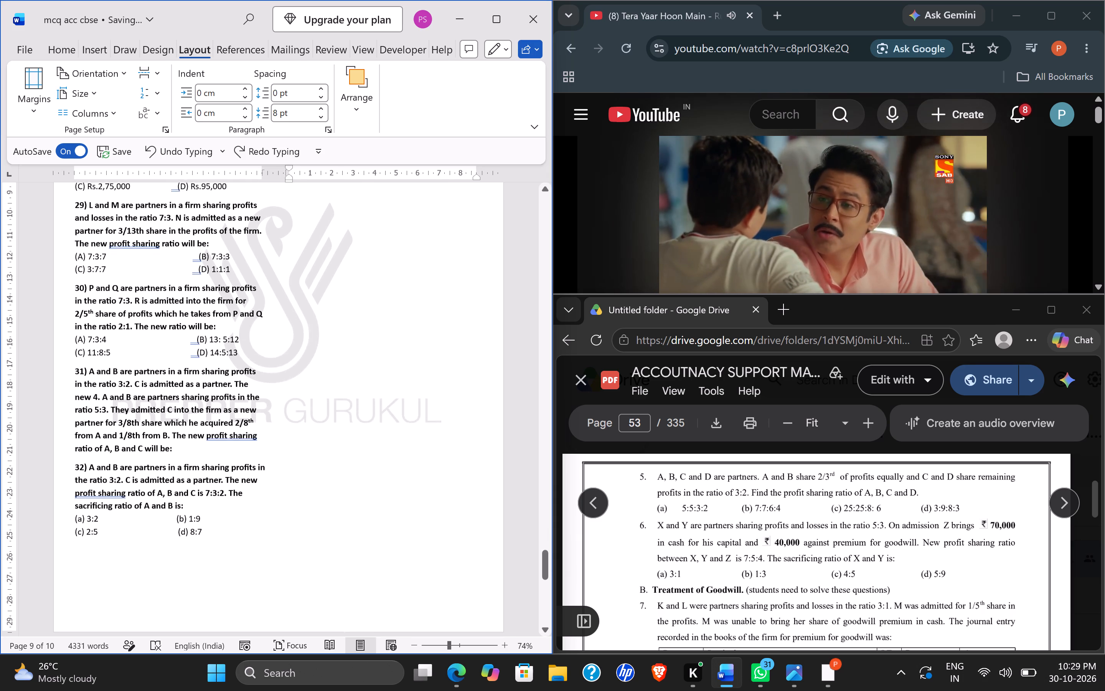
{"action": "scroll", "coordinate": [328, 437], "scroll_direction": "up", "scroll_amount": 2}
{"action": "left_click_drag", "start_coordinate": [290, 293], "coordinate": [344, 334]}
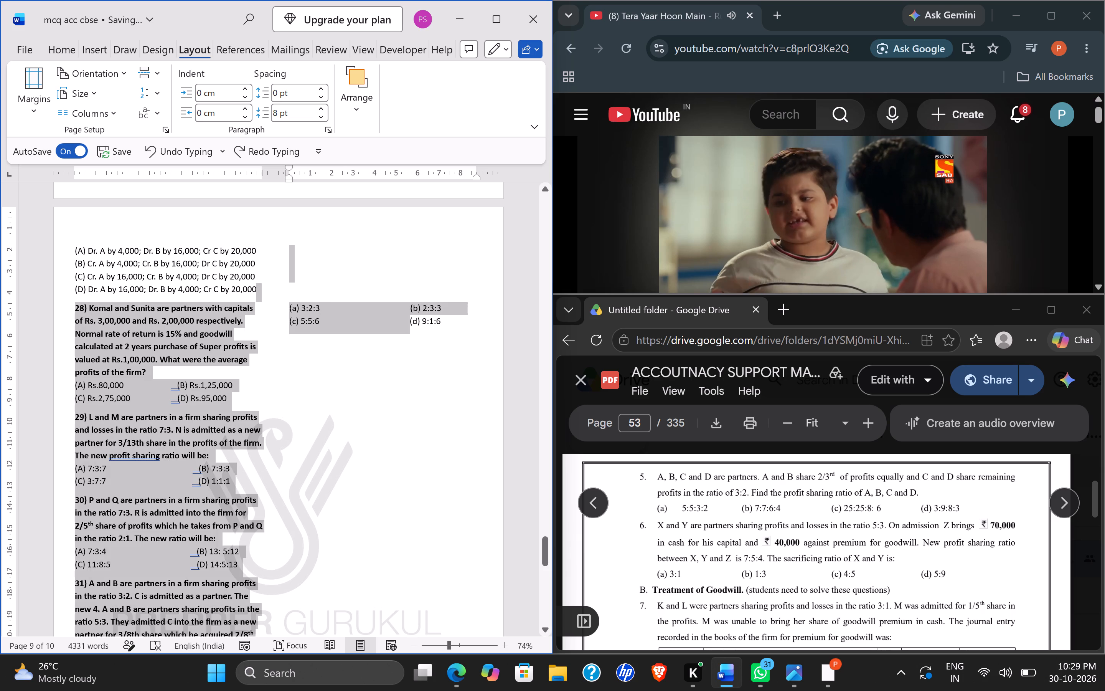
{"action": "left_click_drag", "start_coordinate": [344, 334], "coordinate": [403, 322]}
{"action": "left_click", "coordinate": [403, 322]}
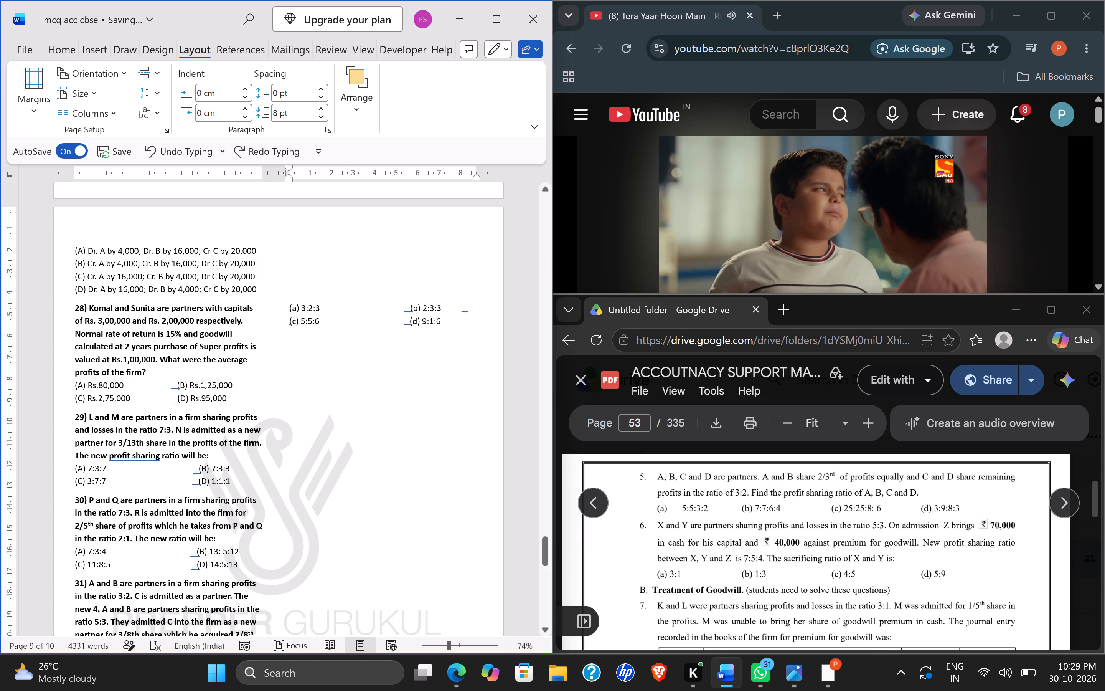
{"action": "left_click_drag", "start_coordinate": [289, 304], "coordinate": [463, 326]}
{"action": "key", "text": "ctrl+c"}
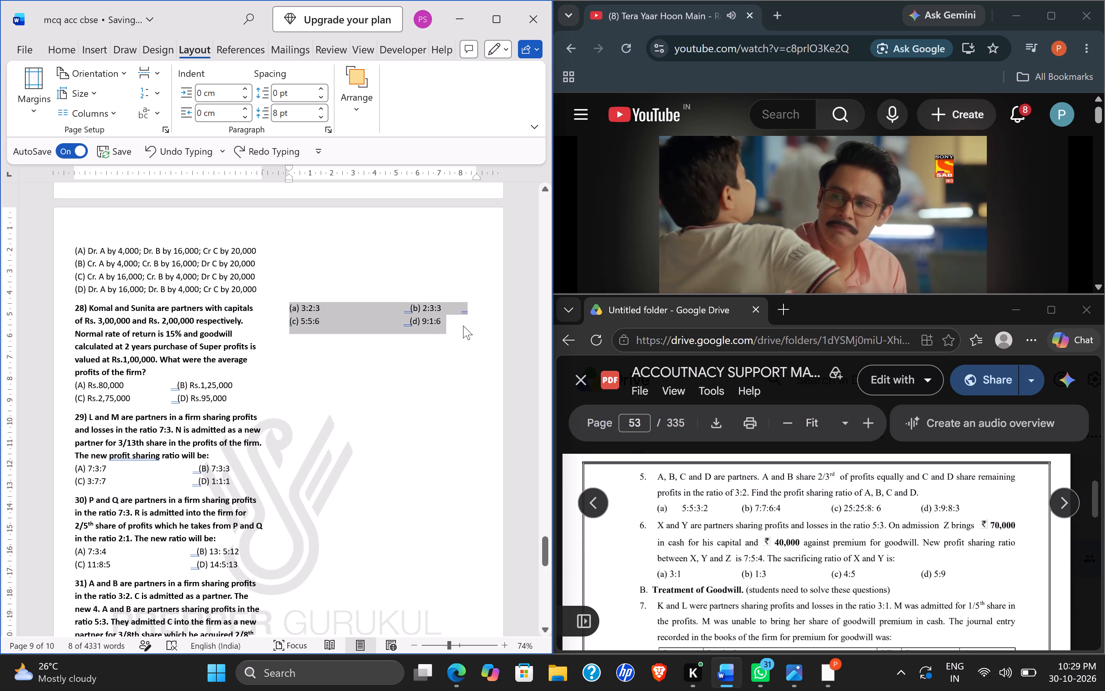
{"action": "scroll", "coordinate": [316, 395], "scroll_direction": "down", "scroll_amount": 2}
{"action": "left_click", "coordinate": [226, 402]}
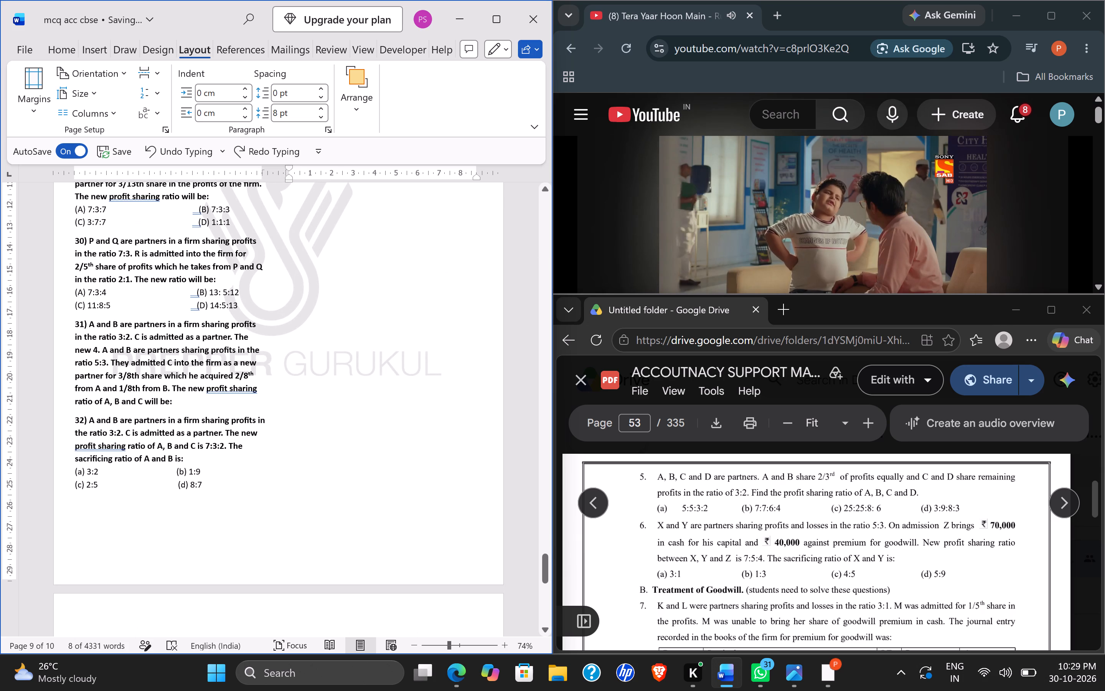
{"action": "key", "text": "Return"}
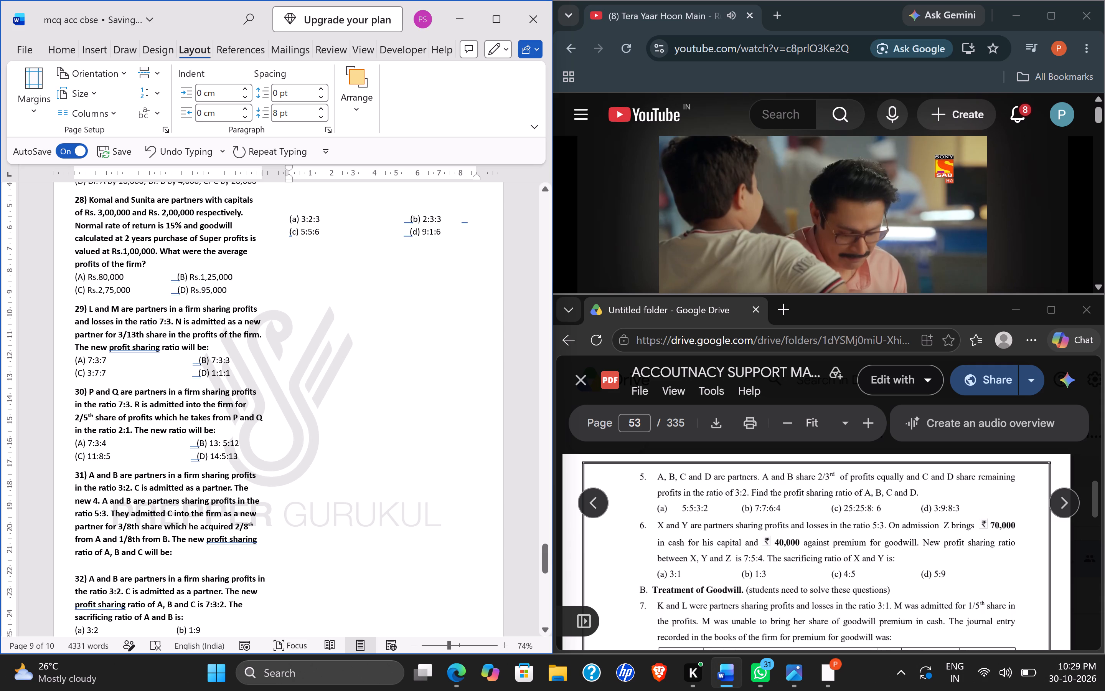
{"action": "left_click", "coordinate": [189, 558]}
{"action": "key", "text": "Return"}
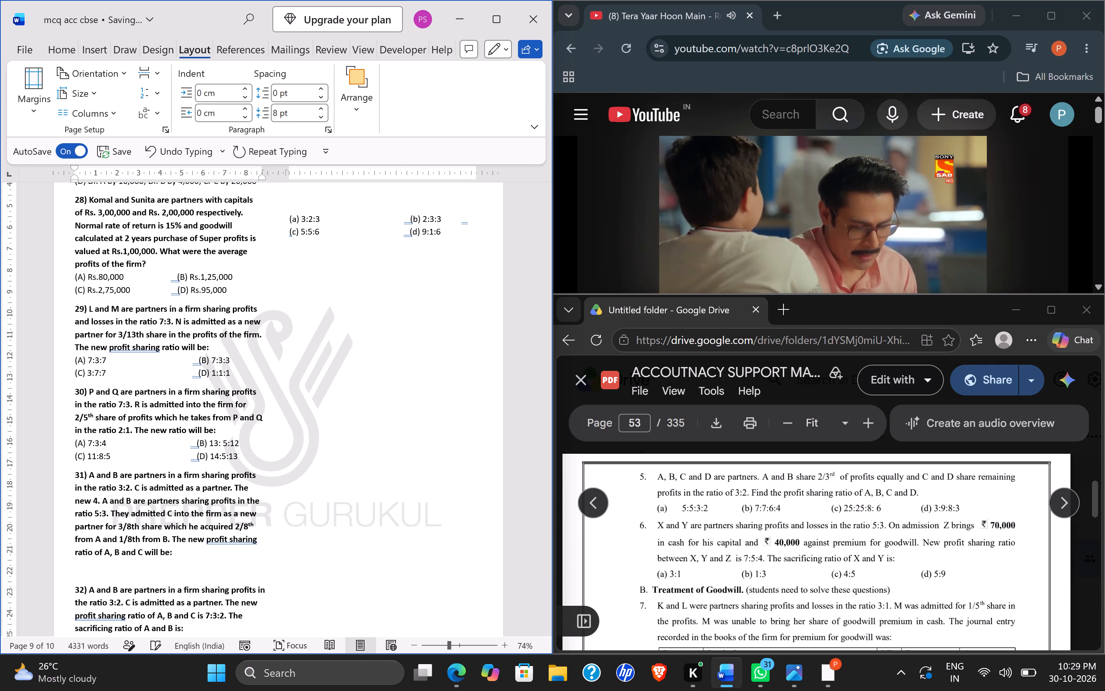
{"action": "key", "text": "ctrl+v"}
{"action": "scroll", "coordinate": [189, 558], "scroll_direction": "down", "scroll_amount": 2}
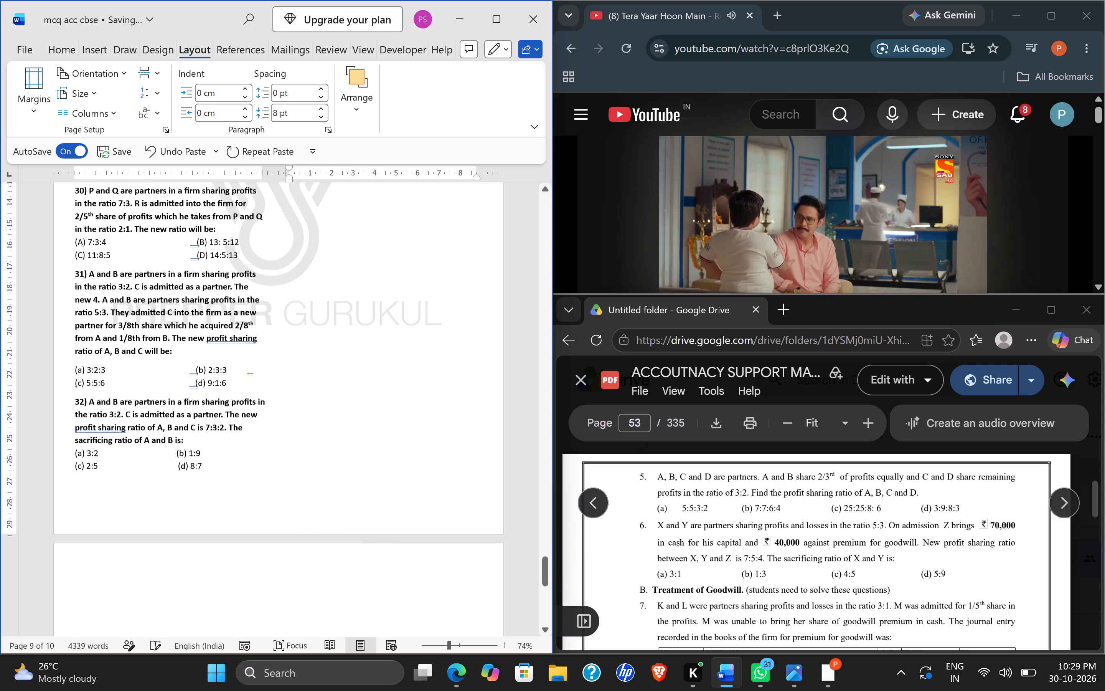
Cut the leftover options (a) 3:2:3 to (d) 9:1:6 from the second column beside question 28.
{"action": "scroll", "coordinate": [189, 558], "scroll_direction": "up", "scroll_amount": 2}
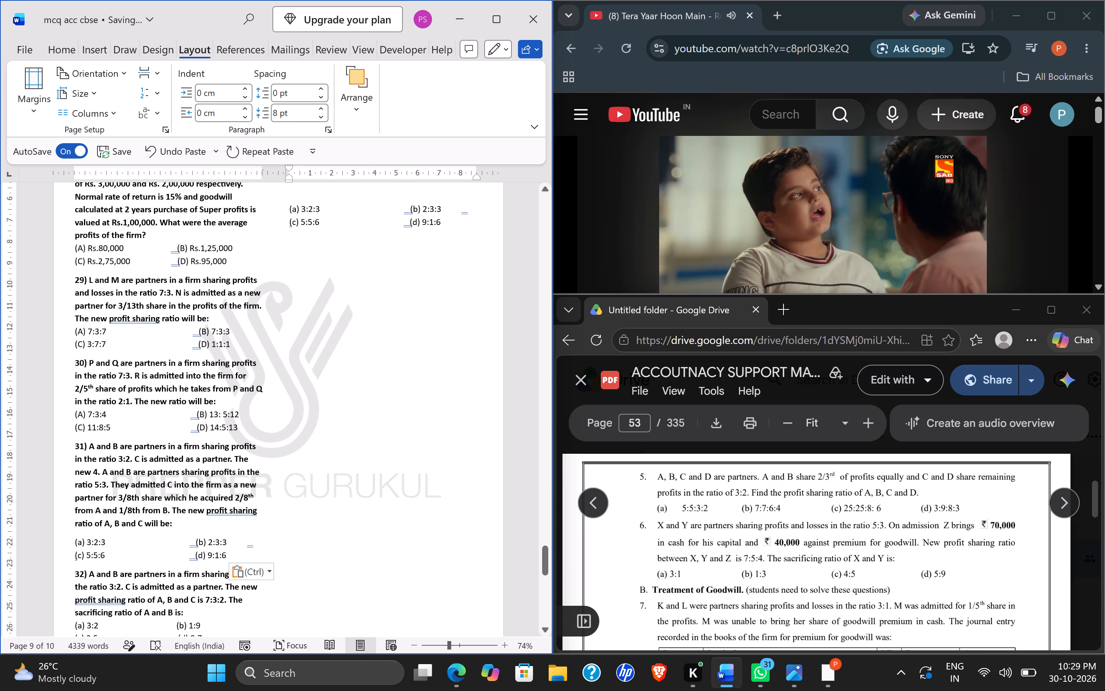
{"action": "scroll", "coordinate": [310, 247], "scroll_direction": "up", "scroll_amount": 2}
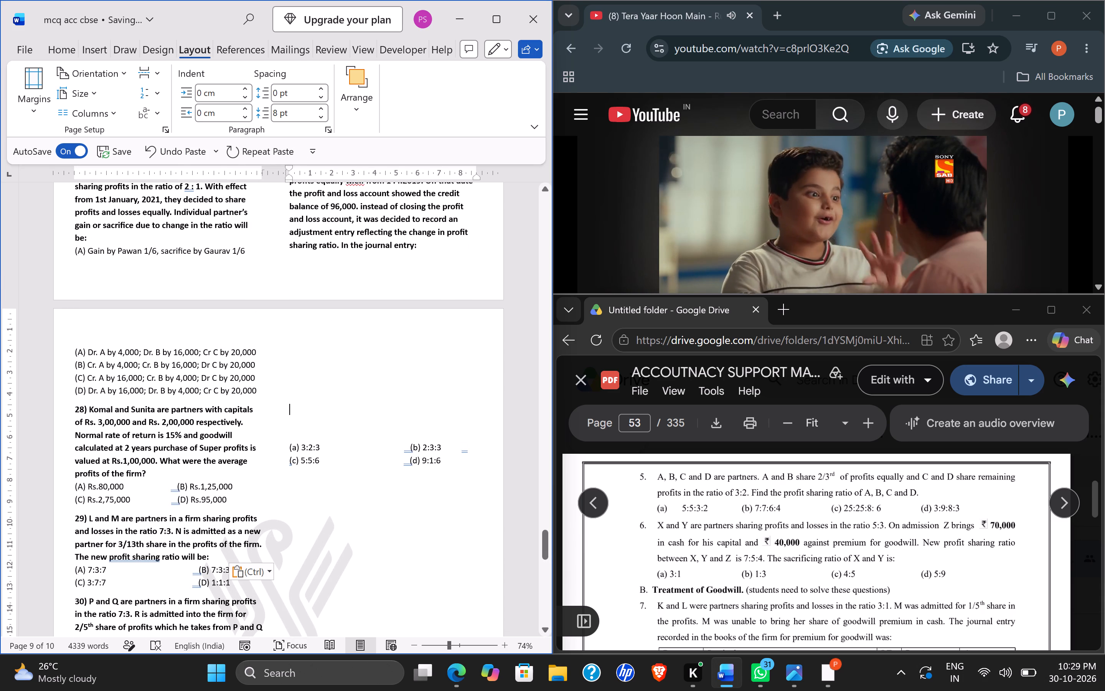
{"action": "left_click_drag", "start_coordinate": [285, 452], "coordinate": [513, 453]}
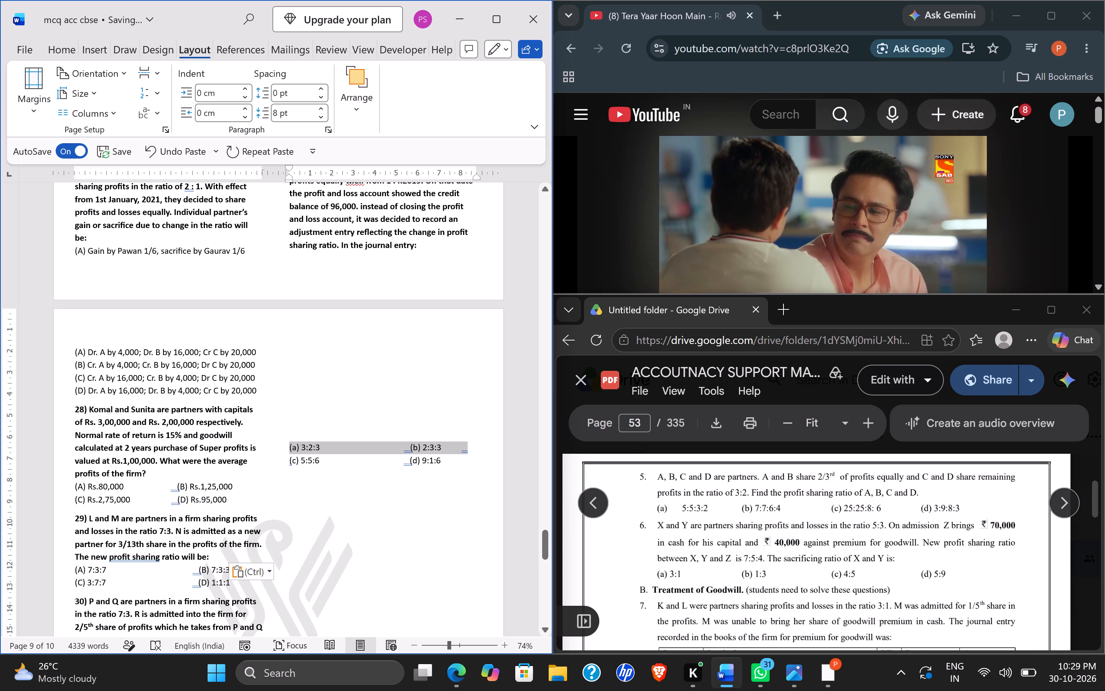
{"action": "left_click_drag", "start_coordinate": [513, 453], "coordinate": [462, 468]}
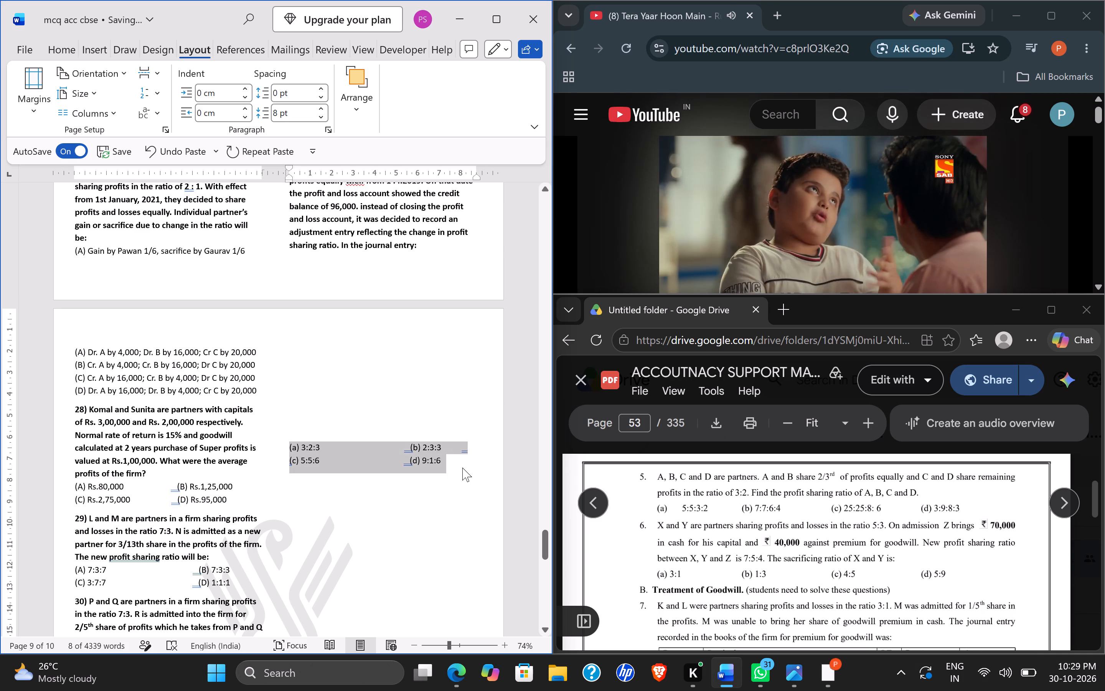
{"action": "key", "text": "ctrl+x"}
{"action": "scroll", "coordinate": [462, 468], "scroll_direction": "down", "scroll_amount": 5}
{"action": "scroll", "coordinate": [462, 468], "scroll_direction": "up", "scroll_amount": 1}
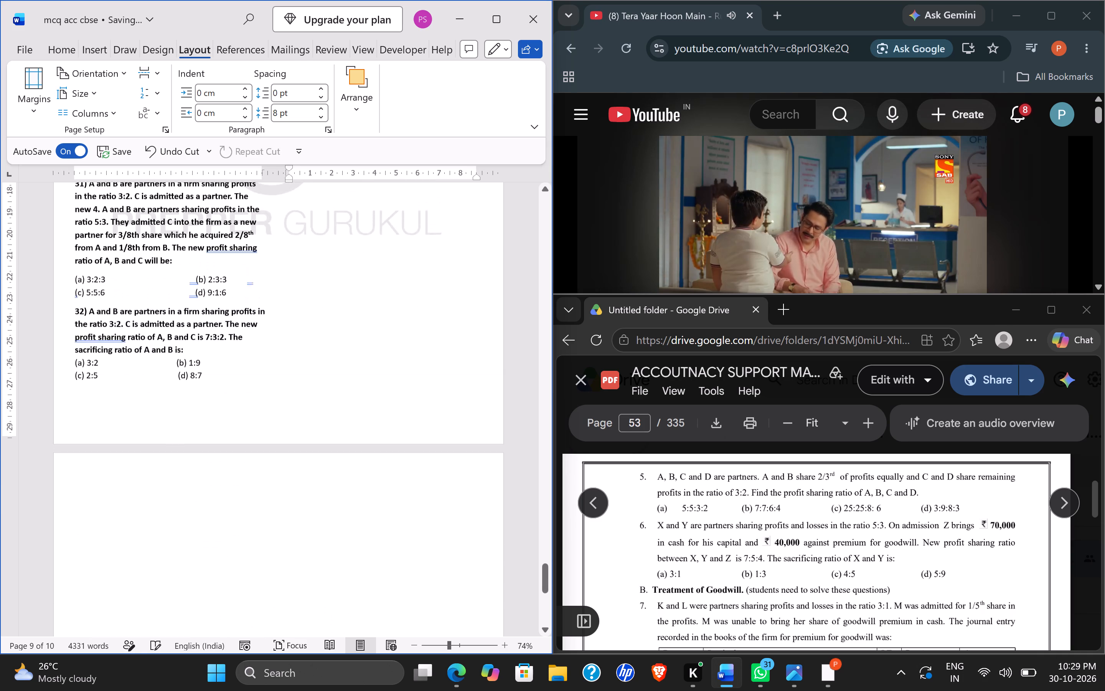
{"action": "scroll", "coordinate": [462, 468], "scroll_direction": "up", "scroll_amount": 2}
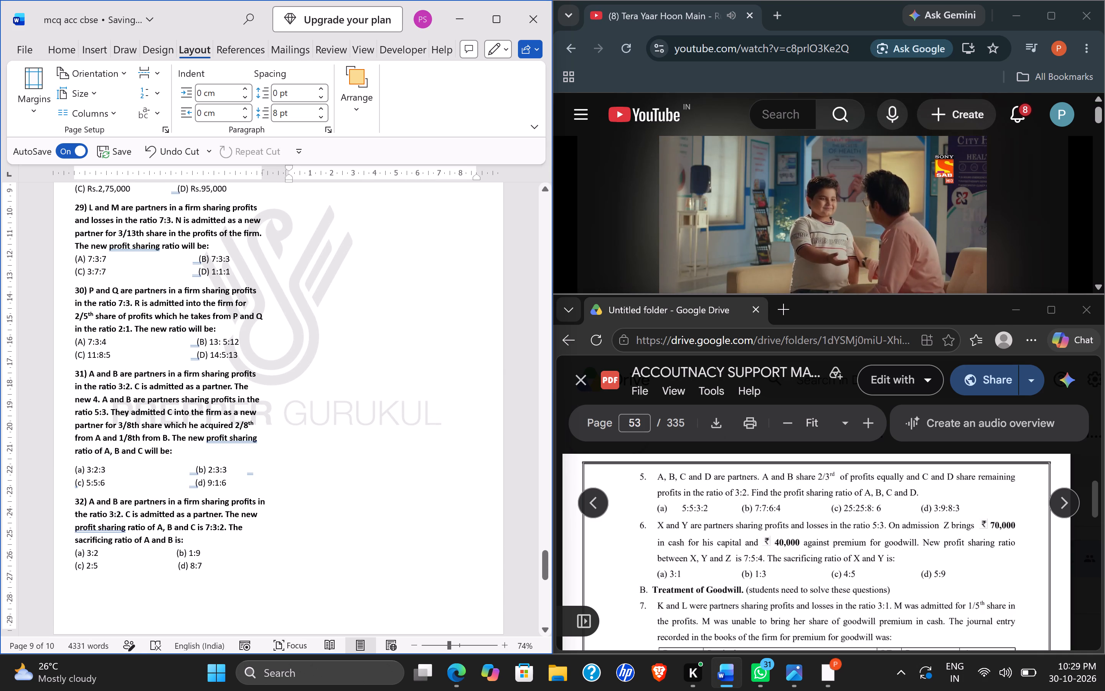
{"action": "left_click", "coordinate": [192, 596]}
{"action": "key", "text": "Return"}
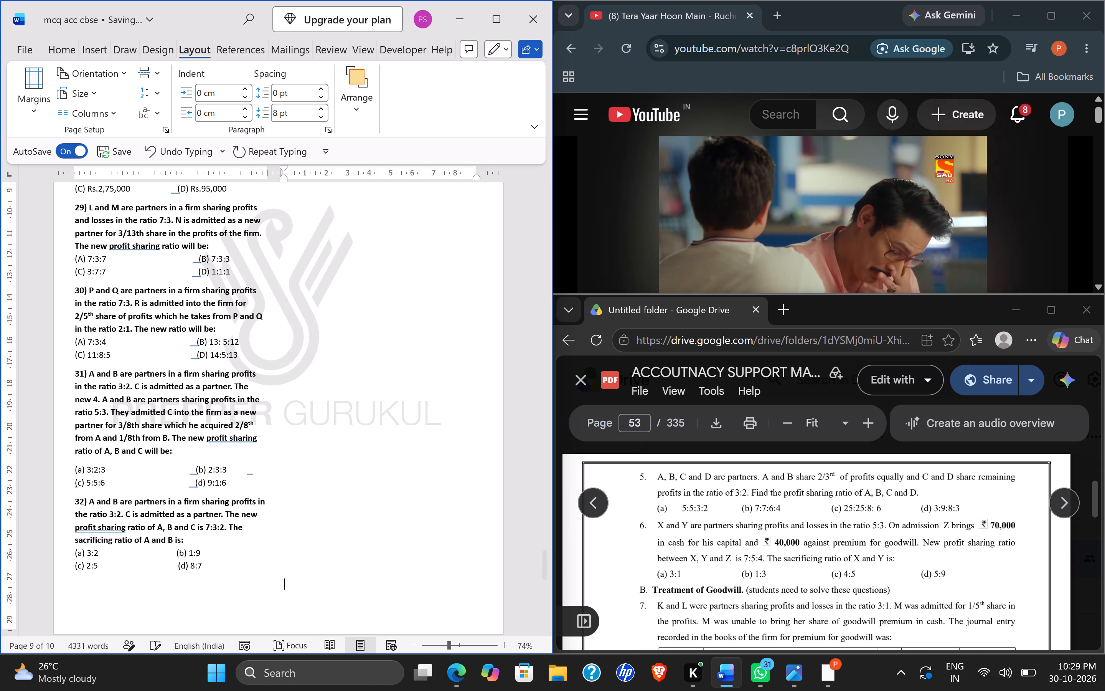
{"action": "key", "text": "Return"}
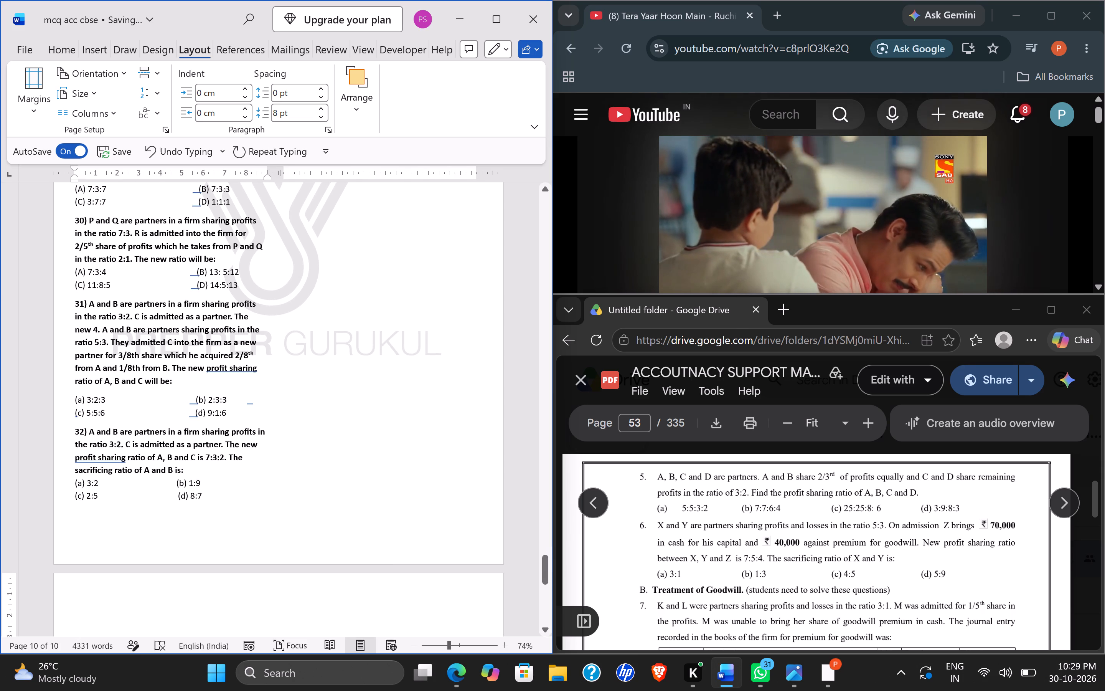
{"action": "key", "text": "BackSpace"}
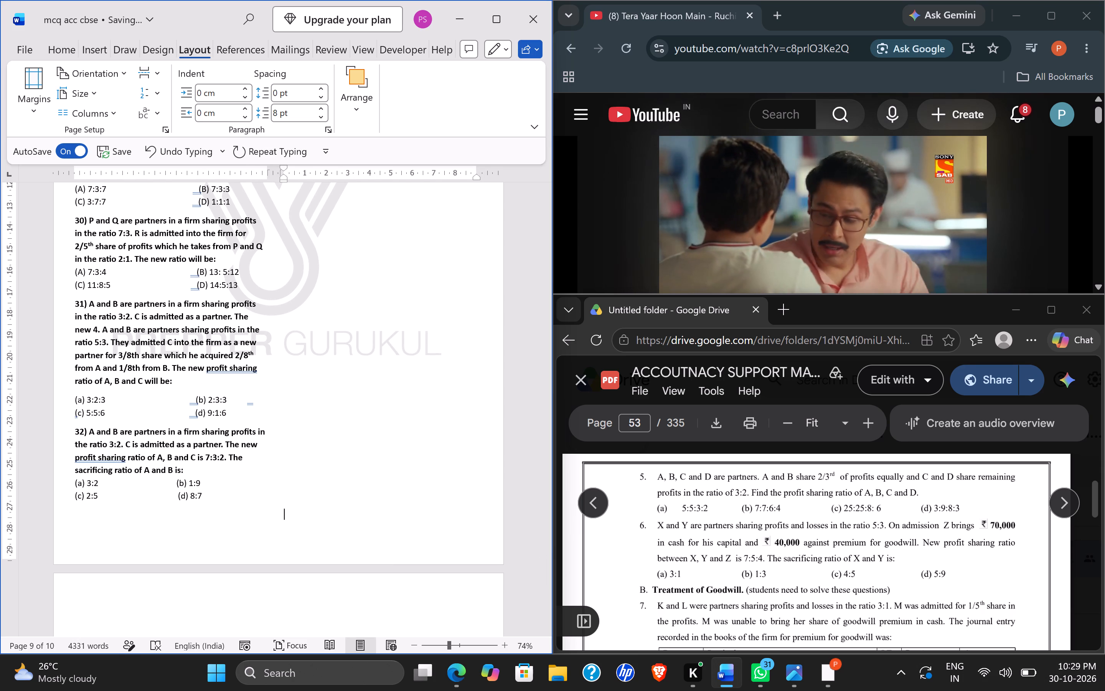
Start question number 33) on the first line of page 9's second column.
{"action": "key", "text": "Up"}
{"action": "key", "text": "Up"}
{"action": "key", "text": "Up"}
{"action": "key", "text": "Up"}
{"action": "key", "text": "Up"}
{"action": "key", "text": "Up"}
{"action": "key", "text": "Up"}
{"action": "key", "text": "Up"}
{"action": "key", "text": "Up"}
{"action": "key", "text": "Up"}
{"action": "key", "text": "Up"}
{"action": "key", "text": "Up"}
{"action": "key", "text": "Up"}
{"action": "key", "text": "Up"}
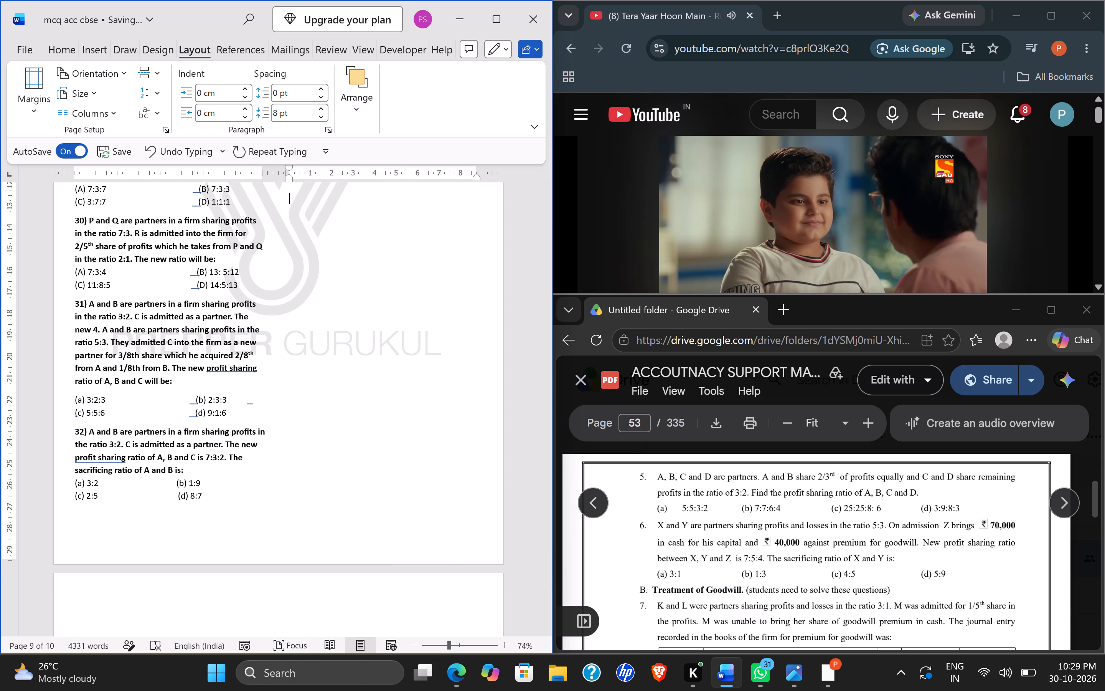
{"action": "key", "text": "Up"}
{"action": "key", "text": "Up"}
{"action": "key", "text": "Up"}
{"action": "key", "text": "Up"}
{"action": "key", "text": "Up"}
{"action": "key", "text": "Up"}
{"action": "key", "text": "Up"}
{"action": "key", "text": "Up"}
{"action": "key", "text": "Up"}
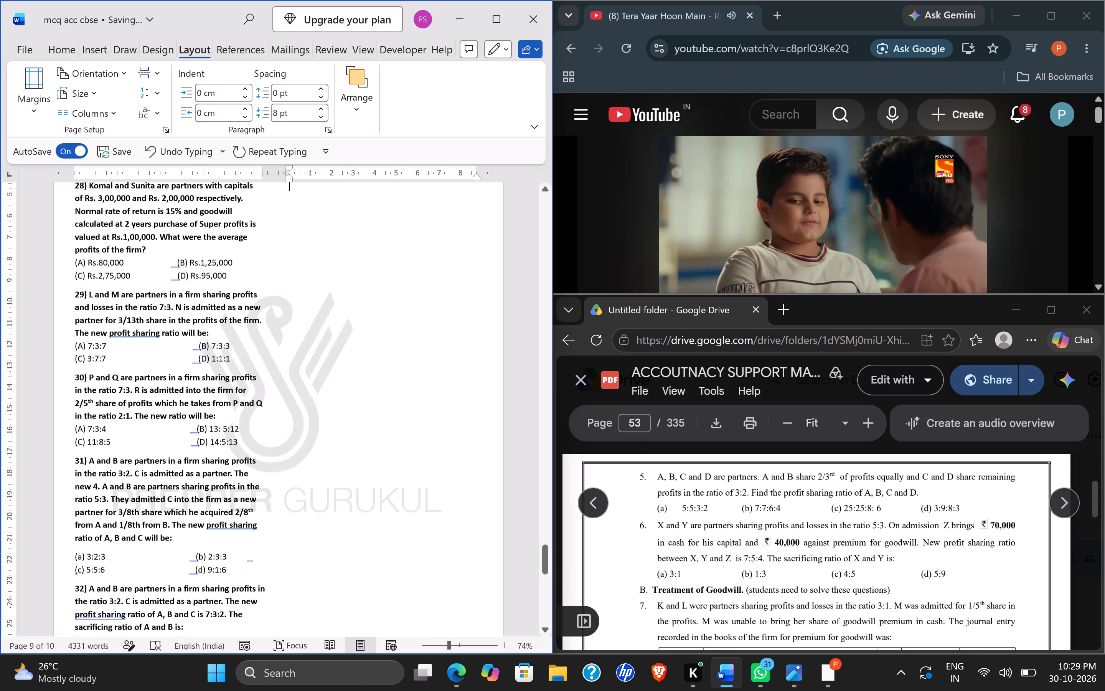
{"action": "key", "text": "Up"}
{"action": "key", "text": "Up"}
{"action": "key", "text": "Up"}
{"action": "key", "text": "Up"}
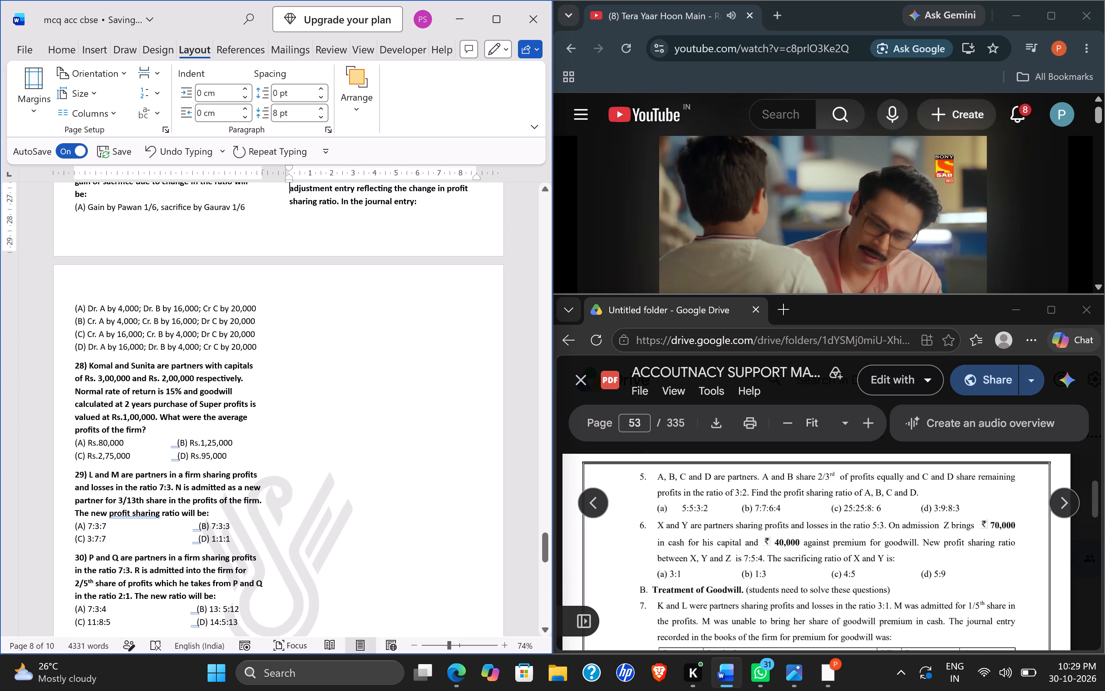
{"action": "key", "text": "Down"}
{"action": "key", "text": "Down"}
{"action": "key", "text": "Down"}
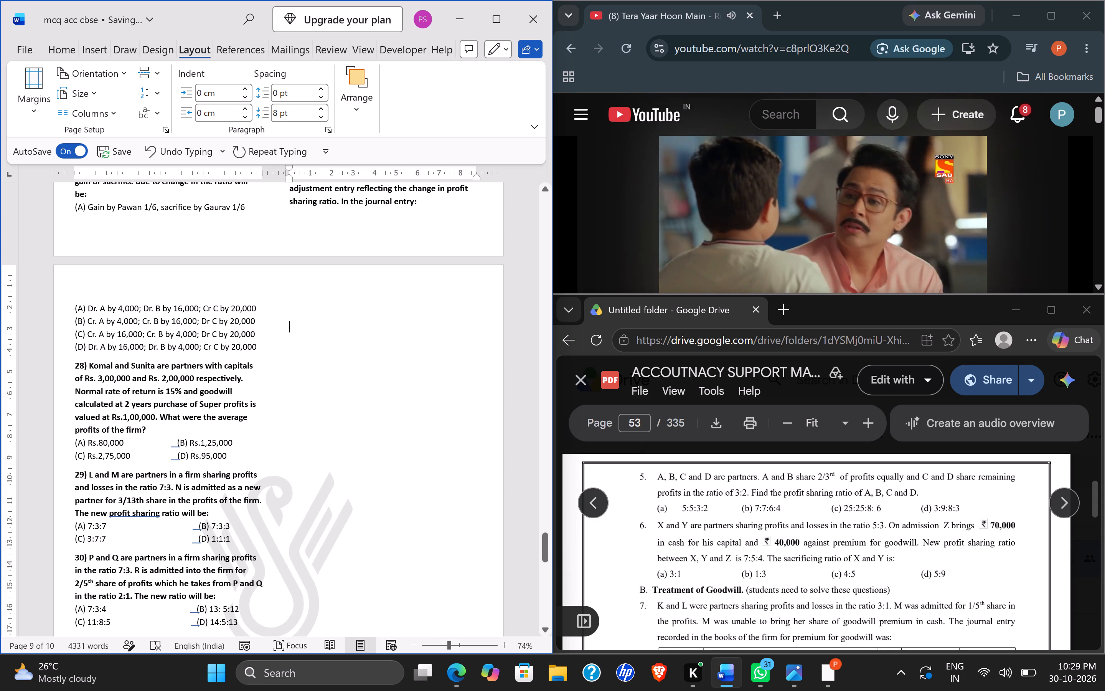
{"action": "key", "text": "Up"}
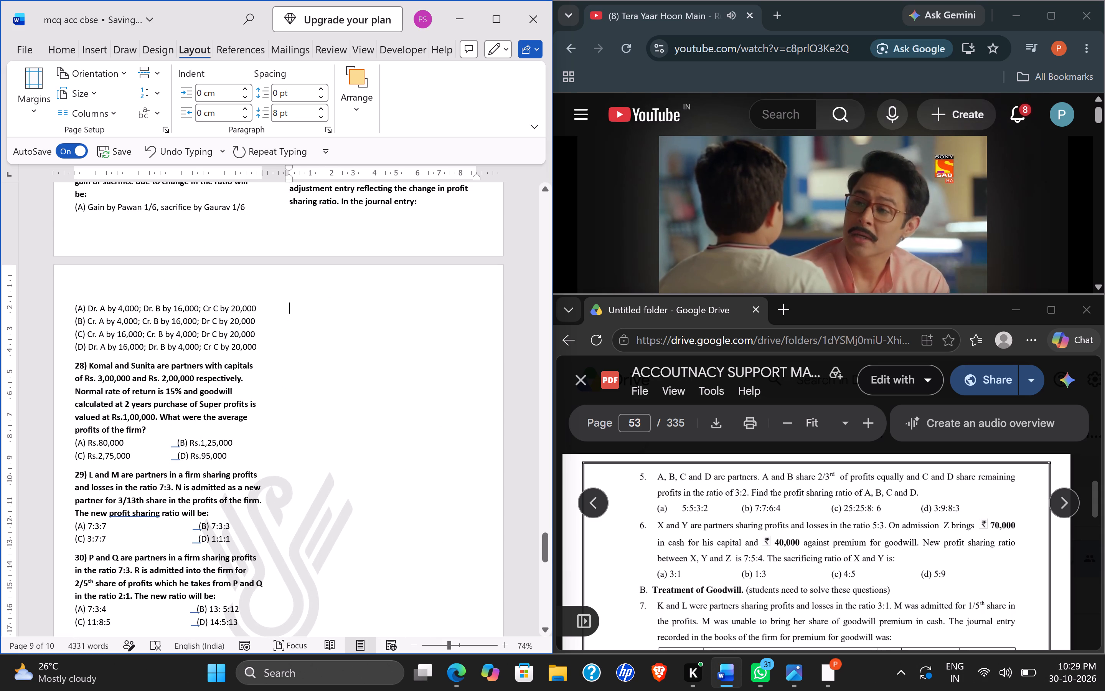
{"action": "scroll", "coordinate": [192, 596], "scroll_direction": "down", "scroll_amount": 2}
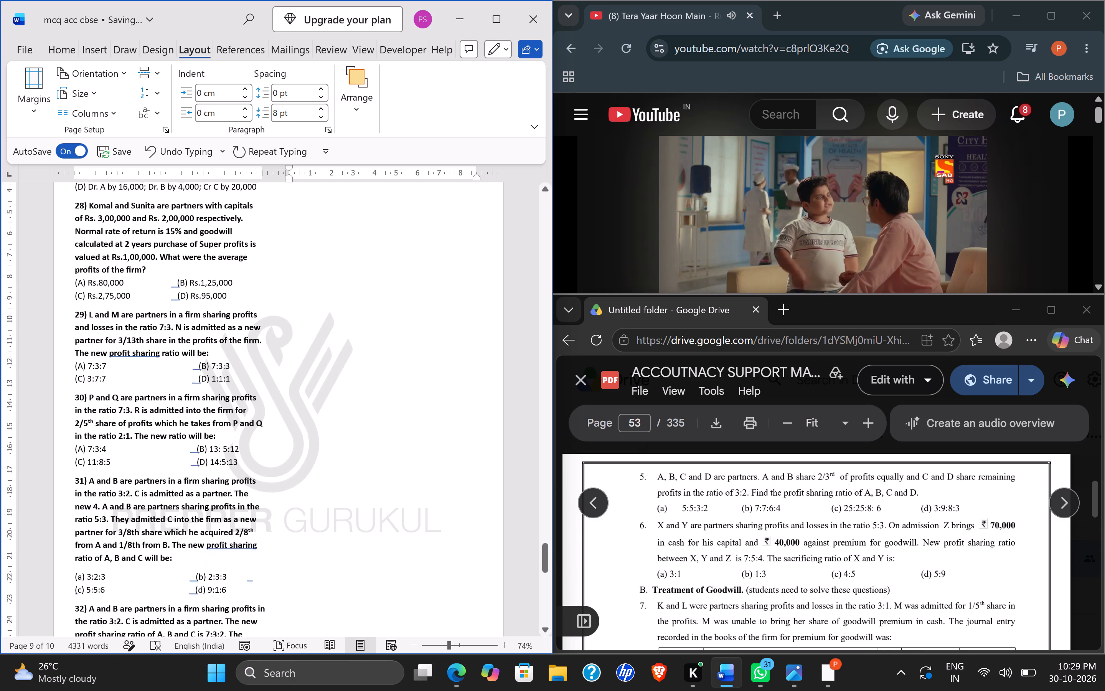
{"action": "scroll", "coordinate": [192, 596], "scroll_direction": "down", "scroll_amount": 1}
{"action": "scroll", "coordinate": [192, 596], "scroll_direction": "up", "scroll_amount": 2}
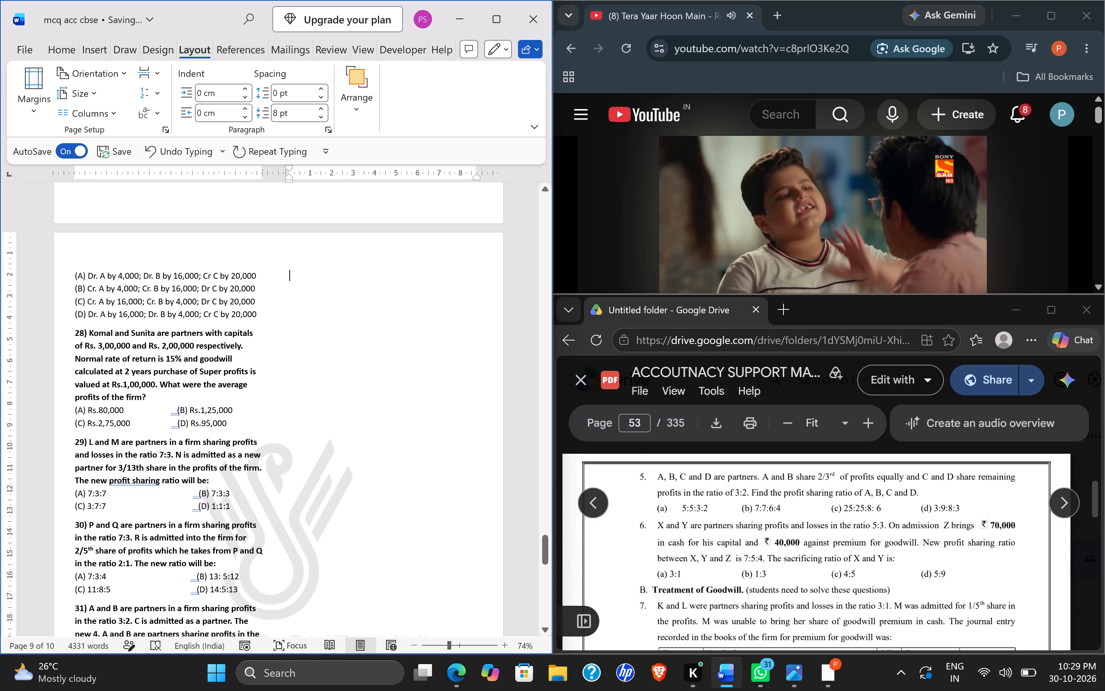
{"action": "type", "text": "33"}
{"action": "key", "text": "shift+parenright"}
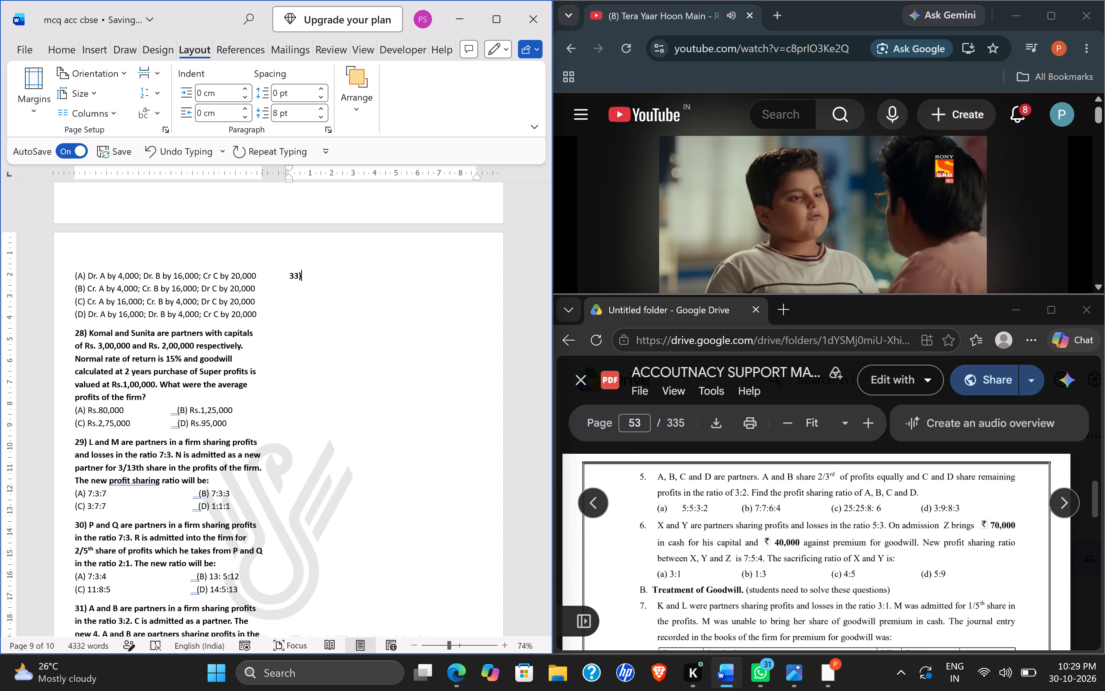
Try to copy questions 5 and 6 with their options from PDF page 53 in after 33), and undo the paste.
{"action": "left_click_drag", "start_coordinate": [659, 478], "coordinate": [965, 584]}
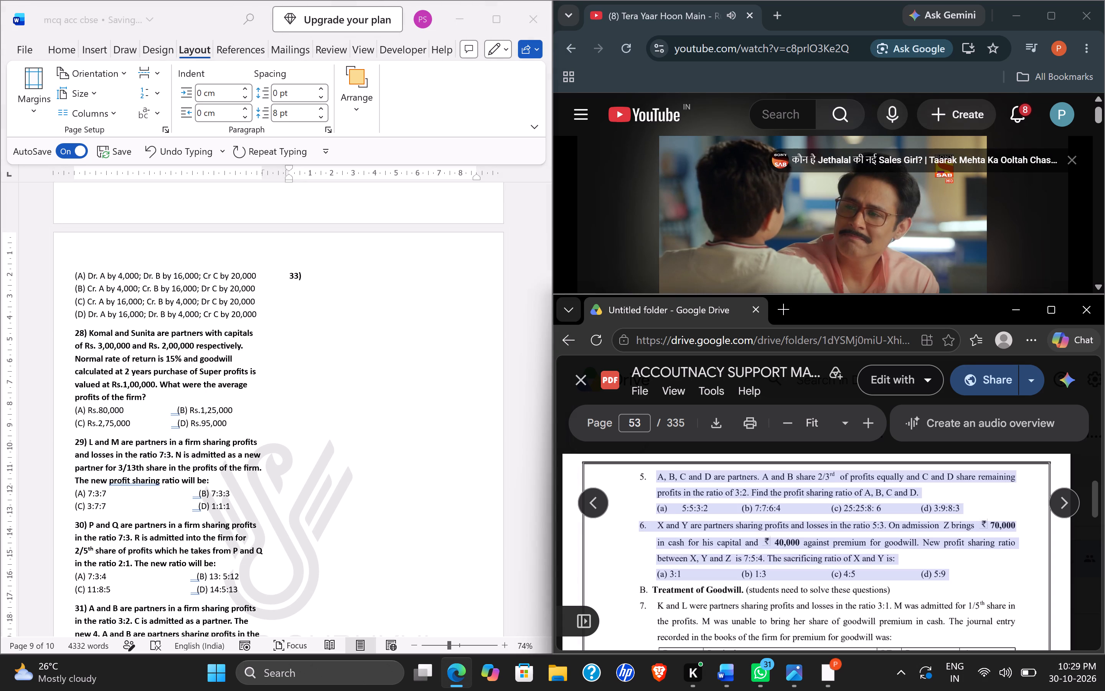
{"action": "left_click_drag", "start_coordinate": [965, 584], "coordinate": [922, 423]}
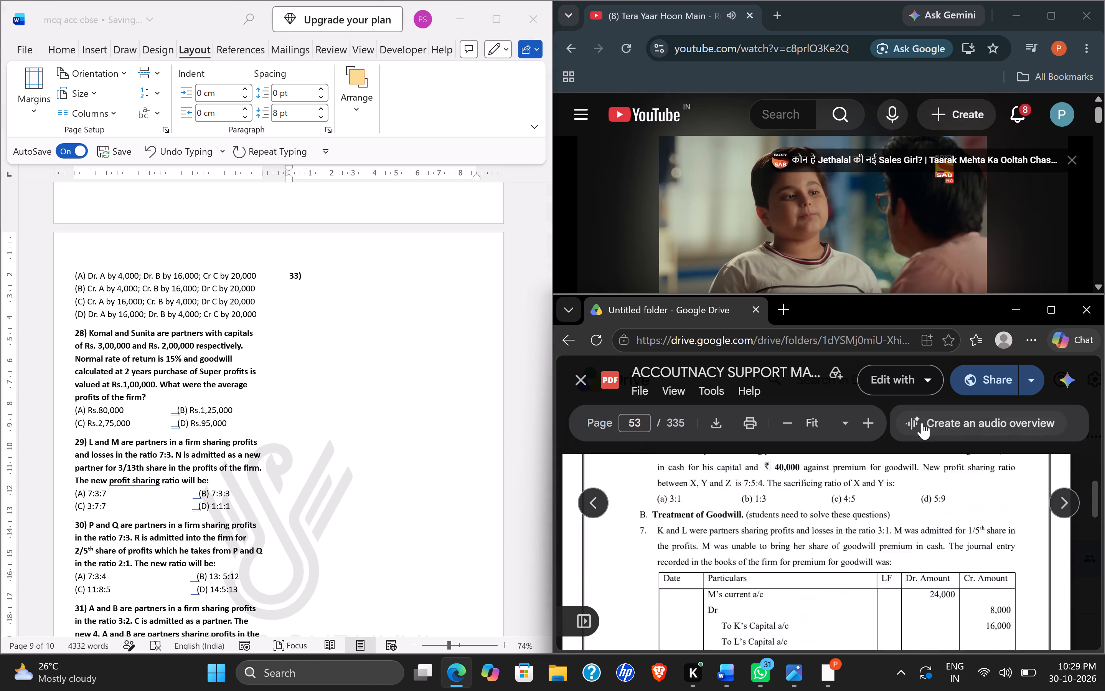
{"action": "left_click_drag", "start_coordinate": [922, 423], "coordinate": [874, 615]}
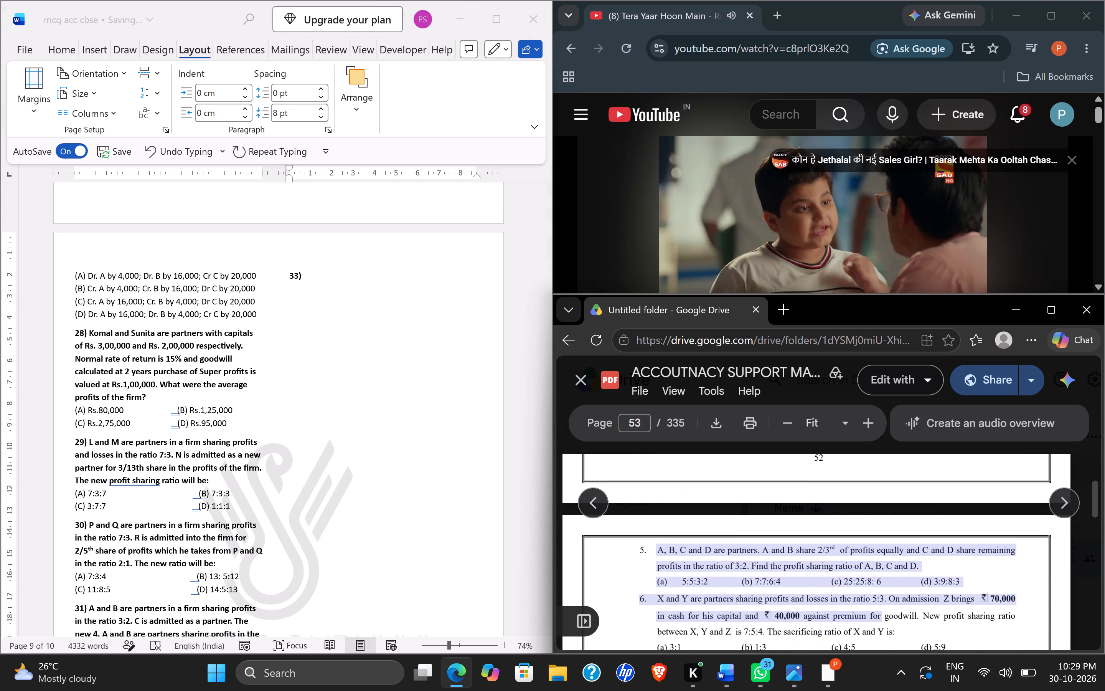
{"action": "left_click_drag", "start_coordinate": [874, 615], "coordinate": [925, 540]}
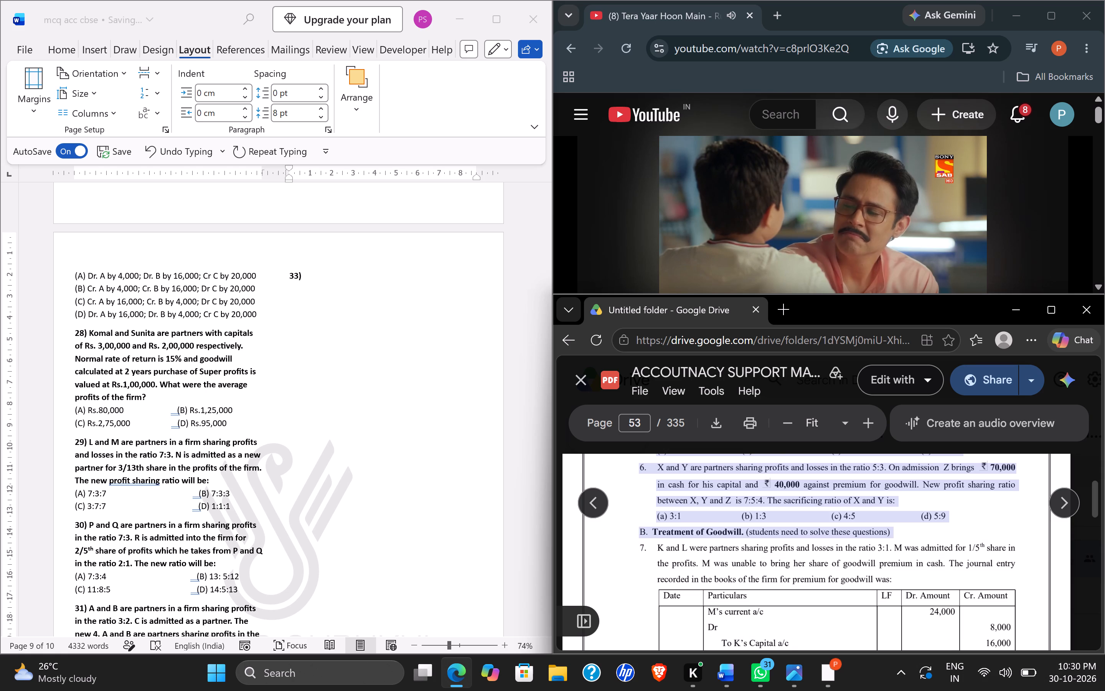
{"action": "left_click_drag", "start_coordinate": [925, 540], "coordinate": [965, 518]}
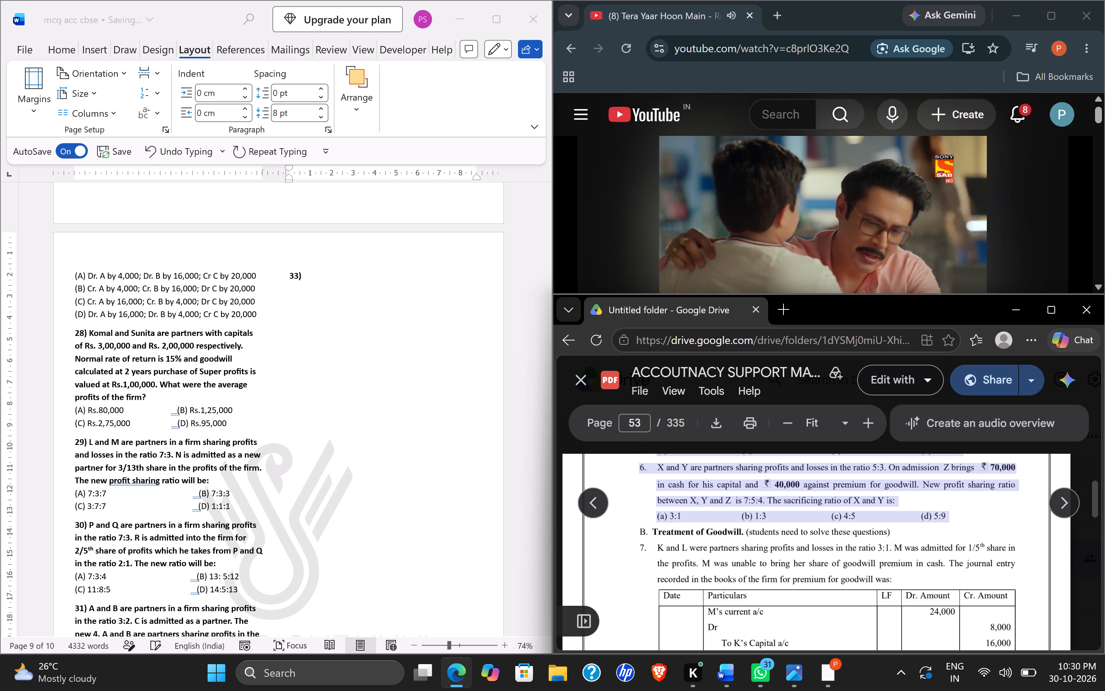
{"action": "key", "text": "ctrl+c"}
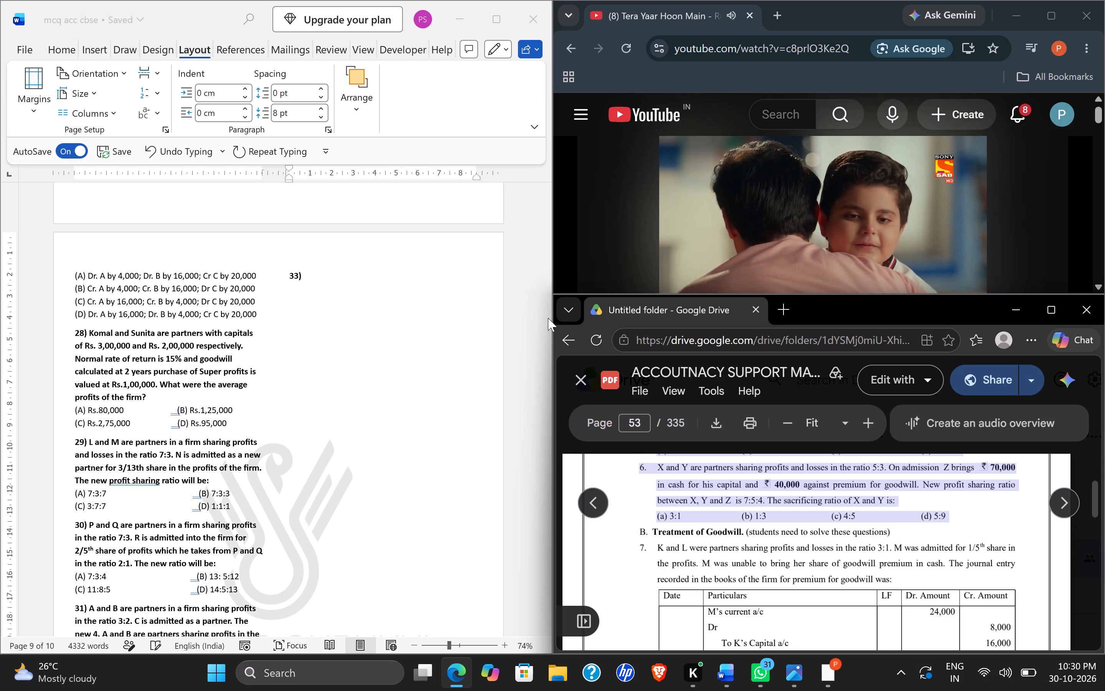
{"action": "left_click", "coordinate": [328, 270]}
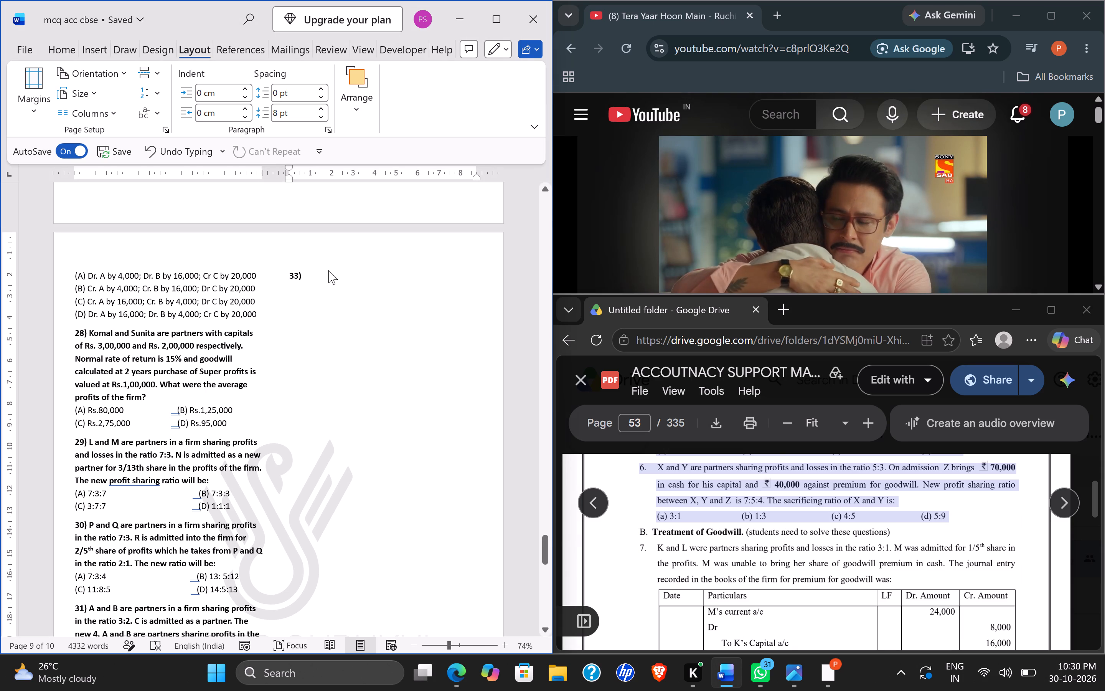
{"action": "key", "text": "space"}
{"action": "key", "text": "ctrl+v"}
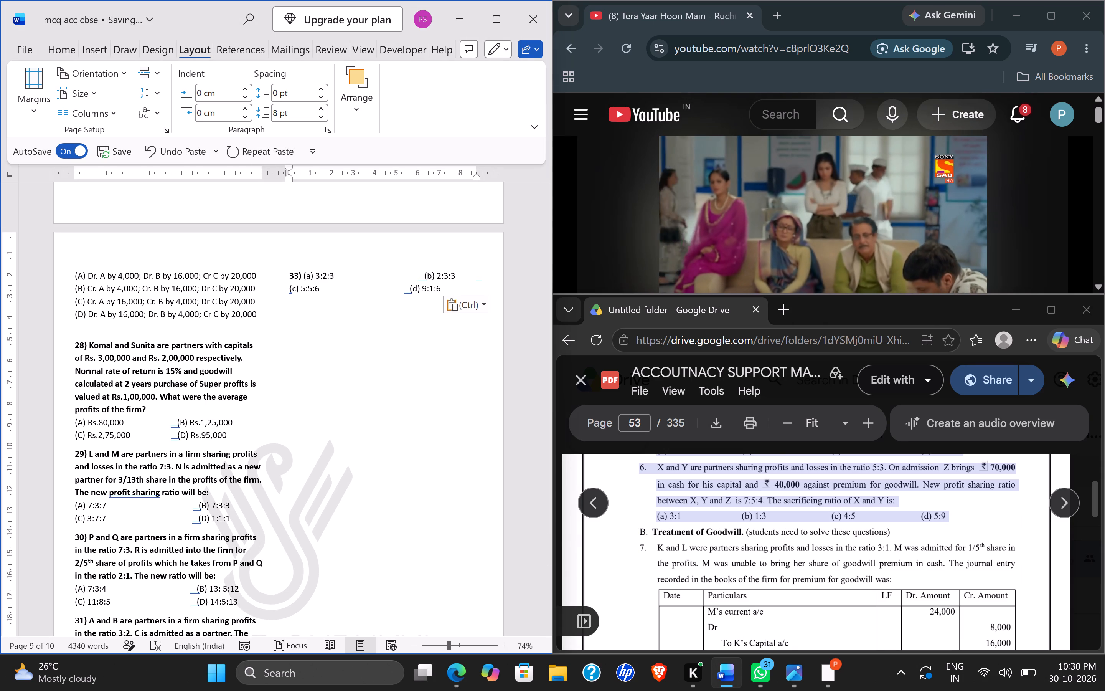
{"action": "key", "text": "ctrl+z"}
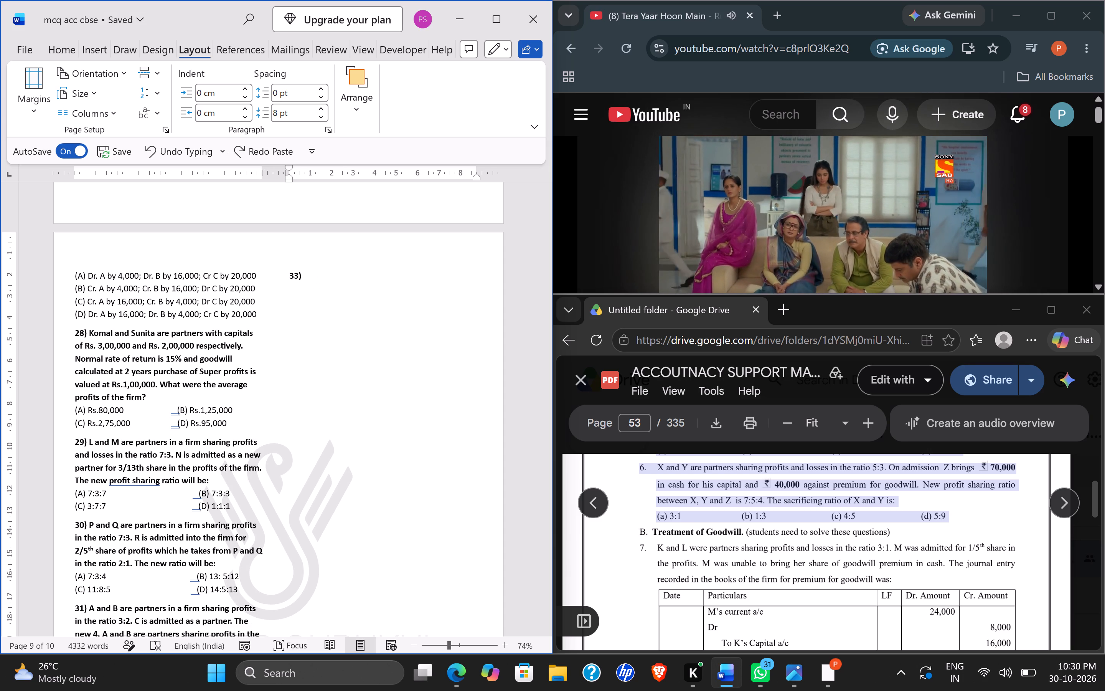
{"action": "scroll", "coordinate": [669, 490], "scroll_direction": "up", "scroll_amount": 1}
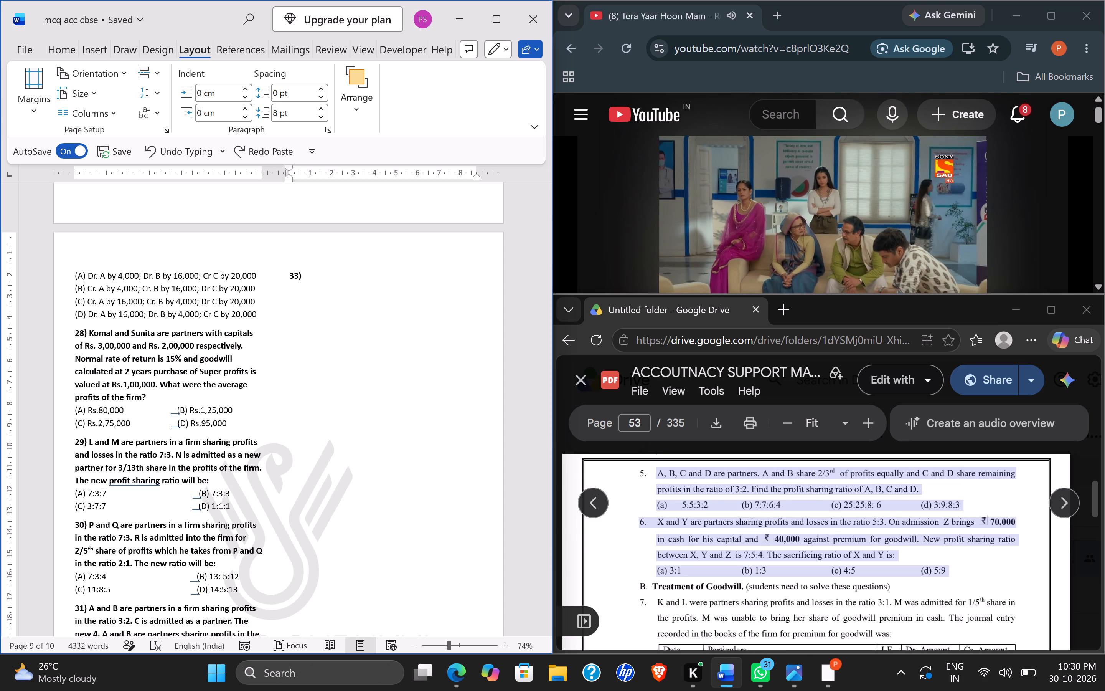
Copy question 5's text, without its options, from PDF page 53 and paste it after 33) in the document.
{"action": "scroll", "coordinate": [669, 490], "scroll_direction": "up", "scroll_amount": 1}
{"action": "left_click", "coordinate": [667, 512]}
{"action": "scroll", "coordinate": [667, 512], "scroll_direction": "up", "scroll_amount": 1}
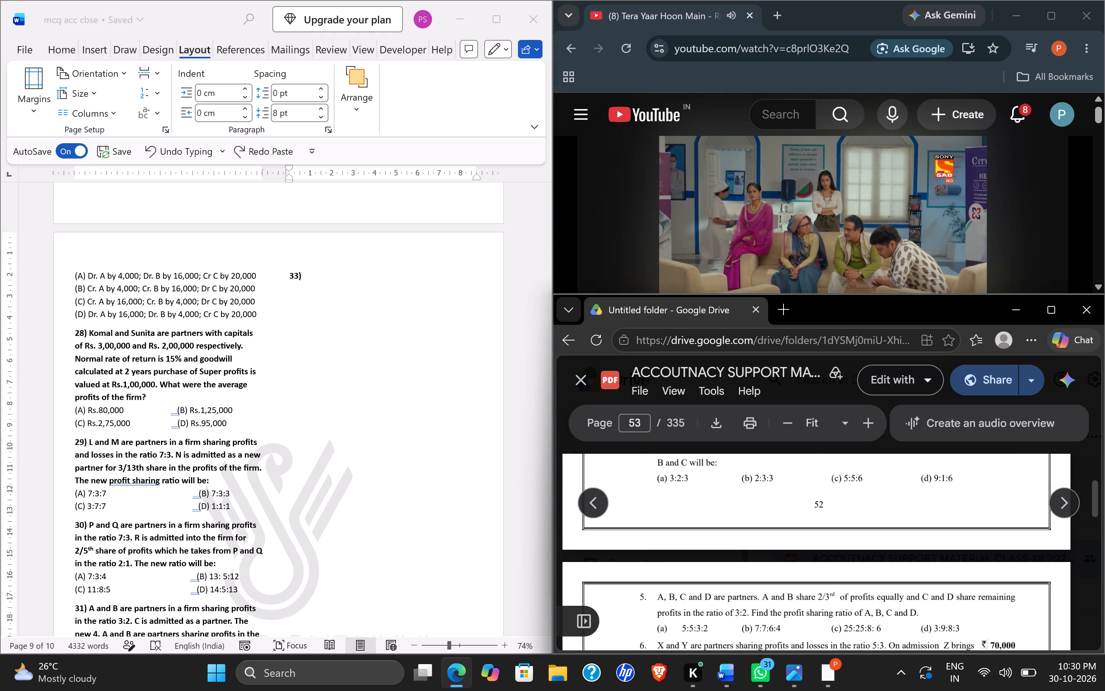
{"action": "scroll", "coordinate": [667, 512], "scroll_direction": "down", "scroll_amount": 1}
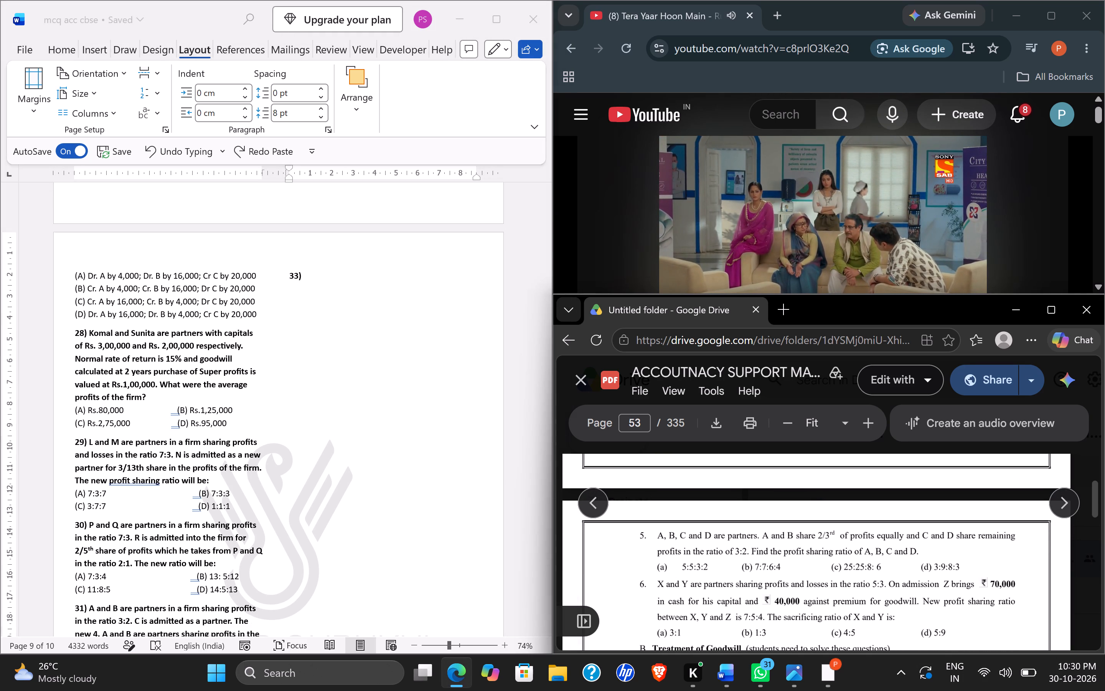
{"action": "left_click_drag", "start_coordinate": [655, 535], "coordinate": [915, 547]}
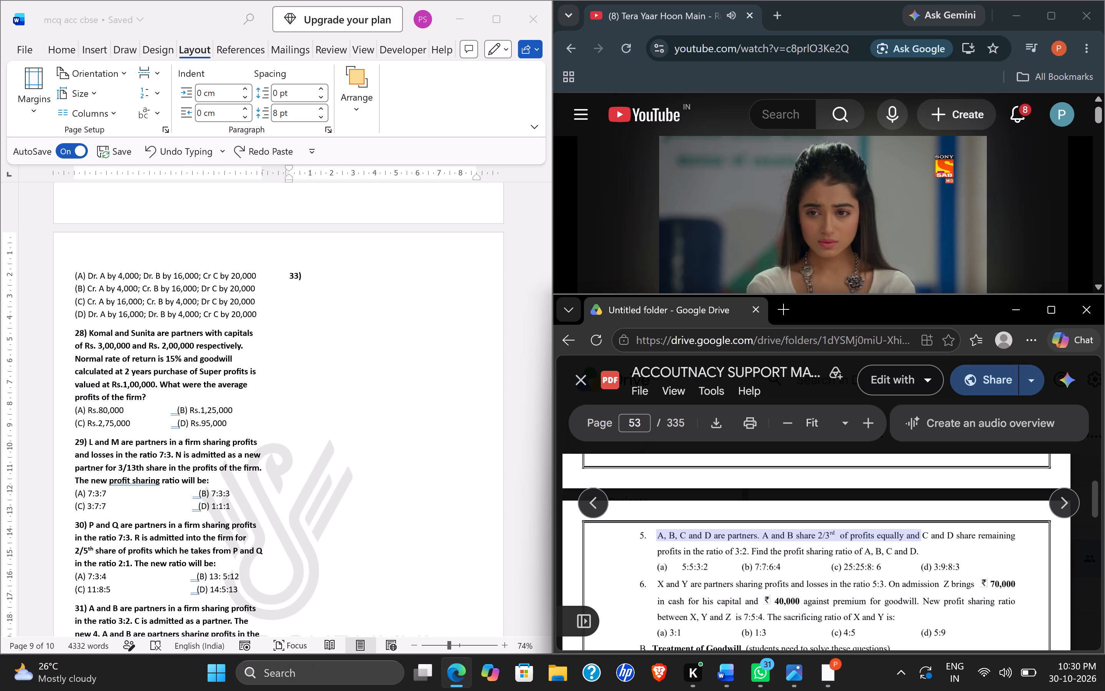
{"action": "left_click_drag", "start_coordinate": [915, 547], "coordinate": [916, 554]}
{"action": "key", "text": "ctrl+c"}
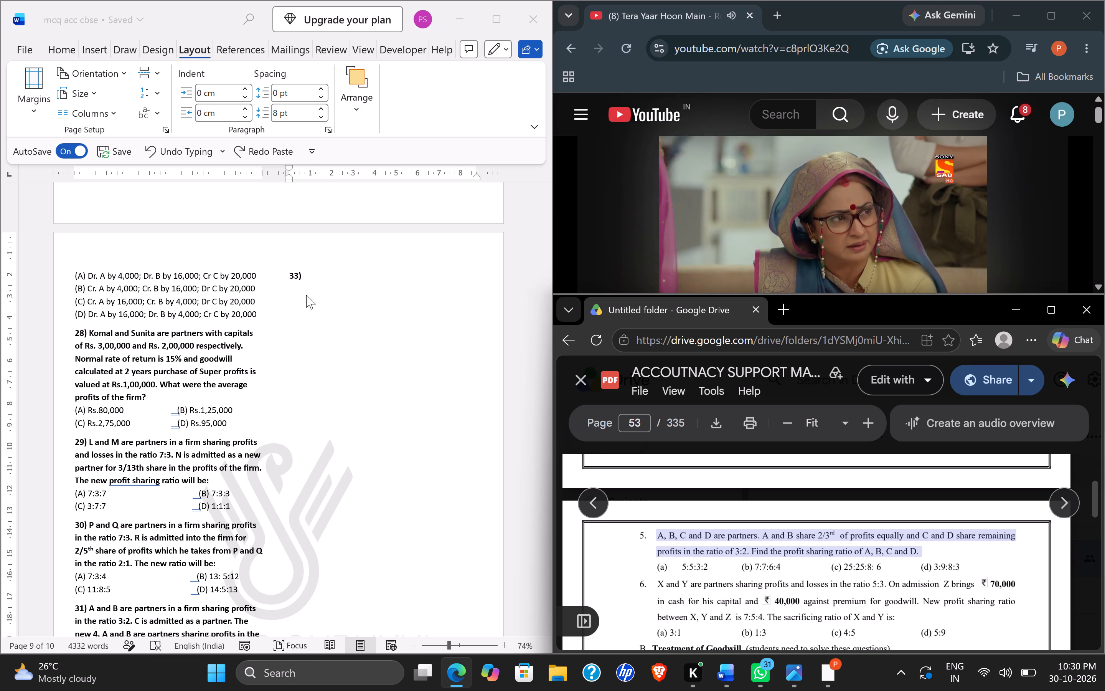
{"action": "left_click", "coordinate": [324, 271]}
{"action": "key", "text": "ctrl+v"}
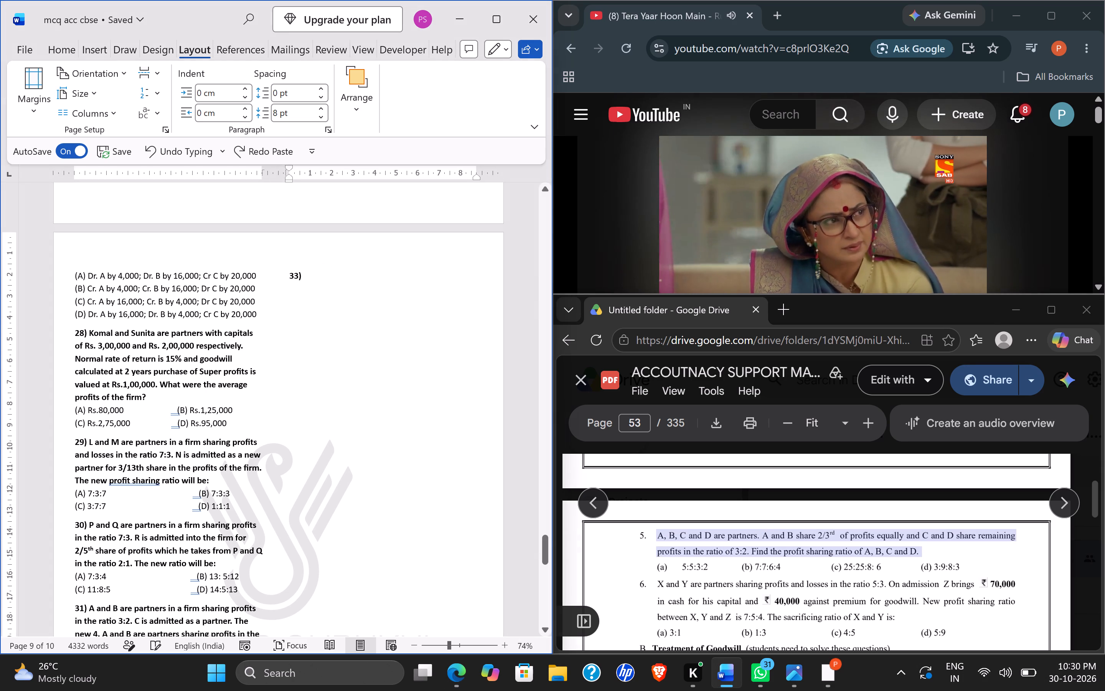
Remove the empty line and trailing space after question 33's text, ending at "A, B, C and D.".
{"action": "left_click", "coordinate": [108, 342]}
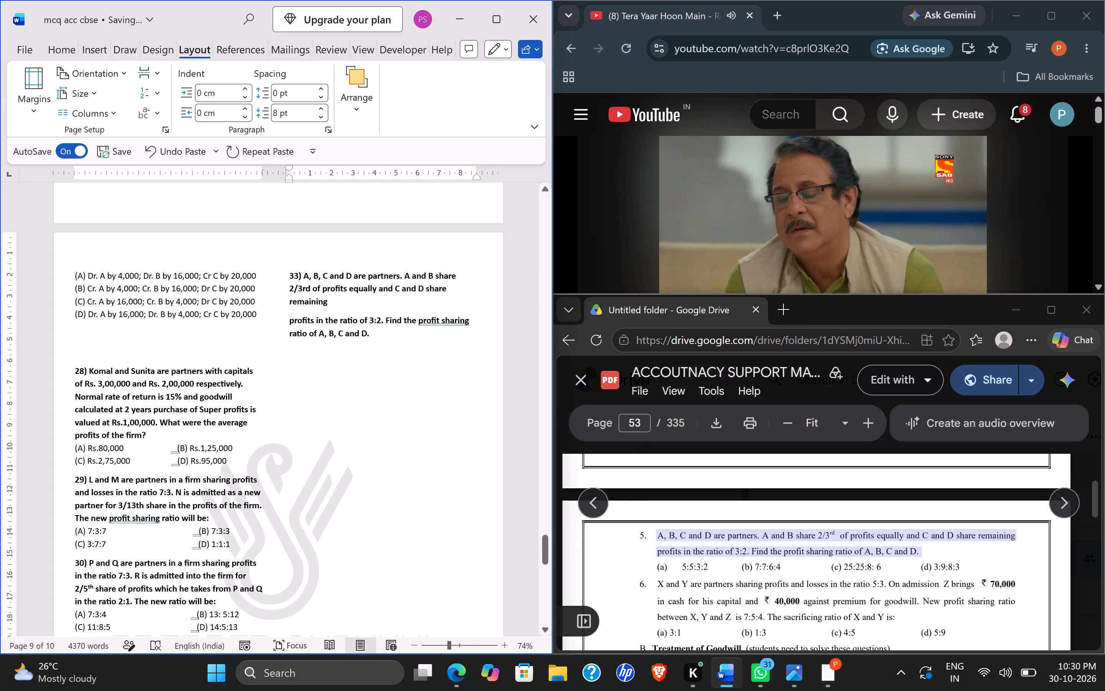
{"action": "double_click", "coordinate": [108, 354]}
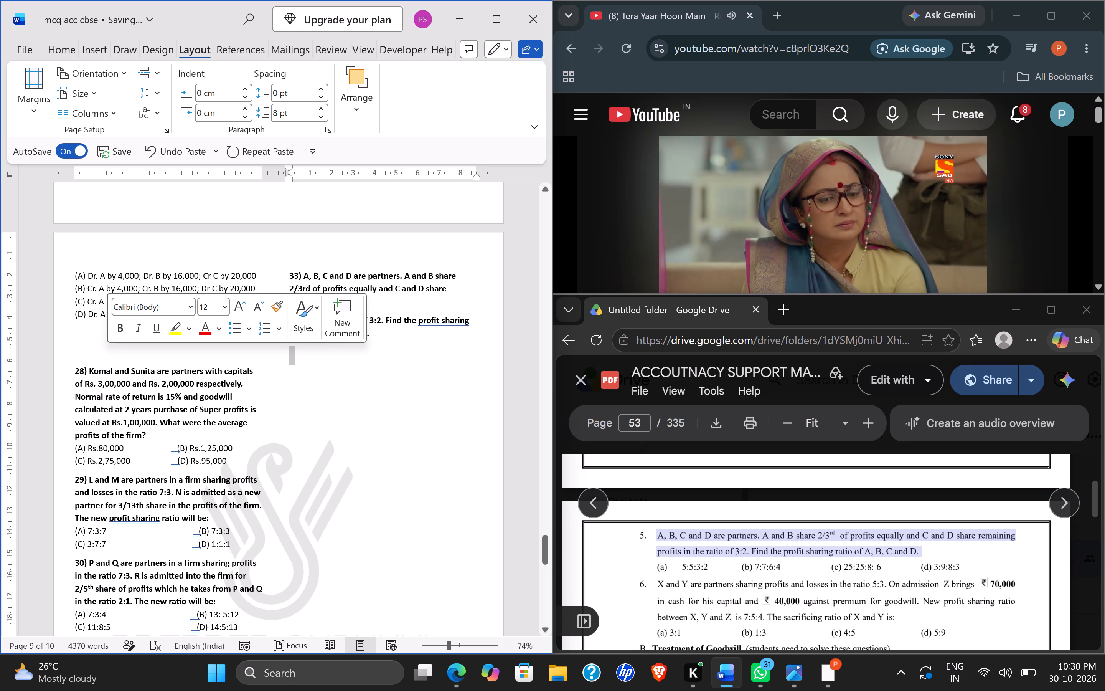
{"action": "left_click", "coordinate": [78, 353]}
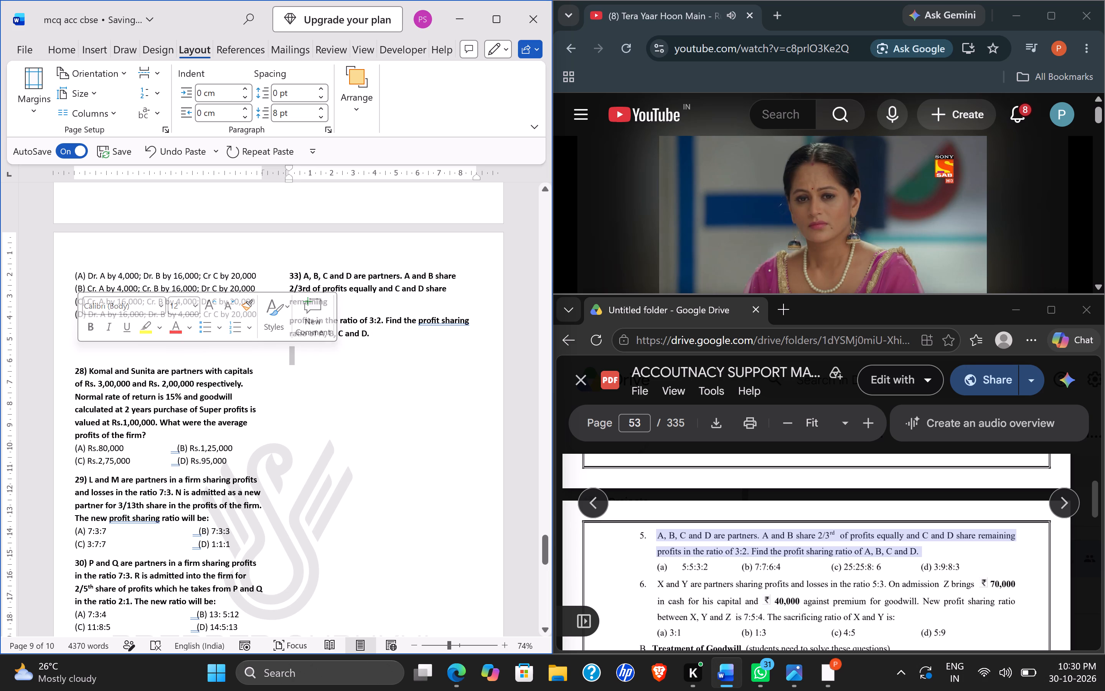
{"action": "left_click", "coordinate": [76, 369]}
{"action": "key", "text": "BackSpace"}
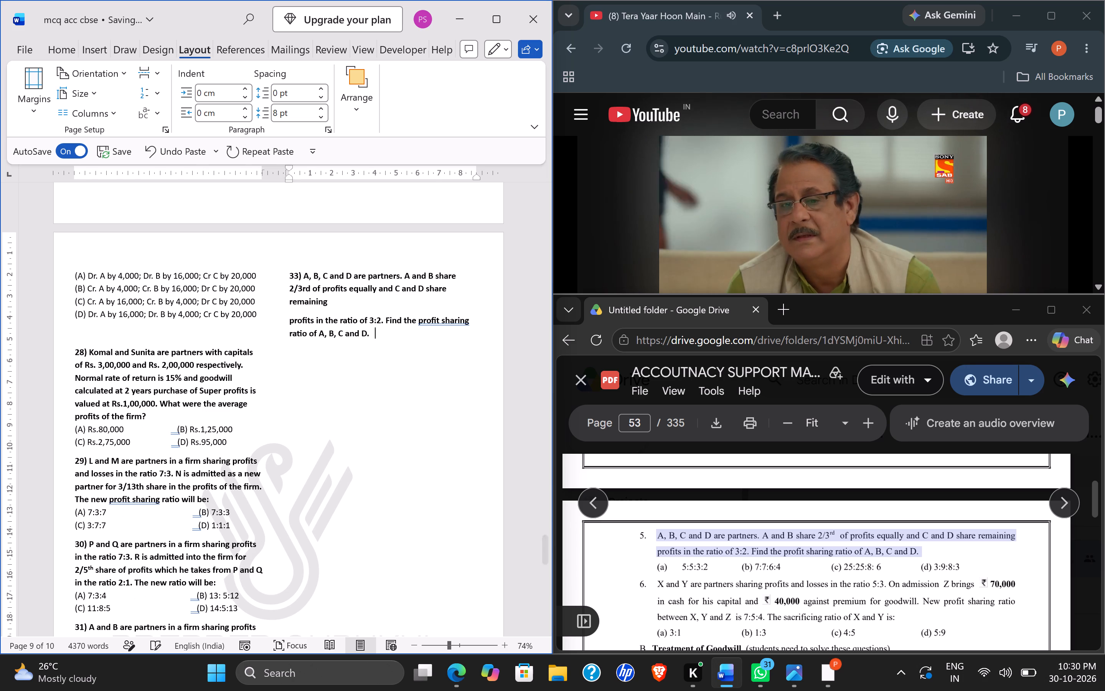
{"action": "key", "text": "BackSpace"}
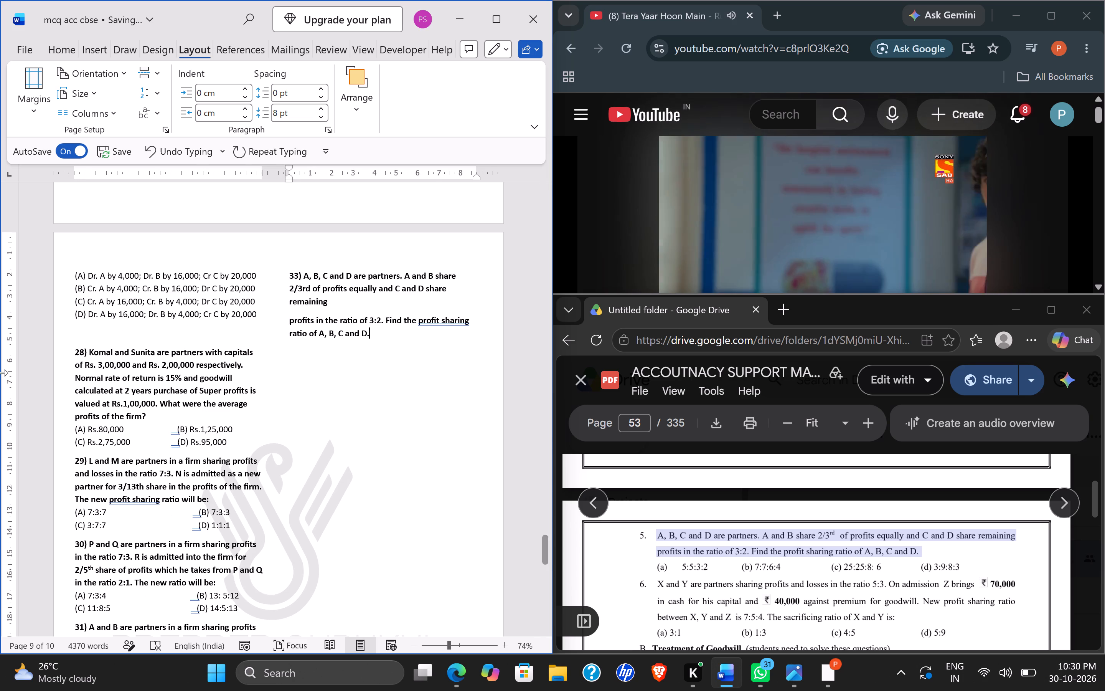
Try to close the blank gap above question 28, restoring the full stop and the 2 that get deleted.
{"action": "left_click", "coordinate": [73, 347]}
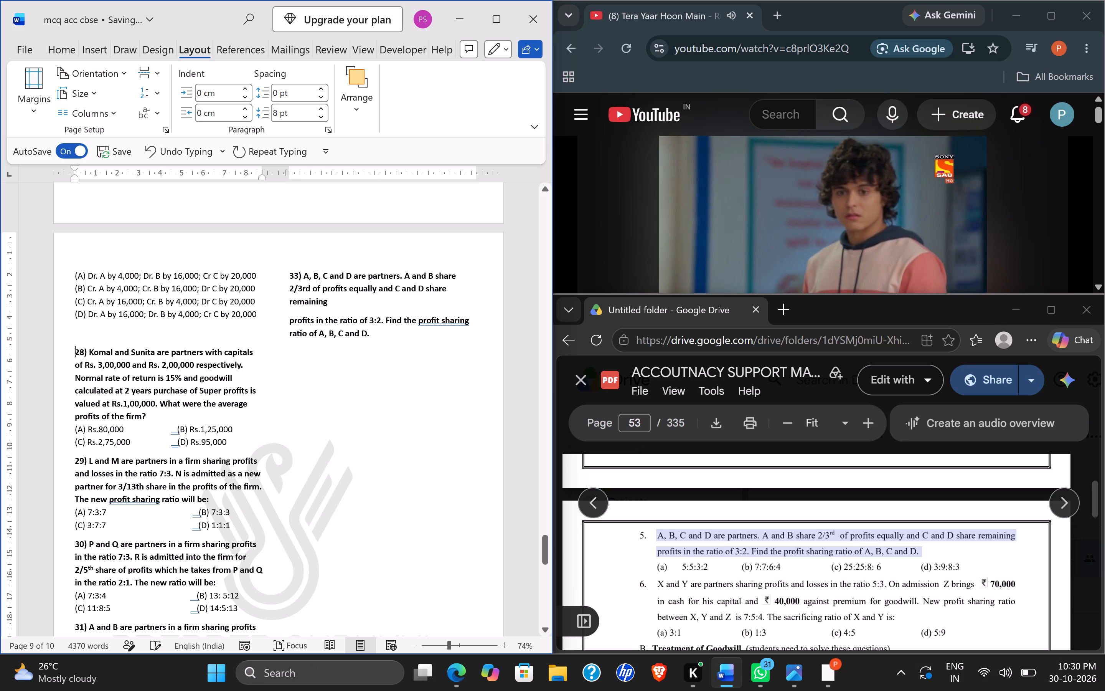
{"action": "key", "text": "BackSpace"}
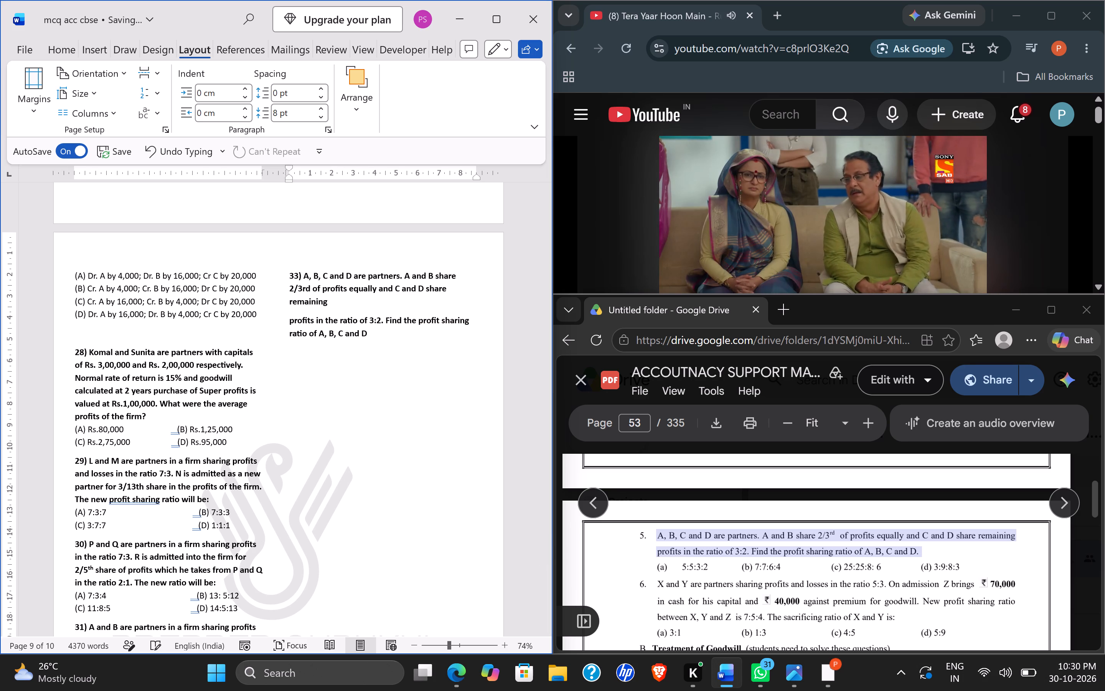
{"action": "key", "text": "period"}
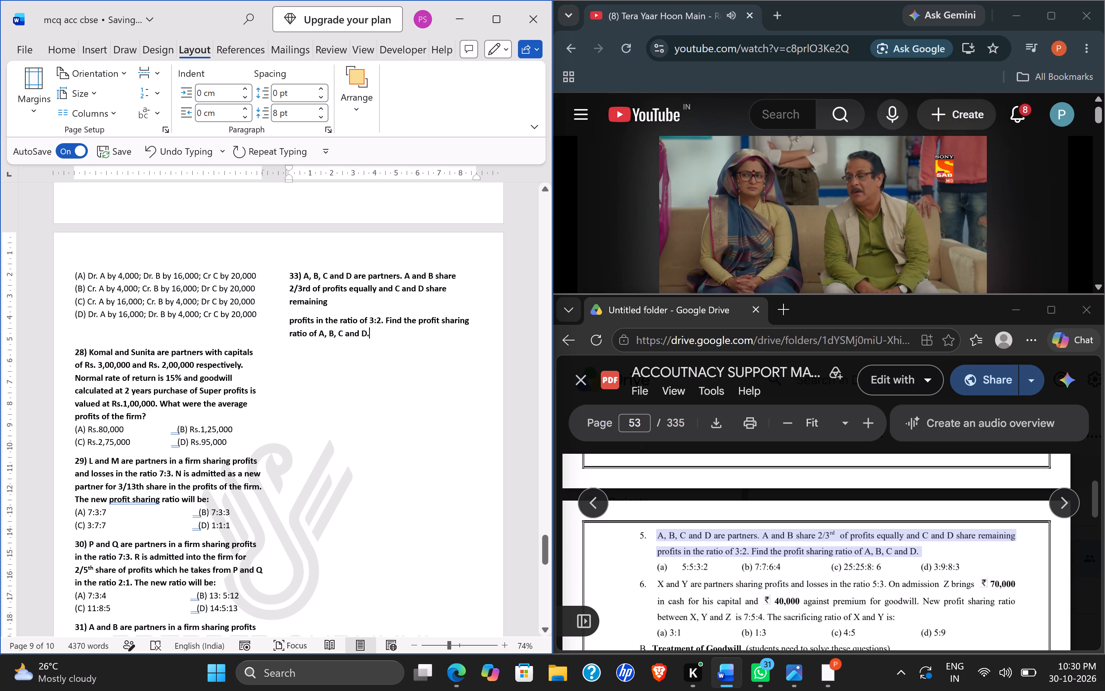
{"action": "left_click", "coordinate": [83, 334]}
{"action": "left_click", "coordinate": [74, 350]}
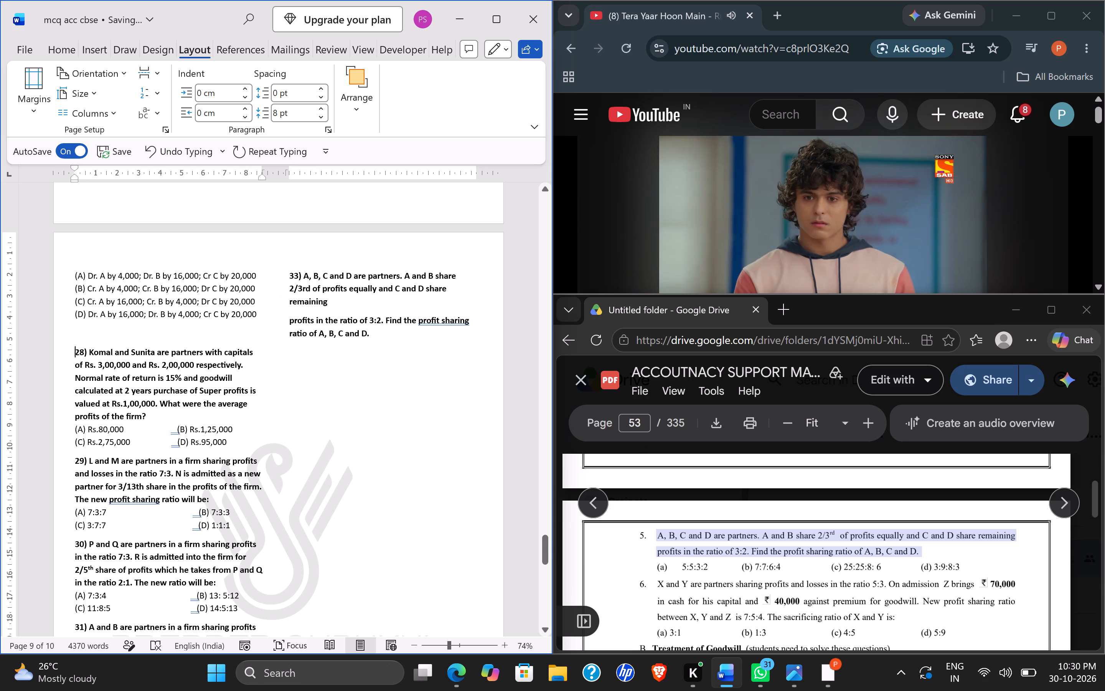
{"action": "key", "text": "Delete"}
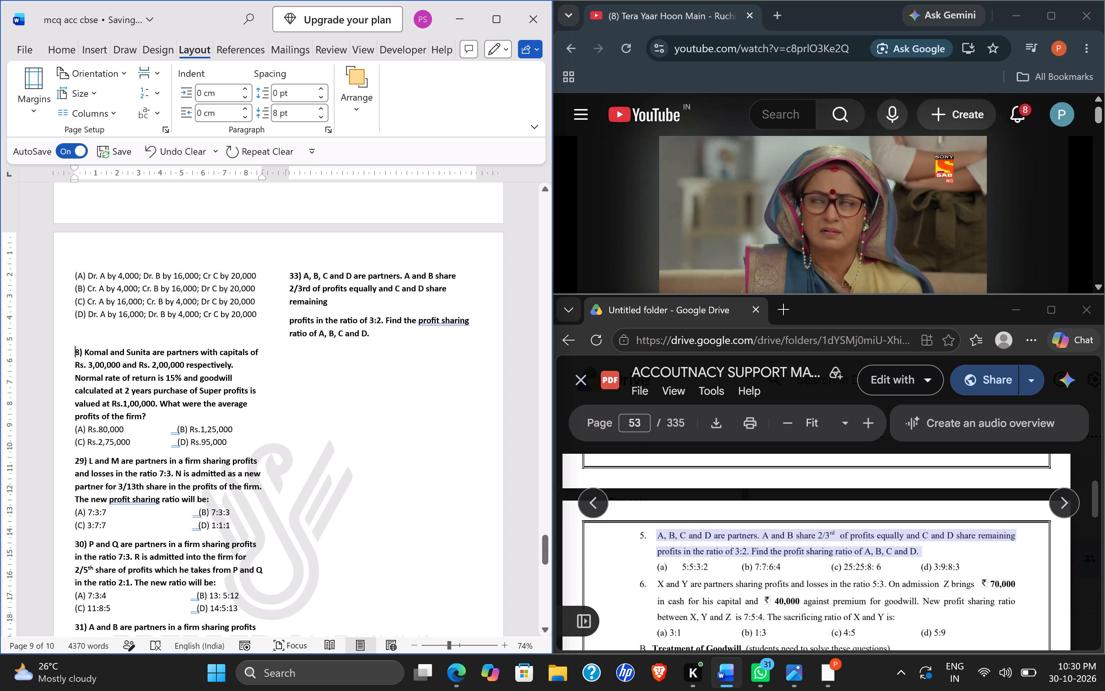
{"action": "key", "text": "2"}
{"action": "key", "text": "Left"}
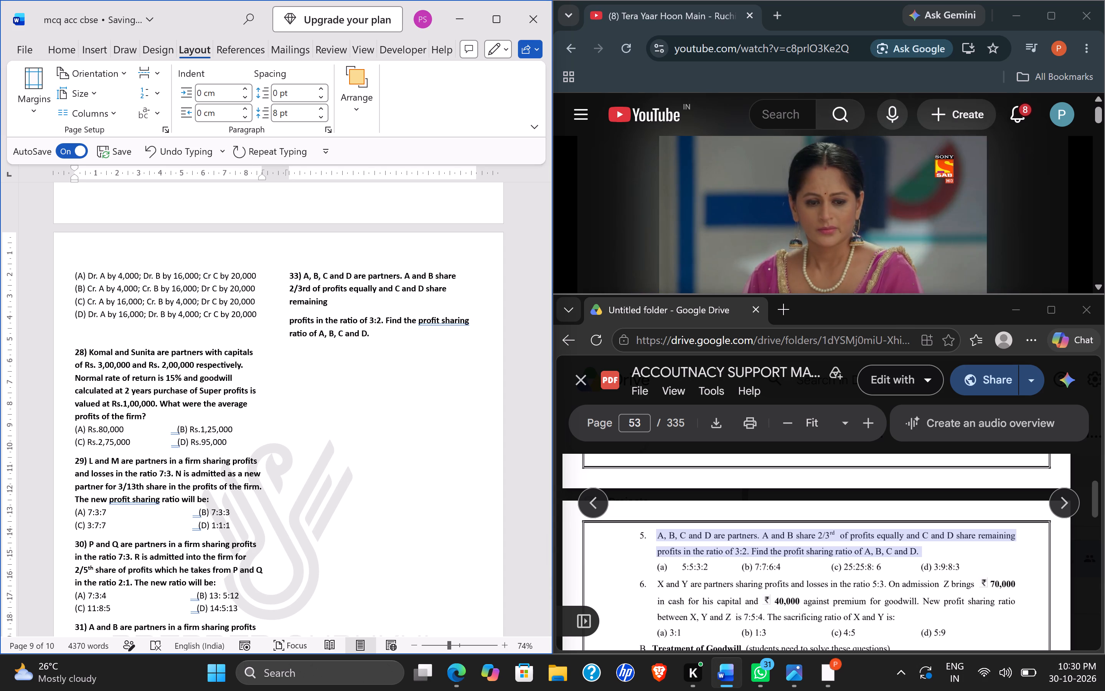
Delete the full stop at the end of question 33's text.
{"action": "key", "text": "BackSpace"}
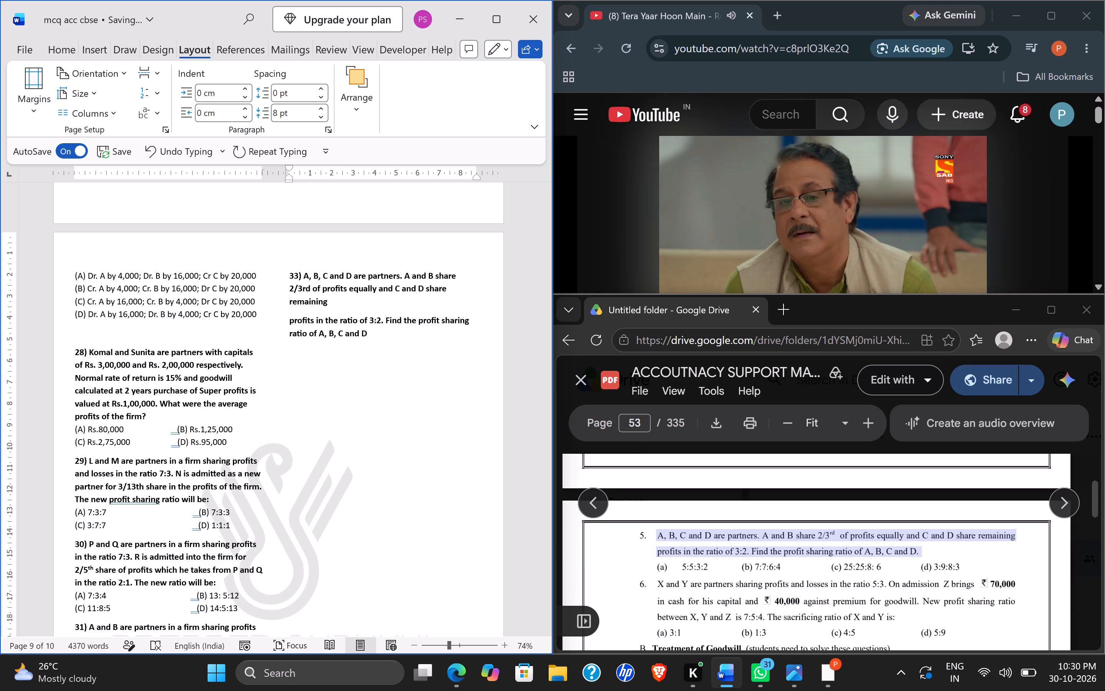
Apply the No Spacing style to options (C) and (D) above question 28, question 33 and the opening lines of question 28.
{"action": "scroll", "coordinate": [129, 388], "scroll_direction": "down", "scroll_amount": 2}
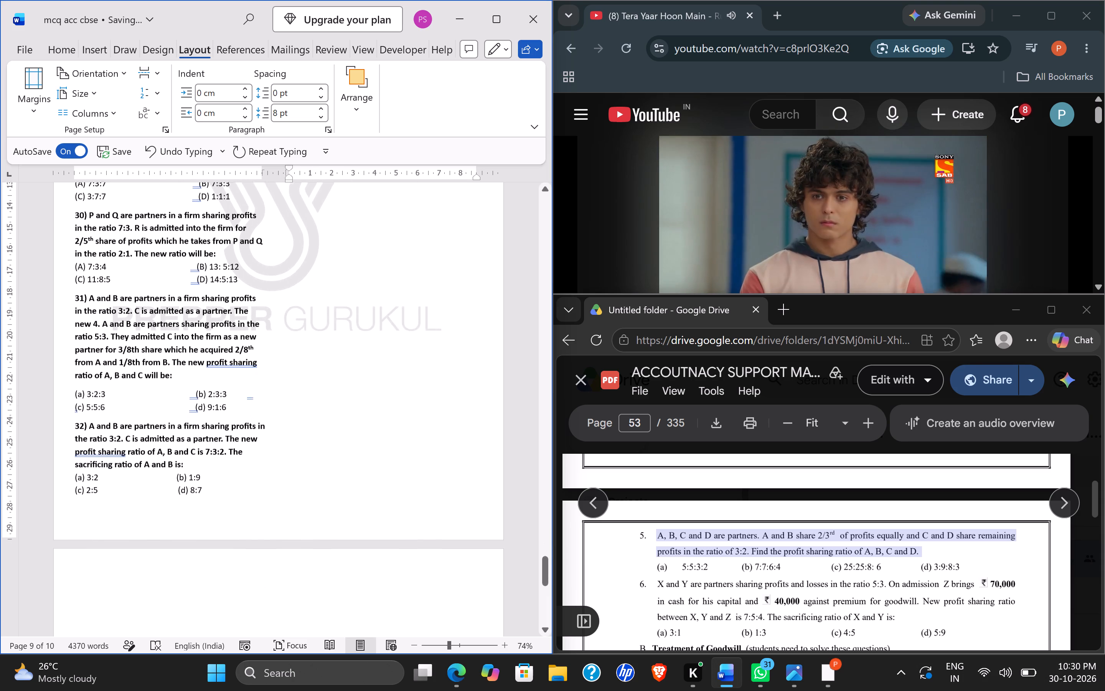
{"action": "scroll", "coordinate": [129, 388], "scroll_direction": "down", "scroll_amount": 2}
{"action": "scroll", "coordinate": [129, 388], "scroll_direction": "up", "scroll_amount": 6}
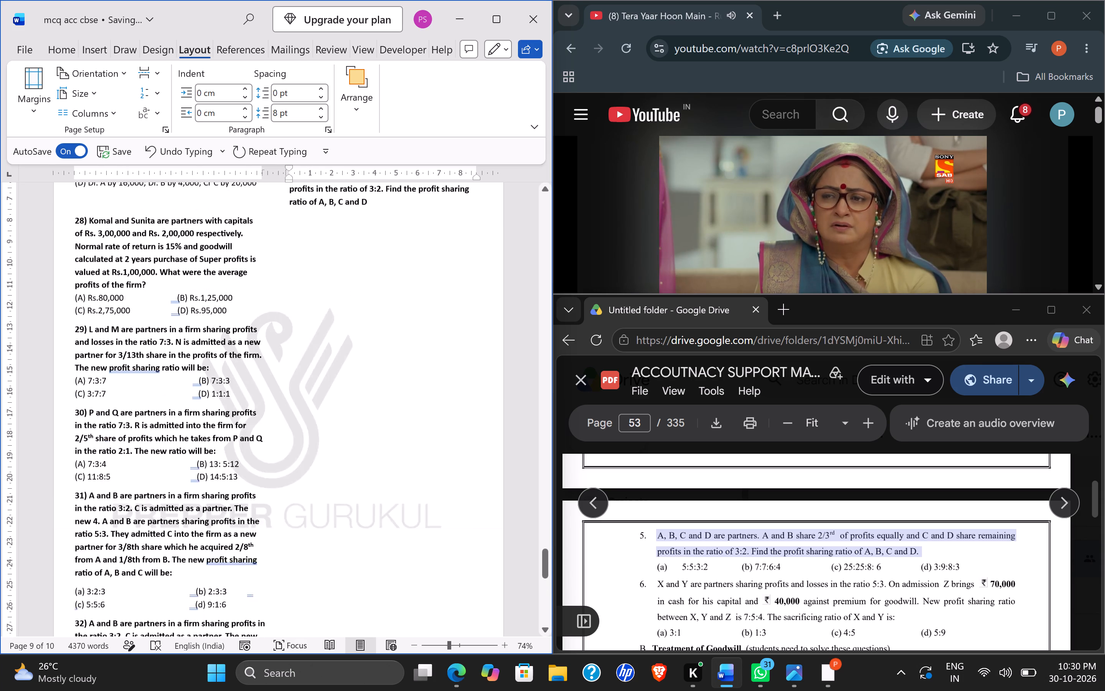
{"action": "scroll", "coordinate": [129, 388], "scroll_direction": "up", "scroll_amount": 2}
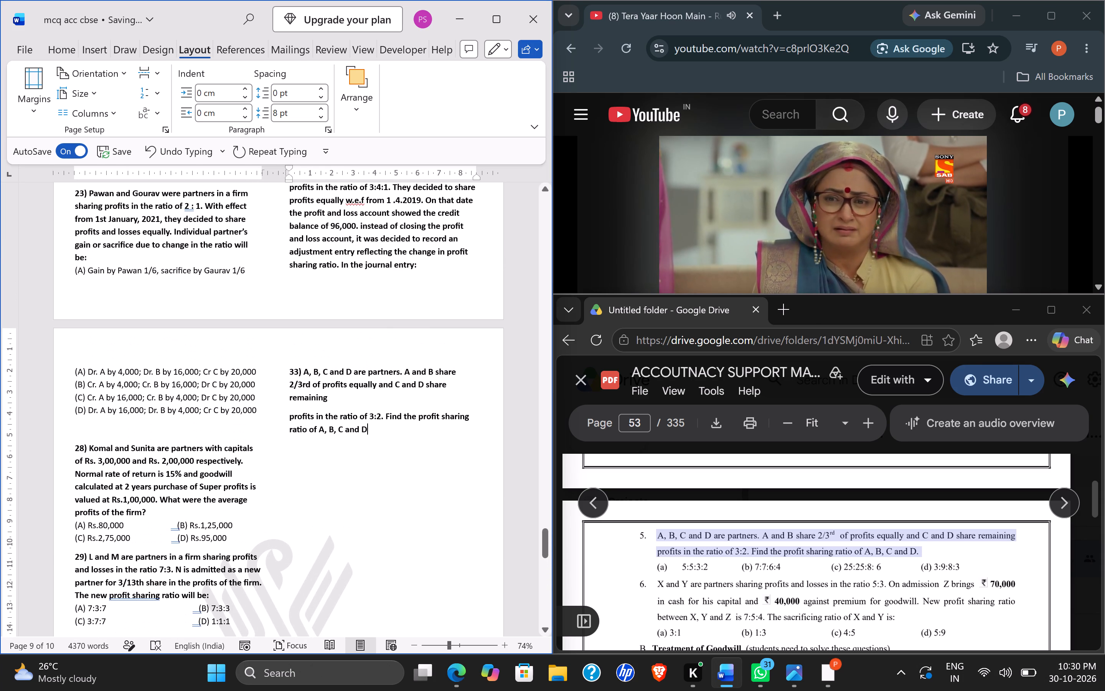
{"action": "left_click", "coordinate": [88, 433]}
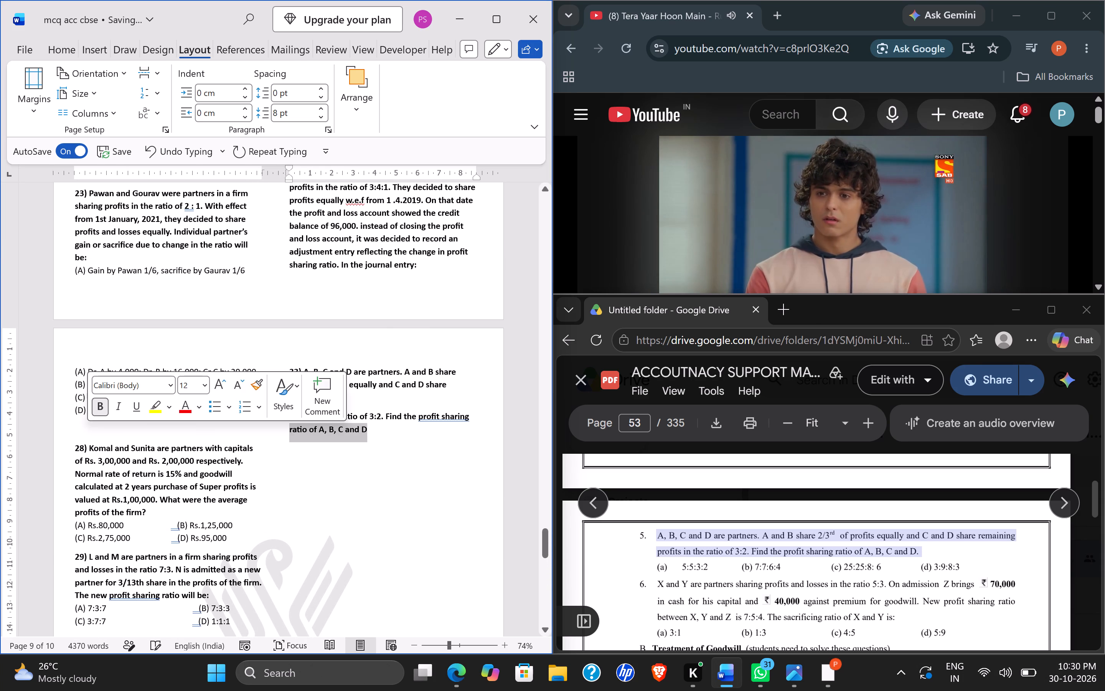
{"action": "double_click", "coordinate": [88, 433]}
{"action": "left_click_drag", "start_coordinate": [66, 402], "coordinate": [73, 412]}
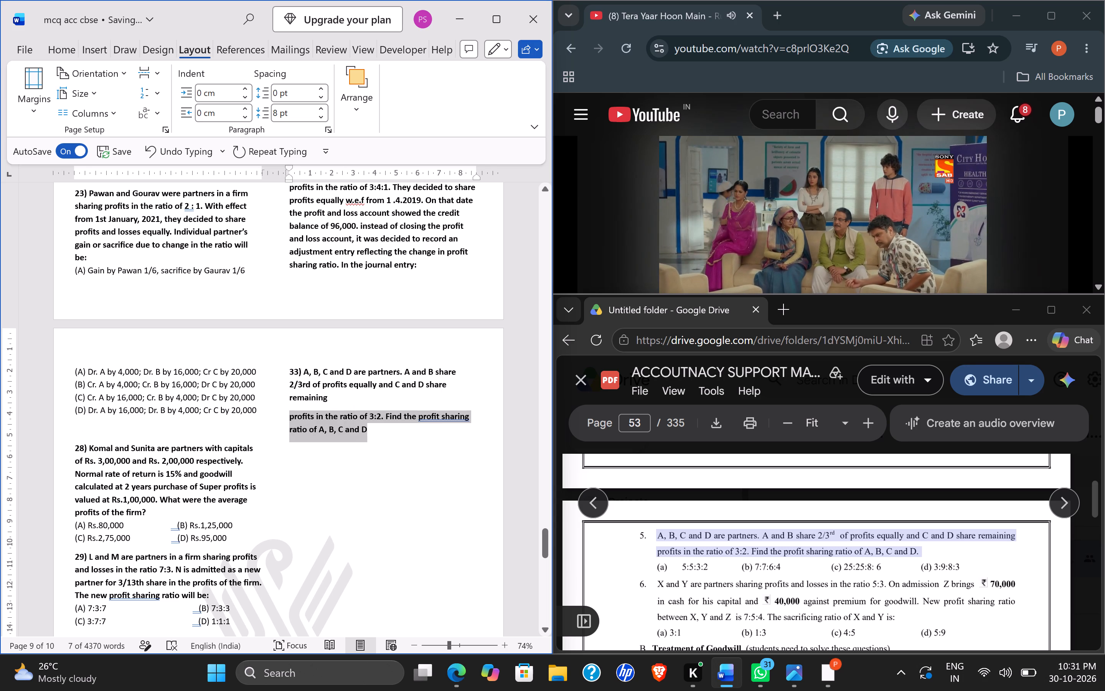
{"action": "left_click_drag", "start_coordinate": [73, 412], "coordinate": [136, 492]}
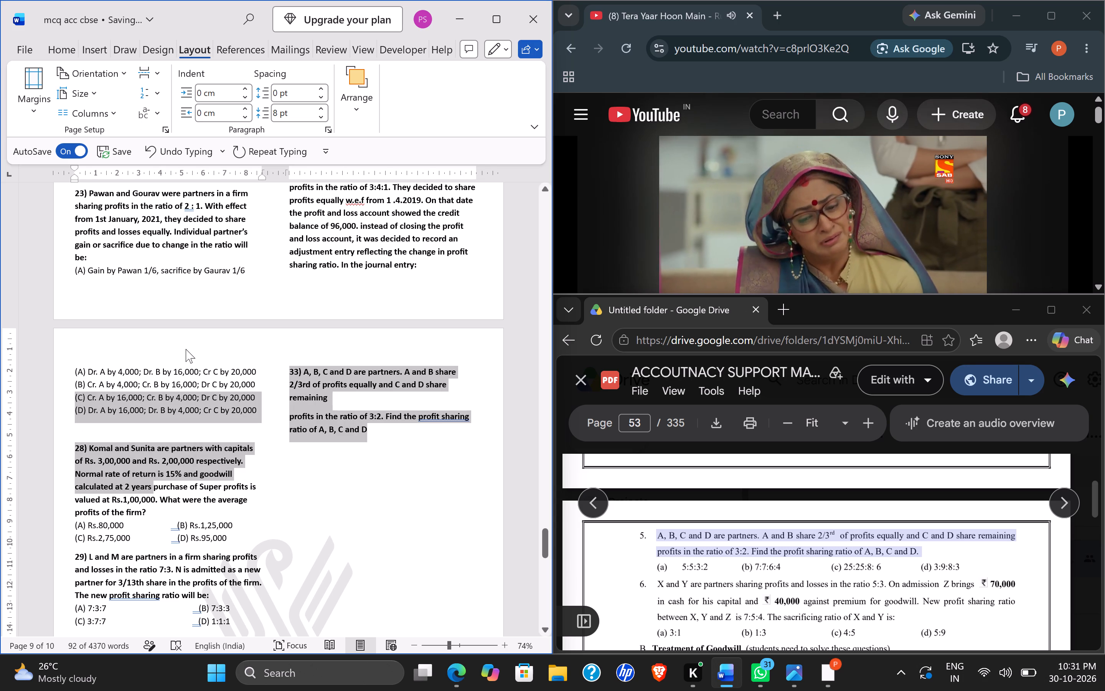
{"action": "left_click", "coordinate": [53, 42]}
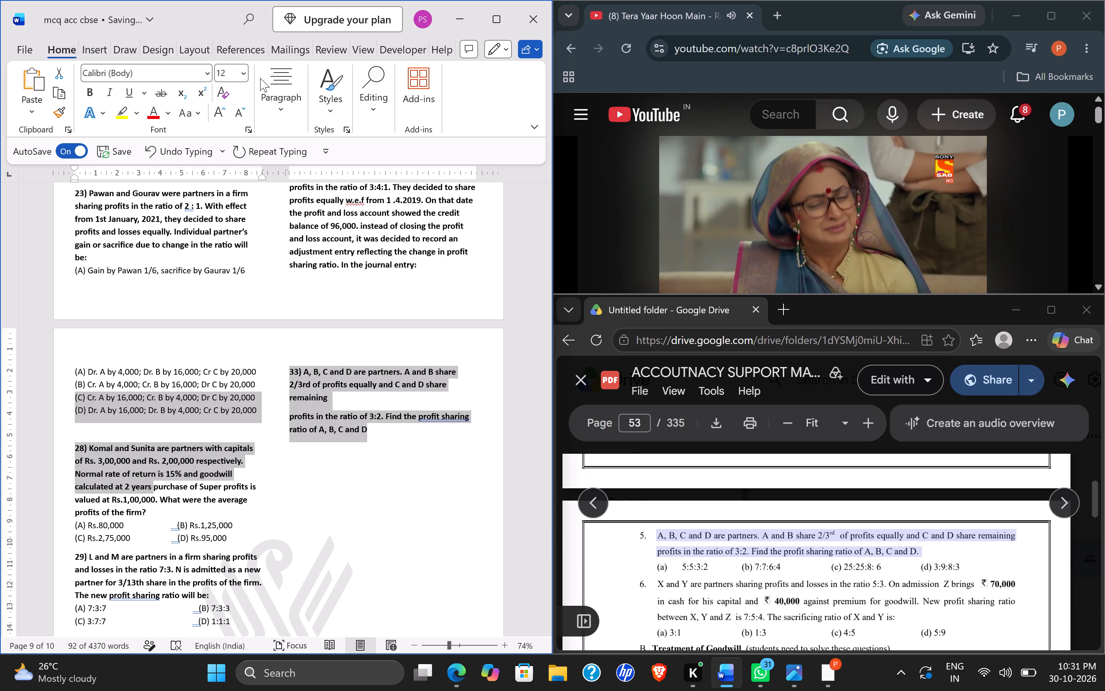
{"action": "left_click", "coordinate": [323, 102]}
{"action": "left_click", "coordinate": [440, 149]}
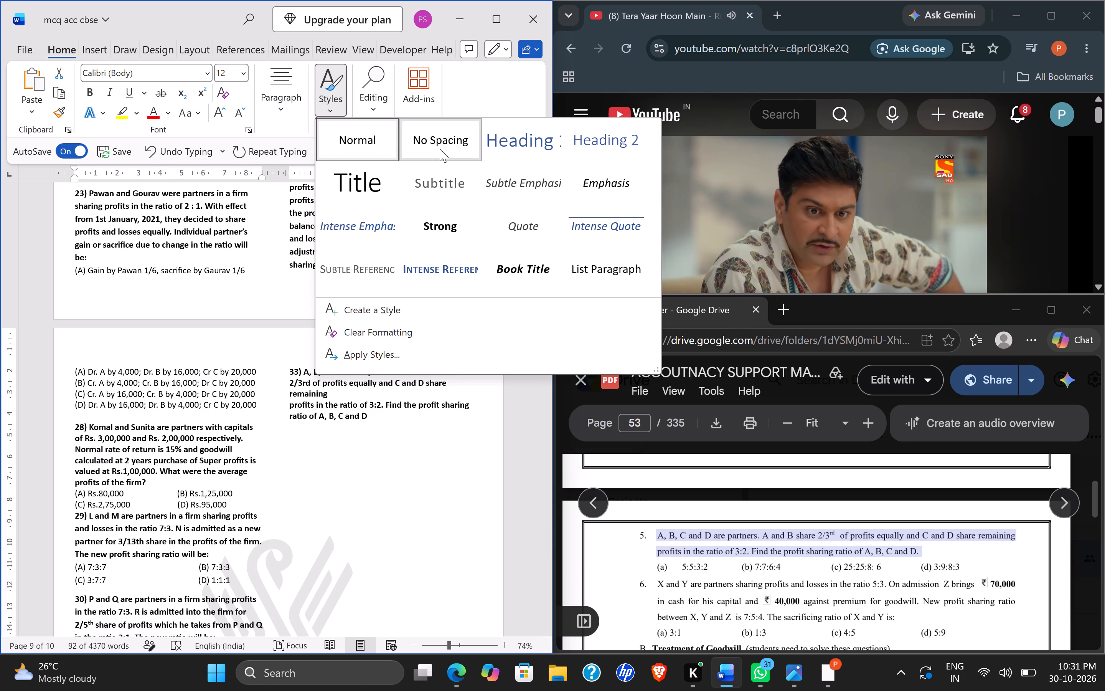
Insert a blank line between question 28's options and question 29, and another between question 29's options and question 30.
{"action": "left_click", "coordinate": [440, 500]}
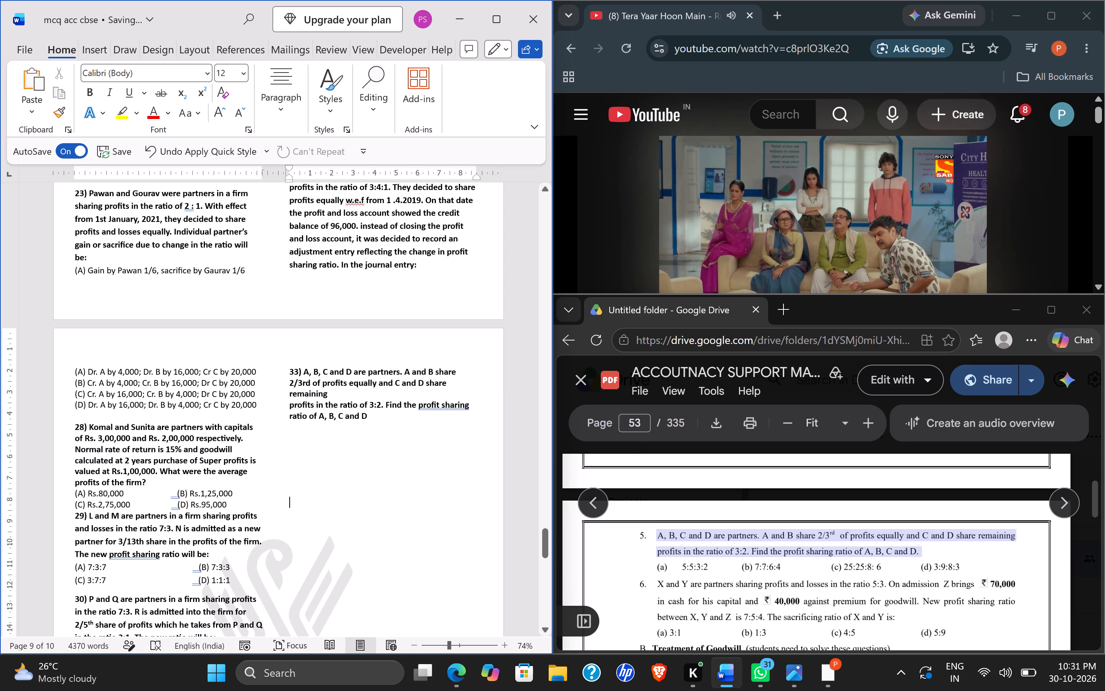
{"action": "left_click", "coordinate": [243, 506]}
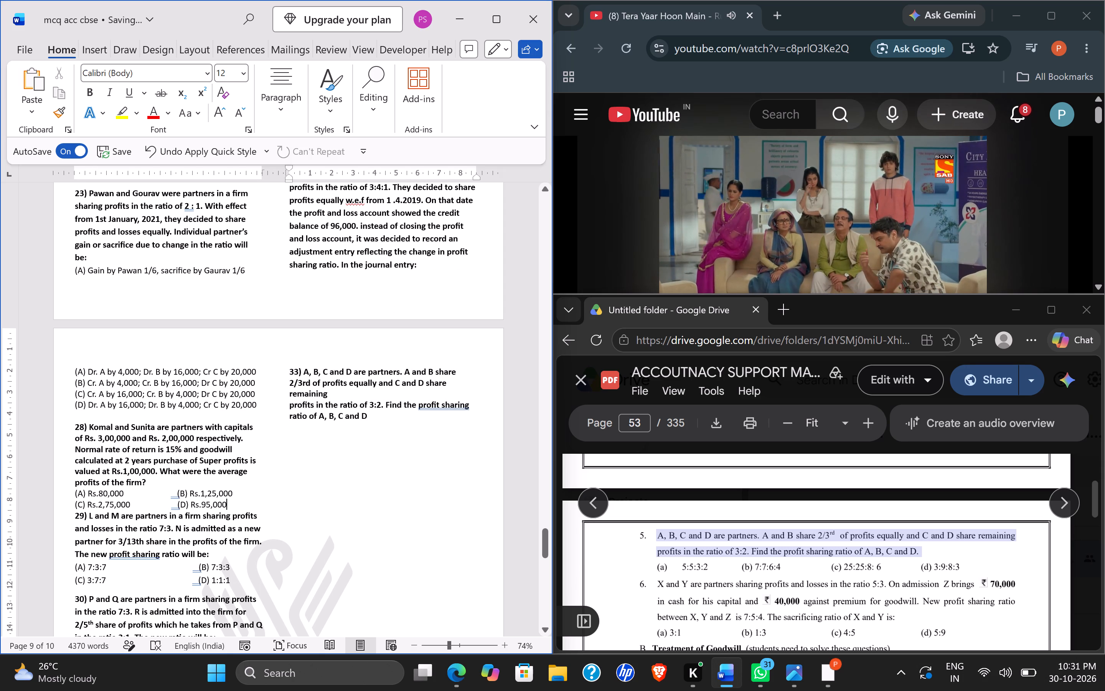
{"action": "left_click", "coordinate": [74, 519]}
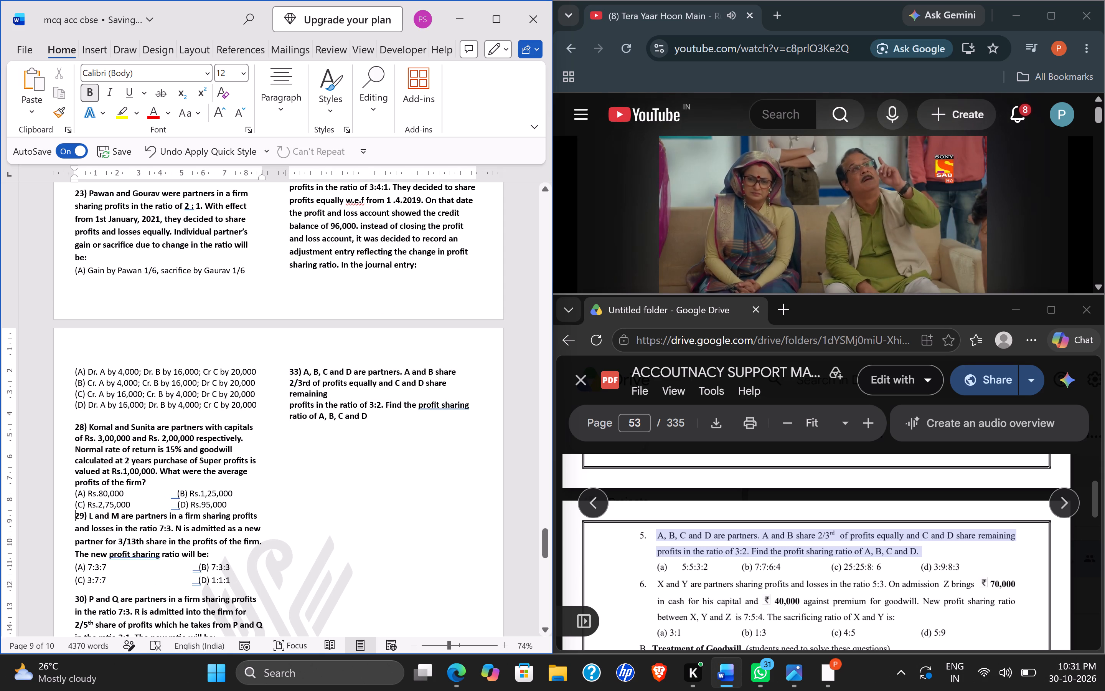
{"action": "key", "text": "BackSpace"}
{"action": "key", "text": "Return"}
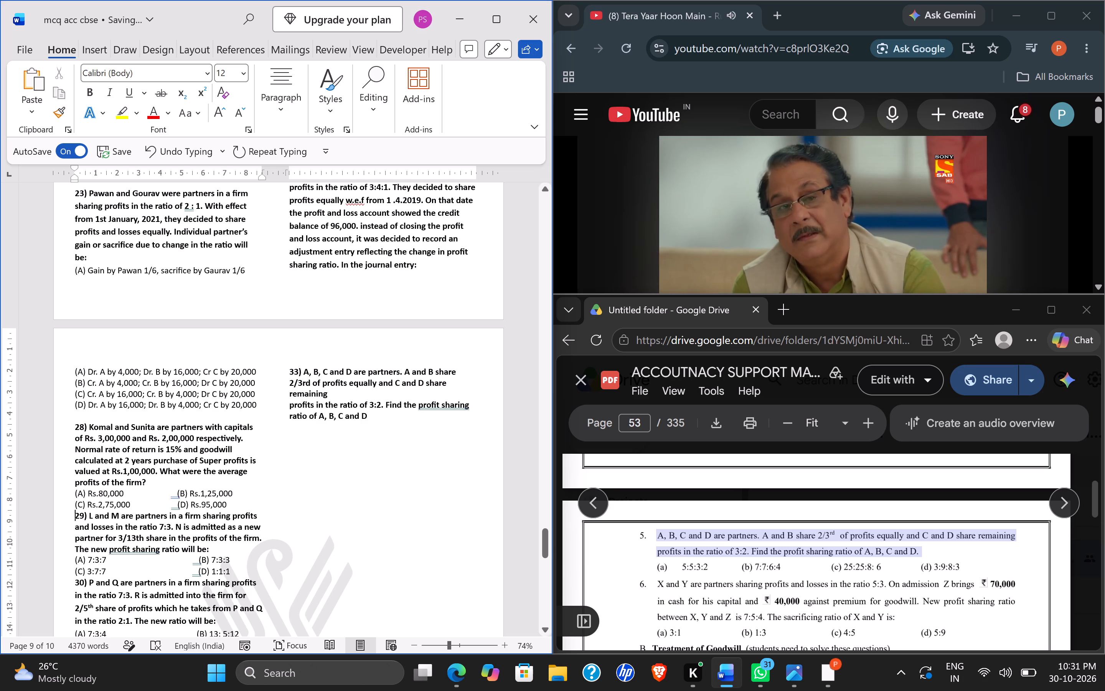
{"action": "left_click", "coordinate": [250, 505]}
{"action": "key", "text": "Return"}
{"action": "scroll", "coordinate": [250, 505], "scroll_direction": "down", "scroll_amount": 1}
{"action": "left_click", "coordinate": [133, 477]}
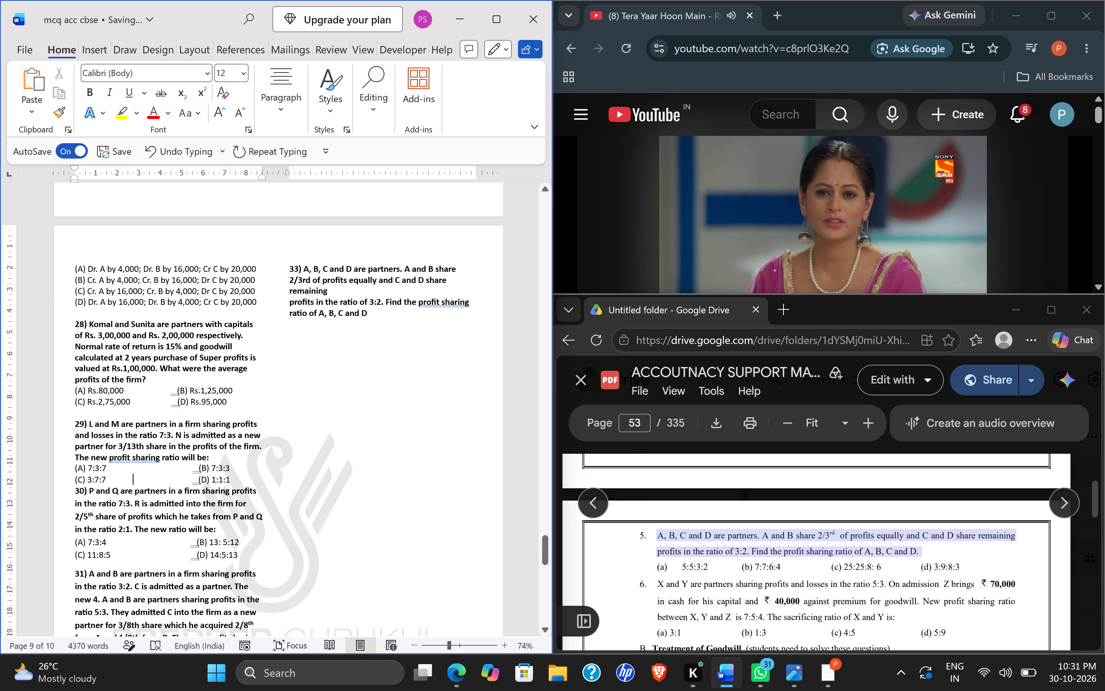
{"action": "left_click", "coordinate": [244, 482]}
{"action": "key", "text": "Return"}
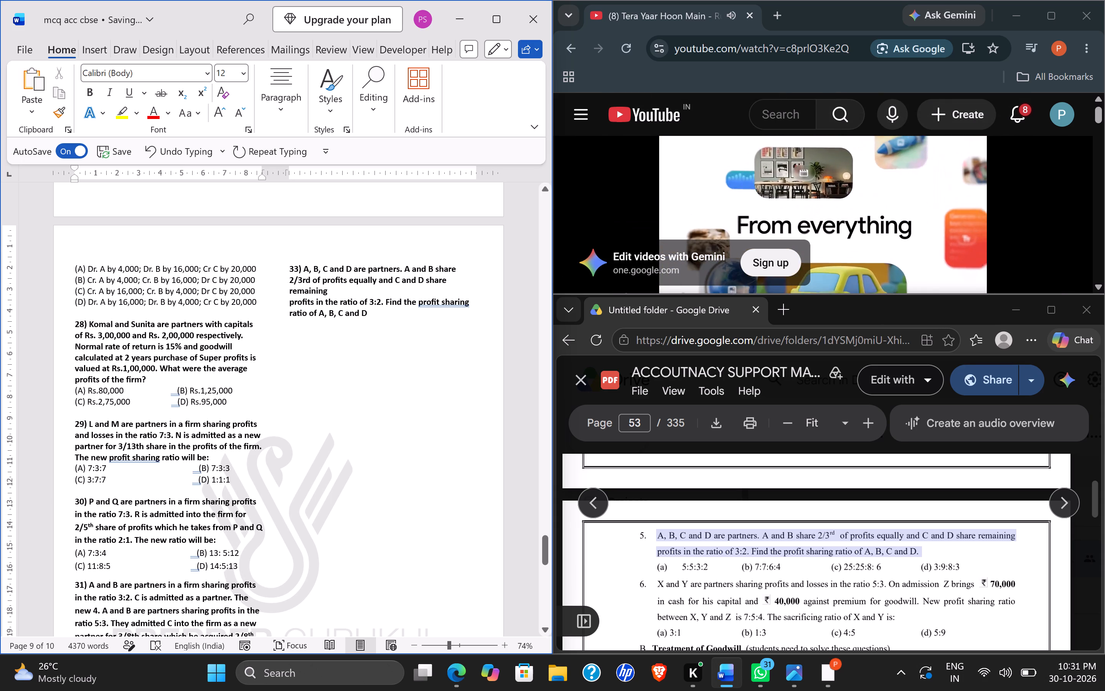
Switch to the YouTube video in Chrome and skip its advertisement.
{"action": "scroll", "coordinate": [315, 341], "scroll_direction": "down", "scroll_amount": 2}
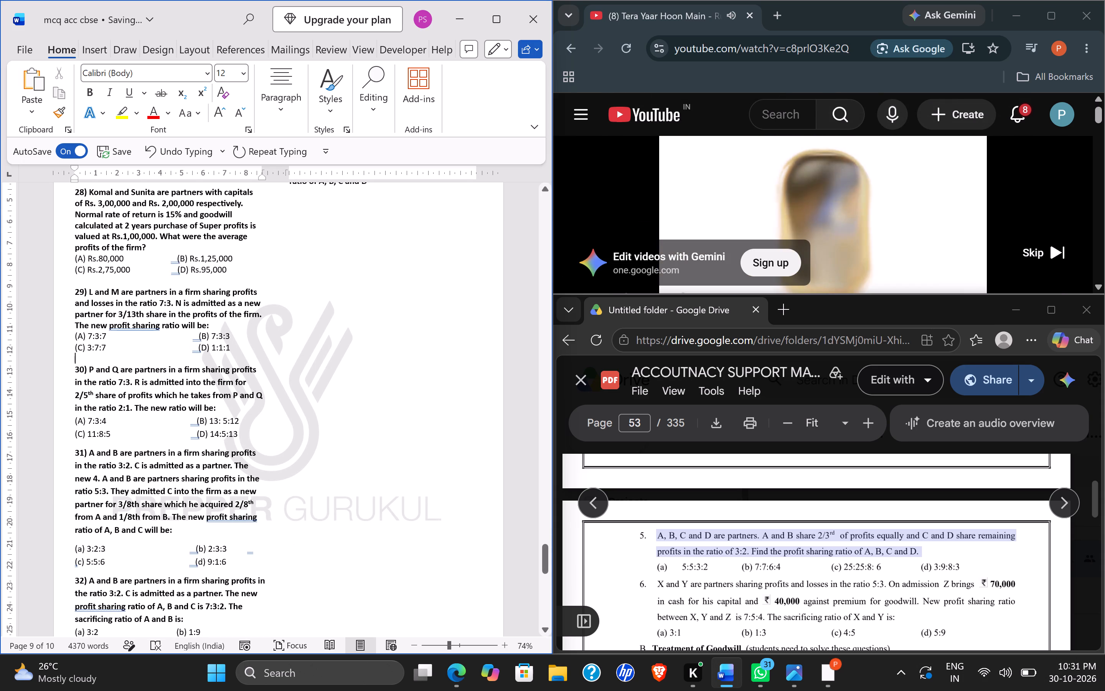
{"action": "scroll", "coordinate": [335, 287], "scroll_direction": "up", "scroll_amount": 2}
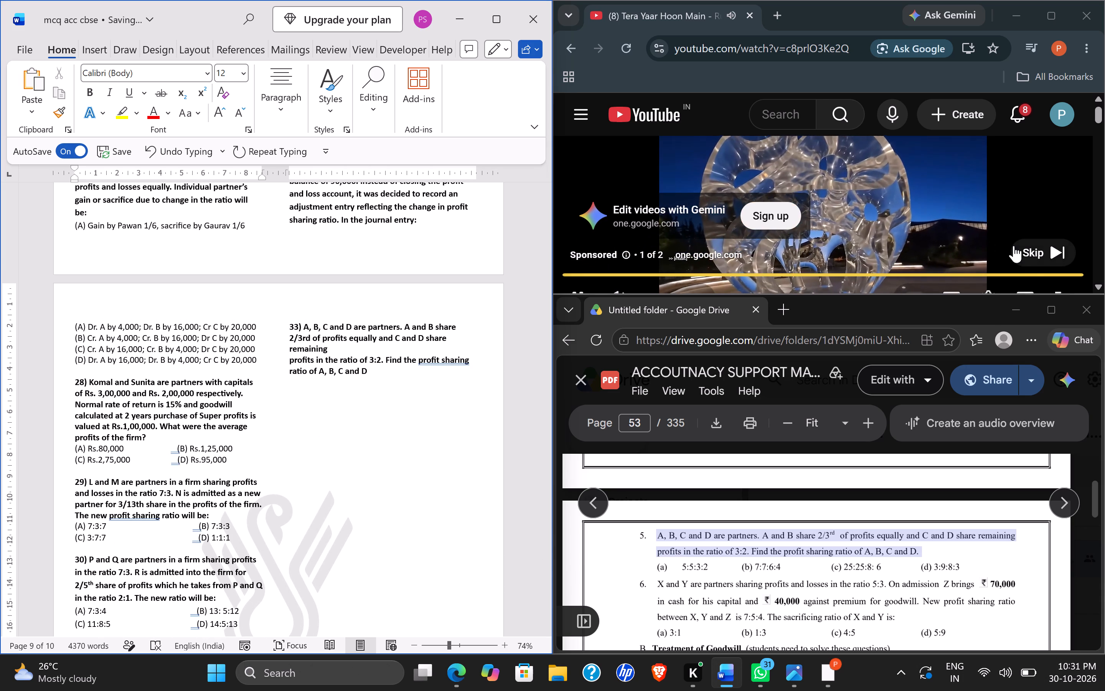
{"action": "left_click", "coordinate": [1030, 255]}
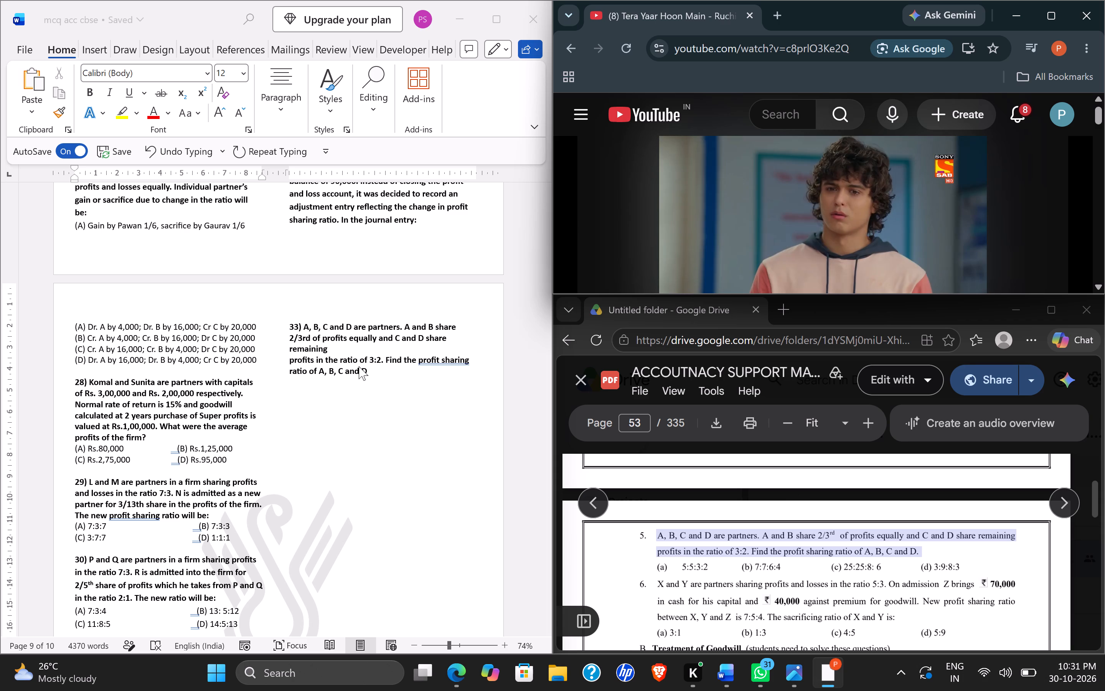
In the Word document, join question 33's broken line so "remaining" and "profits in the ratio of 3:2" run on with a space between.
{"action": "left_click", "coordinate": [287, 362]}
{"action": "left_click", "coordinate": [287, 362]}
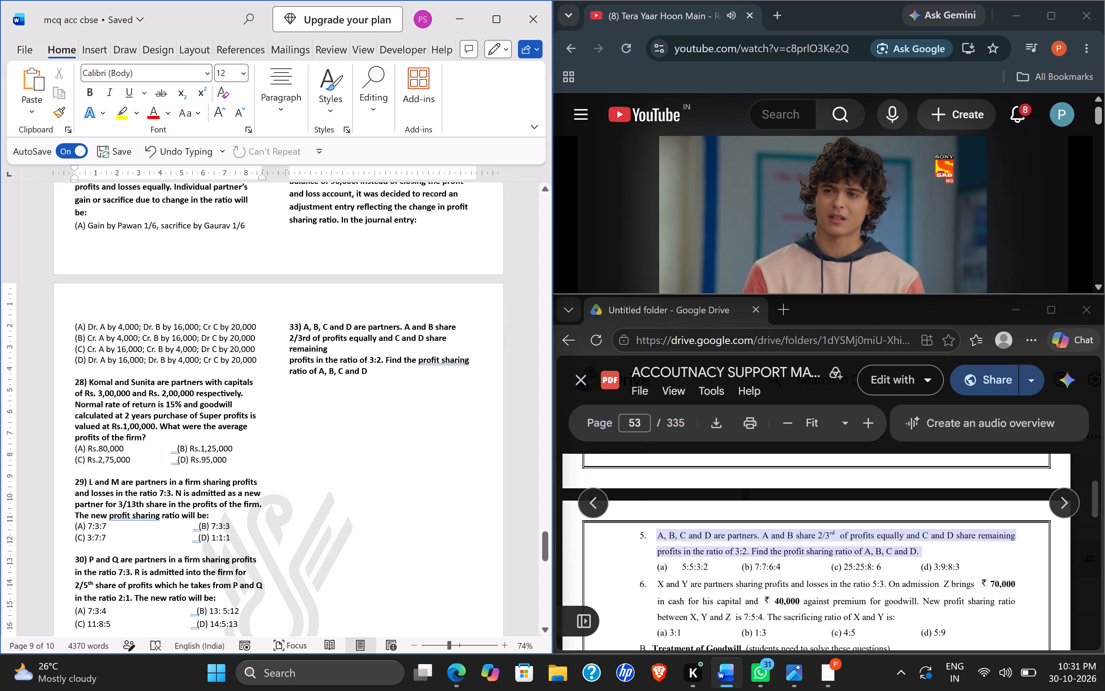
{"action": "key", "text": "backslash"}
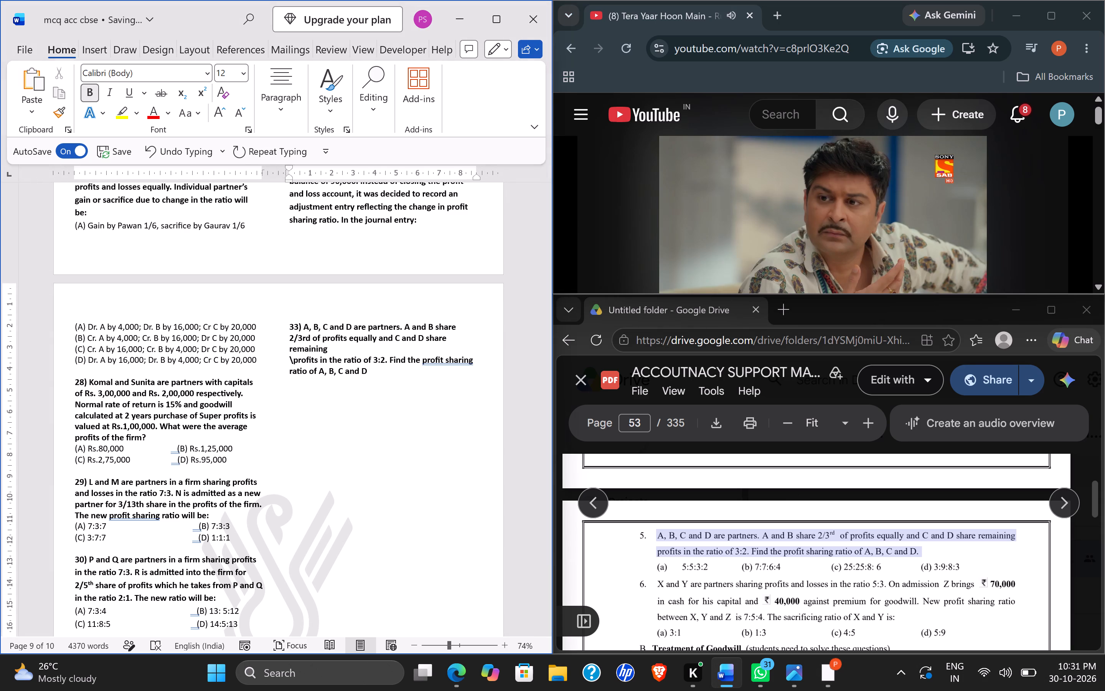
{"action": "key", "text": "BackSpace"}
{"action": "key", "text": "BackSpace"}
{"action": "key", "text": "space"}
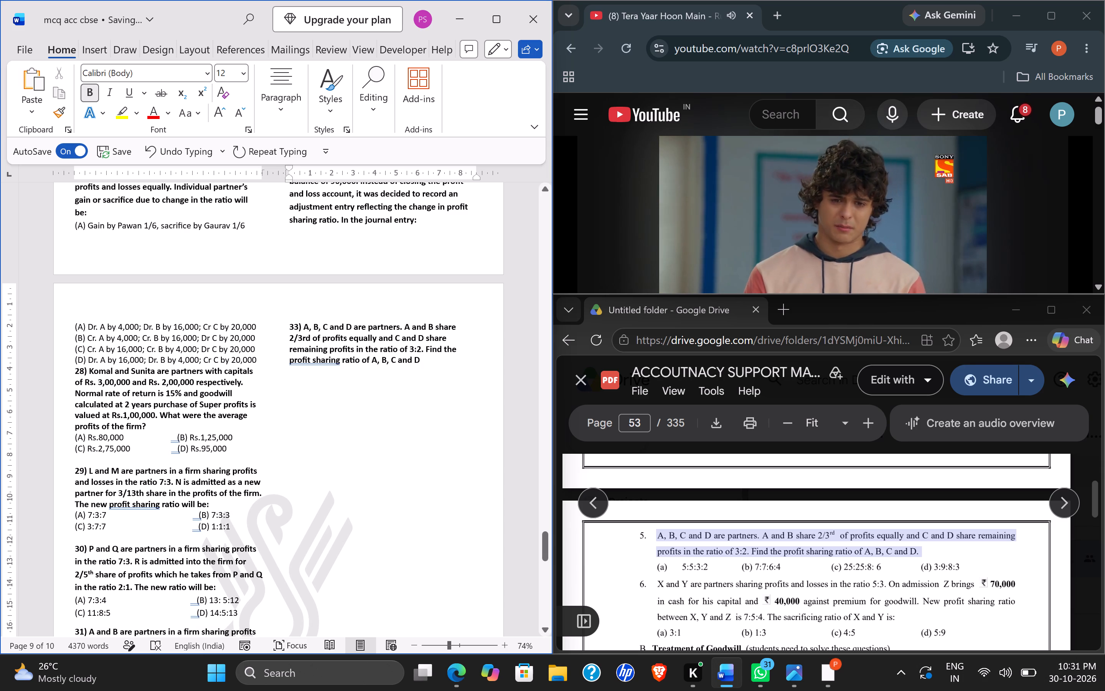
Insert a blank line between option (D) at the top of the page and question 28.
{"action": "left_click", "coordinate": [263, 359]}
{"action": "key", "text": "Return"}
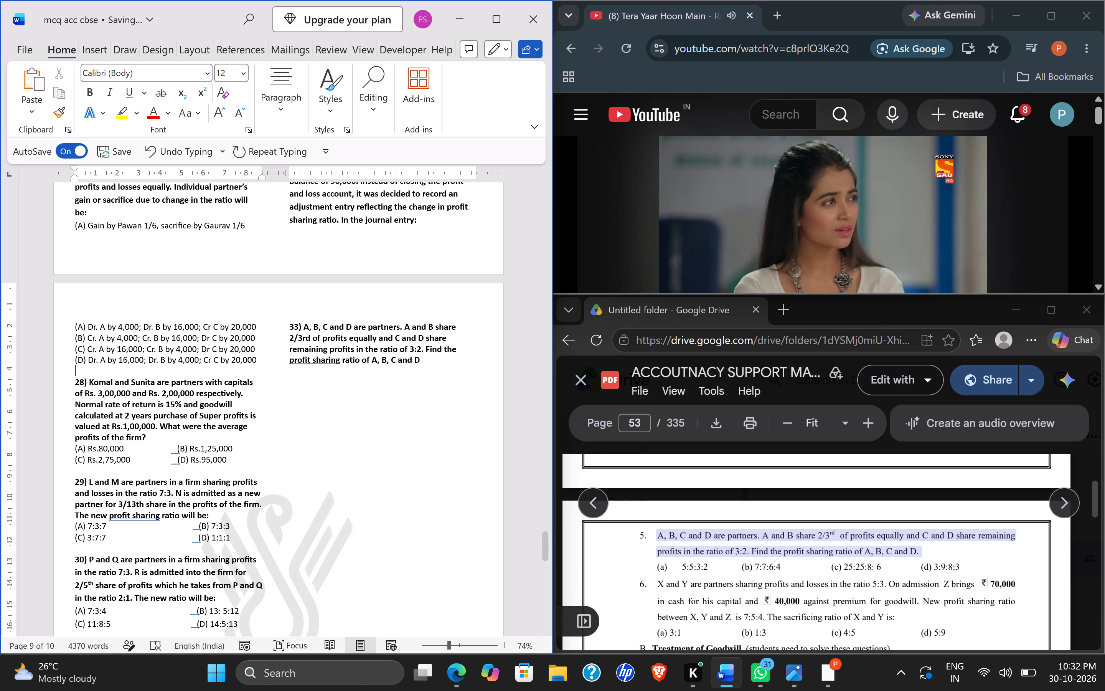
Copy the four options of question 5, from 5:5:3:2 to 3:9:8:3, from the source PDF in Edge.
{"action": "left_click", "coordinate": [433, 367]}
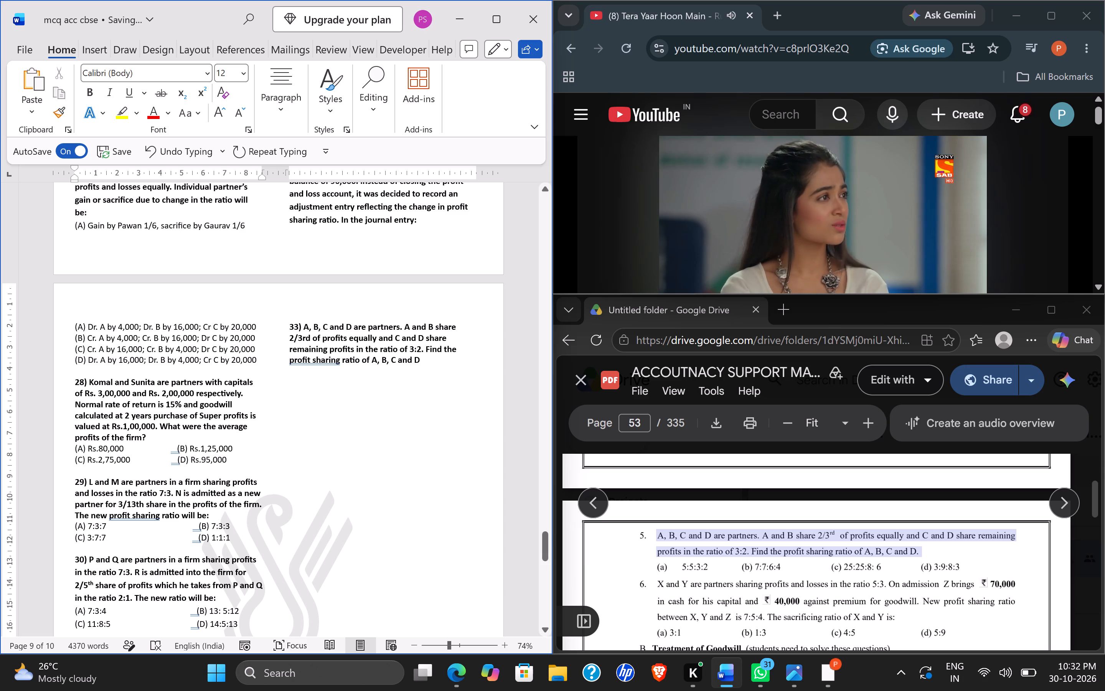
{"action": "left_click", "coordinate": [433, 367]}
{"action": "left_click", "coordinate": [429, 366]}
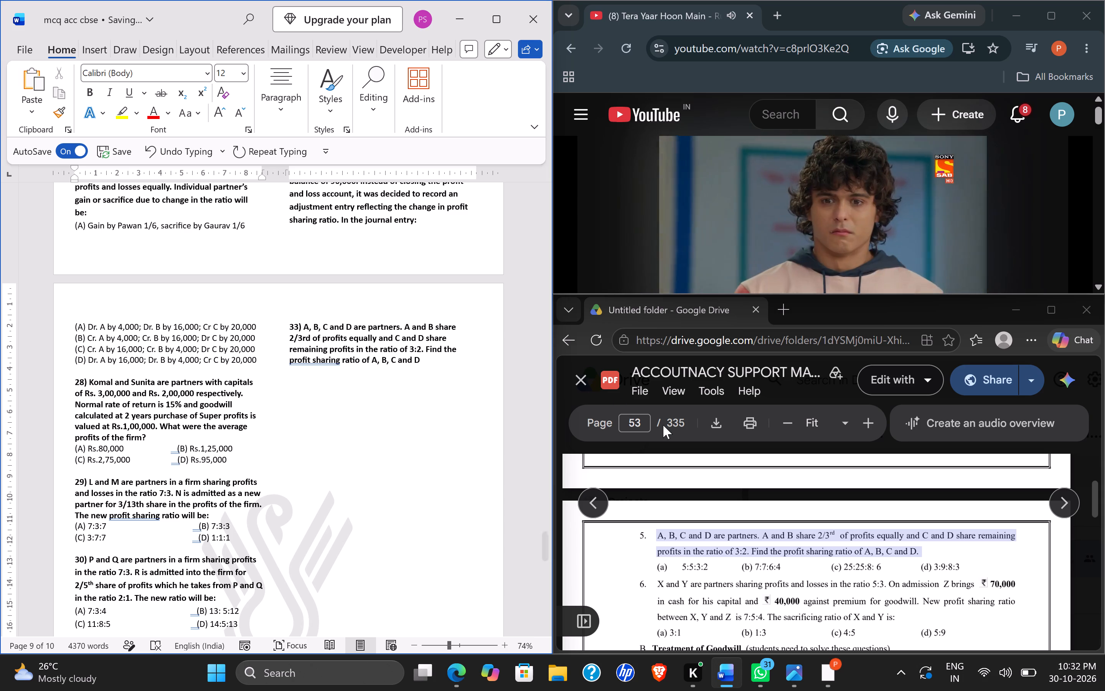
{"action": "scroll", "coordinate": [698, 567], "scroll_direction": "down", "scroll_amount": 1}
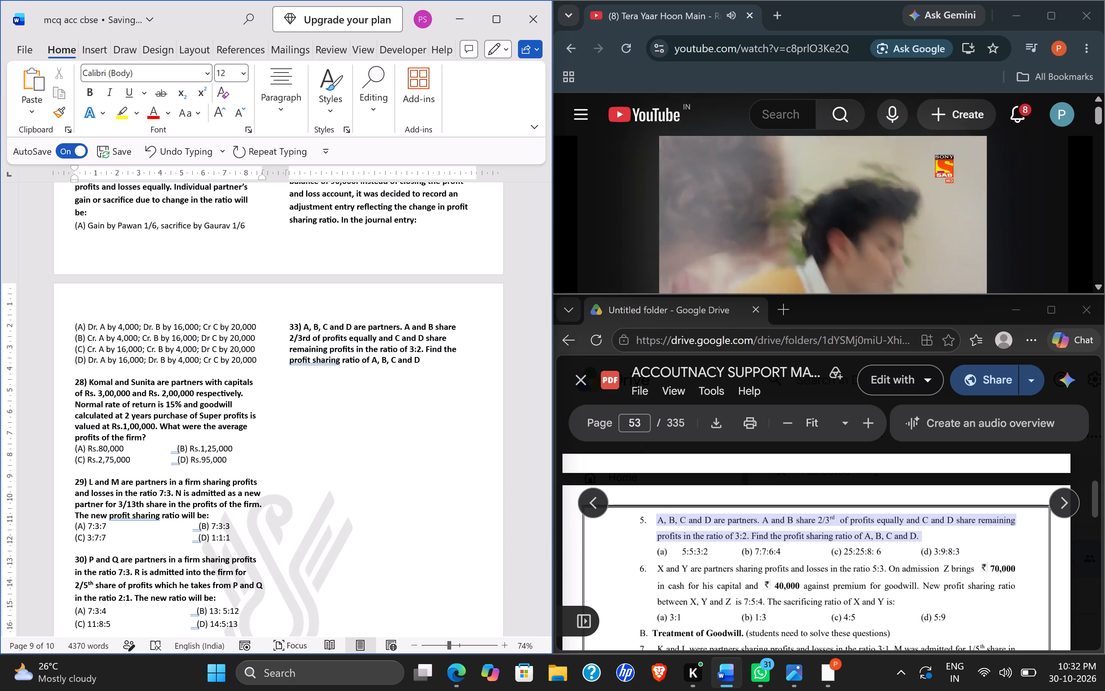
{"action": "left_click_drag", "start_coordinate": [651, 555], "coordinate": [968, 555]}
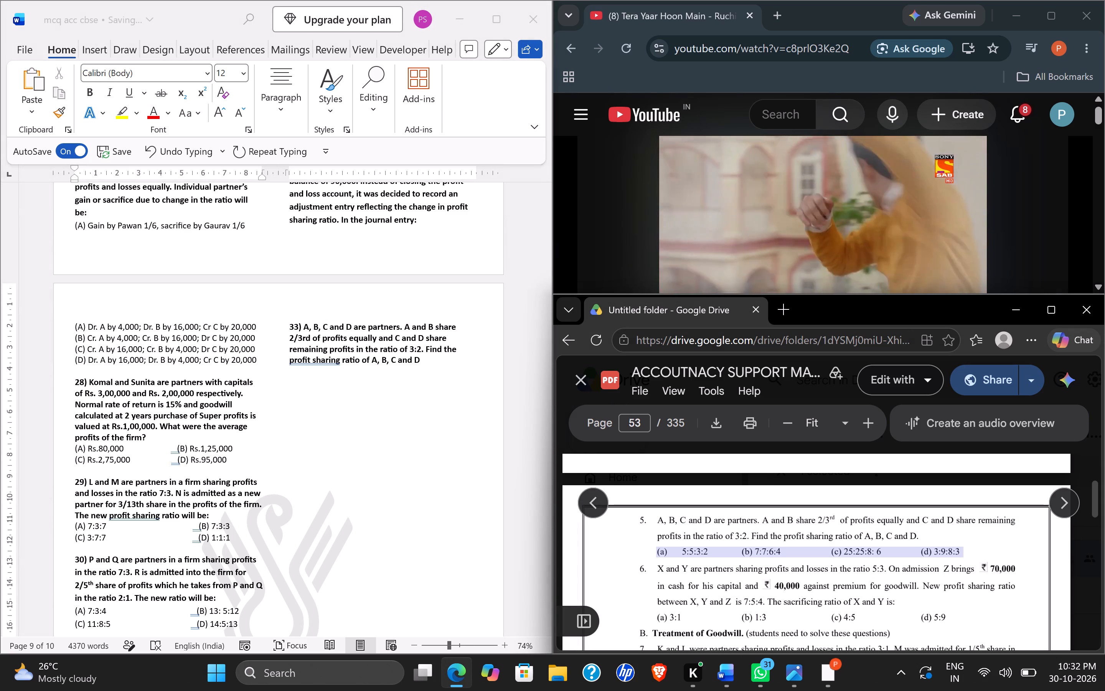
{"action": "left_click_drag", "start_coordinate": [968, 555], "coordinate": [1009, 552]}
{"action": "key", "text": "ctrl+c"}
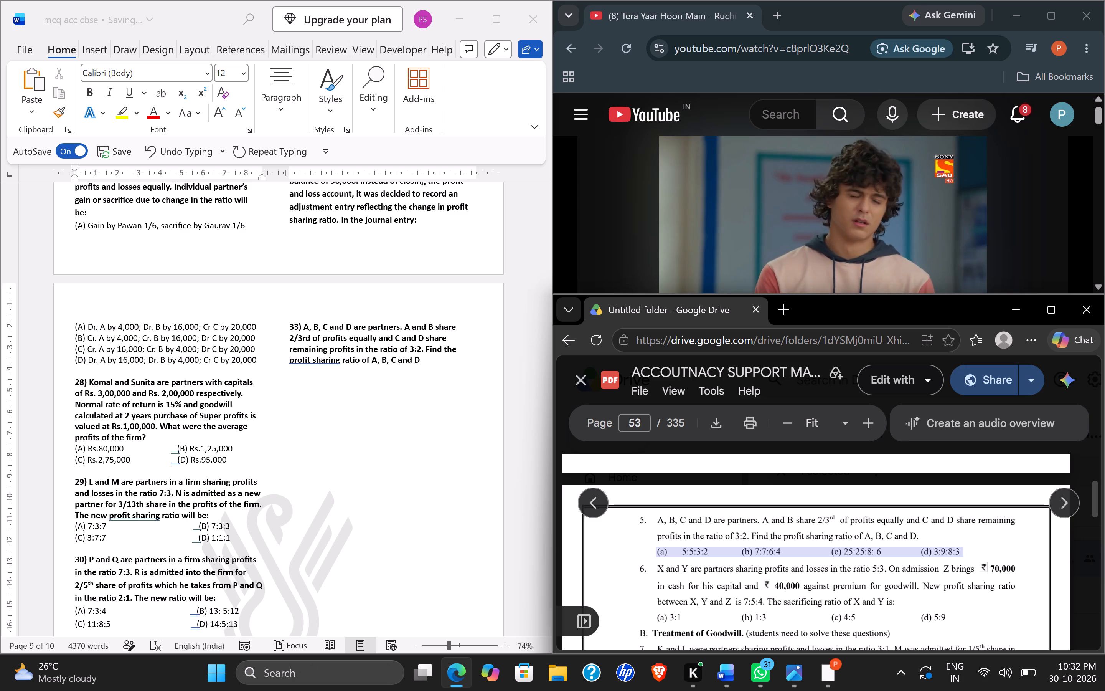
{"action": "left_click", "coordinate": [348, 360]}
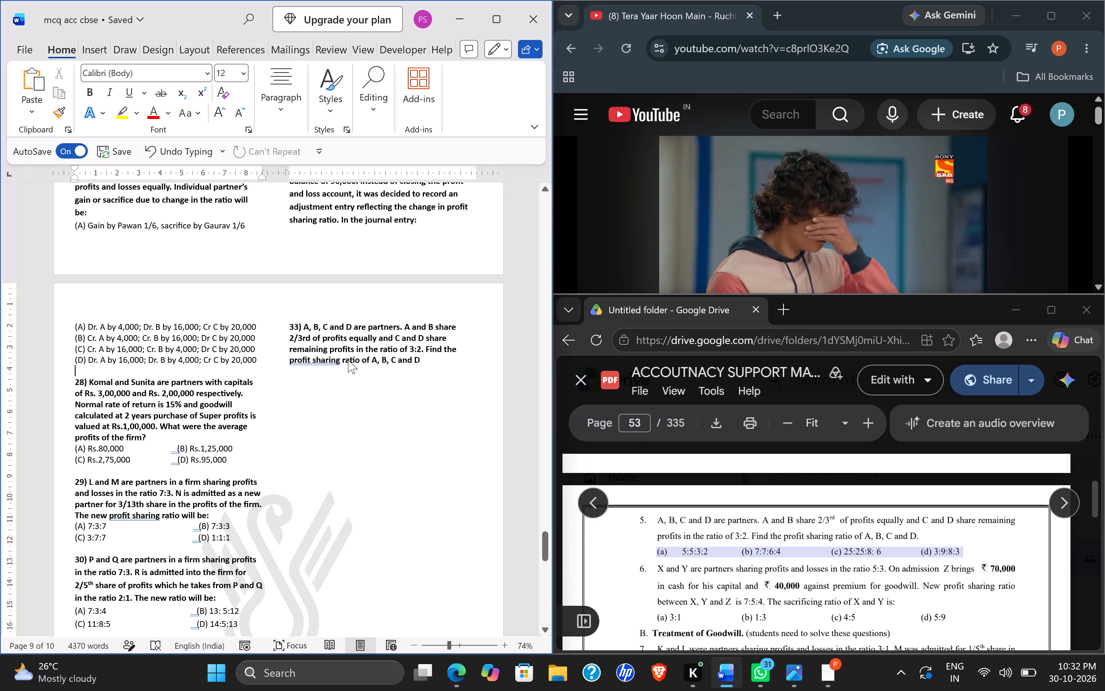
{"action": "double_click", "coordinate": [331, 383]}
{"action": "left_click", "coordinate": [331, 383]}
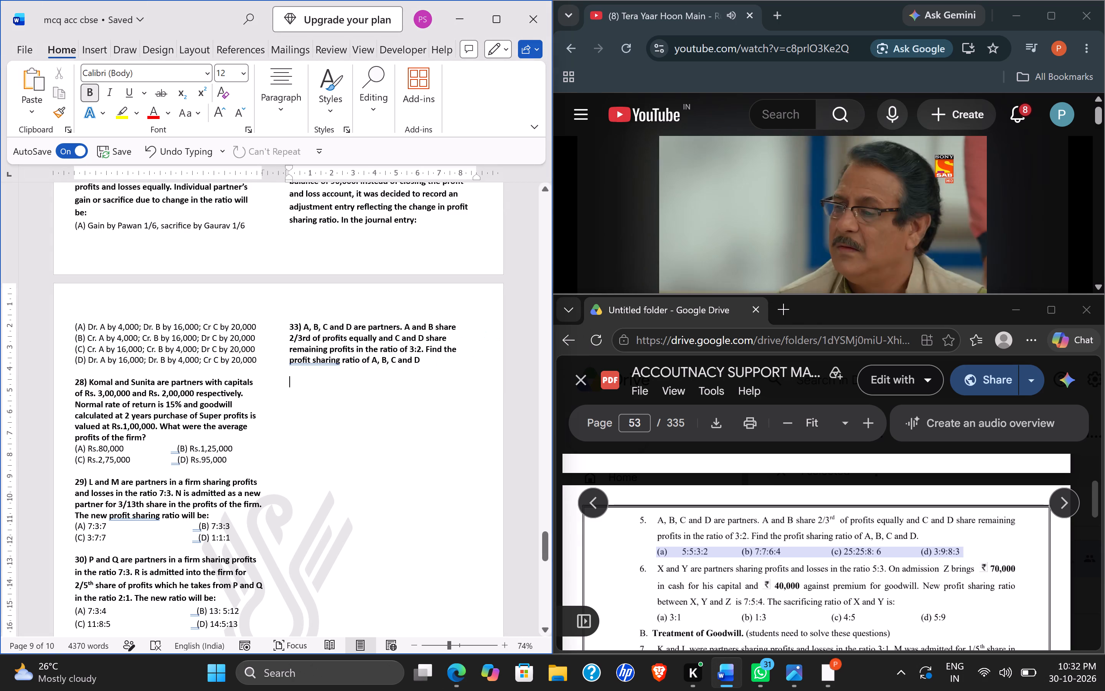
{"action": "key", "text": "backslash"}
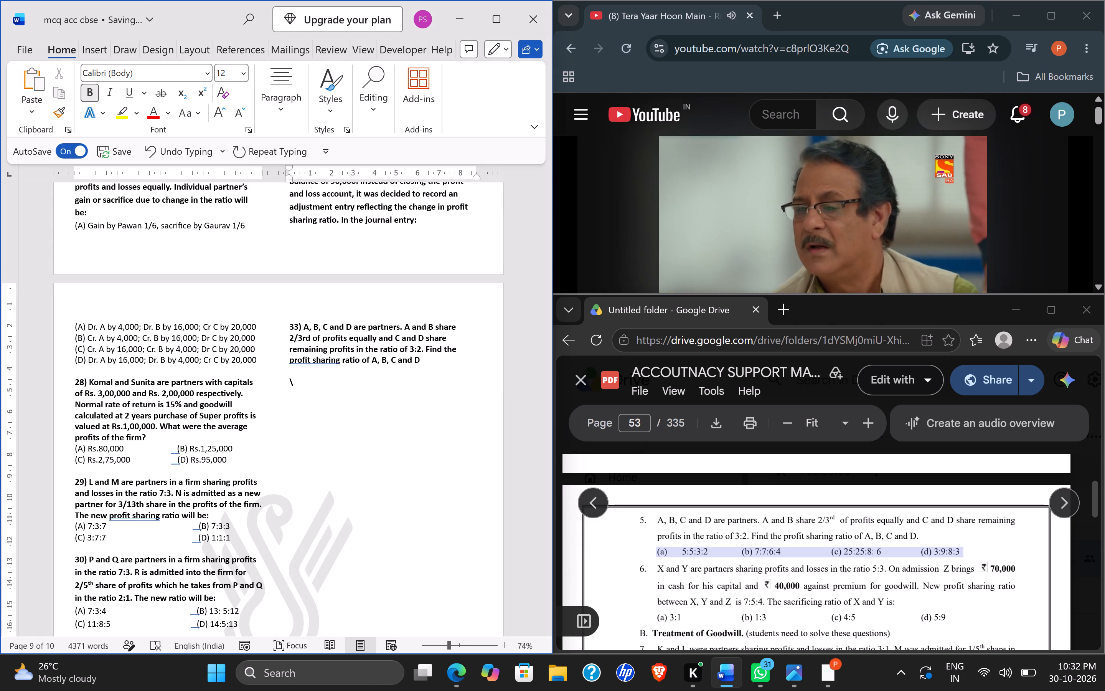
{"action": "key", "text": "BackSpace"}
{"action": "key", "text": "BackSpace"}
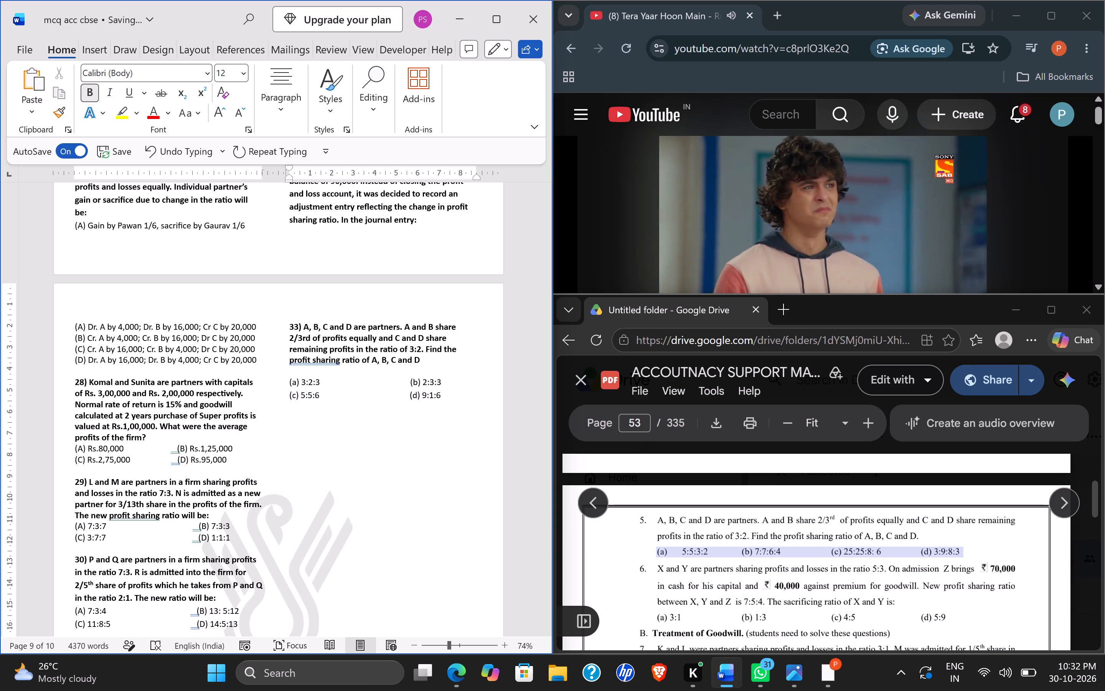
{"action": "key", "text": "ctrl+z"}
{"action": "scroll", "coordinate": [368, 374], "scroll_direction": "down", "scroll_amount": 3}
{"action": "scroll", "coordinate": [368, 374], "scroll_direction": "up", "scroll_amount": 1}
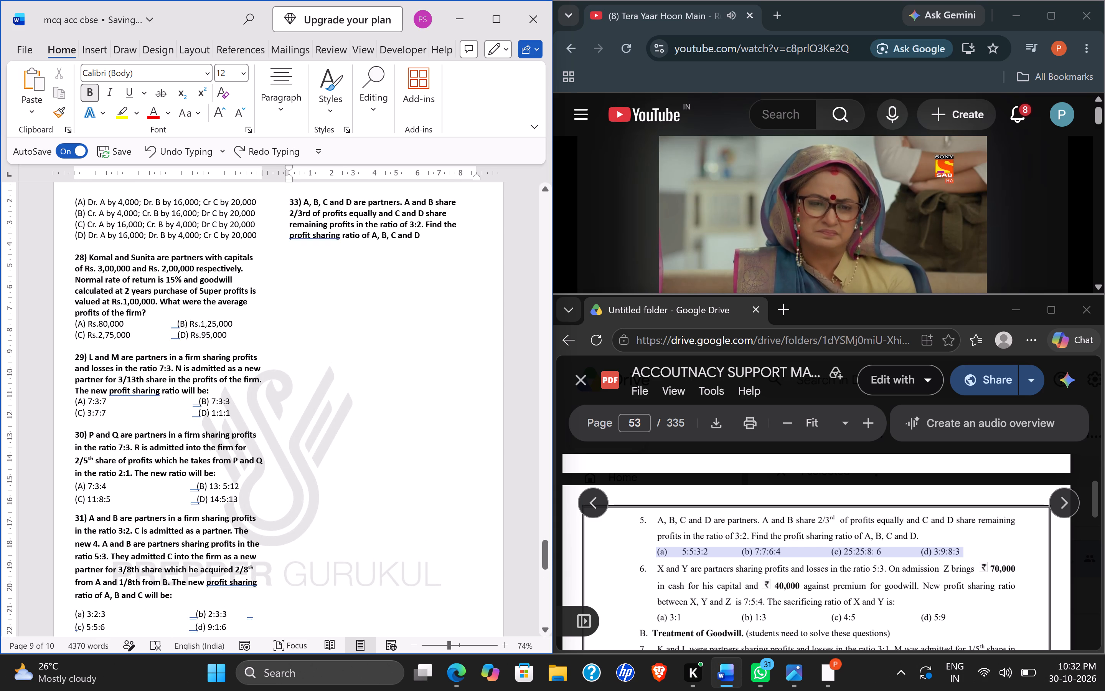
Add a full stop at the end of question 33's text in the Word document.
{"action": "left_click", "coordinate": [440, 237]}
{"action": "key", "text": "period"}
{"action": "key", "text": "shift+Return"}
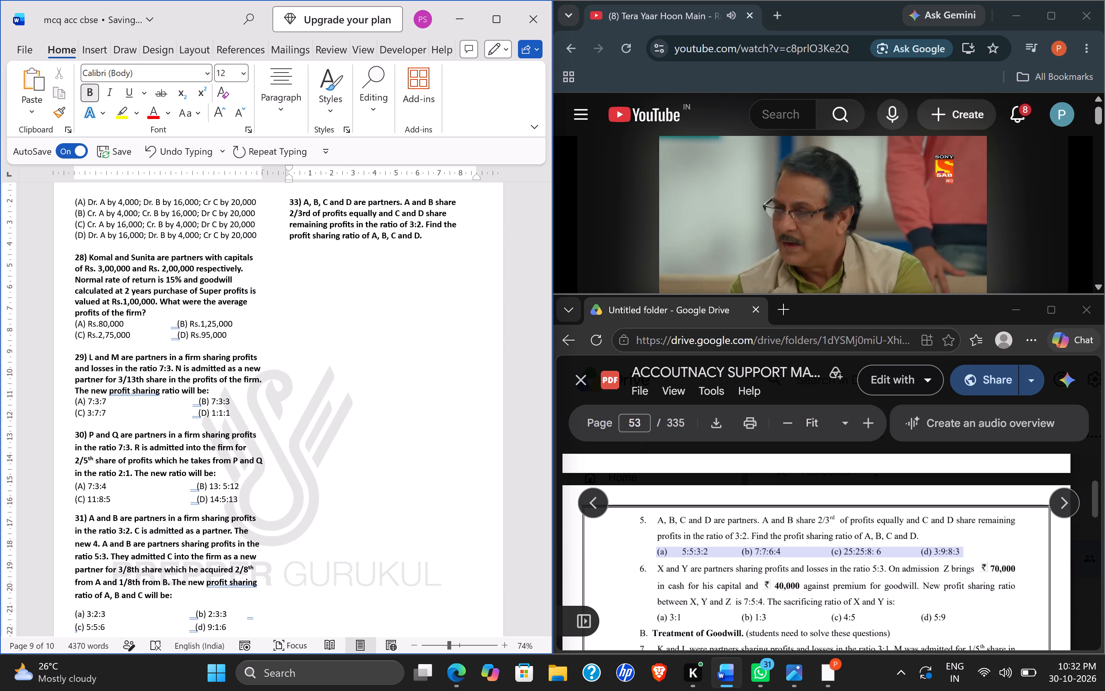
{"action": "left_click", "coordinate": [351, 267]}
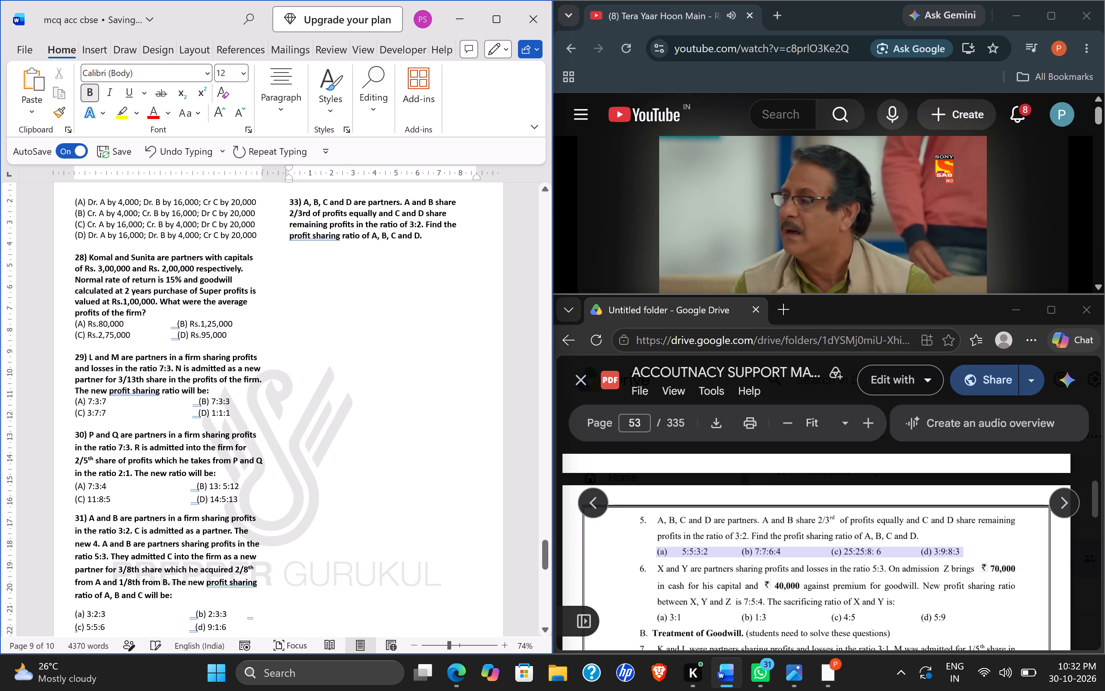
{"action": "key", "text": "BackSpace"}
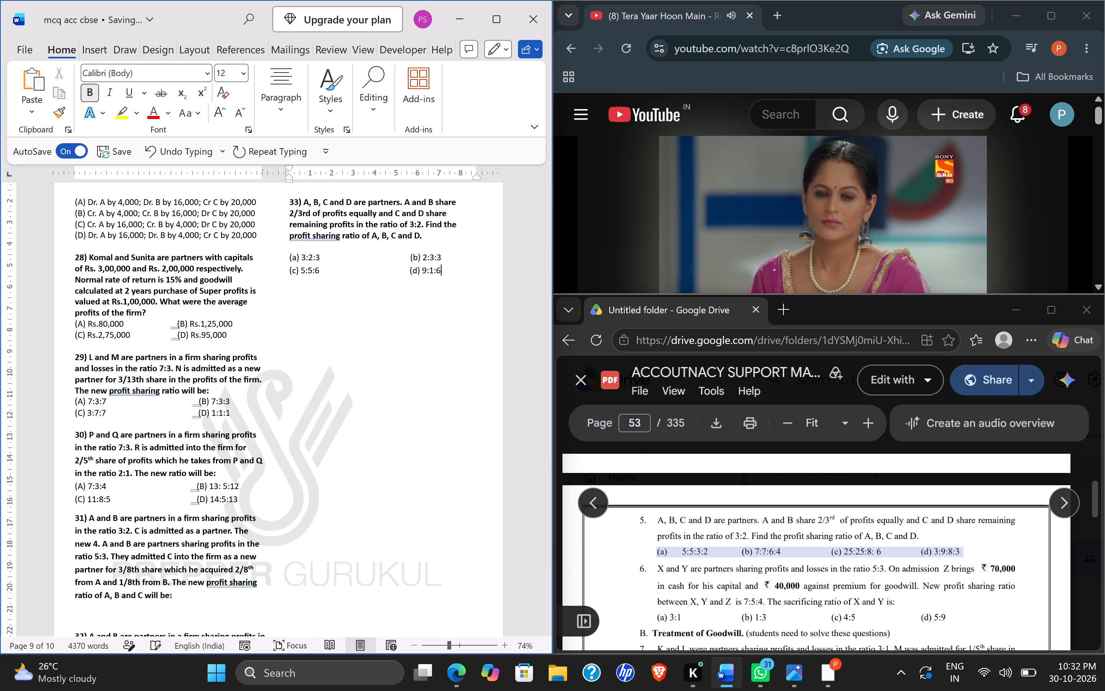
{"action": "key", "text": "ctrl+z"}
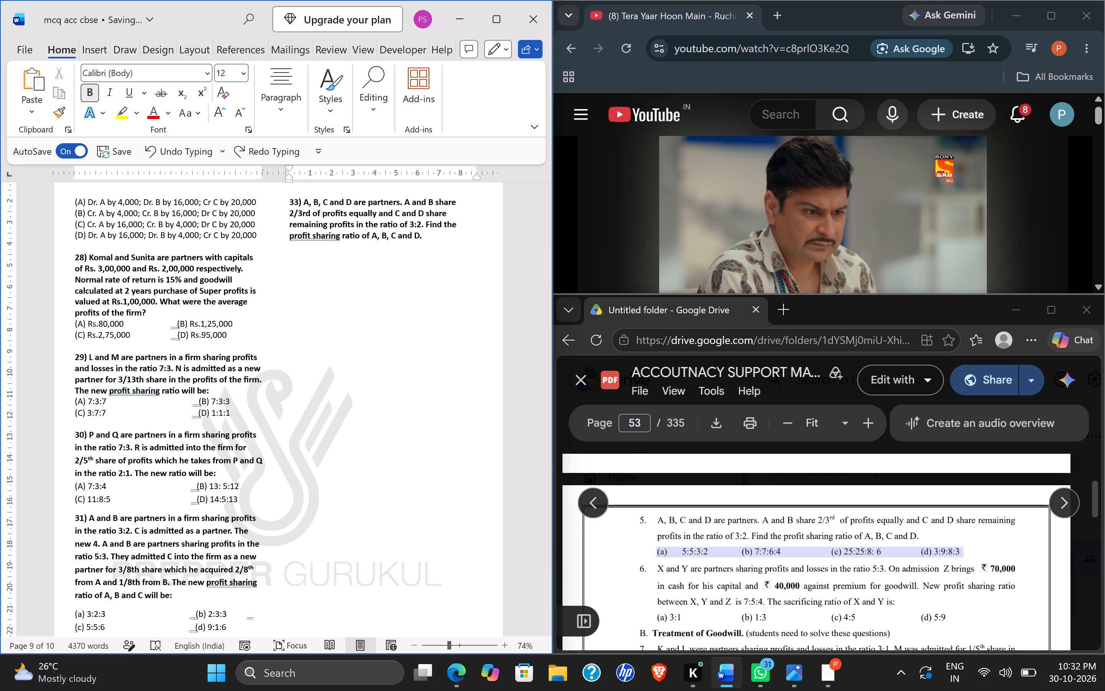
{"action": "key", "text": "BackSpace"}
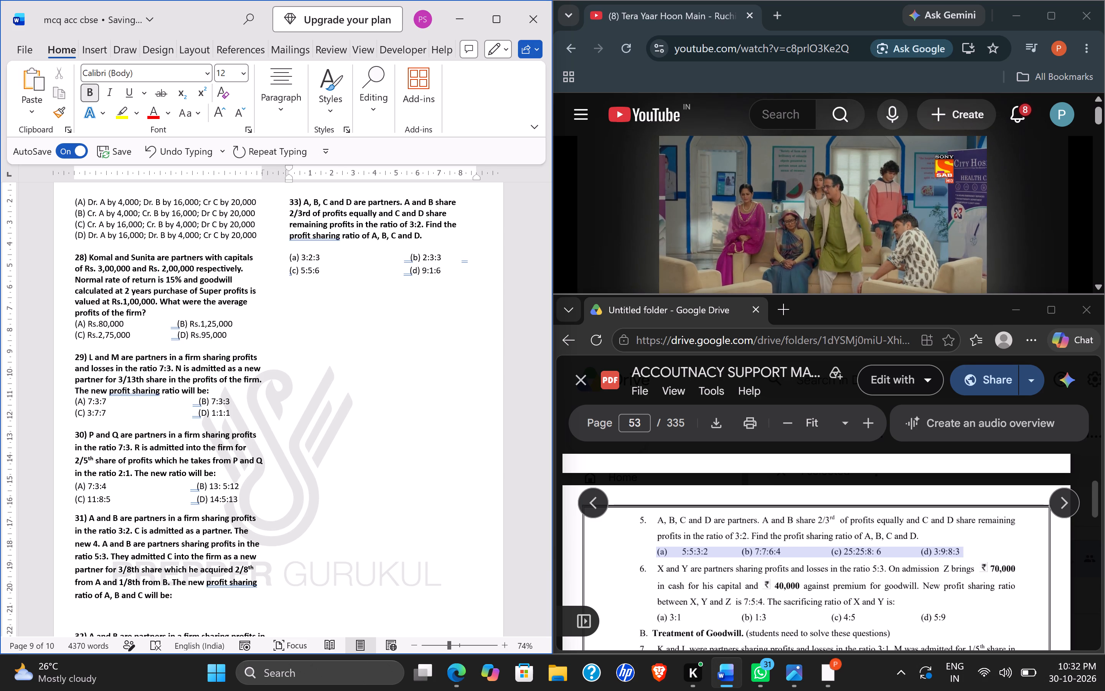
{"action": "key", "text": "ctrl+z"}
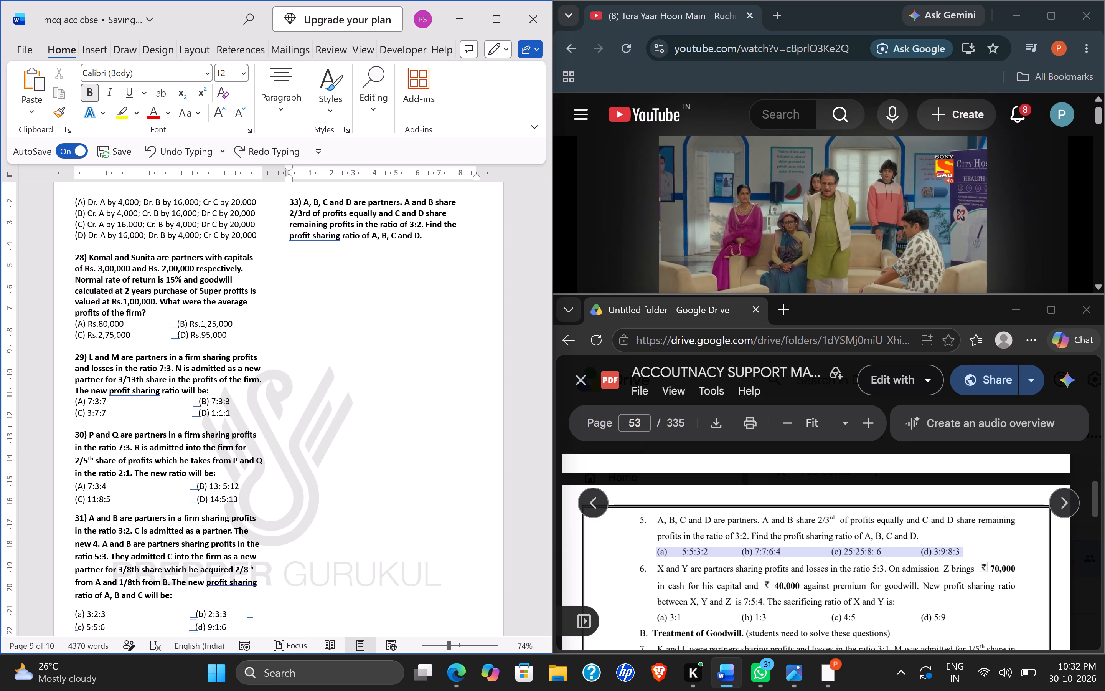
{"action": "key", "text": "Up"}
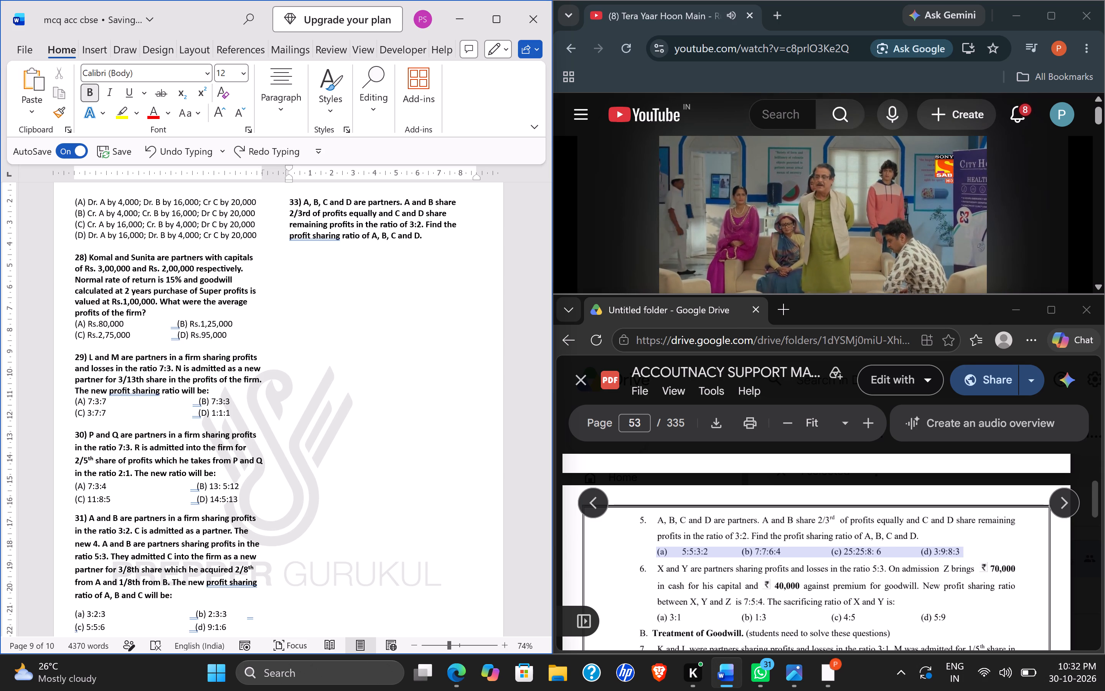
Paste the copied options (a) 5:5:3:2 to (d) 3:9:8:3 on a new line directly below question 33's text.
{"action": "left_click", "coordinate": [430, 235]}
{"action": "key", "text": "shift+Return"}
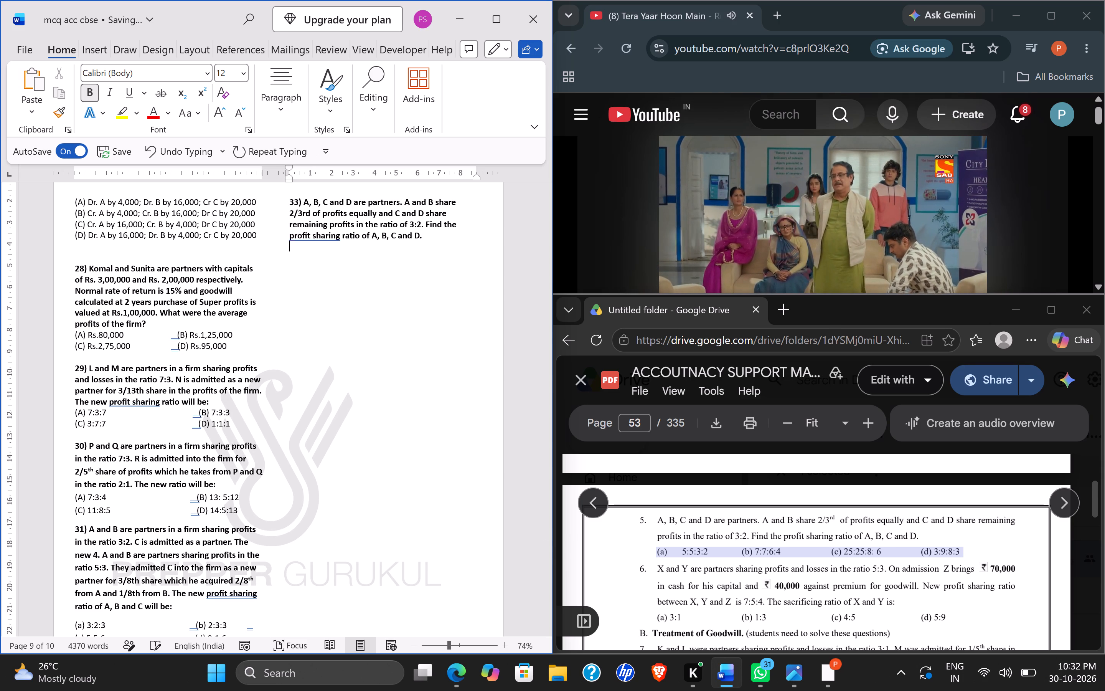
{"action": "key", "text": "ctrl+v"}
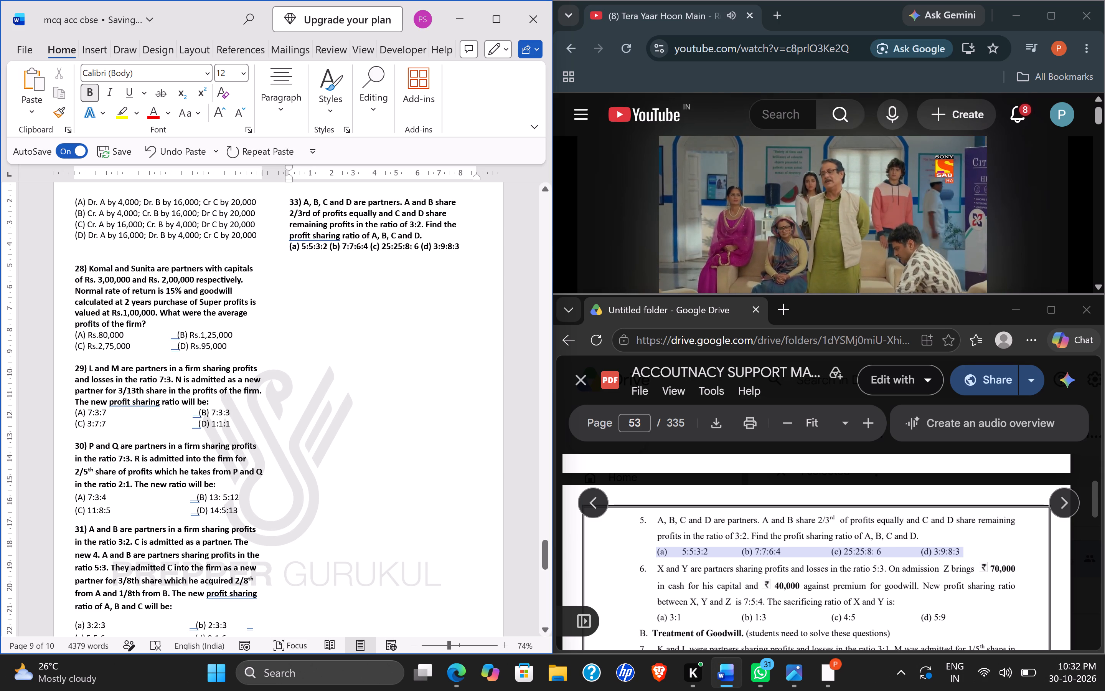
Remove the extra blank line above question 28.
{"action": "left_click", "coordinate": [101, 255]}
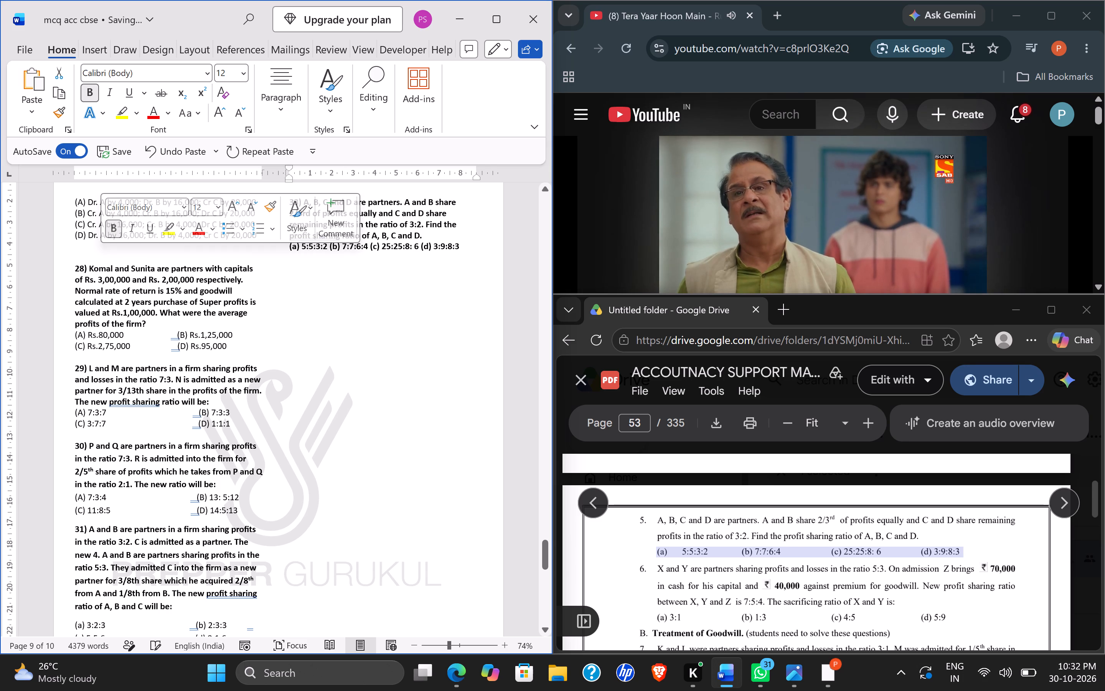
{"action": "left_click", "coordinate": [68, 271]}
{"action": "key", "text": "BackSpace"}
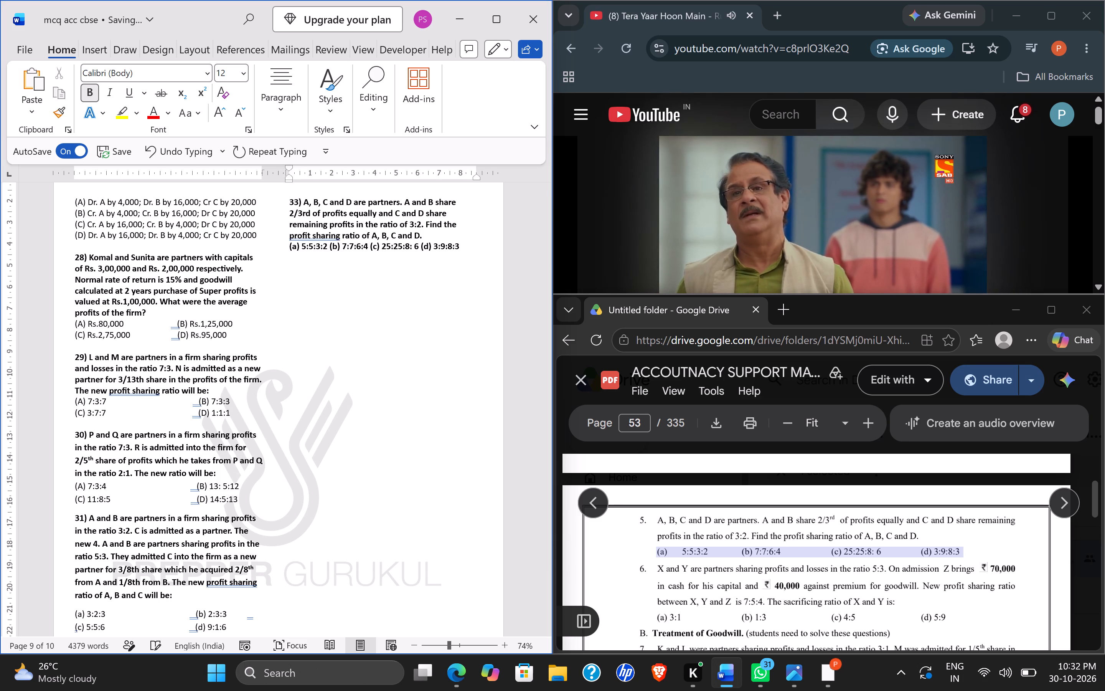
Insert a blank line between question 33's text and its pasted options.
{"action": "left_click", "coordinate": [440, 242]}
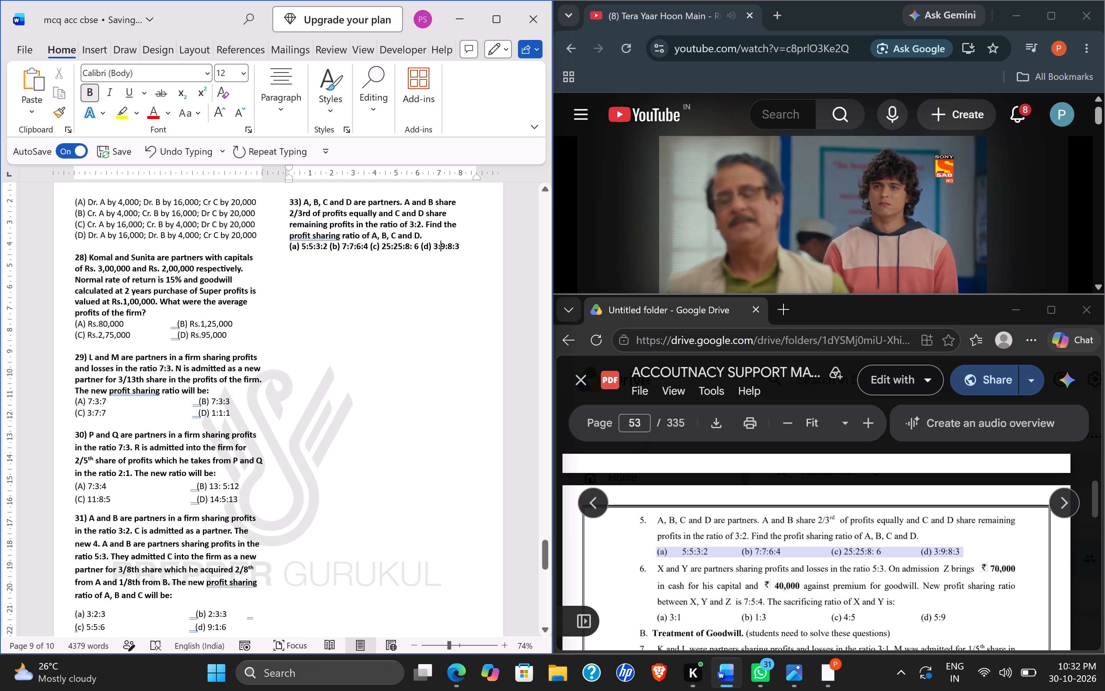
{"action": "left_click", "coordinate": [436, 231]}
{"action": "key", "text": "Return"}
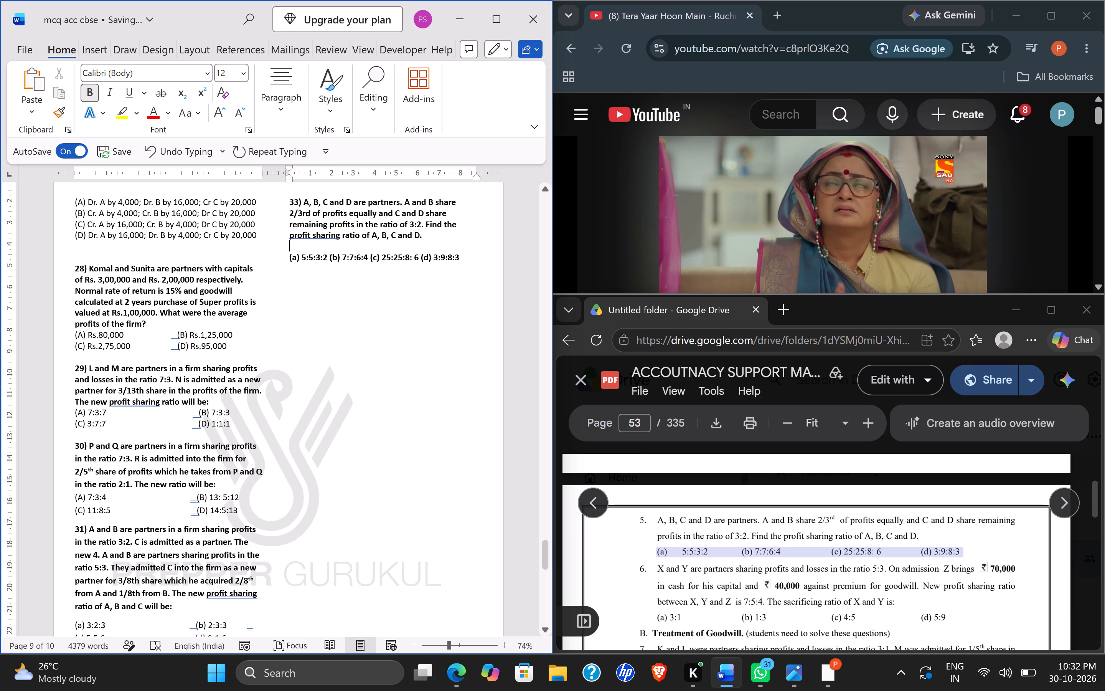
Try to remove the extra blank line above question 28 again.
{"action": "left_click", "coordinate": [162, 258]}
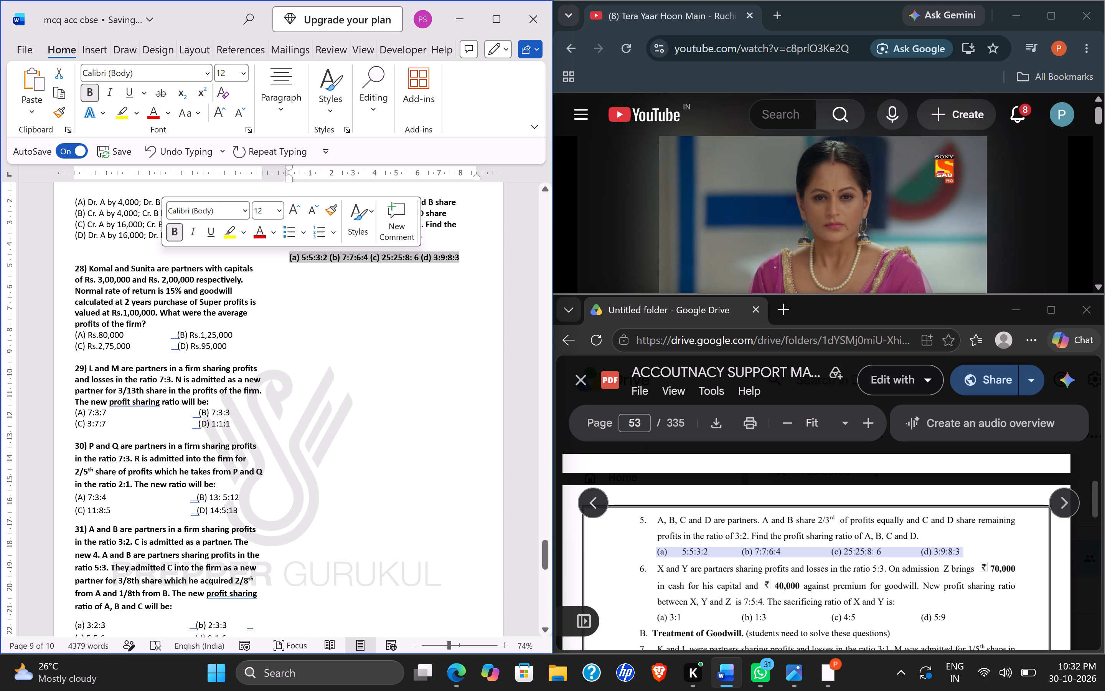
{"action": "left_click", "coordinate": [76, 266]}
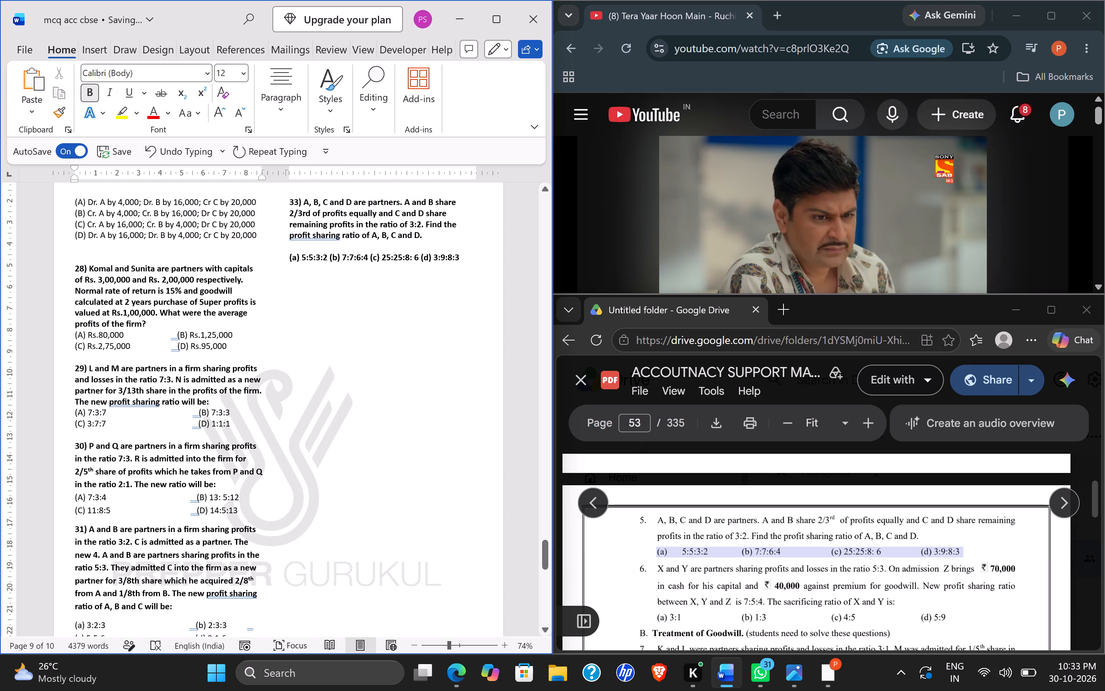
{"action": "key", "text": "BackSpace"}
{"action": "key", "text": "BackSpace"}
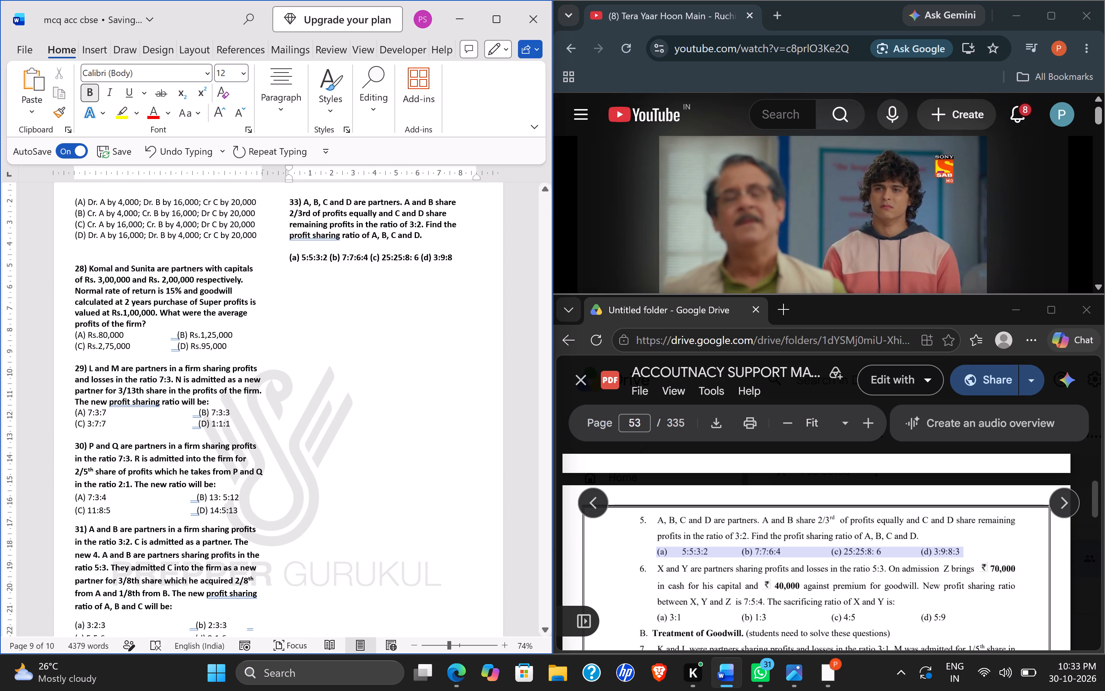